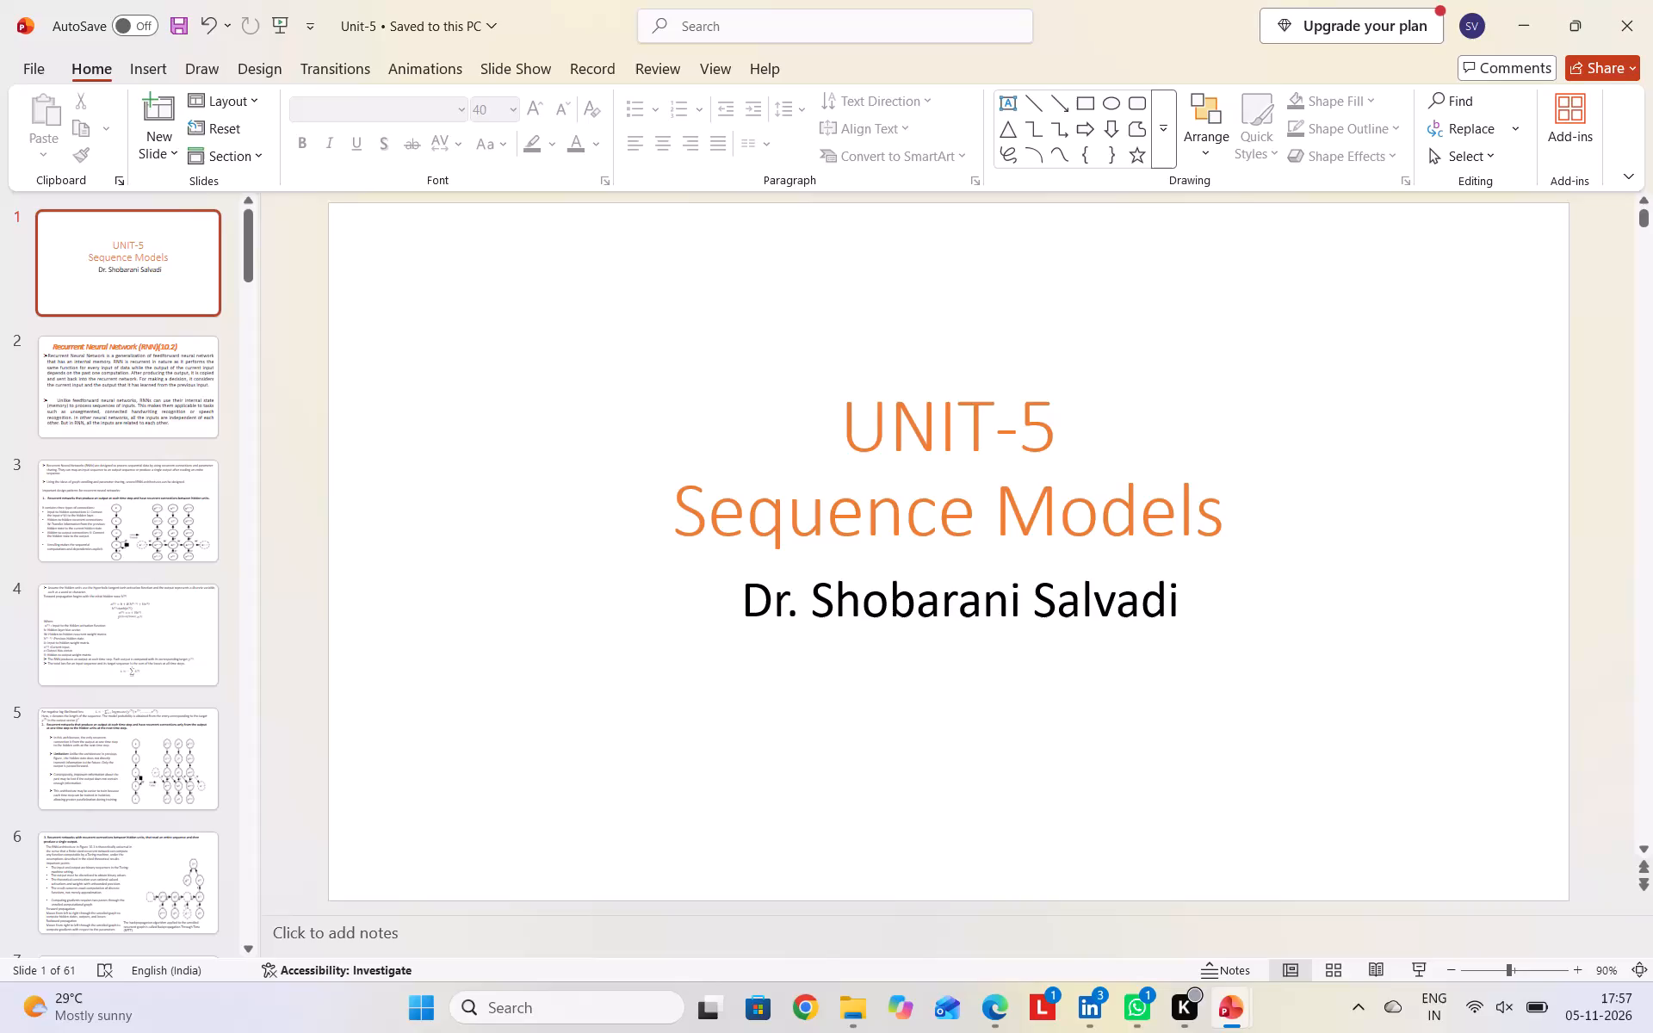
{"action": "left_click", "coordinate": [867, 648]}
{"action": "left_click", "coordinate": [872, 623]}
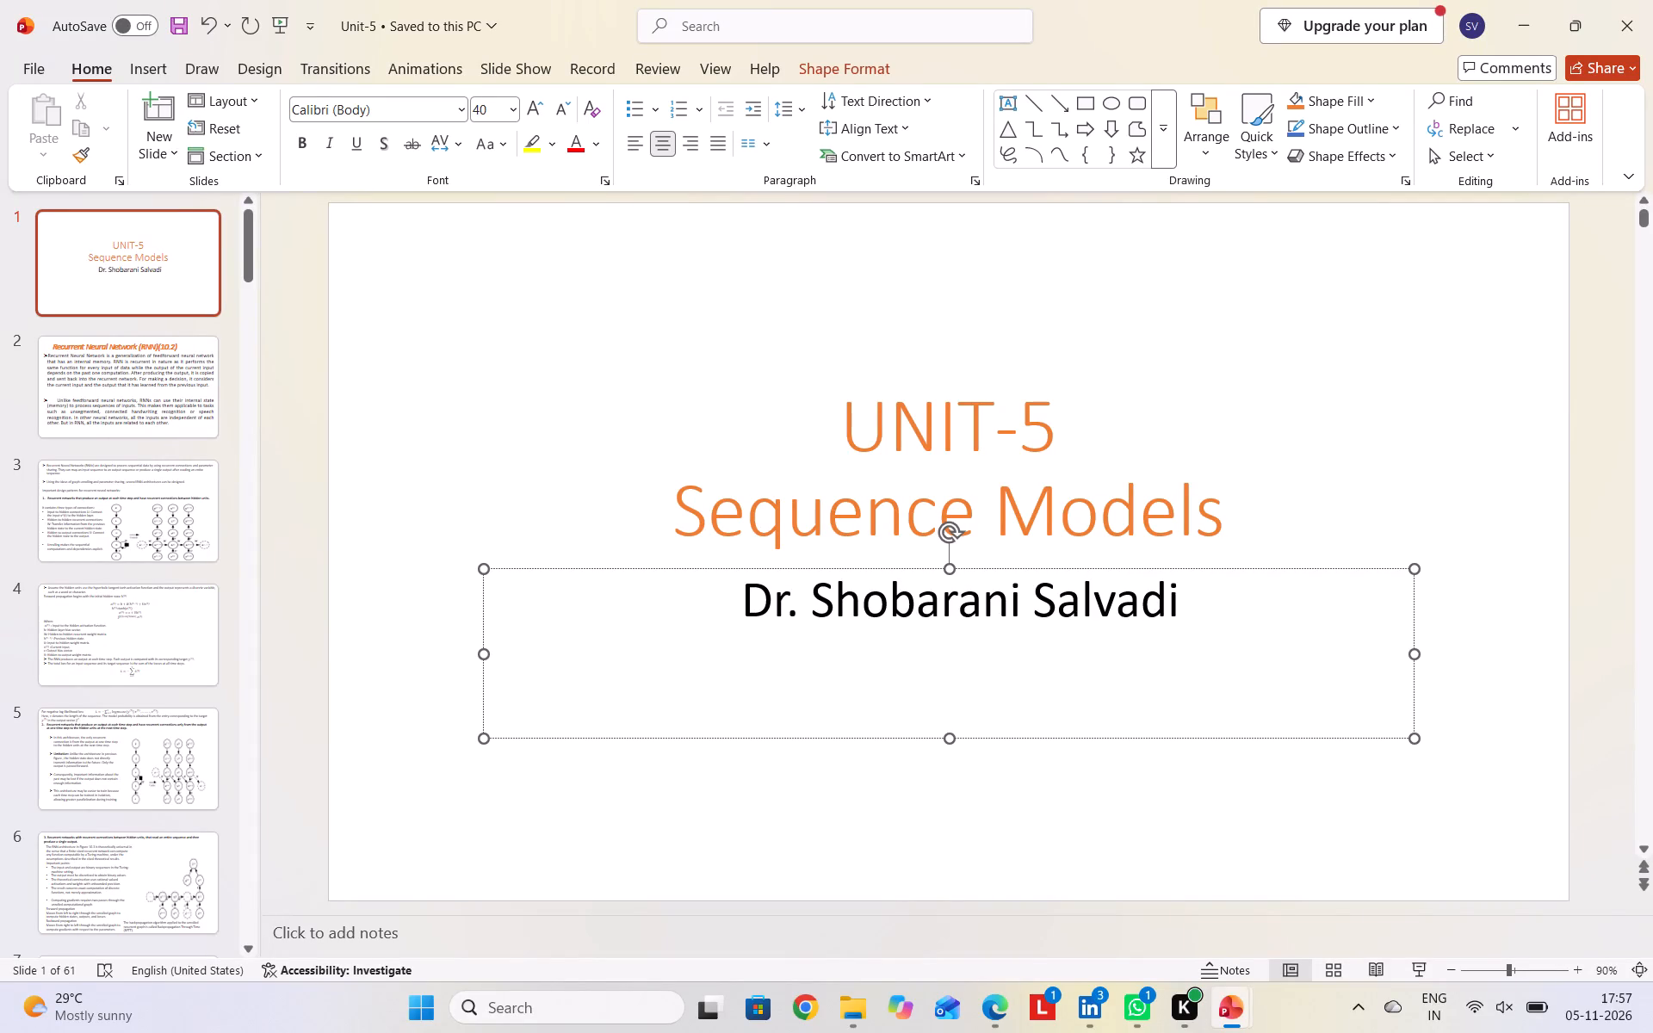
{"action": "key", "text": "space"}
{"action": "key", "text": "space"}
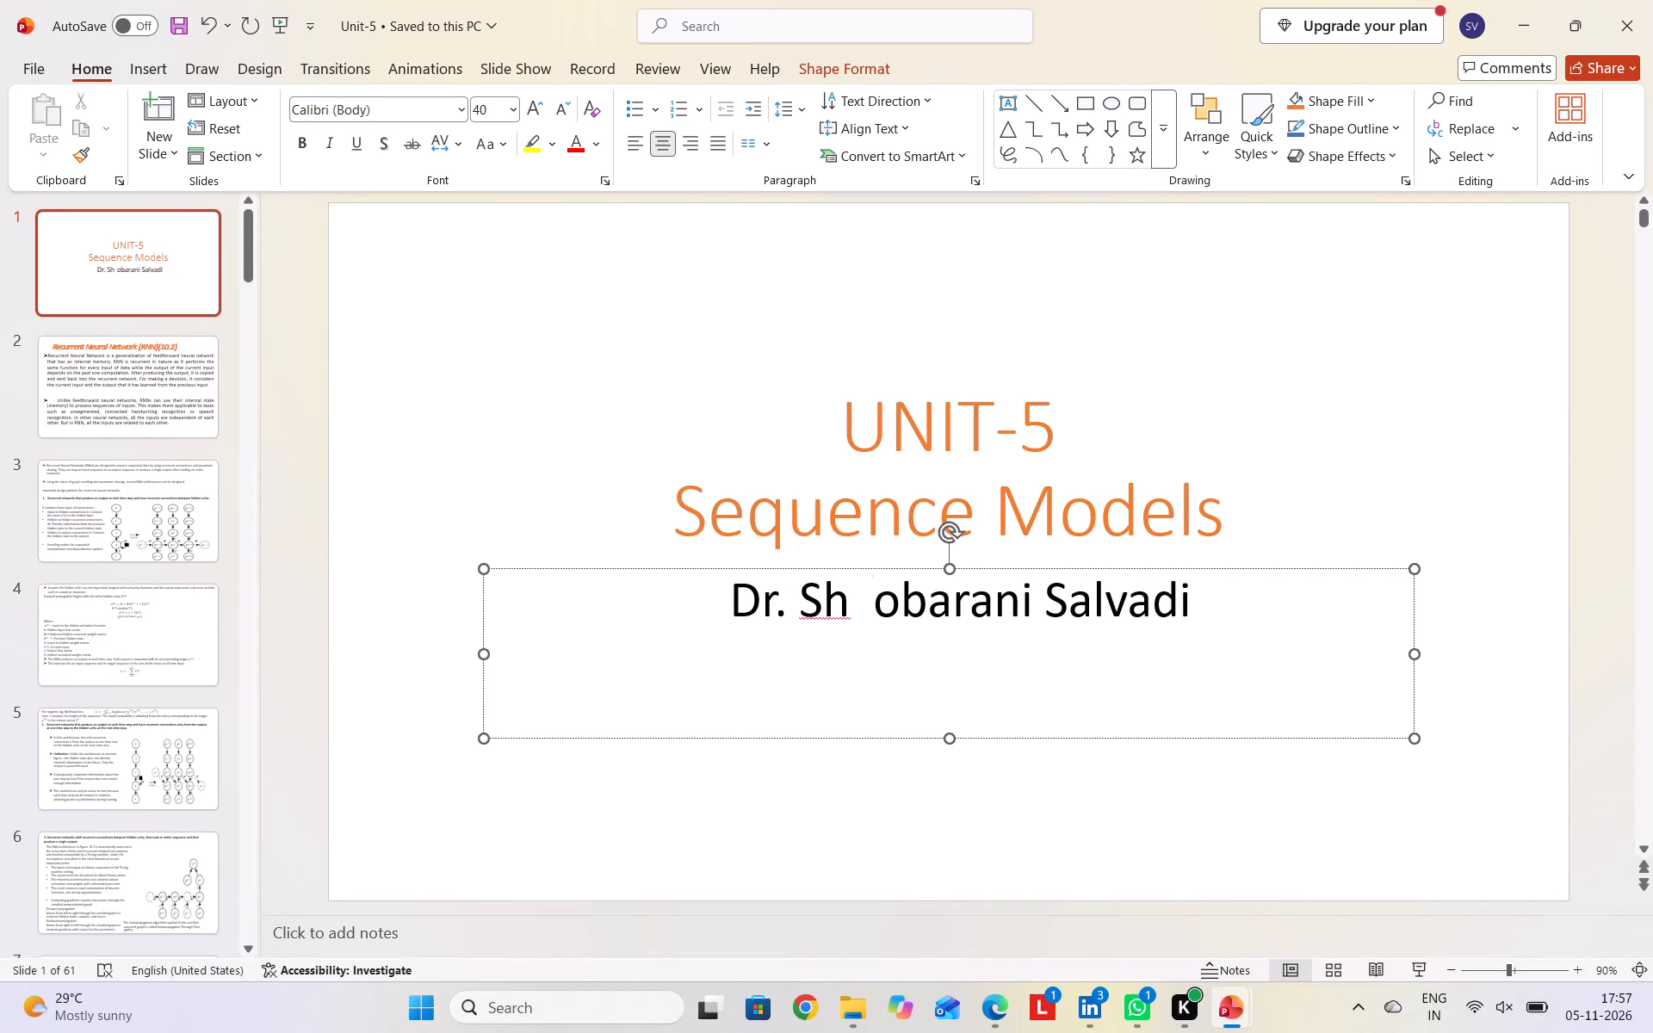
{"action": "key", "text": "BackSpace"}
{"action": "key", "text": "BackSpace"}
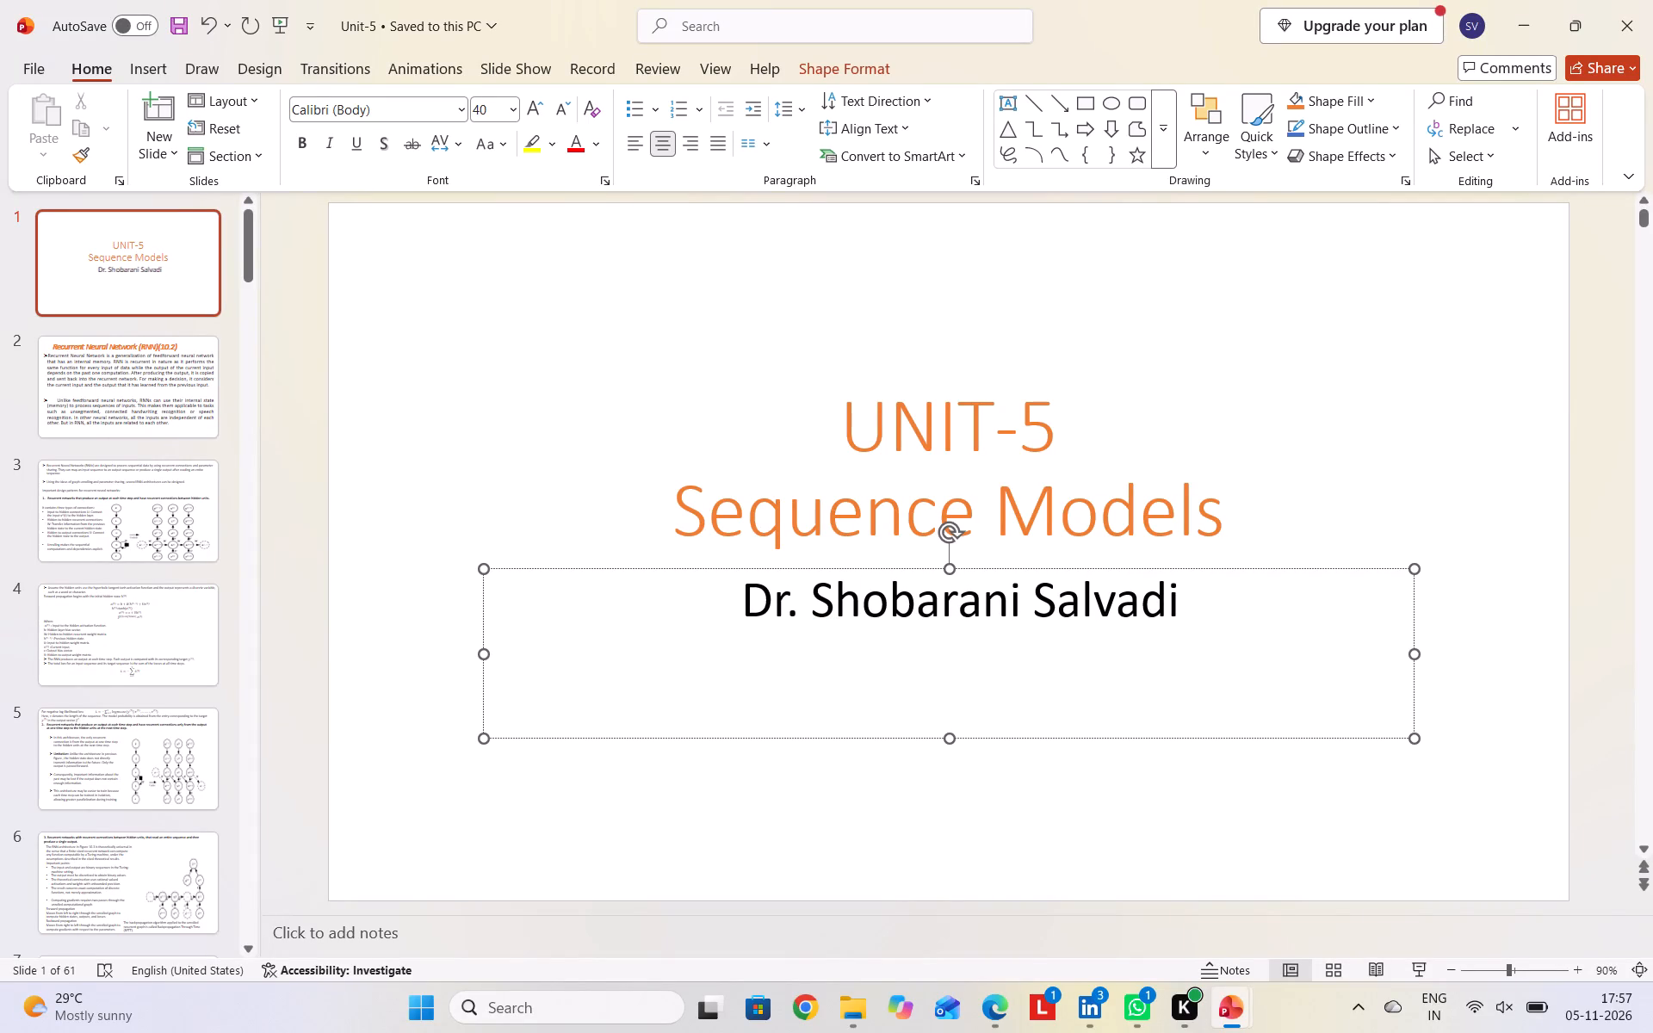
Change the initial of the presenter's surname in the title slide's subtitle to a lowercase s.
{"action": "key", "text": "Right"}
{"action": "key", "text": "Right"}
{"action": "key", "text": "Right"}
{"action": "key", "text": "Right"}
{"action": "key", "text": "Right"}
{"action": "key", "text": "Right"}
{"action": "key", "text": "Right"}
{"action": "key", "text": "Right"}
{"action": "key", "text": "Right"}
{"action": "key", "text": "Right"}
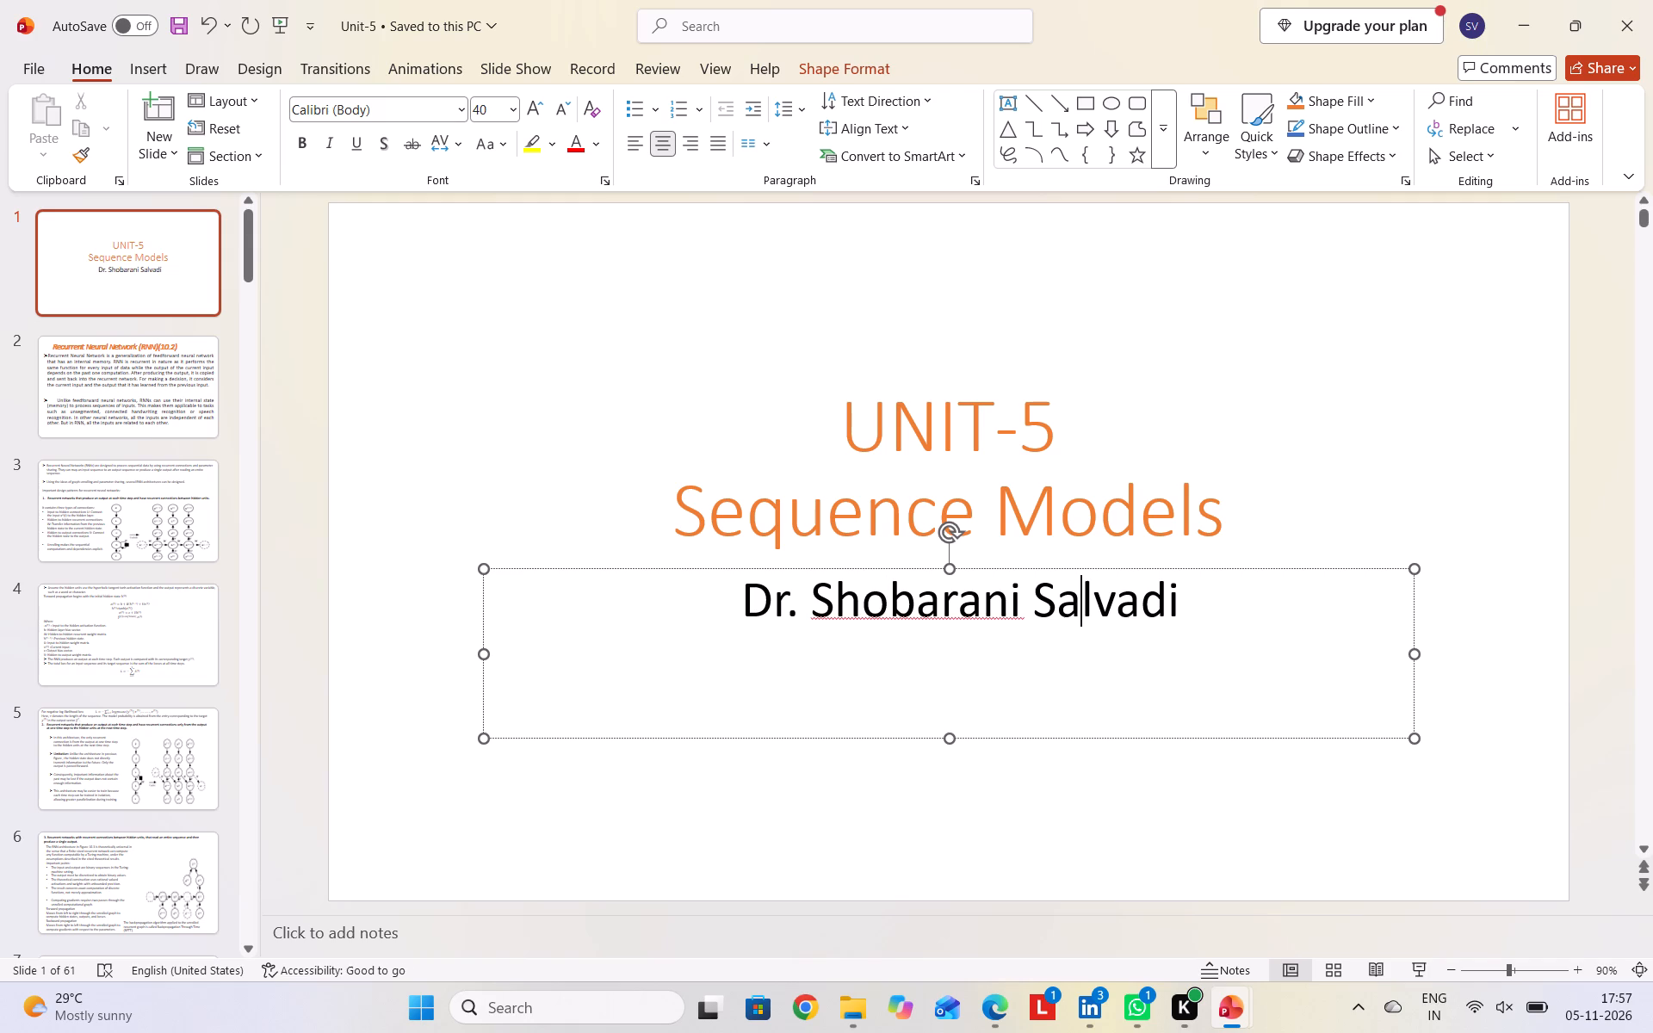
{"action": "key", "text": "Left"}
{"action": "key", "text": "BackSpace"}
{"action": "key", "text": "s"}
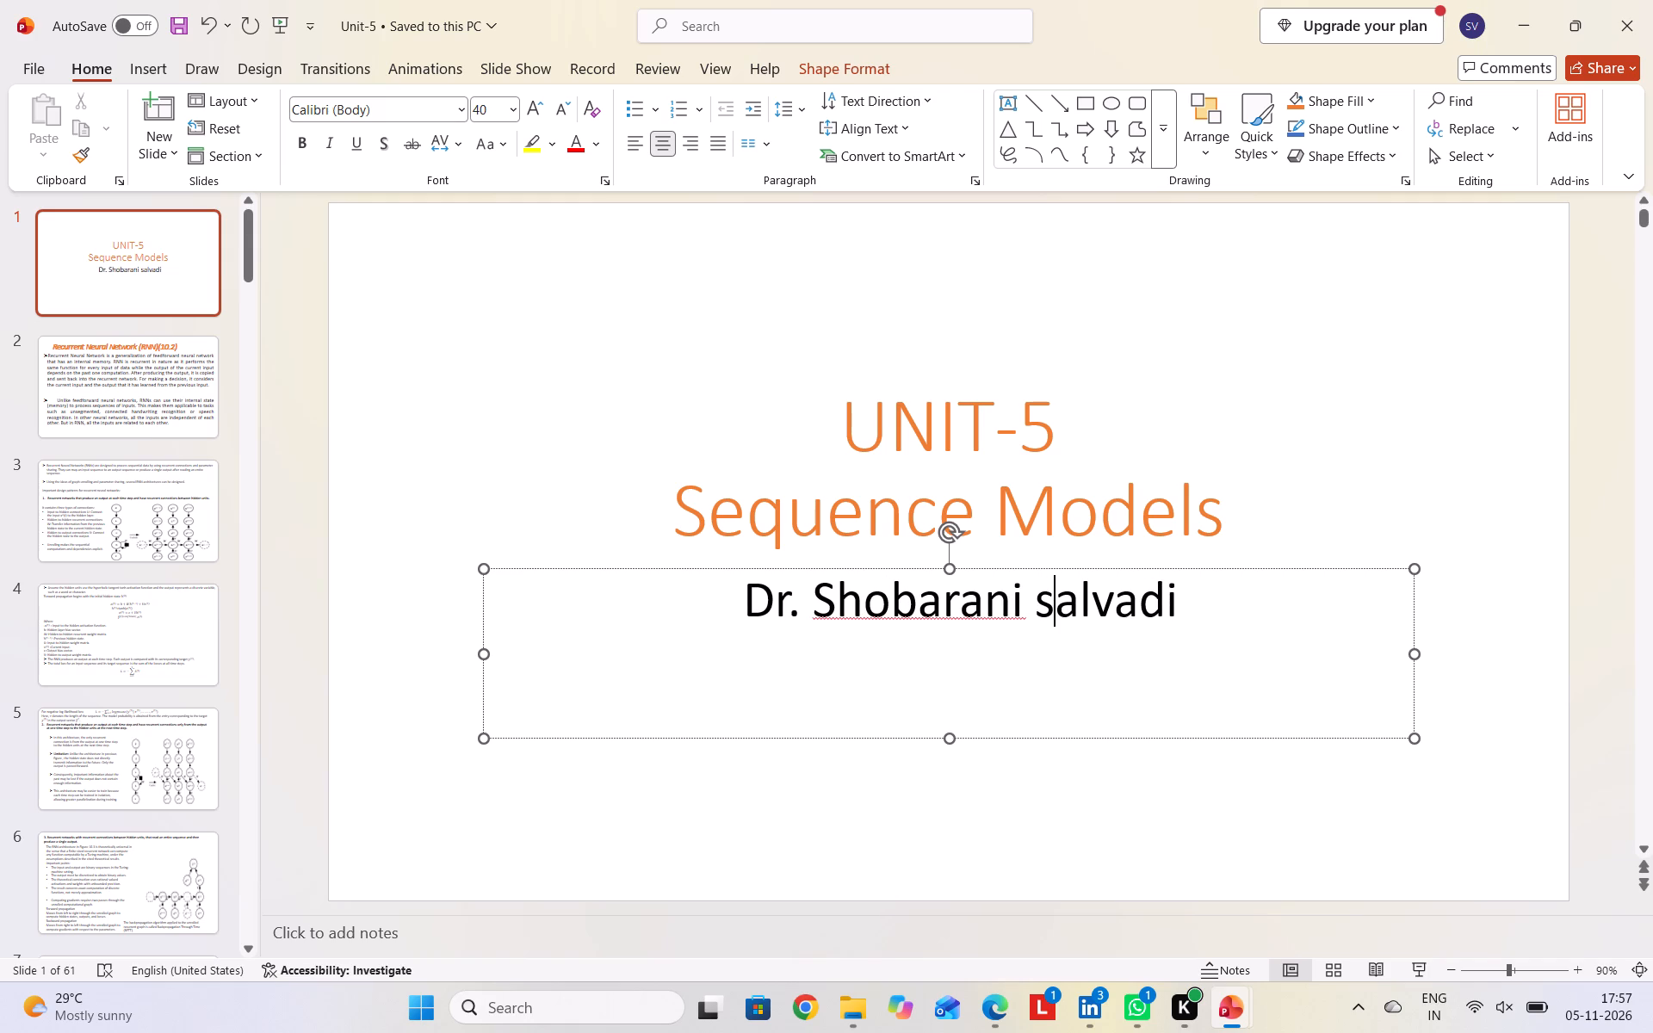
Change the initial of the presenter's first name in the subtitle to a lowercase s.
{"action": "key", "text": "Left"}
{"action": "key", "text": "Left"}
{"action": "key", "text": "Left"}
{"action": "key", "text": "Left"}
{"action": "key", "text": "Left"}
{"action": "key", "text": "Left"}
{"action": "key", "text": "Left"}
{"action": "key", "text": "Left"}
{"action": "key", "text": "Left"}
{"action": "key", "text": "Left"}
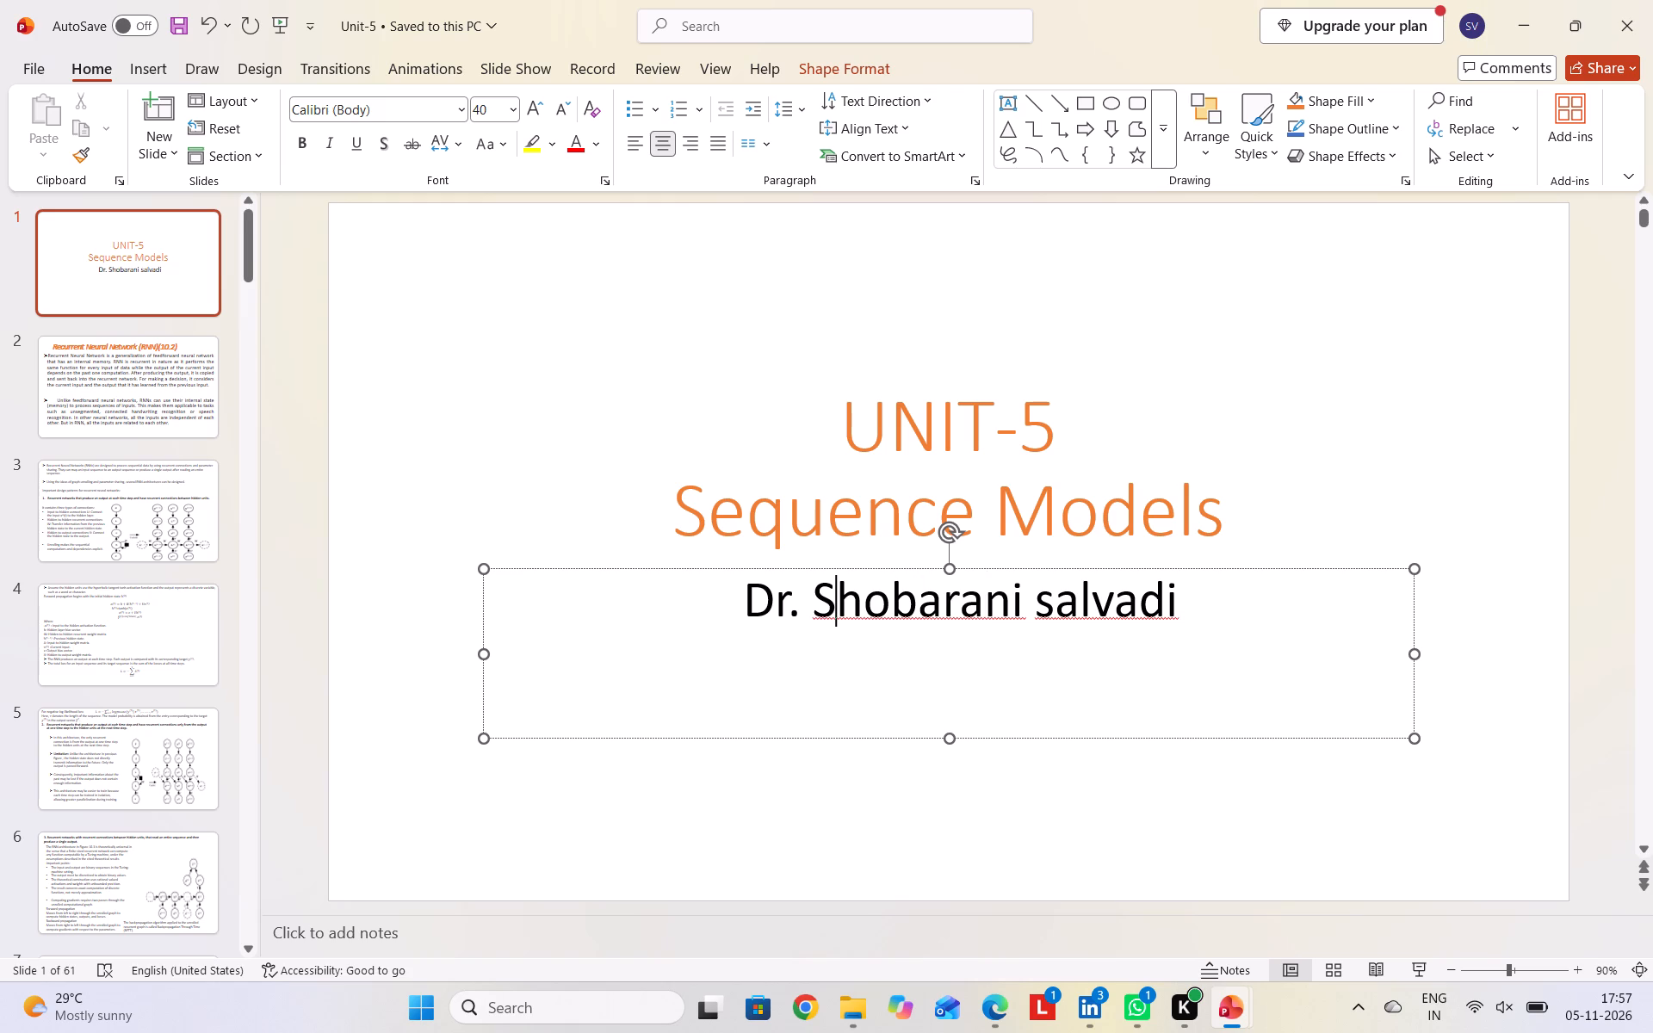
{"action": "key", "text": "BackSpace"}
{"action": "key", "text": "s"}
Change the presenter's title in the subtitle to lowercase "dr.".
{"action": "key", "text": "Left"}
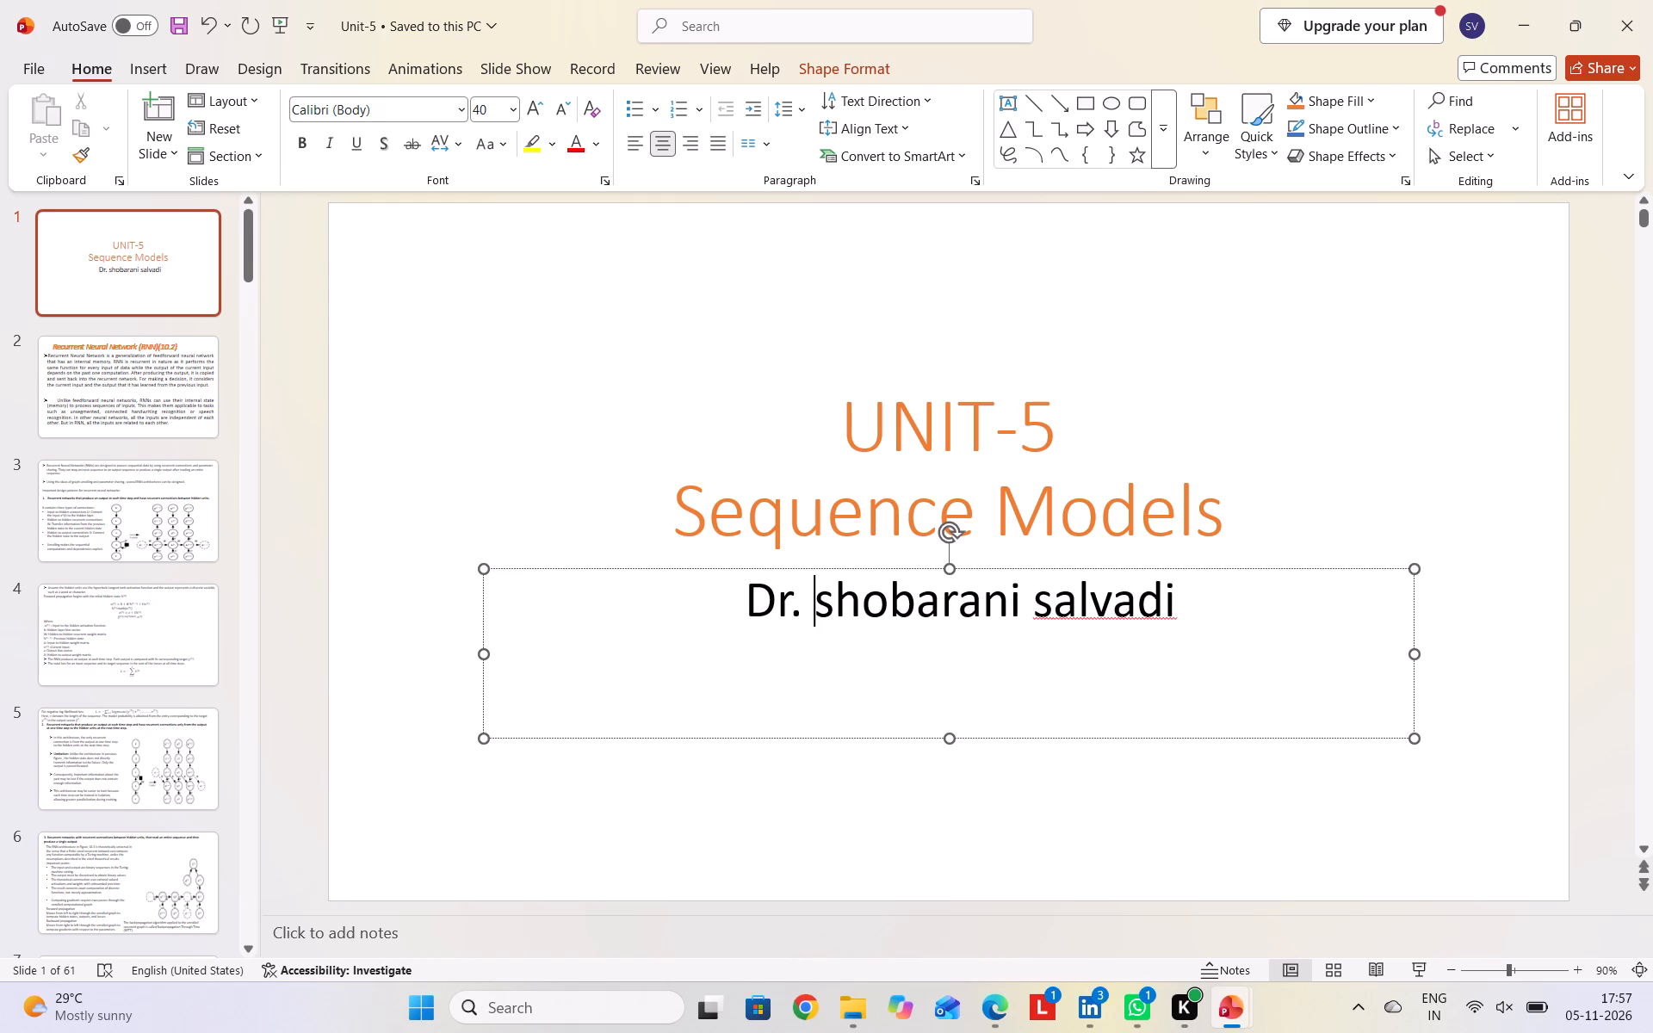
{"action": "key", "text": "Left"}
{"action": "key", "text": "Left"}
{"action": "key", "text": "Left"}
{"action": "key", "text": "BackSpace"}
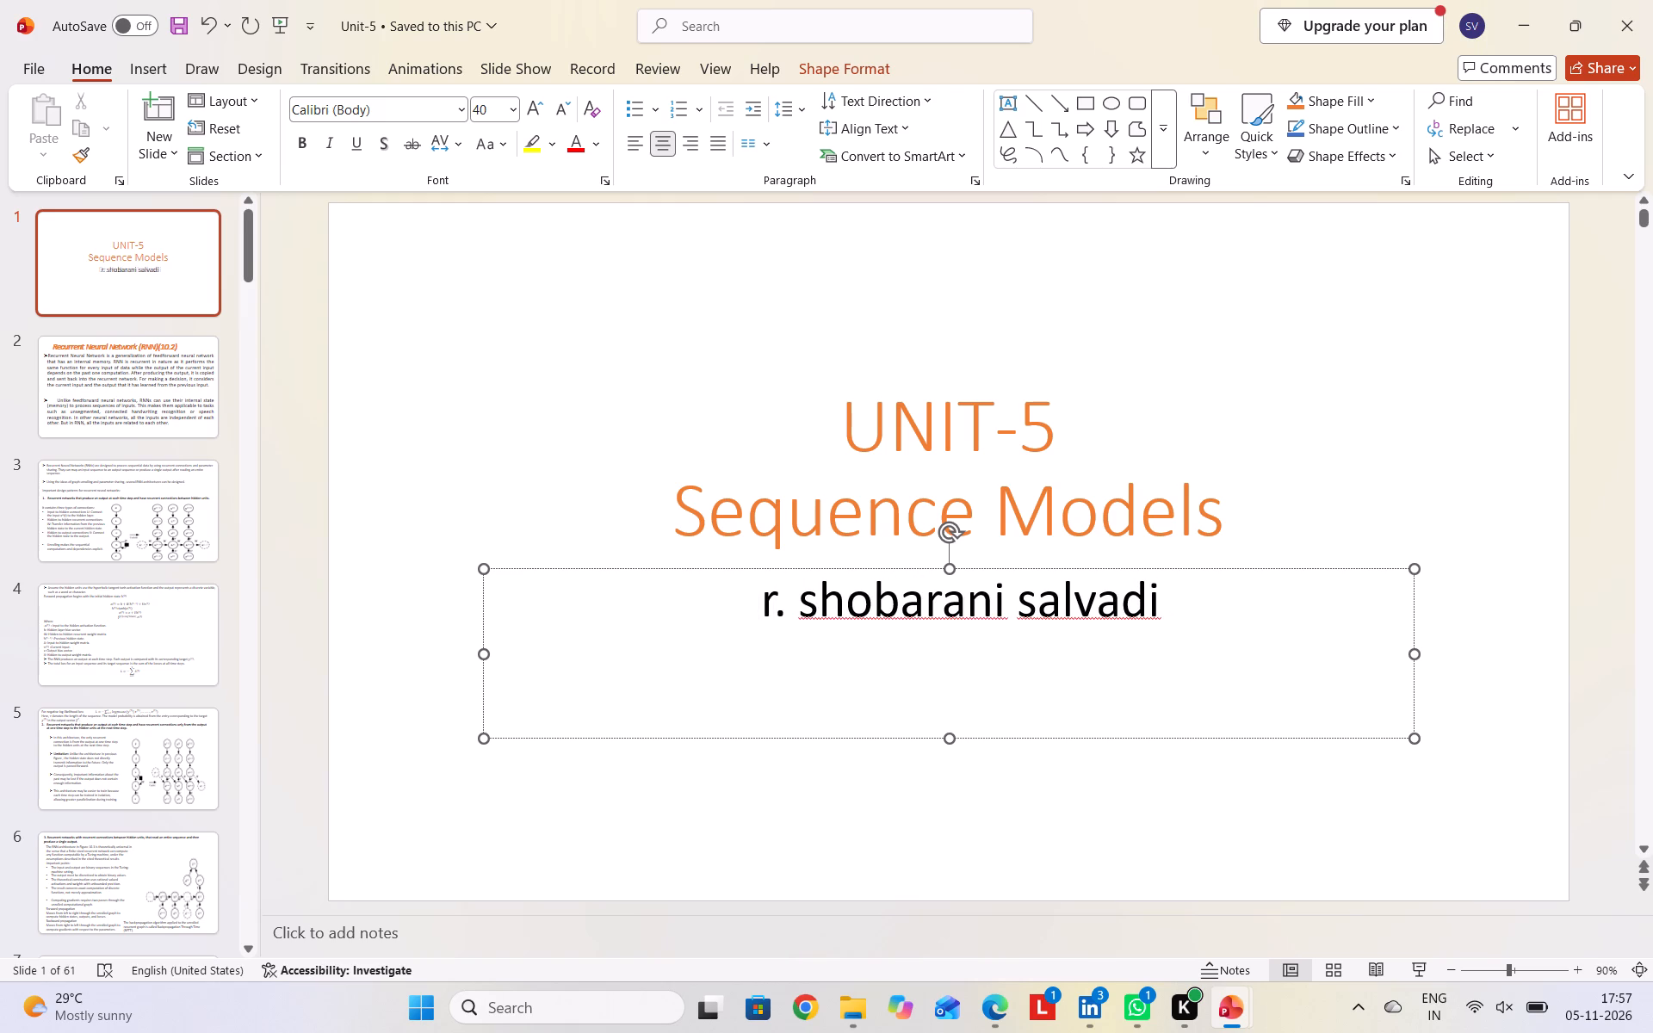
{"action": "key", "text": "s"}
{"action": "key", "text": "BackSpace"}
Insert a "d" before "r." in the title slide's subtitle so the presenter's title reads "dr.".
{"action": "key", "text": "d"}
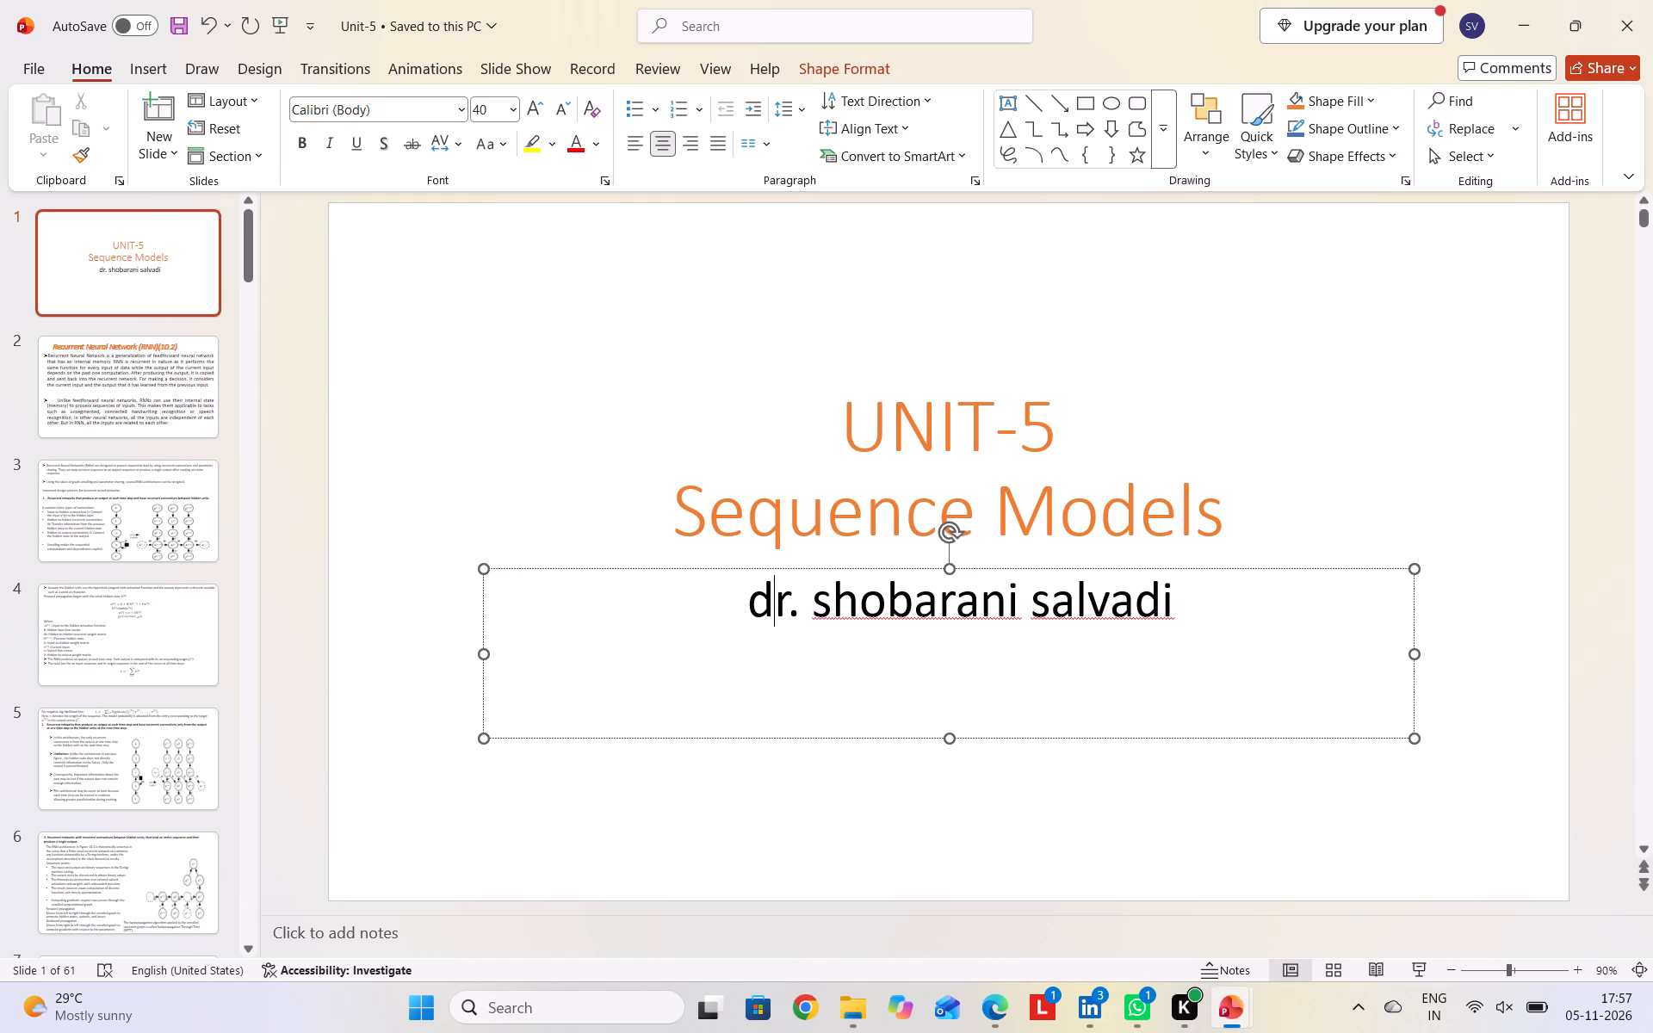
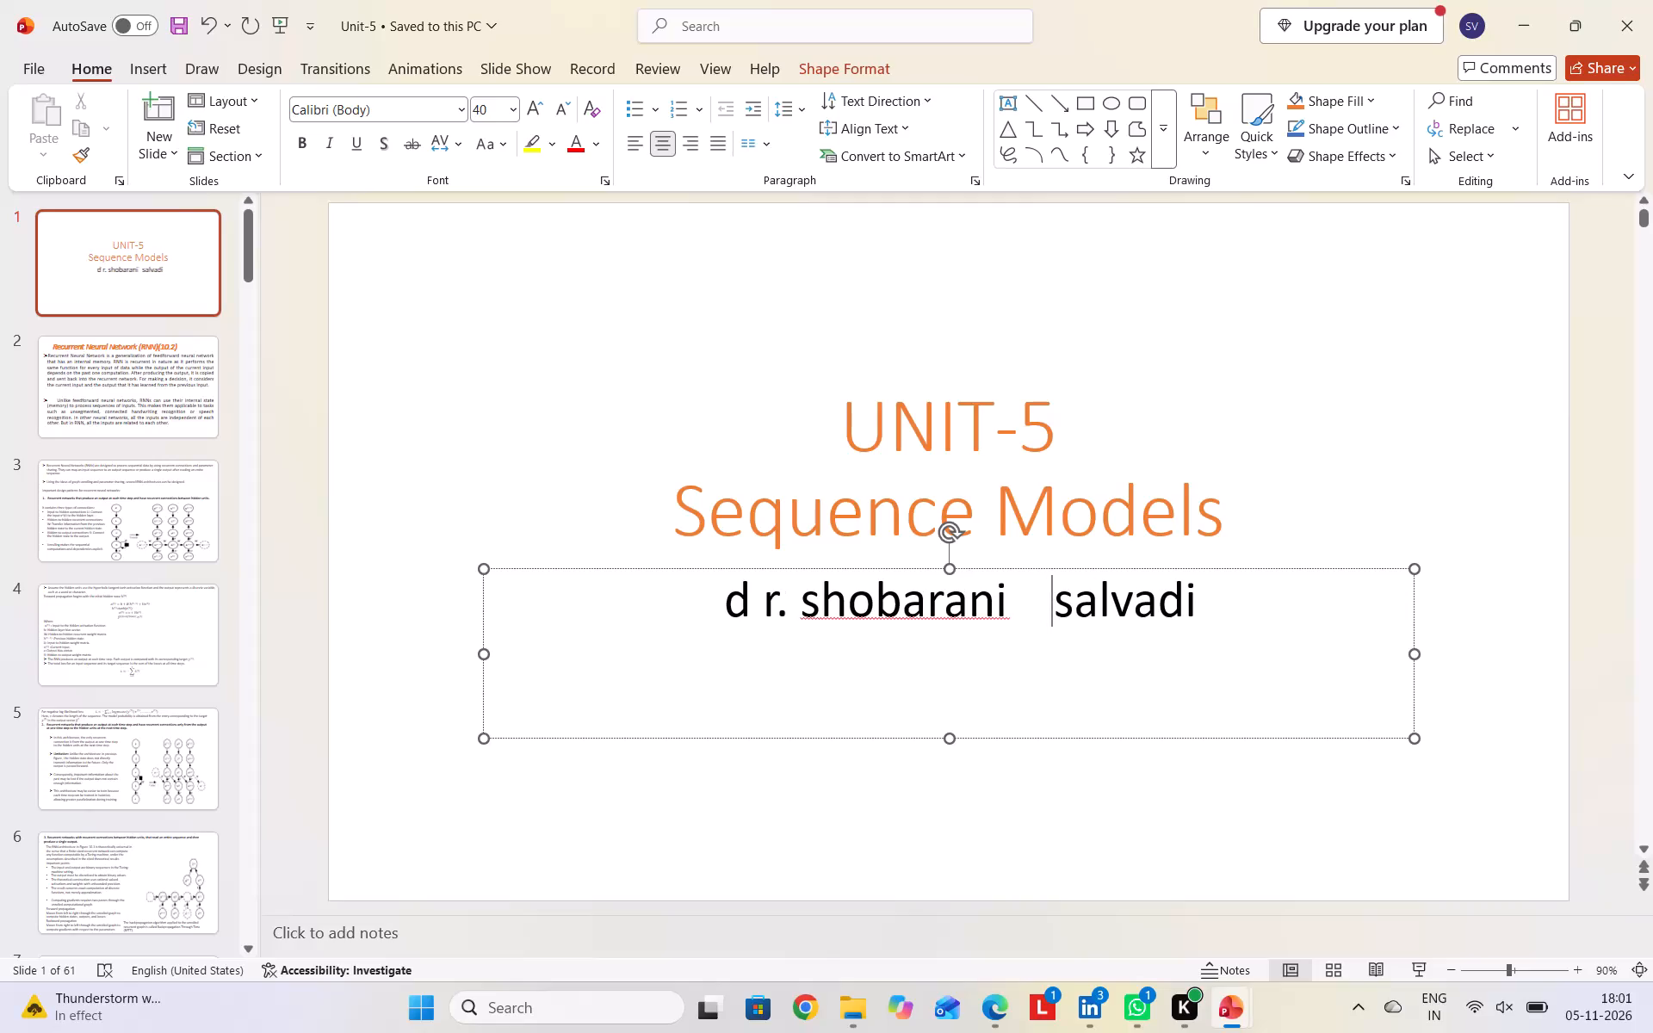
Delete the extra spacing before the surname in the presenter's name line on the title slide.
{"action": "key", "text": "BackSpace"}
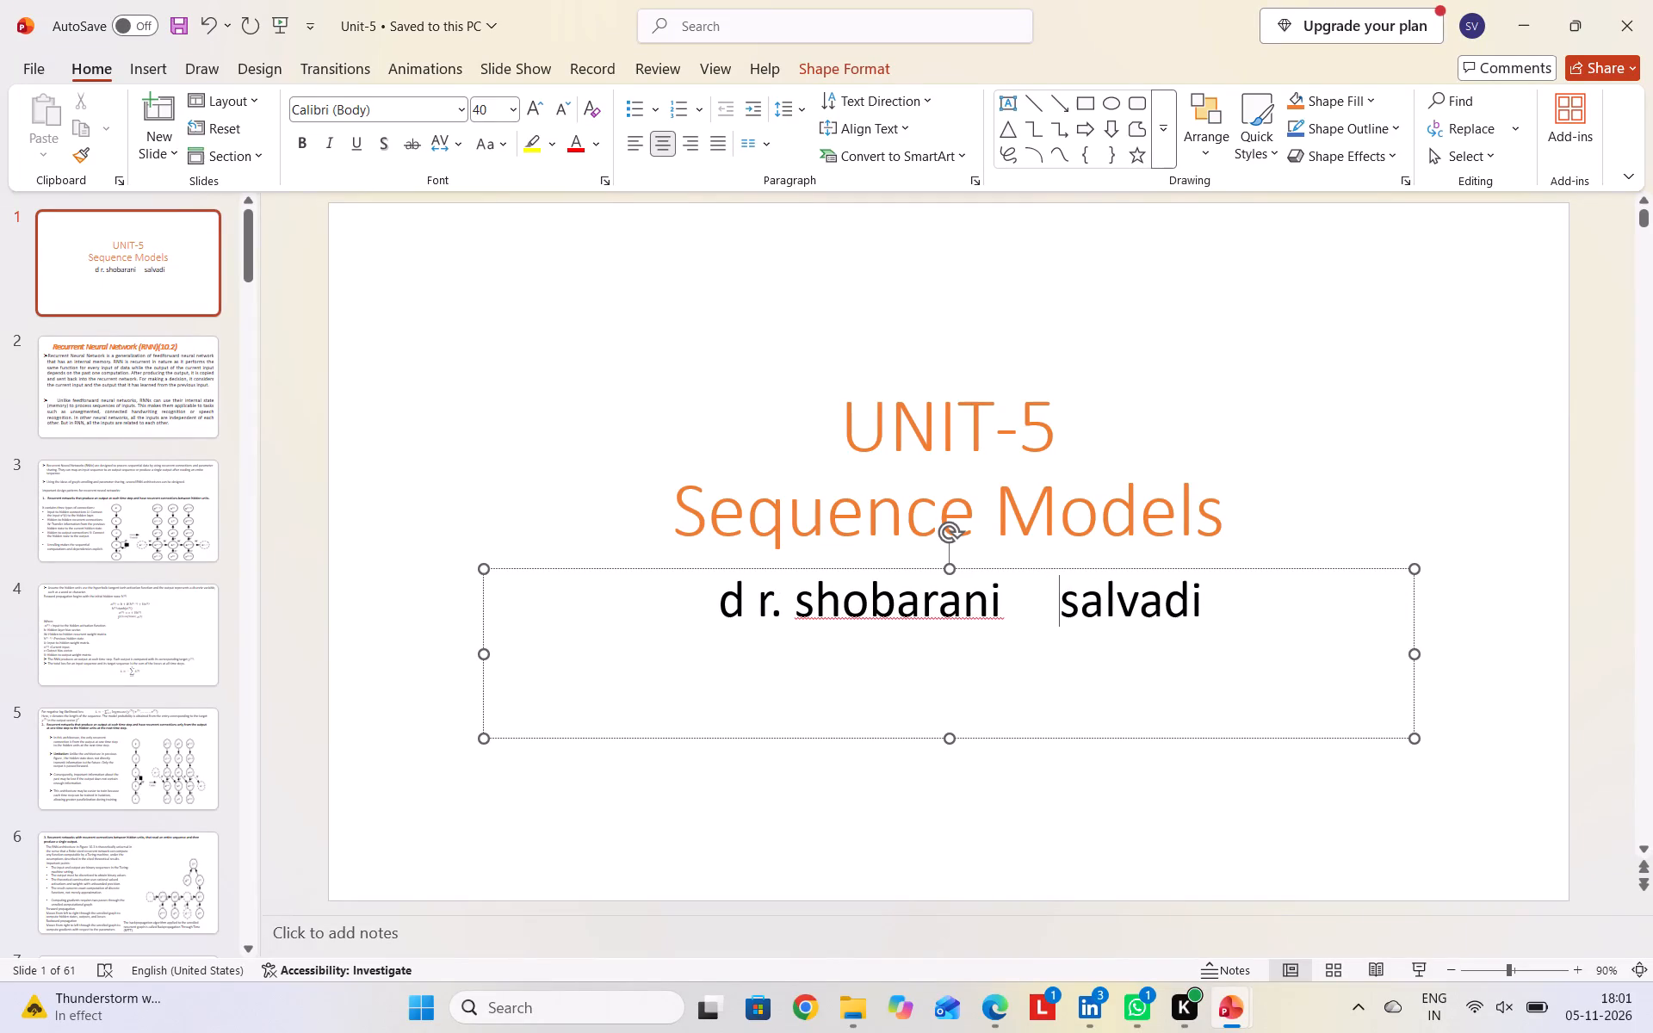
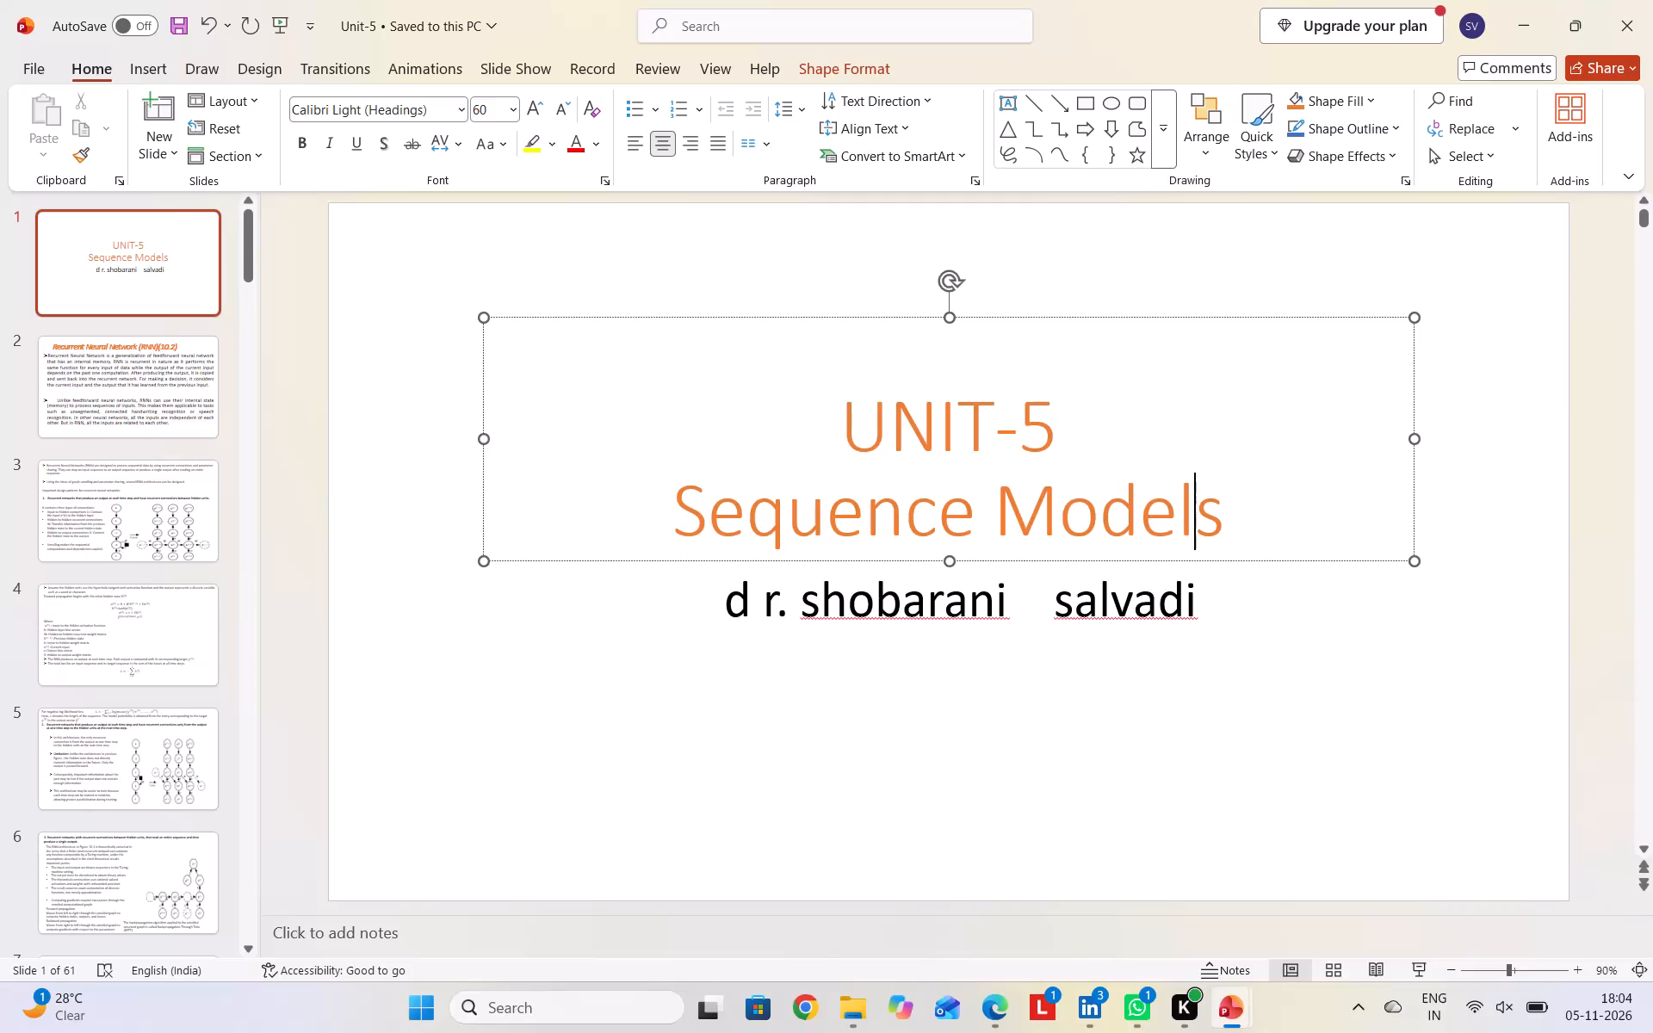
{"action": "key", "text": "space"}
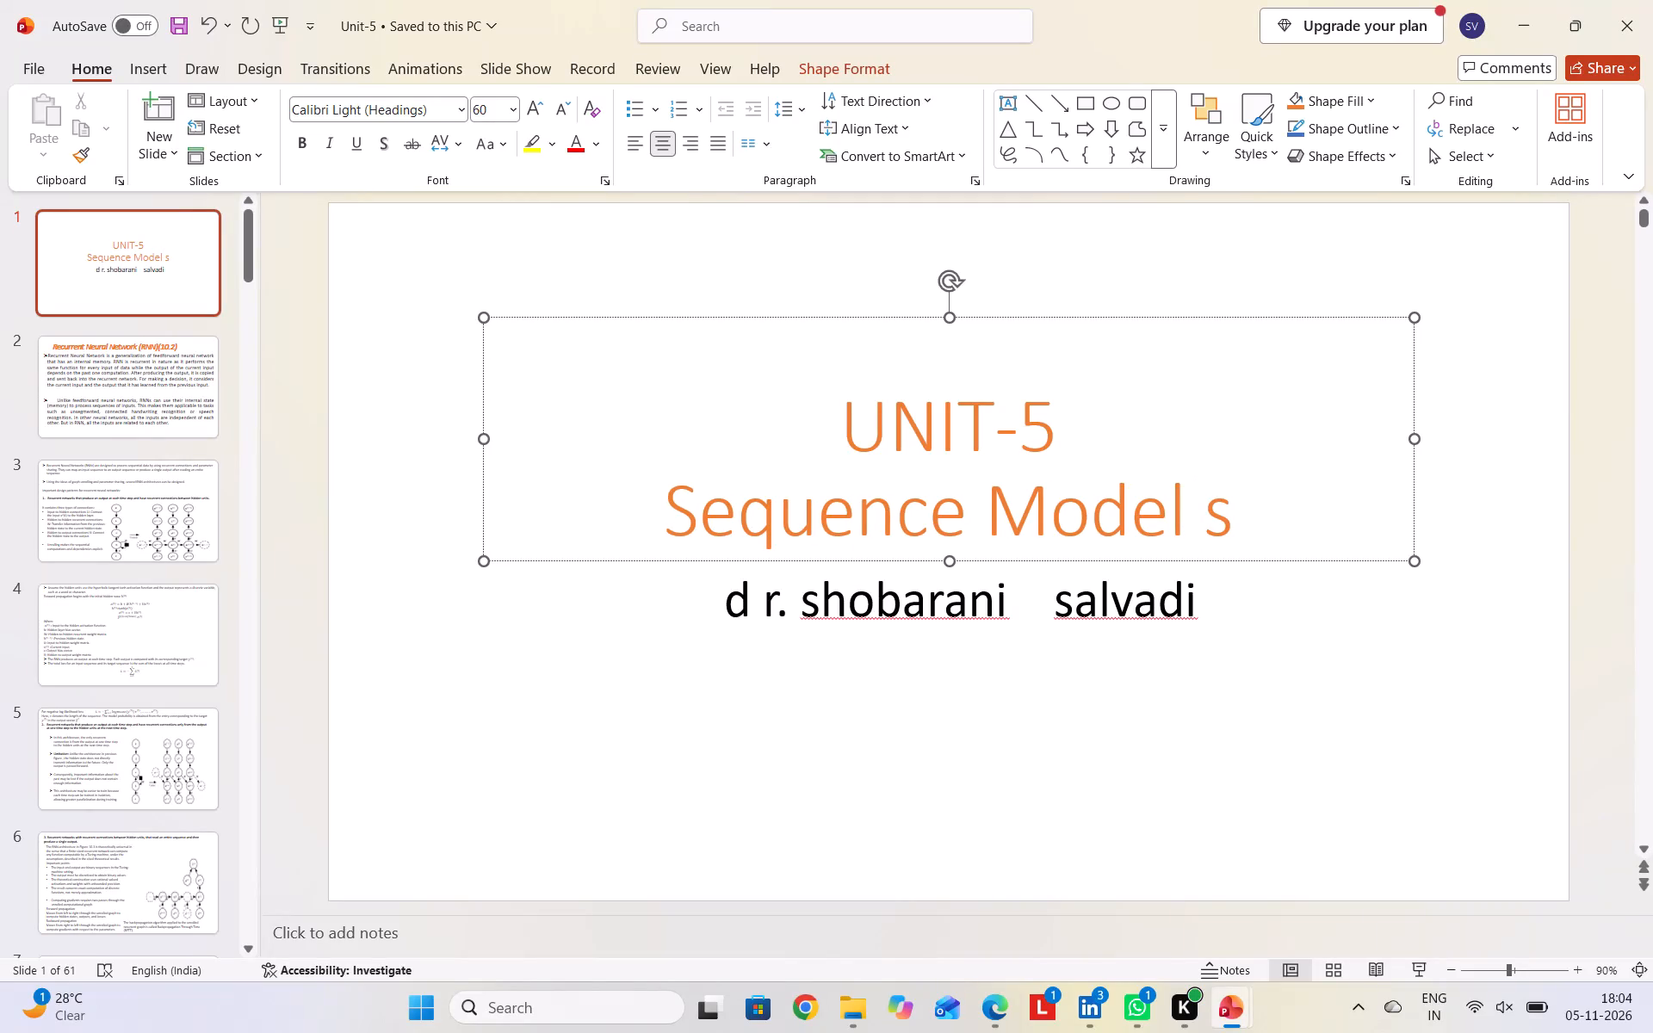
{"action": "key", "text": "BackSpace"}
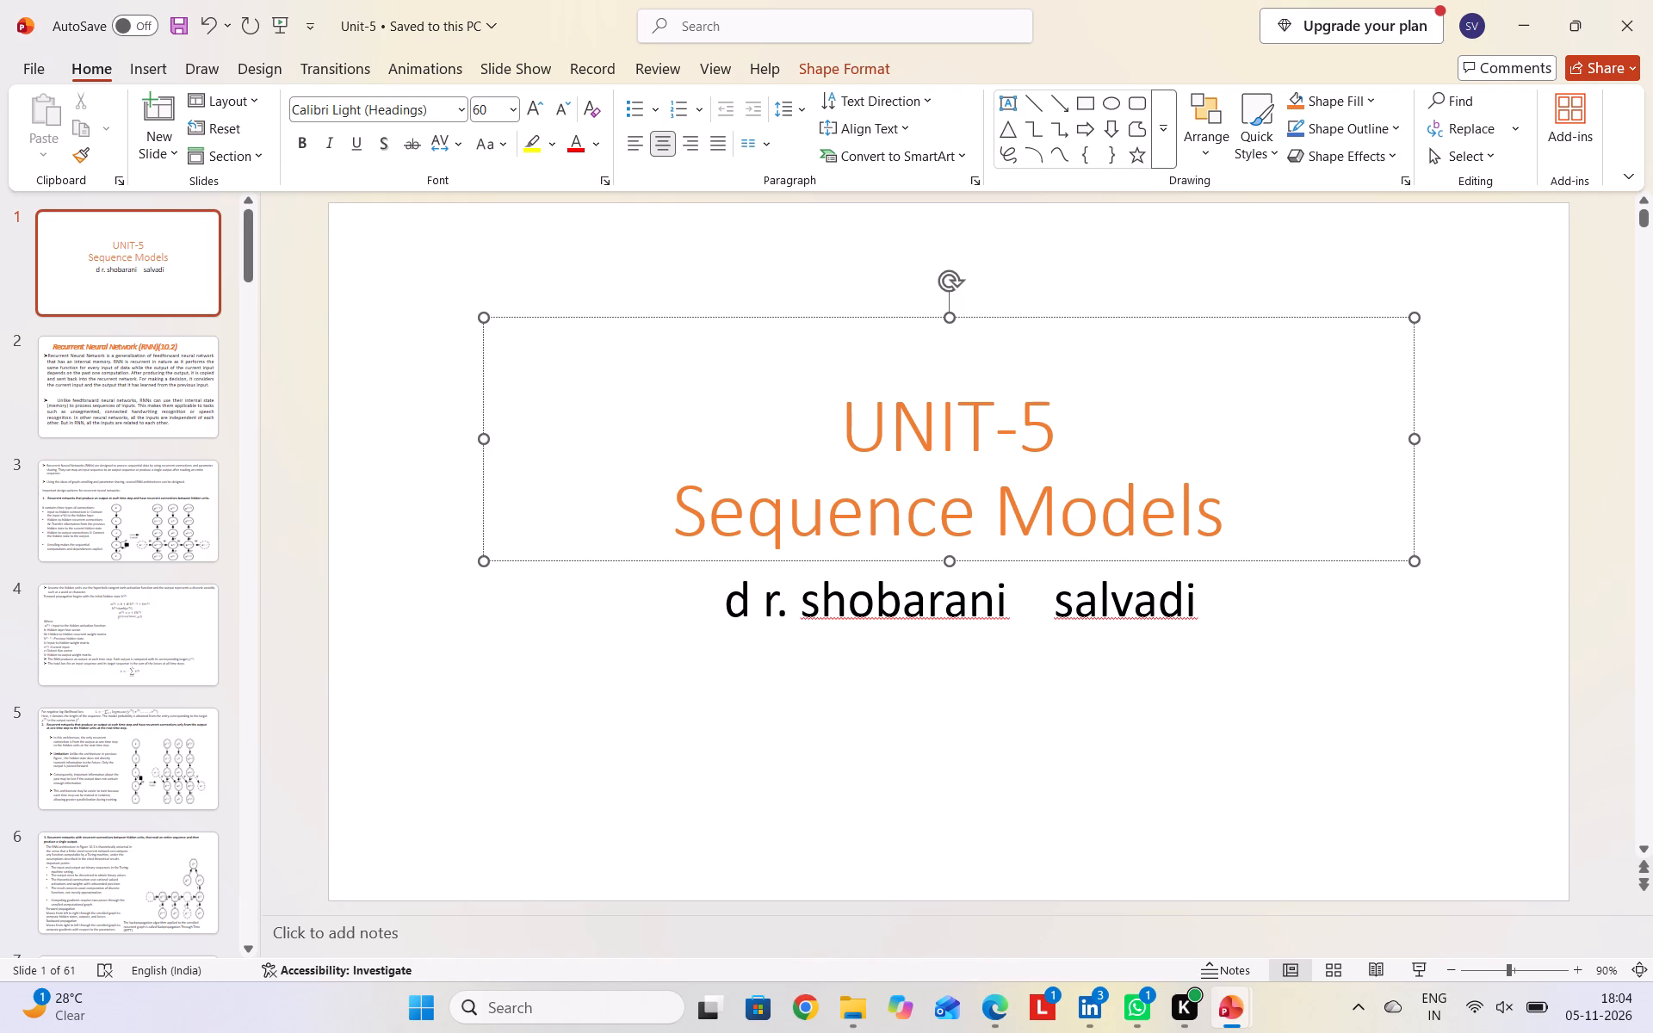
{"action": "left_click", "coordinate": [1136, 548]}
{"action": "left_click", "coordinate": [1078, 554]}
Replace the 5 in the title slide's UNIT heading with a Roman numeral V built from the characters "\/".
{"action": "left_click", "coordinate": [1018, 446]}
{"action": "key", "text": "Right"}
{"action": "key", "text": "BackSpace"}
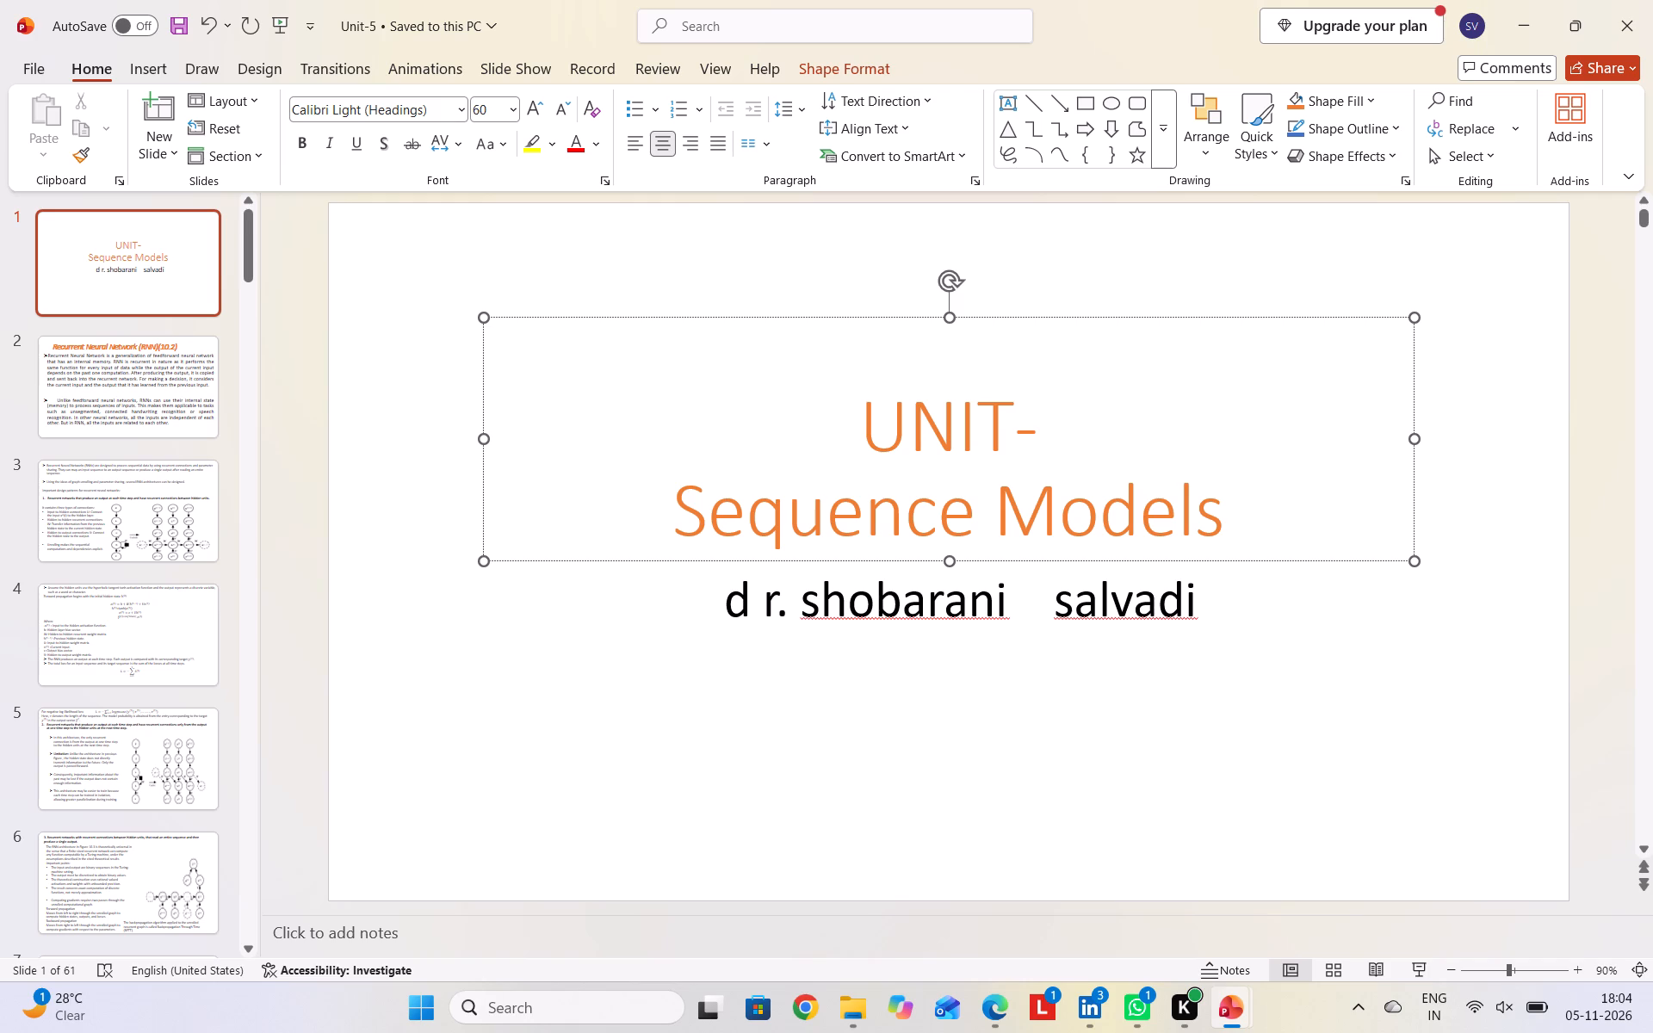
{"action": "key", "text": "backslash"}
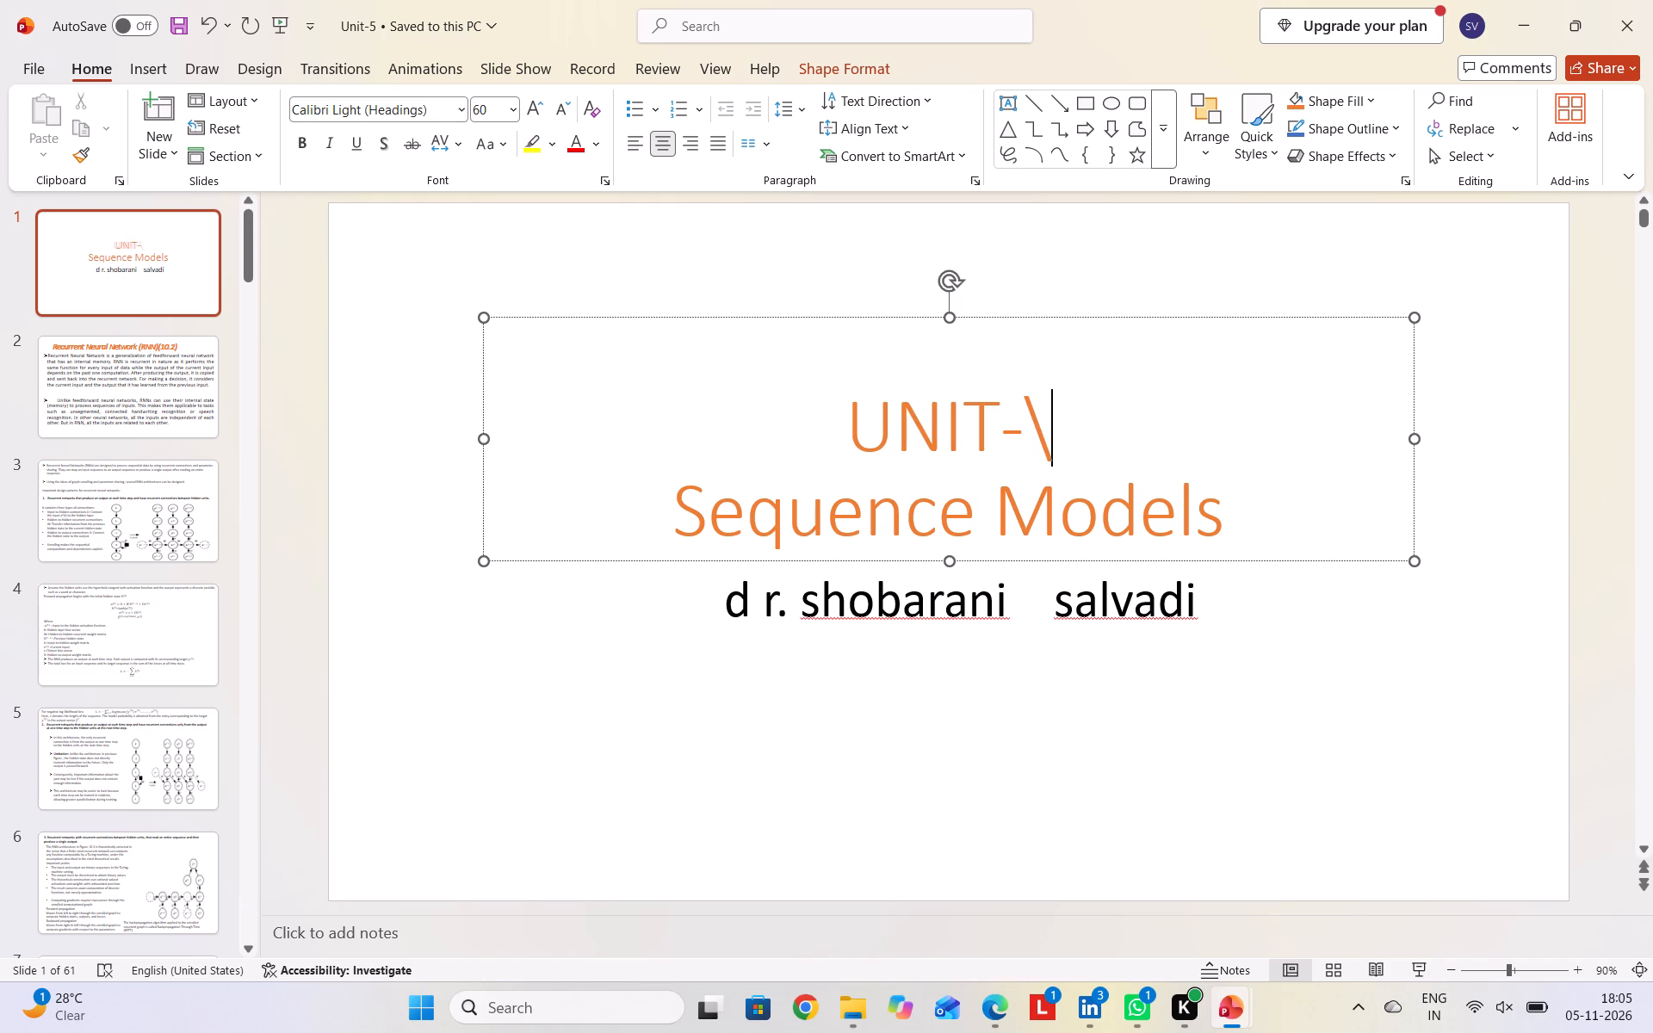
{"action": "key", "text": "slash"}
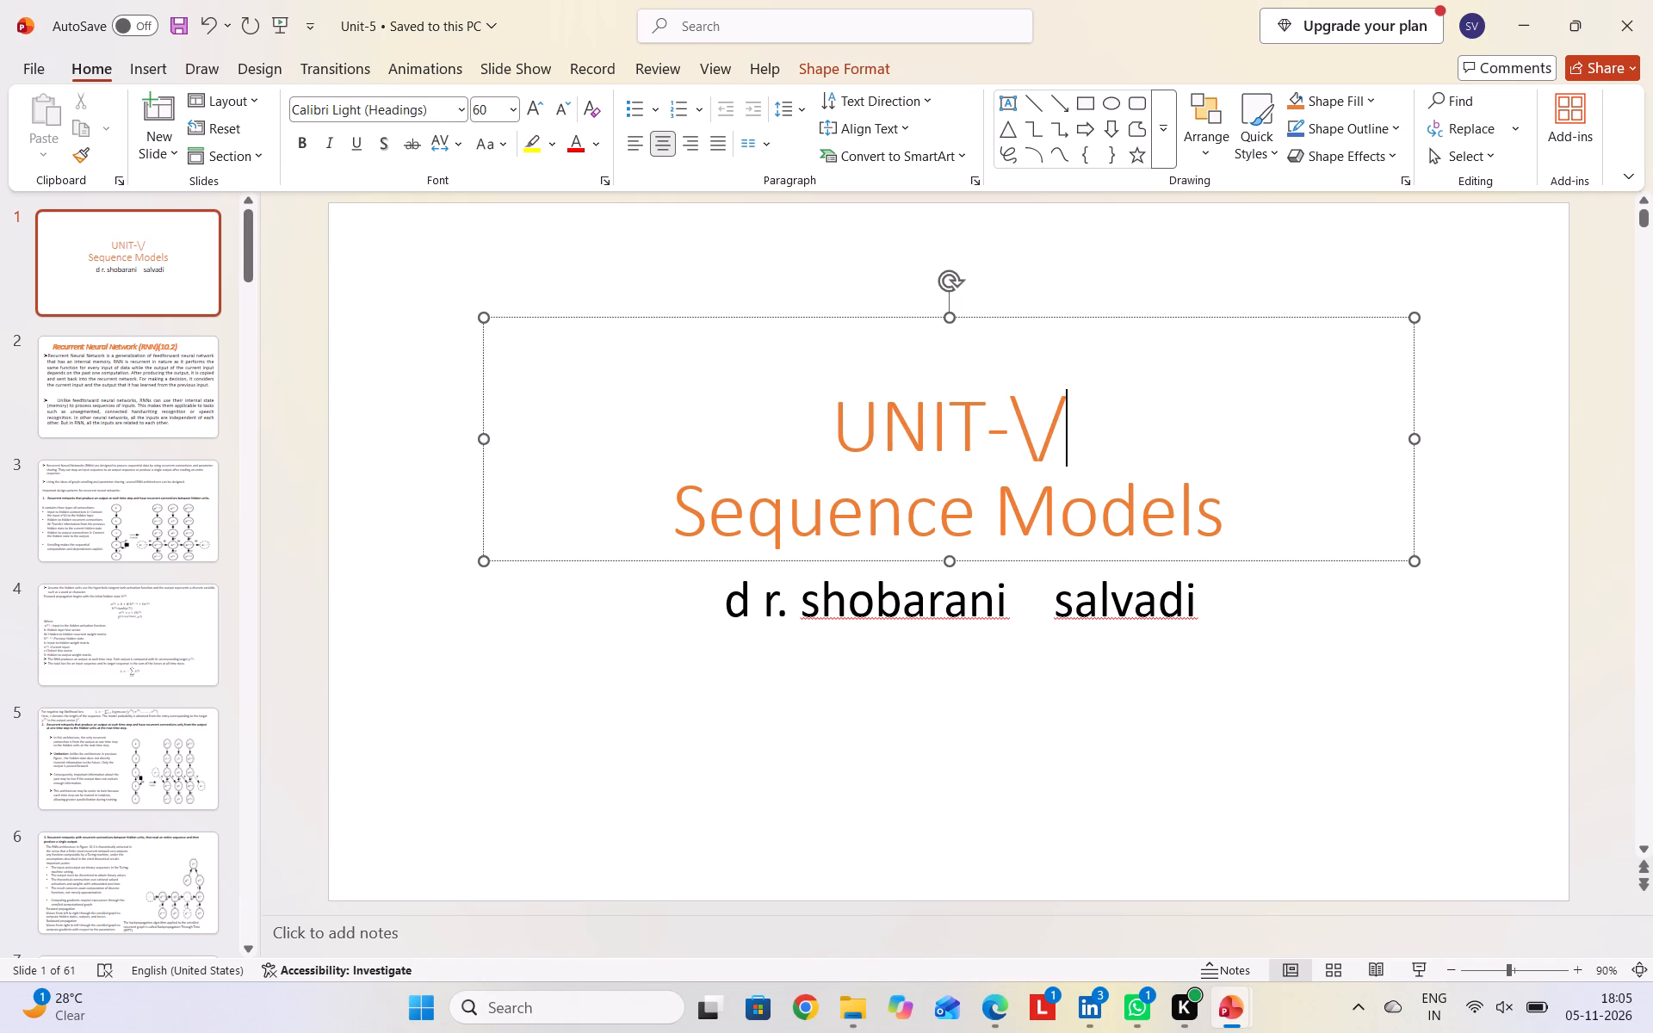
Make the "\/" numeral in the title slide's UNIT heading bold.
{"action": "left_click", "coordinate": [1018, 362]}
{"action": "left_click", "coordinate": [1049, 324]}
{"action": "left_click_drag", "start_coordinate": [1094, 419], "coordinate": [1019, 433]}
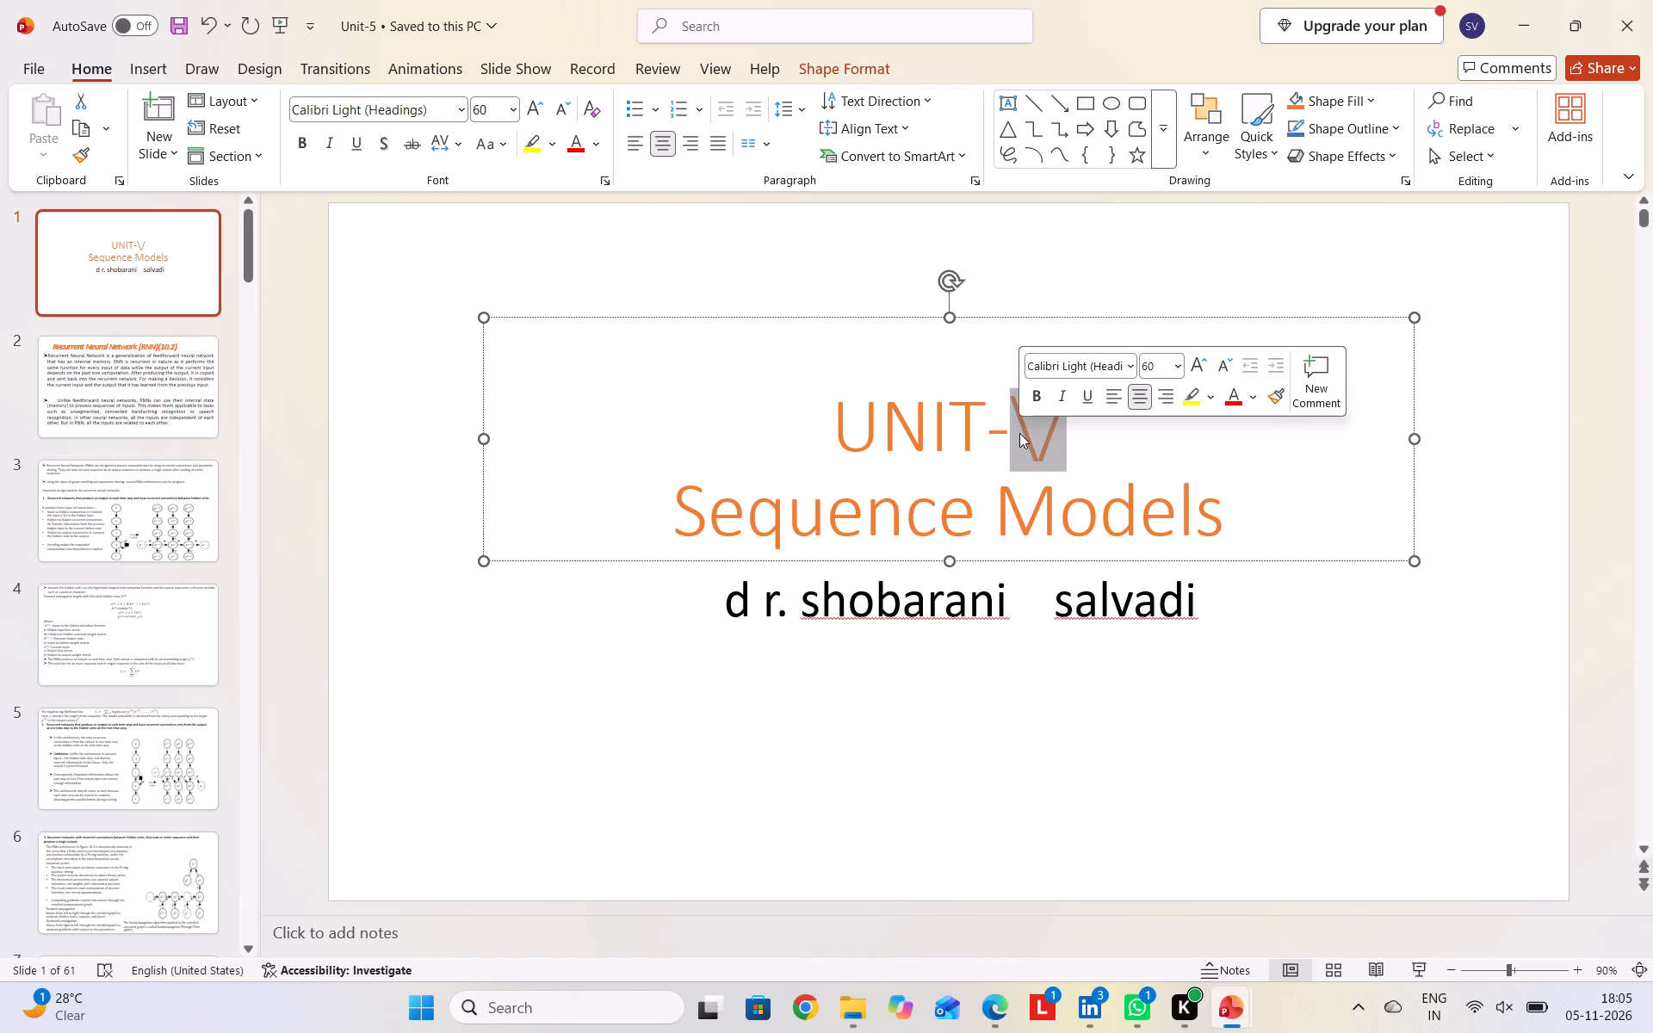
{"action": "left_click", "coordinate": [1034, 398]}
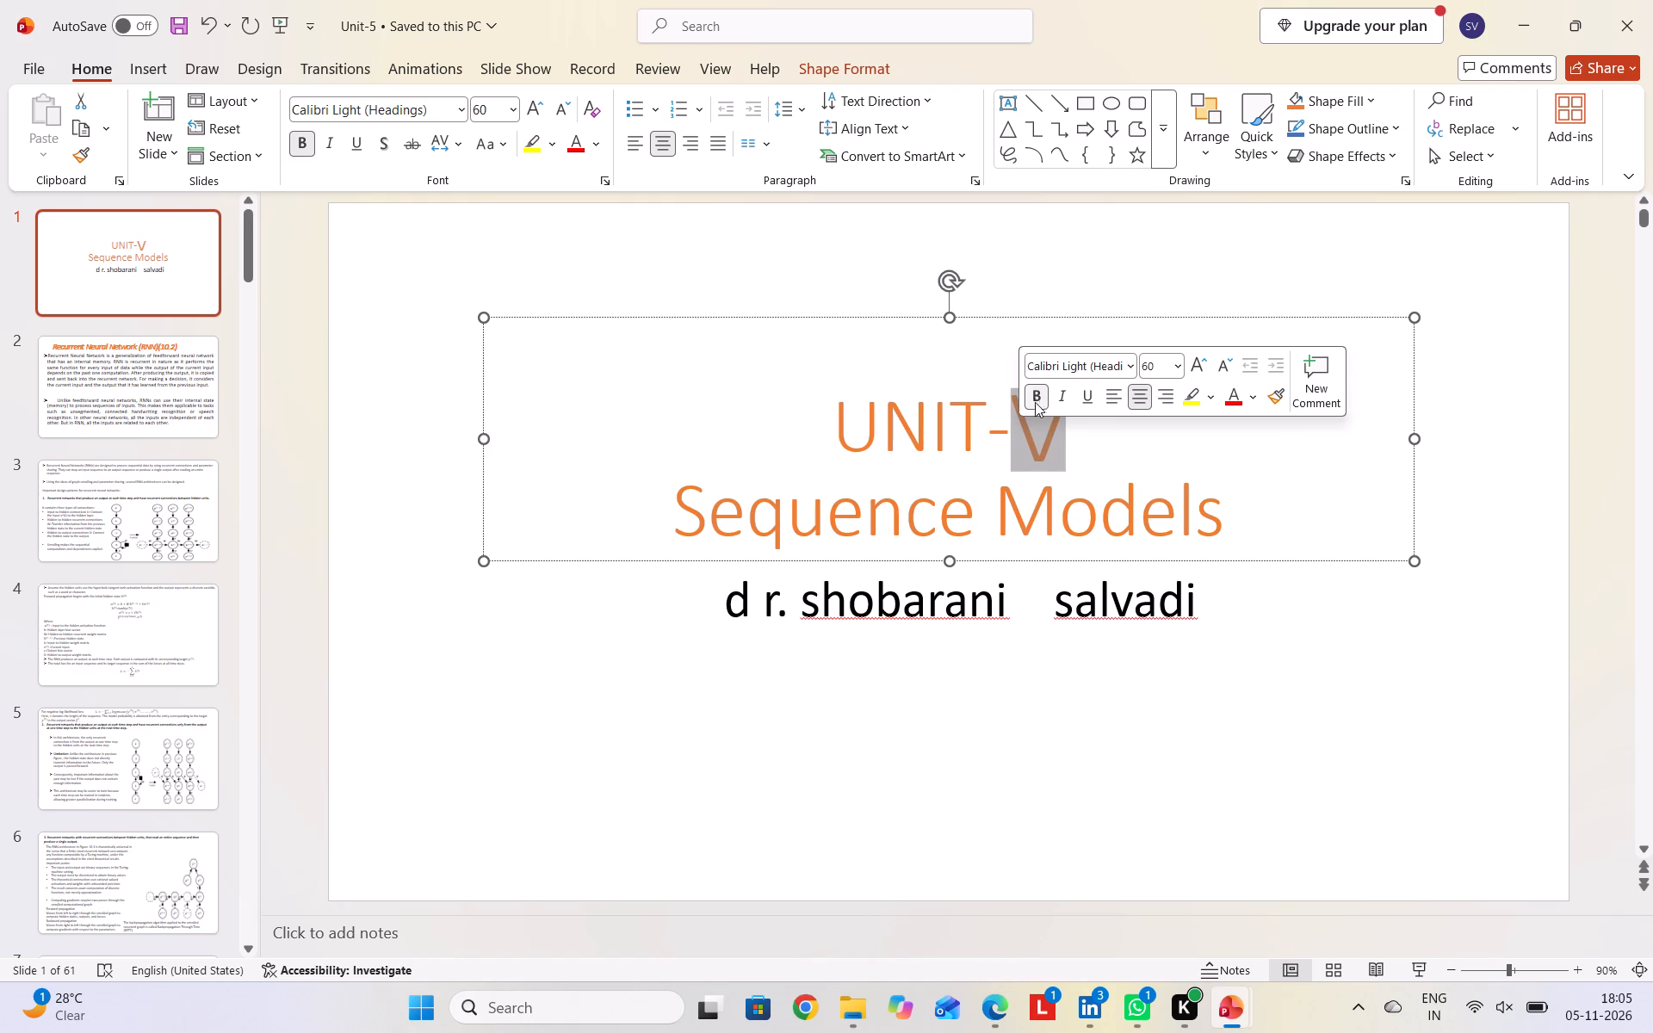
{"action": "left_click", "coordinate": [1086, 445]}
Insert a space before the last four letters of the presenter's first name on the title slide, splitting it into two words.
{"action": "left_click", "coordinate": [848, 720]}
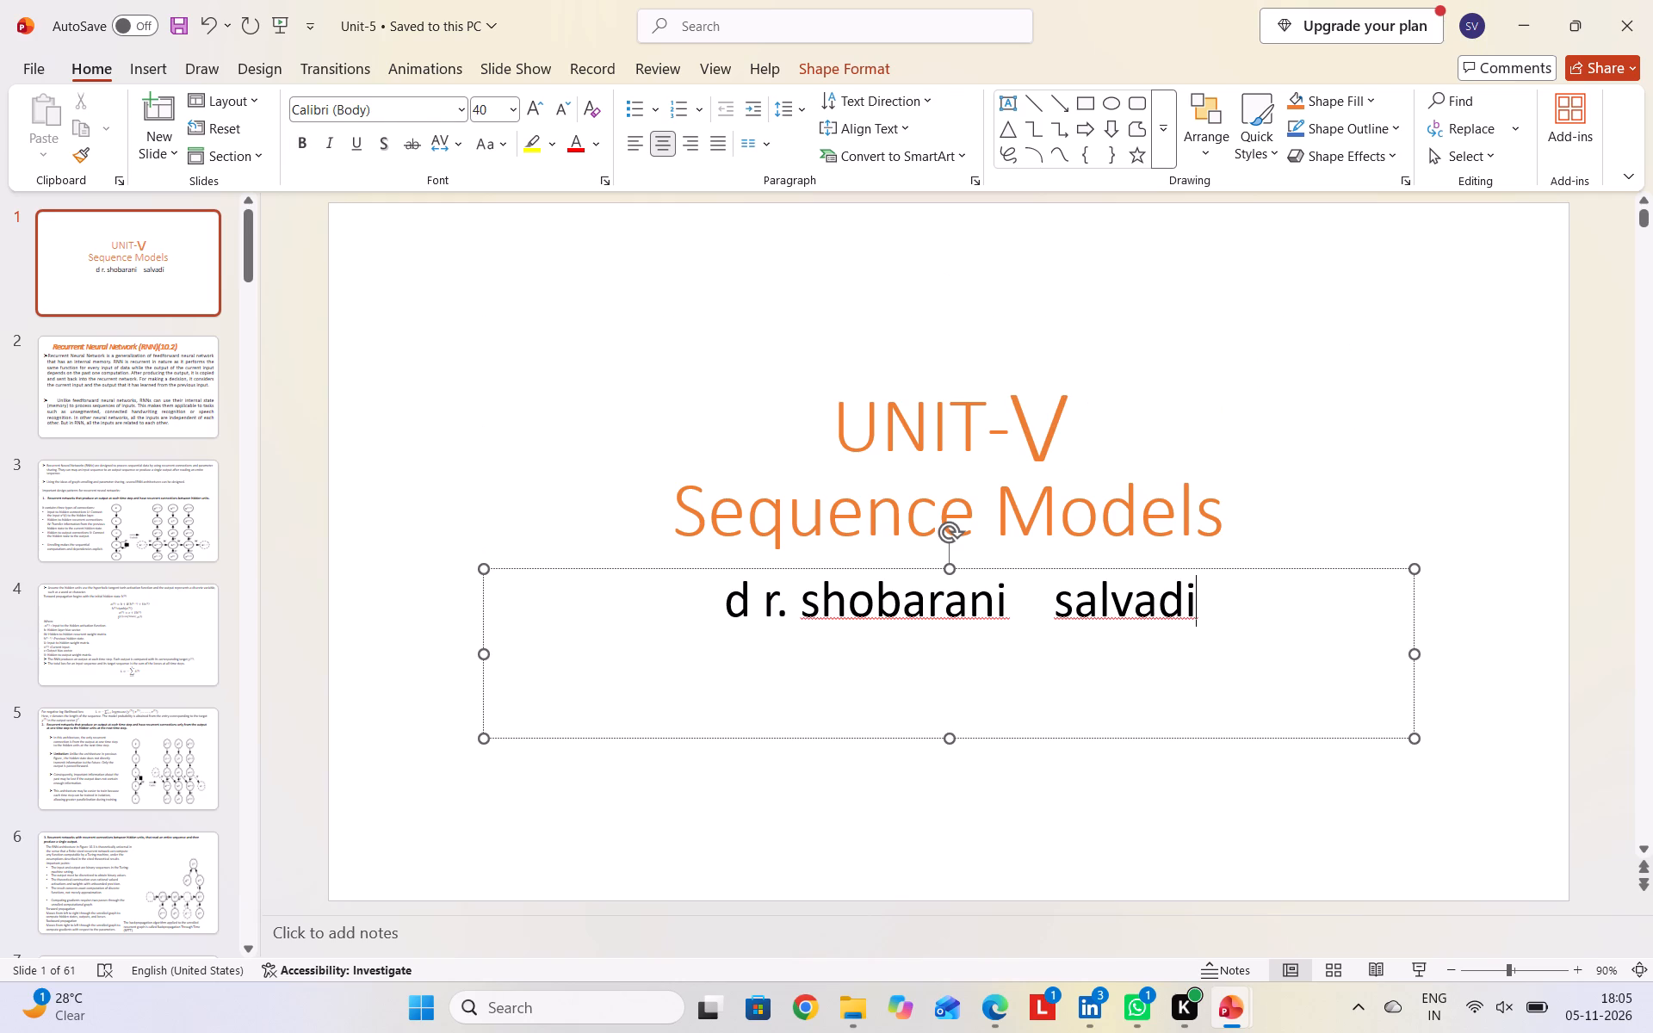
{"action": "left_click", "coordinate": [918, 597]}
{"action": "key", "text": "space"}
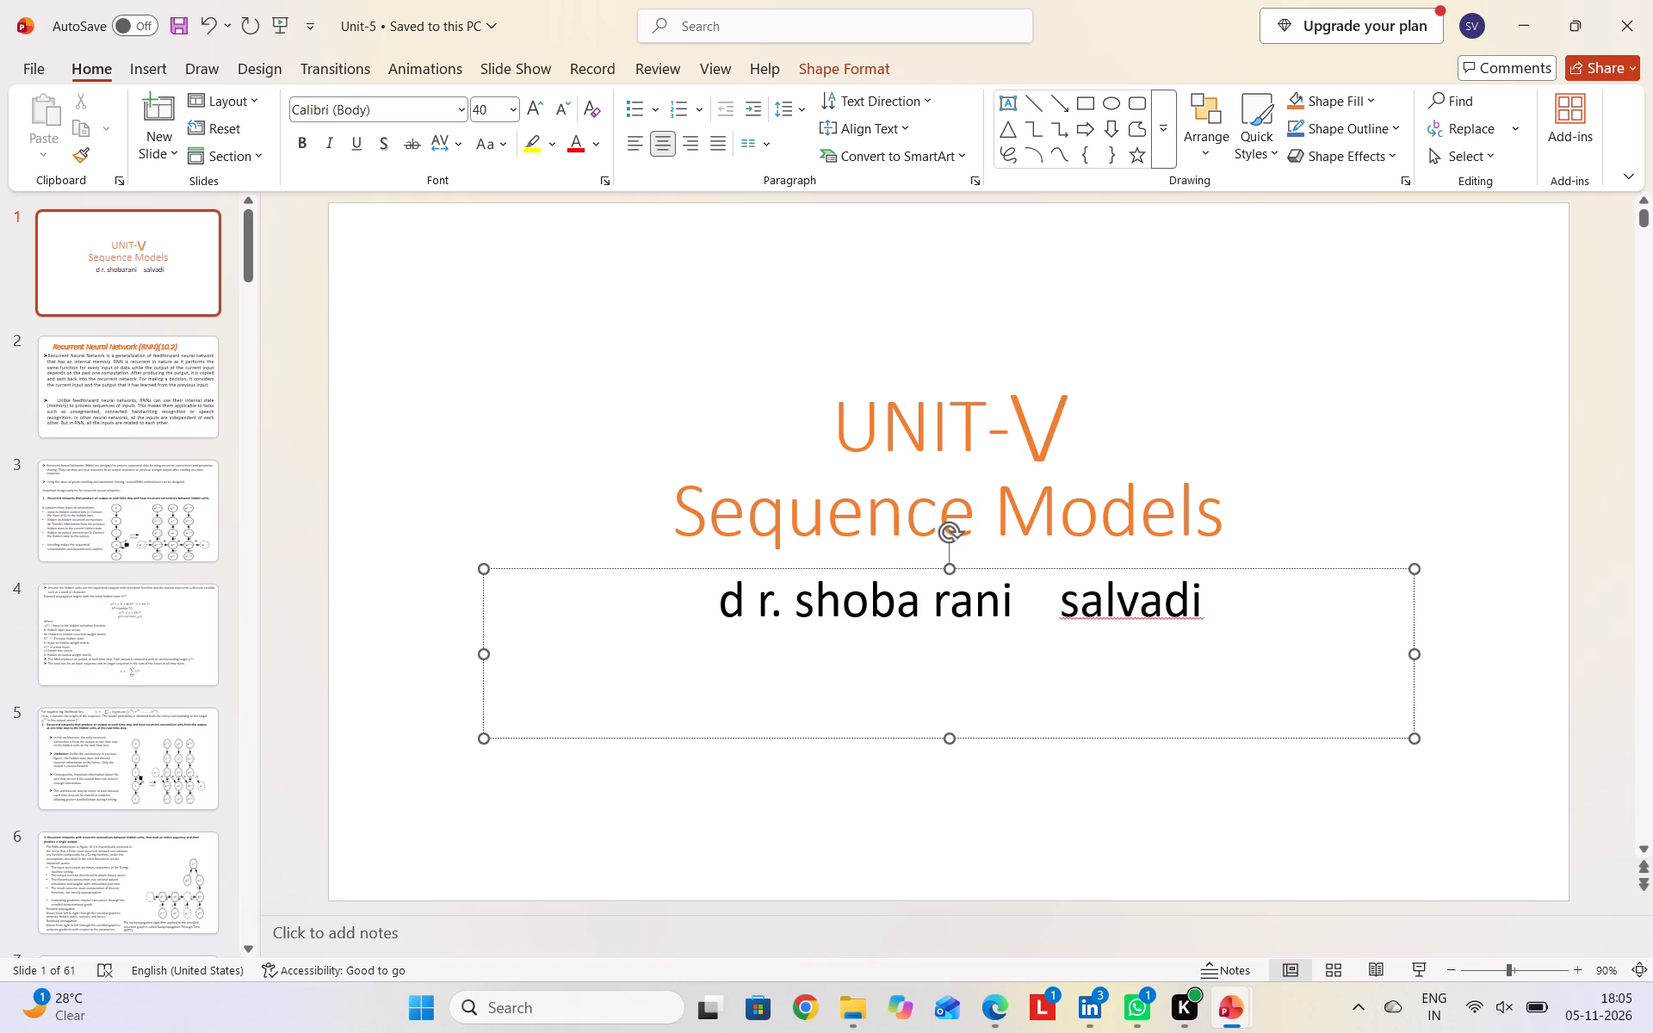
Delete the section number "(10.2)" from the end of the Recurrent Neural Network (RNN) heading on slide 2.
{"action": "left_click", "coordinate": [129, 378]}
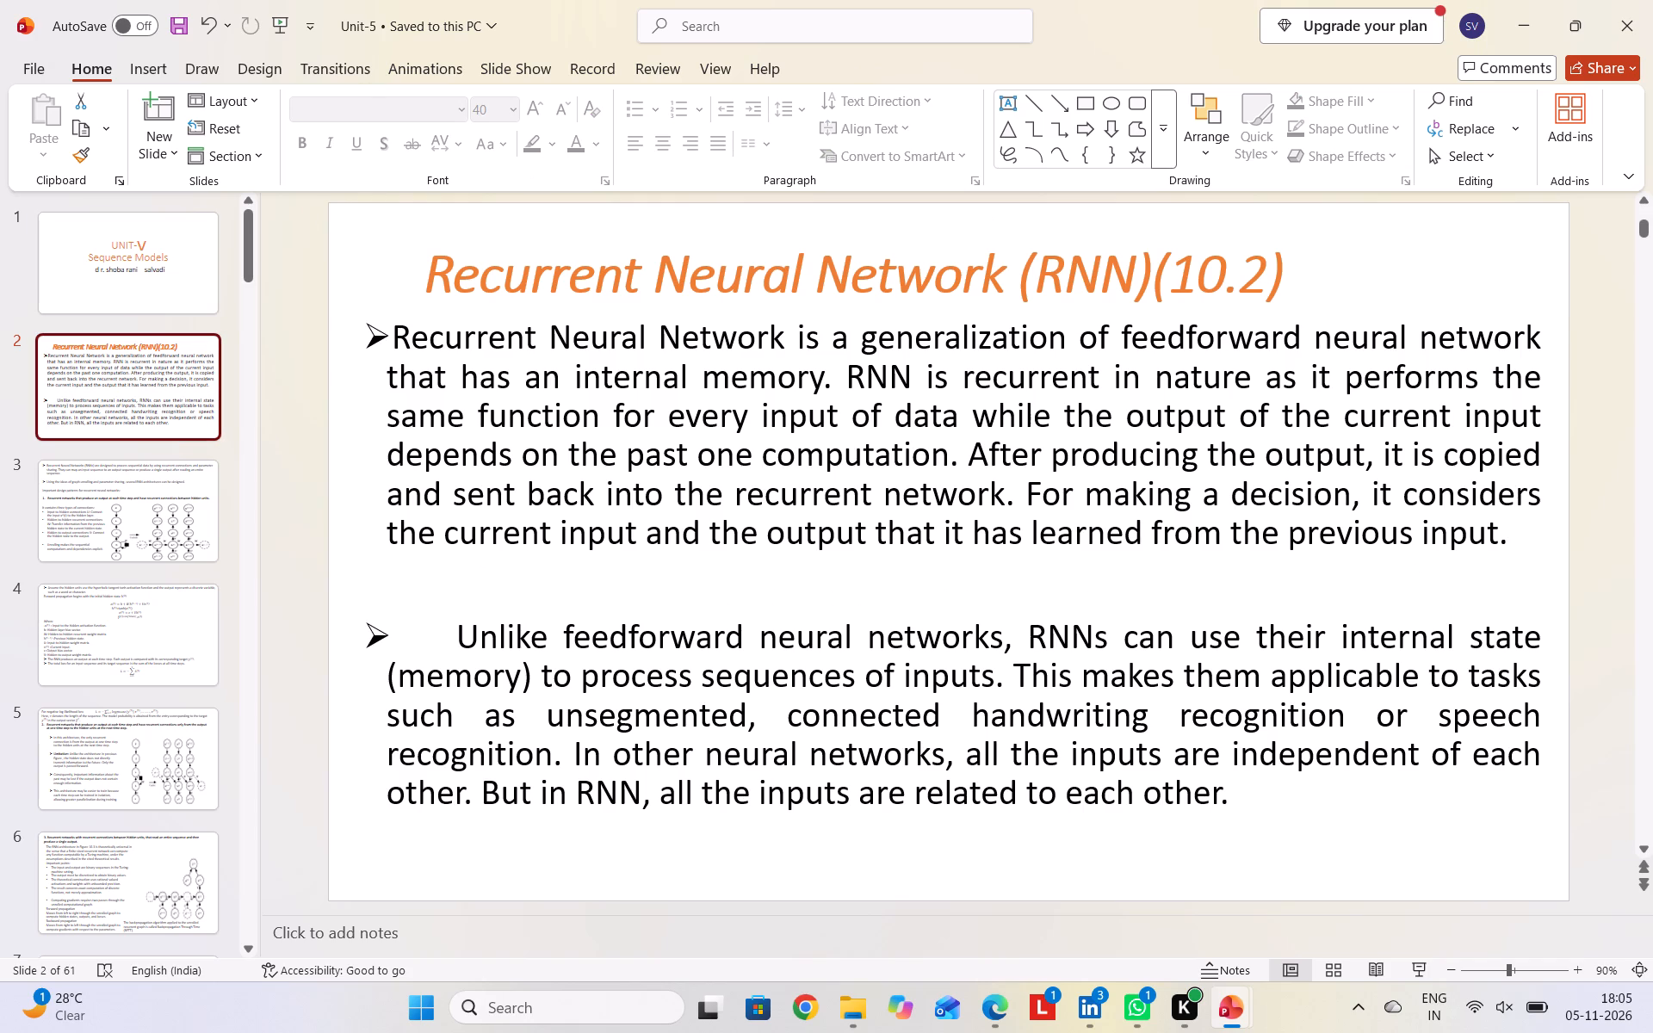
{"action": "left_click", "coordinate": [1327, 273]}
{"action": "left_click", "coordinate": [1291, 308]}
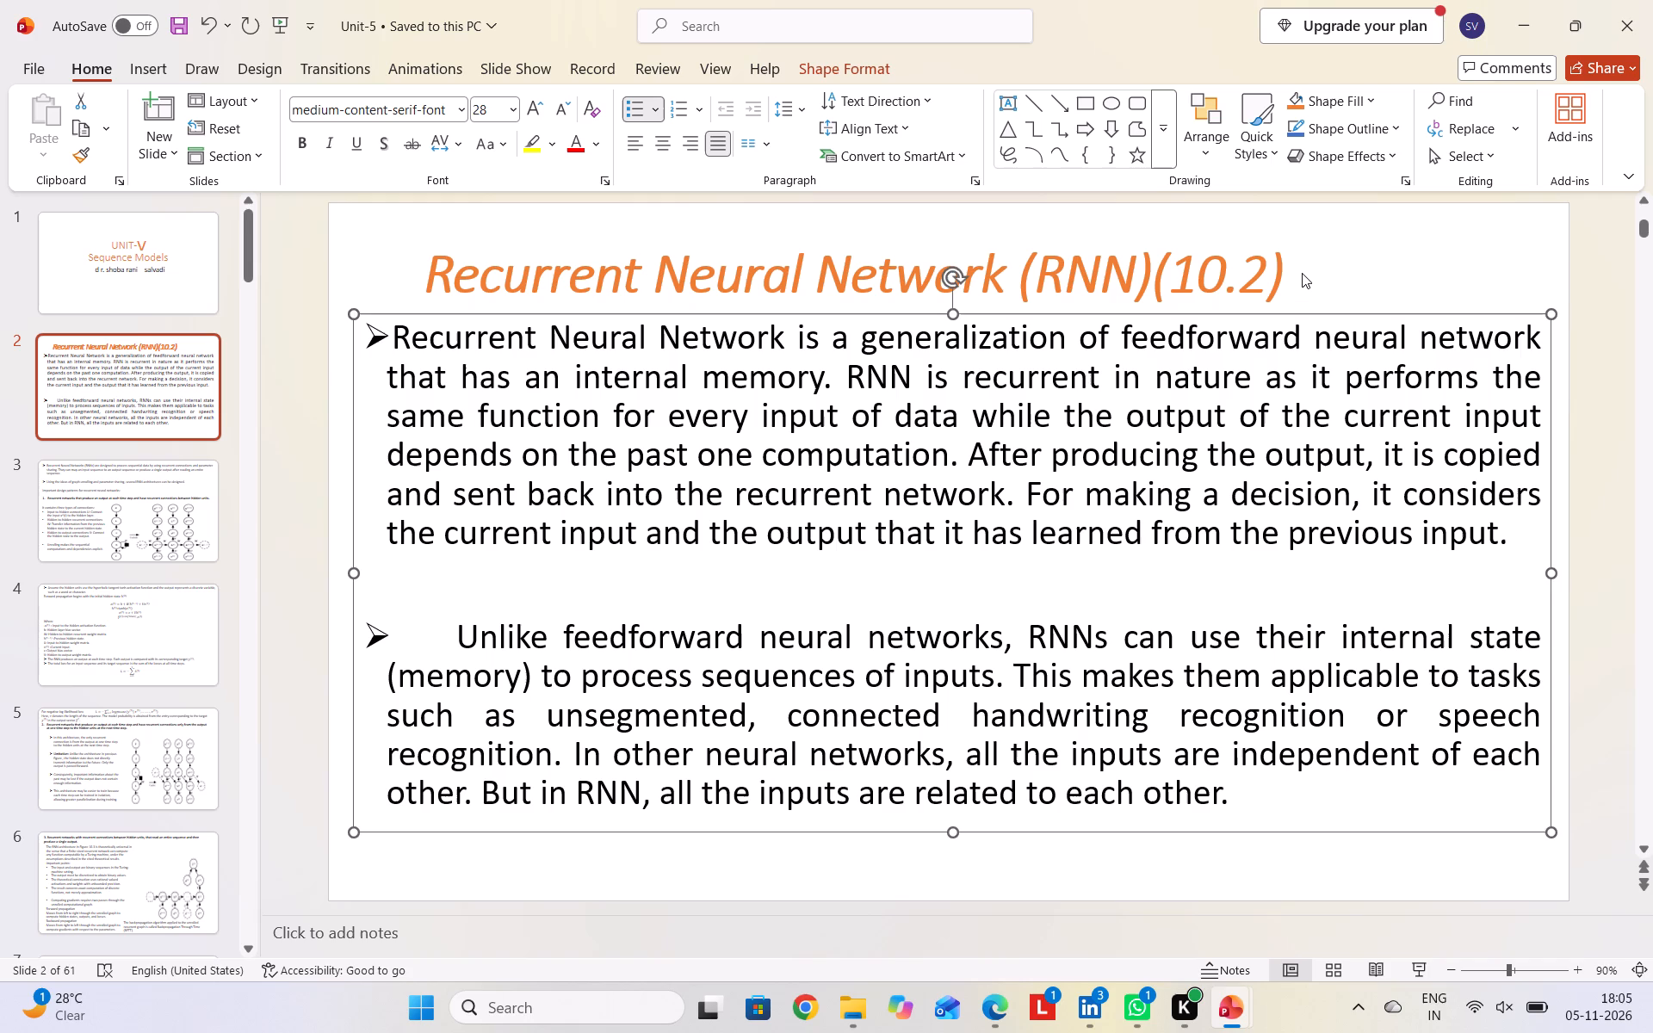
{"action": "left_click", "coordinate": [1302, 273]}
{"action": "left_click", "coordinate": [1233, 288]}
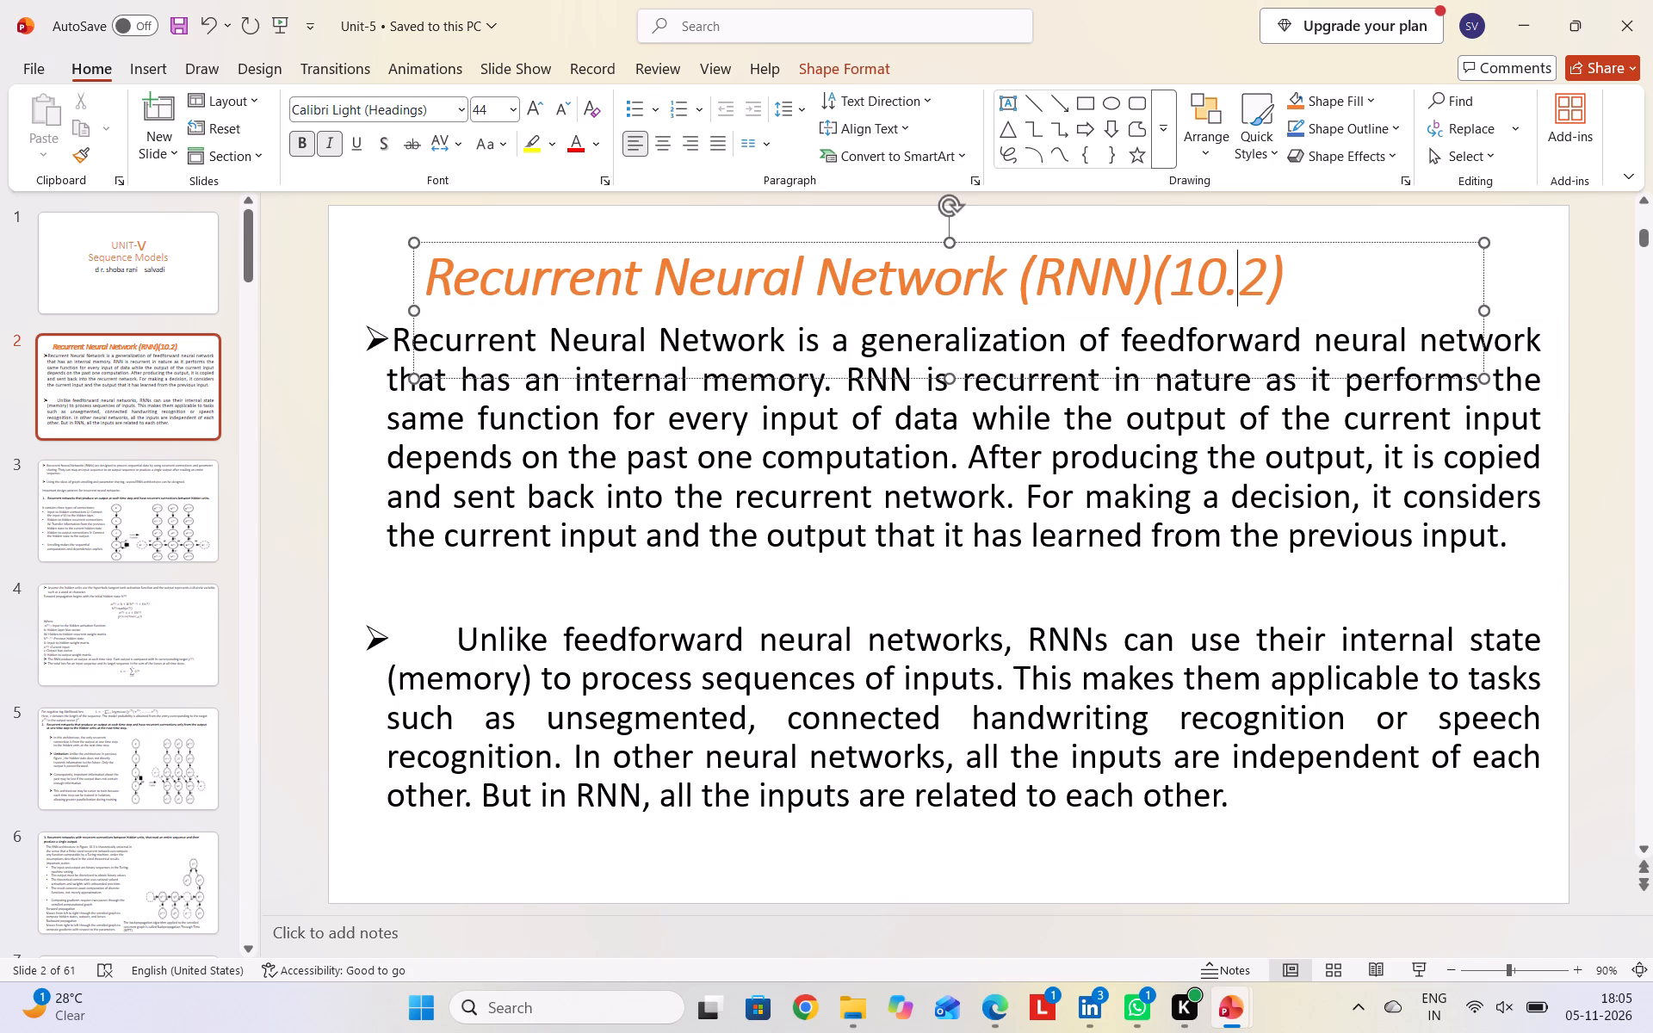
{"action": "key", "text": "Right"}
{"action": "key", "text": "BackSpace"}
{"action": "key", "text": "BackSpace"}
{"action": "key", "text": "Right"}
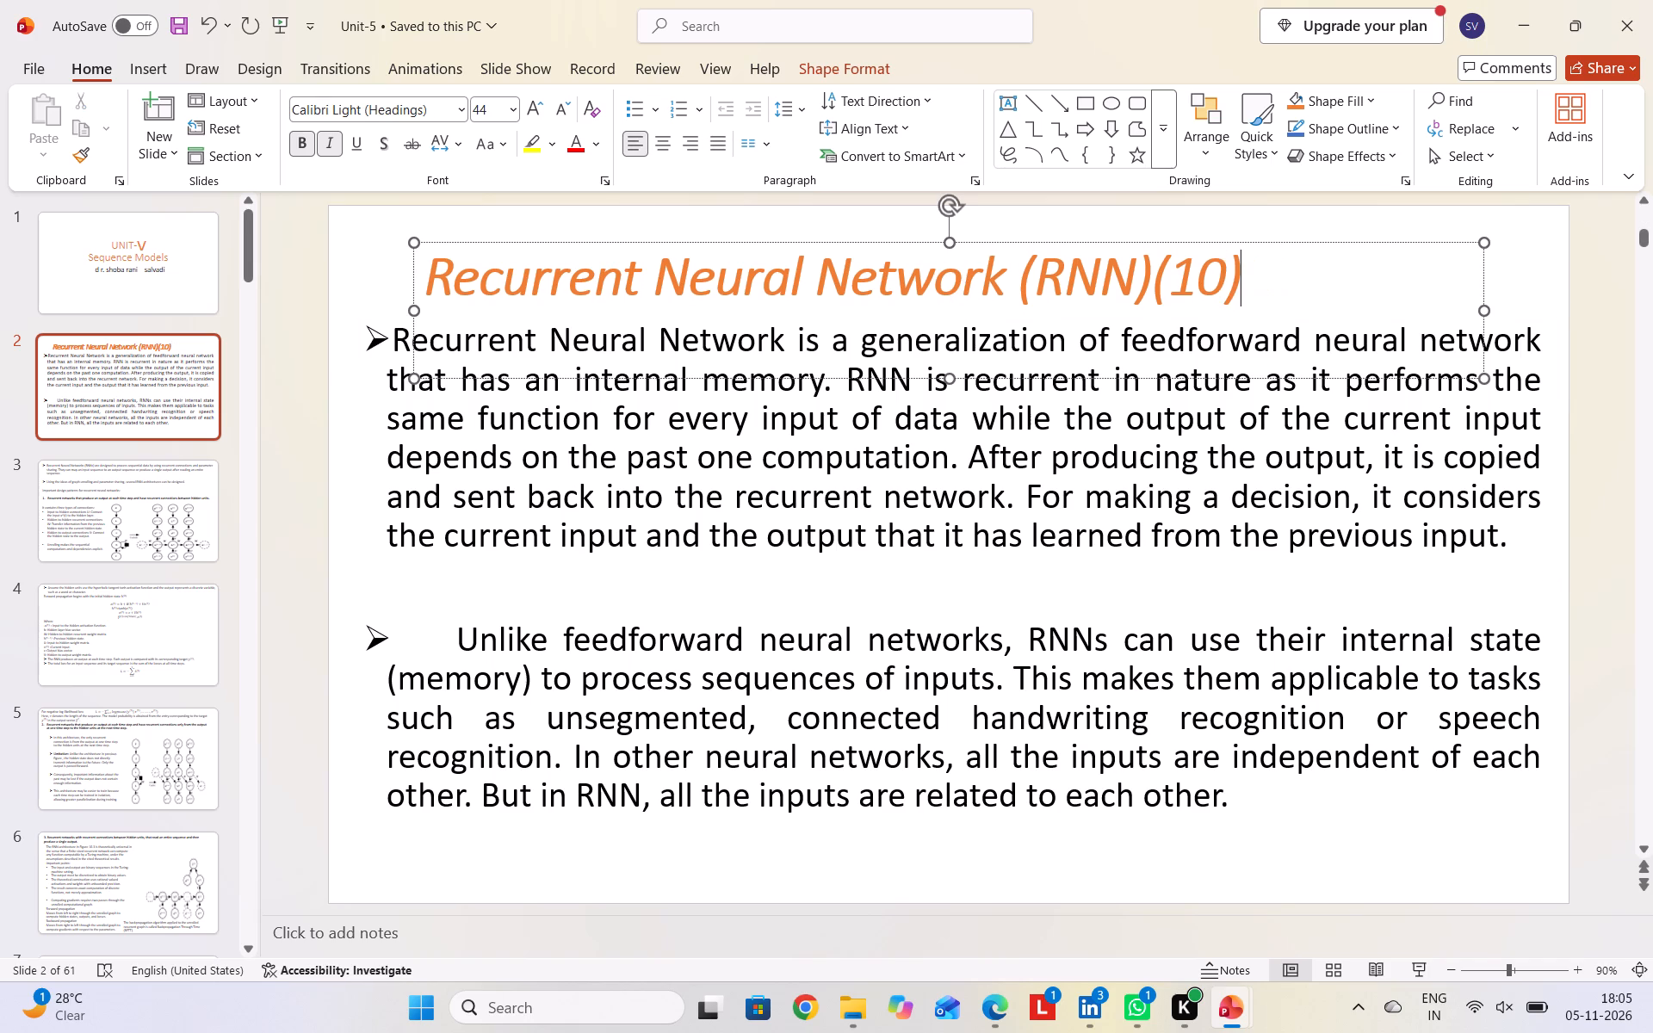
{"action": "key", "text": "BackSpace"}
{"action": "key", "text": "BackSpace"}
{"action": "key", "text": "BackSpace"}
{"action": "key", "text": "BackSpace"}
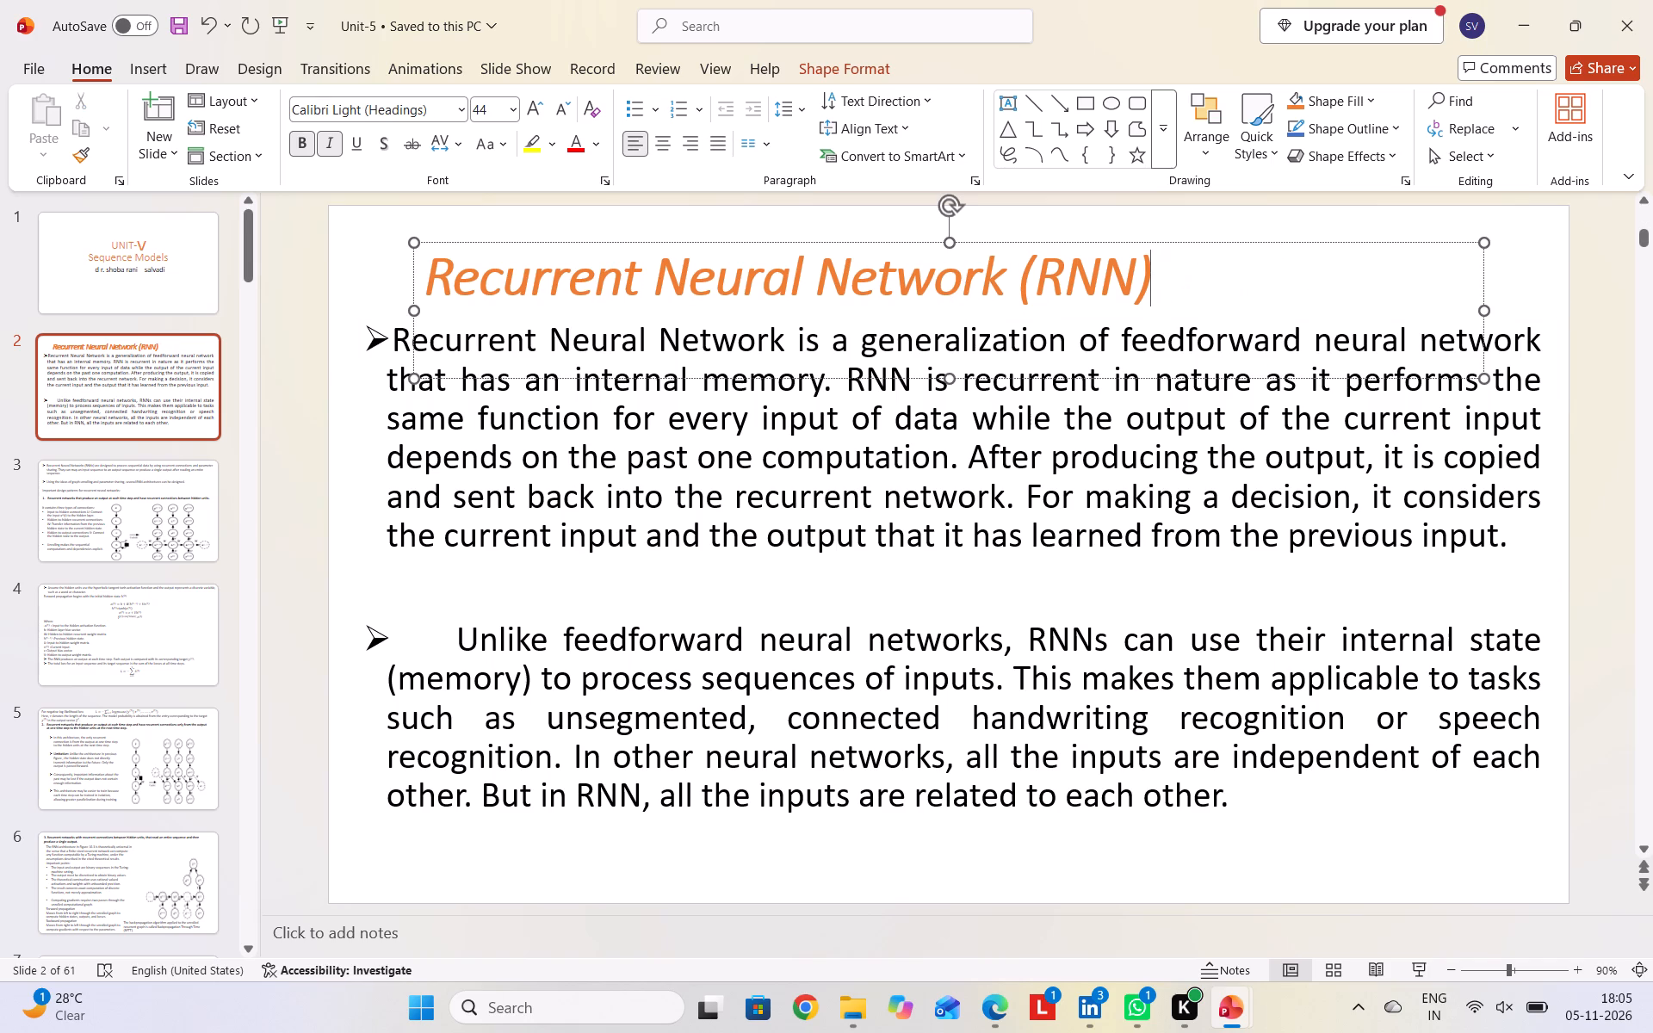
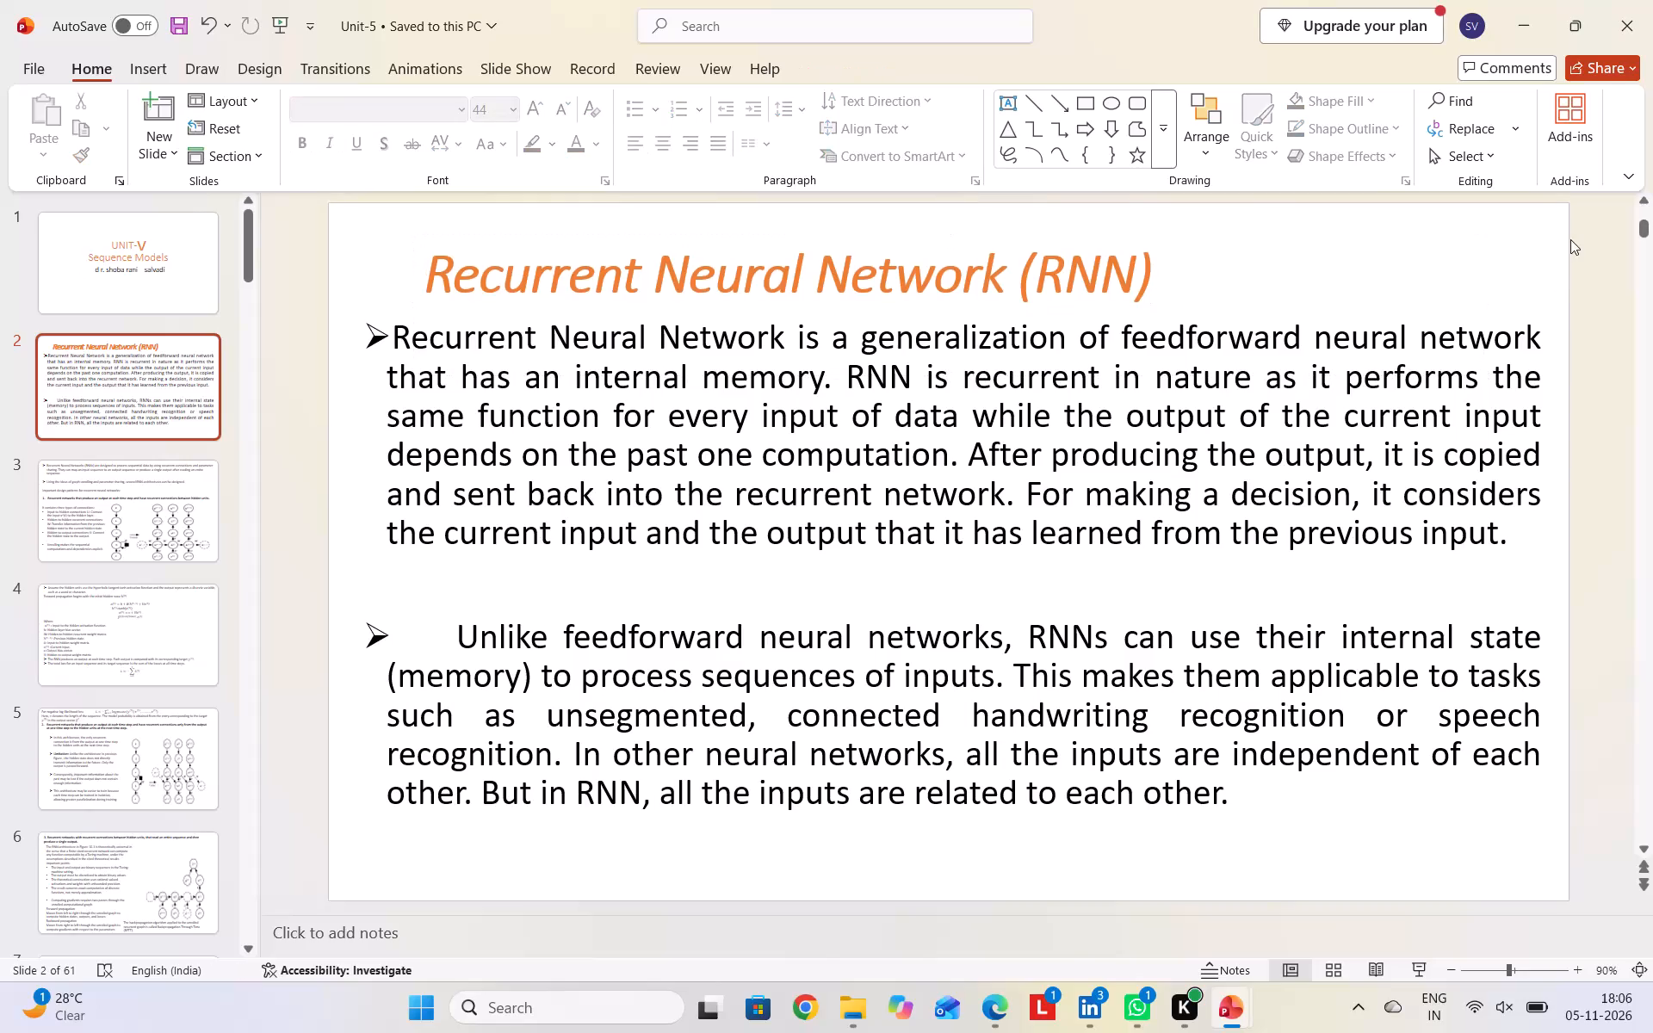
Replace the "\/" numeral in the title slide's UNIT heading with 5.
{"action": "scroll", "coordinate": [1570, 239], "scroll_direction": "up", "scroll_amount": 1}
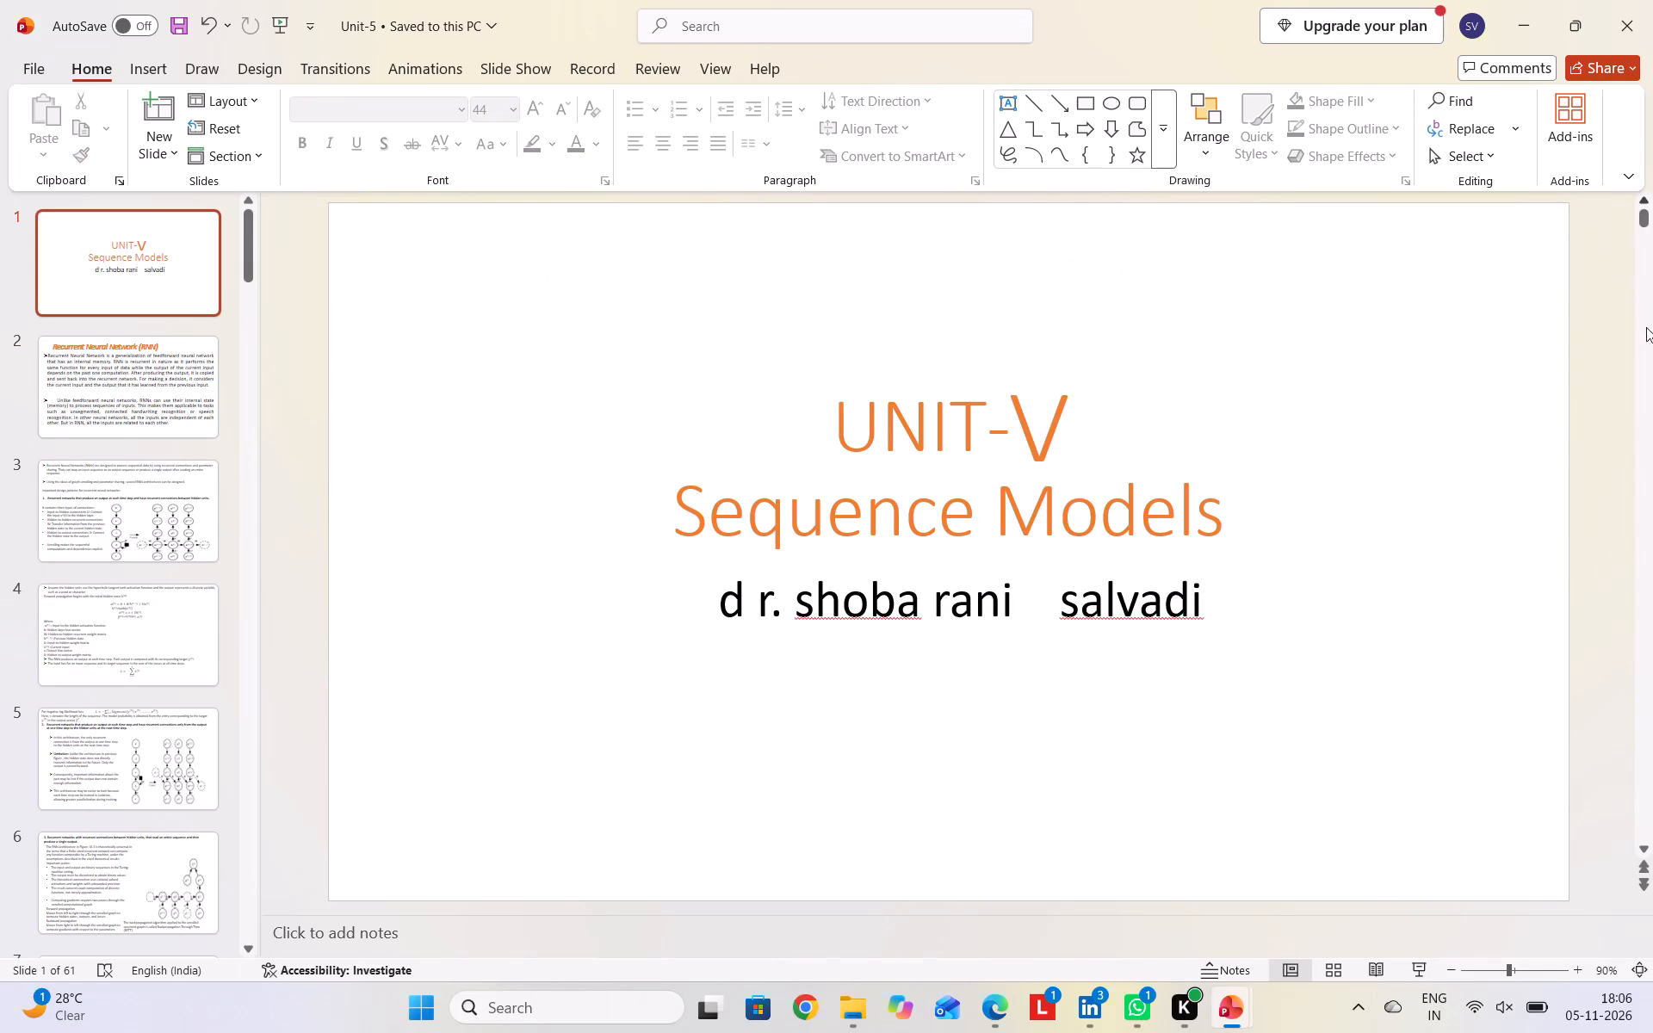
{"action": "left_click", "coordinate": [1046, 407]}
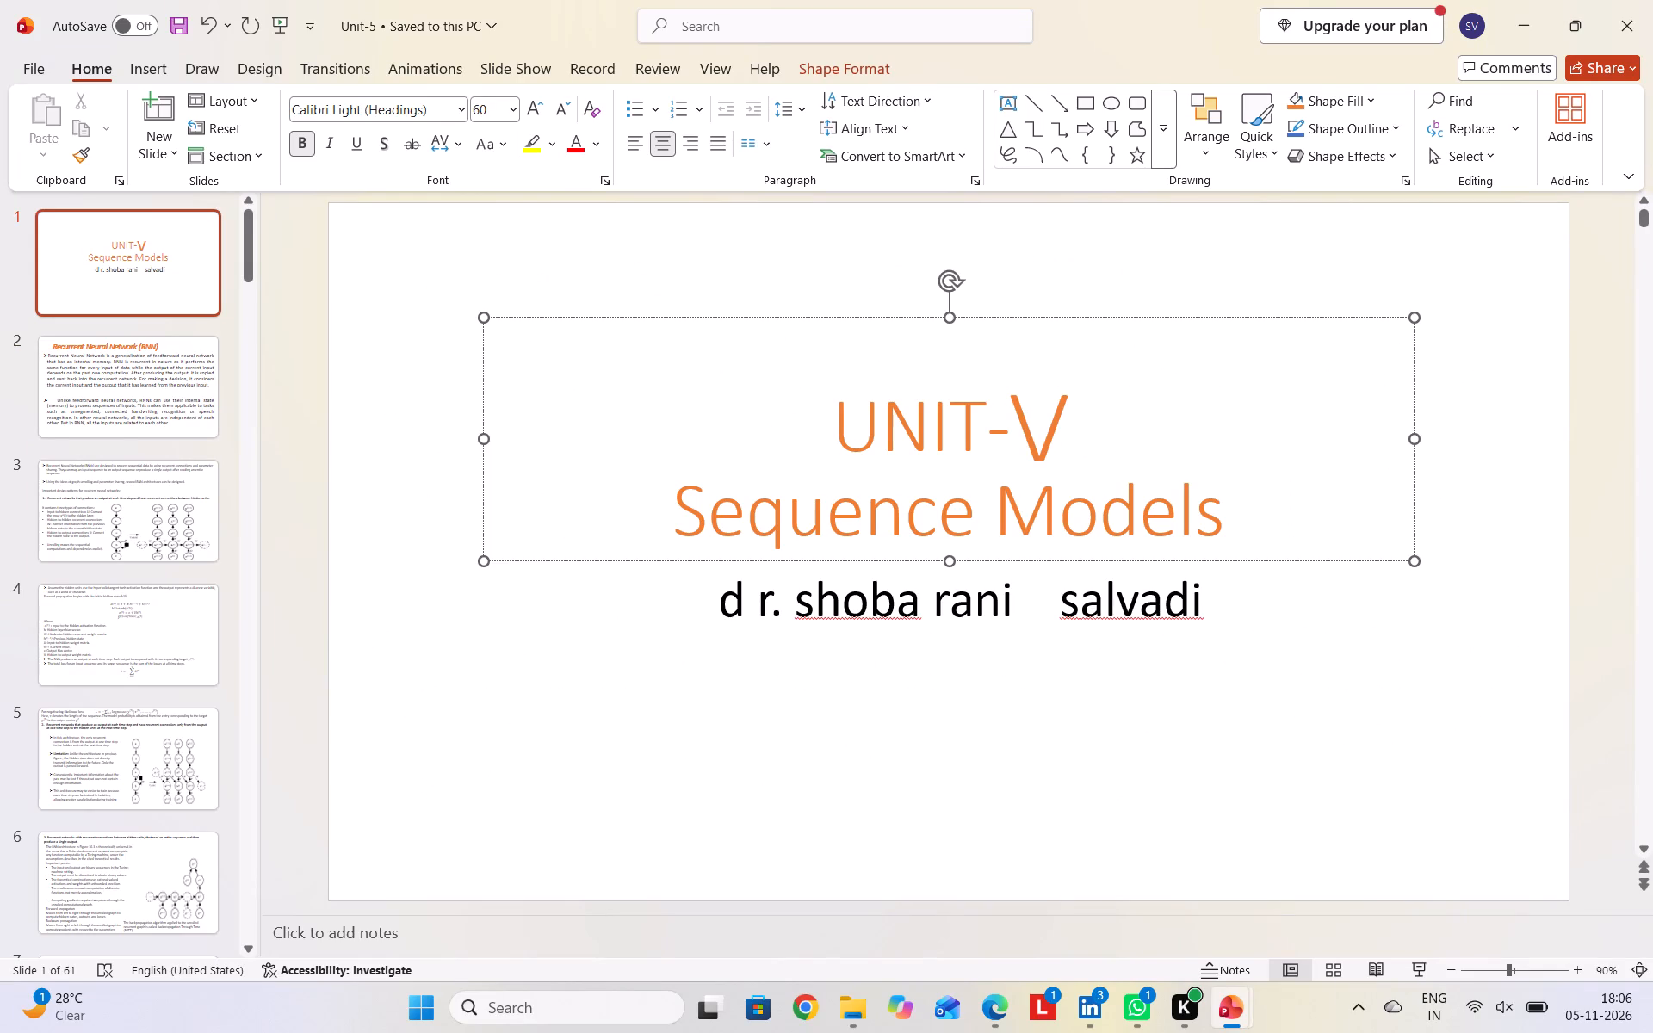
{"action": "key", "text": "Right"}
{"action": "key", "text": "BackSpace"}
{"action": "key", "text": "BackSpace"}
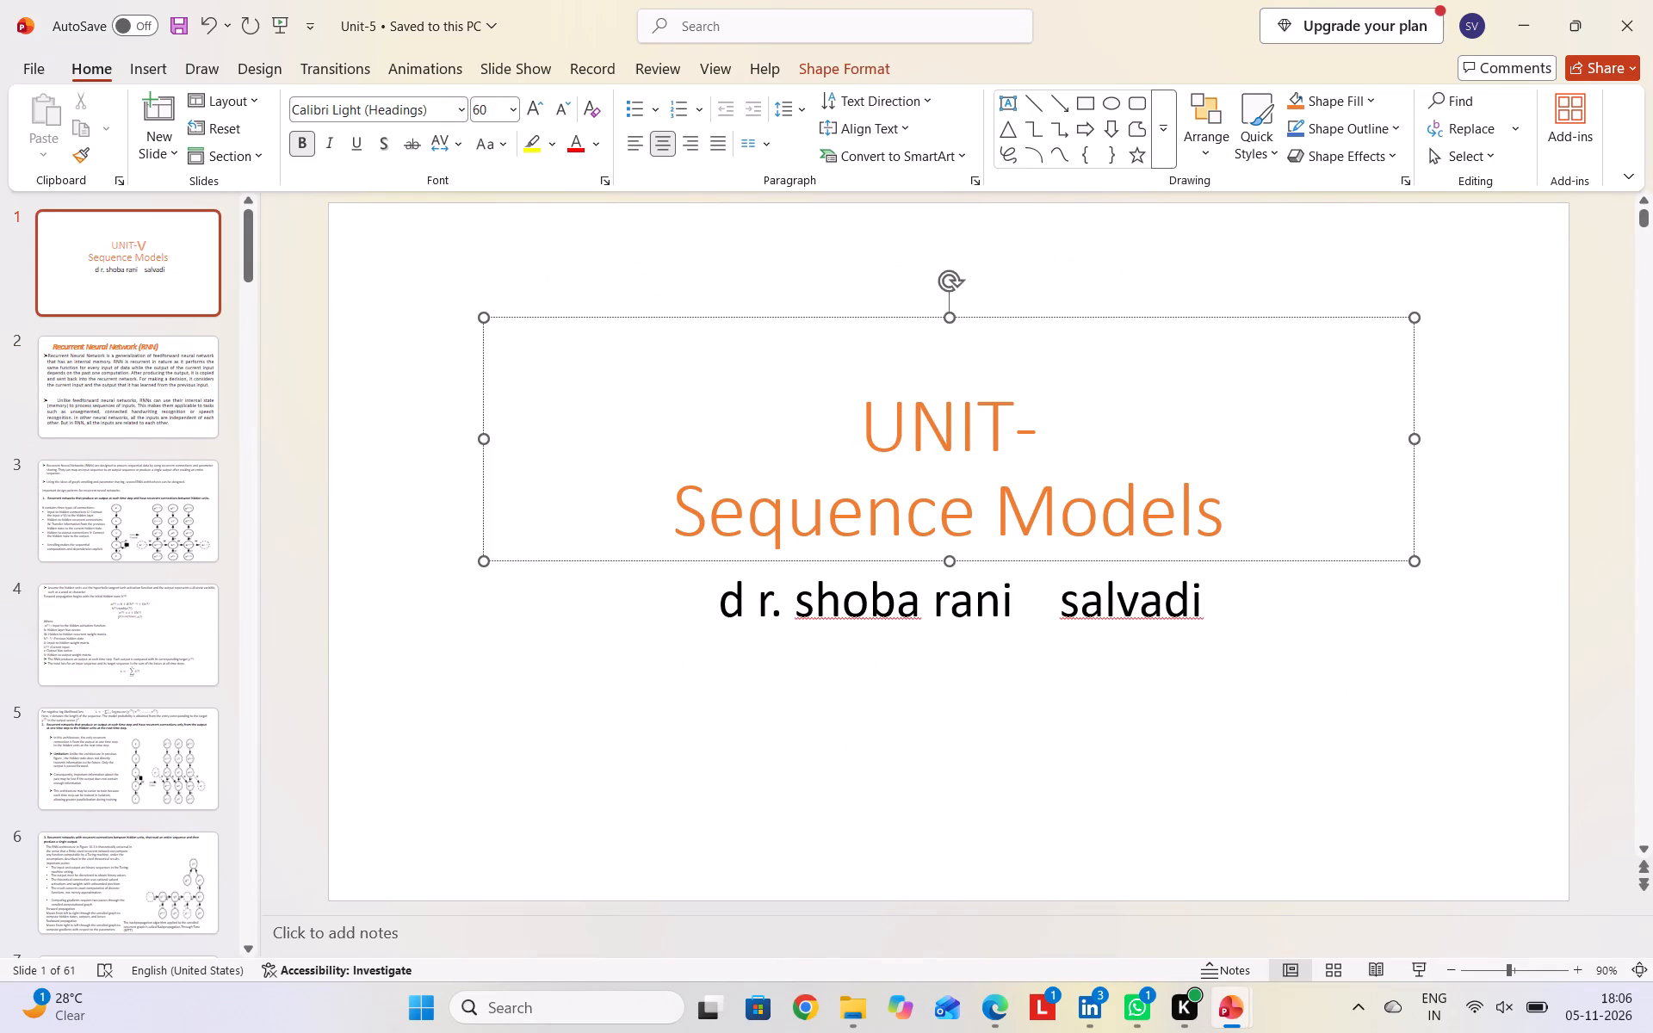
{"action": "key", "text": "5"}
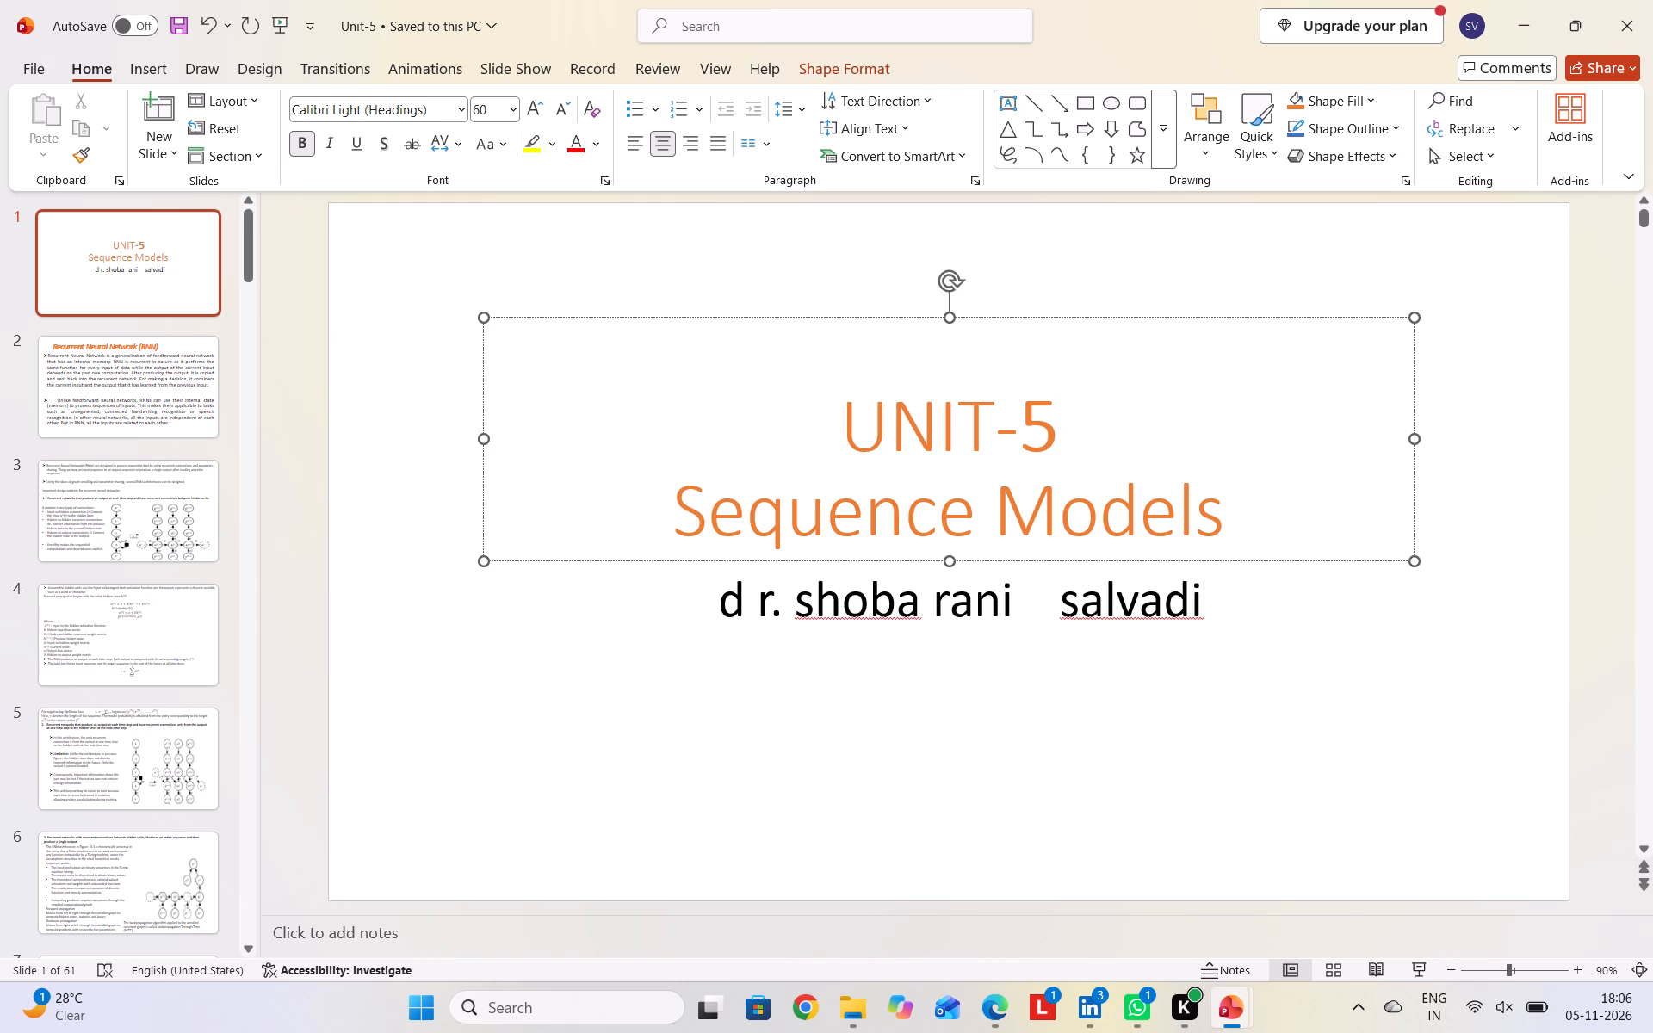
{"action": "left_click", "coordinate": [888, 622]}
{"action": "left_click", "coordinate": [385, 472]}
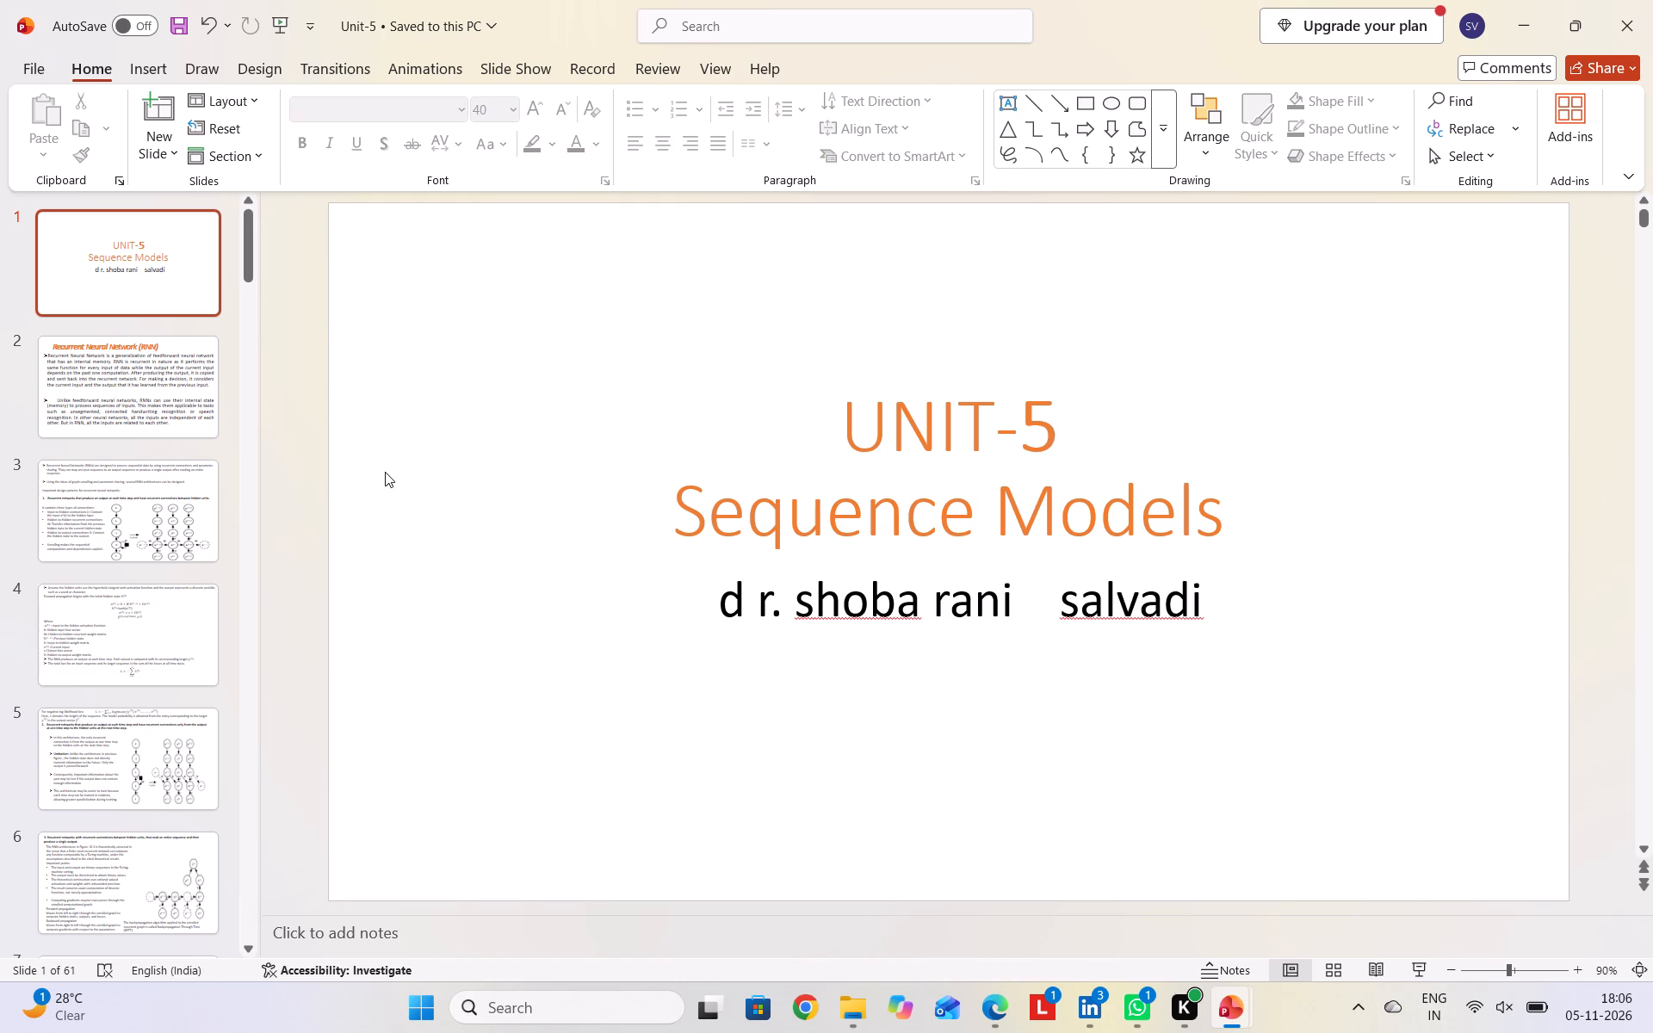
Replace the words "Recurrent Neural Network" at the start of slide 2's first bullet with "RNN".
{"action": "left_click", "coordinate": [136, 415]}
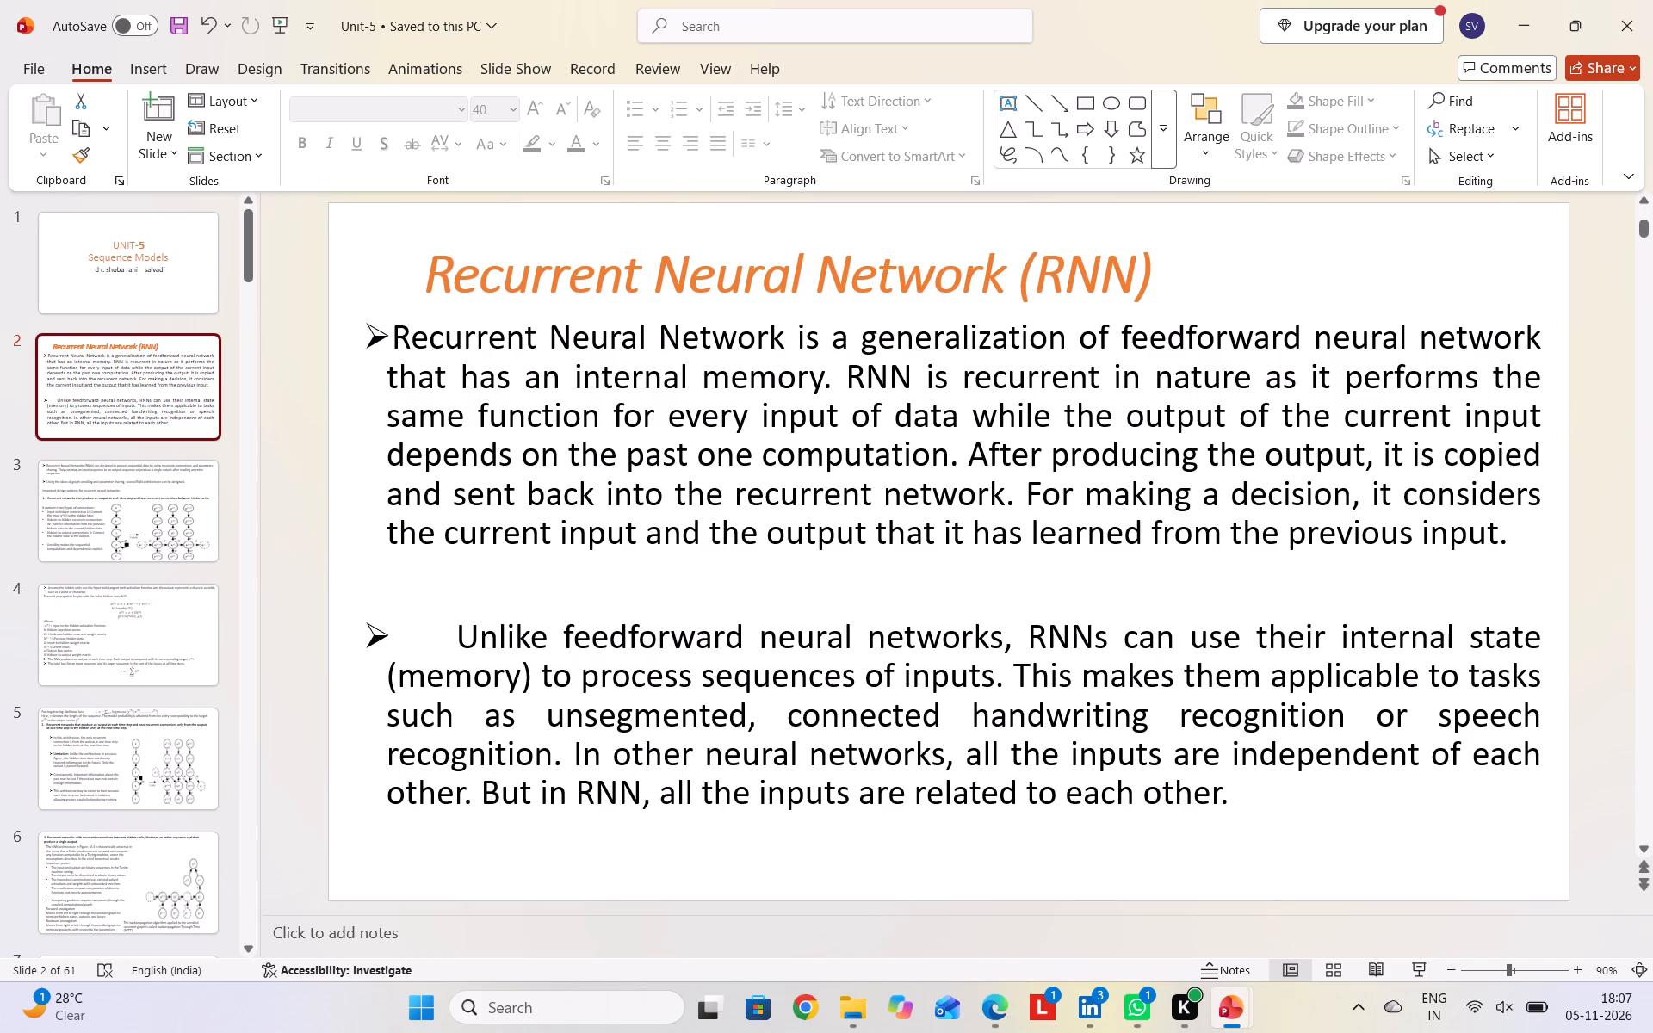
{"action": "left_click", "coordinate": [1101, 420]}
{"action": "left_click", "coordinate": [1130, 418]}
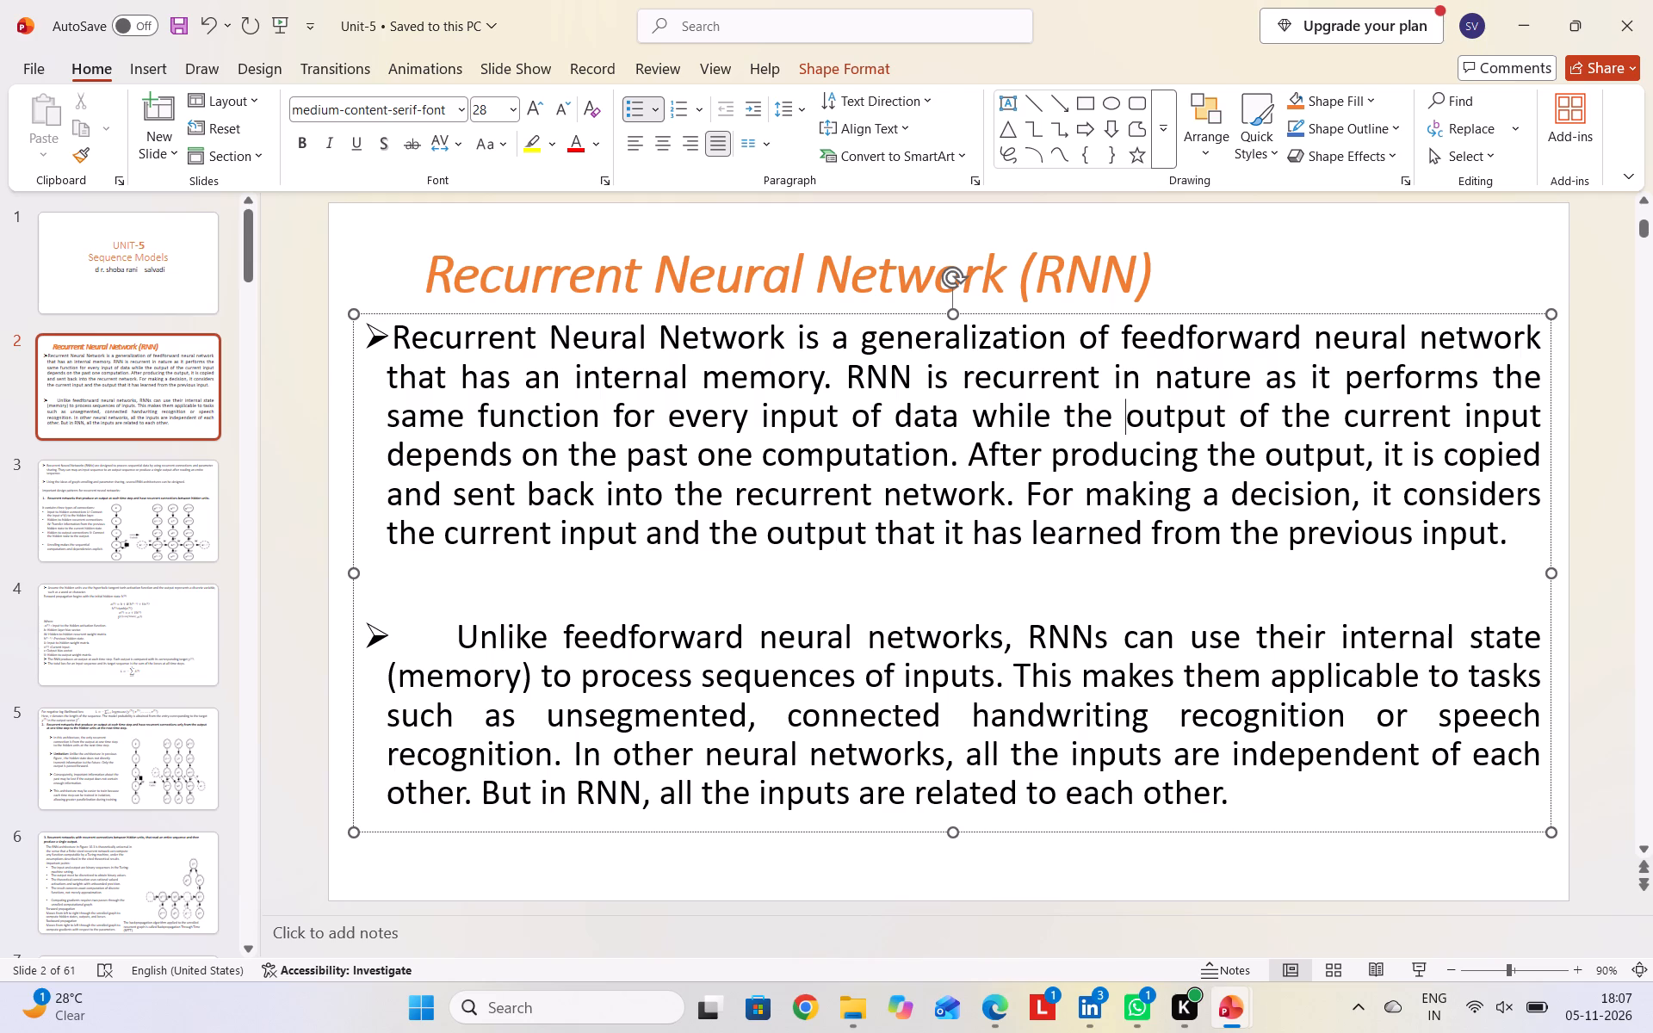
{"action": "left_click", "coordinate": [783, 343]}
{"action": "key", "text": "BackSpace"}
{"action": "key", "text": "BackSpace"}
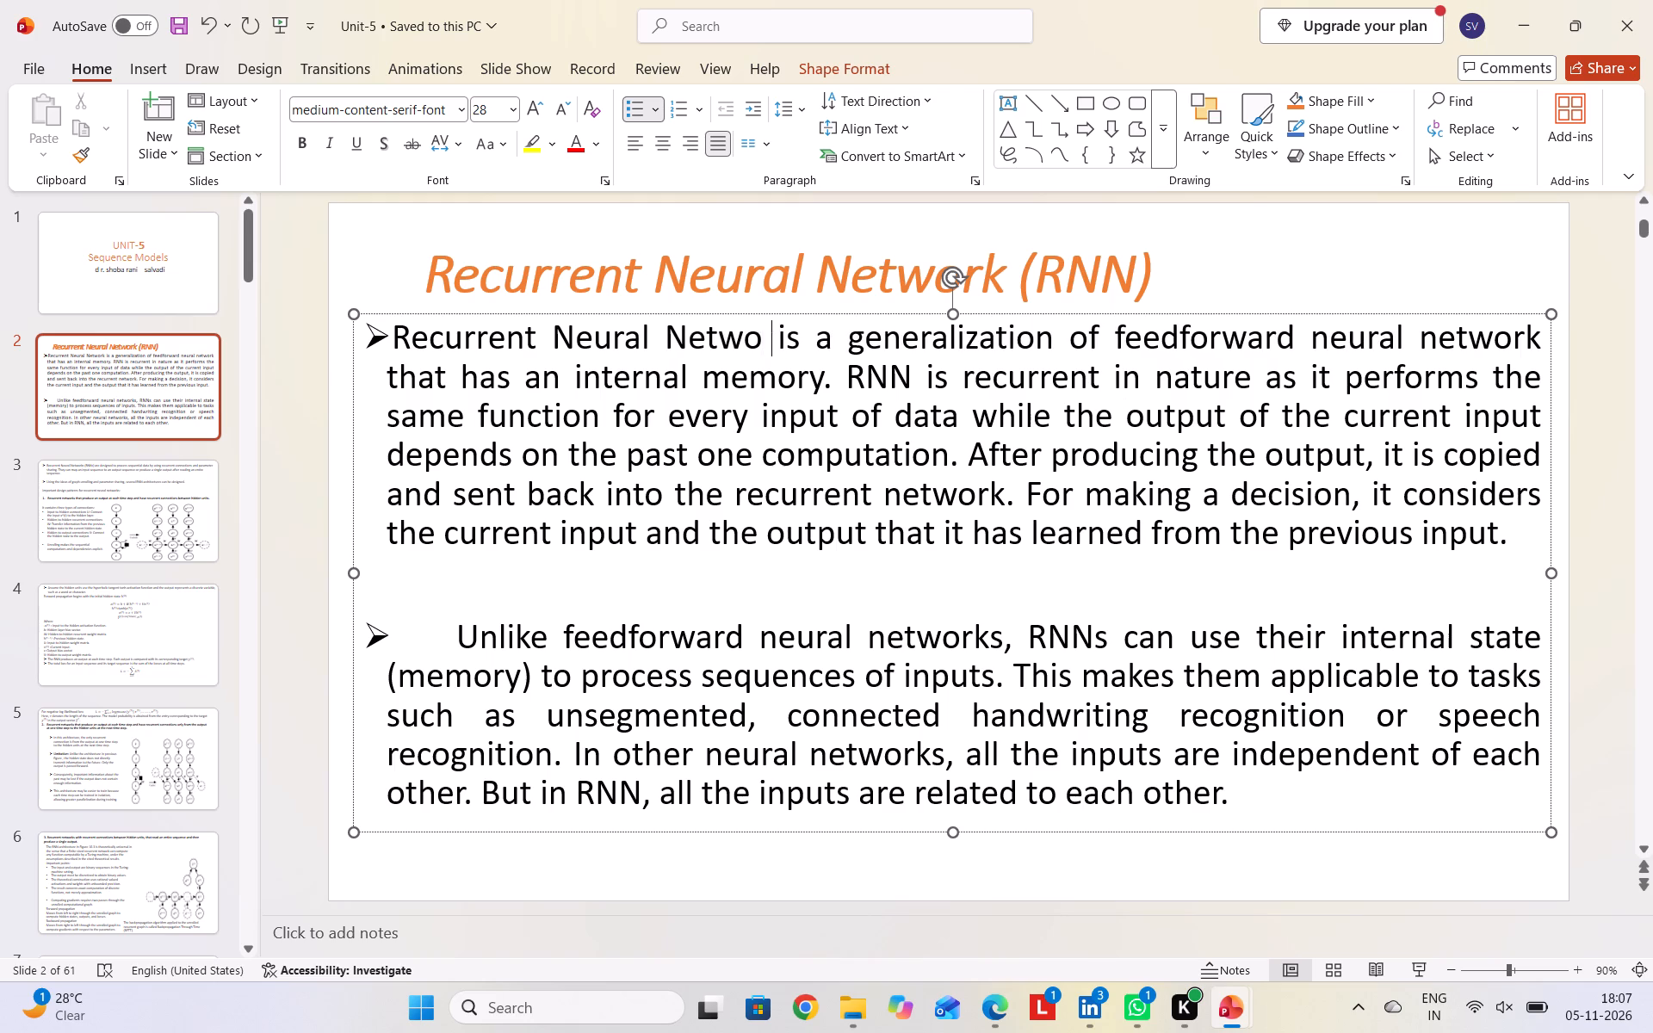
{"action": "key", "text": "BackSpace"}
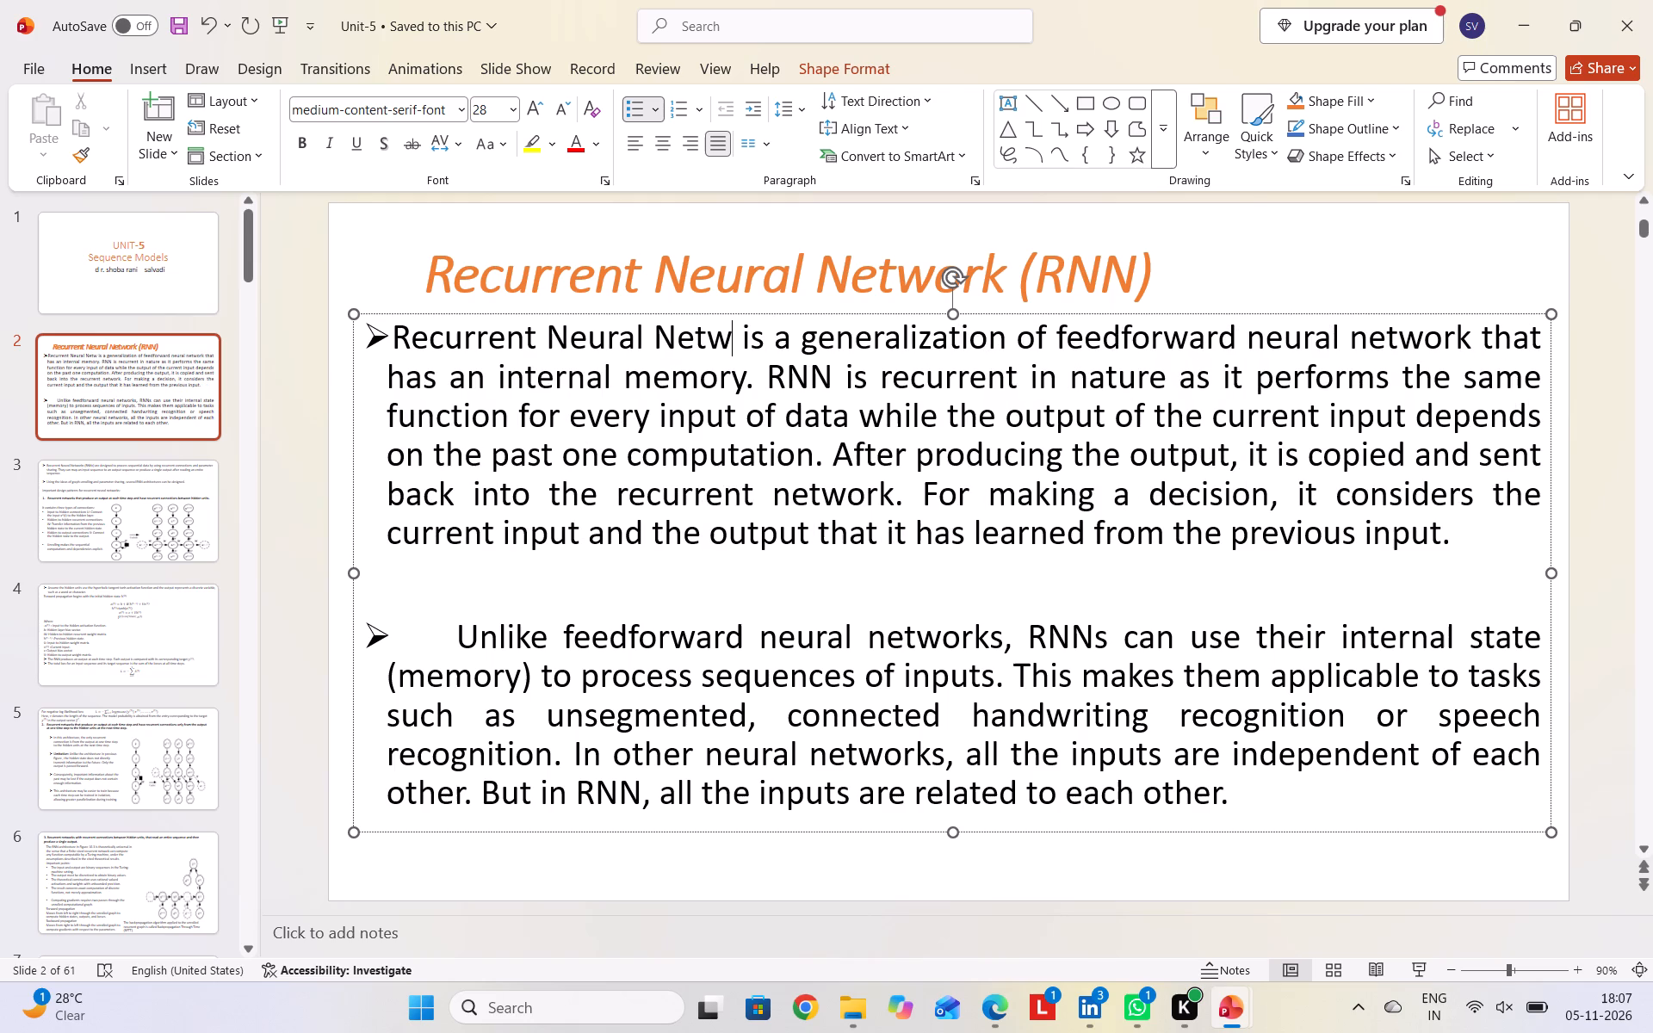
{"action": "key", "text": "BackSpace"}
{"action": "key", "text": "BackSpace"}
{"action": "key", "text": "BackSpace"}
{"action": "key", "text": "BackSpace"}
{"action": "key", "text": "BackSpace"}
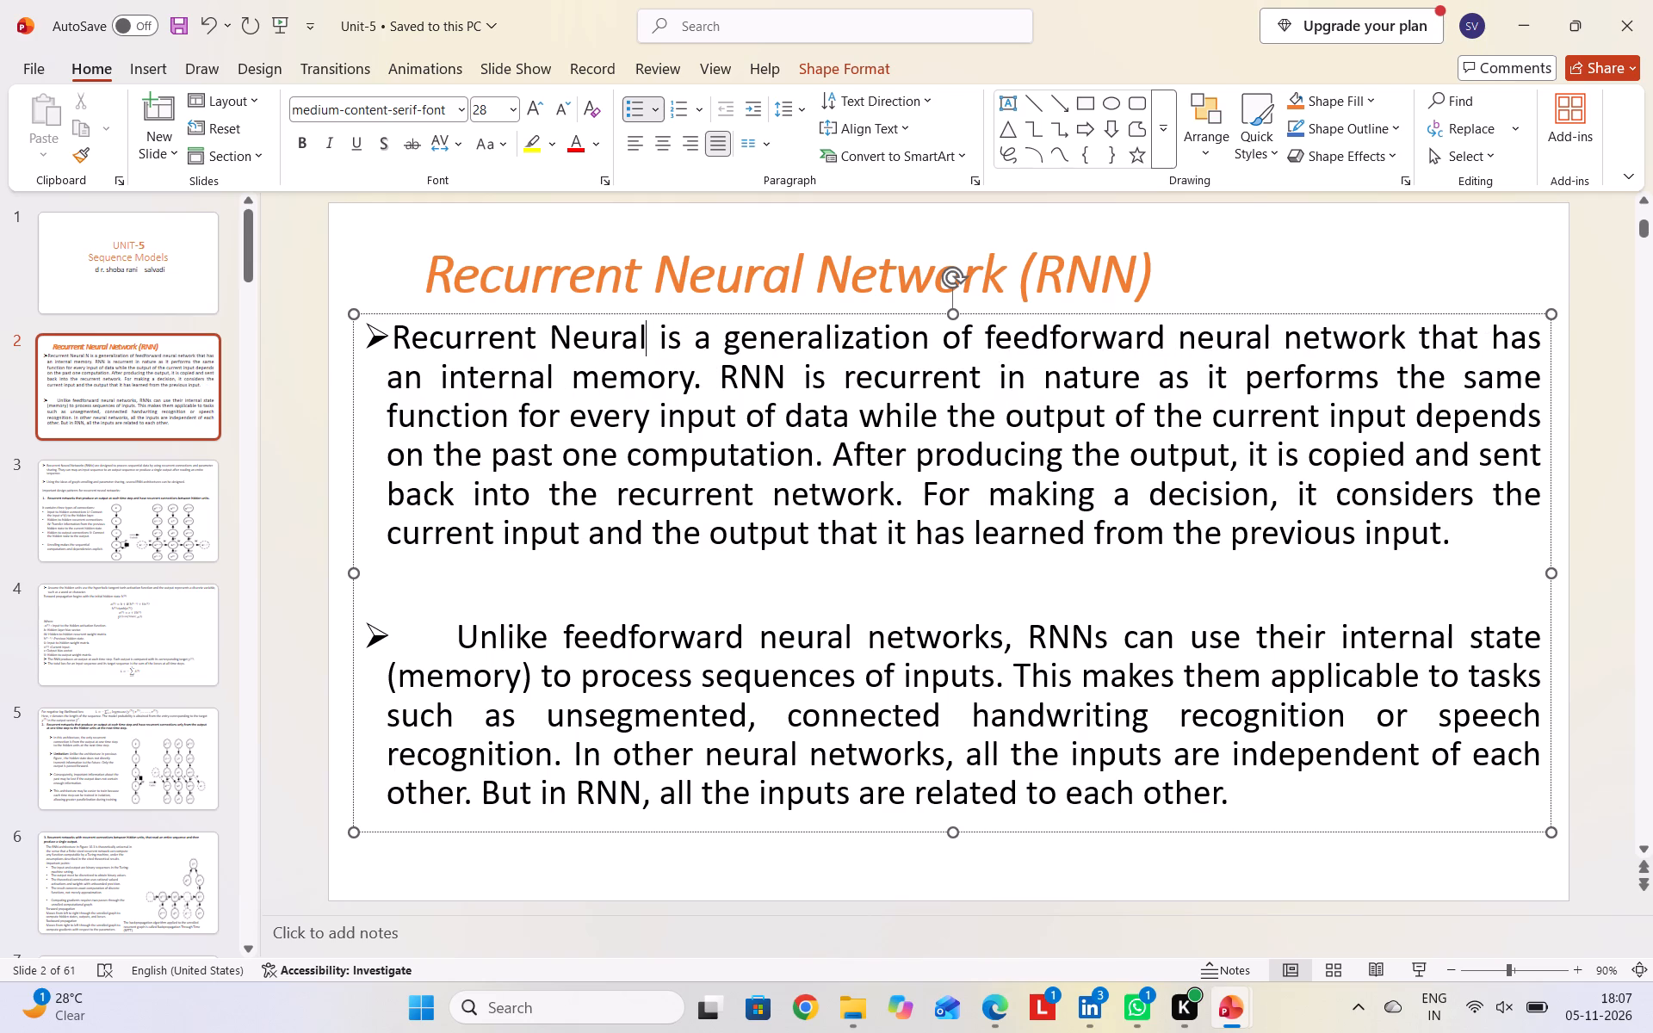
{"action": "key", "text": "BackSpace"}
{"action": "key", "text": "BackSpace"}
{"action": "key", "text": "BackSpace"}
{"action": "key", "text": "BackSpace"}
{"action": "key", "text": "BackSpace"}
{"action": "key", "text": "BackSpace"}
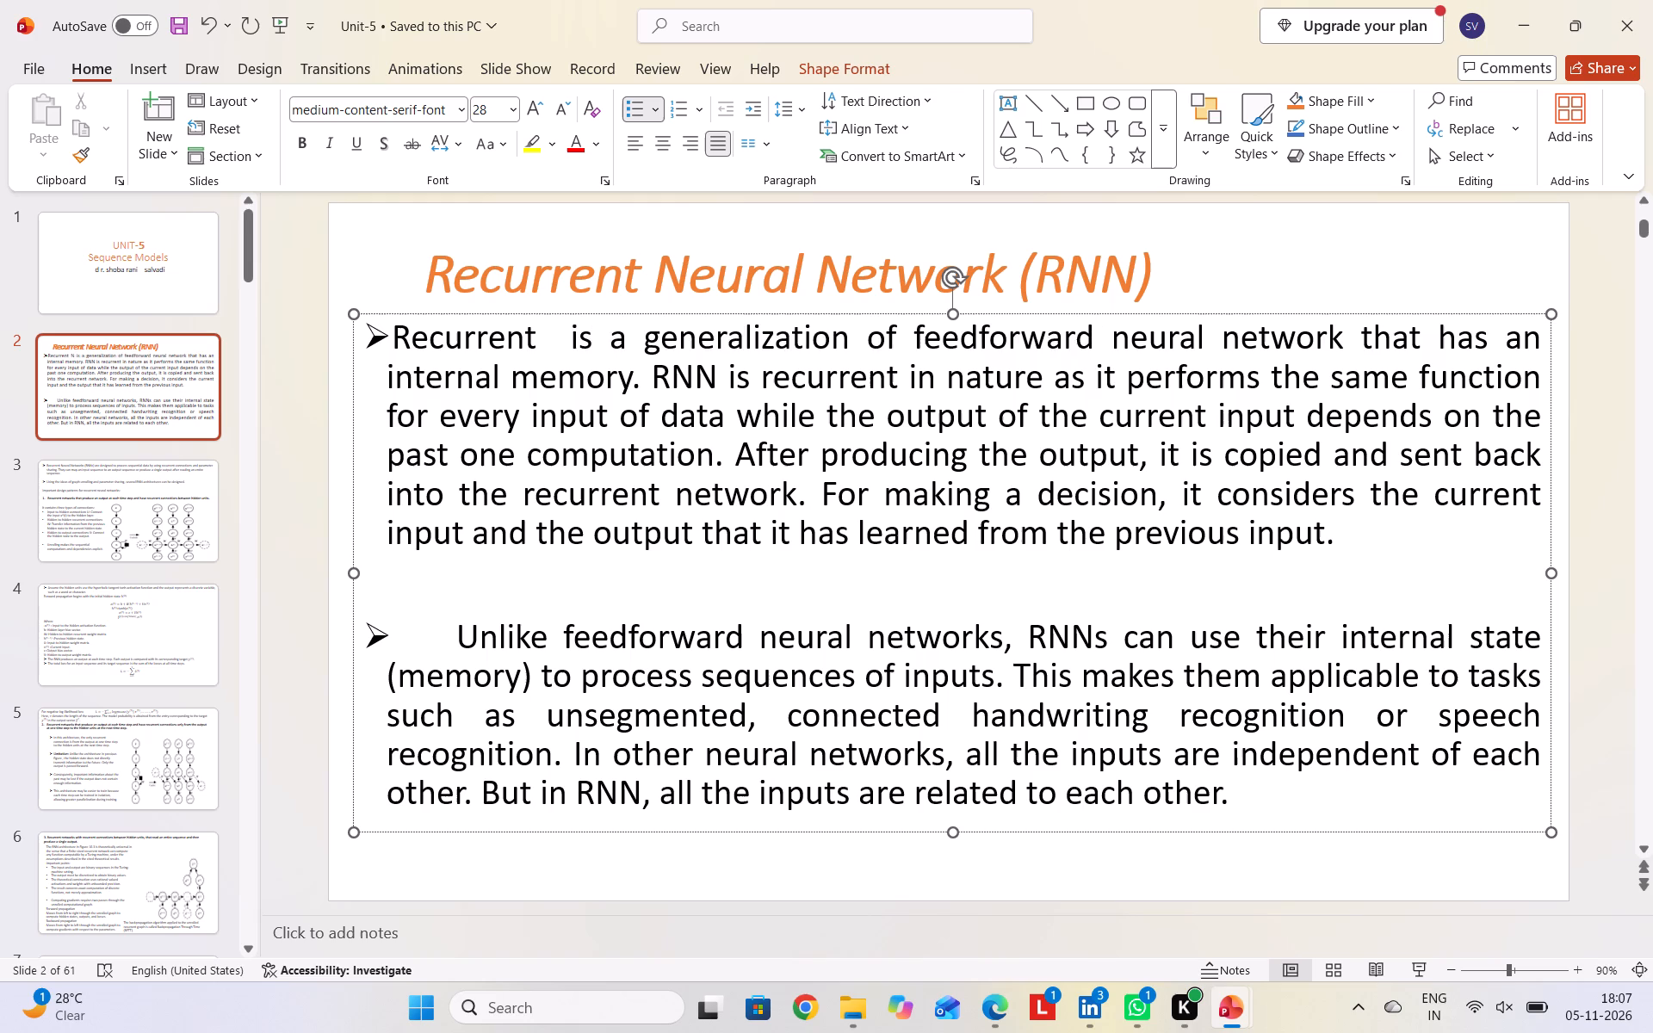
{"action": "key", "text": "BackSpace"}
{"action": "key", "text": "BackSpace"}
{"action": "key", "text": "BackSpace"}
{"action": "key", "text": "BackSpace"}
{"action": "key", "text": "BackSpace"}
{"action": "key", "text": "BackSpace"}
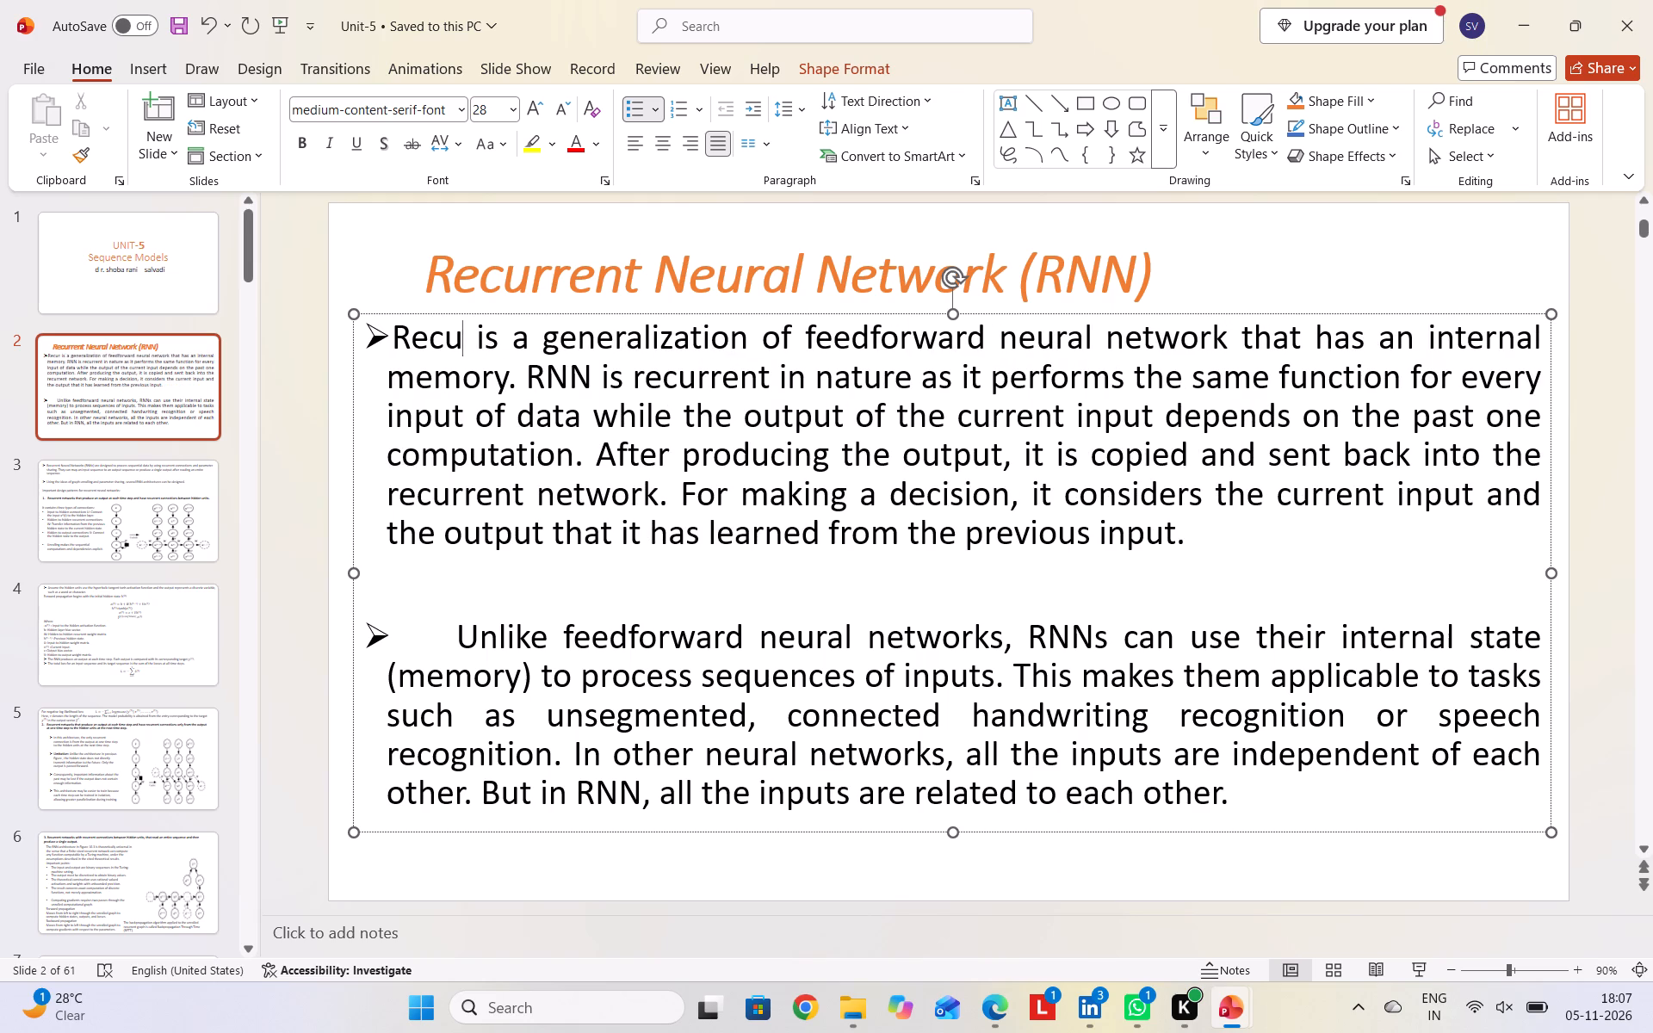
{"action": "key", "text": "BackSpace"}
{"action": "key", "text": "BackSpace"}
{"action": "key", "text": "BackSpace"}
{"action": "key", "text": "BackSpace"}
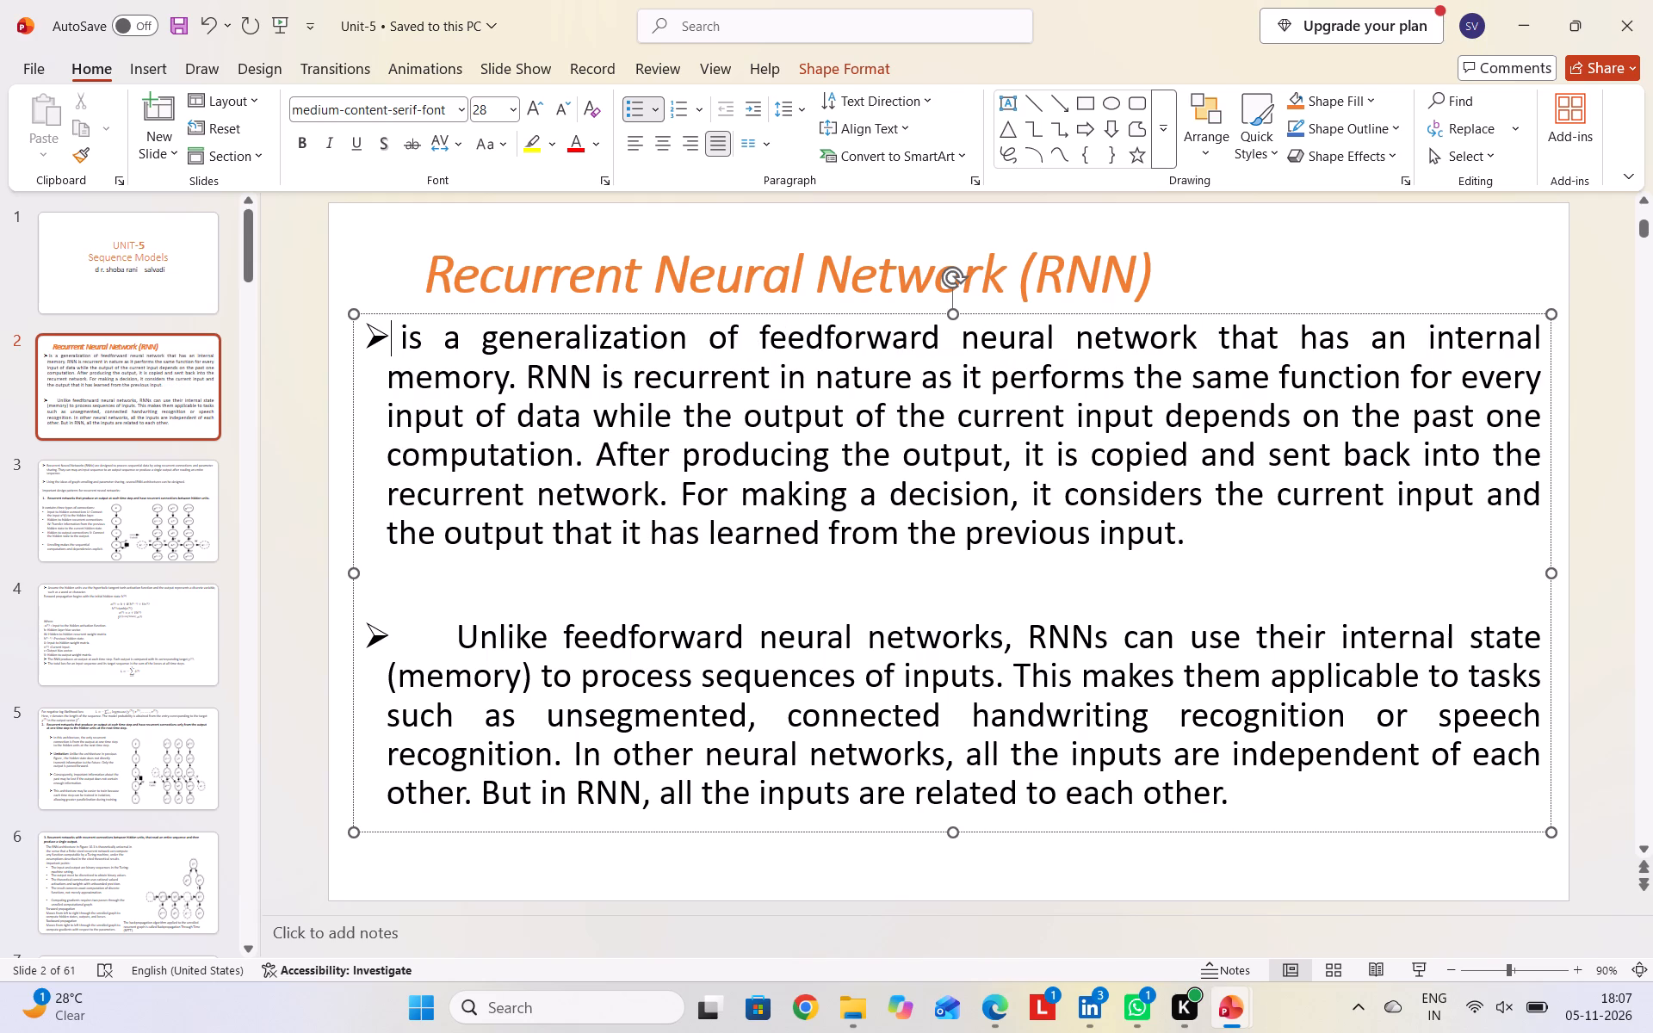
{"action": "key", "text": "r"}
{"action": "type", "text": "NN"}
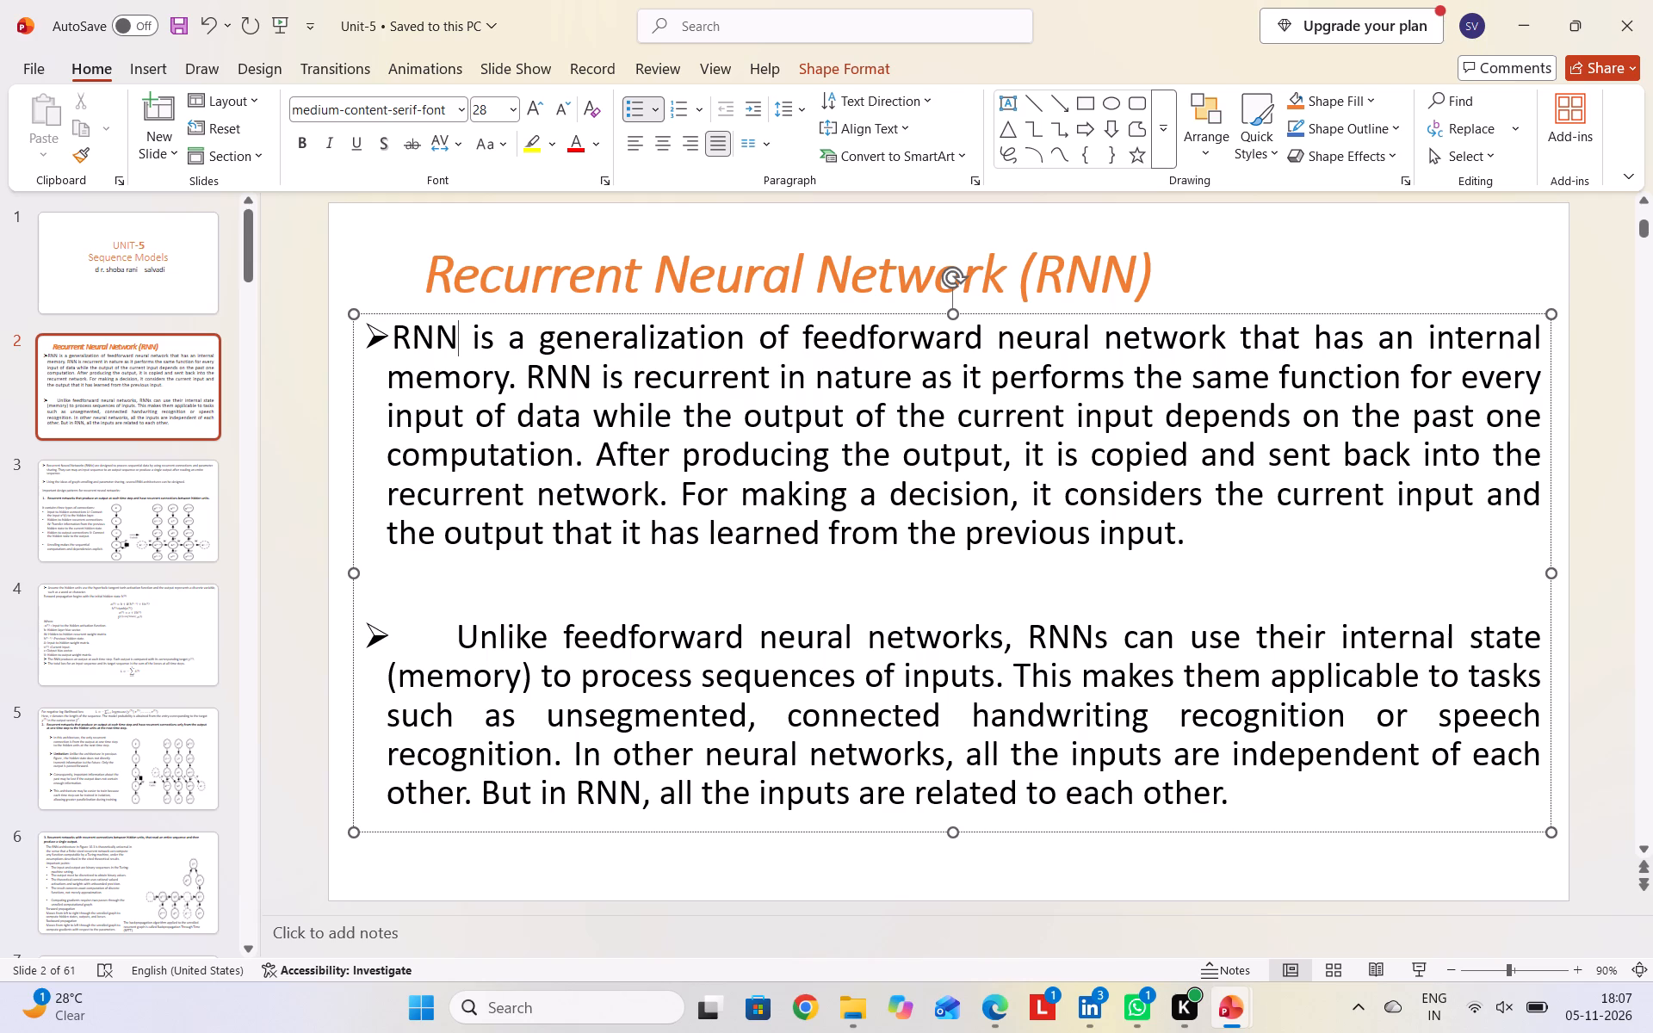
Hyphenate "feedforward" as "feed-forward" in the first sentence of slide 2's first bullet.
{"action": "left_click", "coordinate": [884, 352]}
{"action": "key", "text": "Left"}
{"action": "key", "text": "minus"}
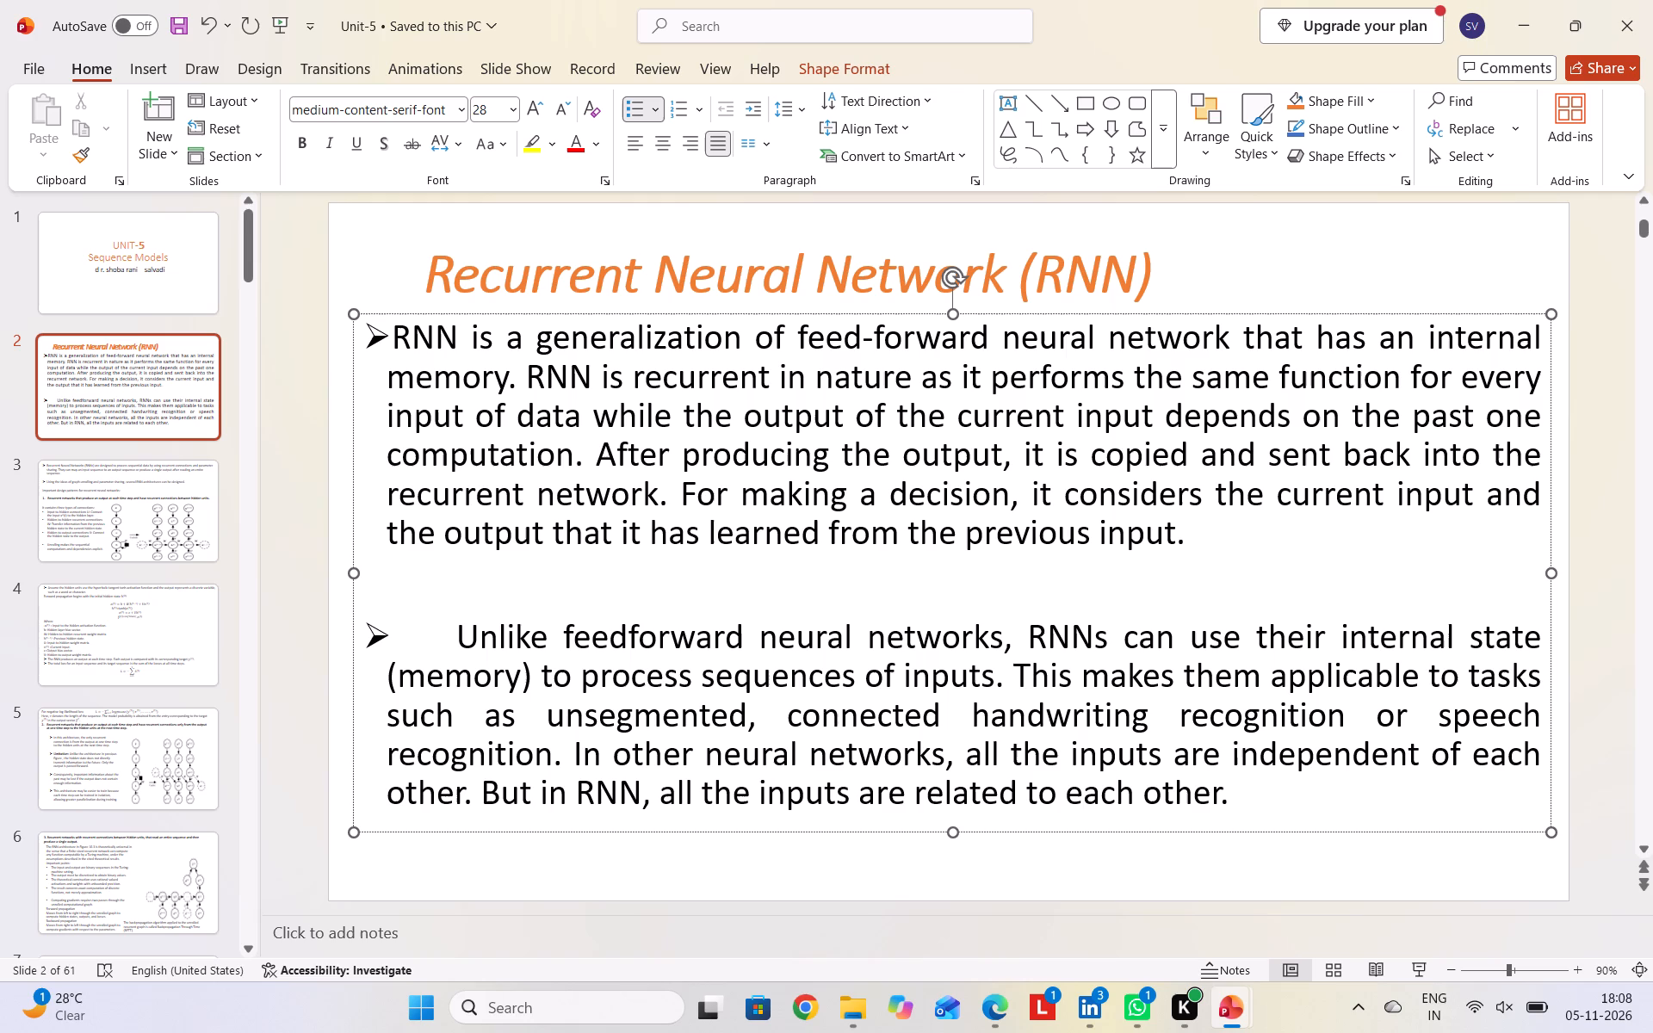
Add an extra space after the opening RNN and on both sides of the second sentence's RNN in slide 2's first bullet.
{"action": "left_click", "coordinate": [722, 327]}
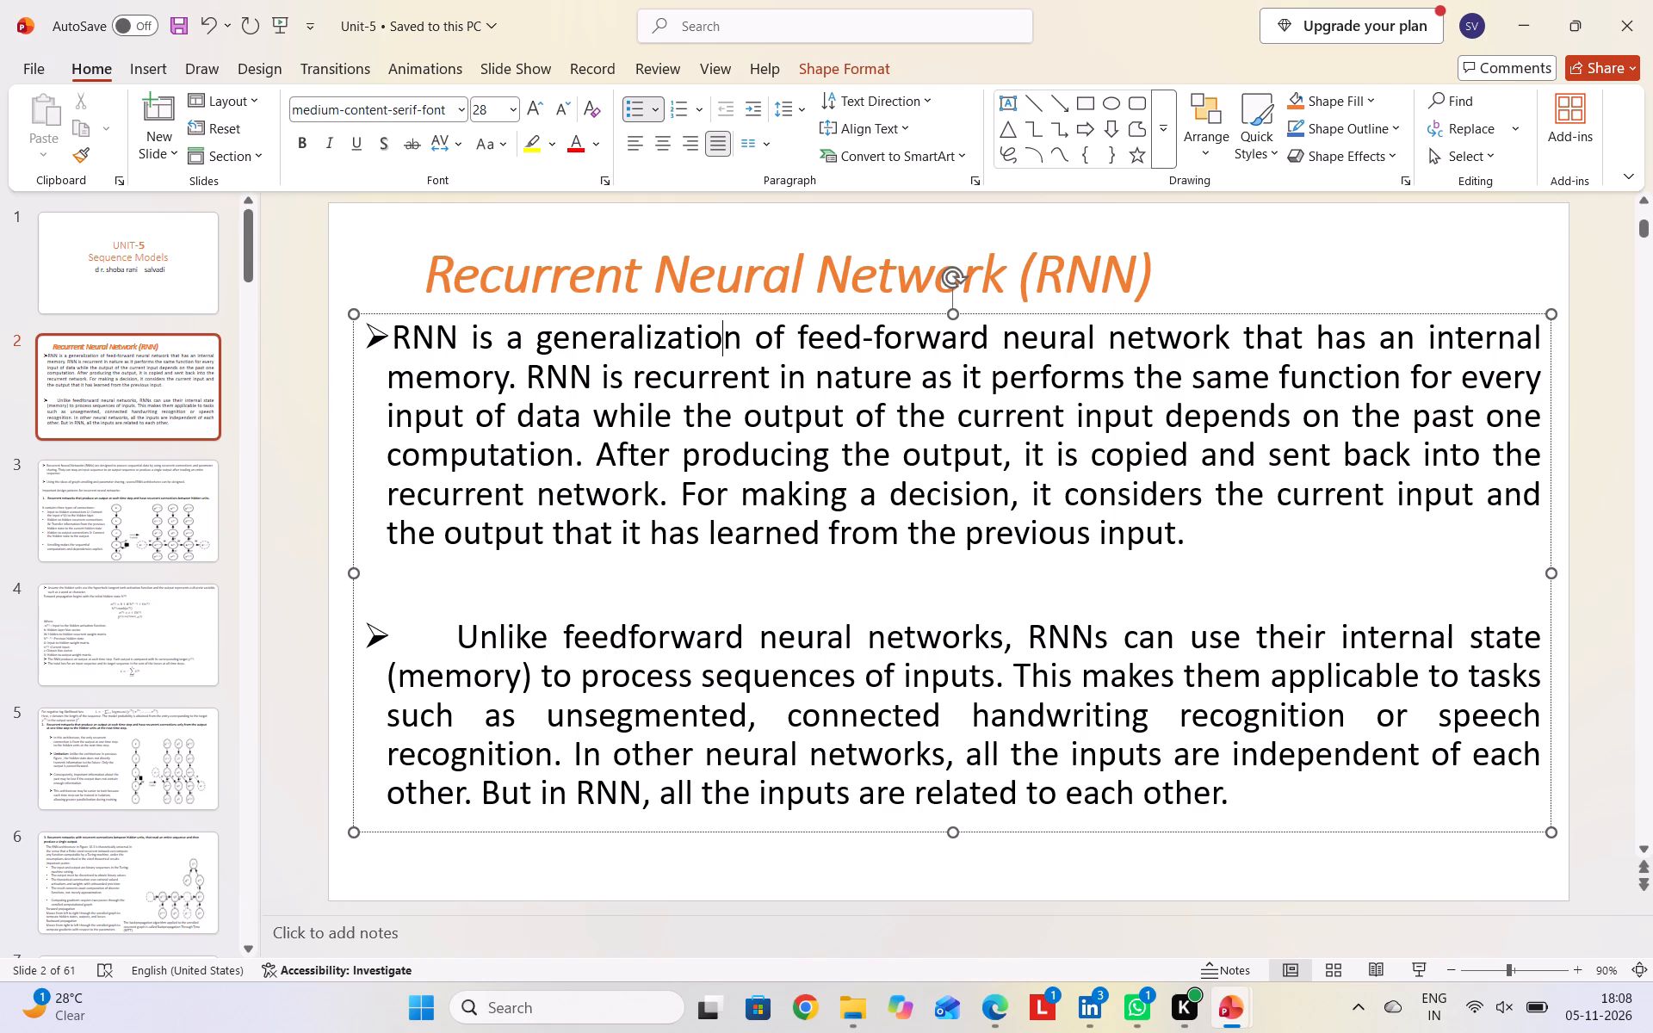
{"action": "left_click", "coordinate": [747, 344]}
{"action": "left_click", "coordinate": [463, 343]}
{"action": "key", "text": "space"}
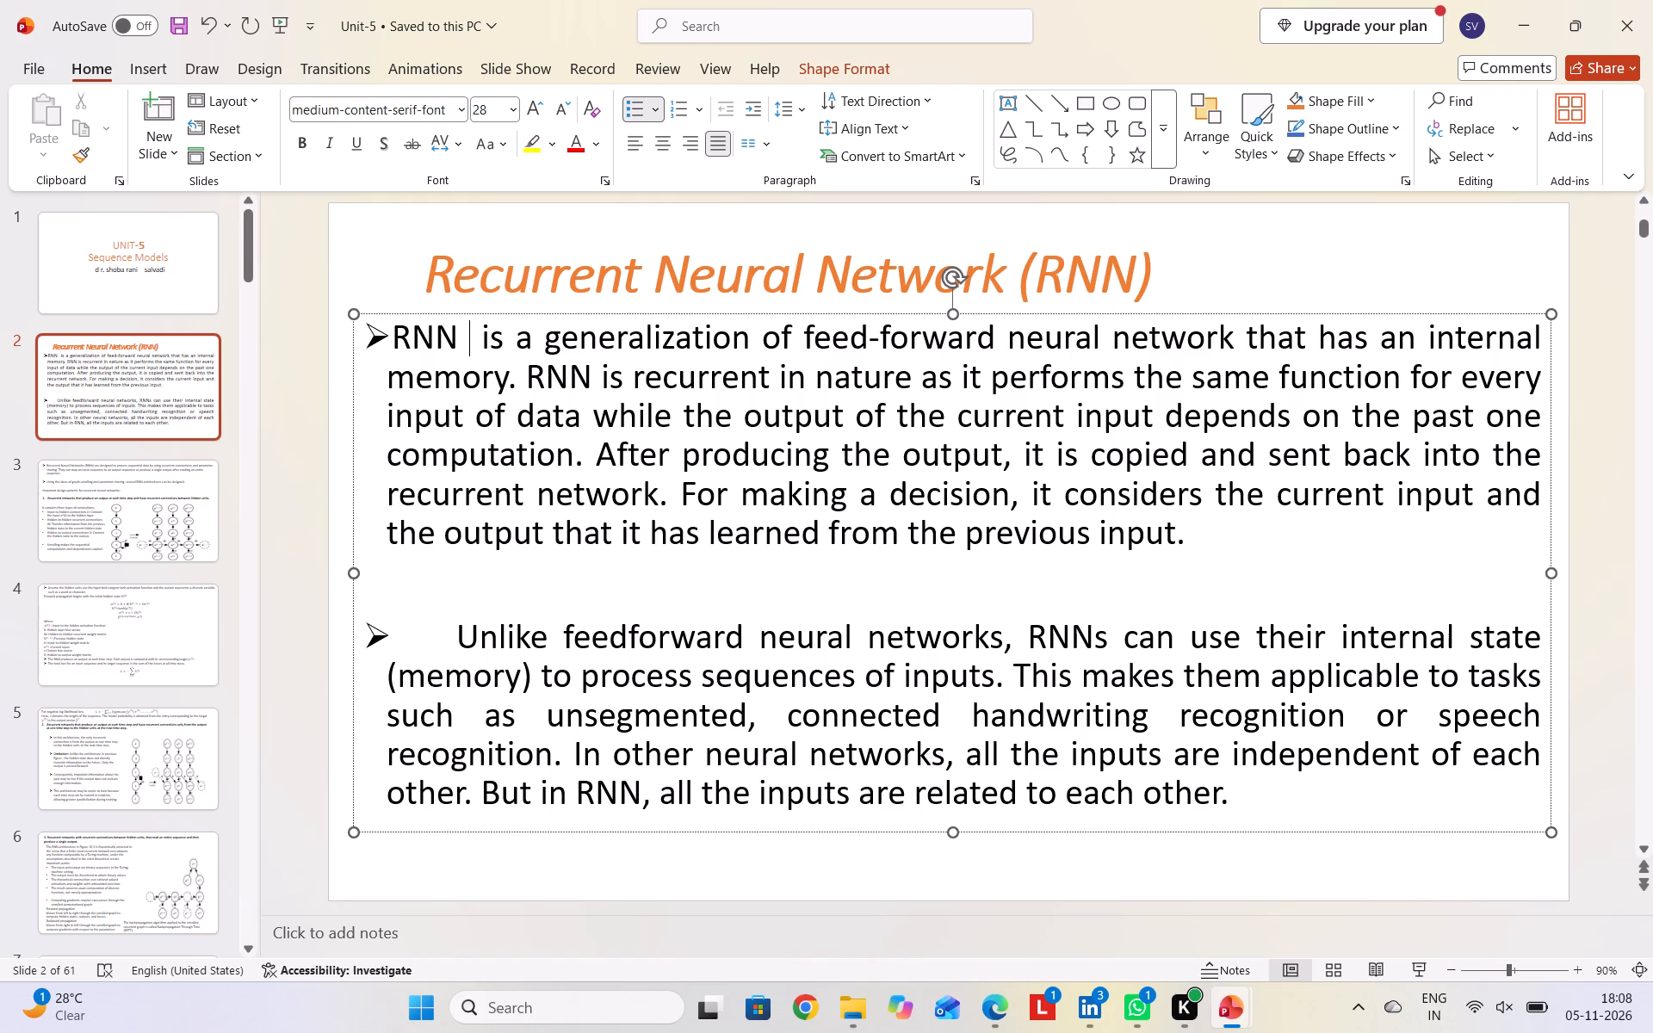
{"action": "left_click", "coordinate": [551, 435]}
{"action": "left_click", "coordinate": [373, 266]}
{"action": "left_click", "coordinate": [516, 480]}
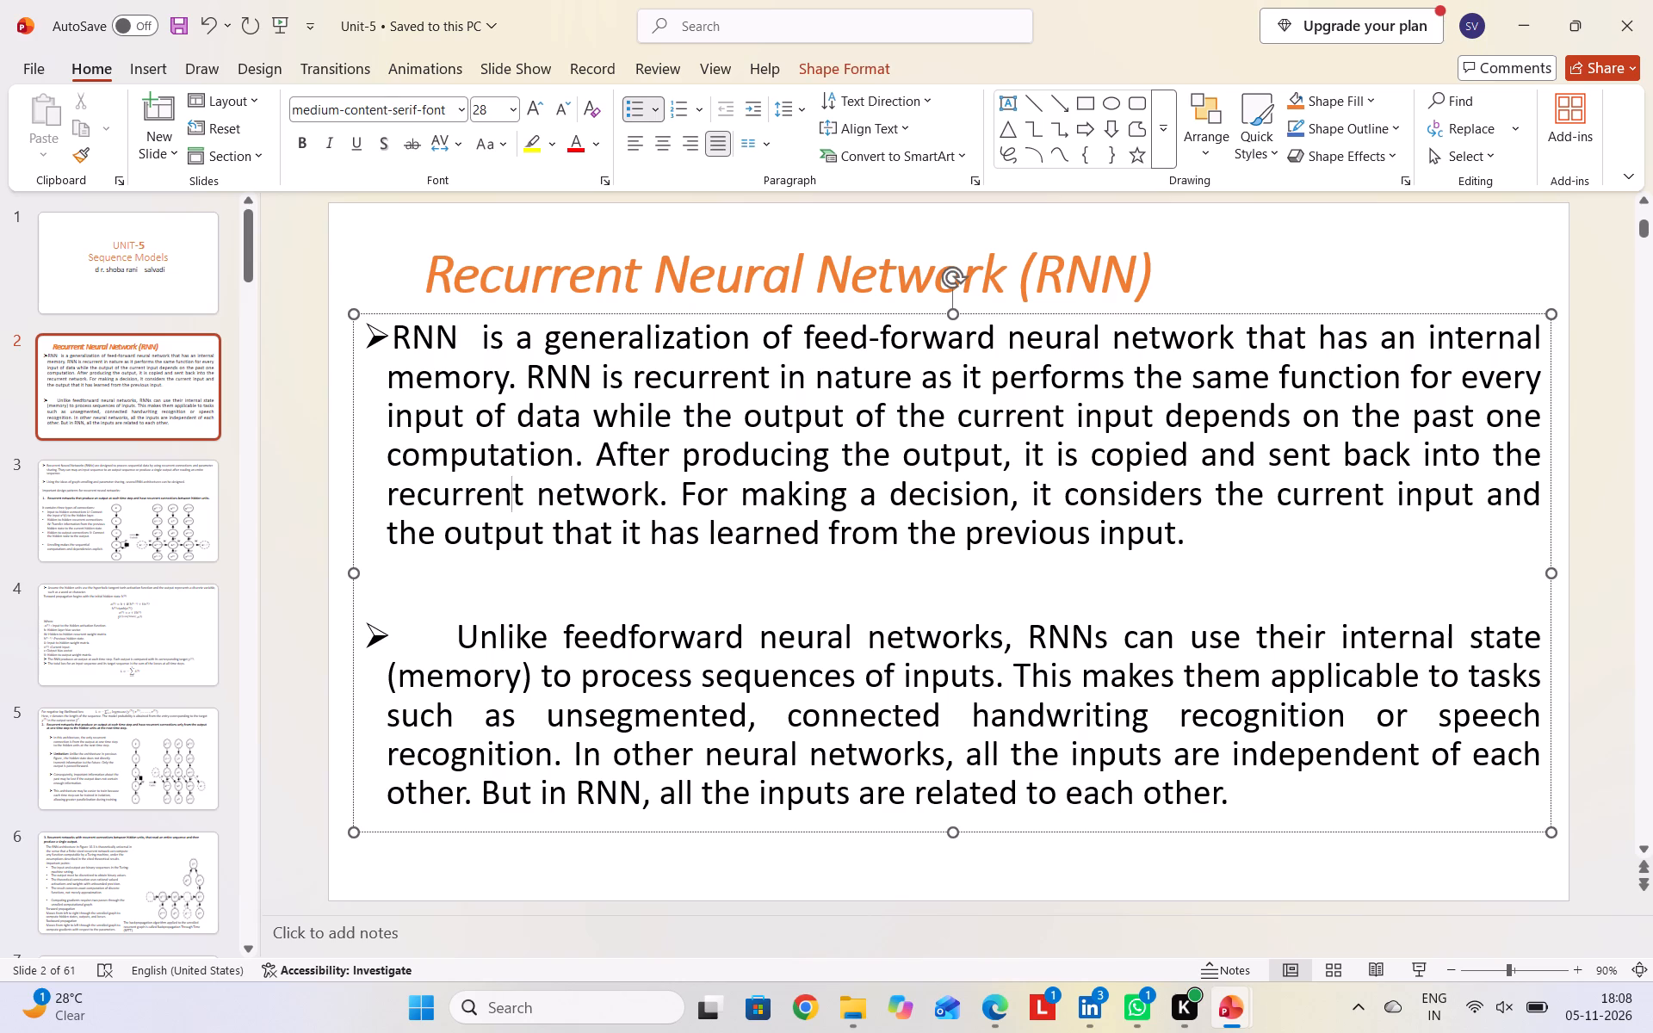
{"action": "left_click", "coordinate": [546, 384]}
{"action": "left_click", "coordinate": [542, 380]}
{"action": "key", "text": "Left"}
{"action": "key", "text": "space"}
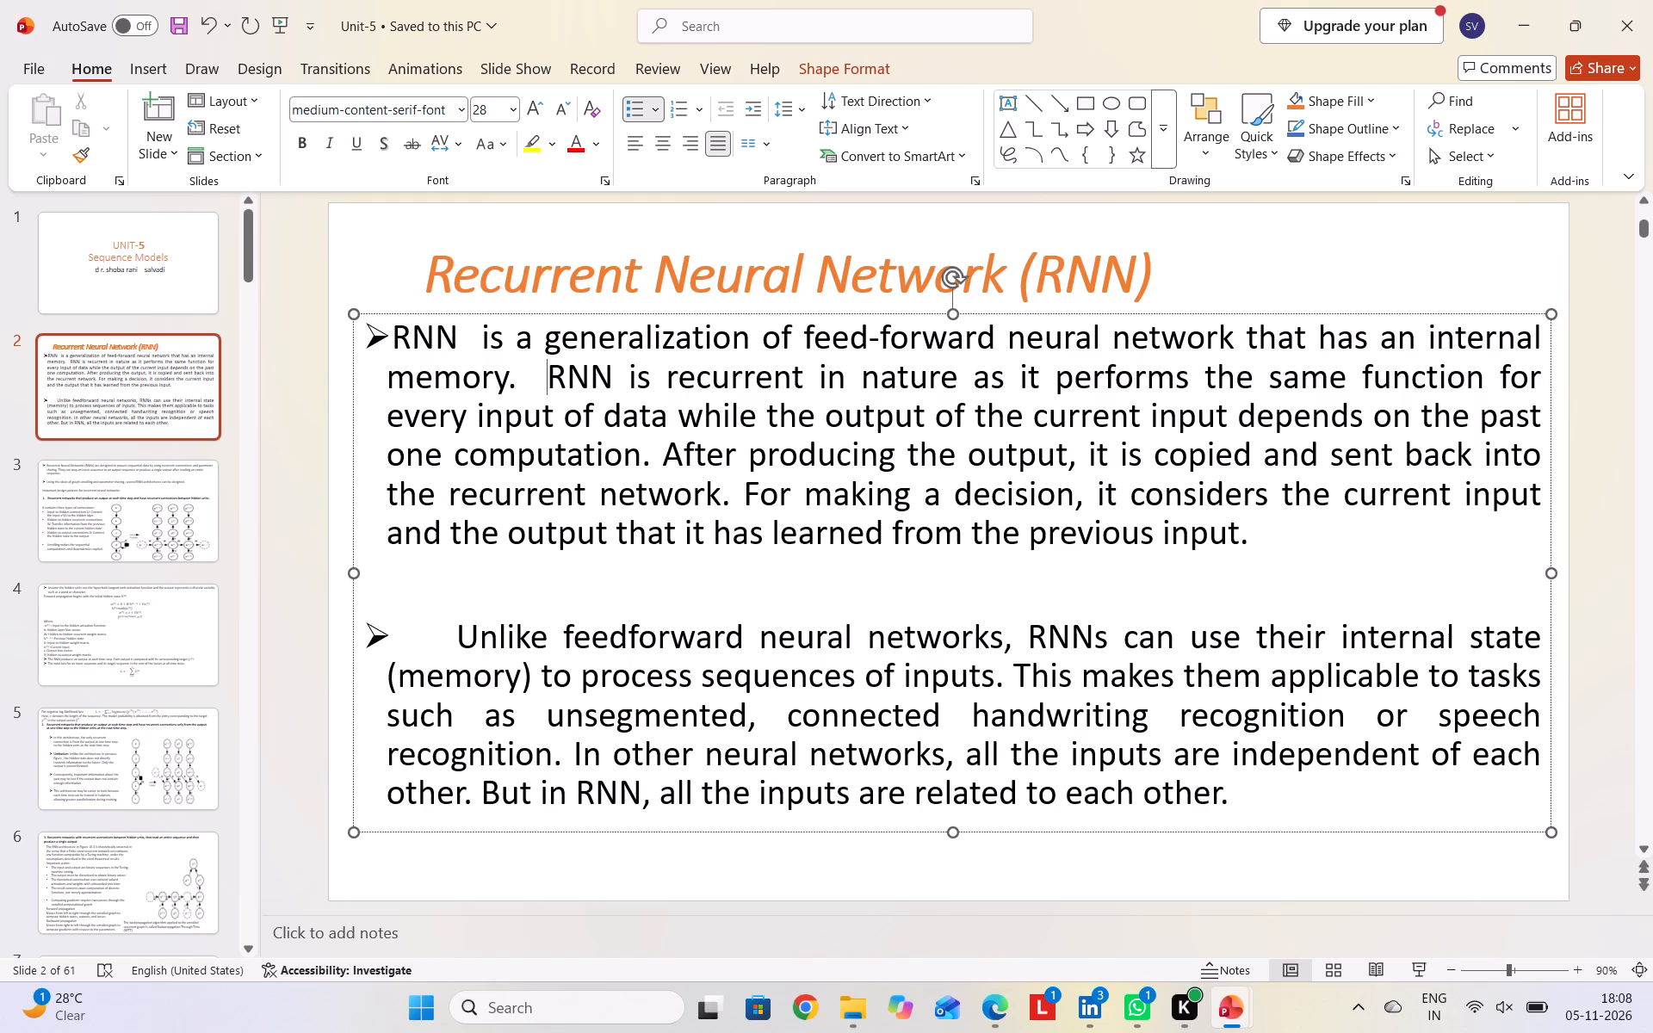
{"action": "left_click", "coordinate": [620, 382]}
{"action": "key", "text": "space"}
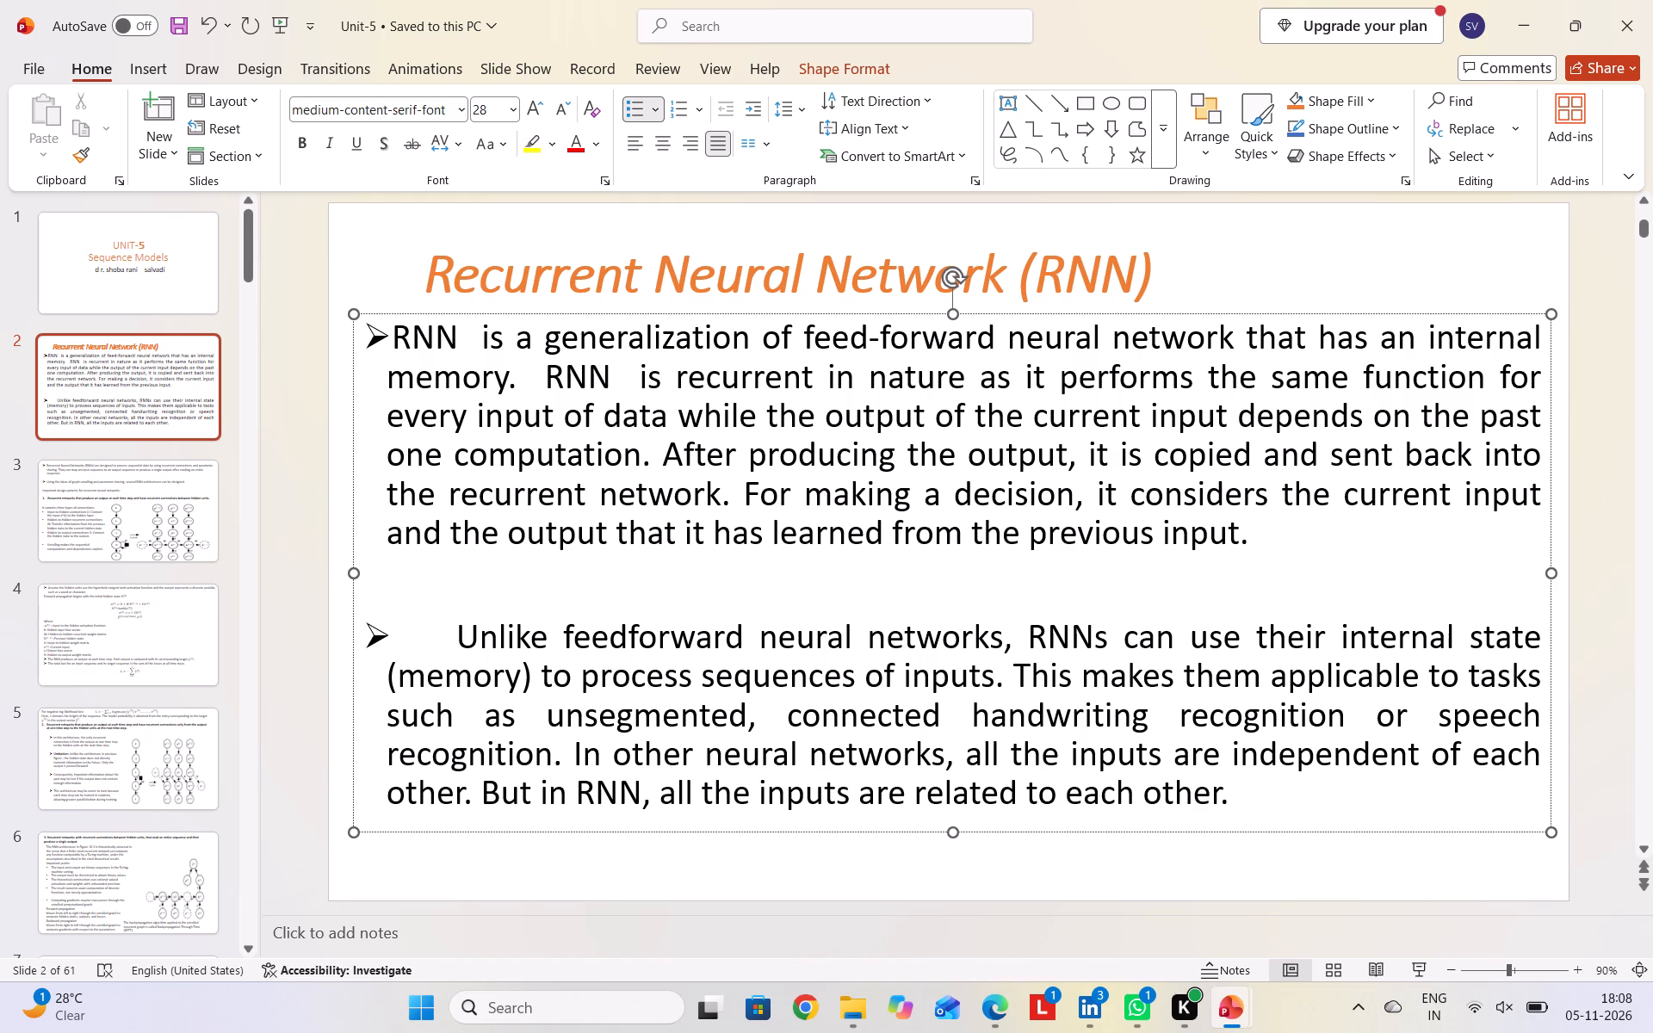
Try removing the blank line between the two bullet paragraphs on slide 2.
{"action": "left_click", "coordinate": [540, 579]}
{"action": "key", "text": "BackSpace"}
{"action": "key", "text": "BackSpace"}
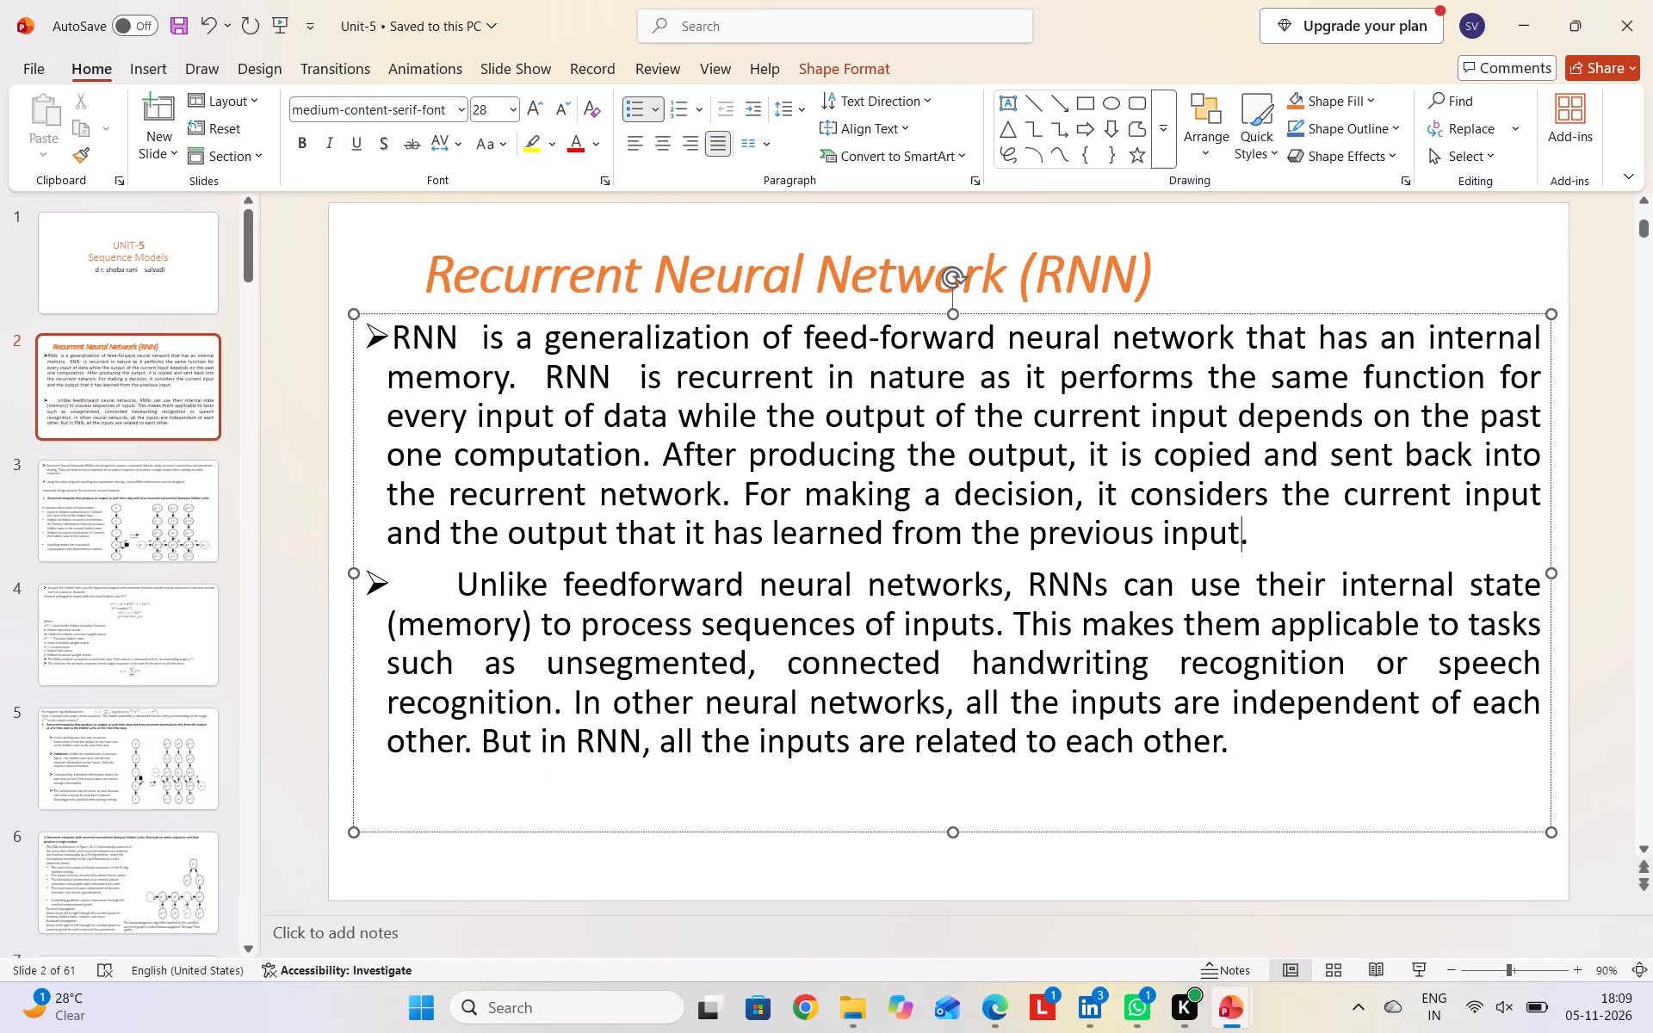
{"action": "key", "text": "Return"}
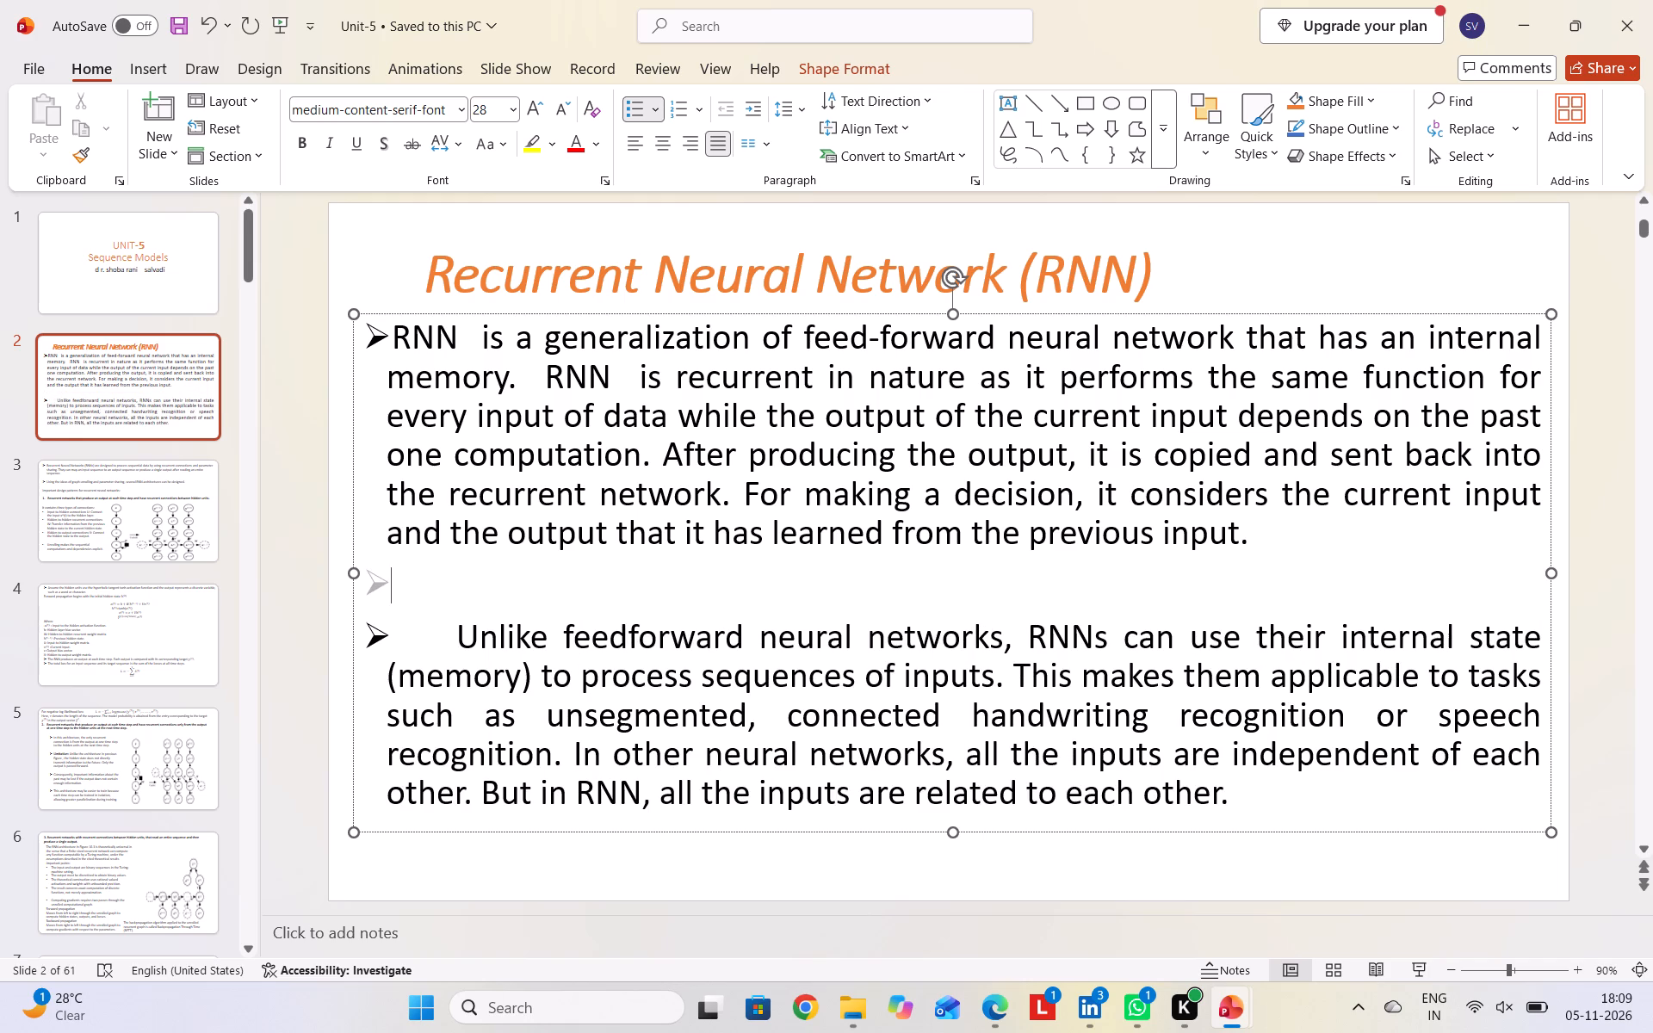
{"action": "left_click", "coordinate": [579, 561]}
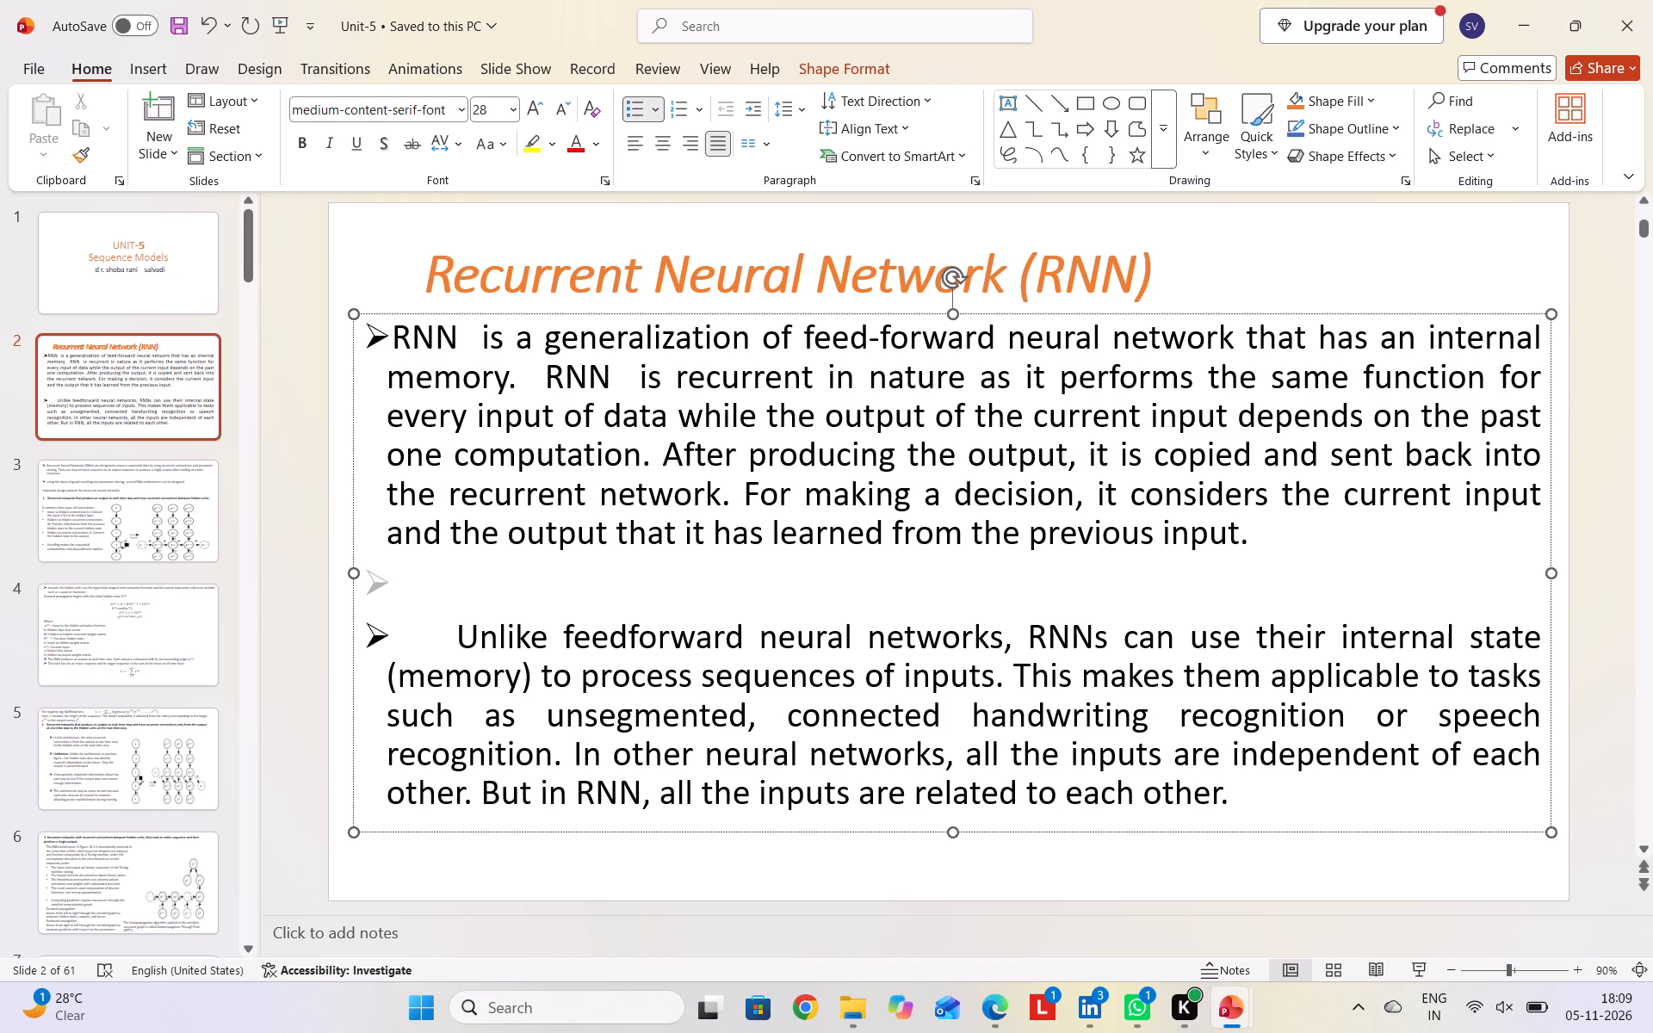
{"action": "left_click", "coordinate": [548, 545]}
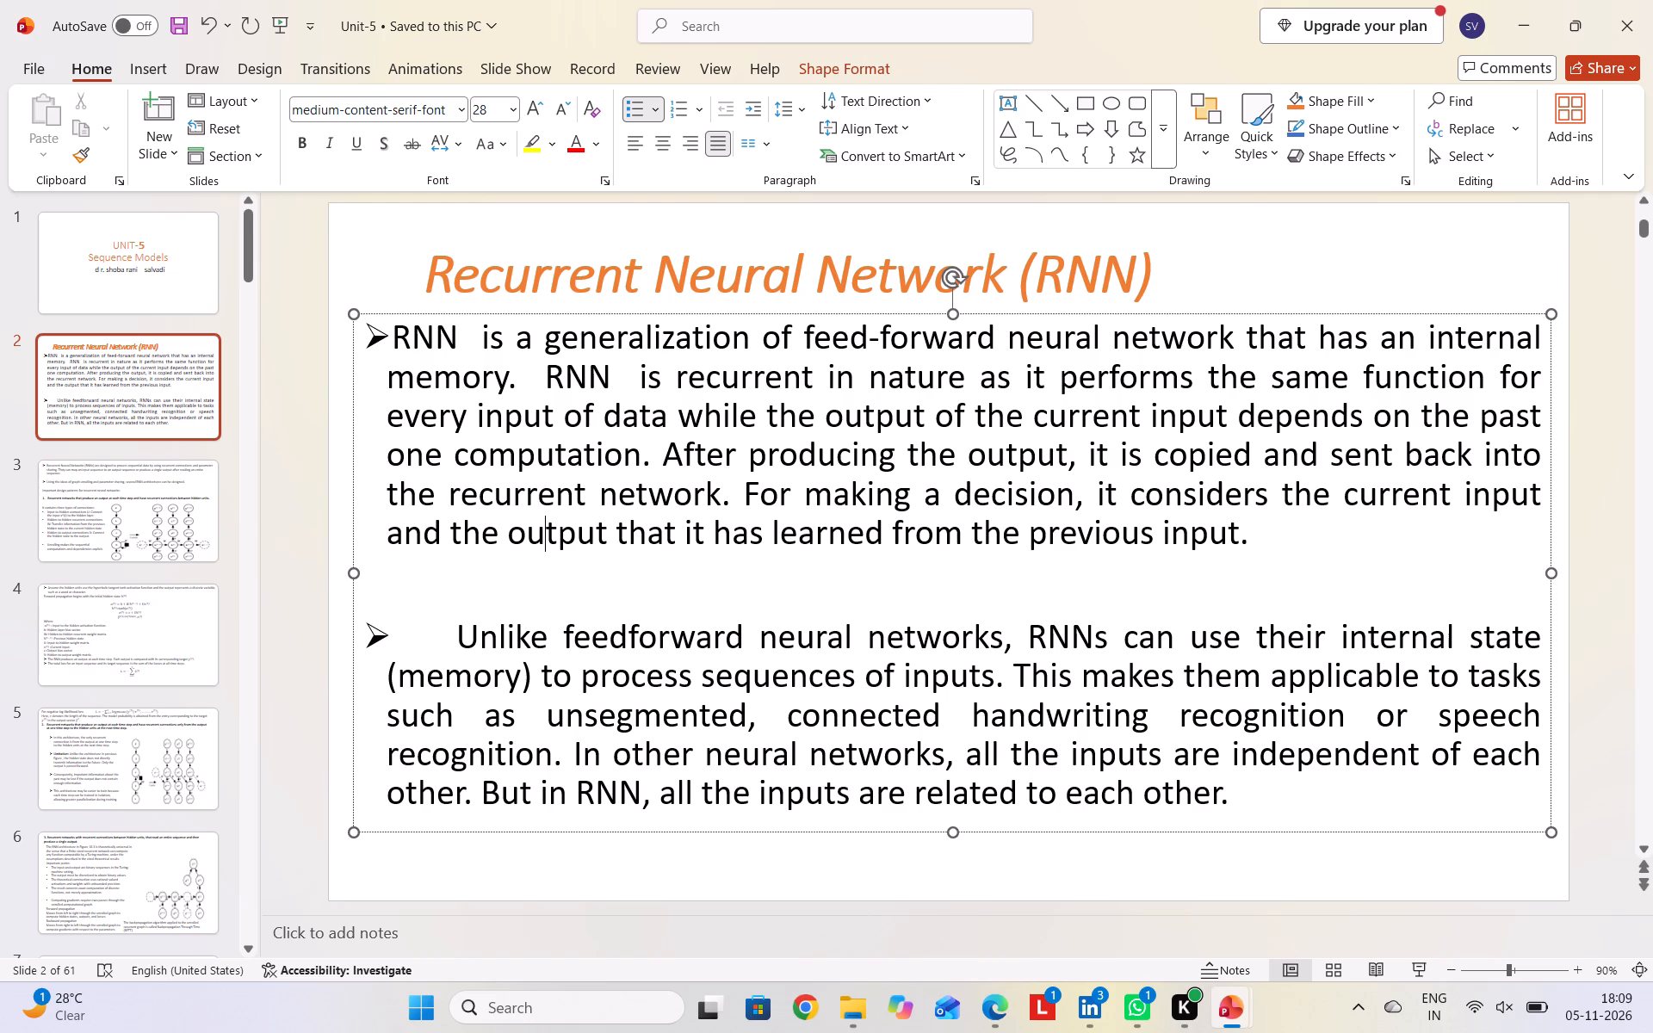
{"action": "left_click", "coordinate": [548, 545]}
Make the word "recurrent" bold in the second sentence of slide 2's first bullet.
{"action": "left_click_drag", "start_coordinate": [825, 377], "coordinate": [784, 377]}
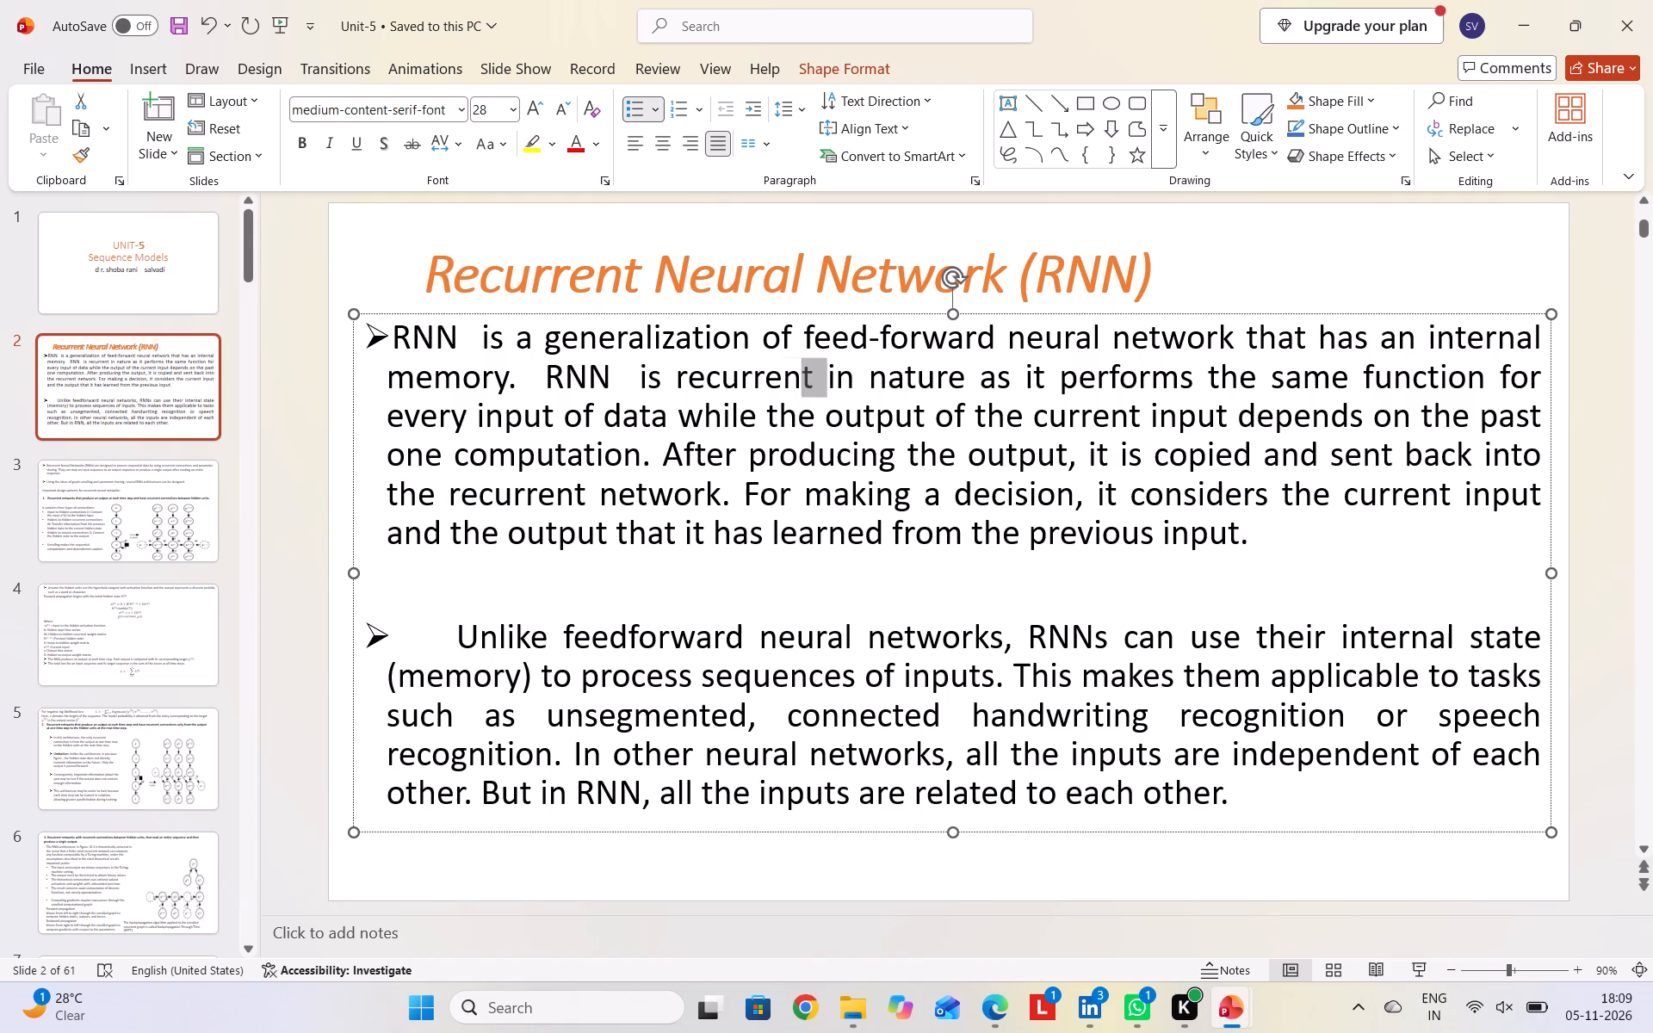
{"action": "left_click_drag", "start_coordinate": [784, 377], "coordinate": [670, 383]}
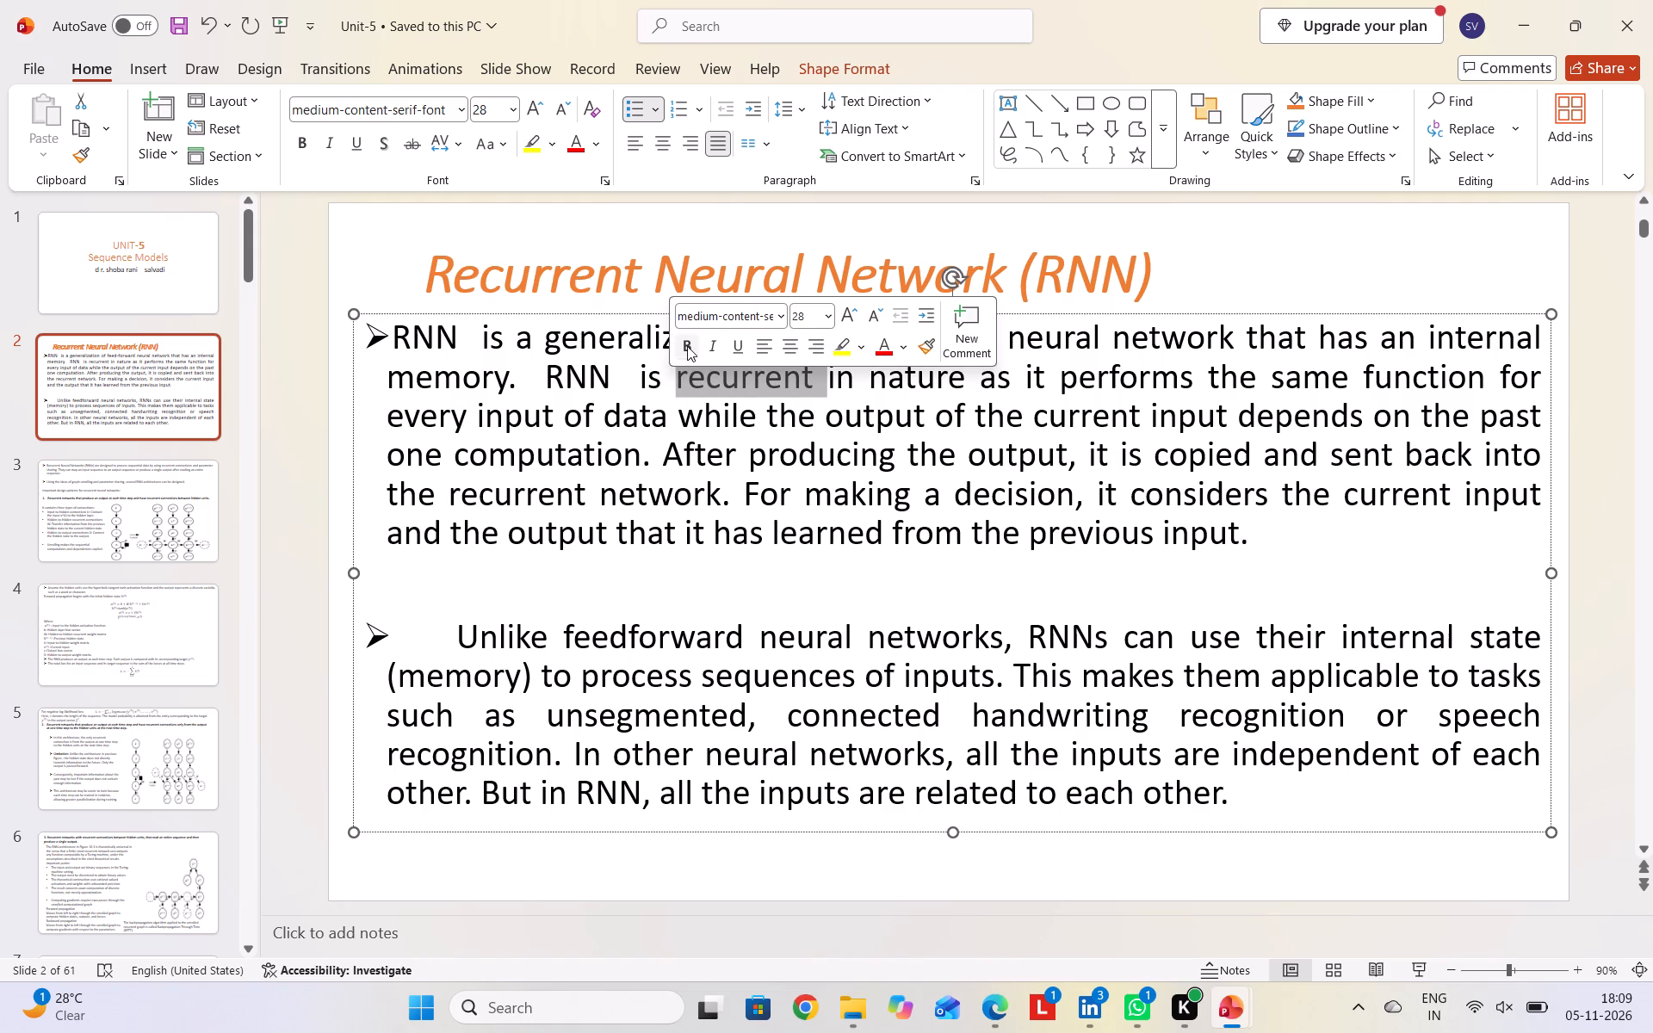
{"action": "left_click", "coordinate": [687, 346]}
{"action": "left_click", "coordinate": [734, 445]}
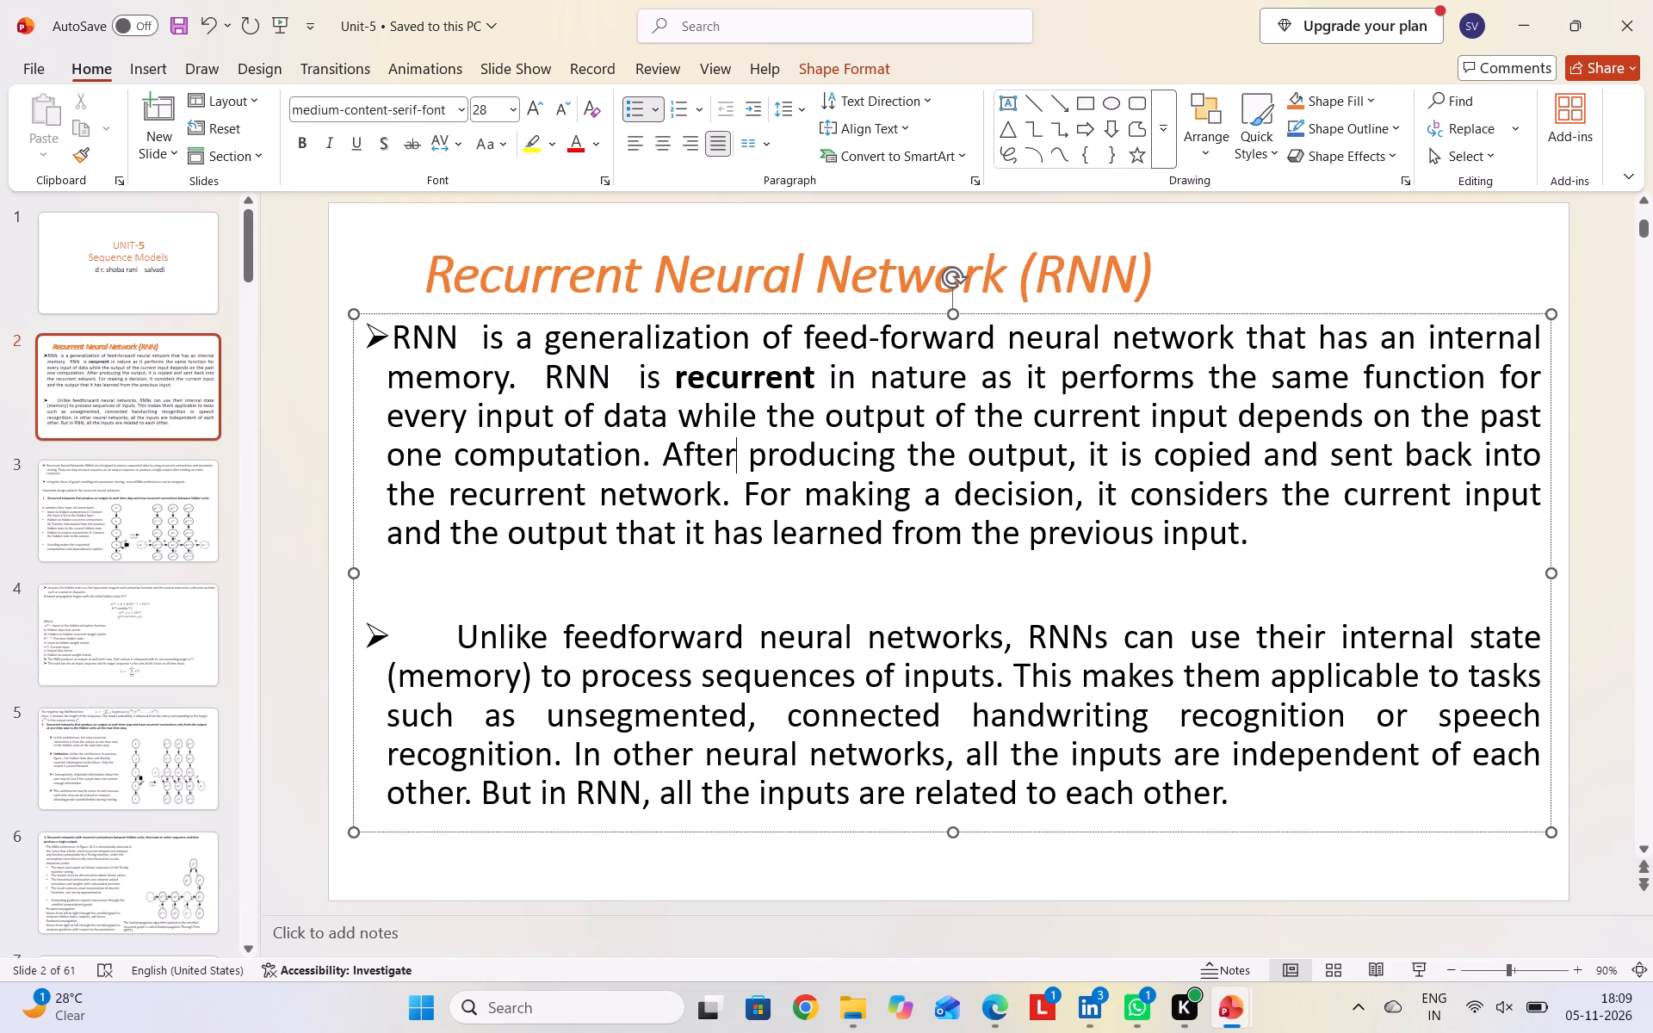
Make the phrase "generalization of feed-forward" bold in the first sentence of slide 2's first bullet.
{"action": "left_click_drag", "start_coordinate": [1006, 337], "coordinate": [542, 352]}
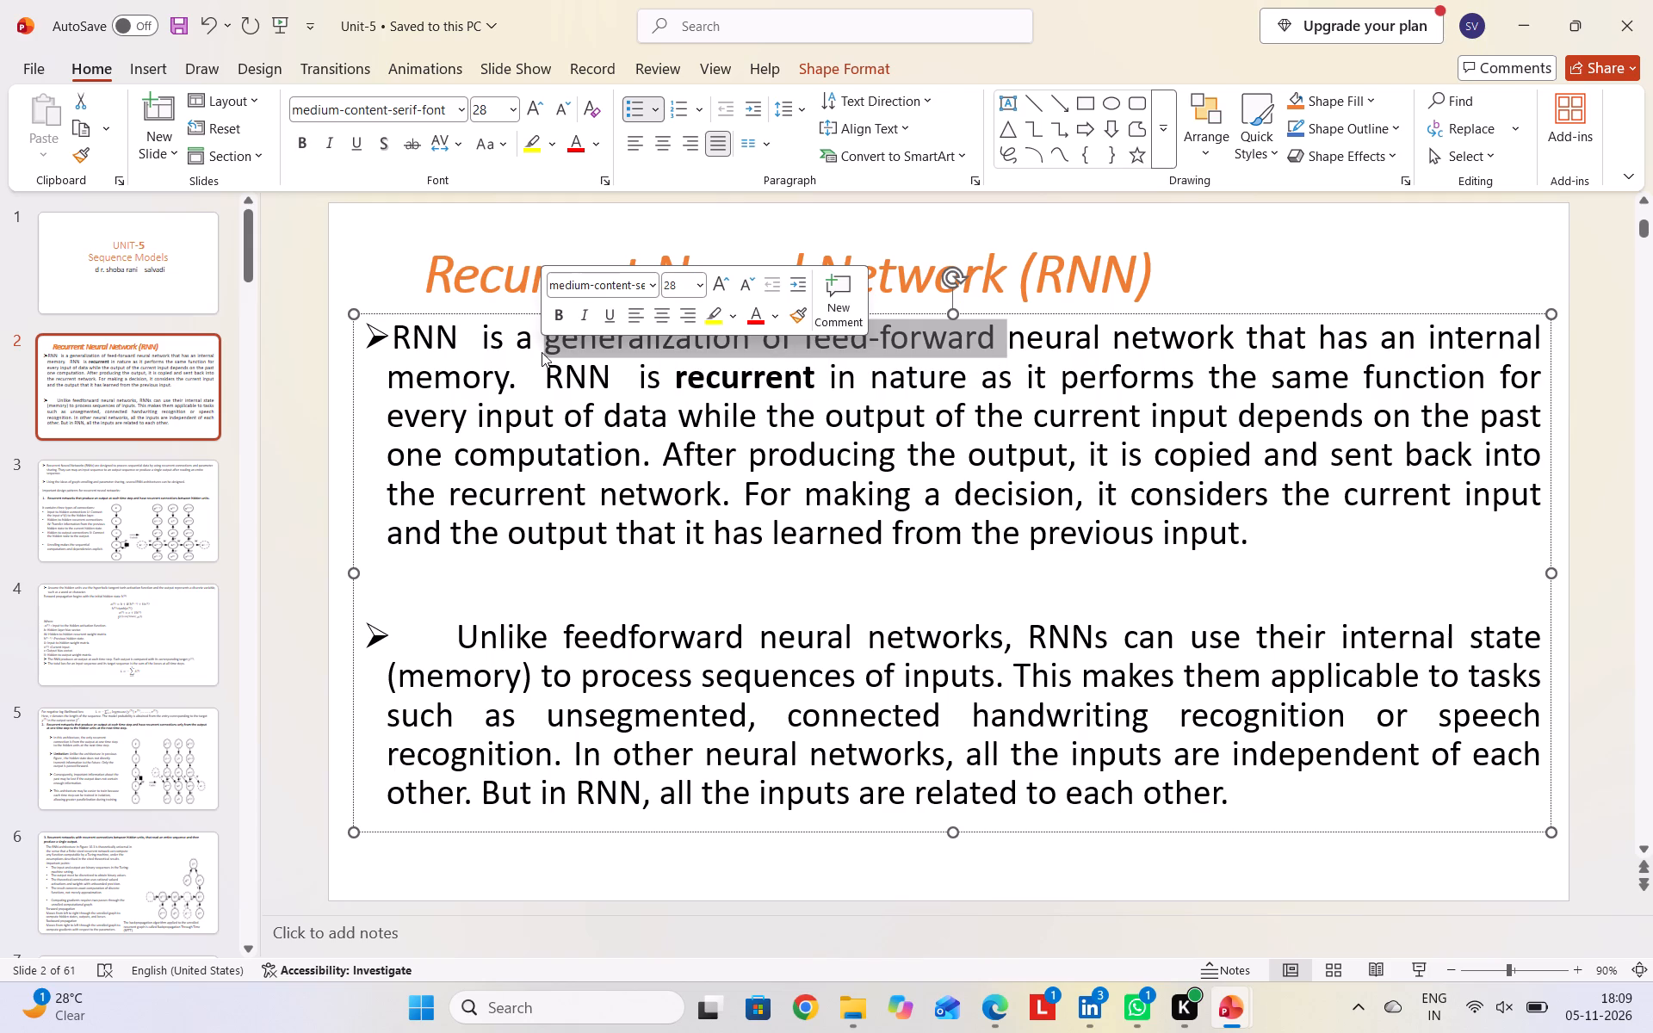
{"action": "left_click", "coordinate": [566, 312]}
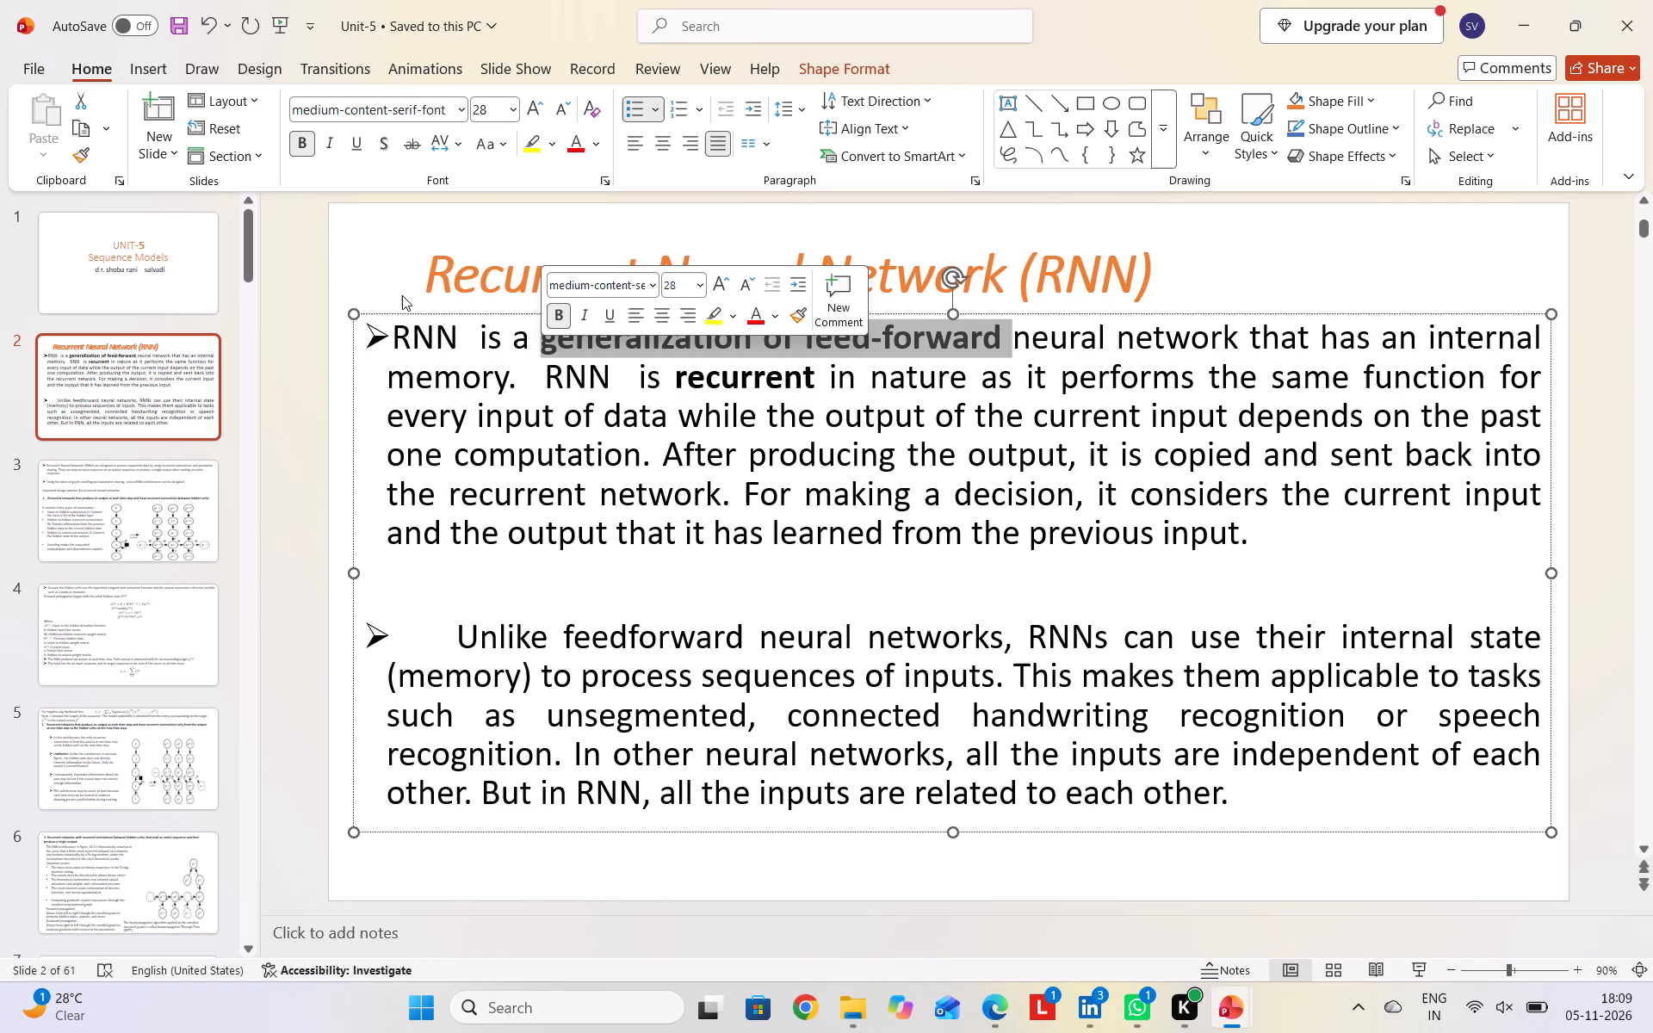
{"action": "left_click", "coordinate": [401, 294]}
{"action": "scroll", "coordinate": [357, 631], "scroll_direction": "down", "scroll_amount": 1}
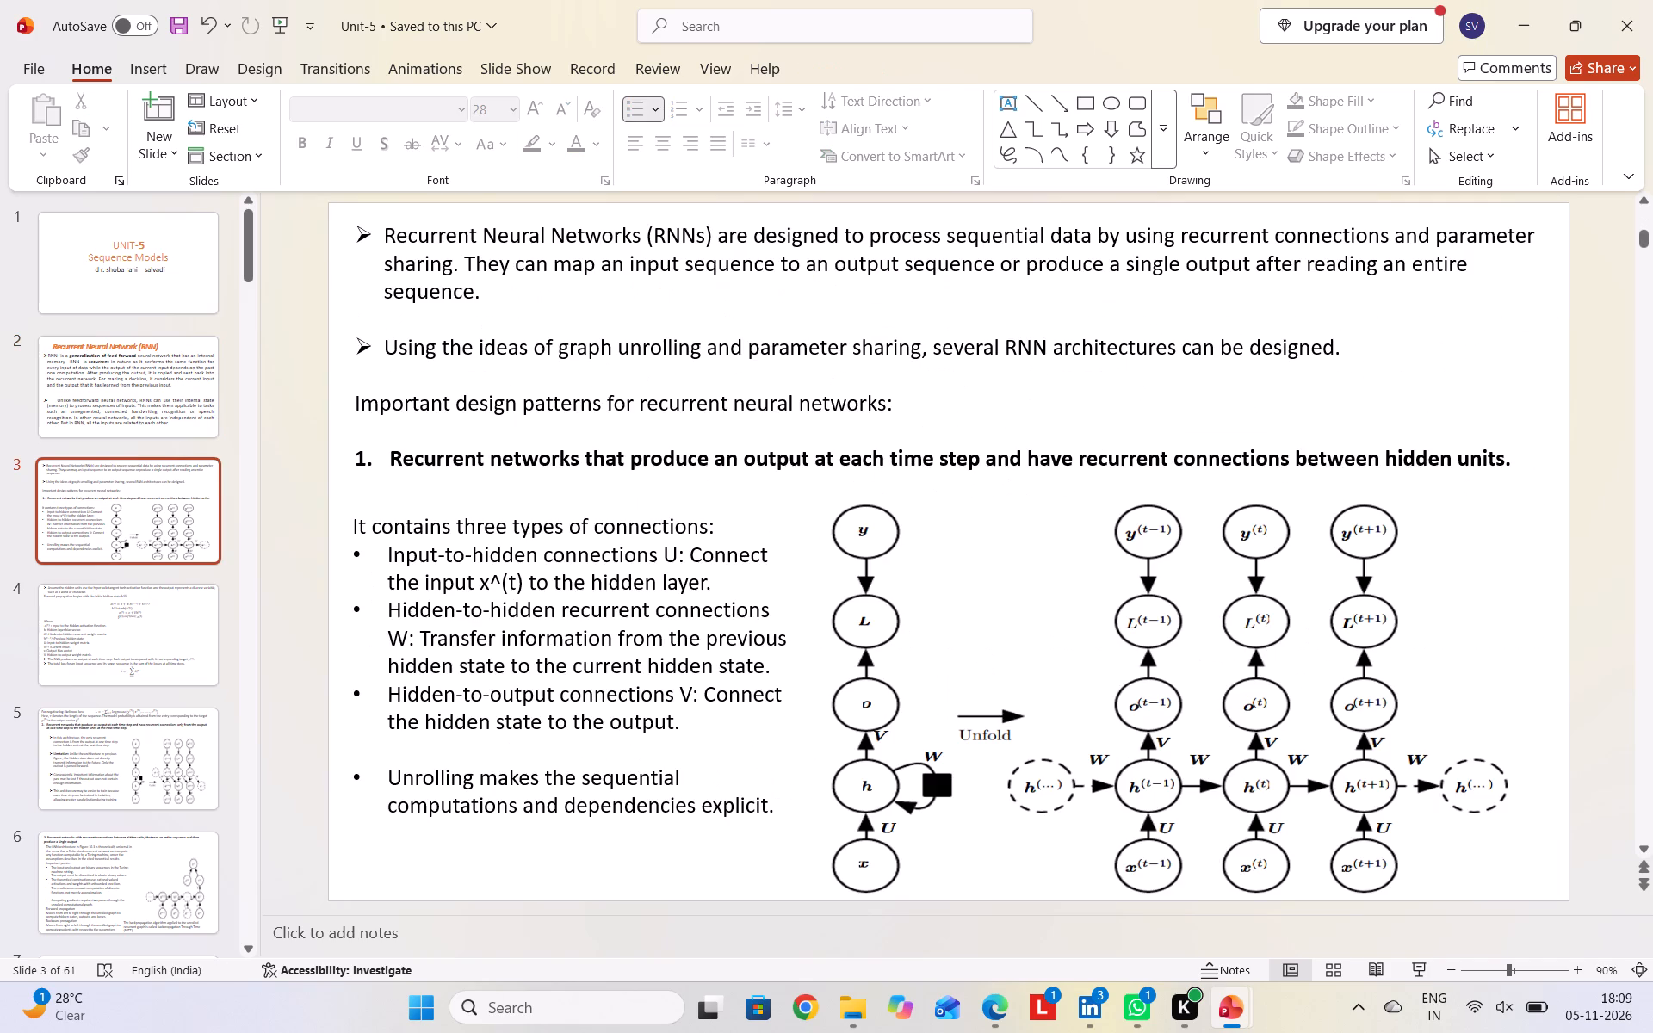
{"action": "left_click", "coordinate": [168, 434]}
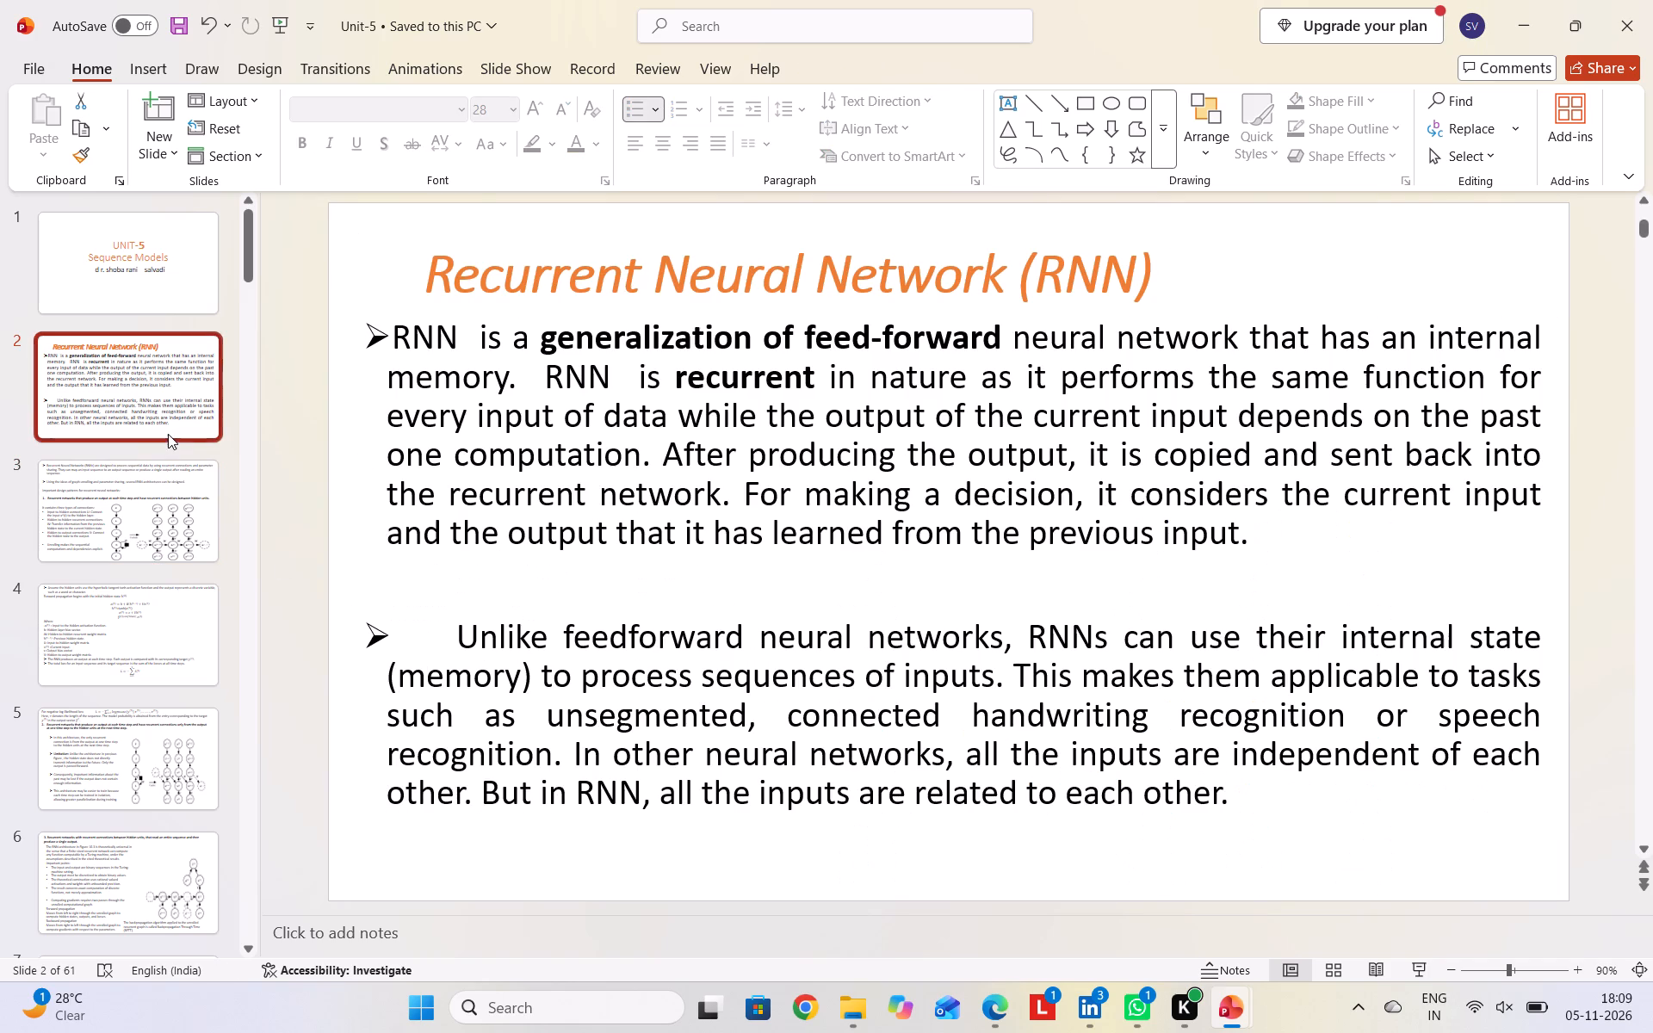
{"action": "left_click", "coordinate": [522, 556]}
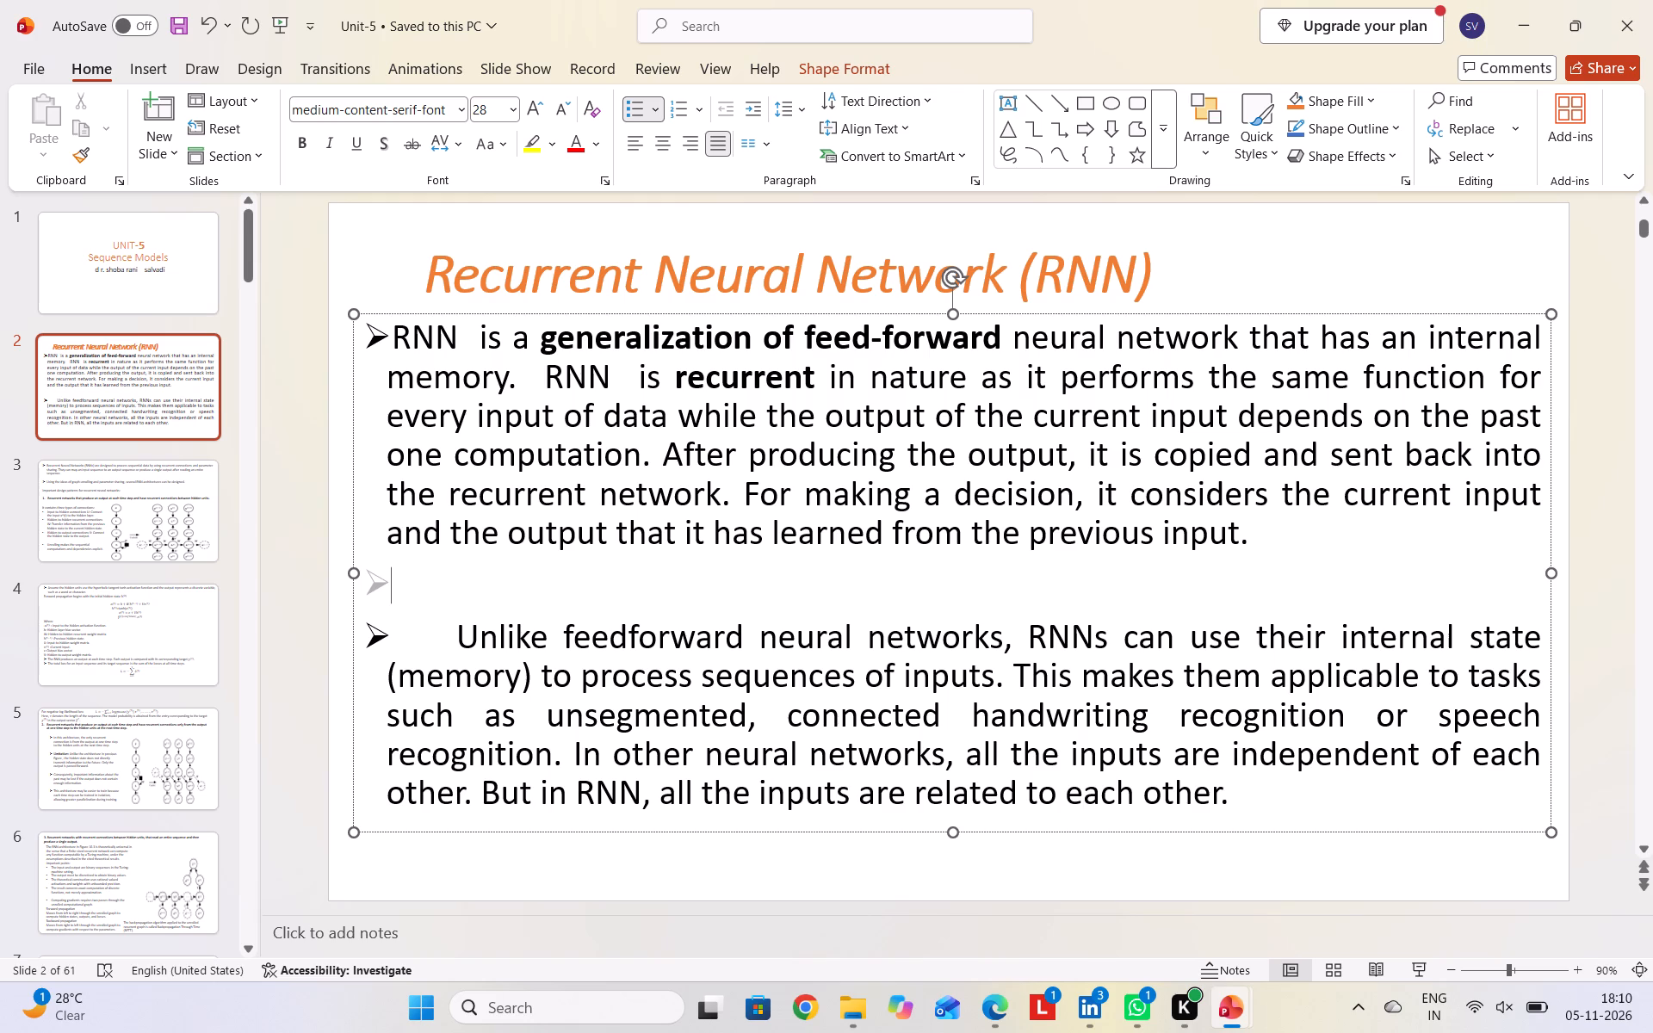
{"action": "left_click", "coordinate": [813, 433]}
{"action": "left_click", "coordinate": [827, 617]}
Add an extra space between "in" and "nature" in the second sentence of slide 2's first bullet.
{"action": "left_click", "coordinate": [870, 383]}
{"action": "key", "text": "space"}
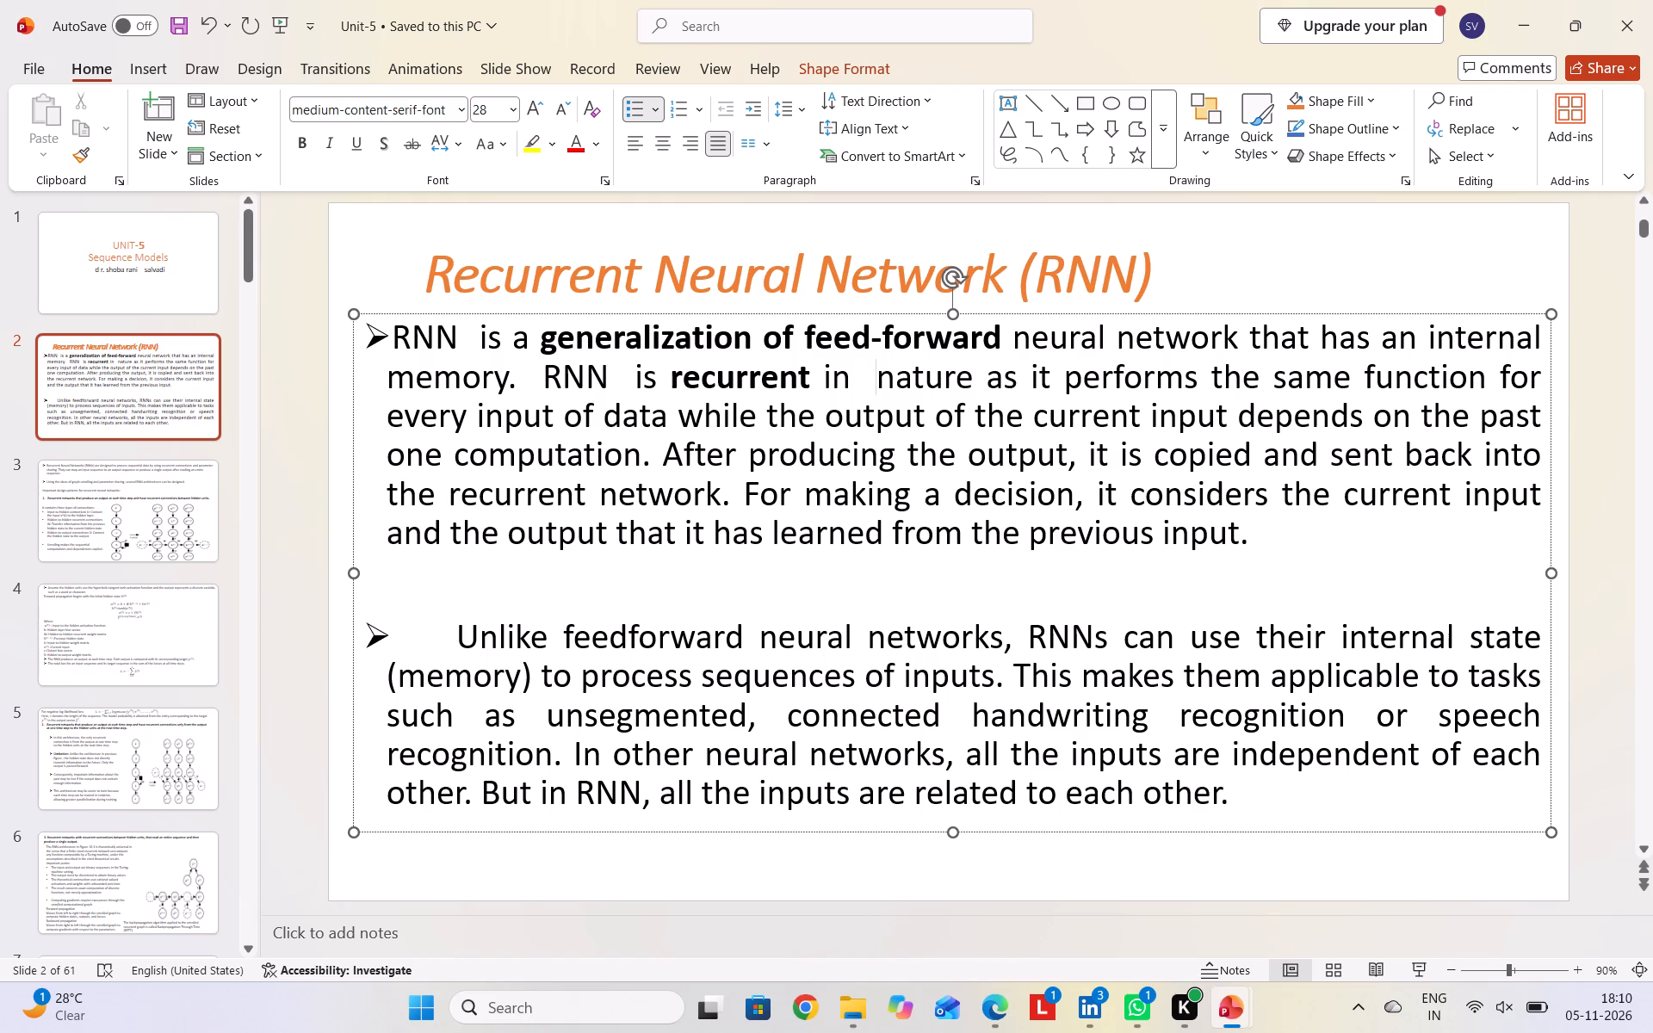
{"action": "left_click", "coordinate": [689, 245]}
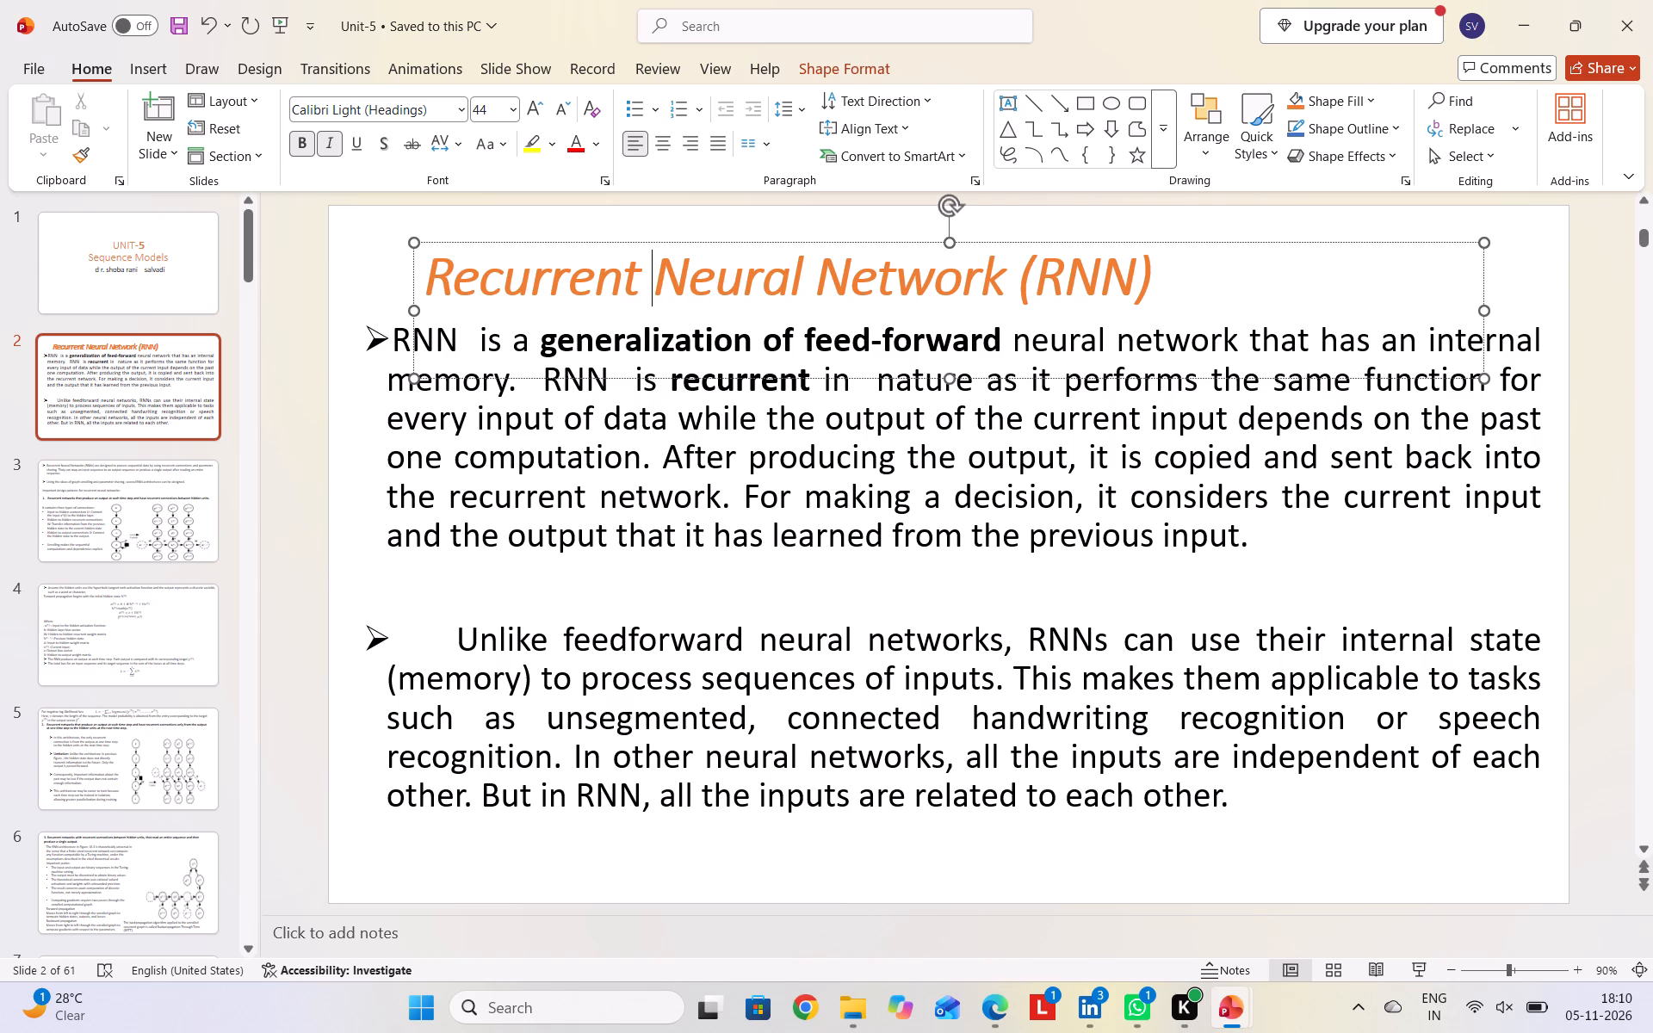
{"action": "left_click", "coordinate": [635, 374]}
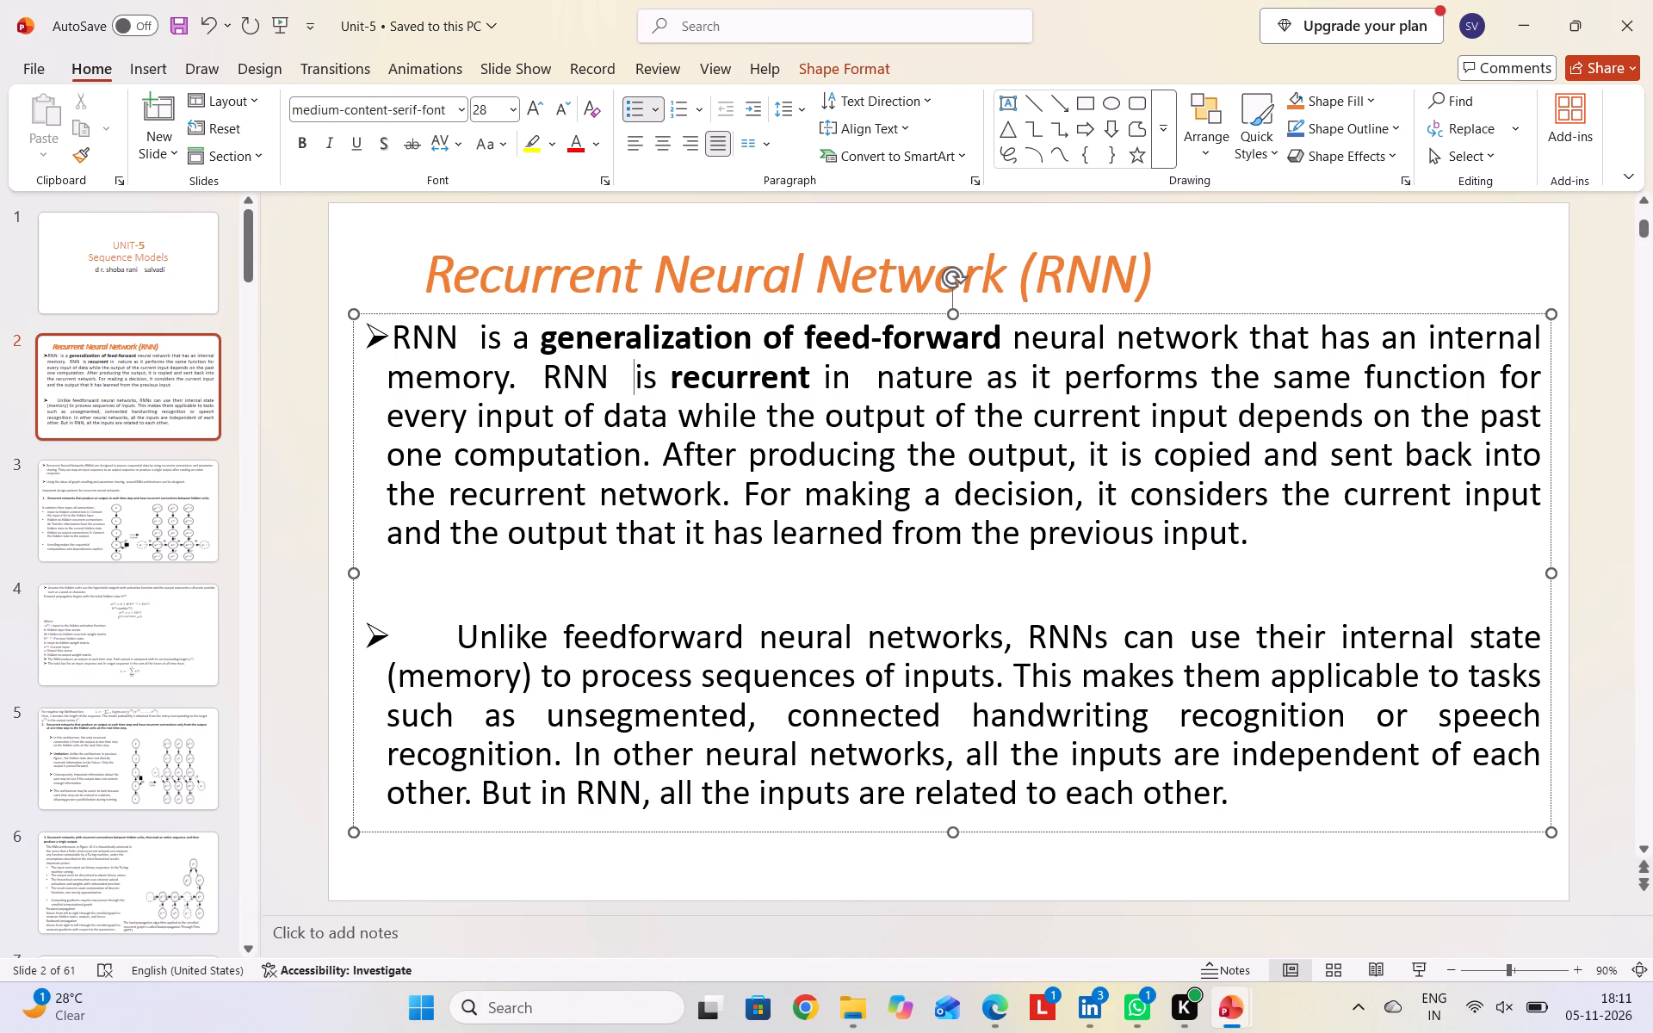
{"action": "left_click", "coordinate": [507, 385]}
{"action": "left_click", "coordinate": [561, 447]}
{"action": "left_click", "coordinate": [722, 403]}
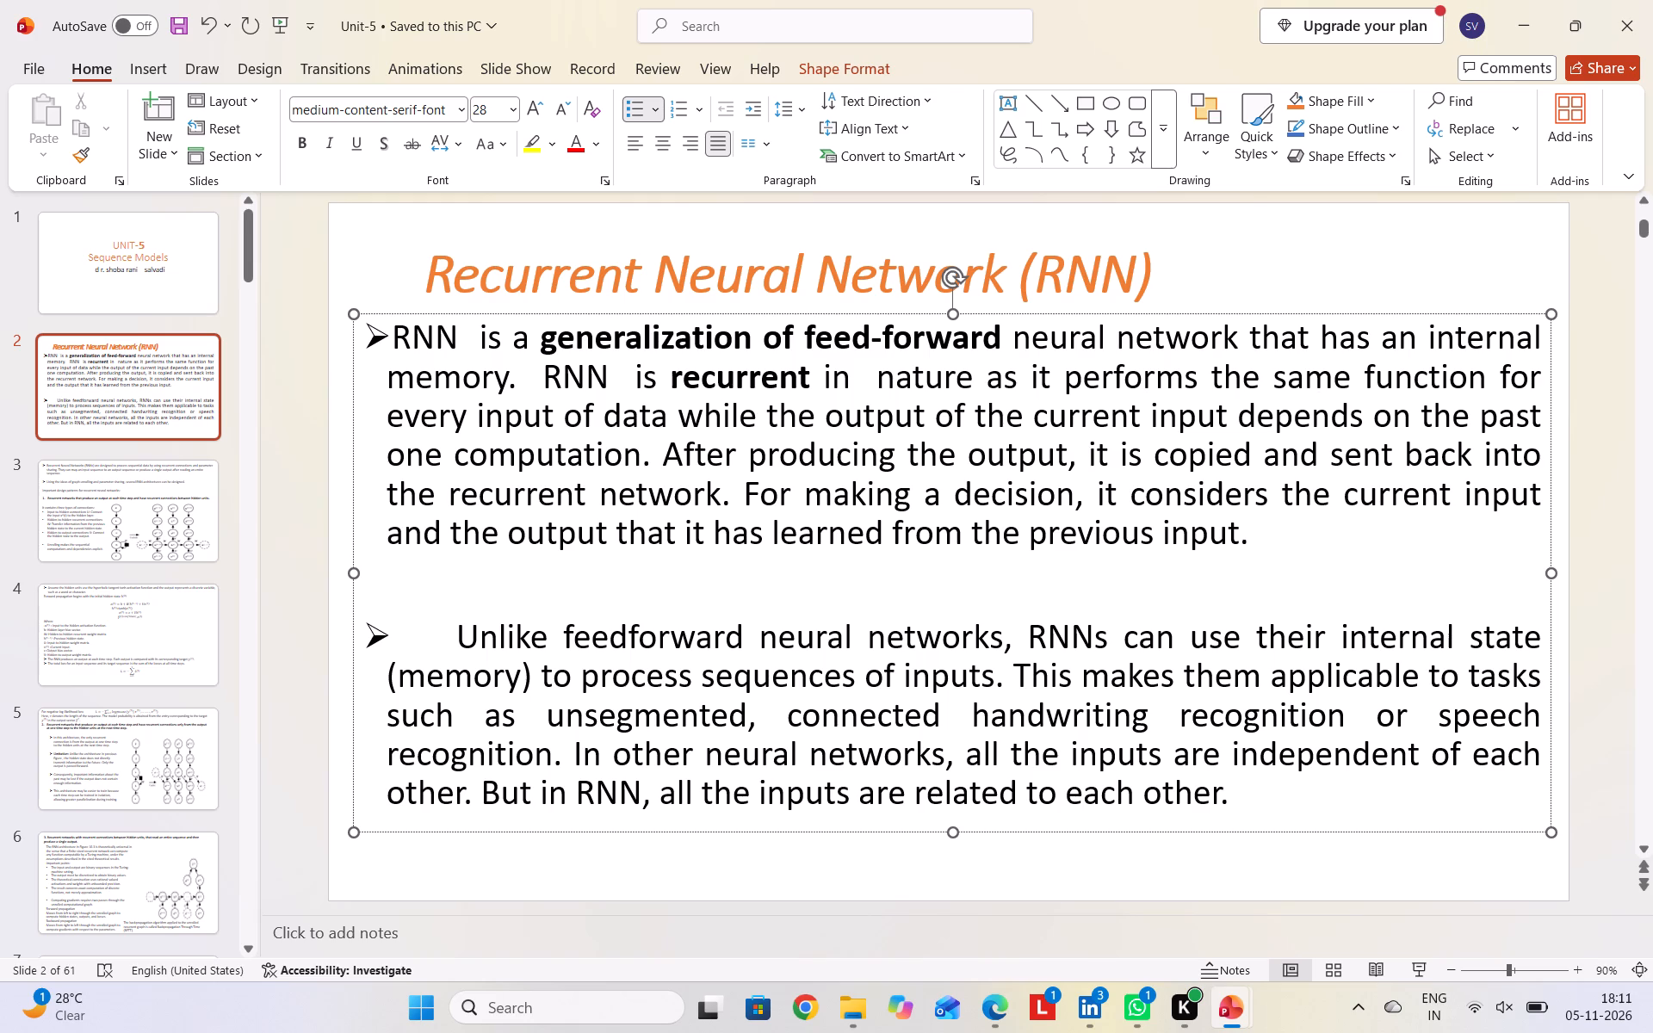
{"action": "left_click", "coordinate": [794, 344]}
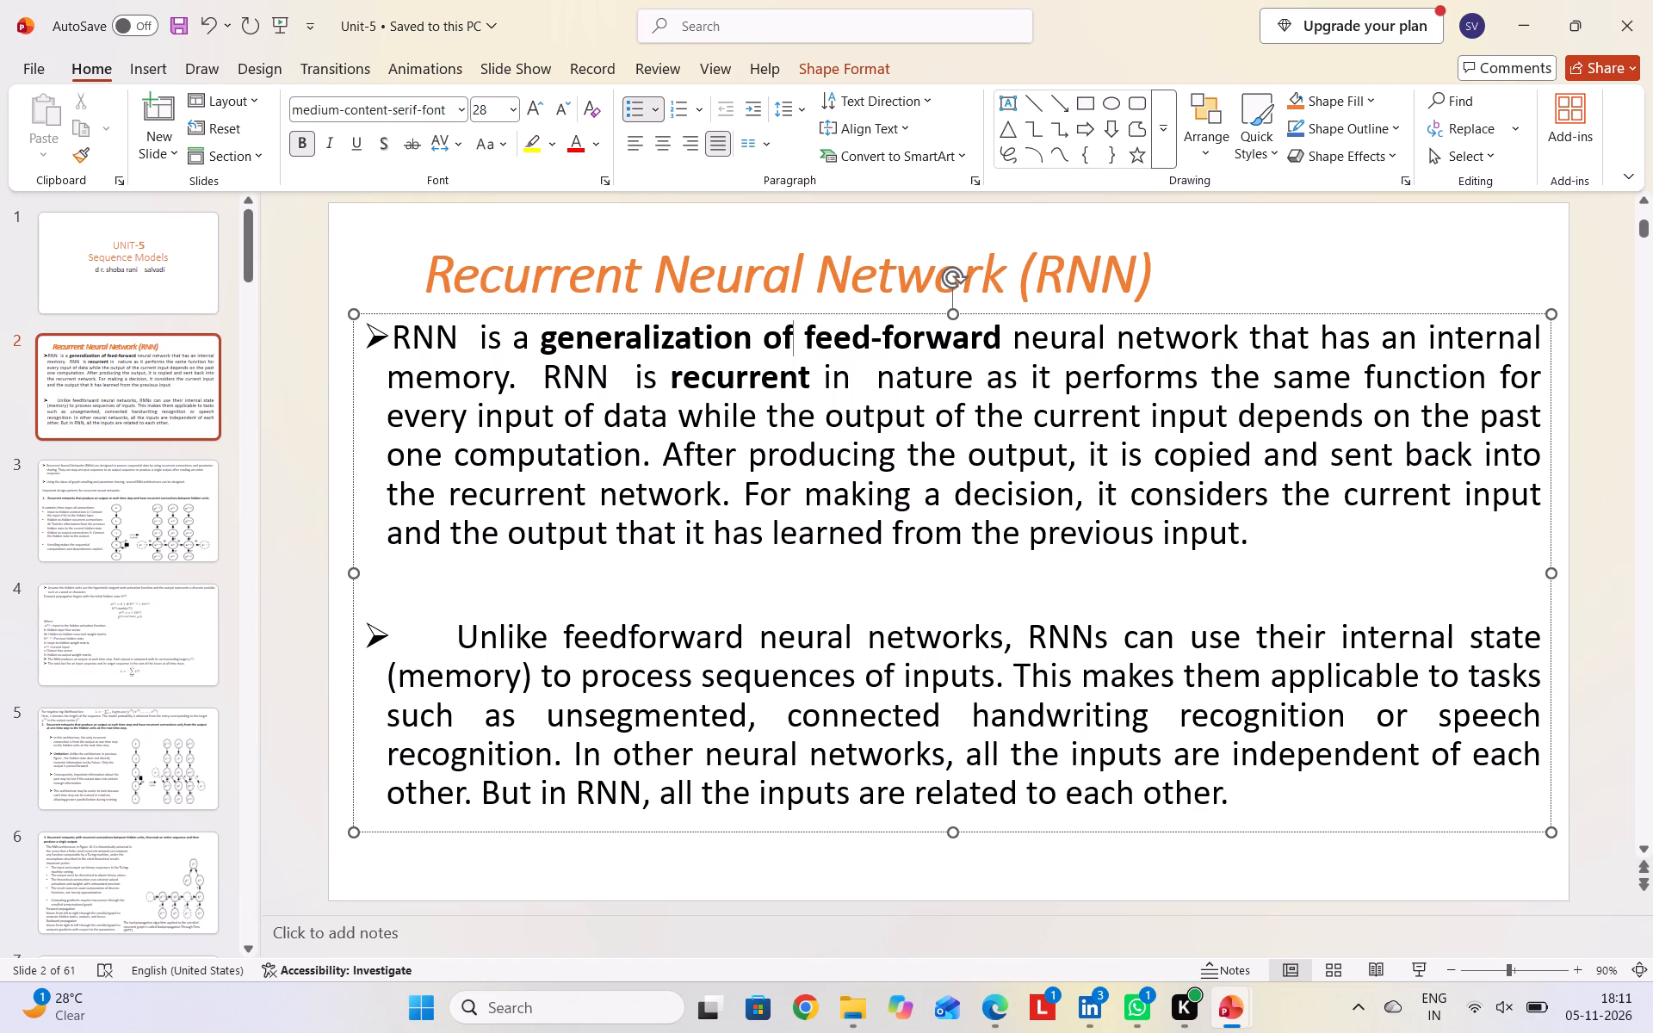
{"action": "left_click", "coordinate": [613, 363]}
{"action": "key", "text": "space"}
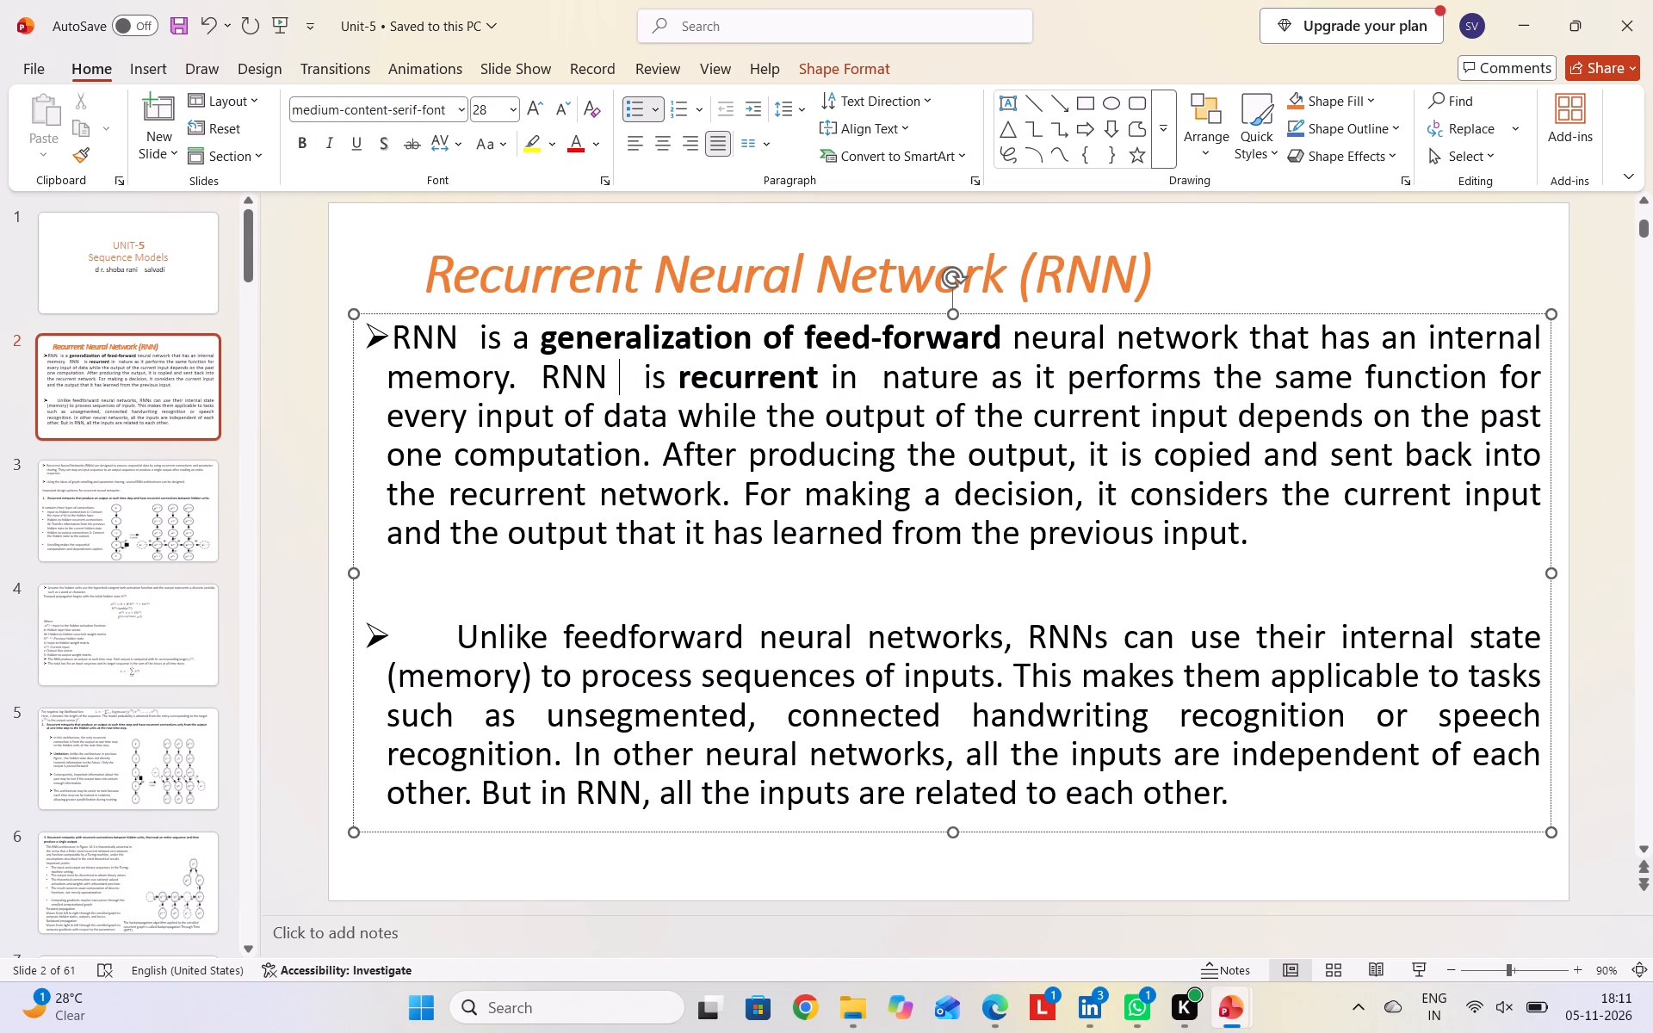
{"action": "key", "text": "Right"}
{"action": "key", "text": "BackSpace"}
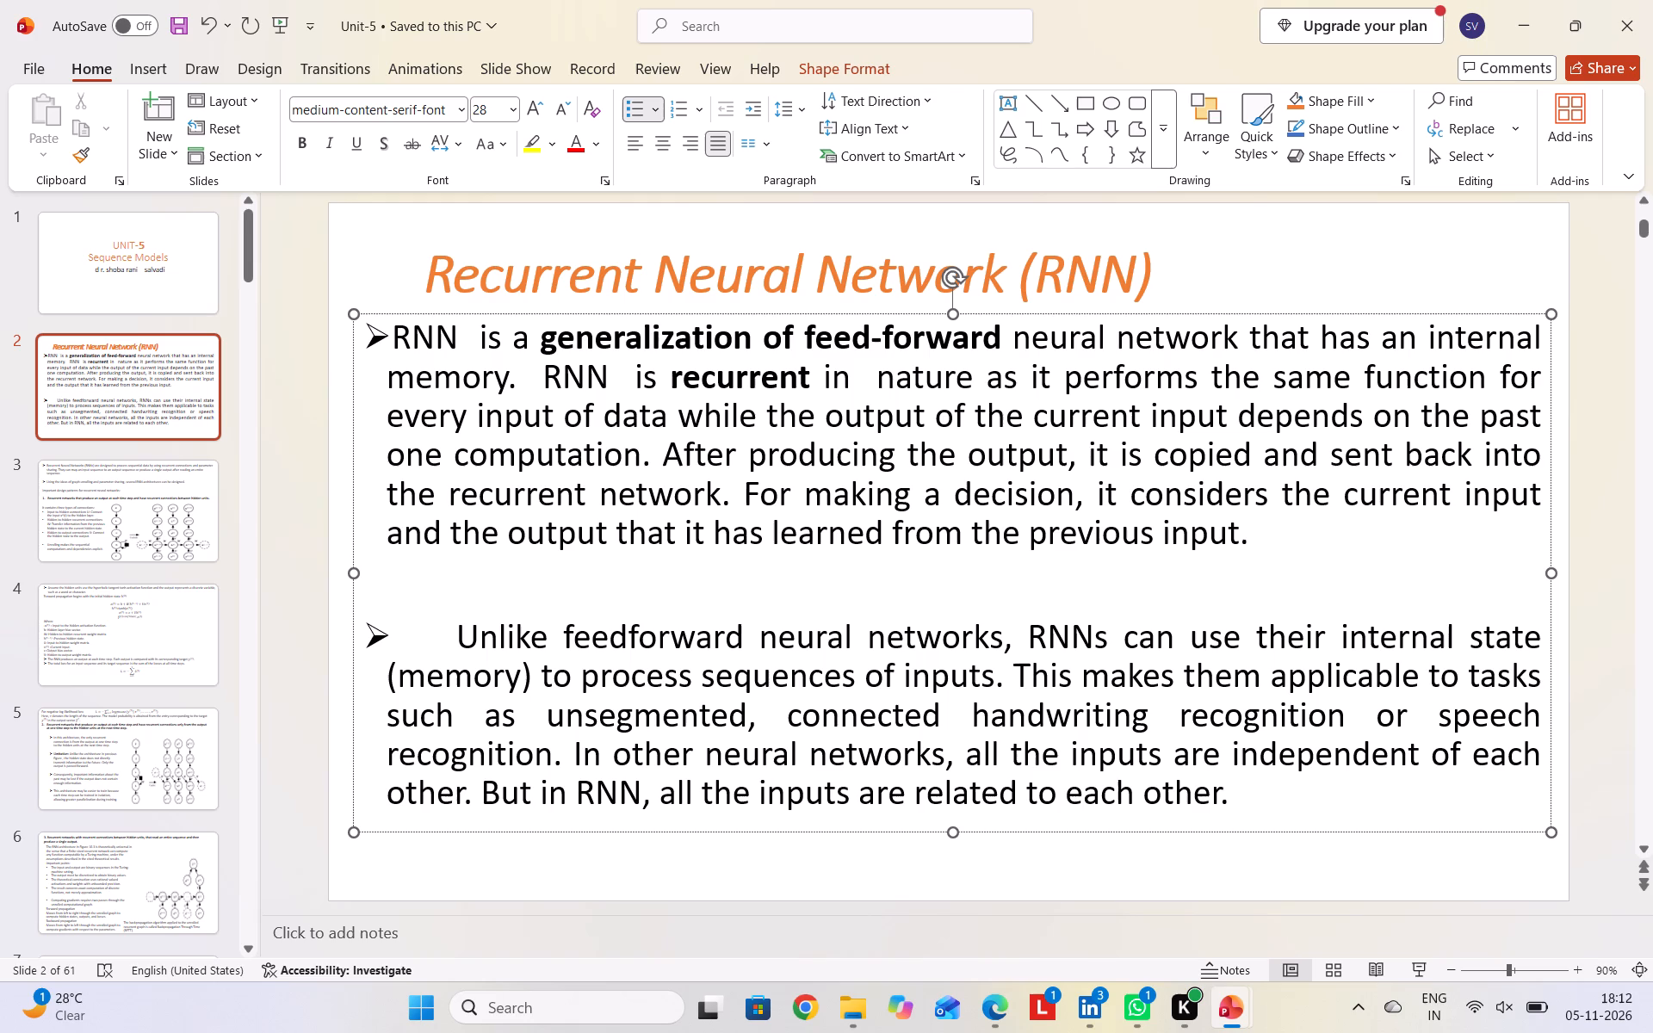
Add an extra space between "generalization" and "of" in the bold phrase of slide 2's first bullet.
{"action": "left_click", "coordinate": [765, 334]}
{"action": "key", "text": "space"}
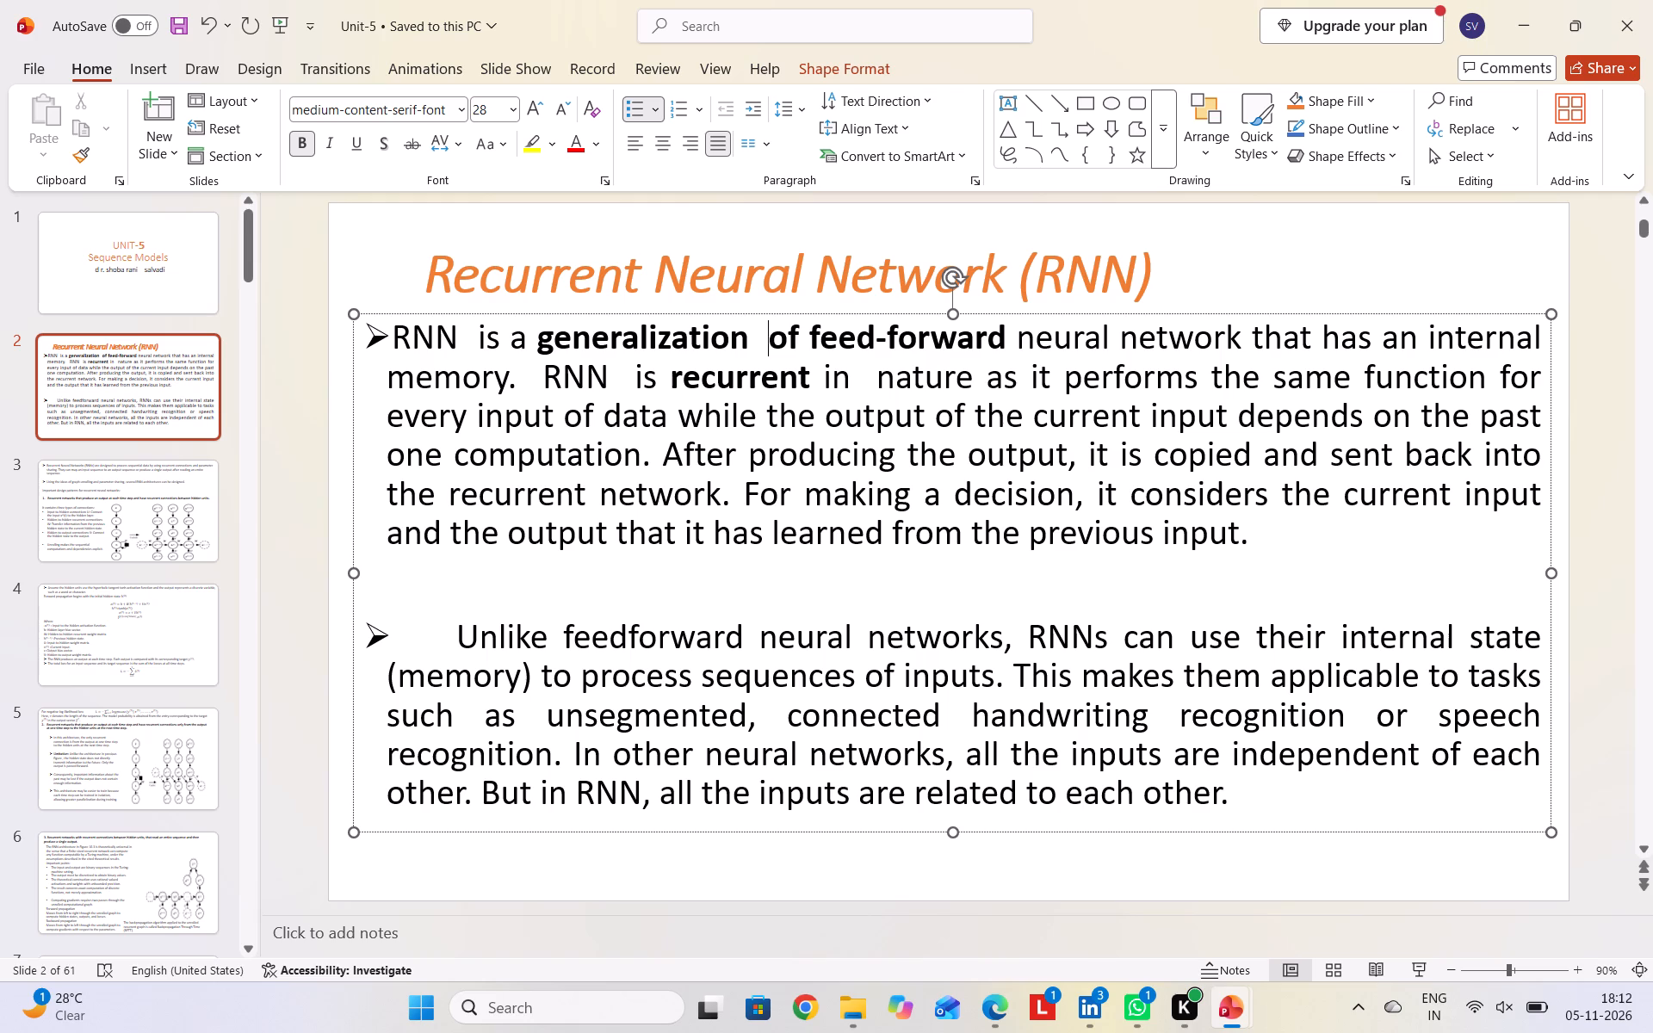
Remove the empty bullet line between the two bullet paragraphs on slide 2.
{"action": "left_click", "coordinate": [1109, 480]}
{"action": "left_click", "coordinate": [1124, 575]}
{"action": "key", "text": "BackSpace"}
{"action": "key", "text": "BackSpace"}
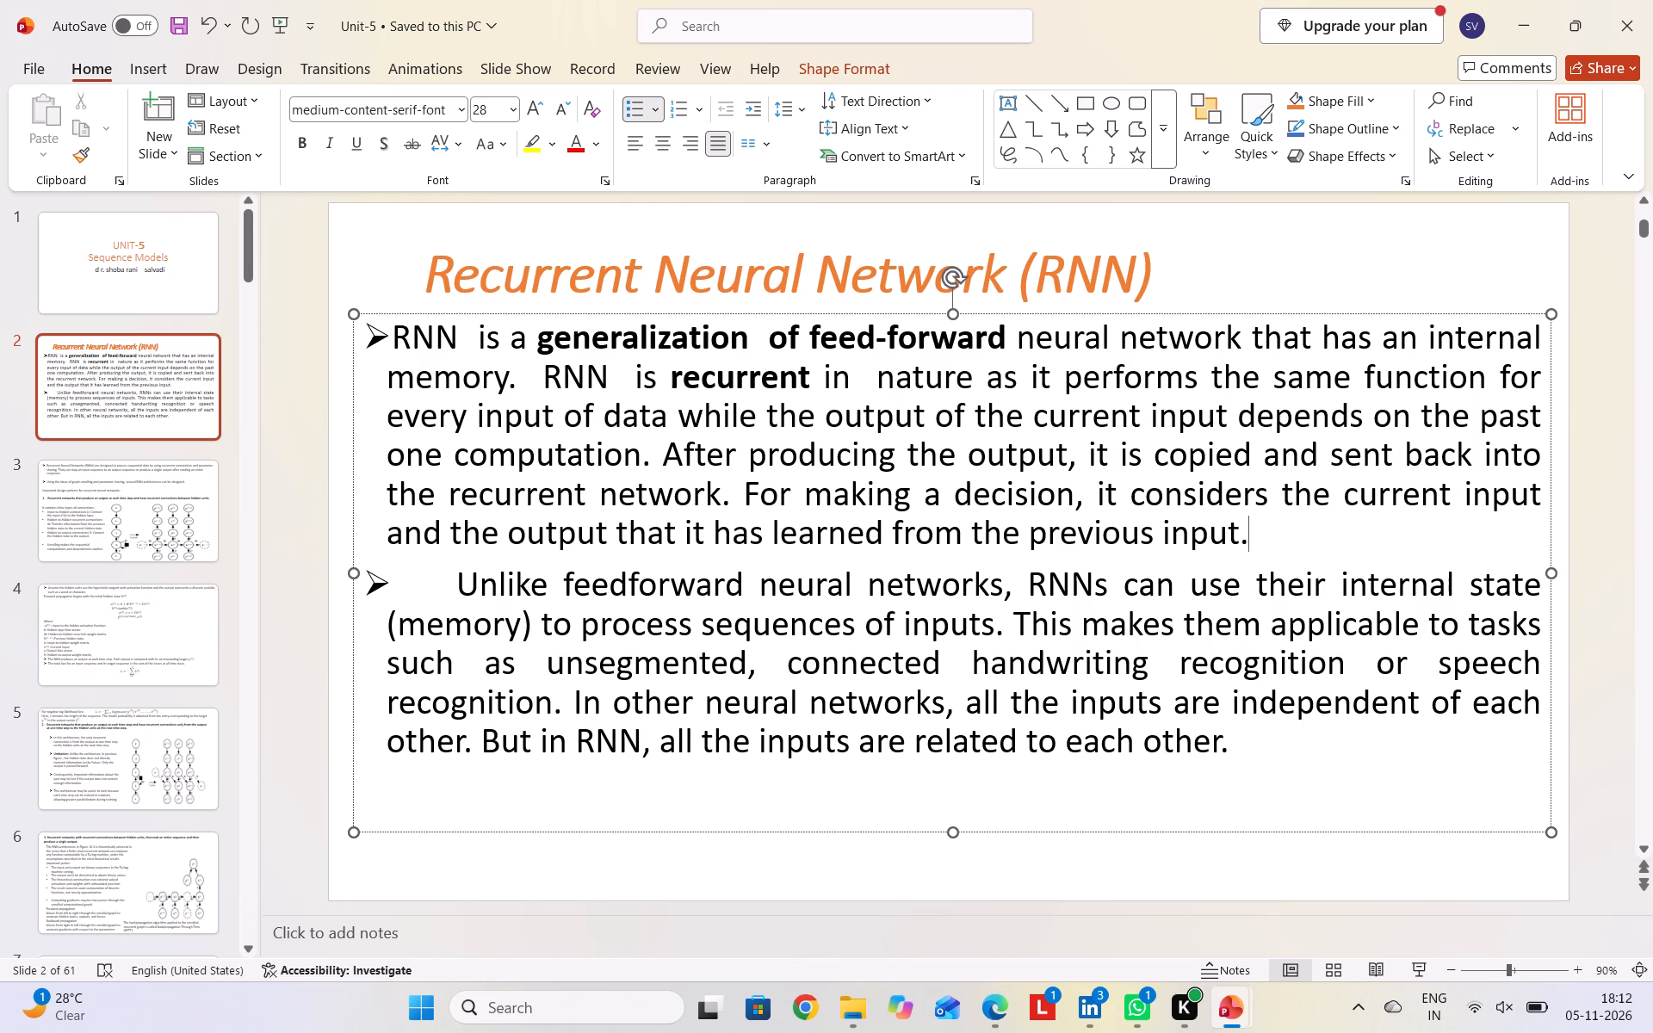
Narrow slide 2's body text box slightly by moving its right edge inward.
{"action": "left_click_drag", "start_coordinate": [1551, 576], "coordinate": [1519, 578]}
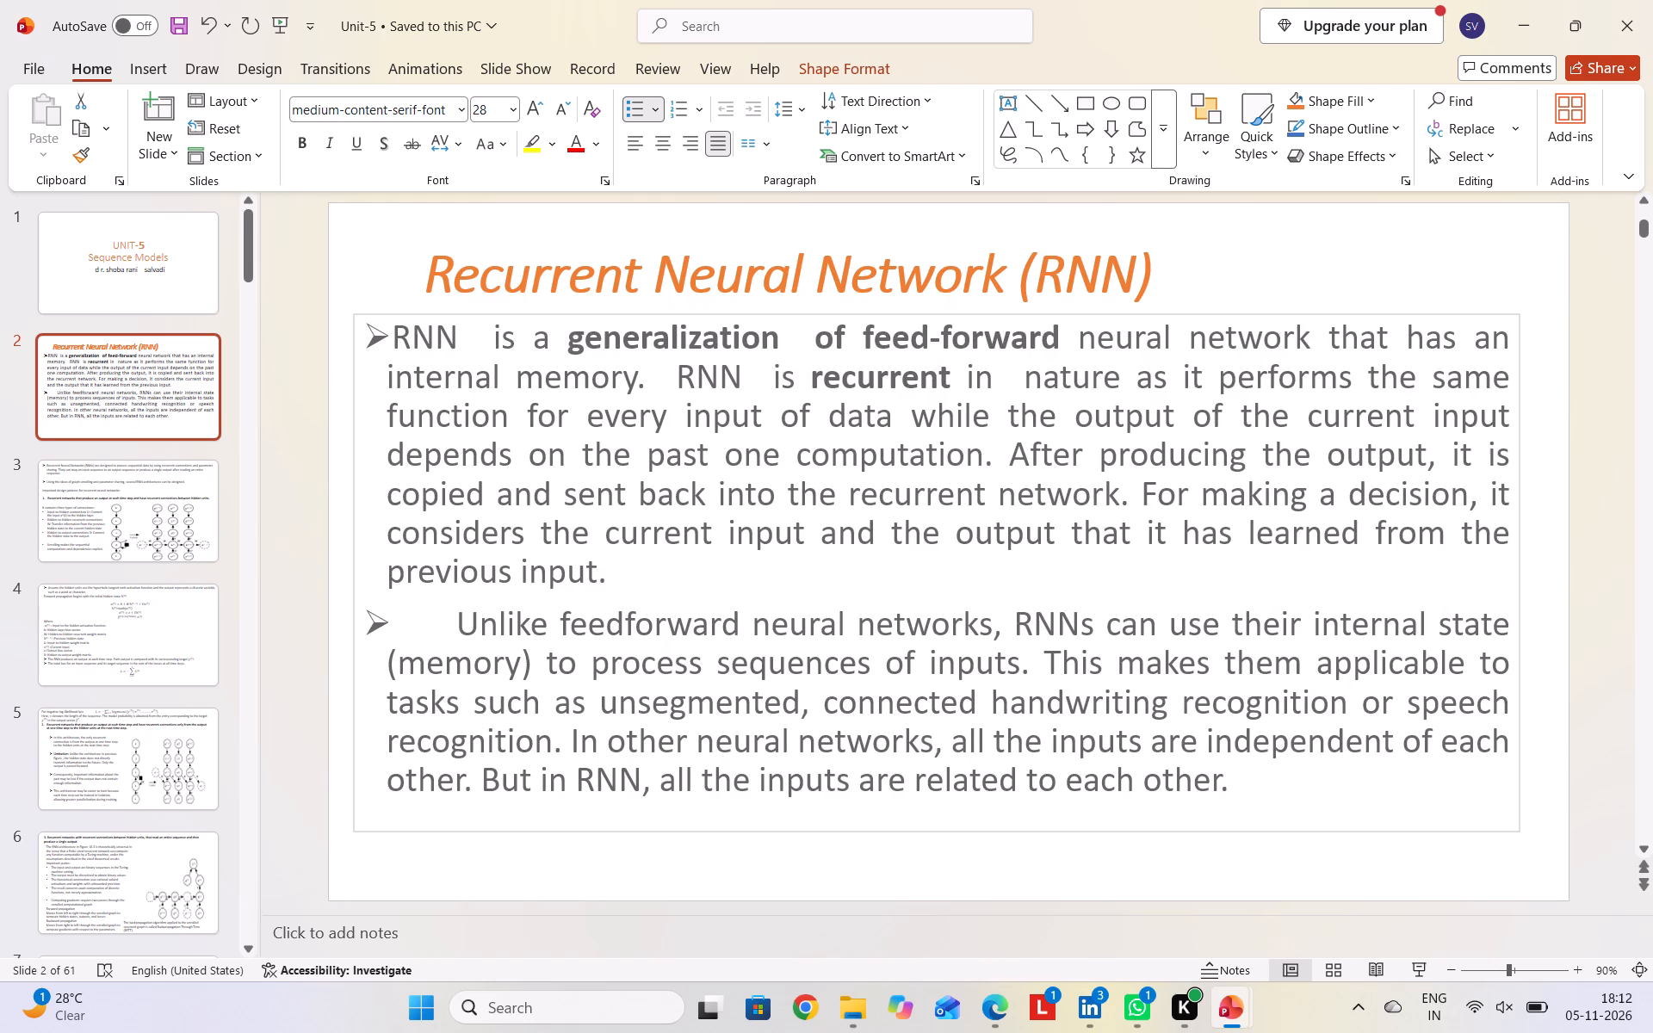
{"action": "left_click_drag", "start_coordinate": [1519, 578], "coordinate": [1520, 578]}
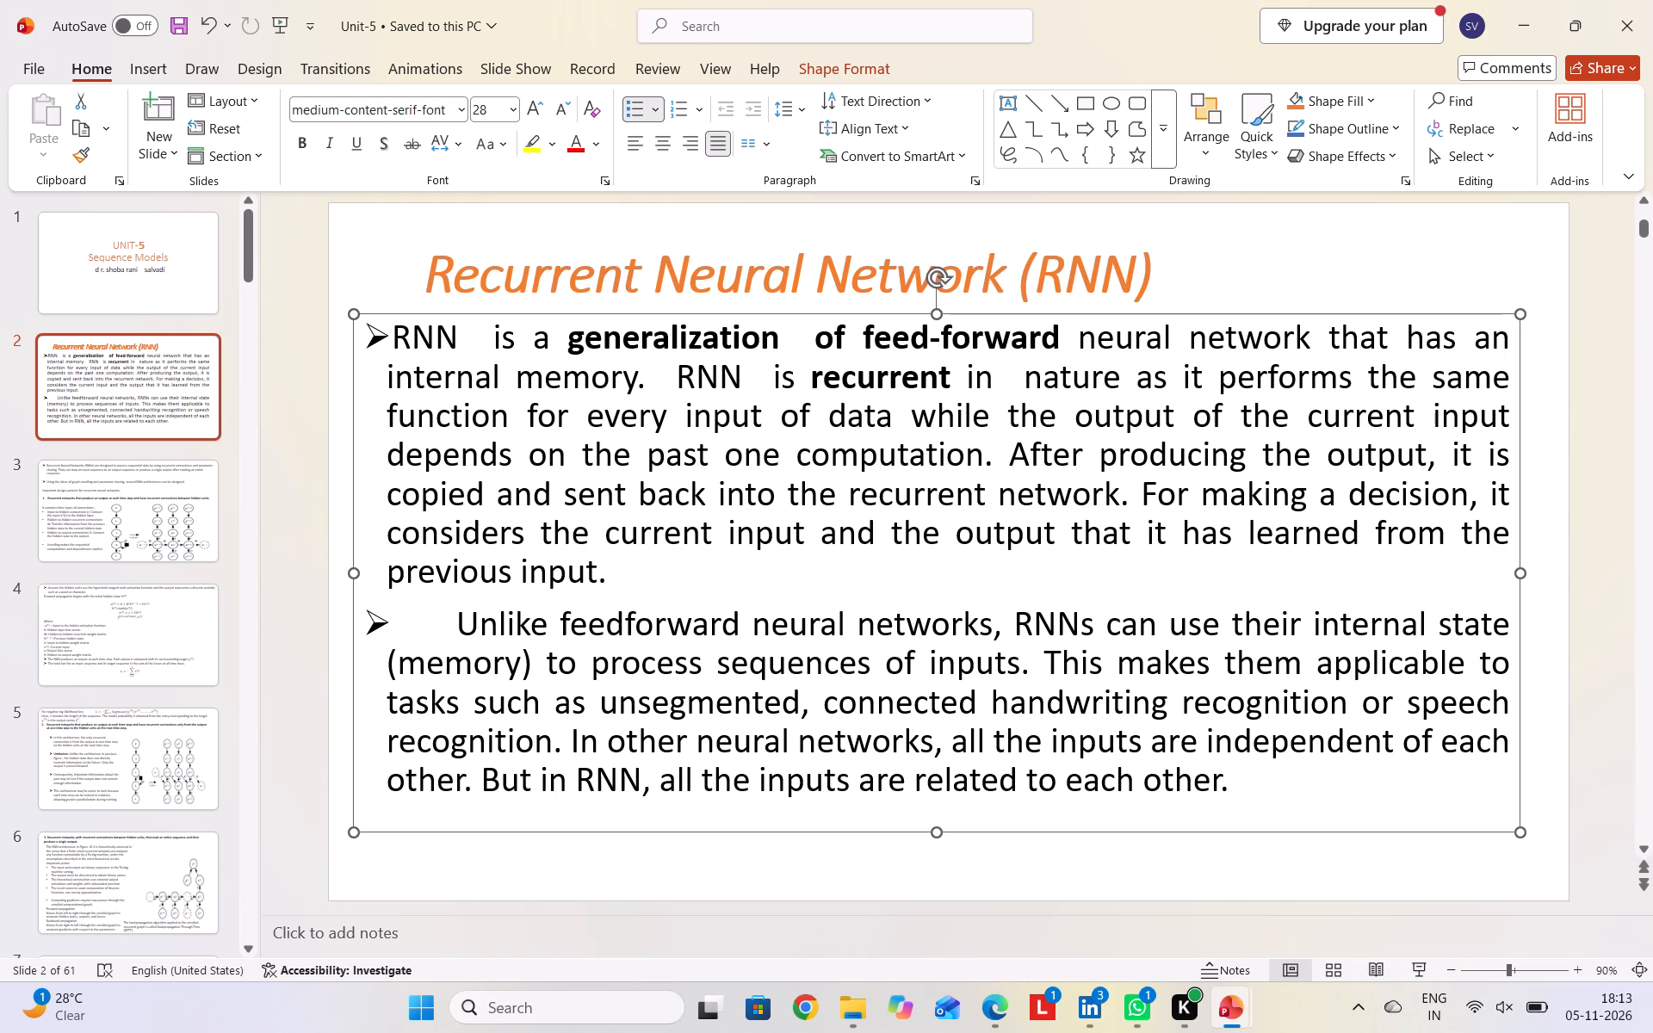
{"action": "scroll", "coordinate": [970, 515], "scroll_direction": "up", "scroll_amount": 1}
Delete the period after "previous input" at the end of slide 2's first bullet.
{"action": "left_click", "coordinate": [696, 593]}
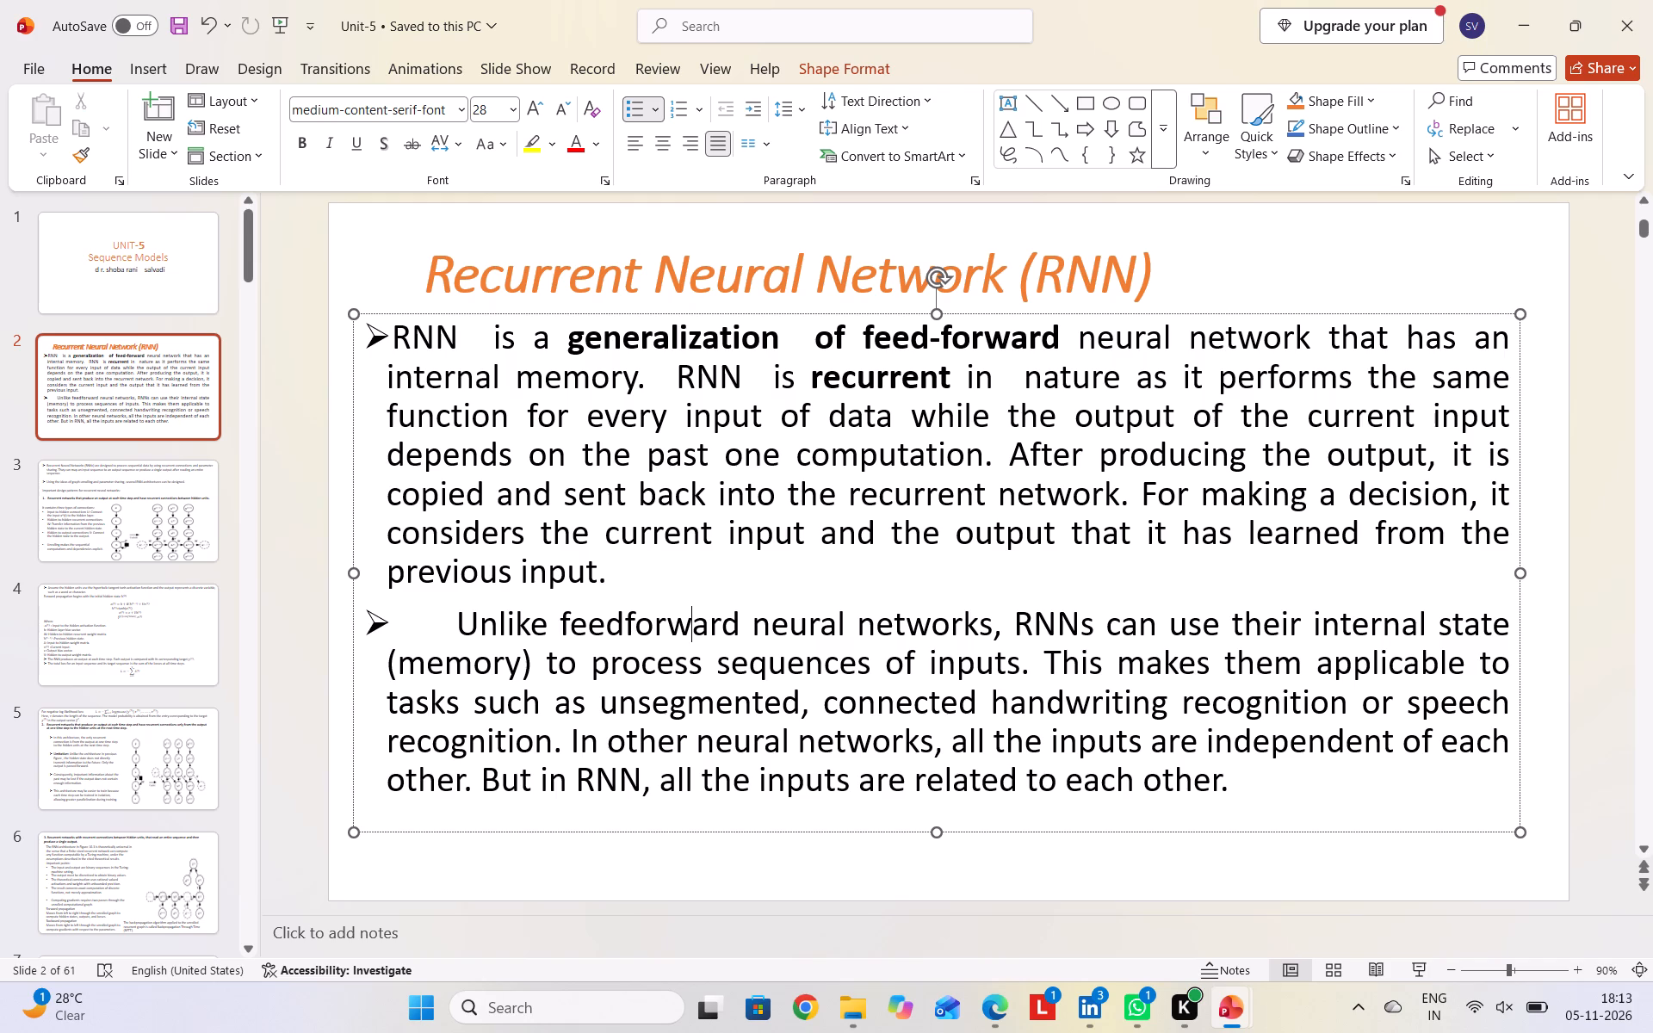
{"action": "left_click", "coordinate": [608, 577]}
{"action": "key", "text": "BackSpace"}
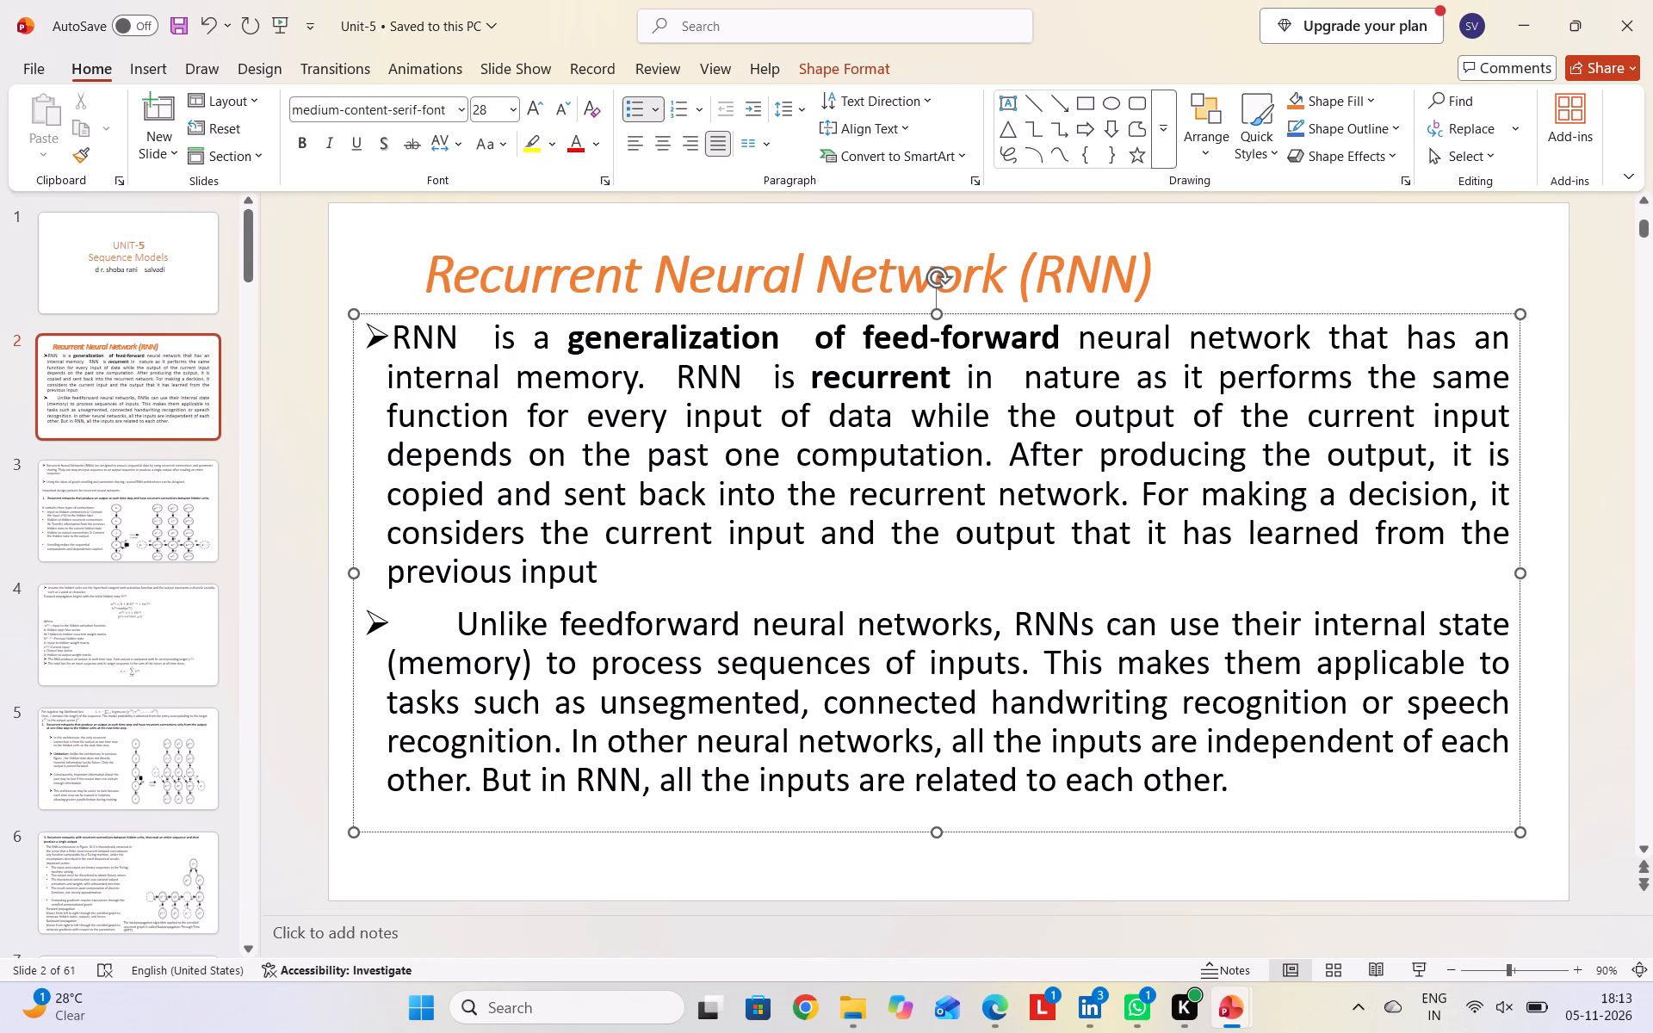
Replace the period and one extra space after "internal memory" in slide 2's first bullet with a semicolon.
{"action": "left_click", "coordinate": [705, 373]}
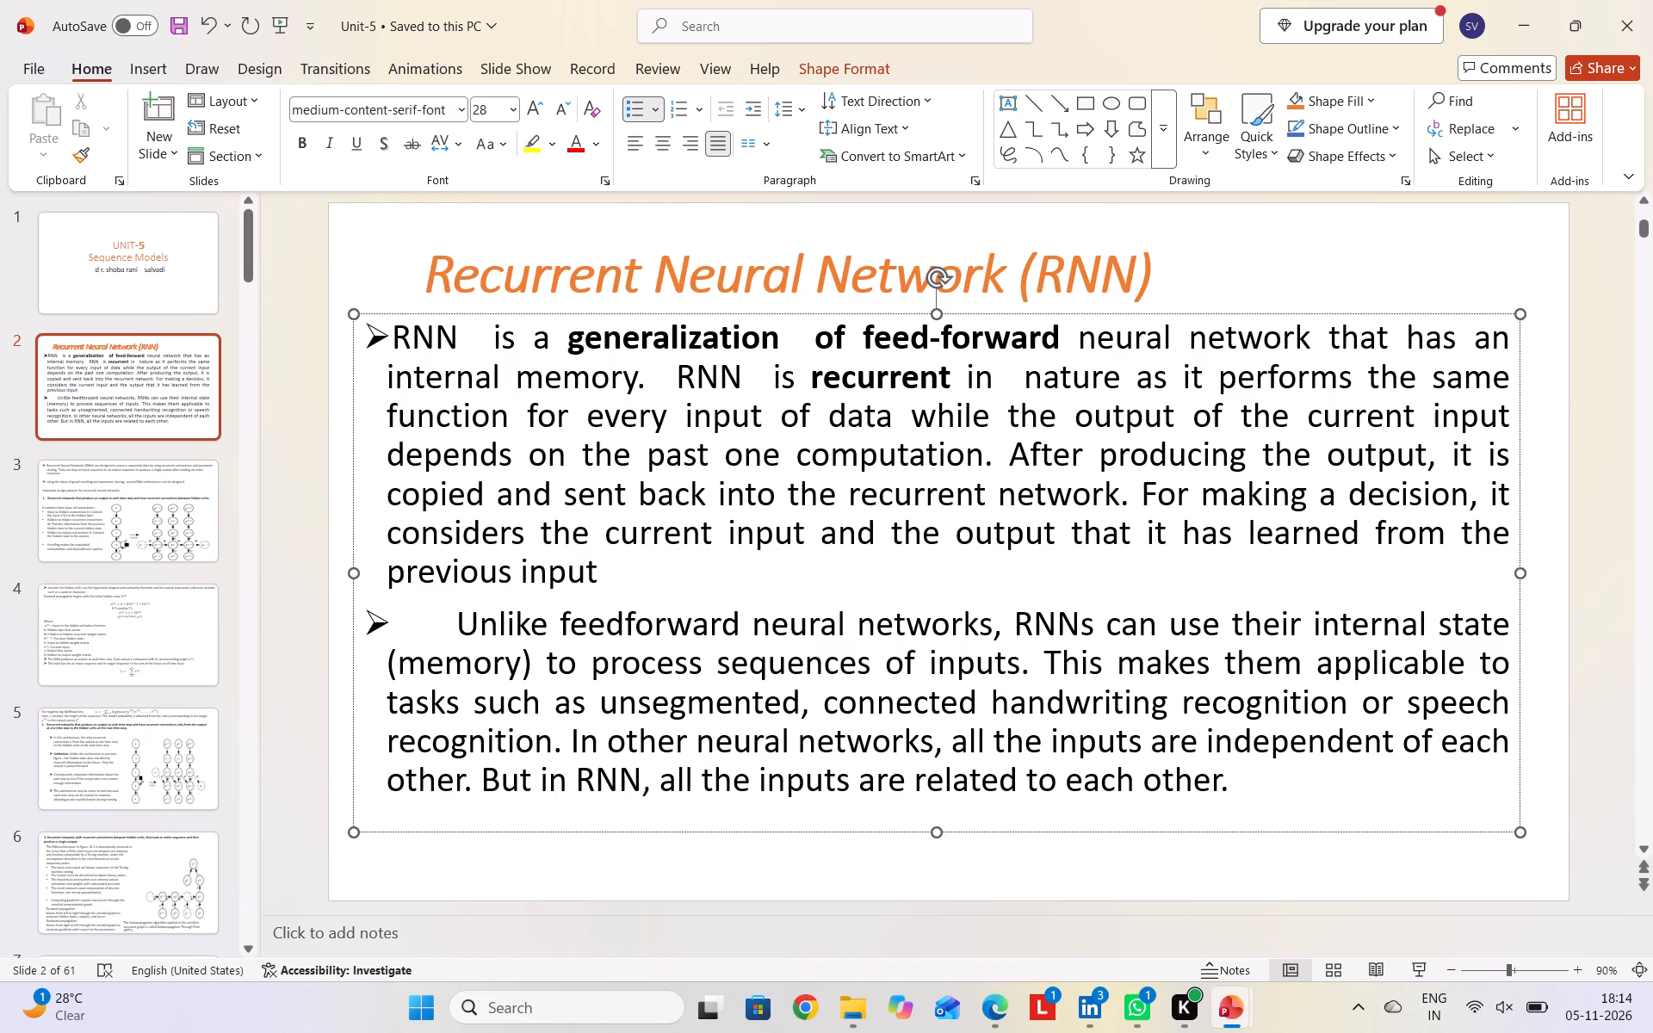
{"action": "left_click", "coordinate": [817, 333]}
{"action": "left_click", "coordinate": [798, 375]}
{"action": "left_click", "coordinate": [657, 387]}
{"action": "key", "text": "BackSpace"}
{"action": "key", "text": "BackSpace"}
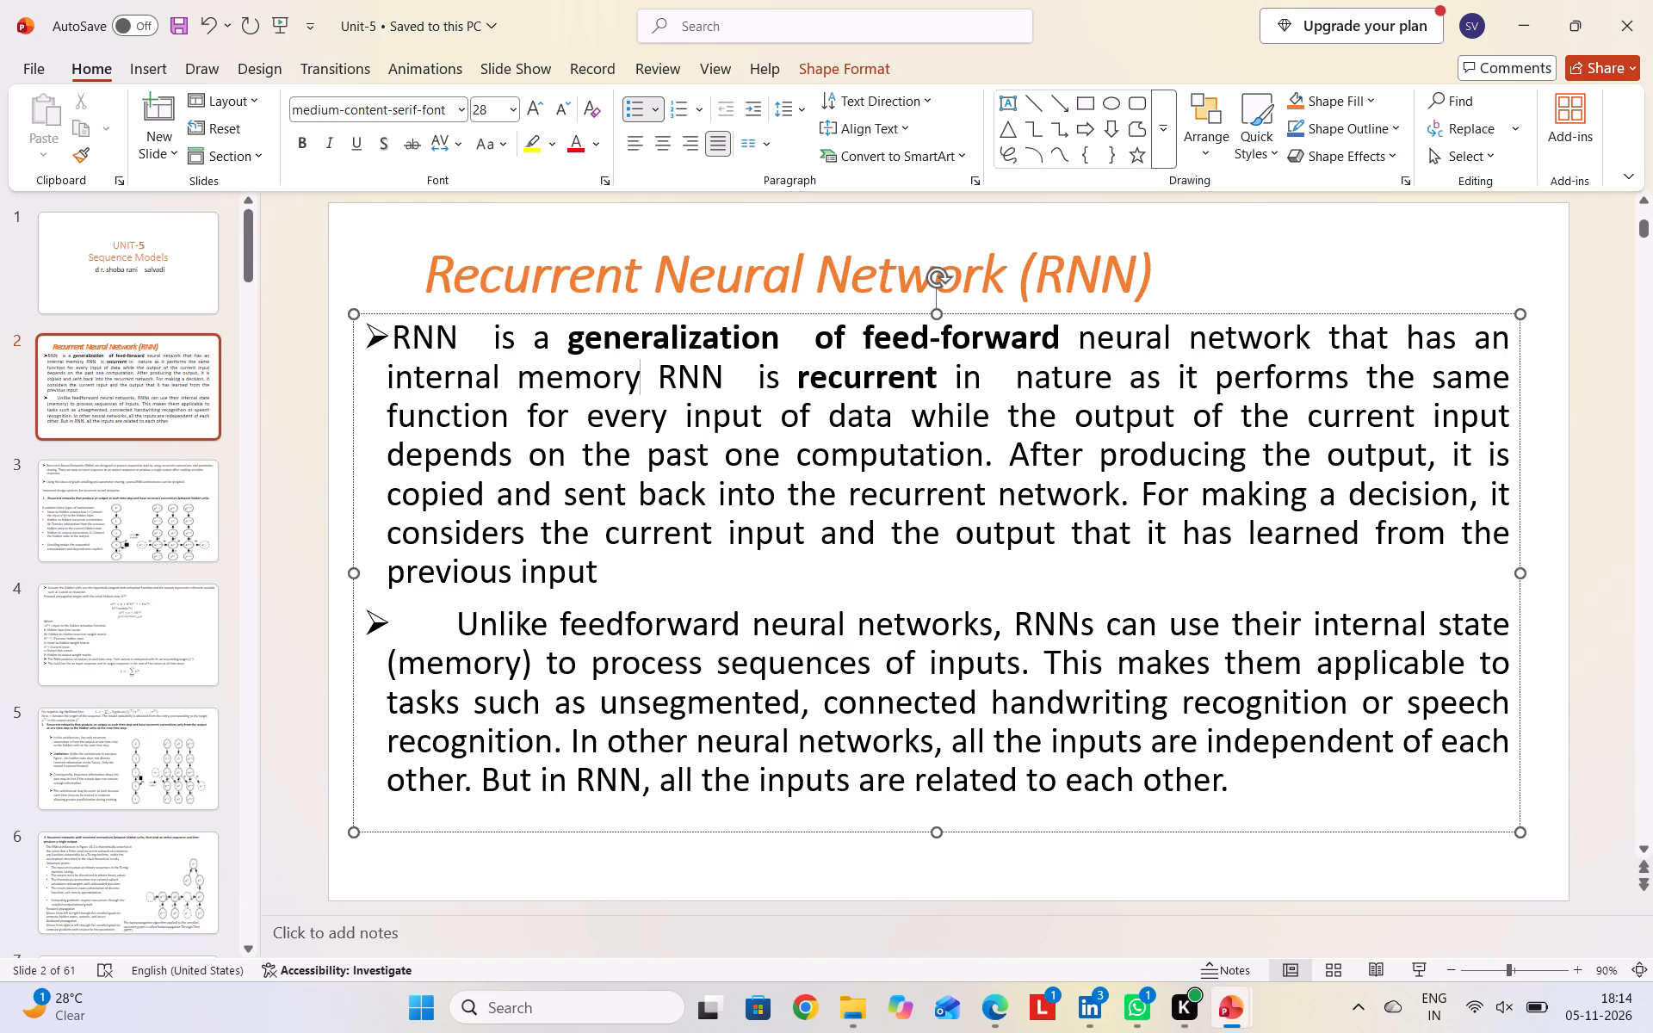
{"action": "key", "text": "semicolon"}
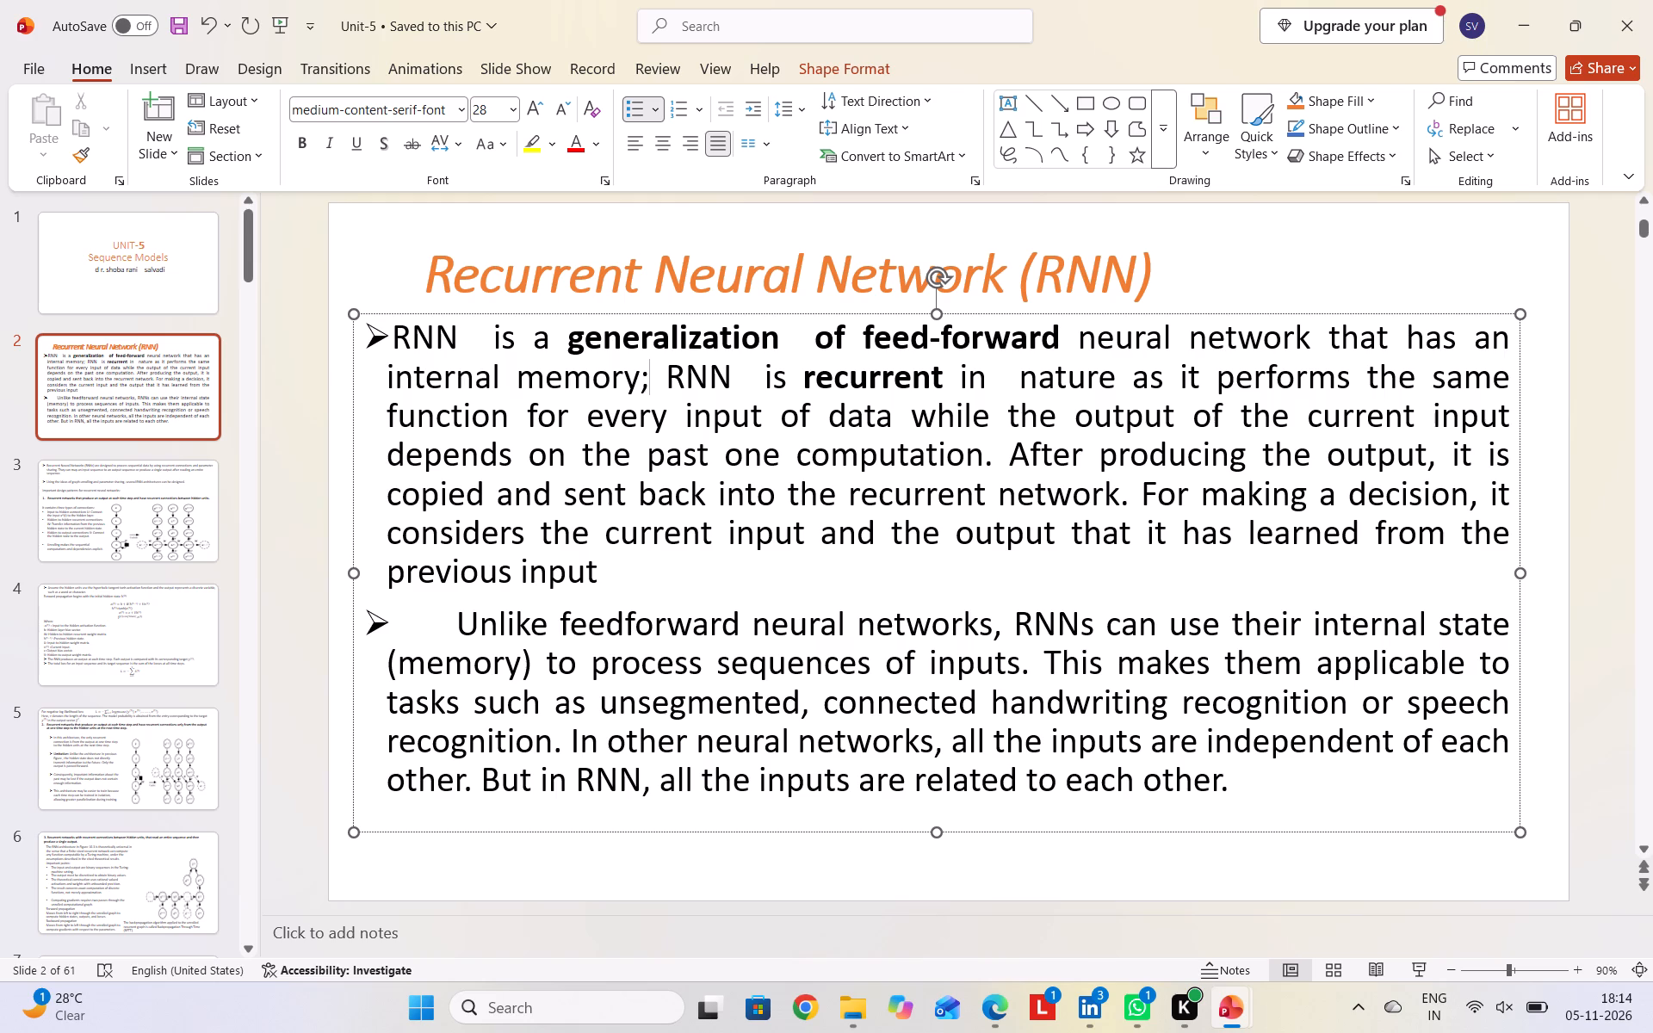
Remove the extra spaces after the opening RNN and before "of feed-forward" in slide 2's first bullet.
{"action": "left_click", "coordinate": [490, 335]}
{"action": "key", "text": "BackSpace"}
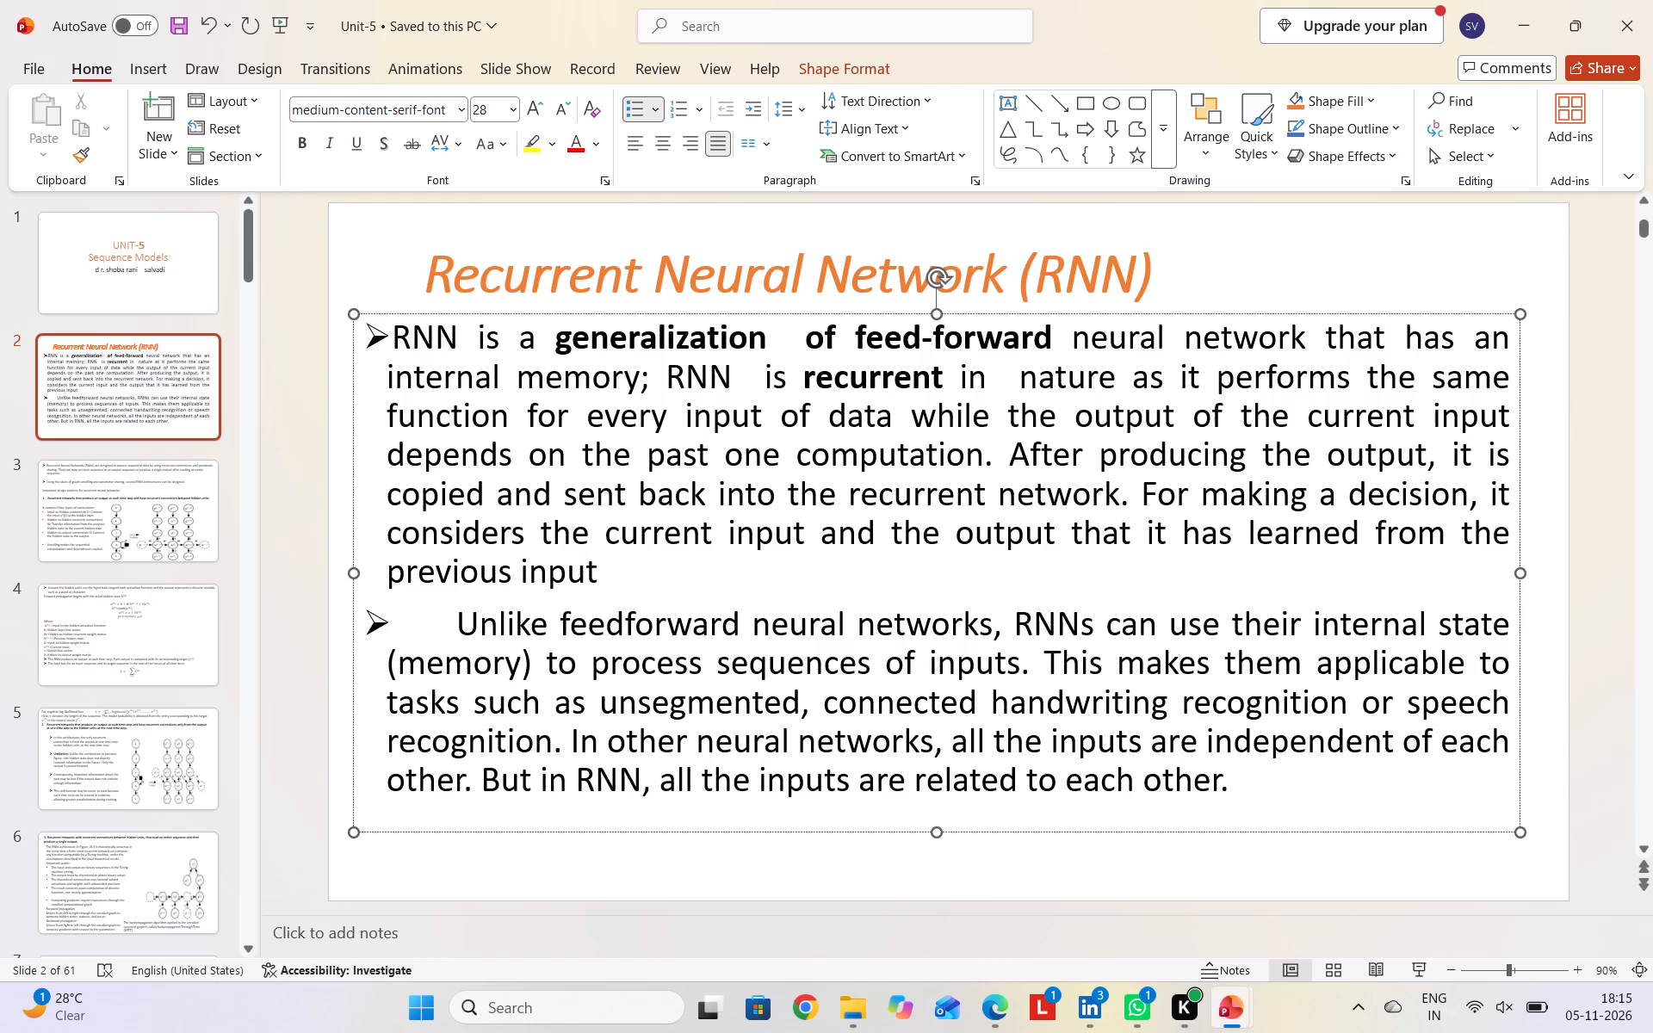
{"action": "left_click", "coordinate": [441, 410]}
{"action": "left_click", "coordinate": [805, 346]}
{"action": "key", "text": "BackSpace"}
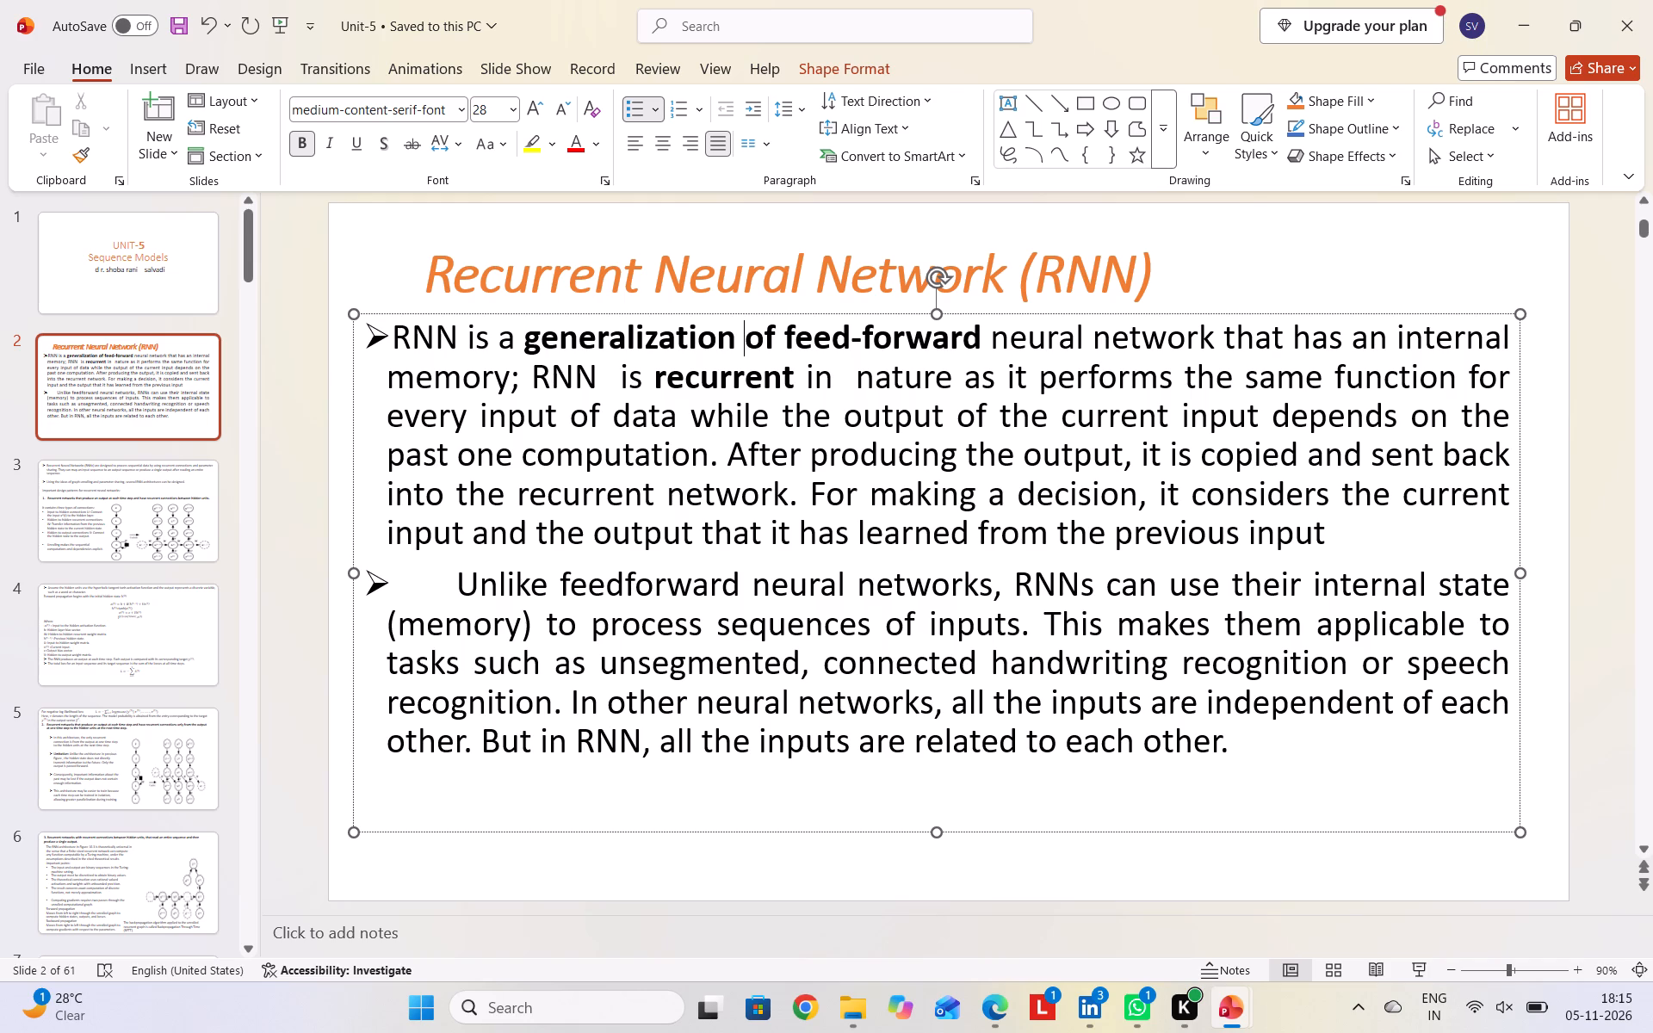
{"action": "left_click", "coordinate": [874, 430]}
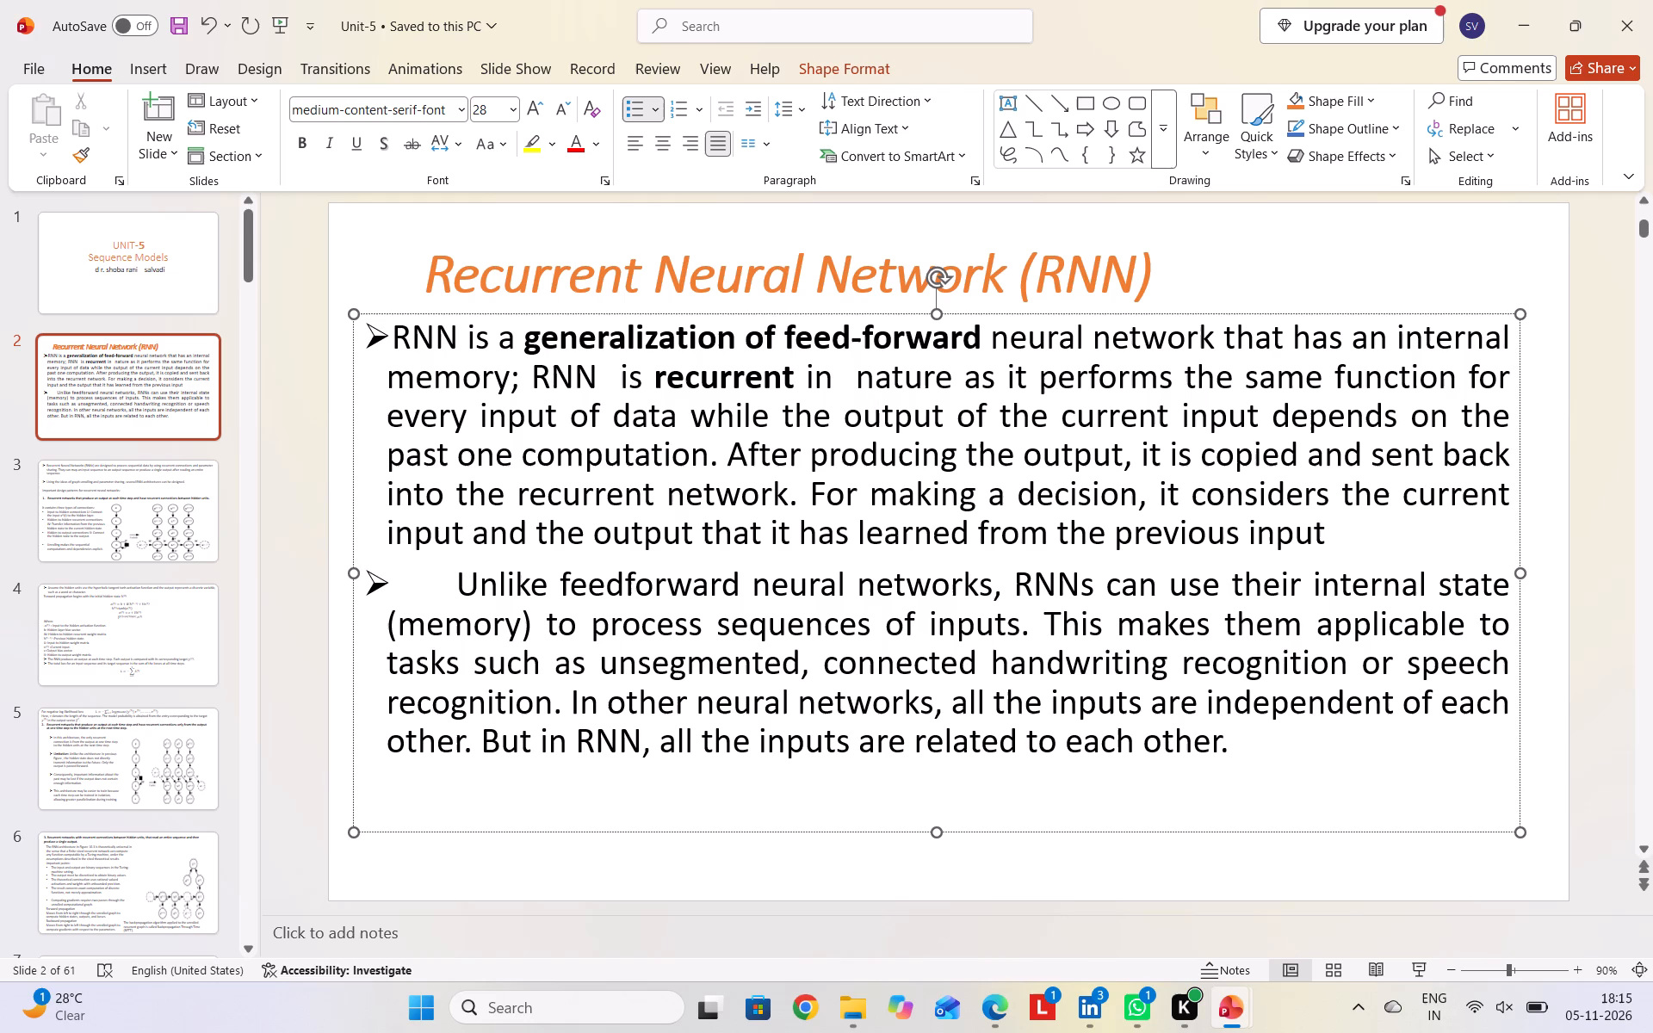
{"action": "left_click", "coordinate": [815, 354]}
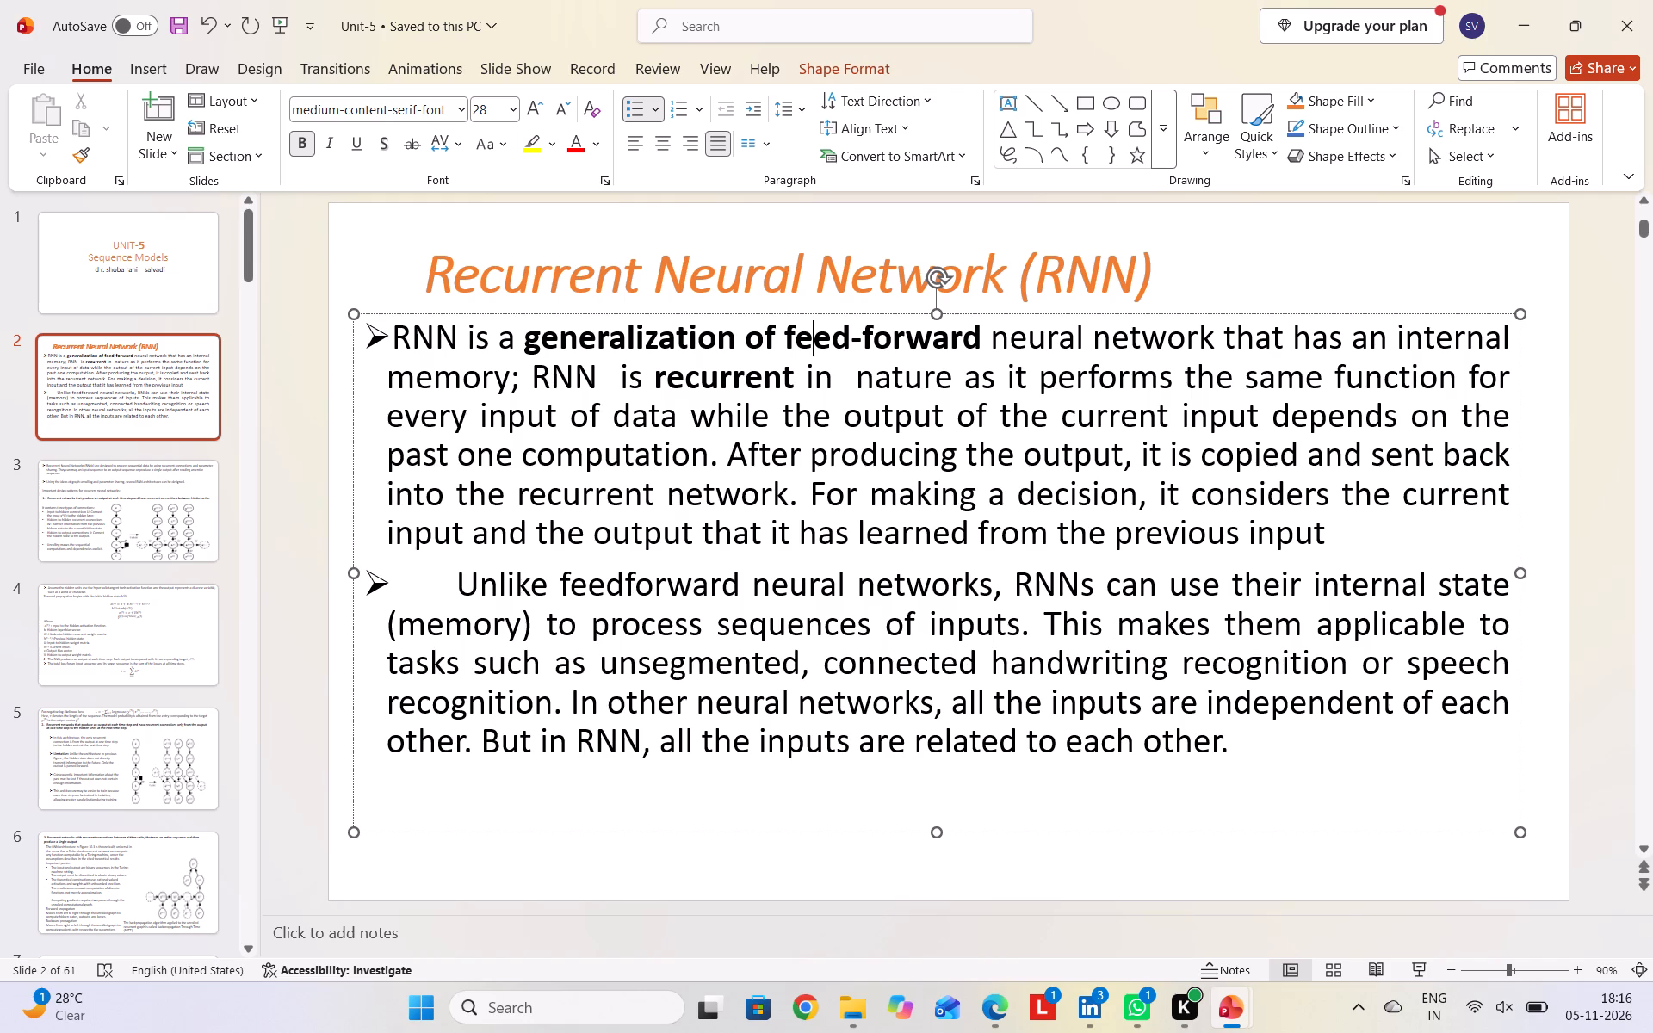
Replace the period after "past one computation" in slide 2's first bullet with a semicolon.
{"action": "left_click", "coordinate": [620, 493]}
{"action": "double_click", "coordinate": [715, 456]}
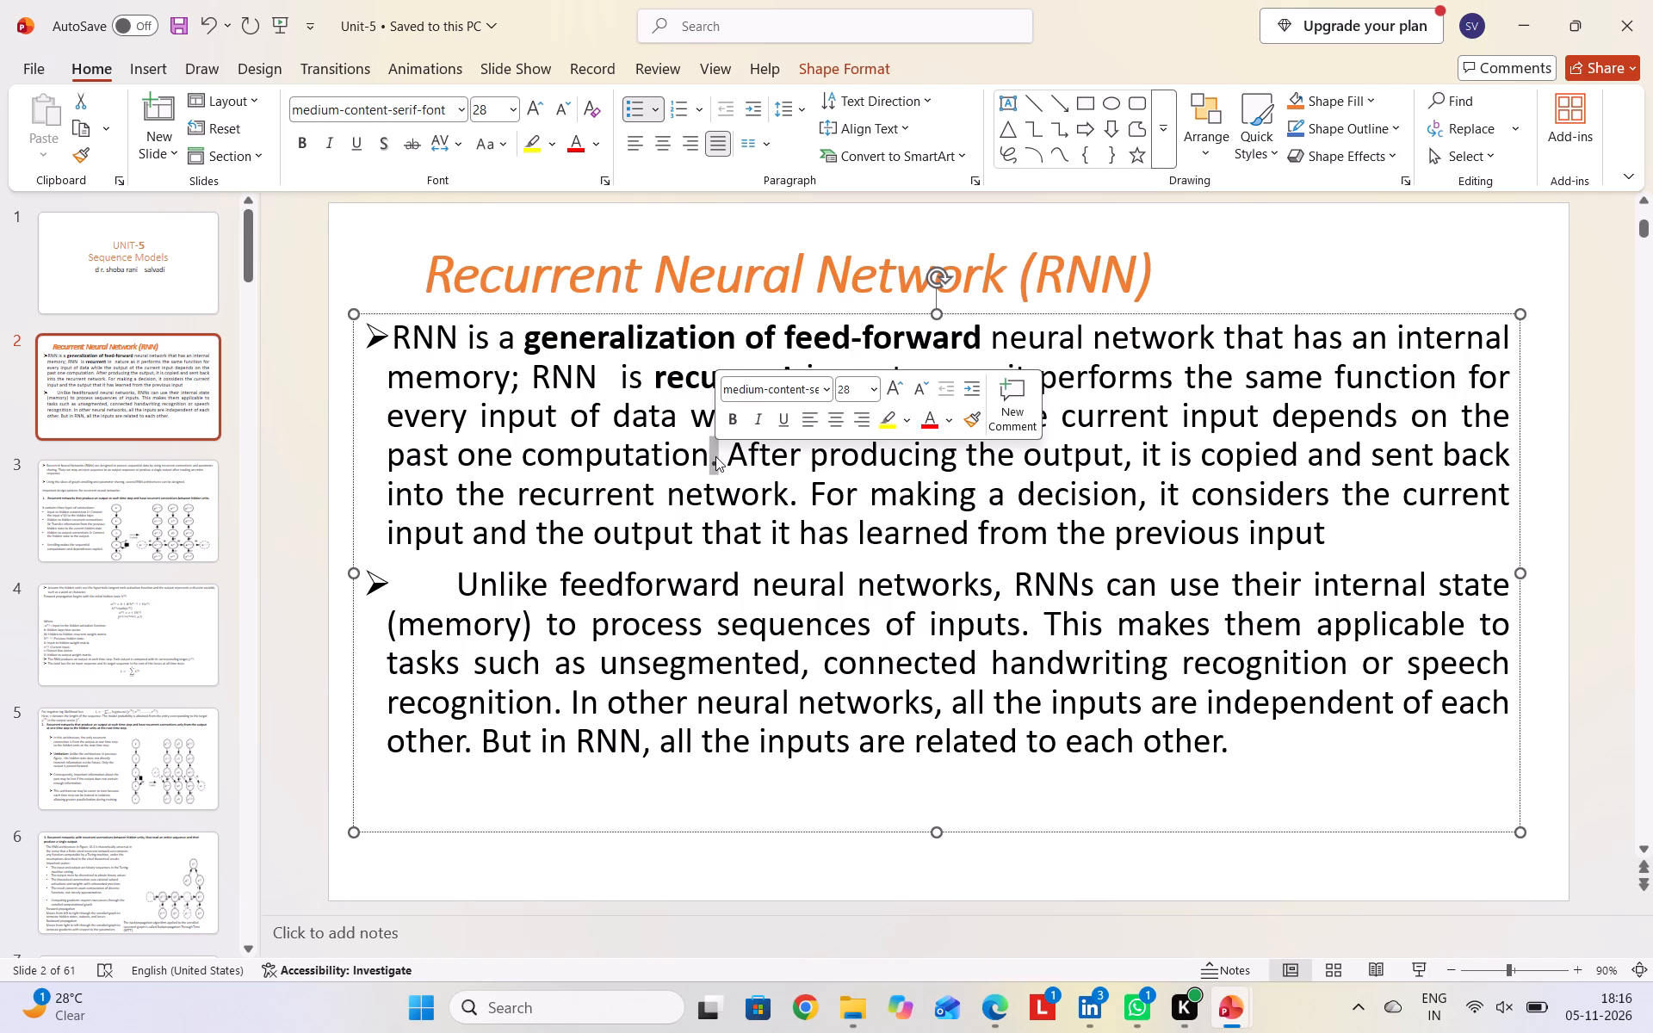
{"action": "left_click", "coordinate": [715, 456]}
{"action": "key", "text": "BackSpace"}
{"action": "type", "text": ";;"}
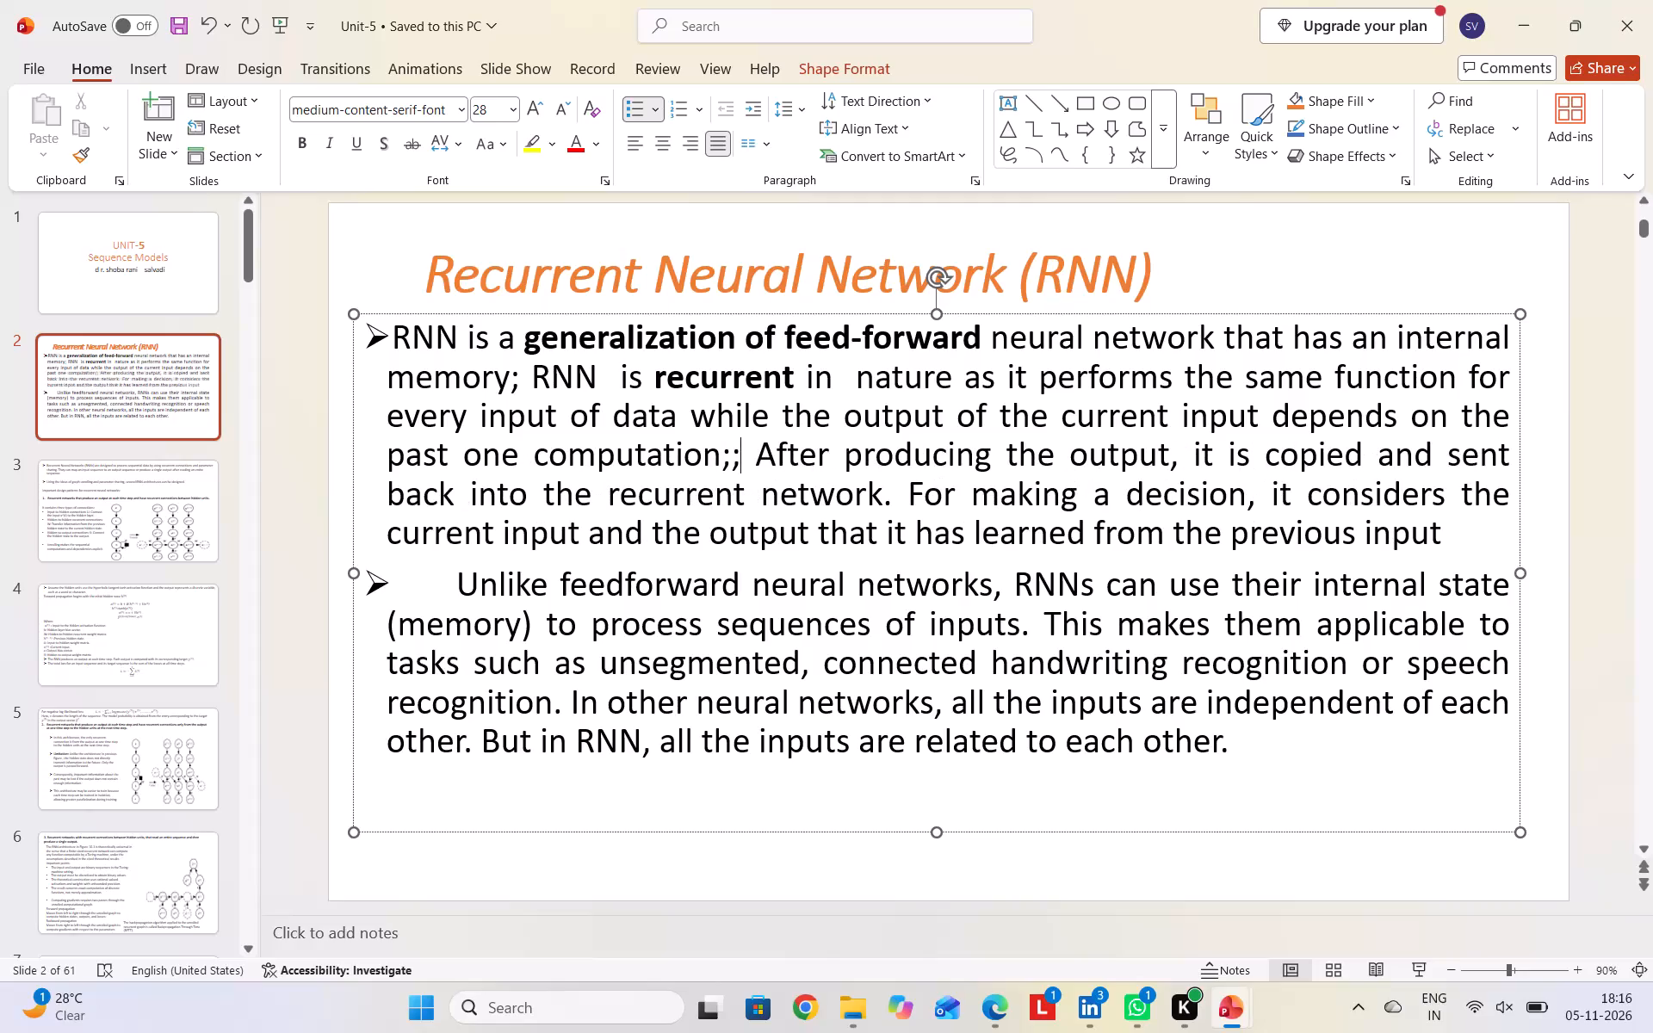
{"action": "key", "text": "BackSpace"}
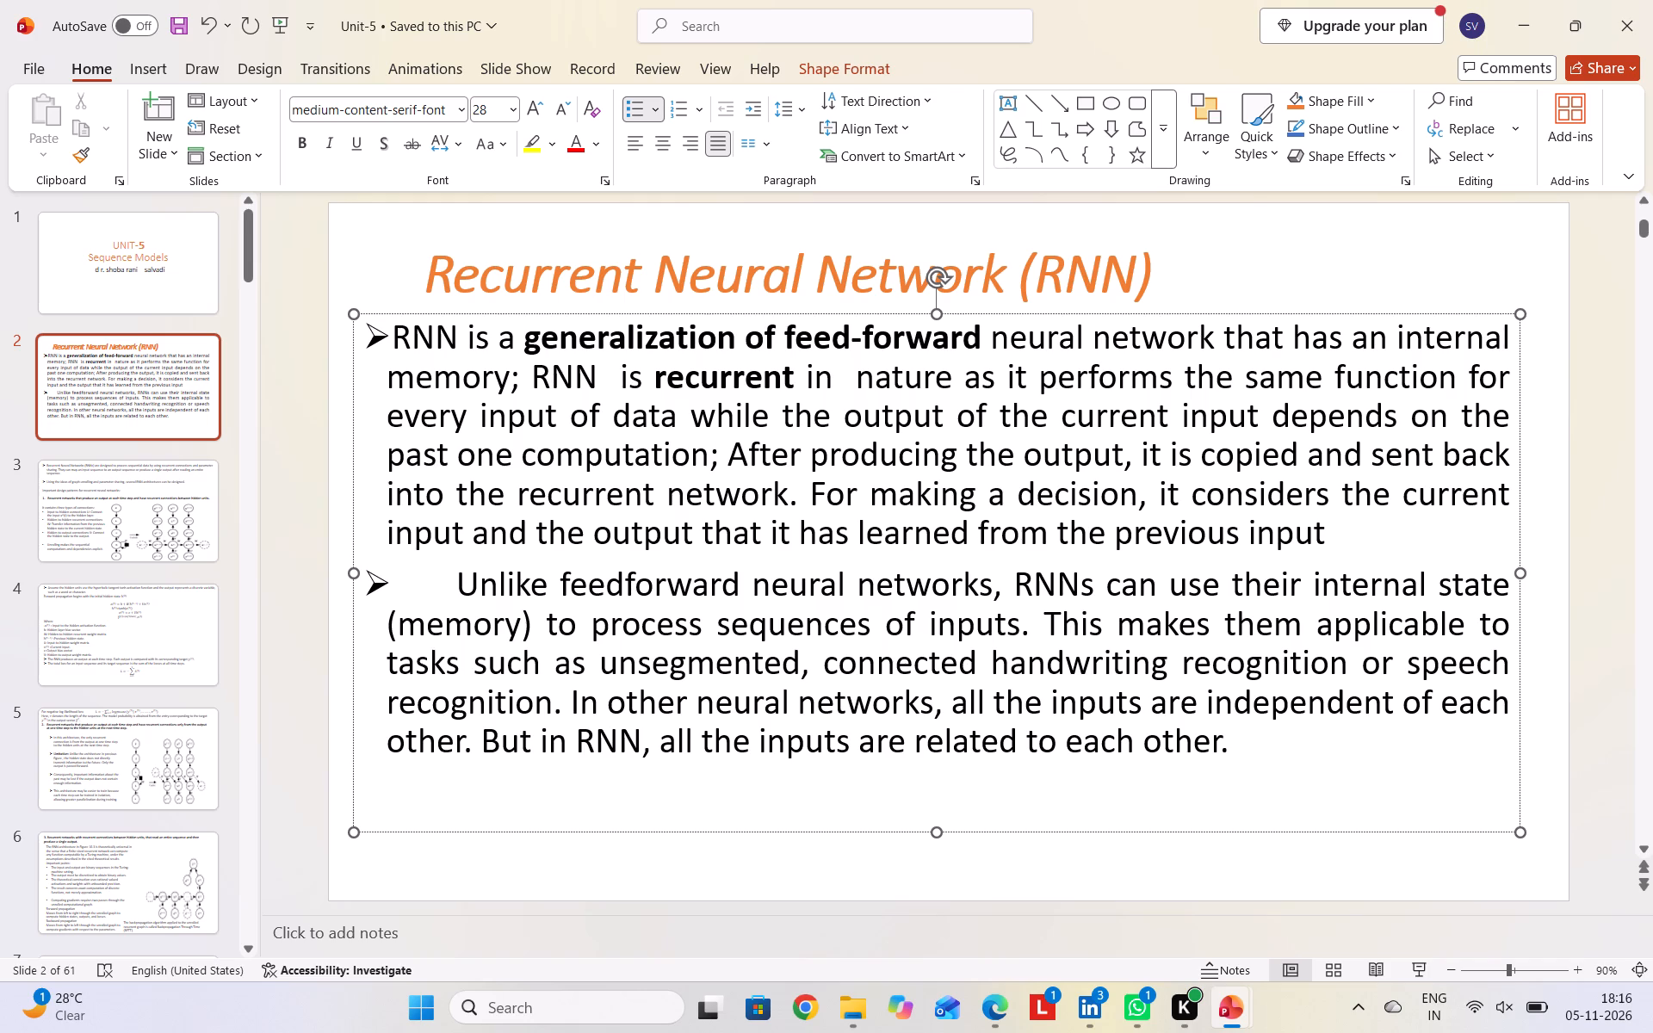
Delete the word "the" before "output" in the last sentence of slide 2's first bullet.
{"action": "left_click", "coordinate": [623, 533]}
{"action": "left_click", "coordinate": [536, 541]}
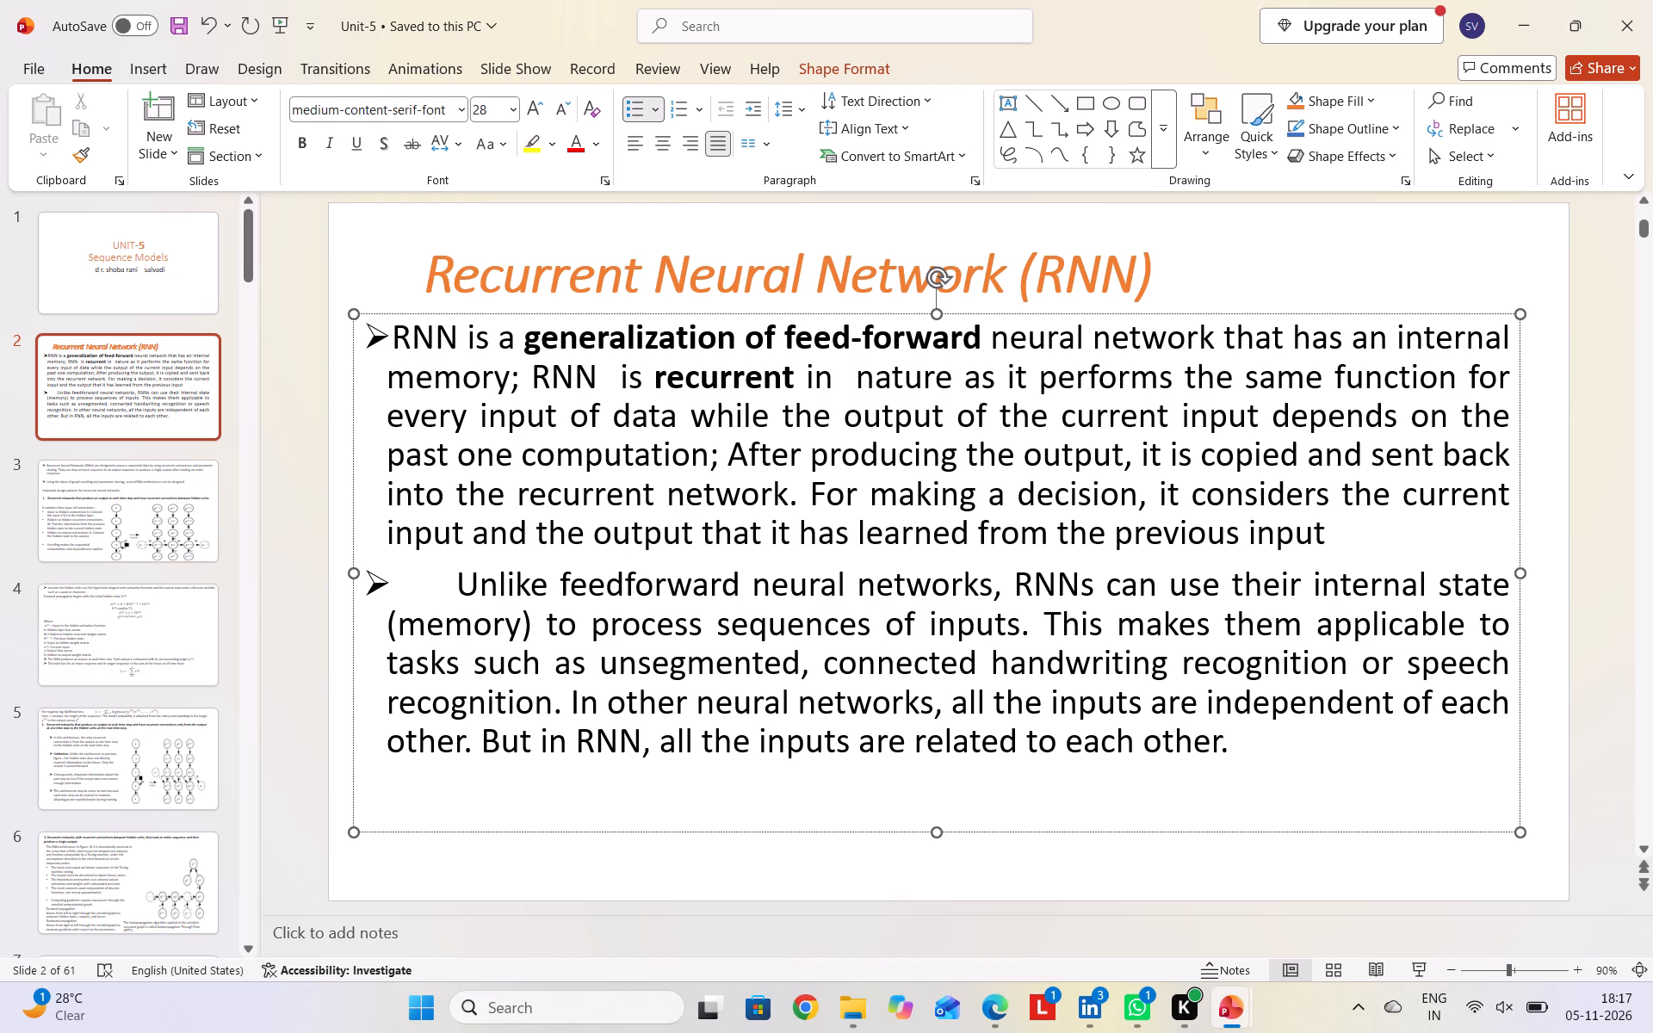
{"action": "key", "text": "Right"}
{"action": "key", "text": "Right"}
{"action": "key", "text": "Right"}
{"action": "key", "text": "BackSpace"}
{"action": "key", "text": "BackSpace"}
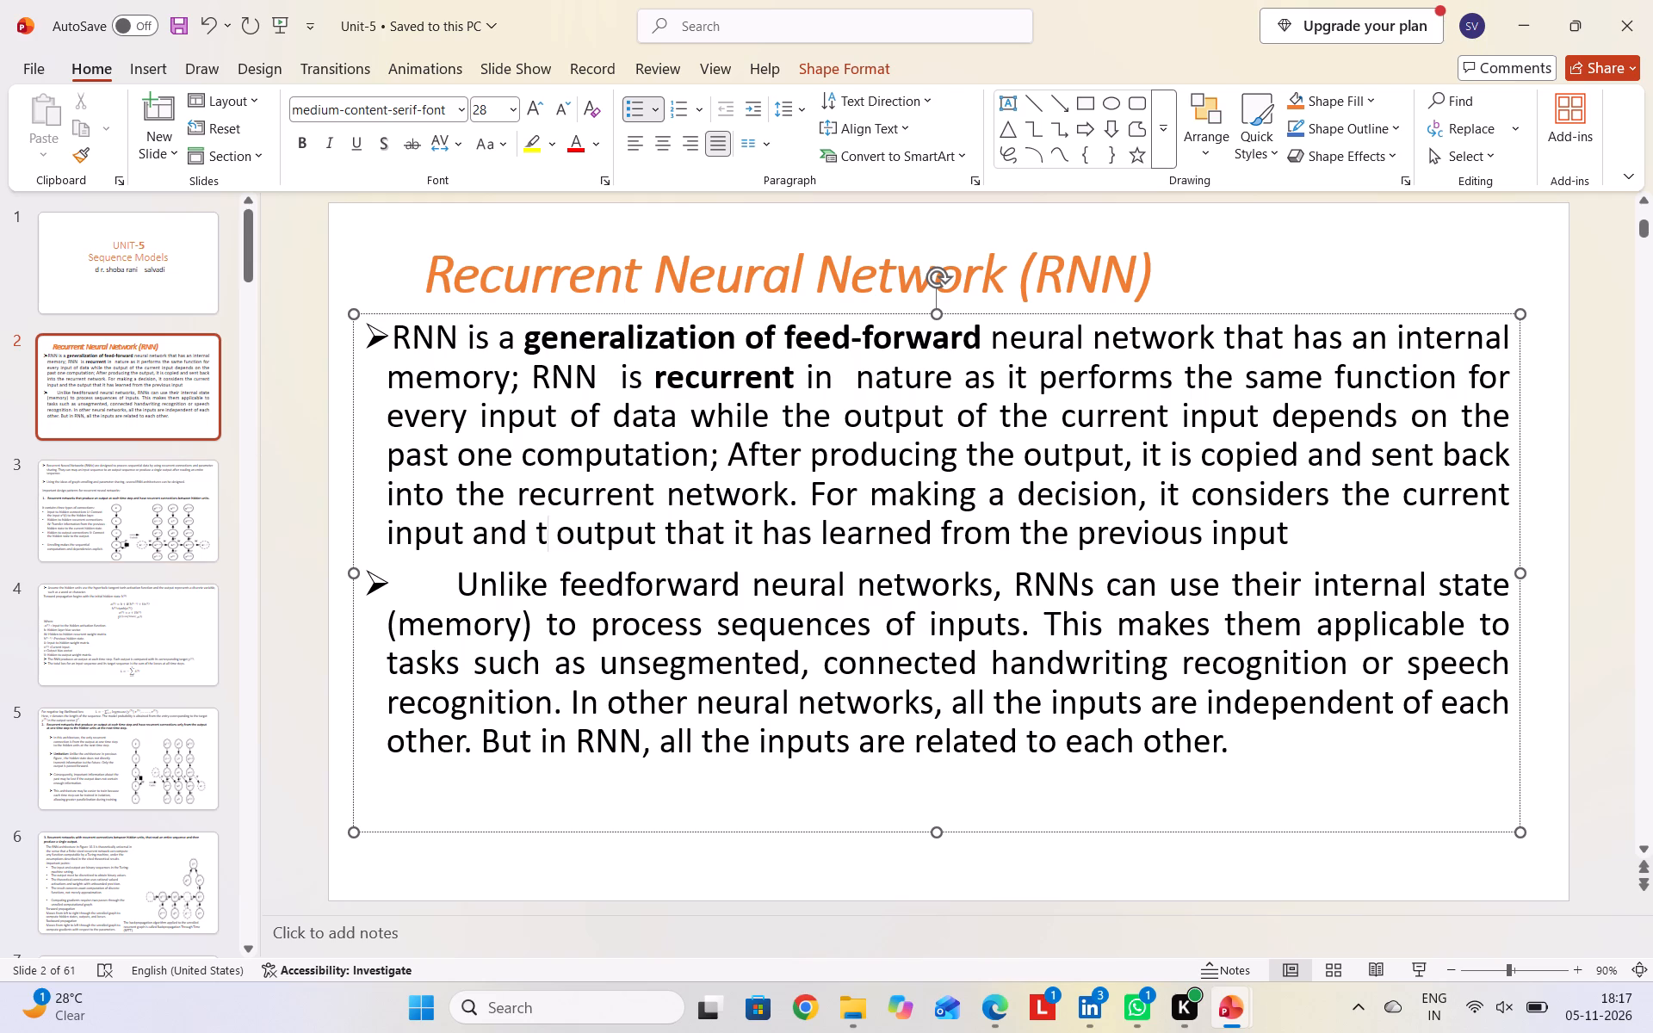
{"action": "key", "text": "BackSpace"}
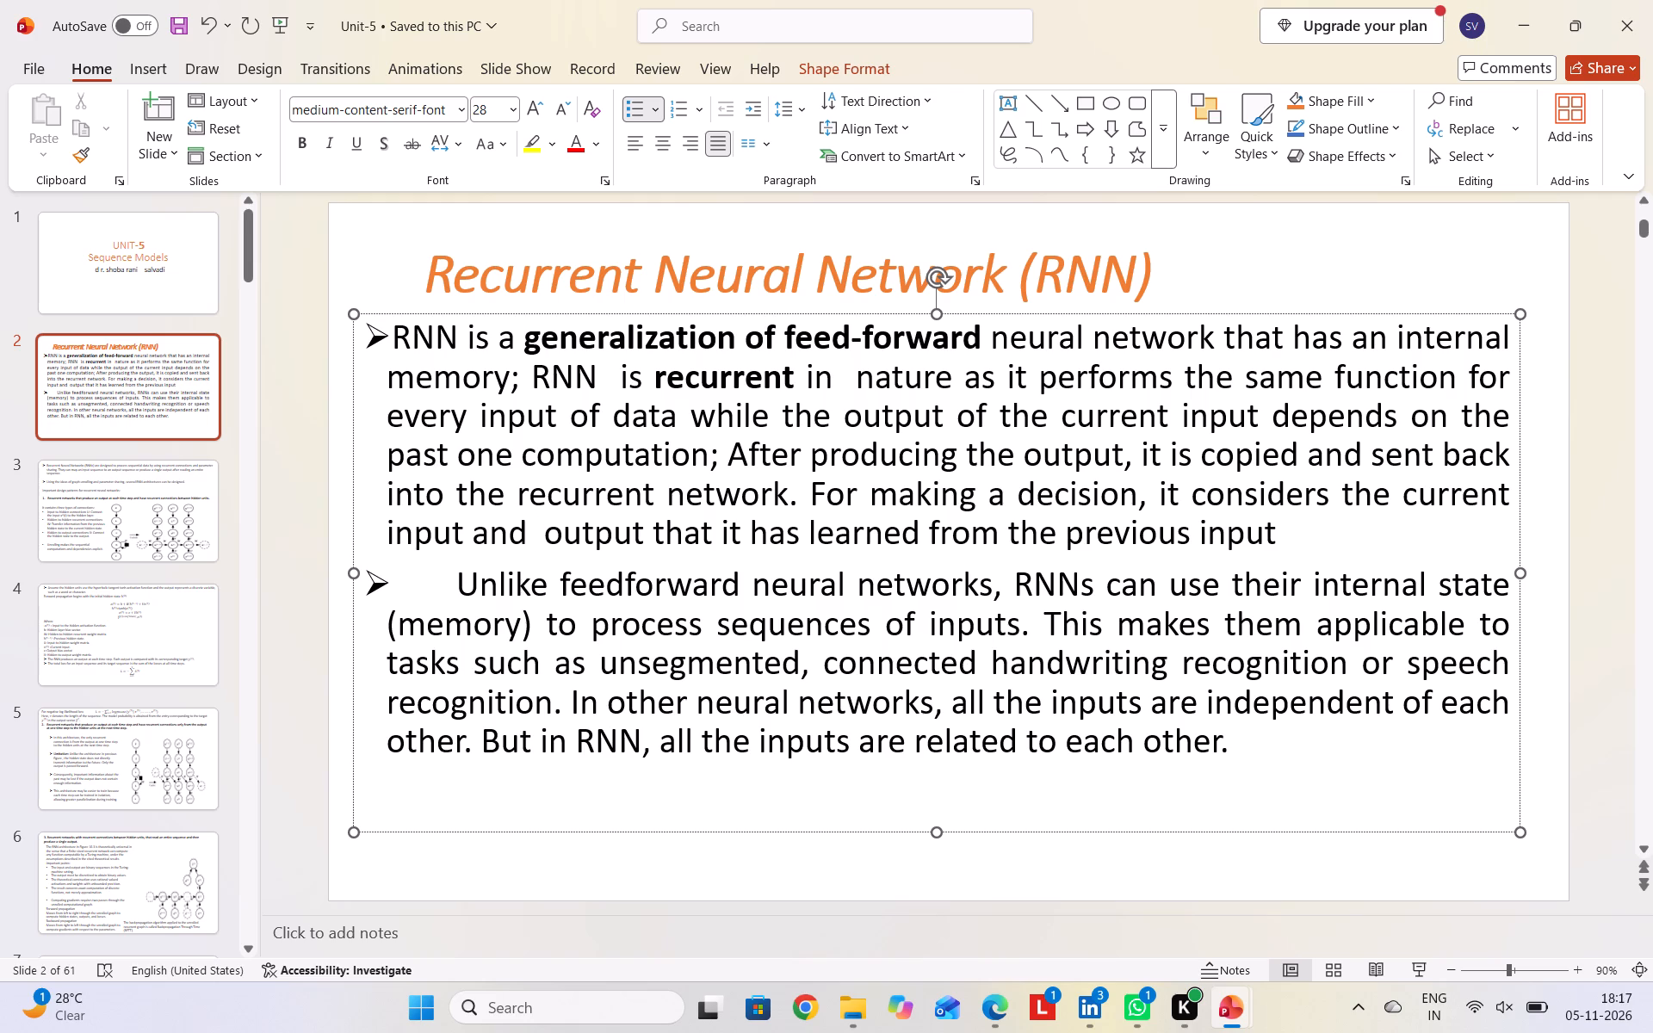
Add an extra space after "output" in the last sentence of slide 2's first bullet.
{"action": "left_click", "coordinate": [1135, 621]}
{"action": "left_click", "coordinate": [1042, 513]}
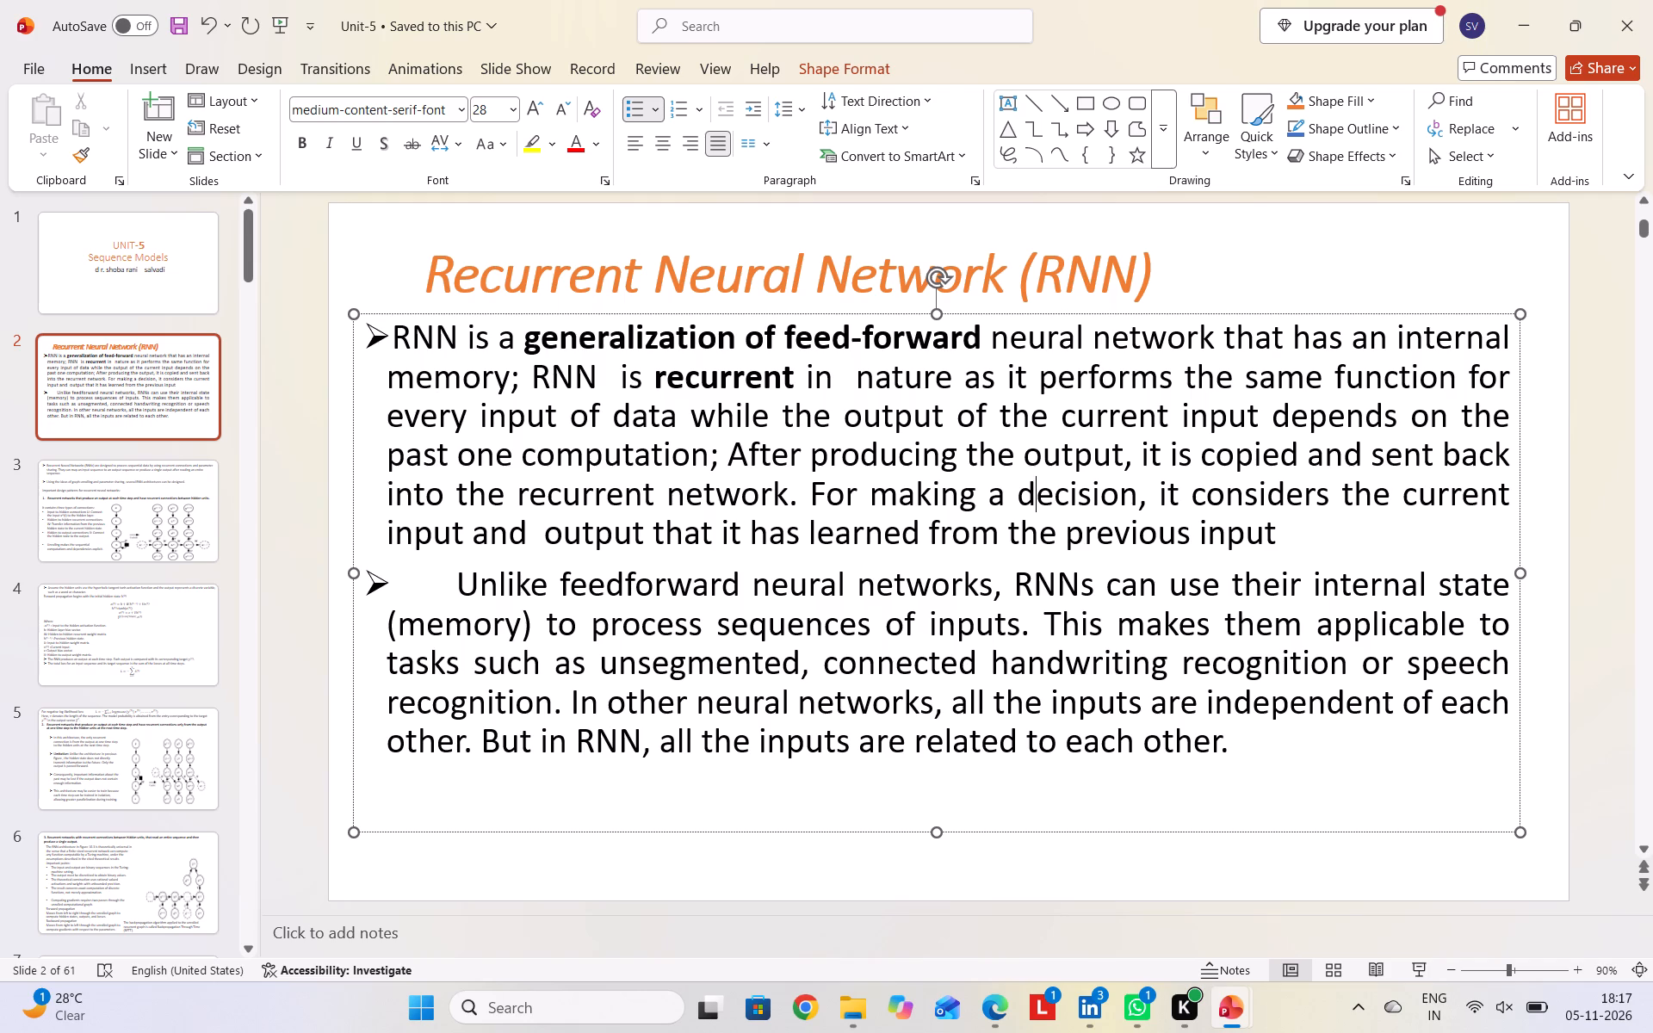
{"action": "left_click", "coordinate": [1042, 513]}
{"action": "left_click", "coordinate": [656, 545]}
{"action": "key", "text": "space"}
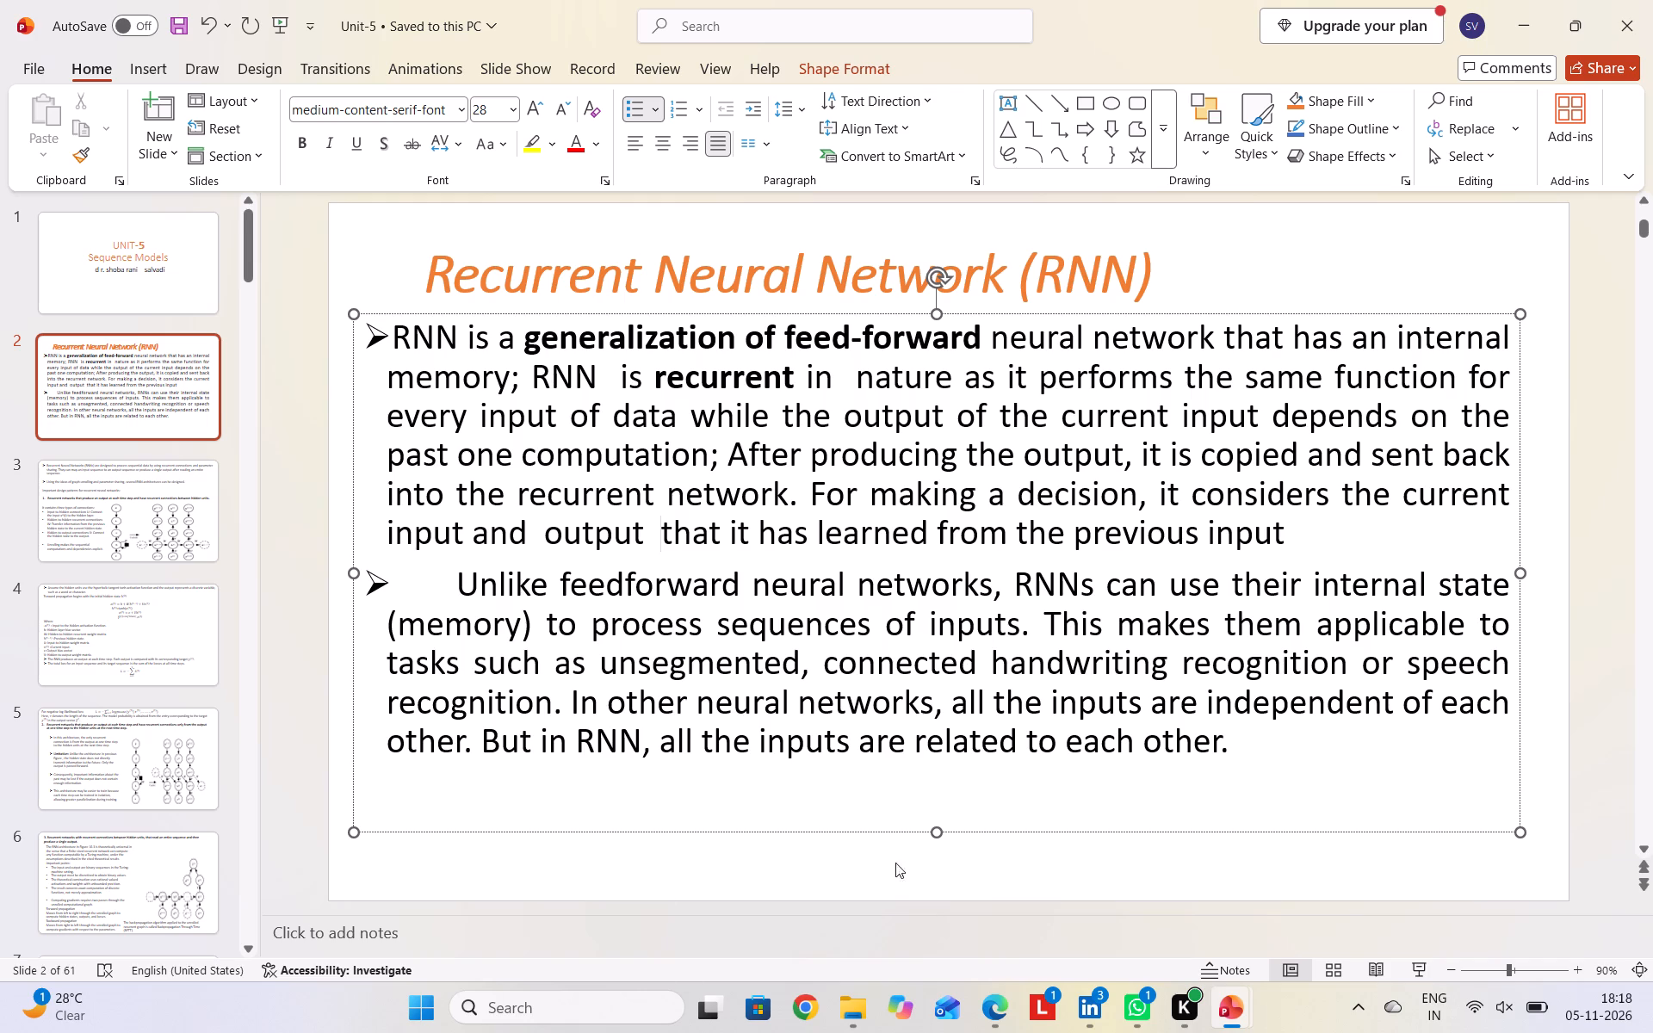
Replace the comma after "Unlike feedforward neural networks" in the second bullet with a semicolon that has a space on each side.
{"action": "left_click", "coordinate": [1018, 585]}
{"action": "key", "text": "BackSpace"}
{"action": "key", "text": "BackSpace"}
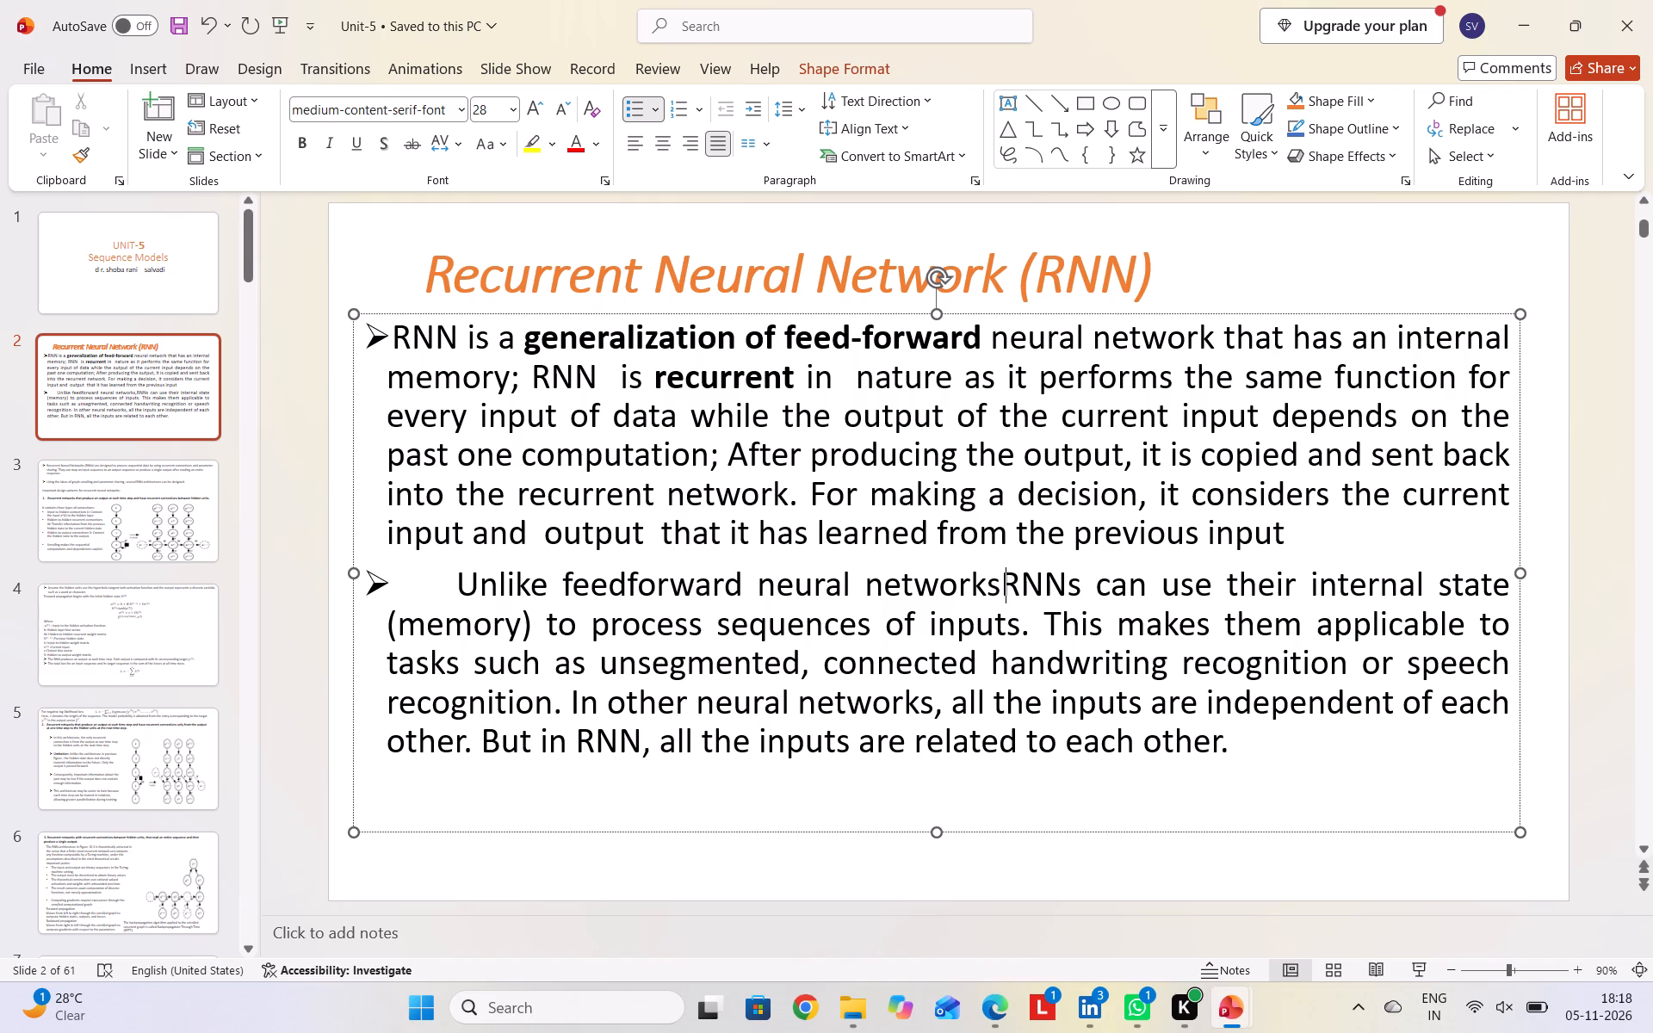
{"action": "type", "text": ";"}
{"action": "key", "text": "space"}
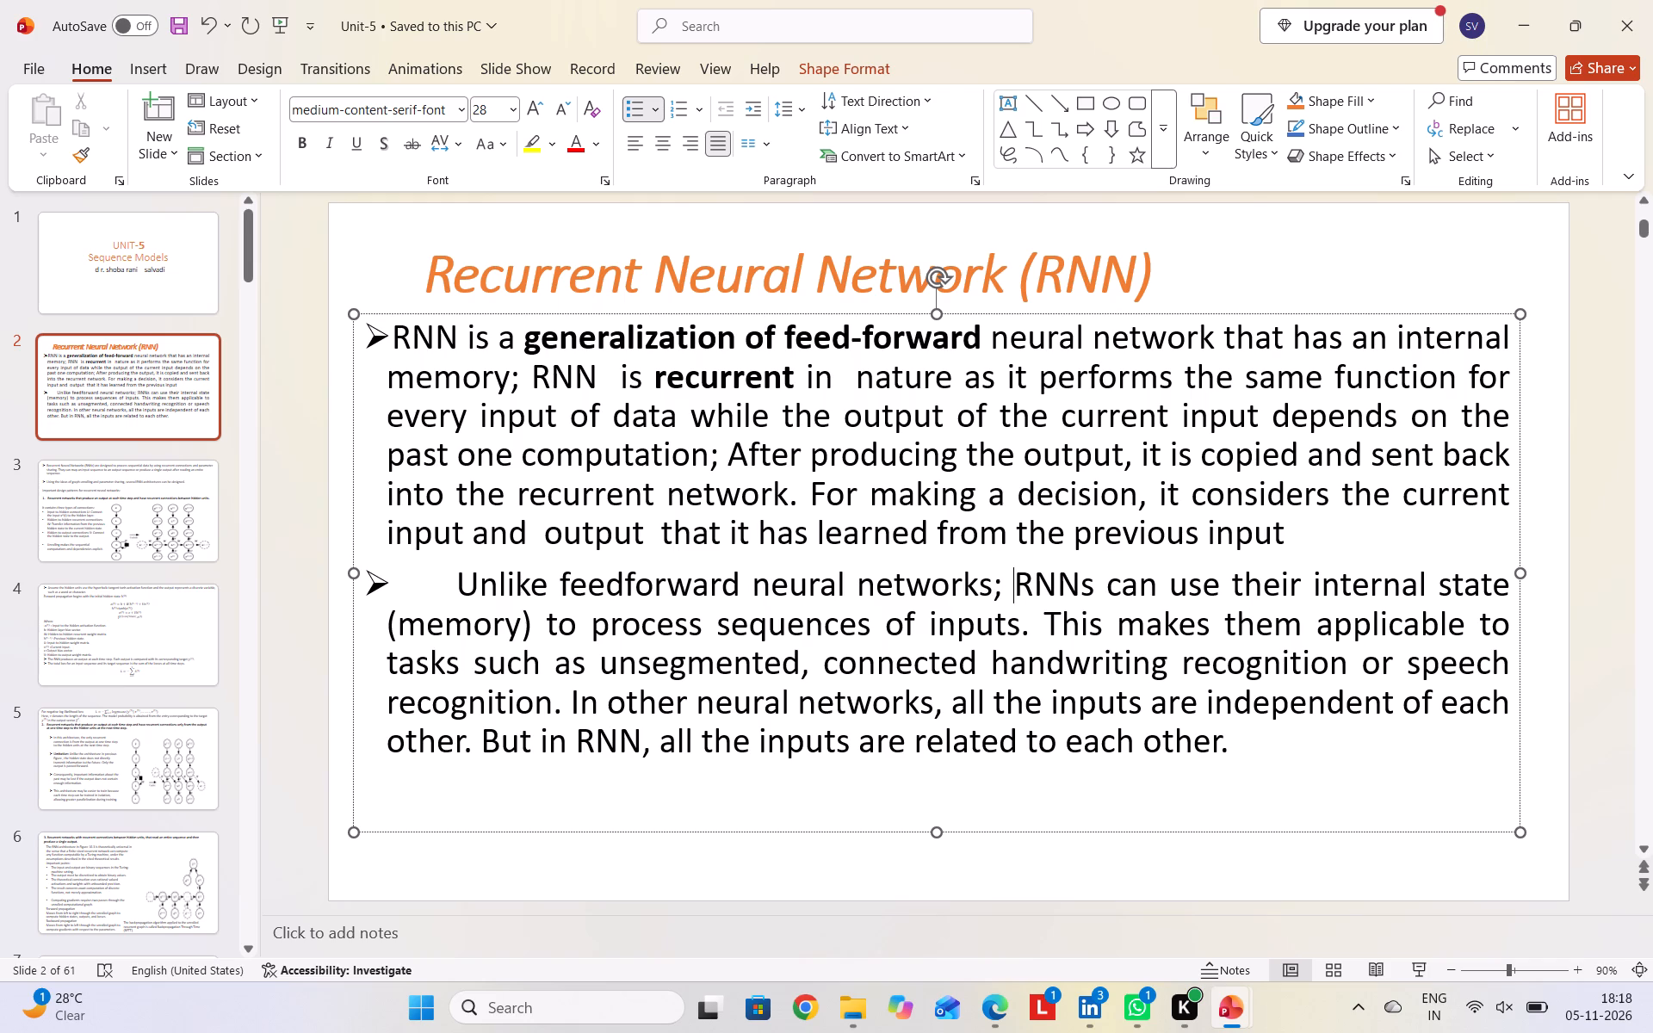
{"action": "key", "text": "Left"}
{"action": "key", "text": "Left"}
{"action": "key", "text": "space"}
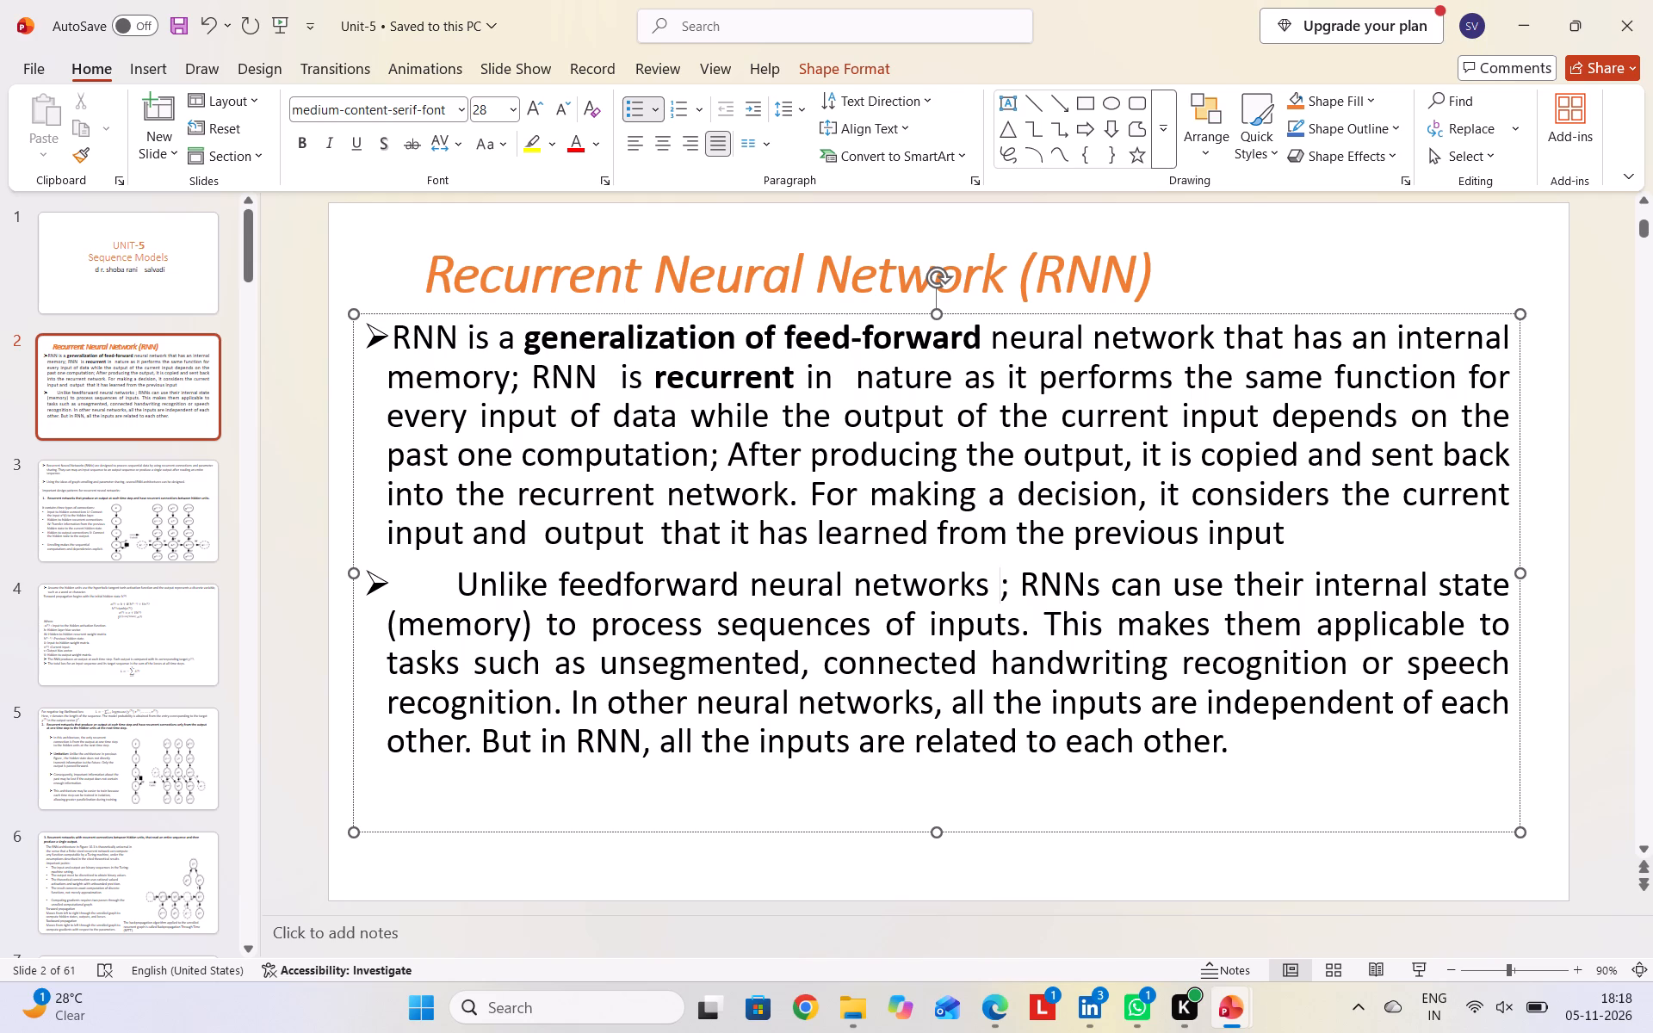
Change the punctuation after "past one computation" in the first bullet to a comma with a space on each side.
{"action": "left_click", "coordinate": [727, 457]}
{"action": "key", "text": "BackSpace"}
{"action": "key", "text": "comma"}
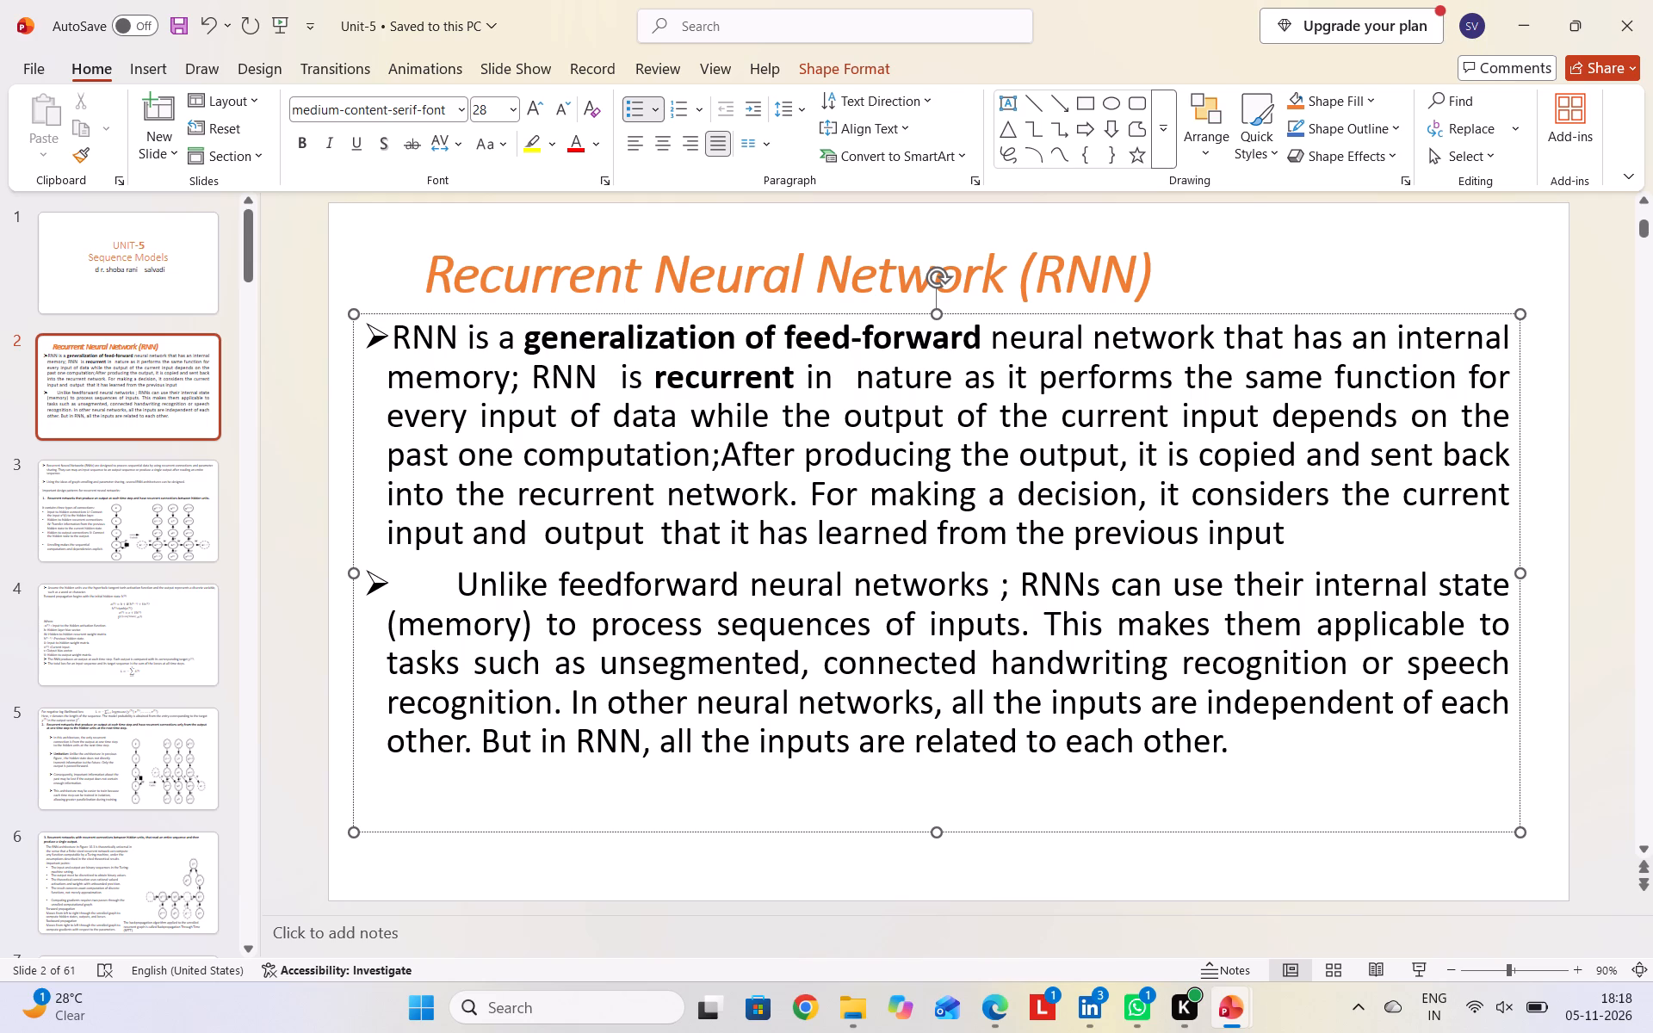
{"action": "key", "text": "BackSpace"}
{"action": "key", "text": "BackSpace"}
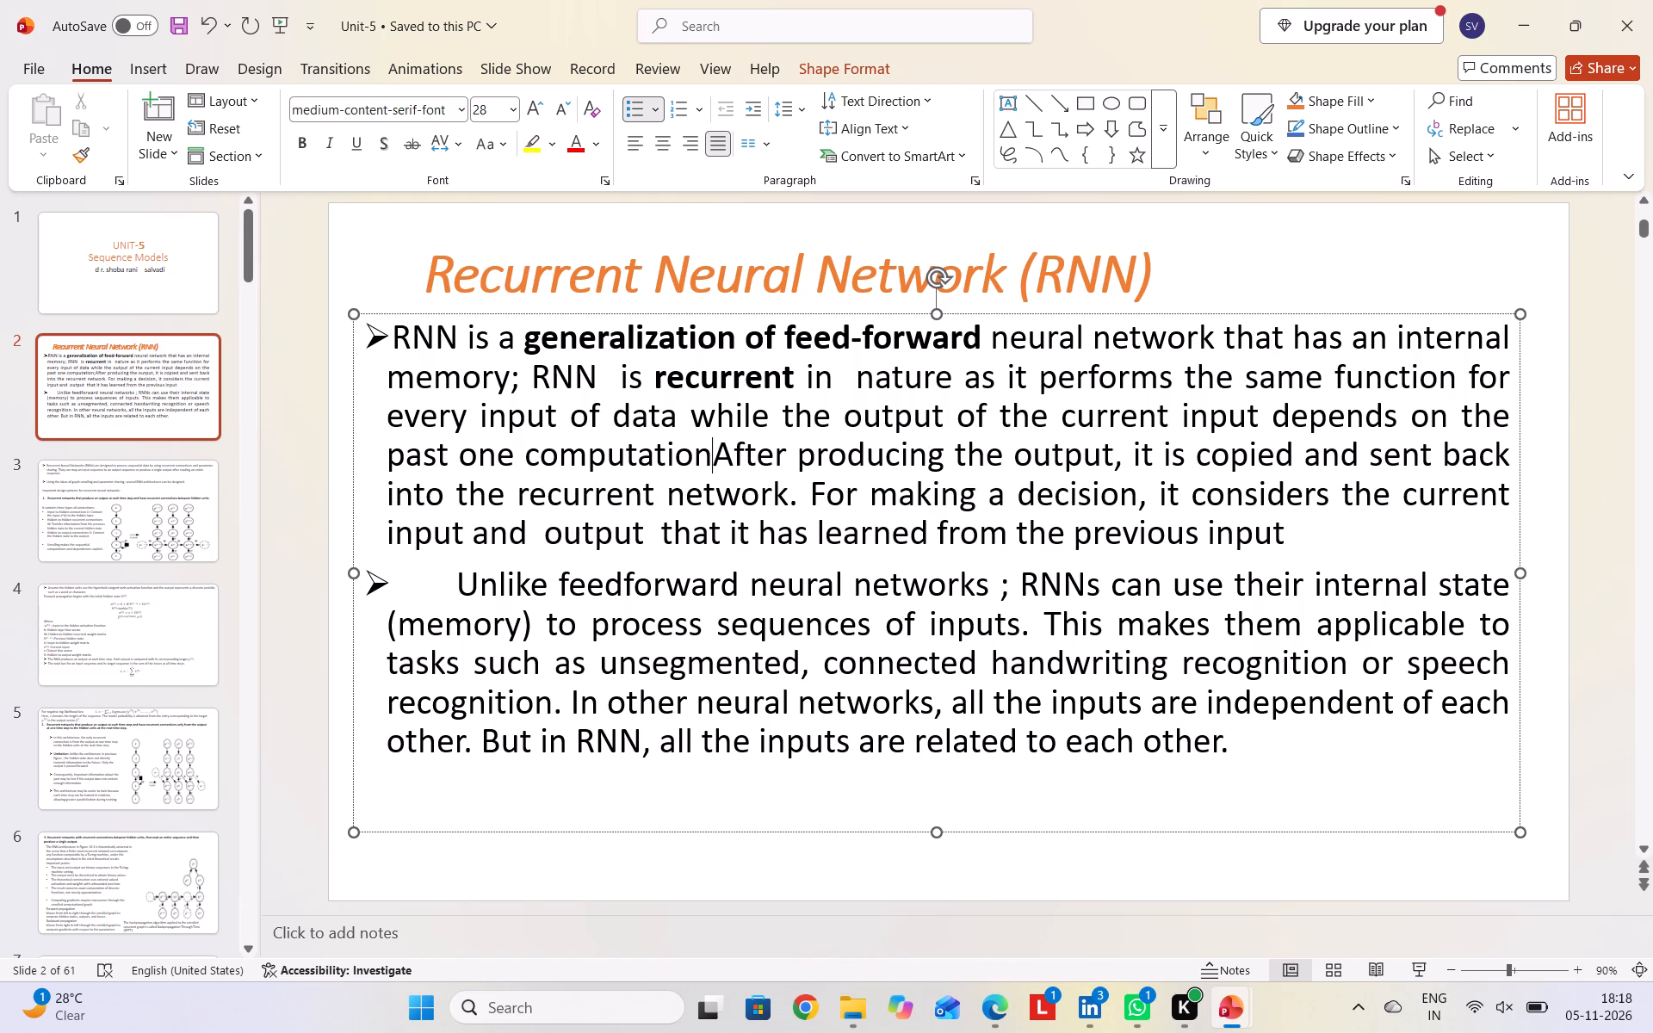
{"action": "key", "text": "space"}
{"action": "type", "text": ","}
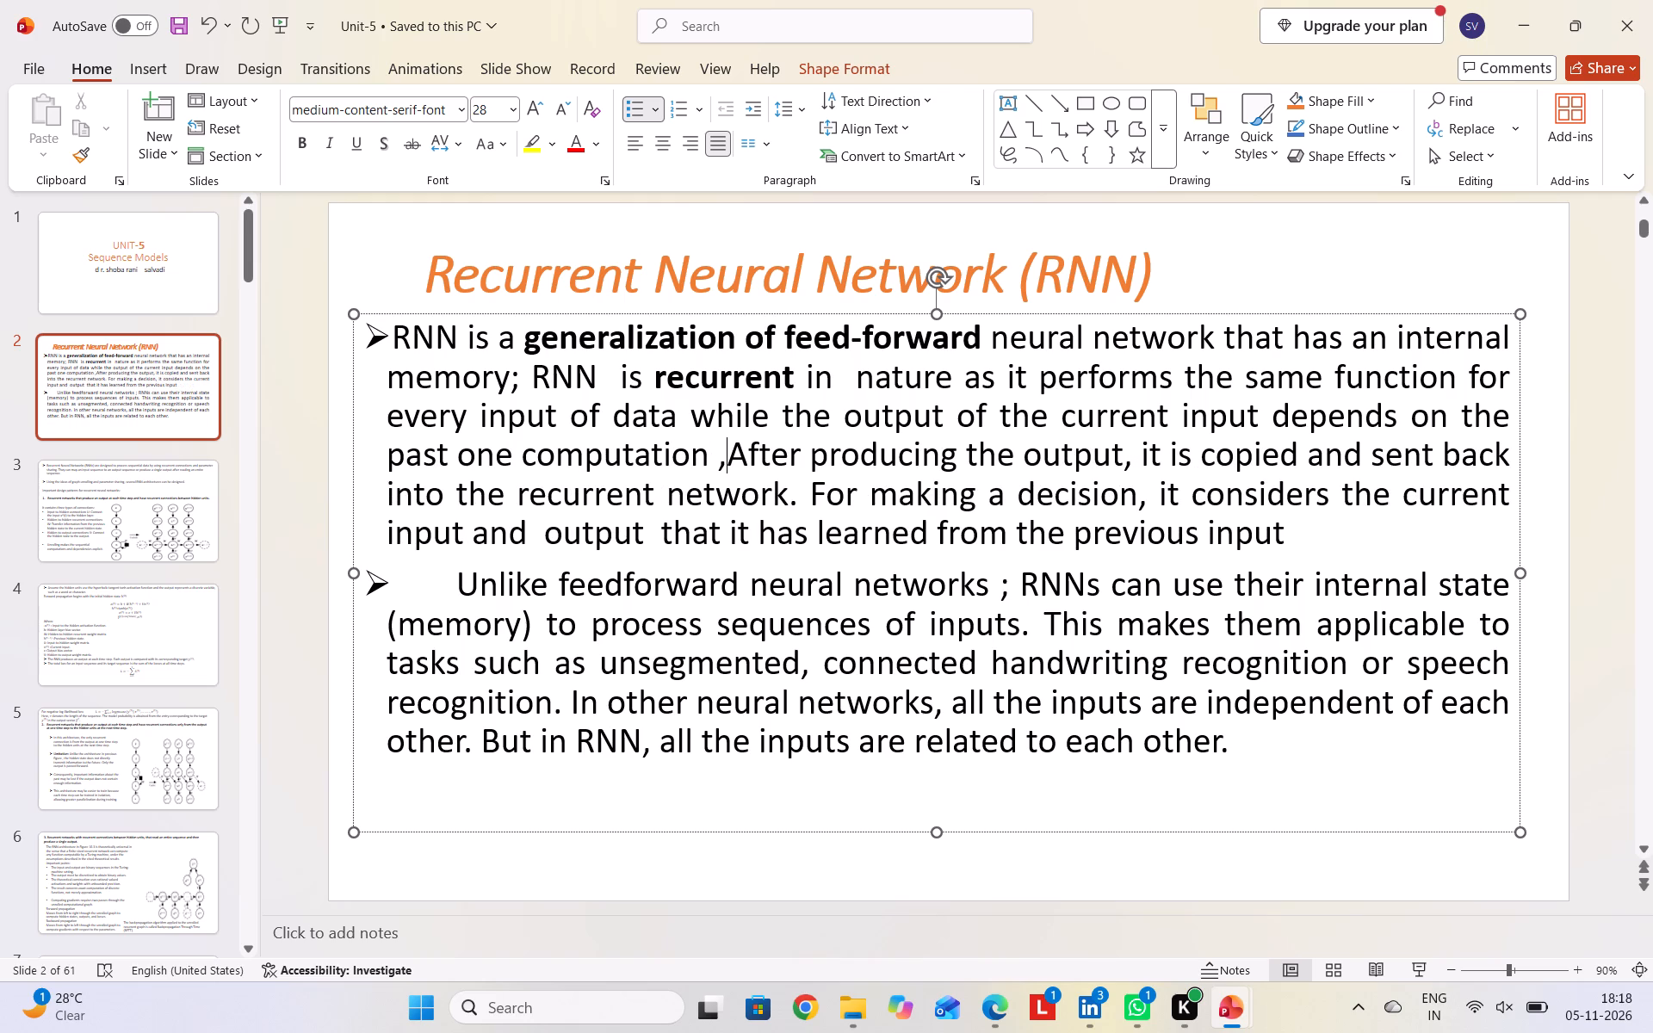
{"action": "key", "text": "space"}
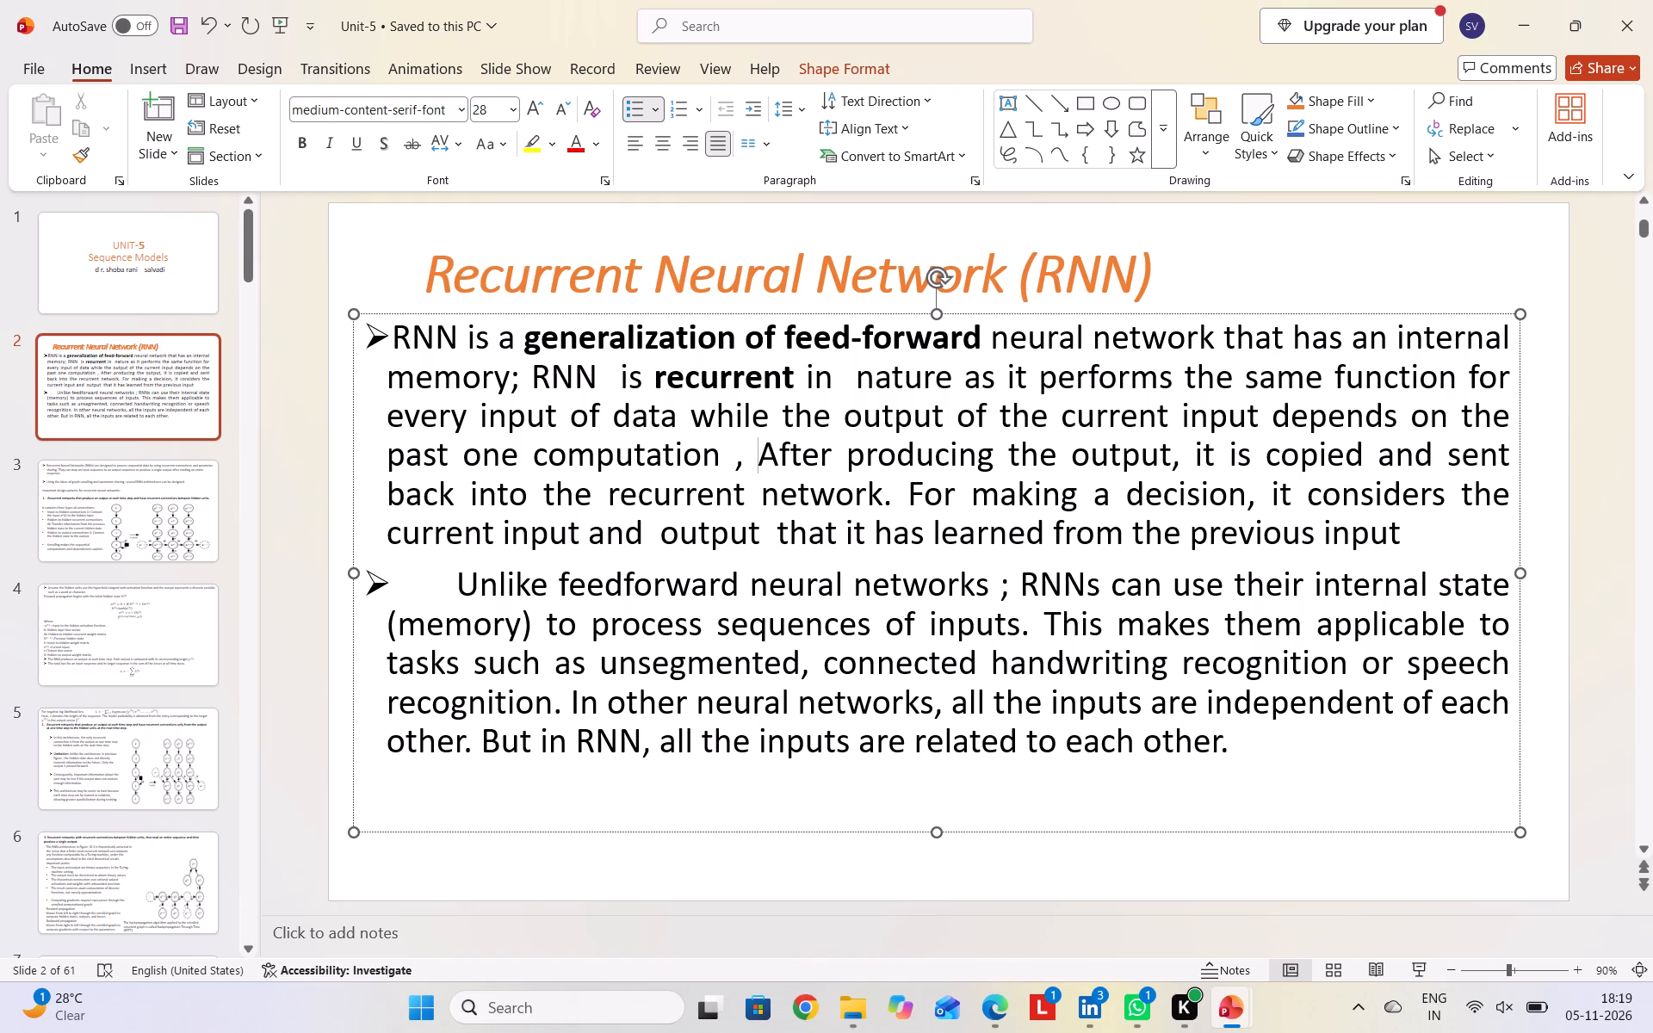
Replace the comma after "After producing the output" in the first bullet with a space and a semicolon.
{"action": "left_click", "coordinate": [1181, 453]}
{"action": "key", "text": "BackSpace"}
{"action": "key", "text": "space"}
{"action": "type", "text": ";"}
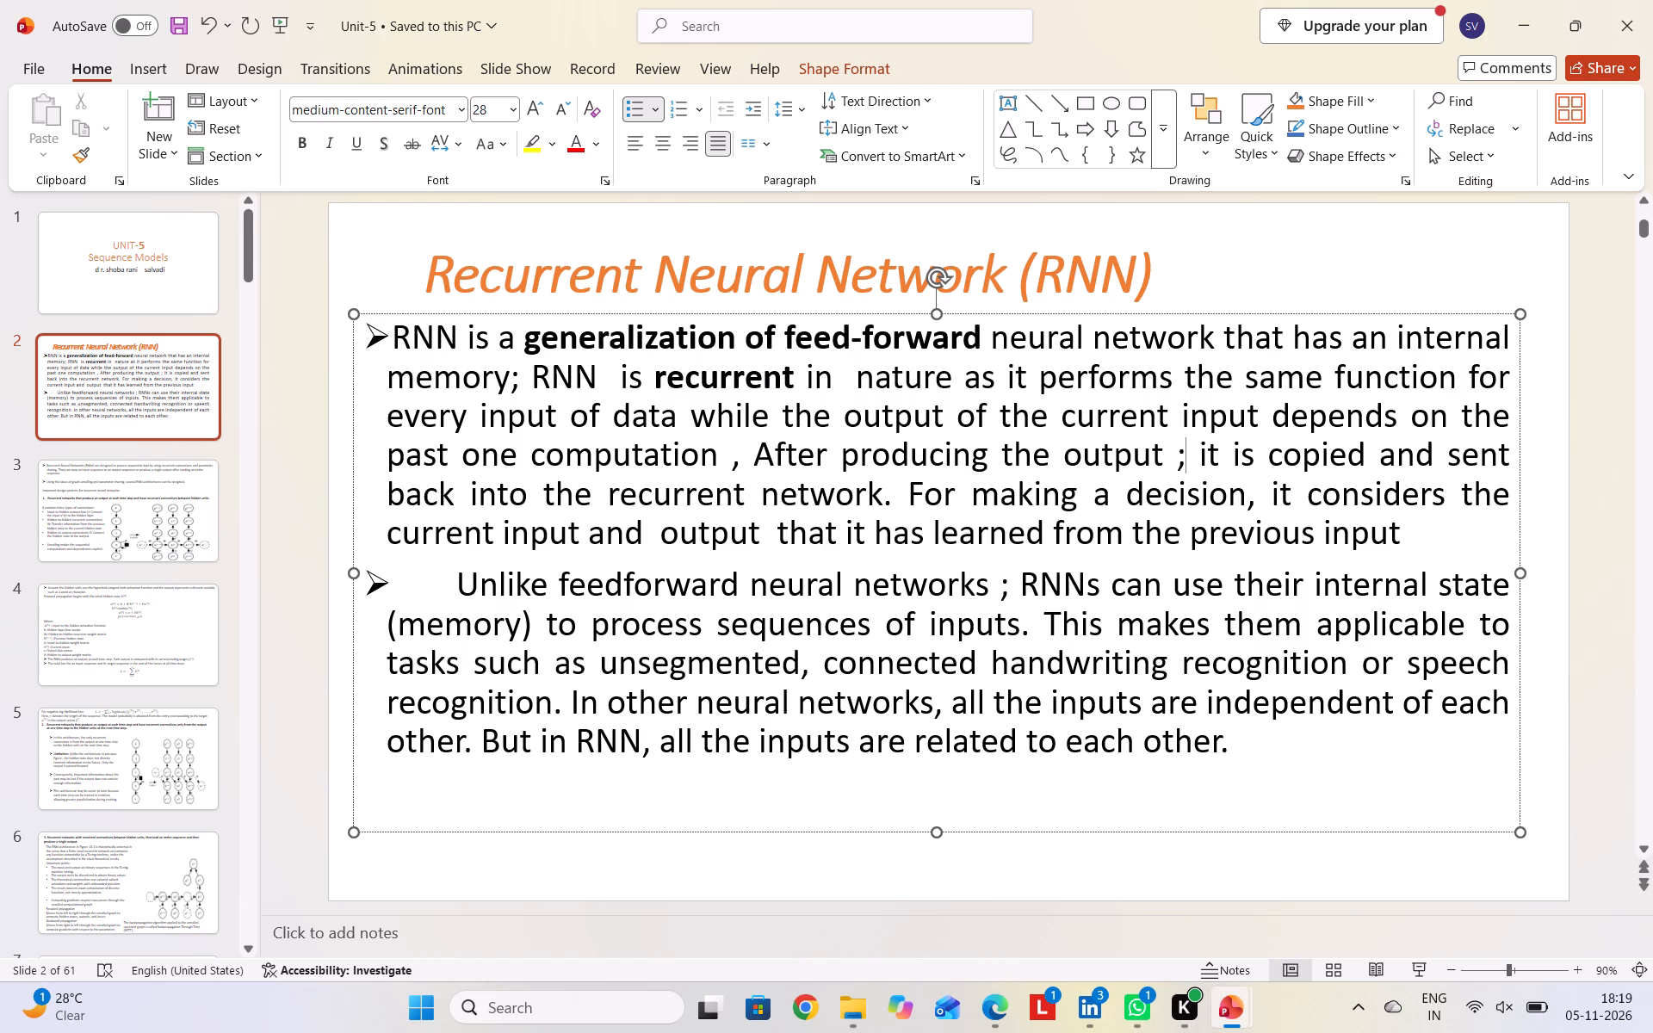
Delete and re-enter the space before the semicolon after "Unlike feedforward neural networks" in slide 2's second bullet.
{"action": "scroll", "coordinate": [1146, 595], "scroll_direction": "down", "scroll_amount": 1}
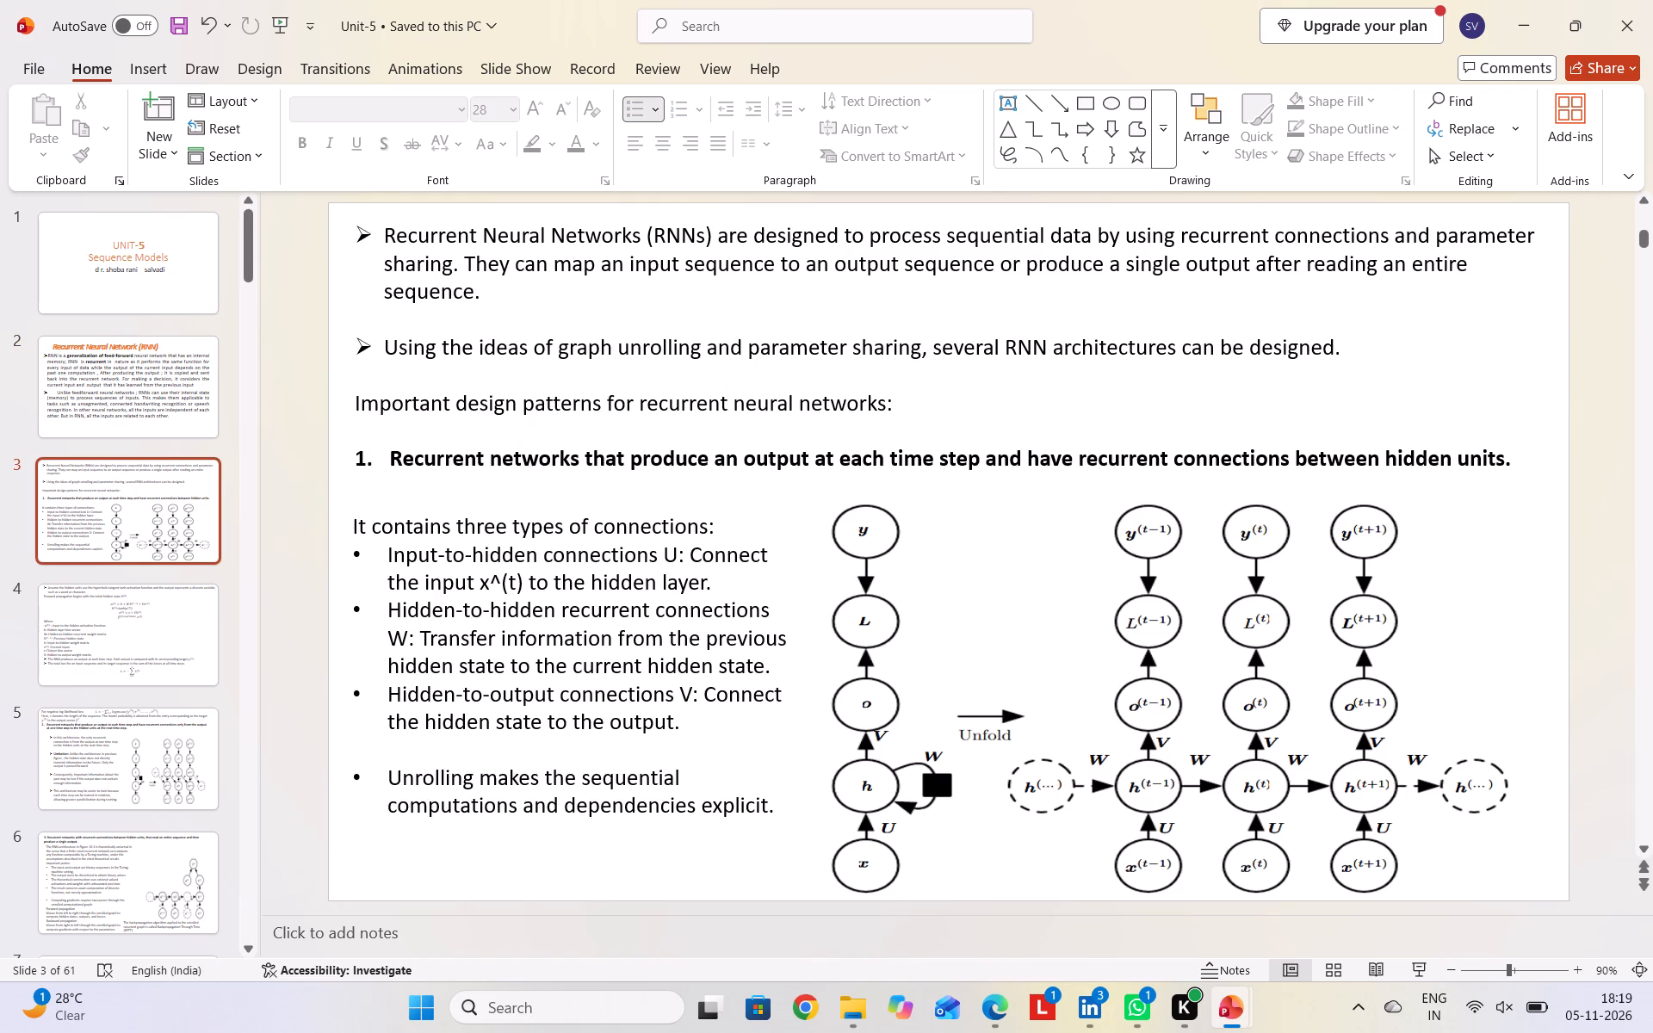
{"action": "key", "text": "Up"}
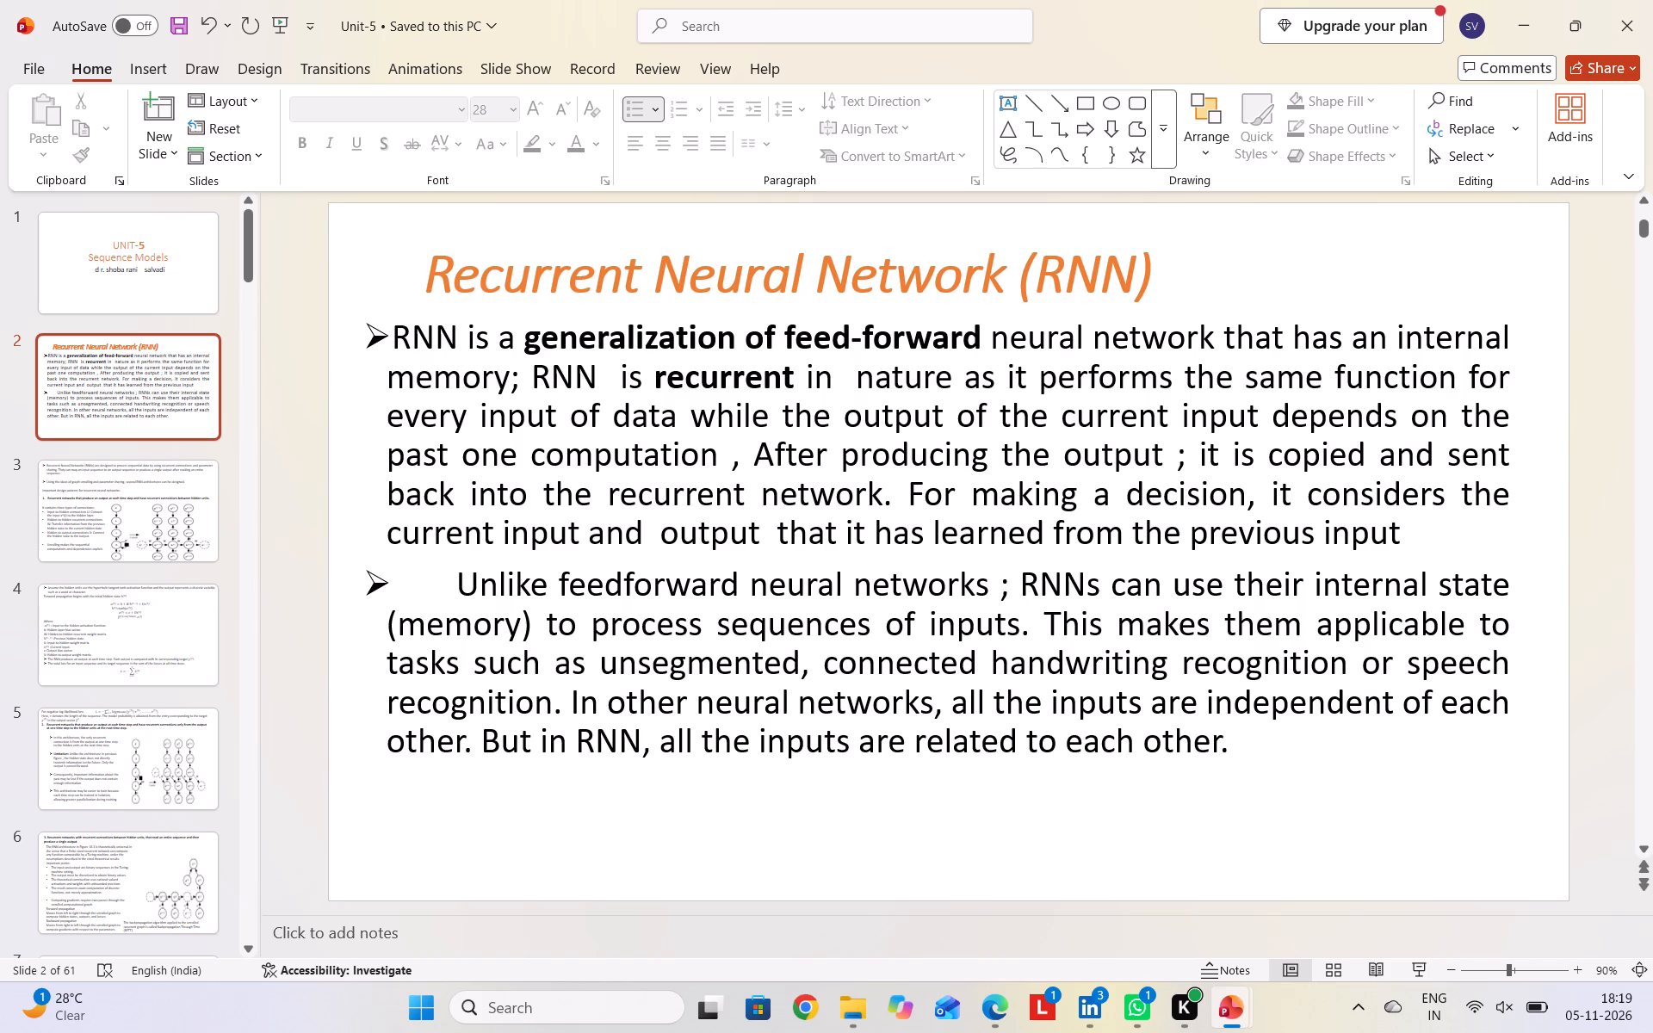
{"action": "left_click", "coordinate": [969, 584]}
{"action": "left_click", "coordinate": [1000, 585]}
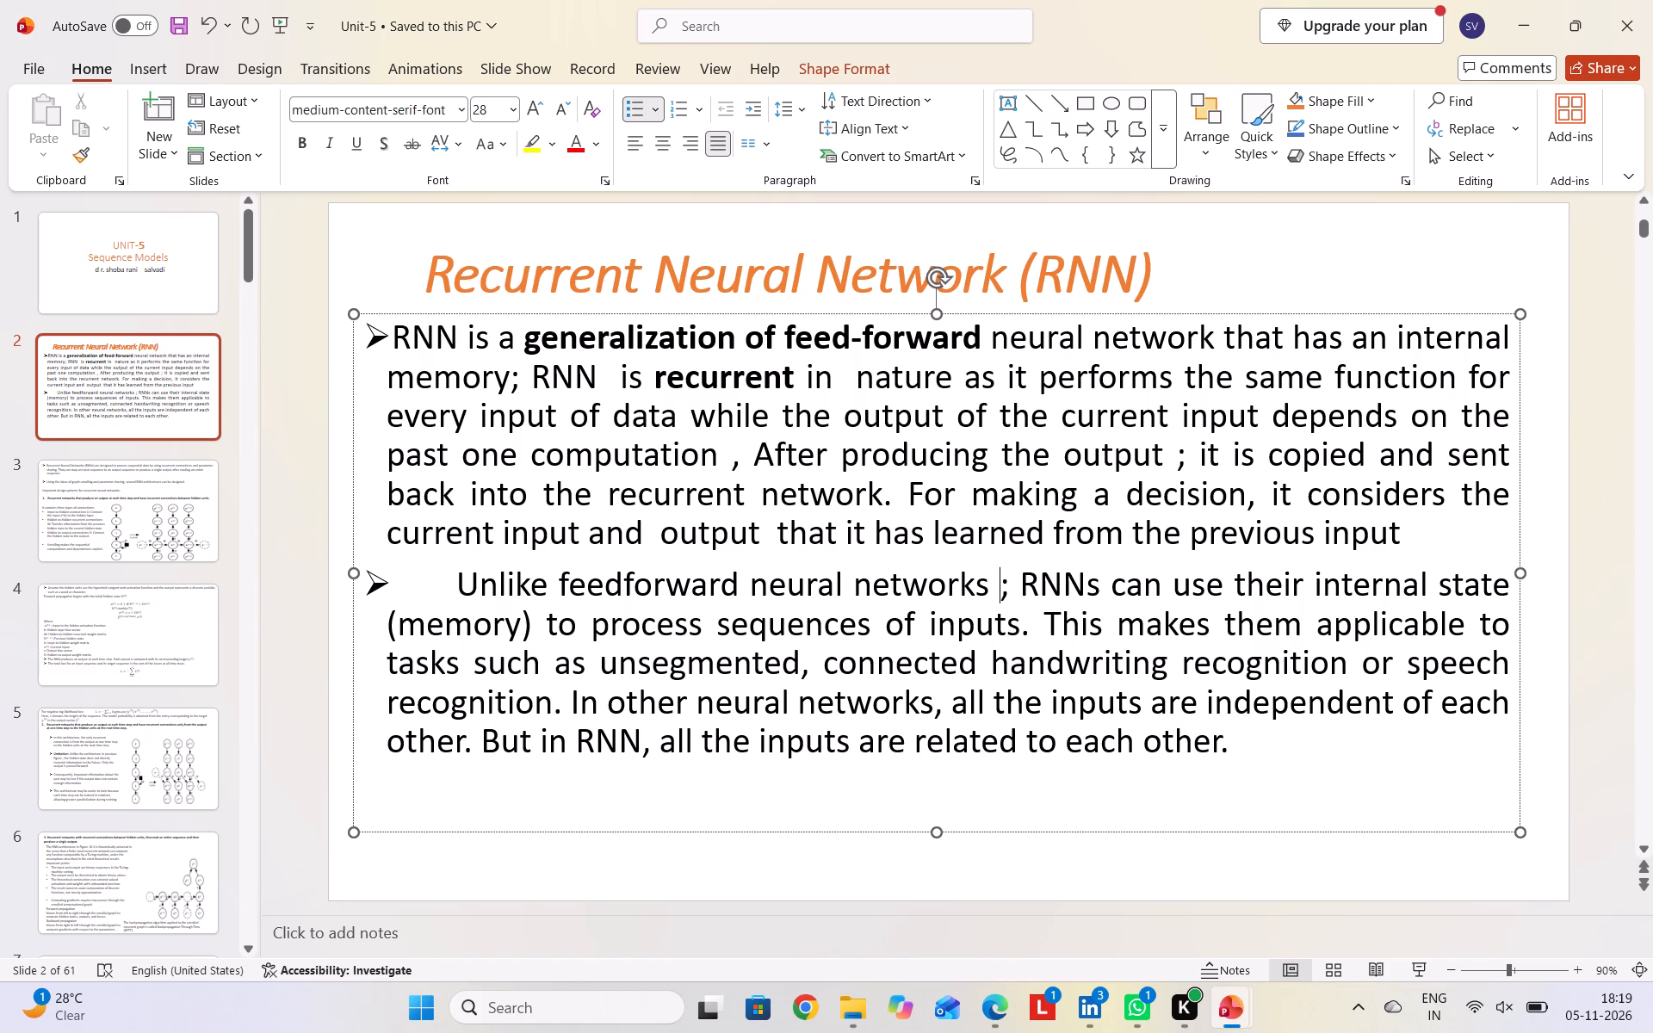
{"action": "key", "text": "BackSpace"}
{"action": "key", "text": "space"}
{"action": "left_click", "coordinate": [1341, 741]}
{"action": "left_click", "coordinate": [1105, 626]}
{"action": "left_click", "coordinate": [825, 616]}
In the second bullet's "In other neural networks", add an extra space before "neural" and a spaced hyphen between "neural" and "networks".
{"action": "left_click", "coordinate": [696, 702]}
{"action": "key", "text": "space"}
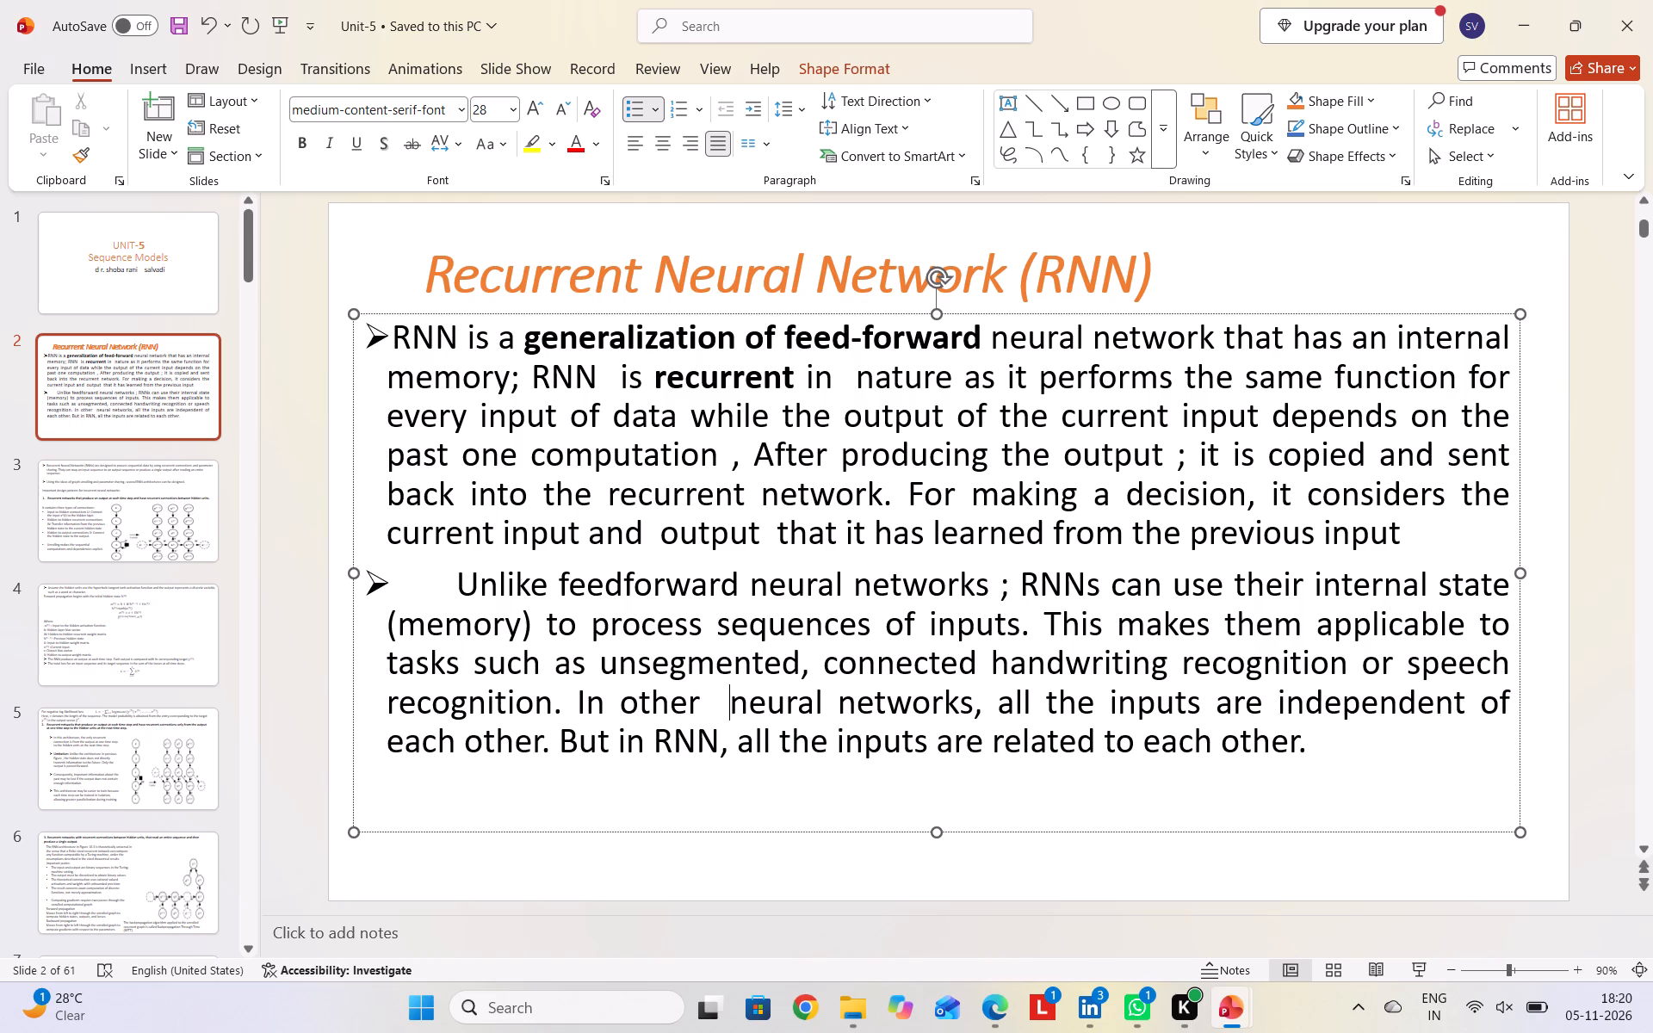
{"action": "left_click", "coordinate": [839, 708]}
{"action": "key", "text": "BackSpace"}
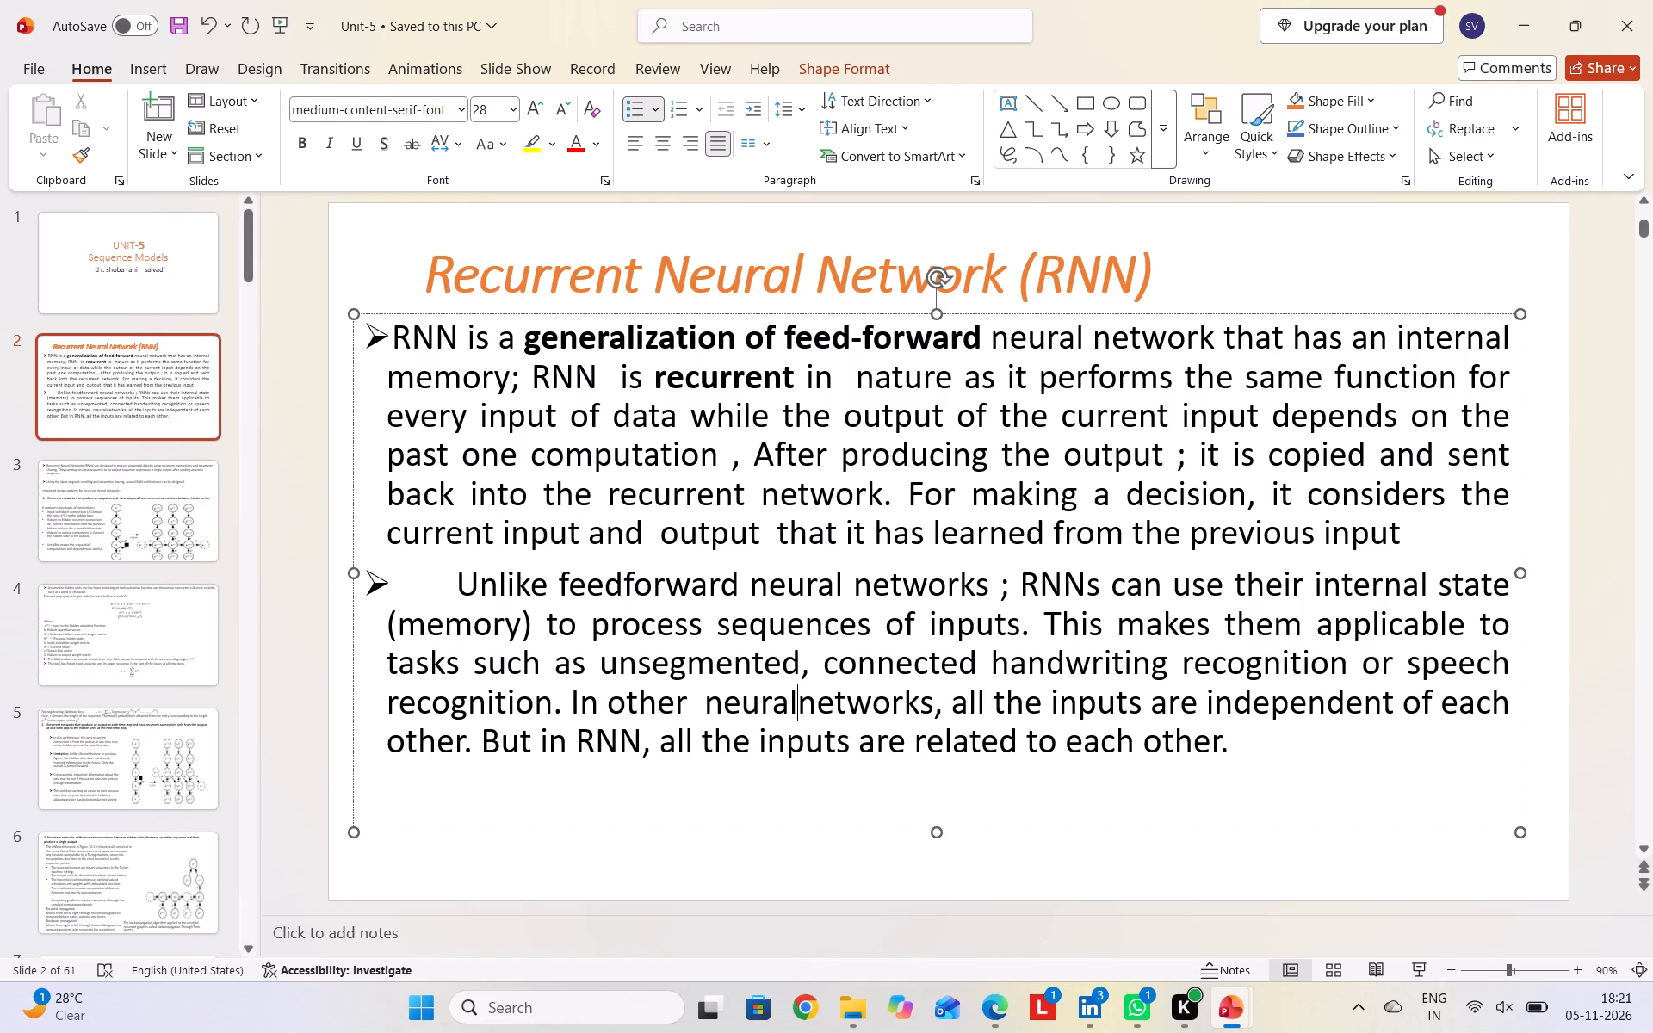
{"action": "key", "text": "space"}
{"action": "type", "text": "-"}
{"action": "key", "text": "space"}
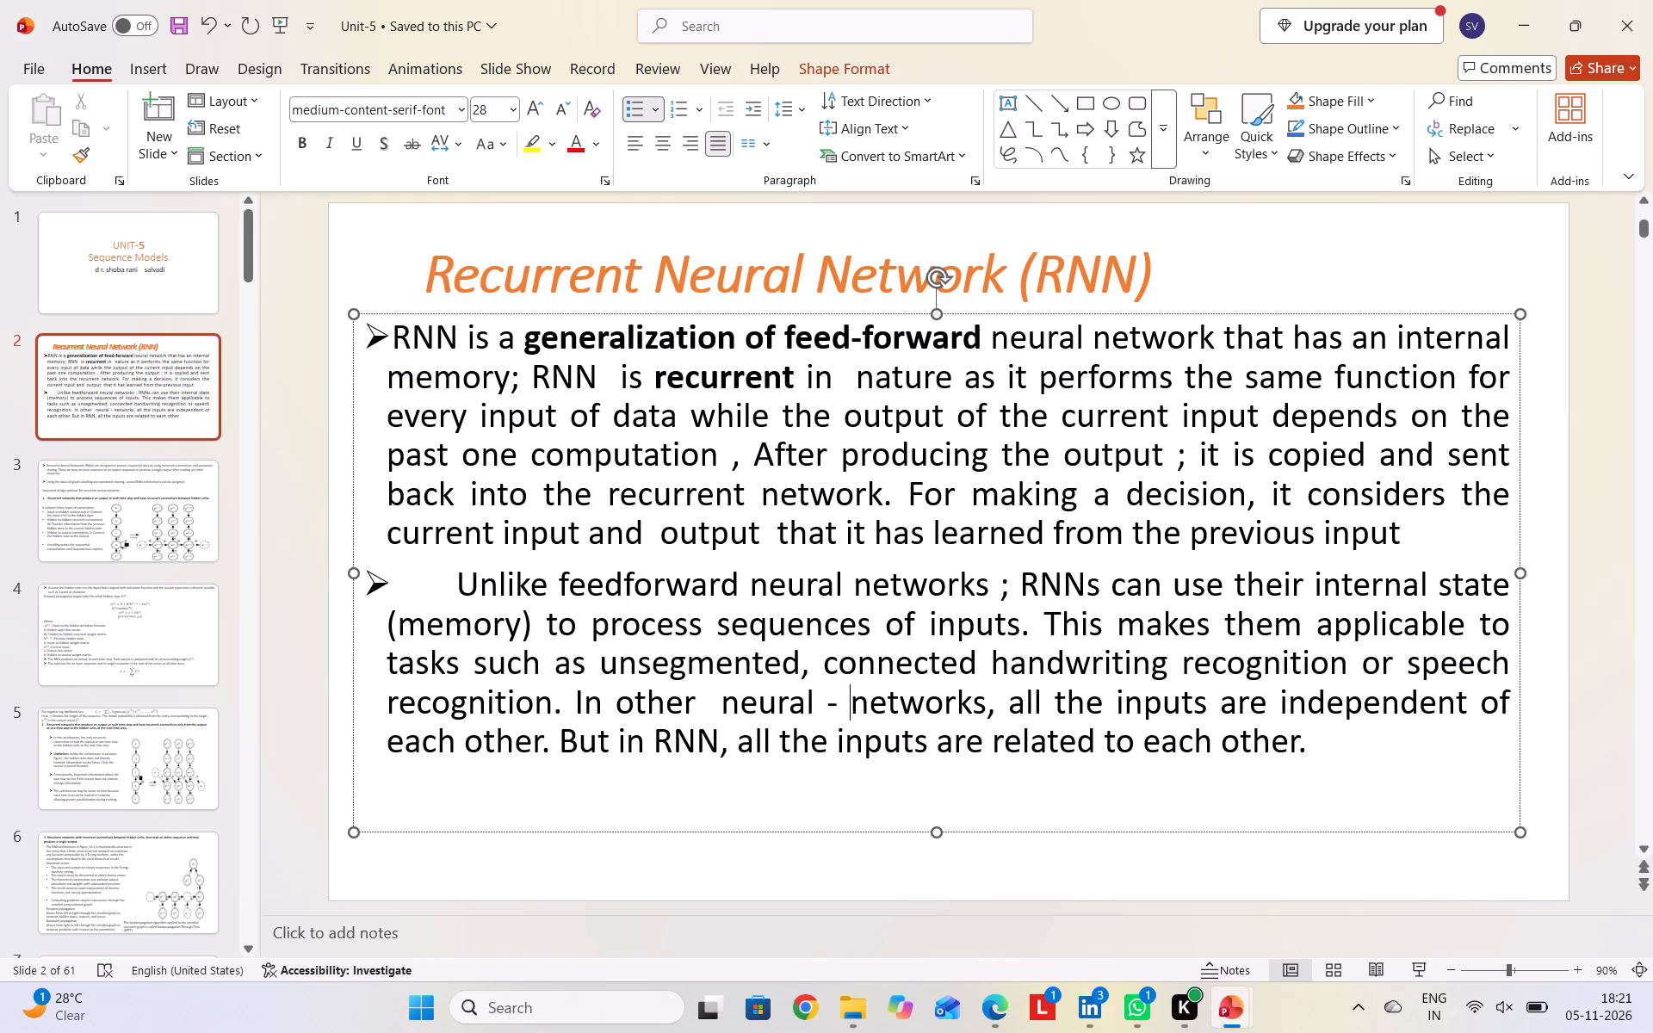
Replace the comma after "In other neural - networks" in the second bullet with a semicolon.
{"action": "left_click", "coordinate": [864, 657]}
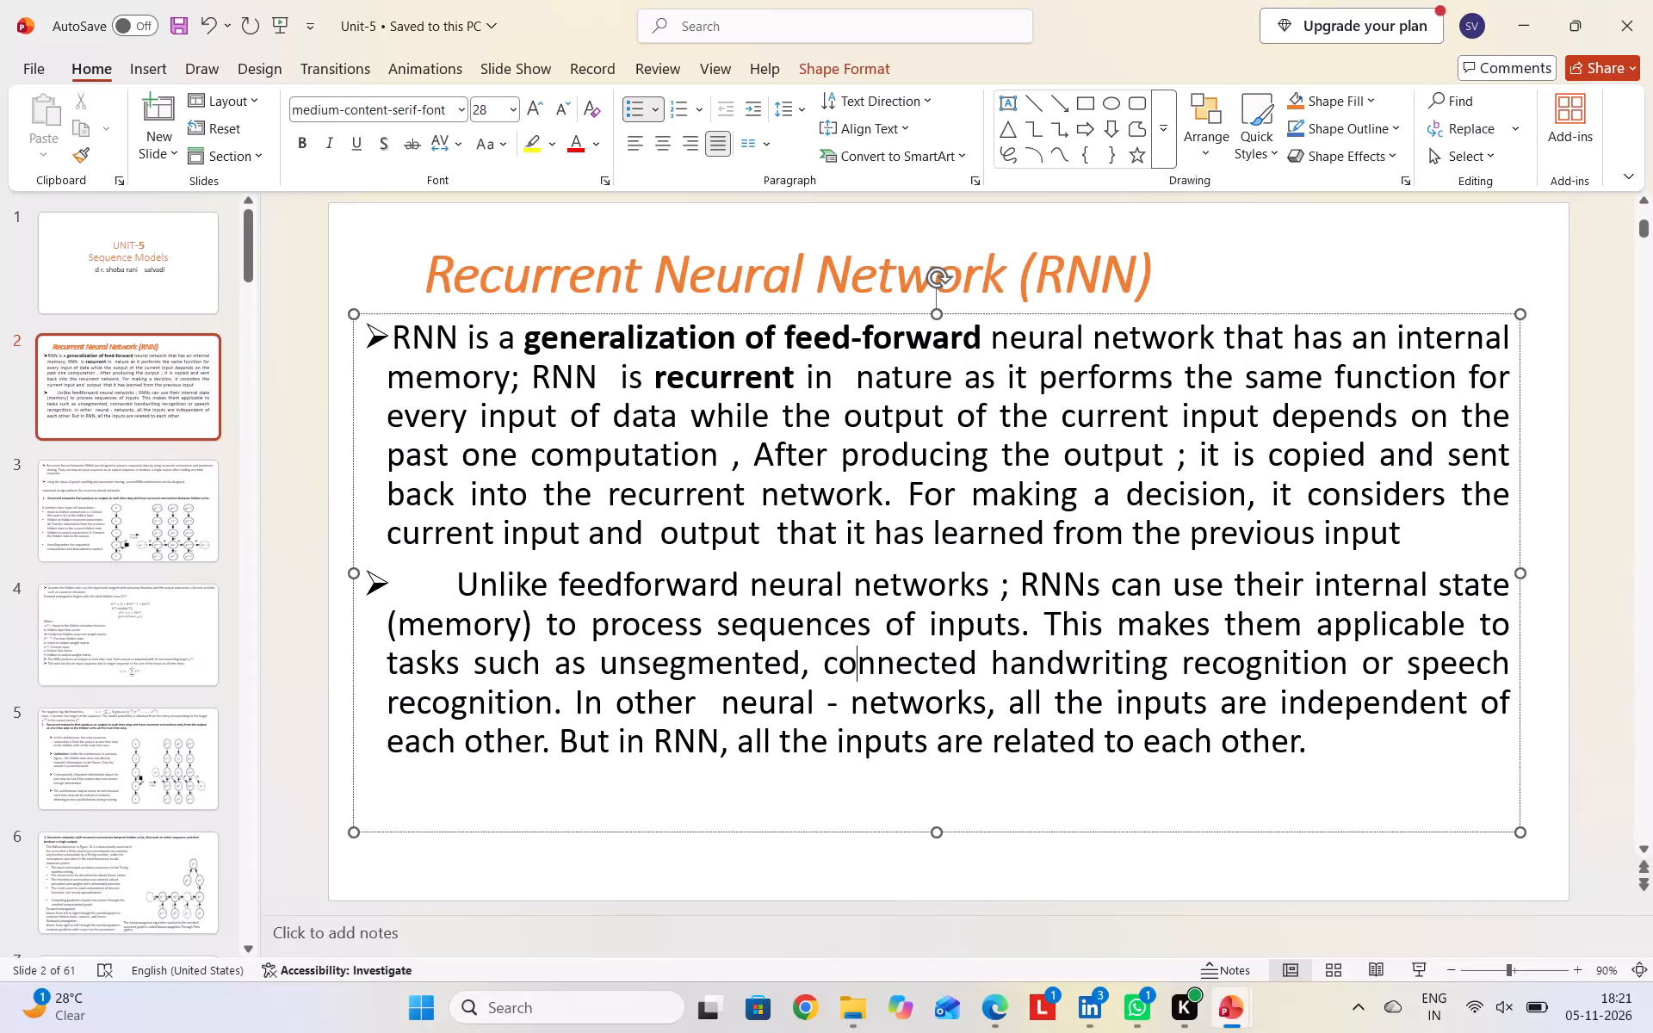
{"action": "left_click", "coordinate": [1000, 708]}
{"action": "key", "text": "BackSpace"}
{"action": "key", "text": "semicolon"}
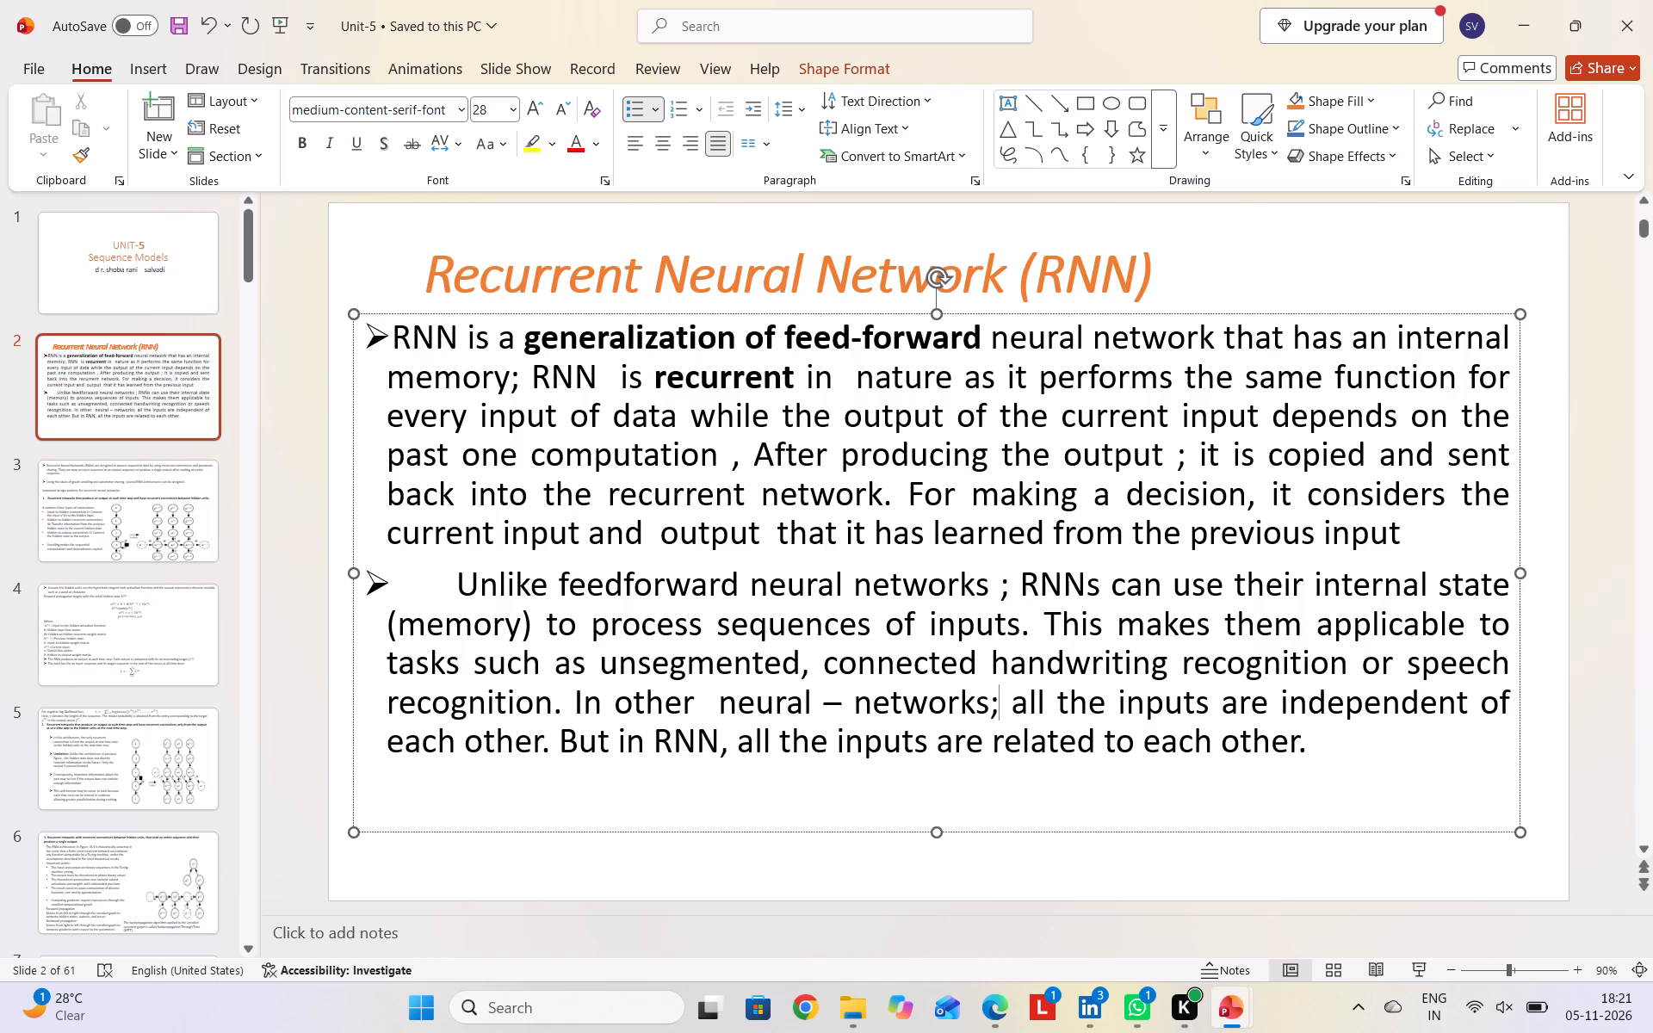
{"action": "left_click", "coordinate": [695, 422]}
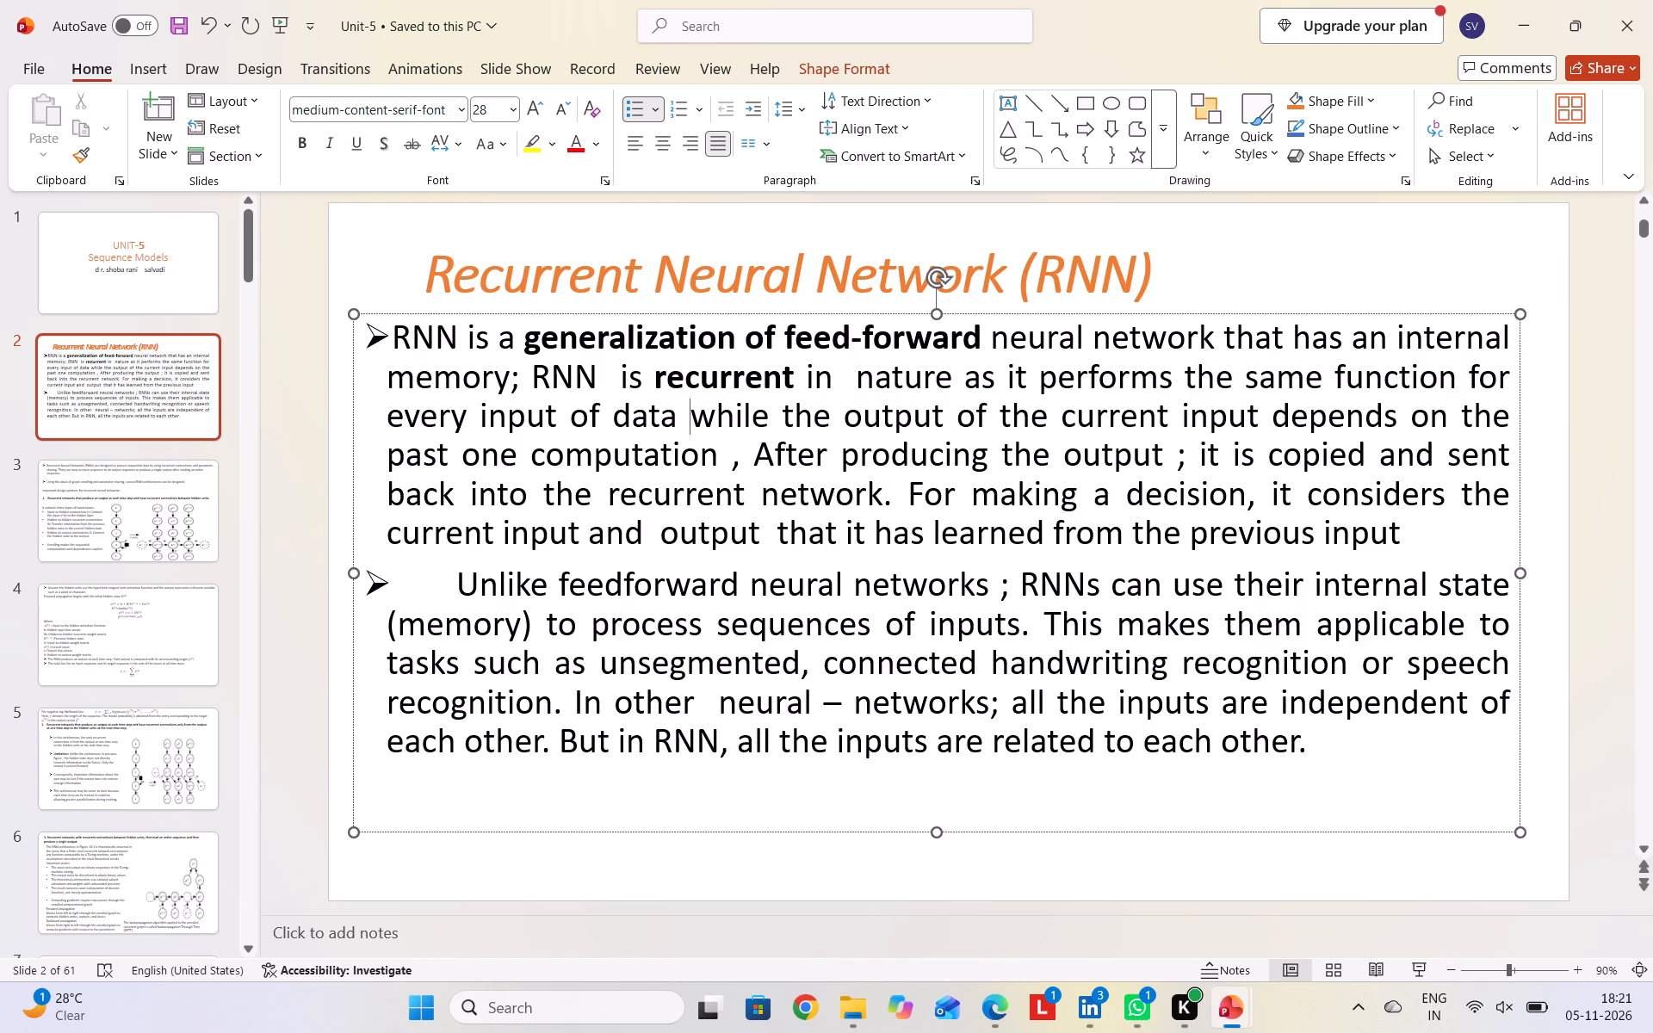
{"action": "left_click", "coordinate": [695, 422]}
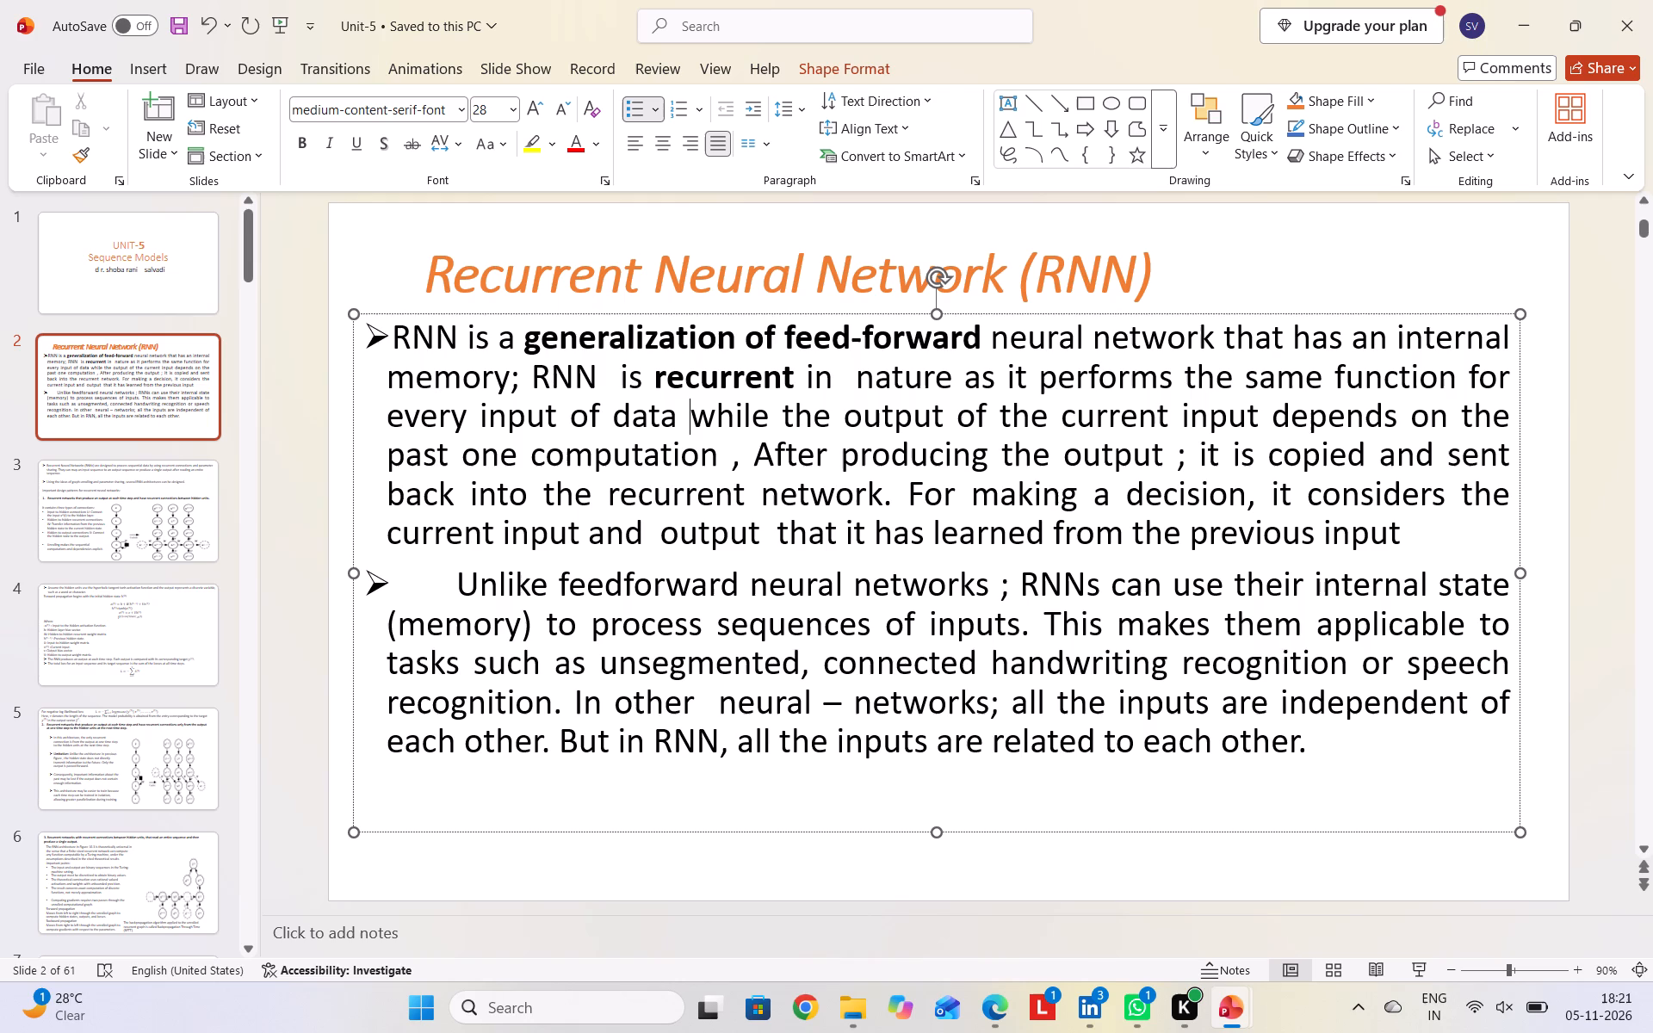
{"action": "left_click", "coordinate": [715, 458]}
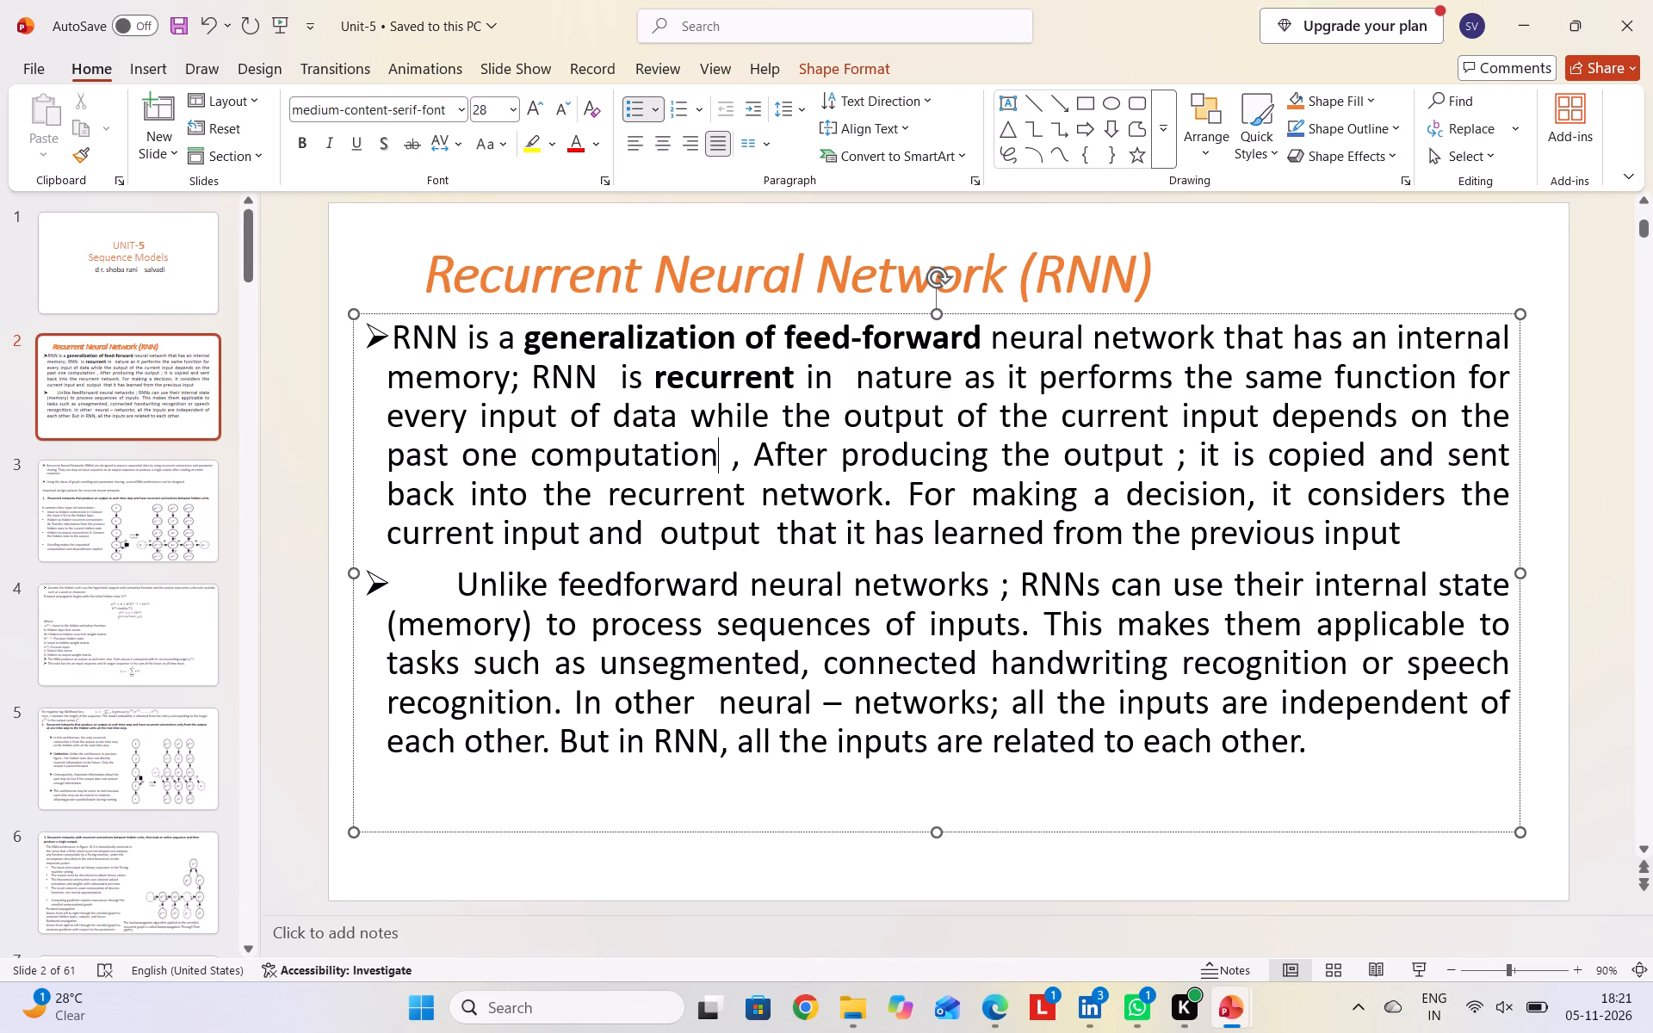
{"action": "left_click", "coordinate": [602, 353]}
Insert a space before "RNN" at the start of slide 2's first bullet.
{"action": "left_click", "coordinate": [399, 330]}
{"action": "key", "text": "space"}
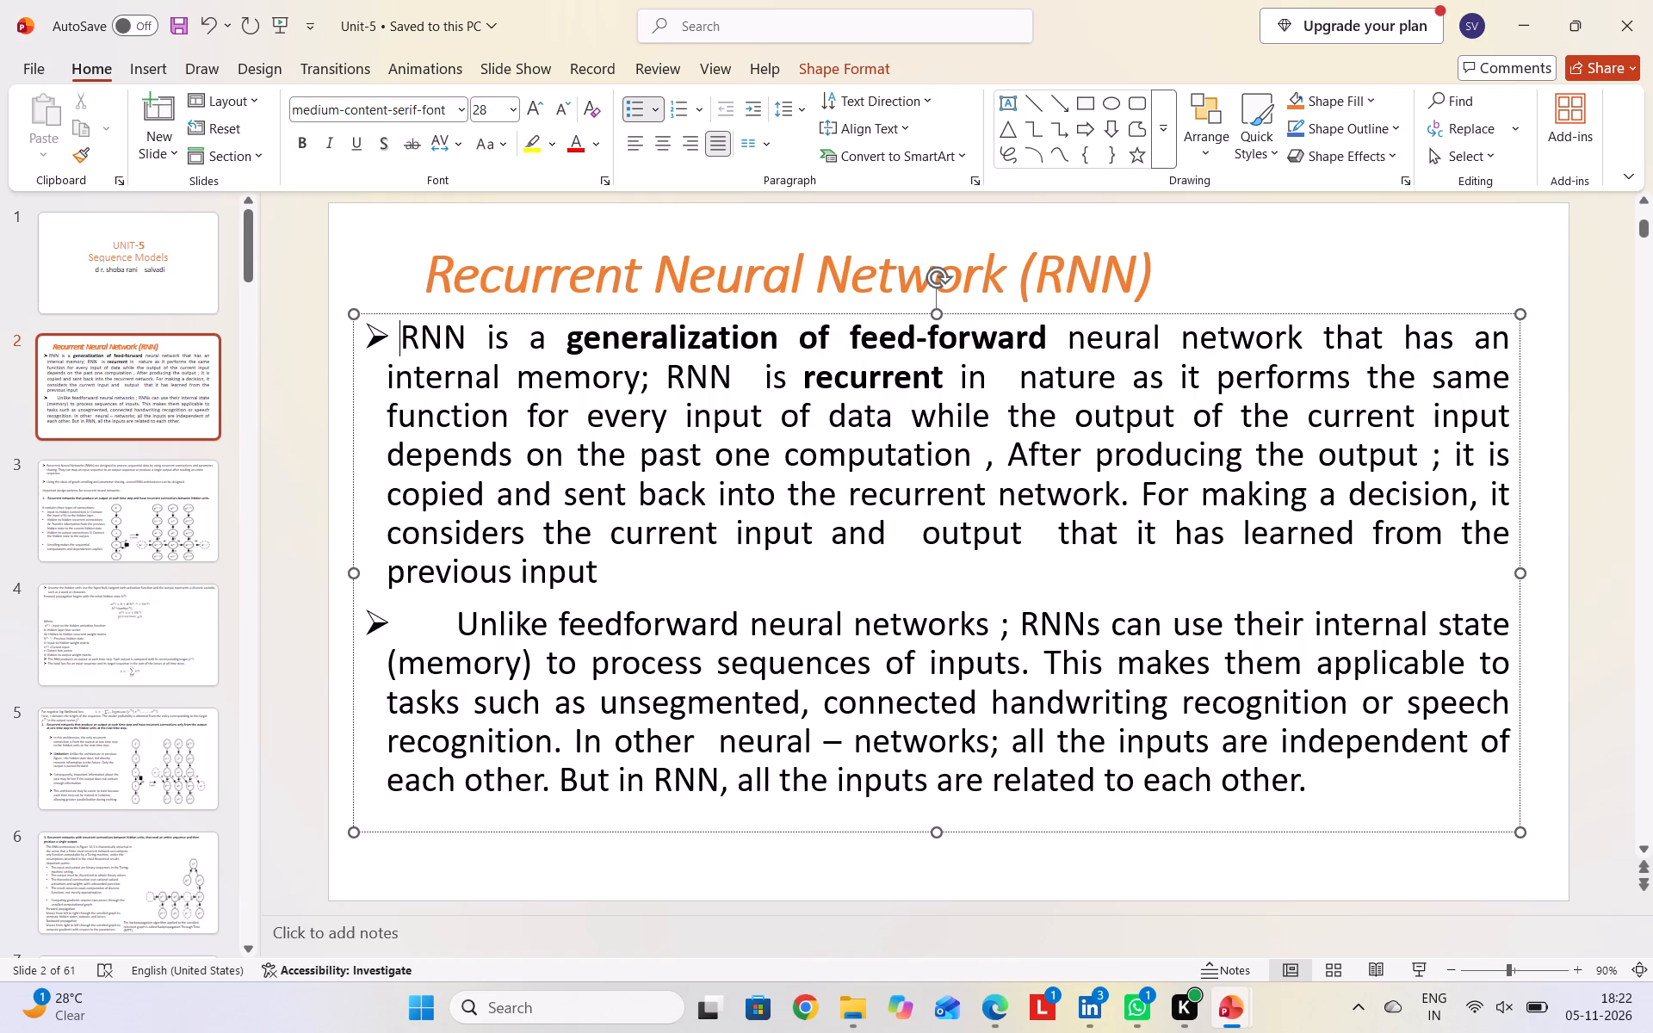
Add a period after "previous input" at the end of the first bullet.
{"action": "left_click", "coordinate": [609, 577]}
{"action": "key", "text": "period"}
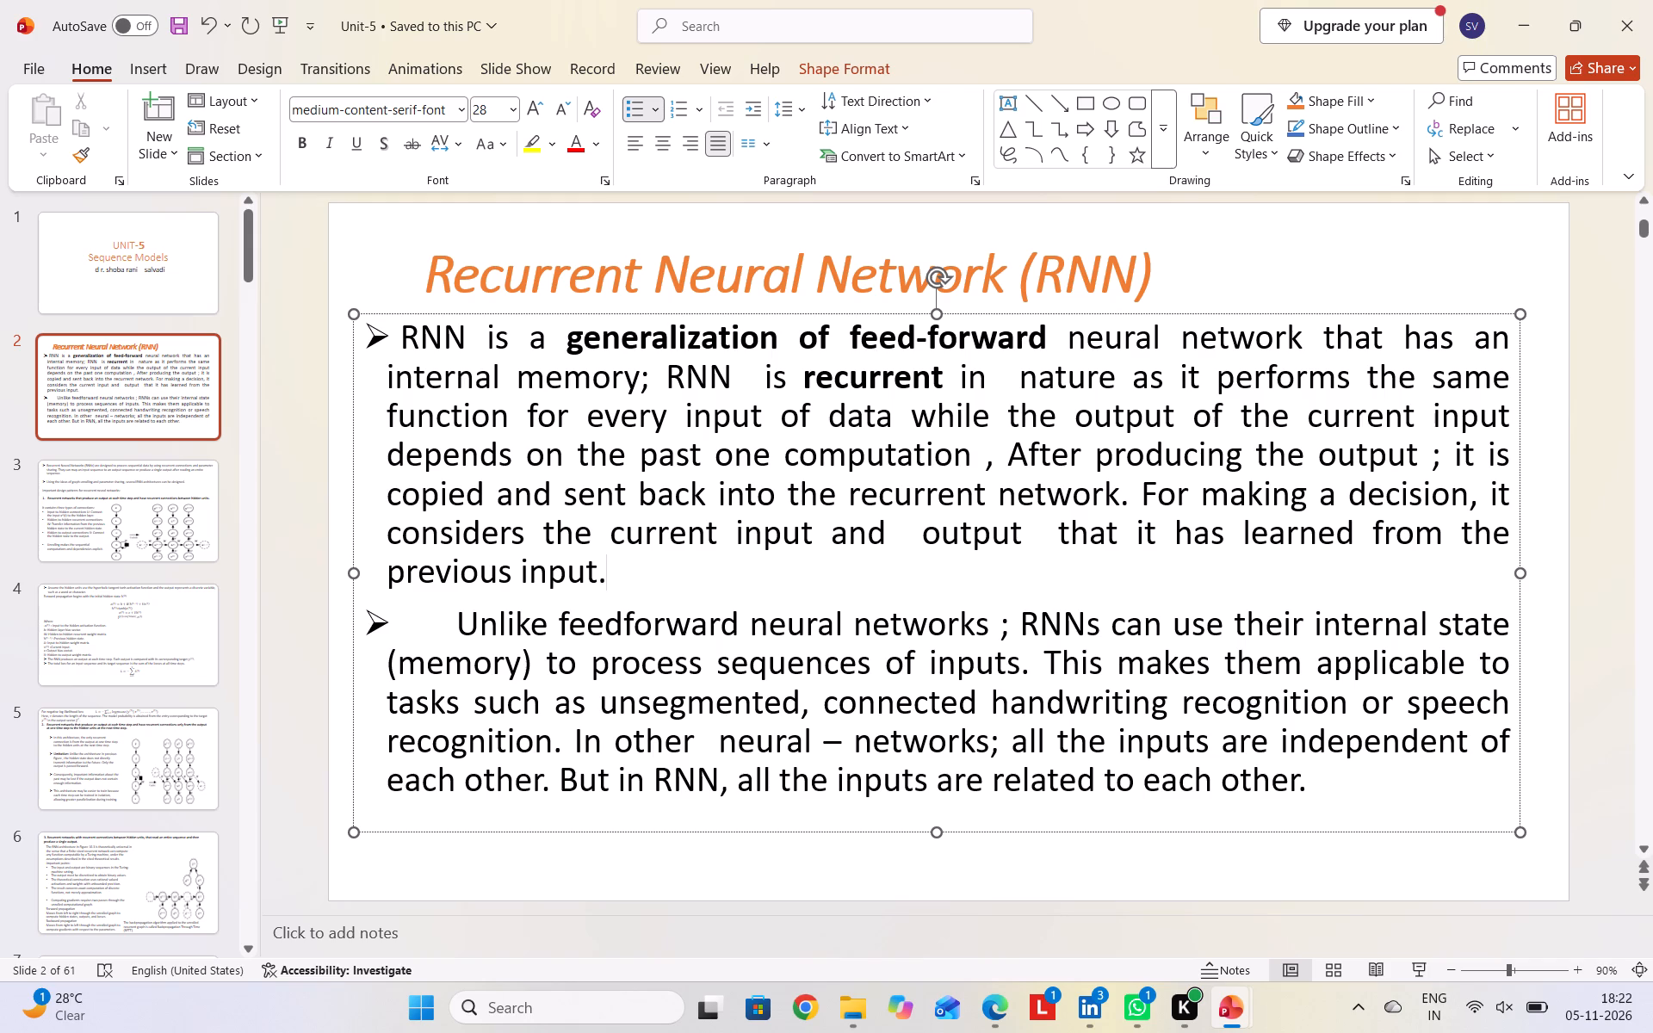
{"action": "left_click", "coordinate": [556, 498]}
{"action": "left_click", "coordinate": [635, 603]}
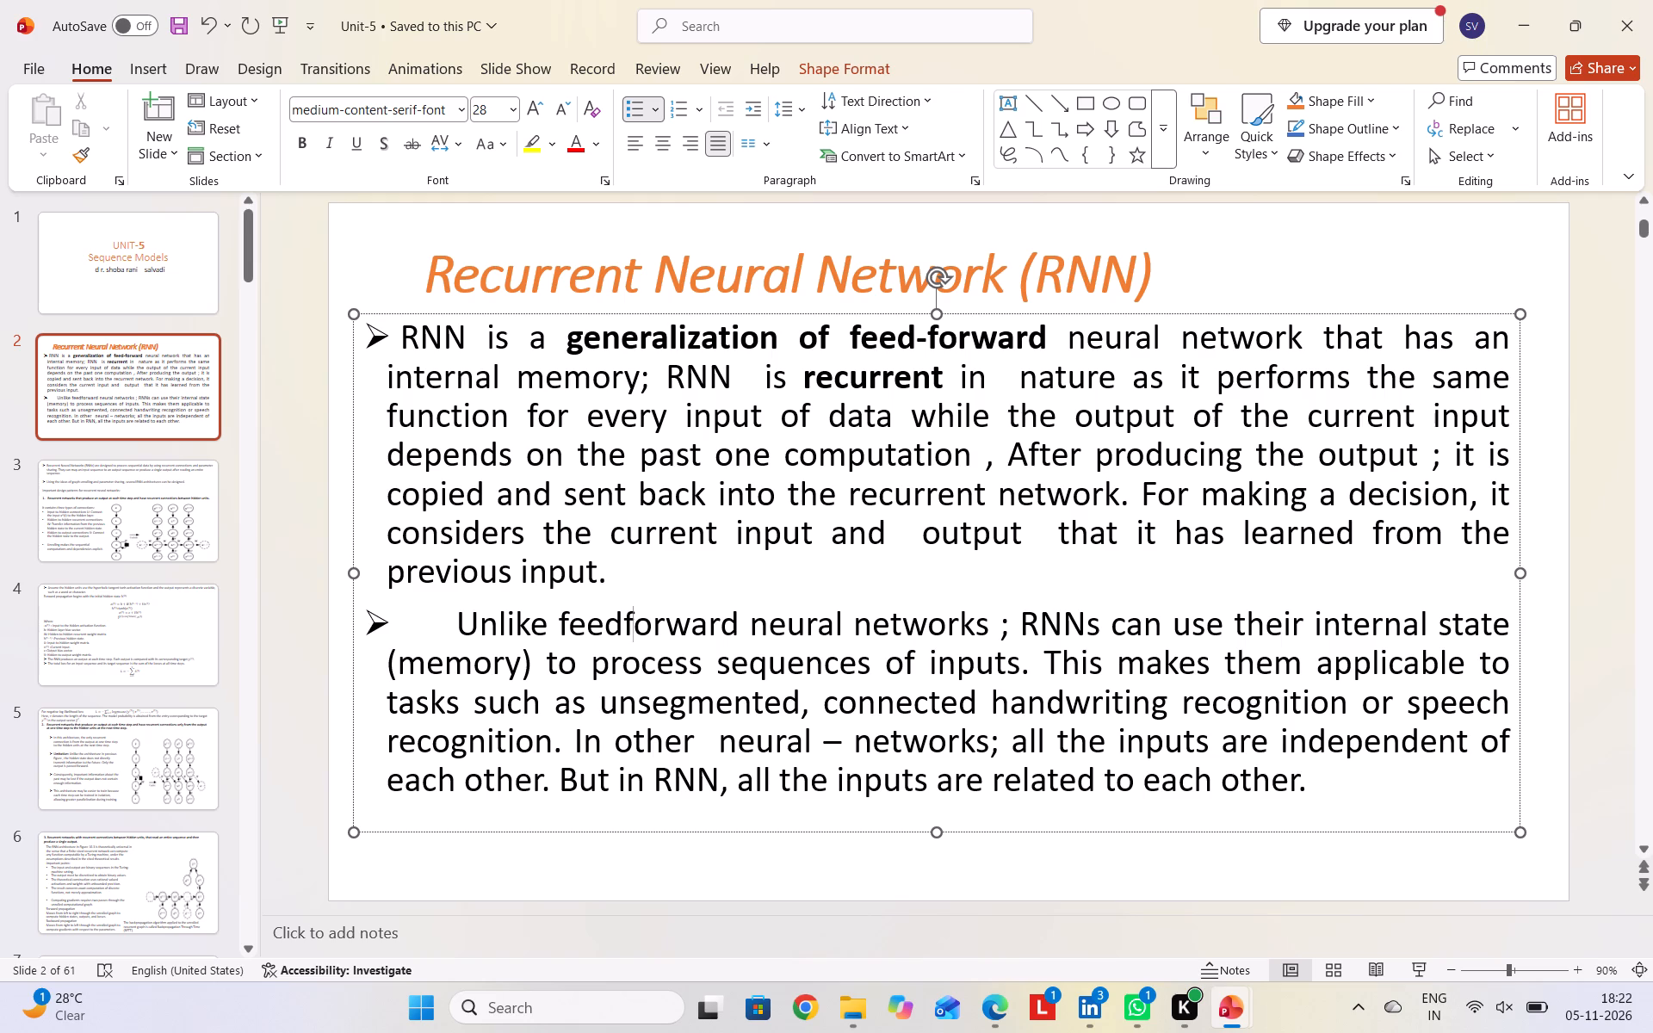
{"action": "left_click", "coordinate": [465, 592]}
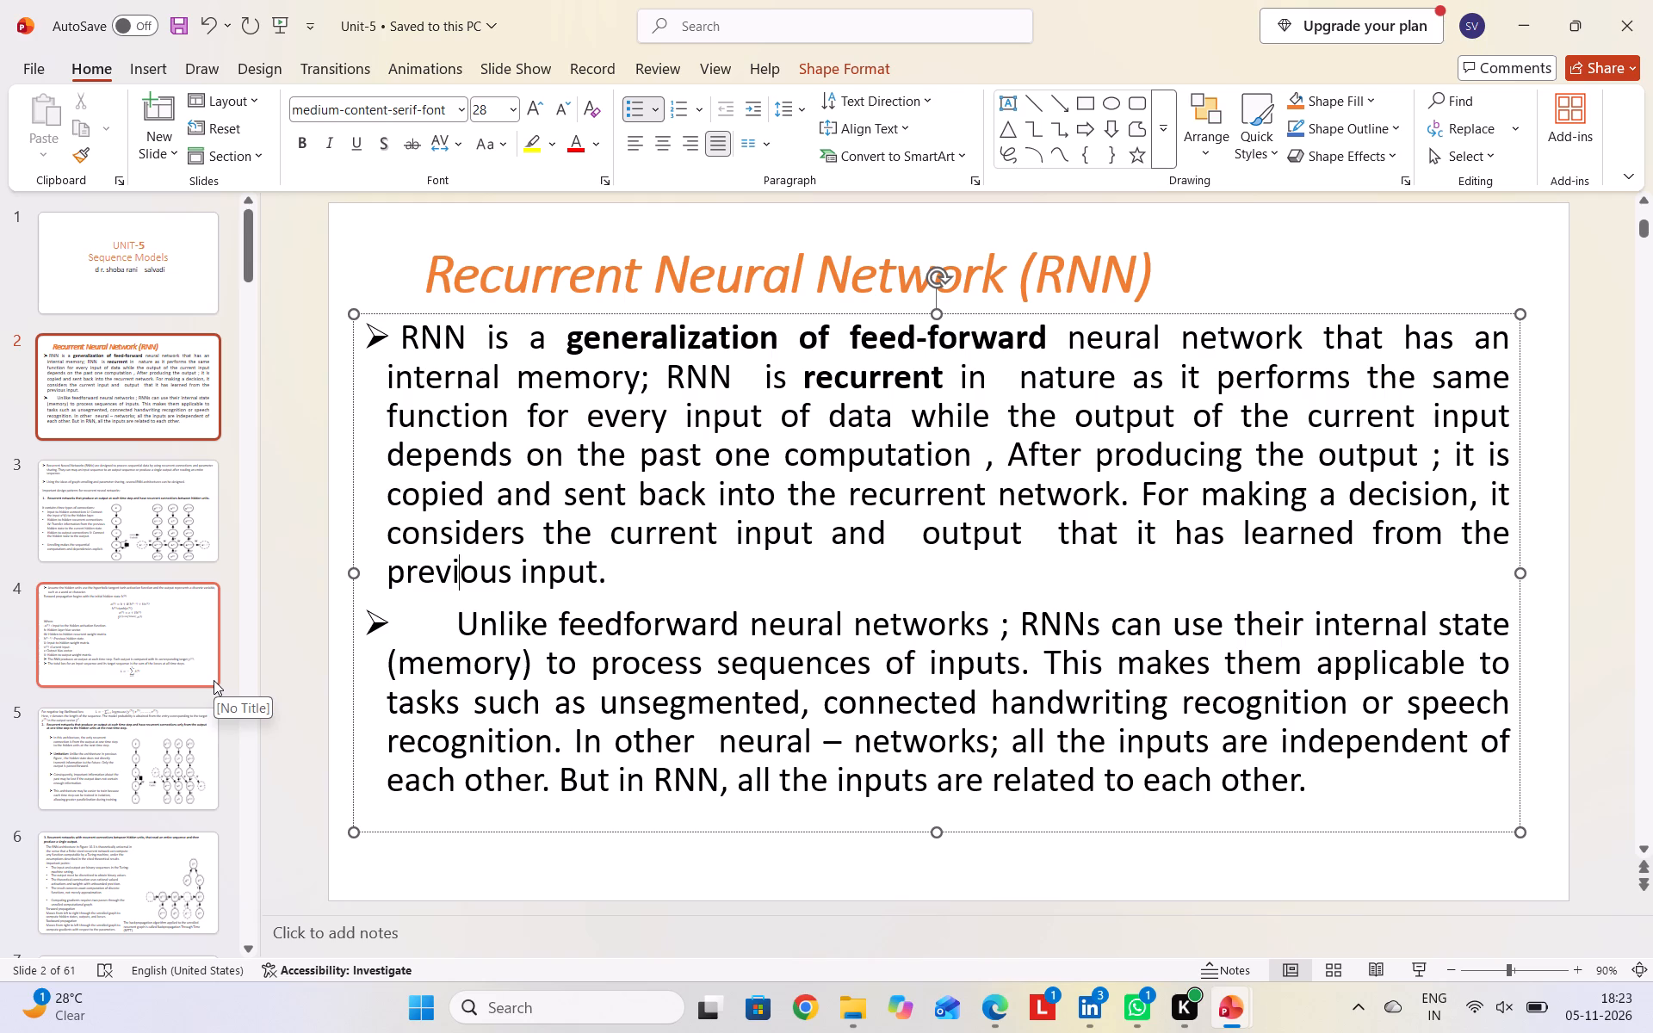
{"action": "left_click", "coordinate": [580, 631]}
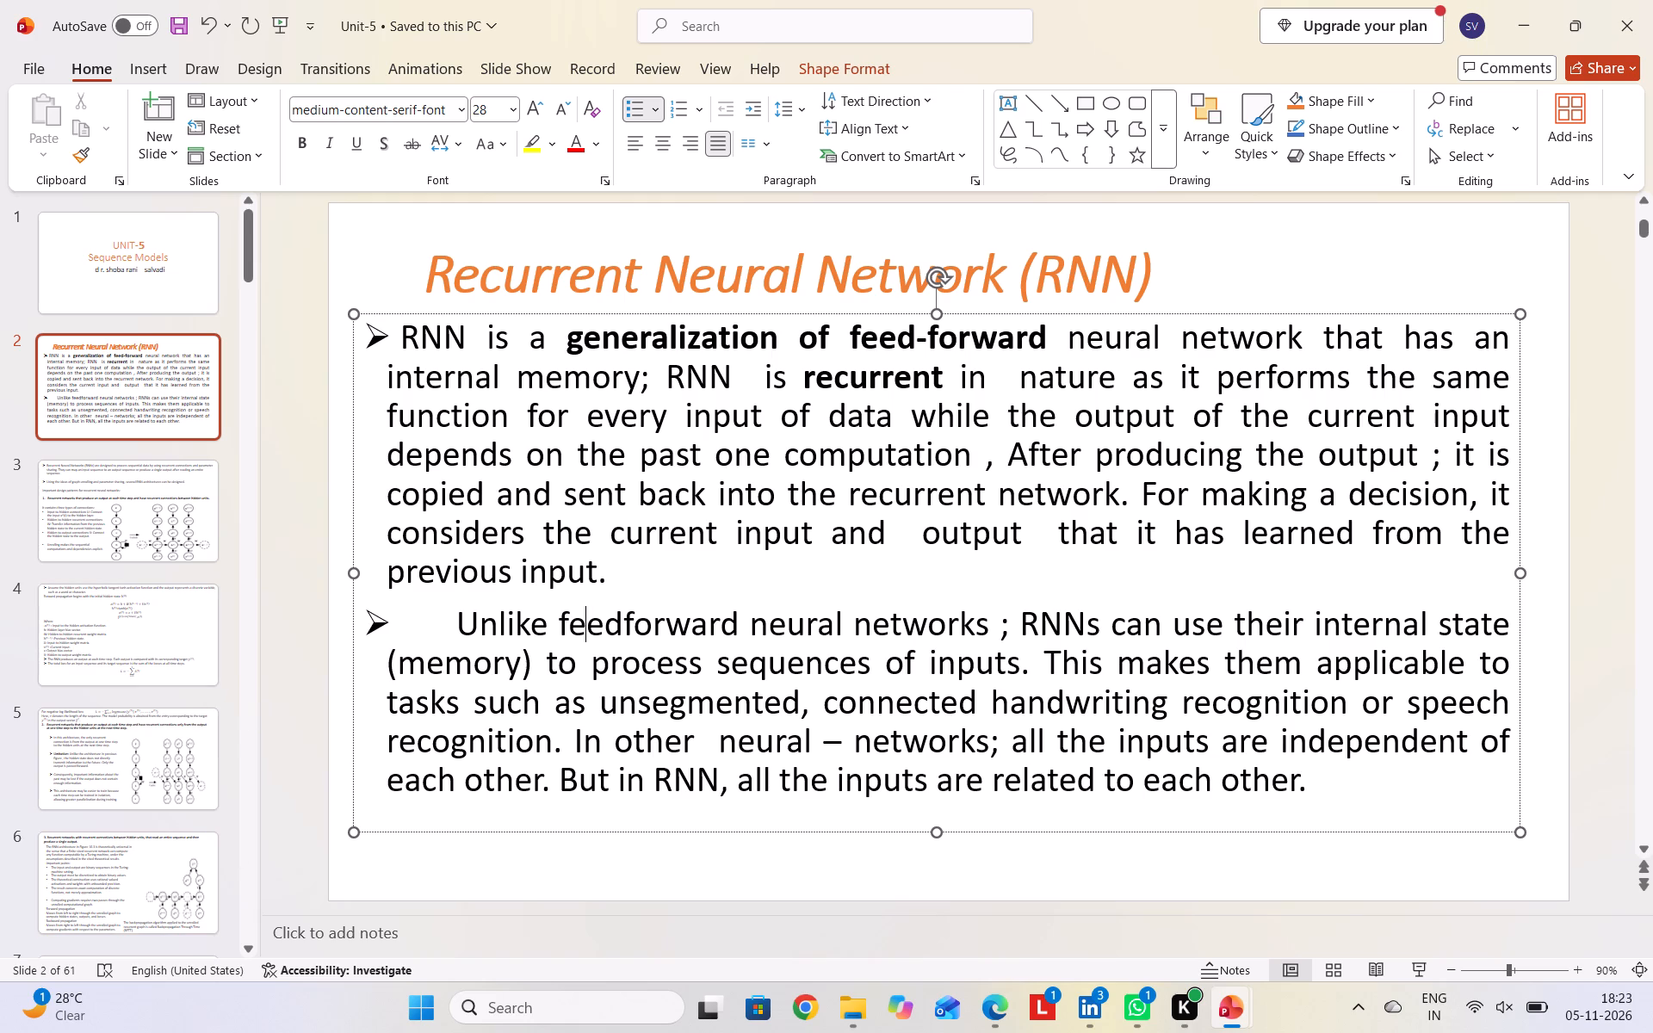
Remove the wide gap before "Unlike" at the start of the second bullet.
{"action": "left_click", "coordinate": [456, 627]}
{"action": "key", "text": "BackSpace"}
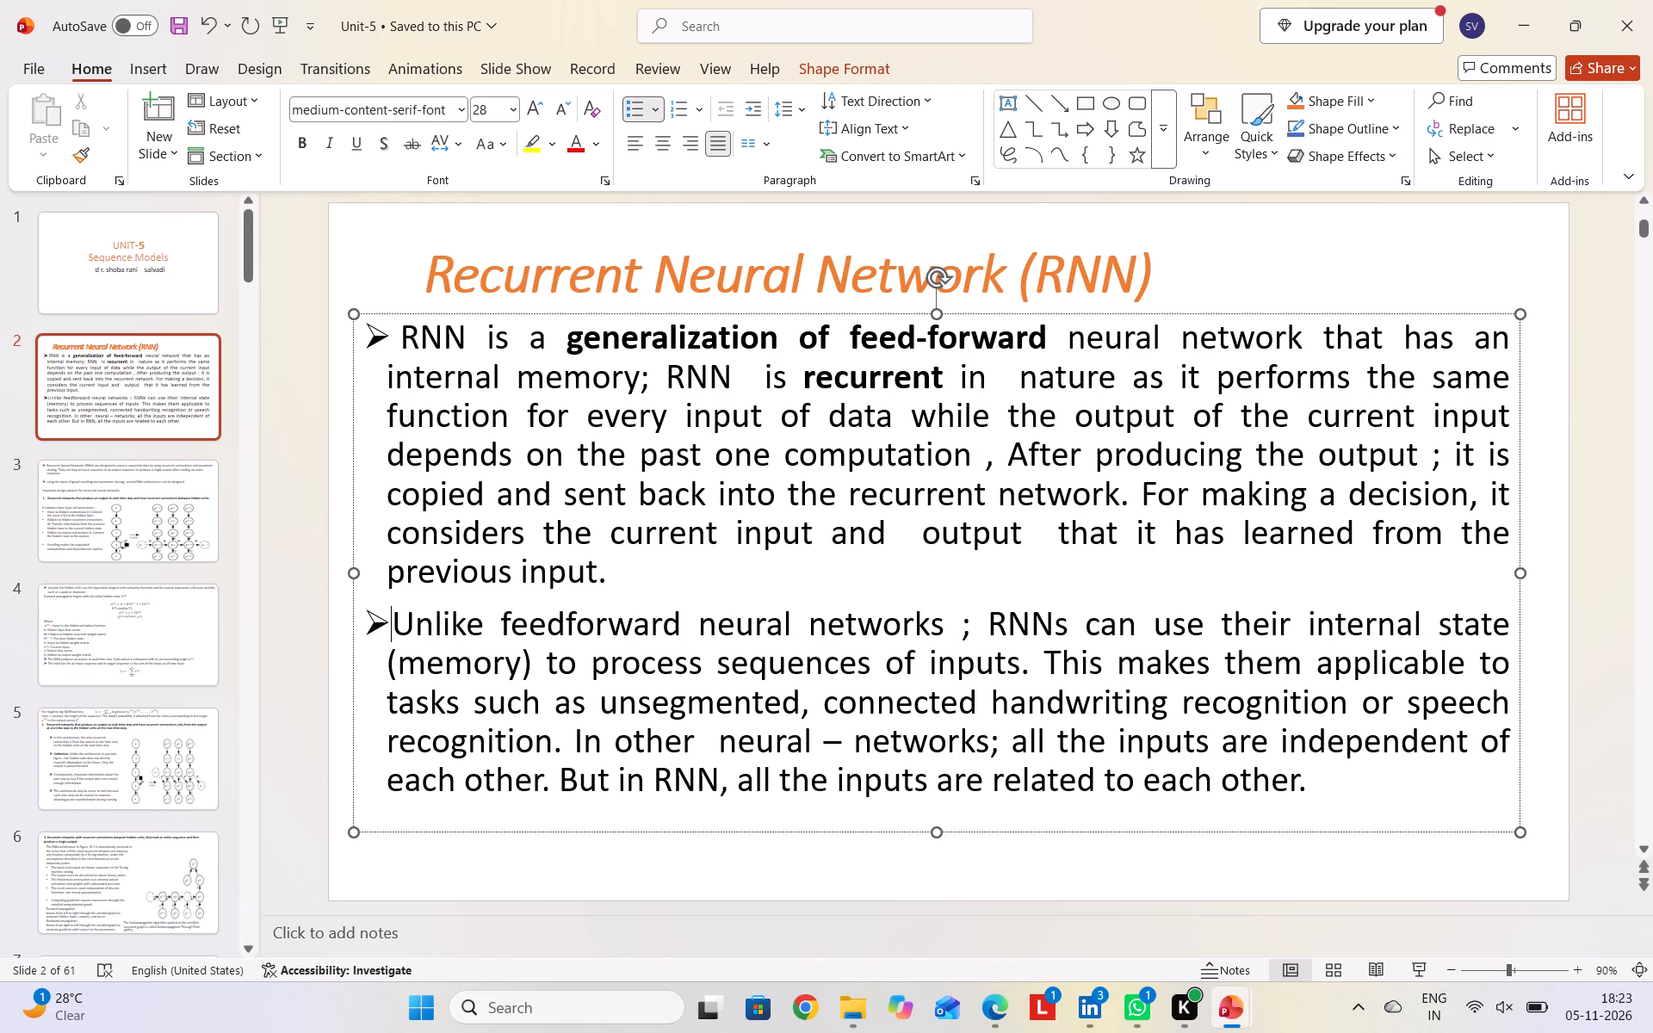
Delete the space before the semicolon after "Unlike feedforward neural networks" in the second bullet.
{"action": "left_click", "coordinate": [958, 627]}
{"action": "key", "text": "BackSpace"}
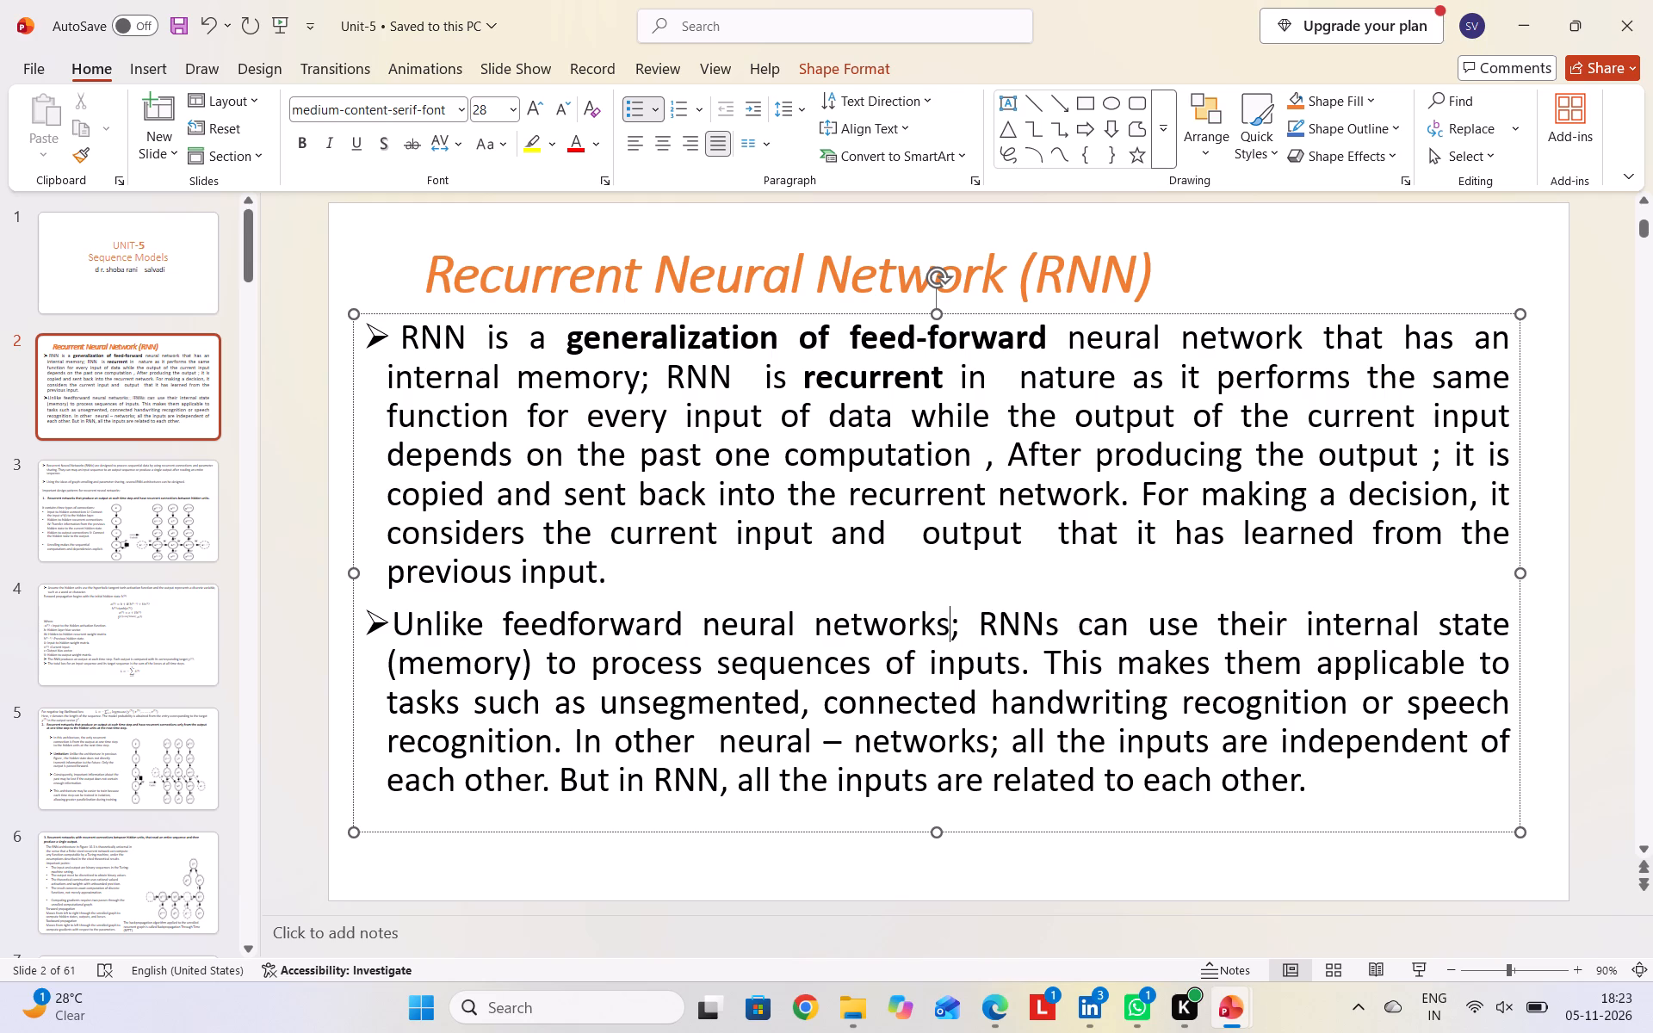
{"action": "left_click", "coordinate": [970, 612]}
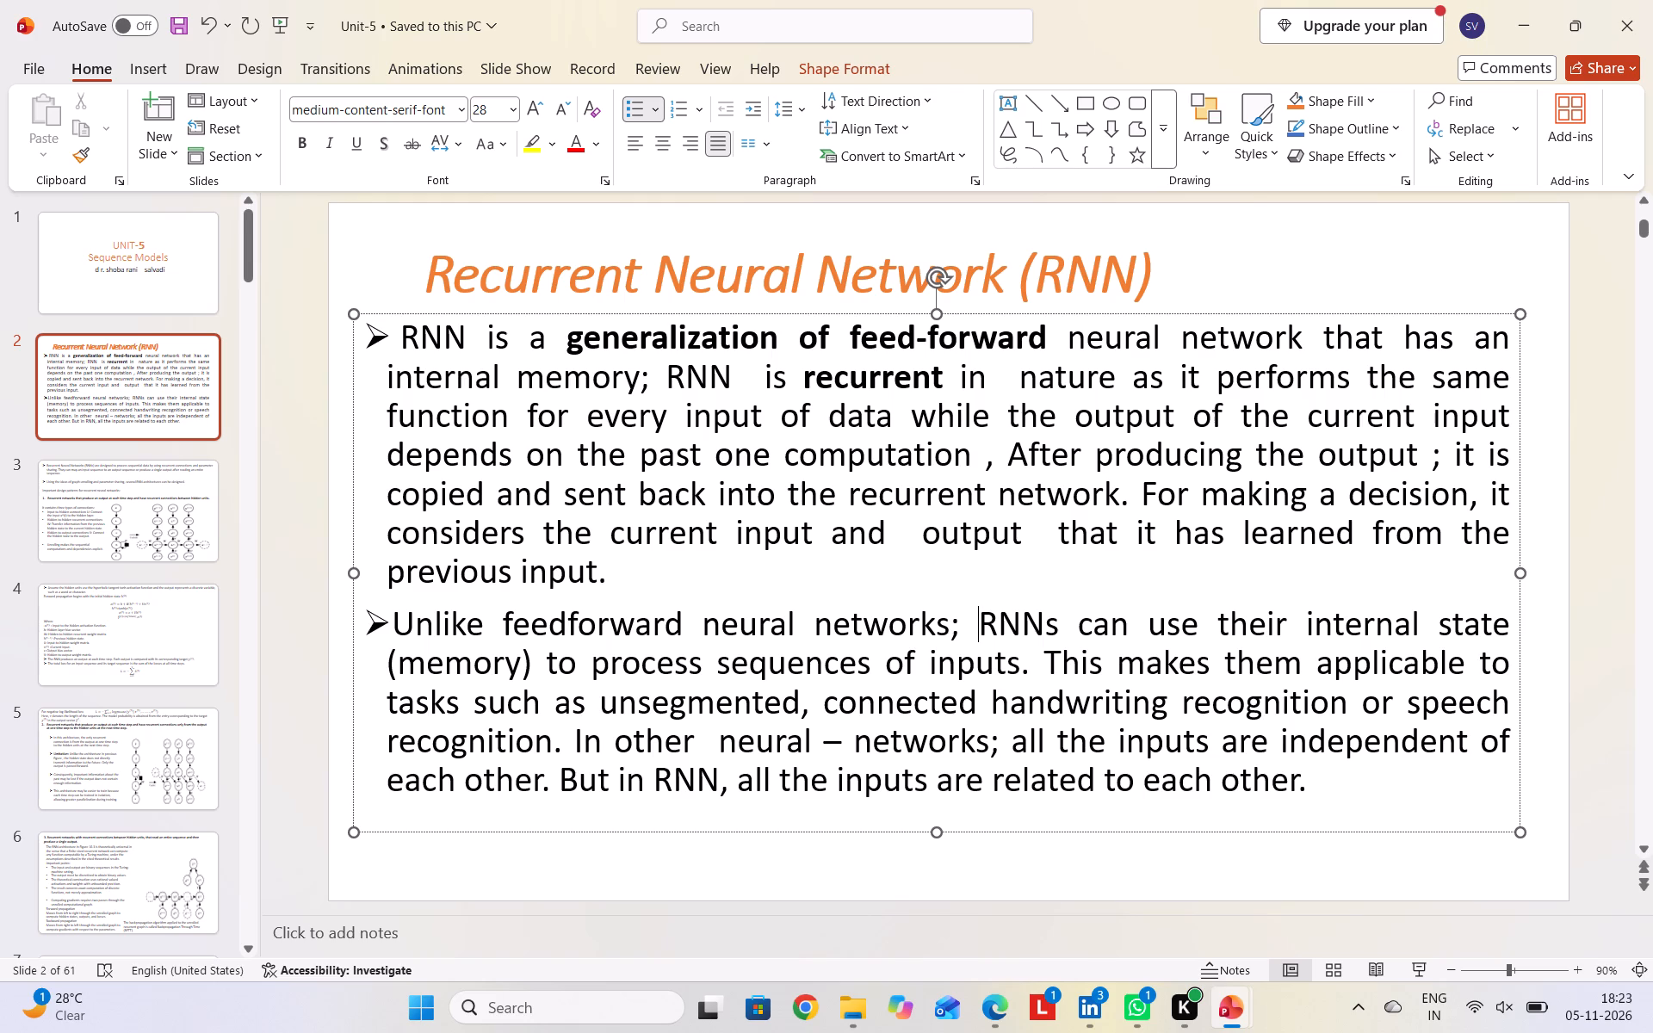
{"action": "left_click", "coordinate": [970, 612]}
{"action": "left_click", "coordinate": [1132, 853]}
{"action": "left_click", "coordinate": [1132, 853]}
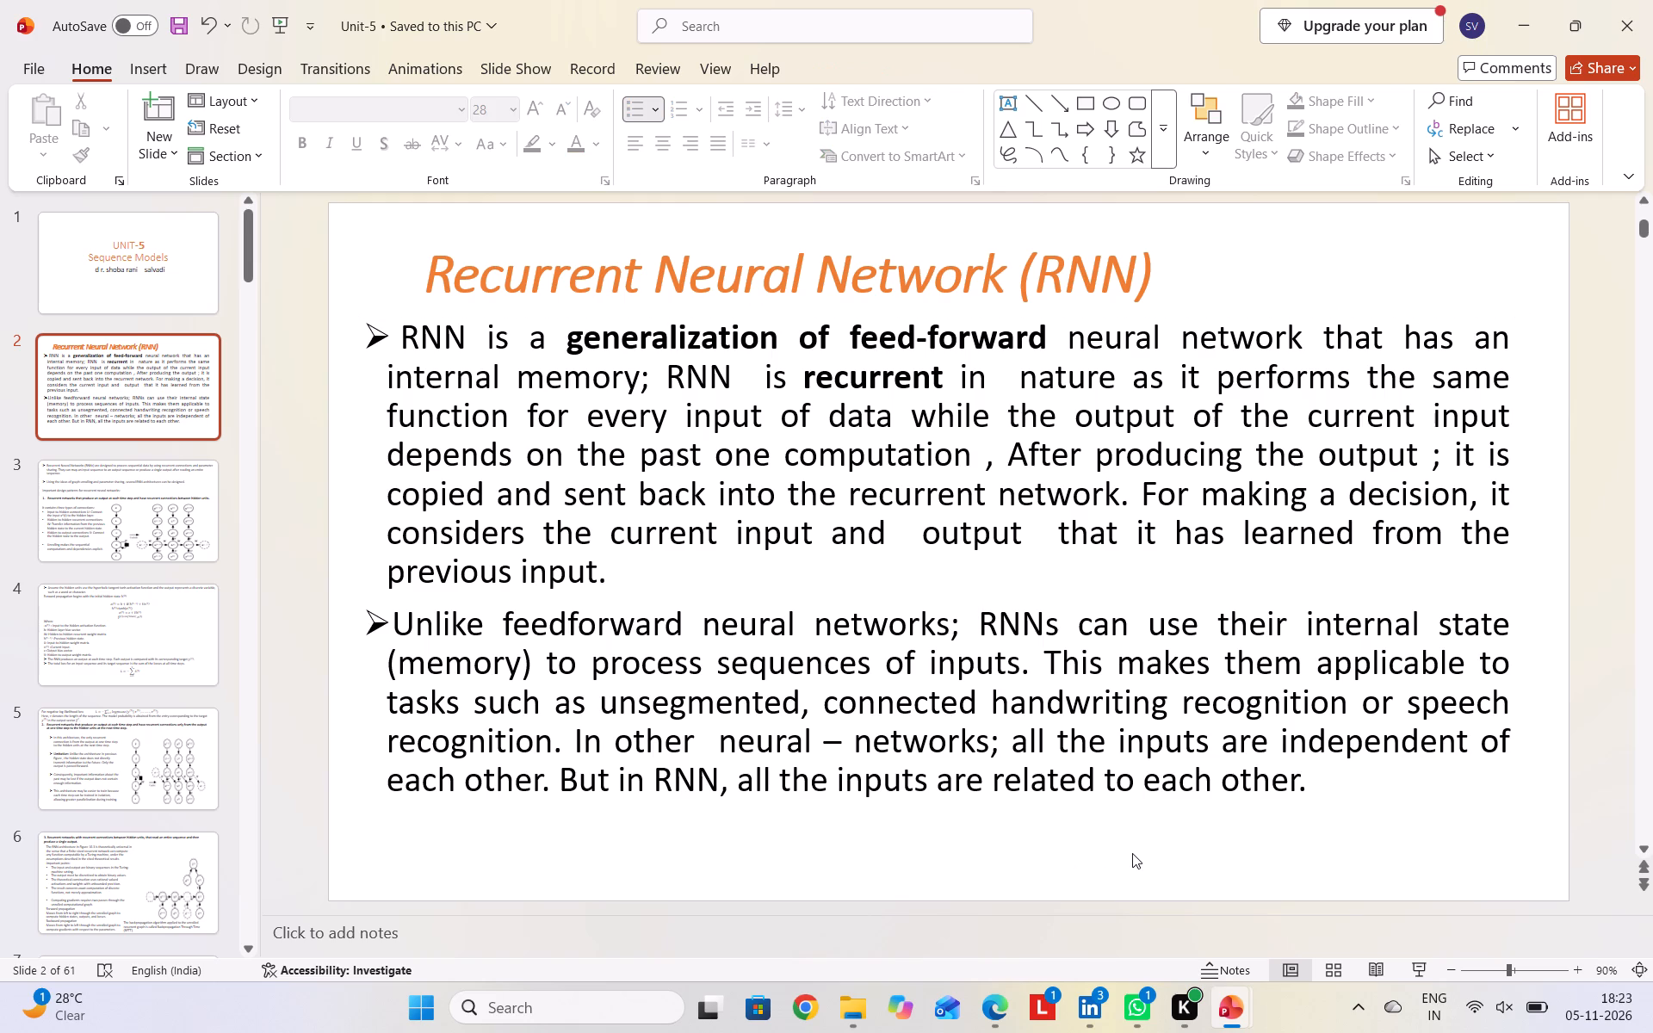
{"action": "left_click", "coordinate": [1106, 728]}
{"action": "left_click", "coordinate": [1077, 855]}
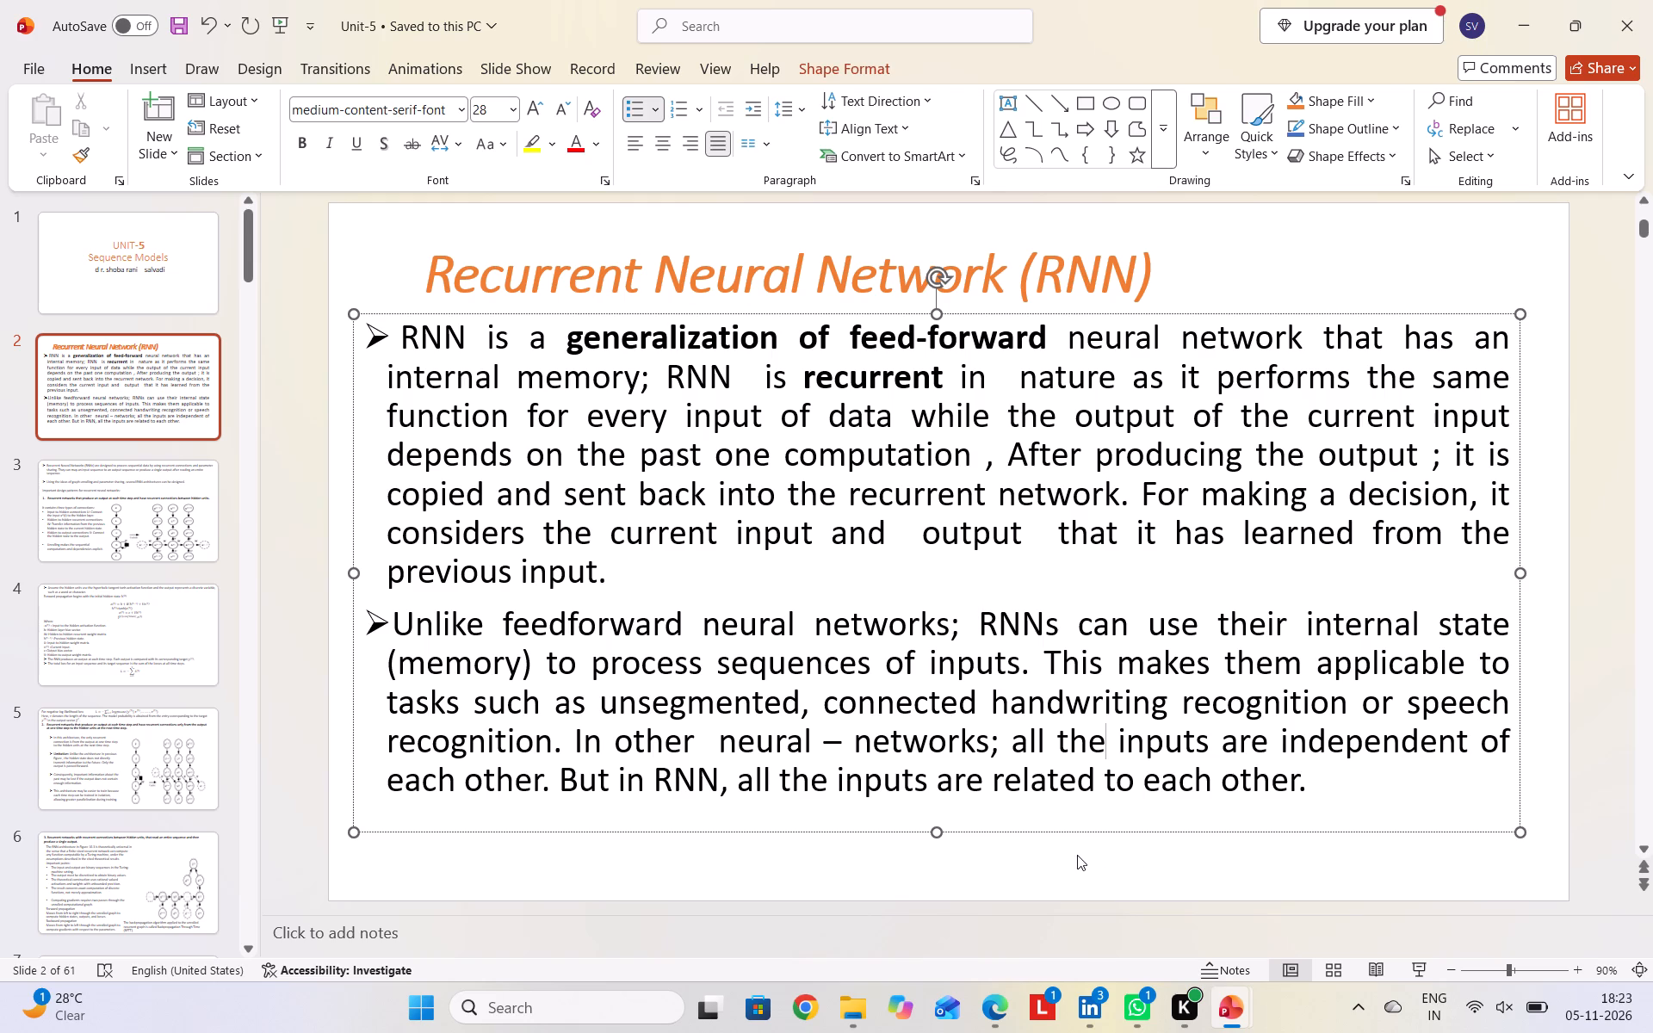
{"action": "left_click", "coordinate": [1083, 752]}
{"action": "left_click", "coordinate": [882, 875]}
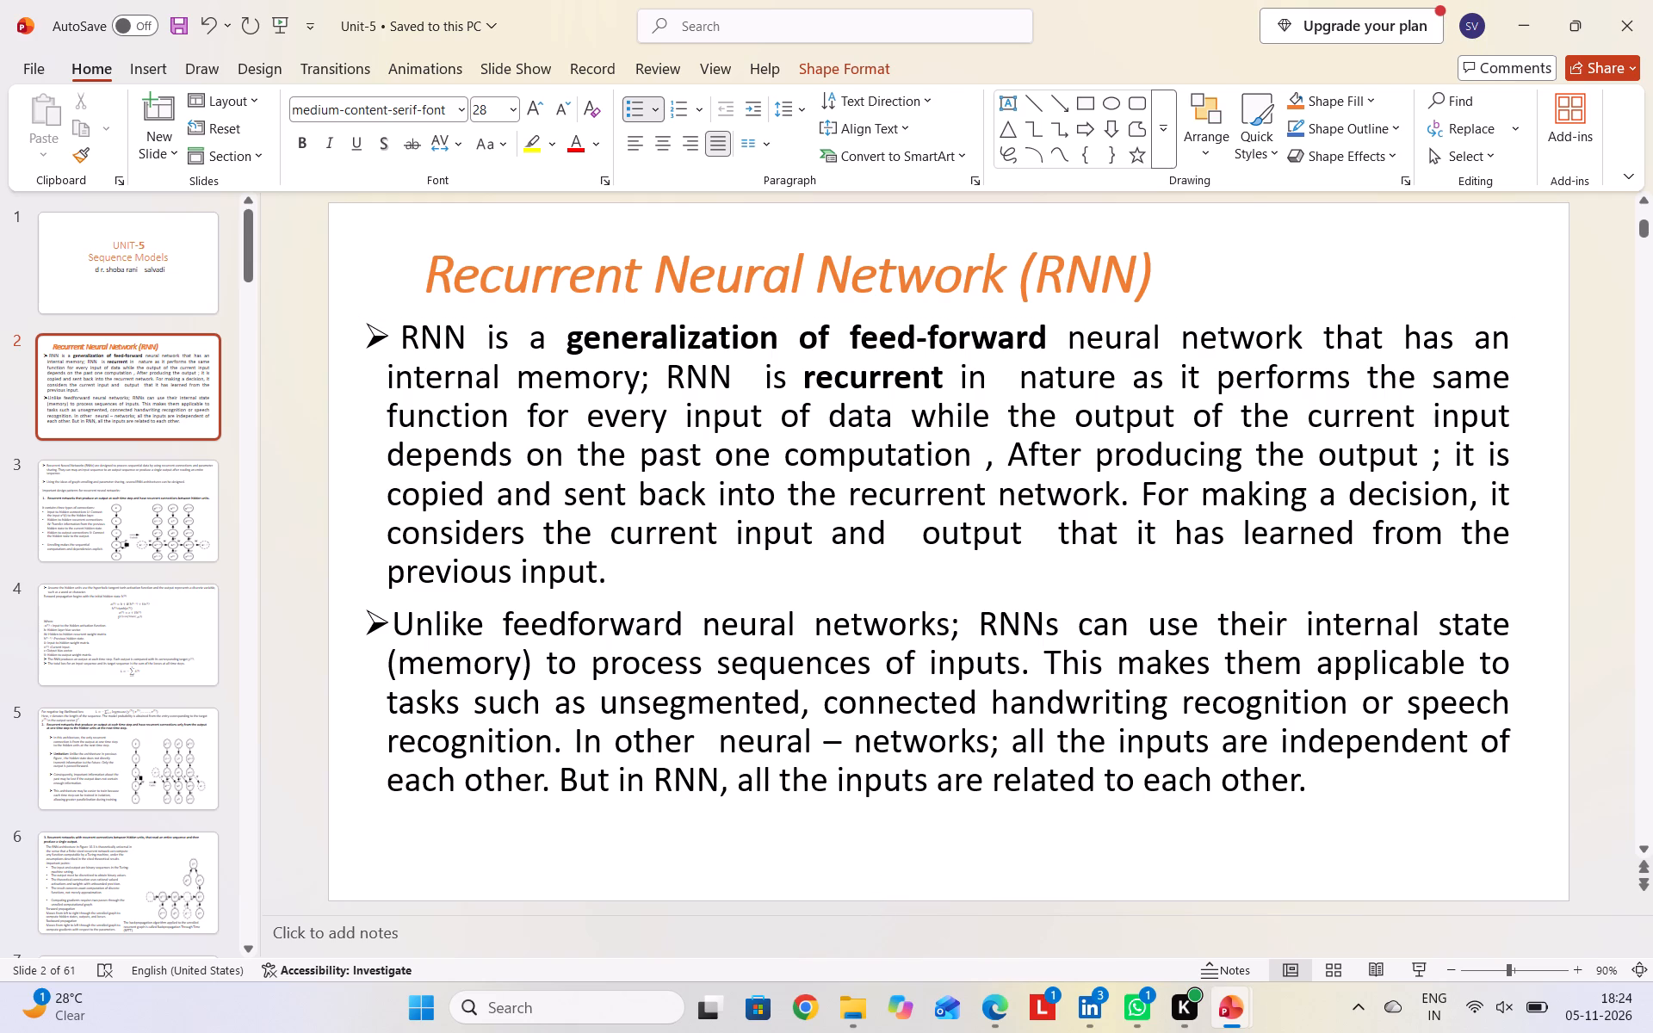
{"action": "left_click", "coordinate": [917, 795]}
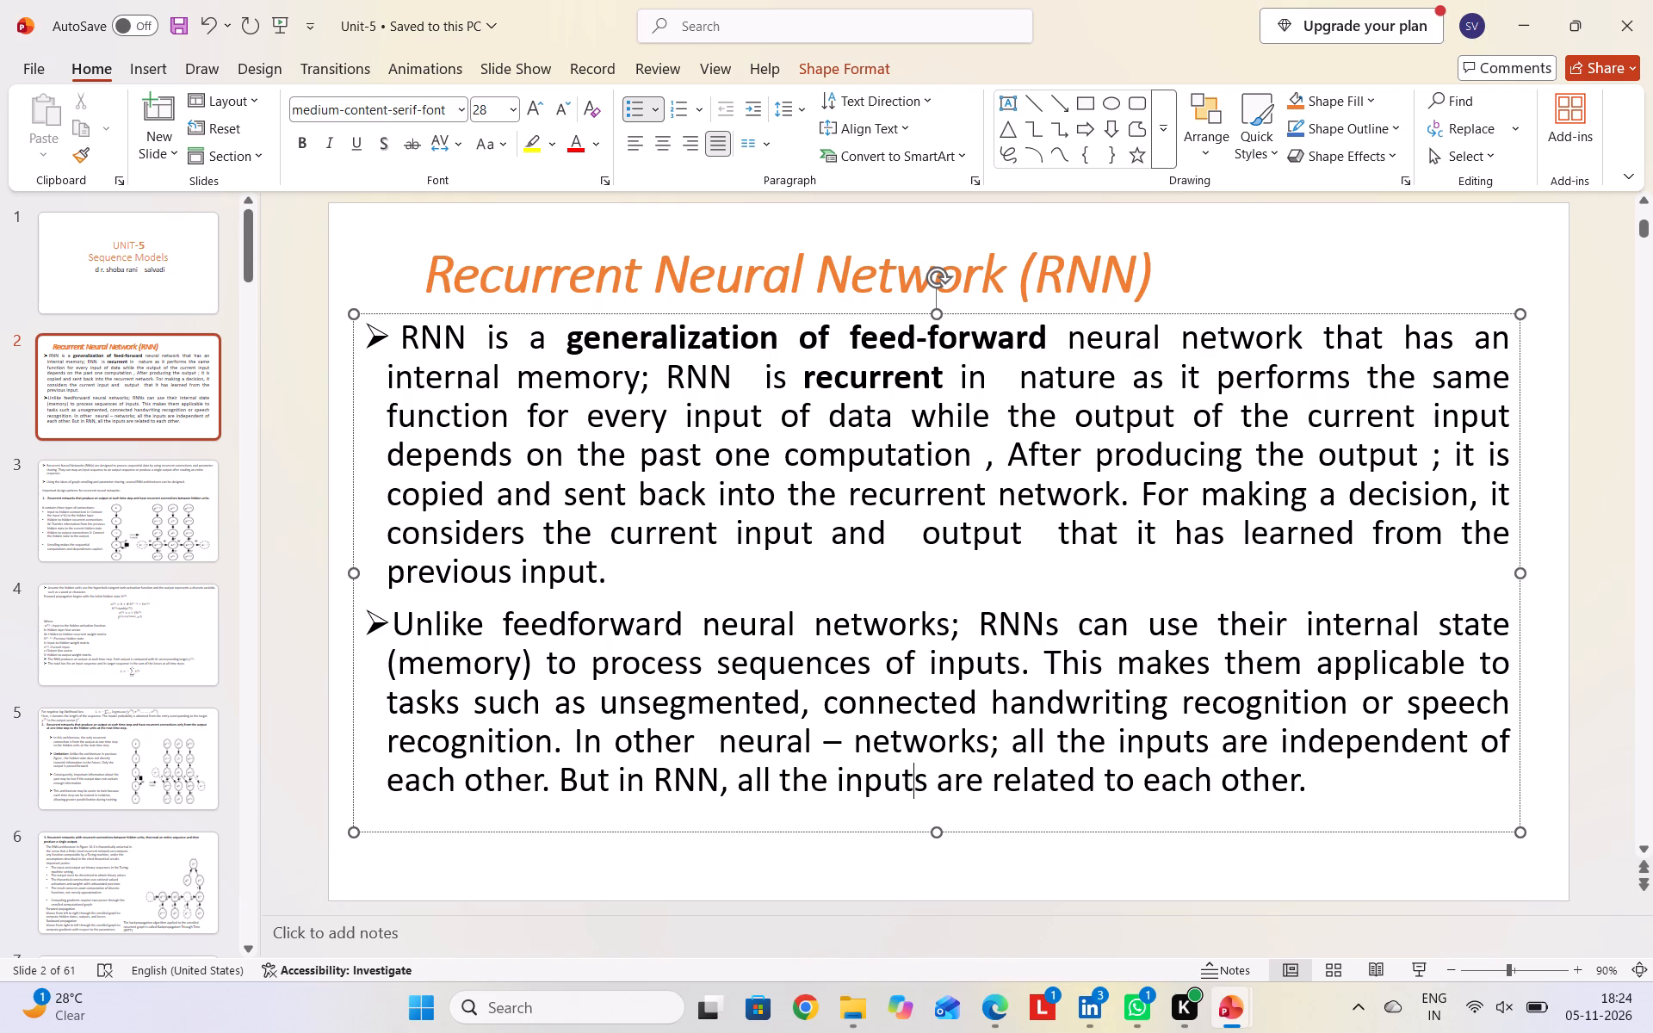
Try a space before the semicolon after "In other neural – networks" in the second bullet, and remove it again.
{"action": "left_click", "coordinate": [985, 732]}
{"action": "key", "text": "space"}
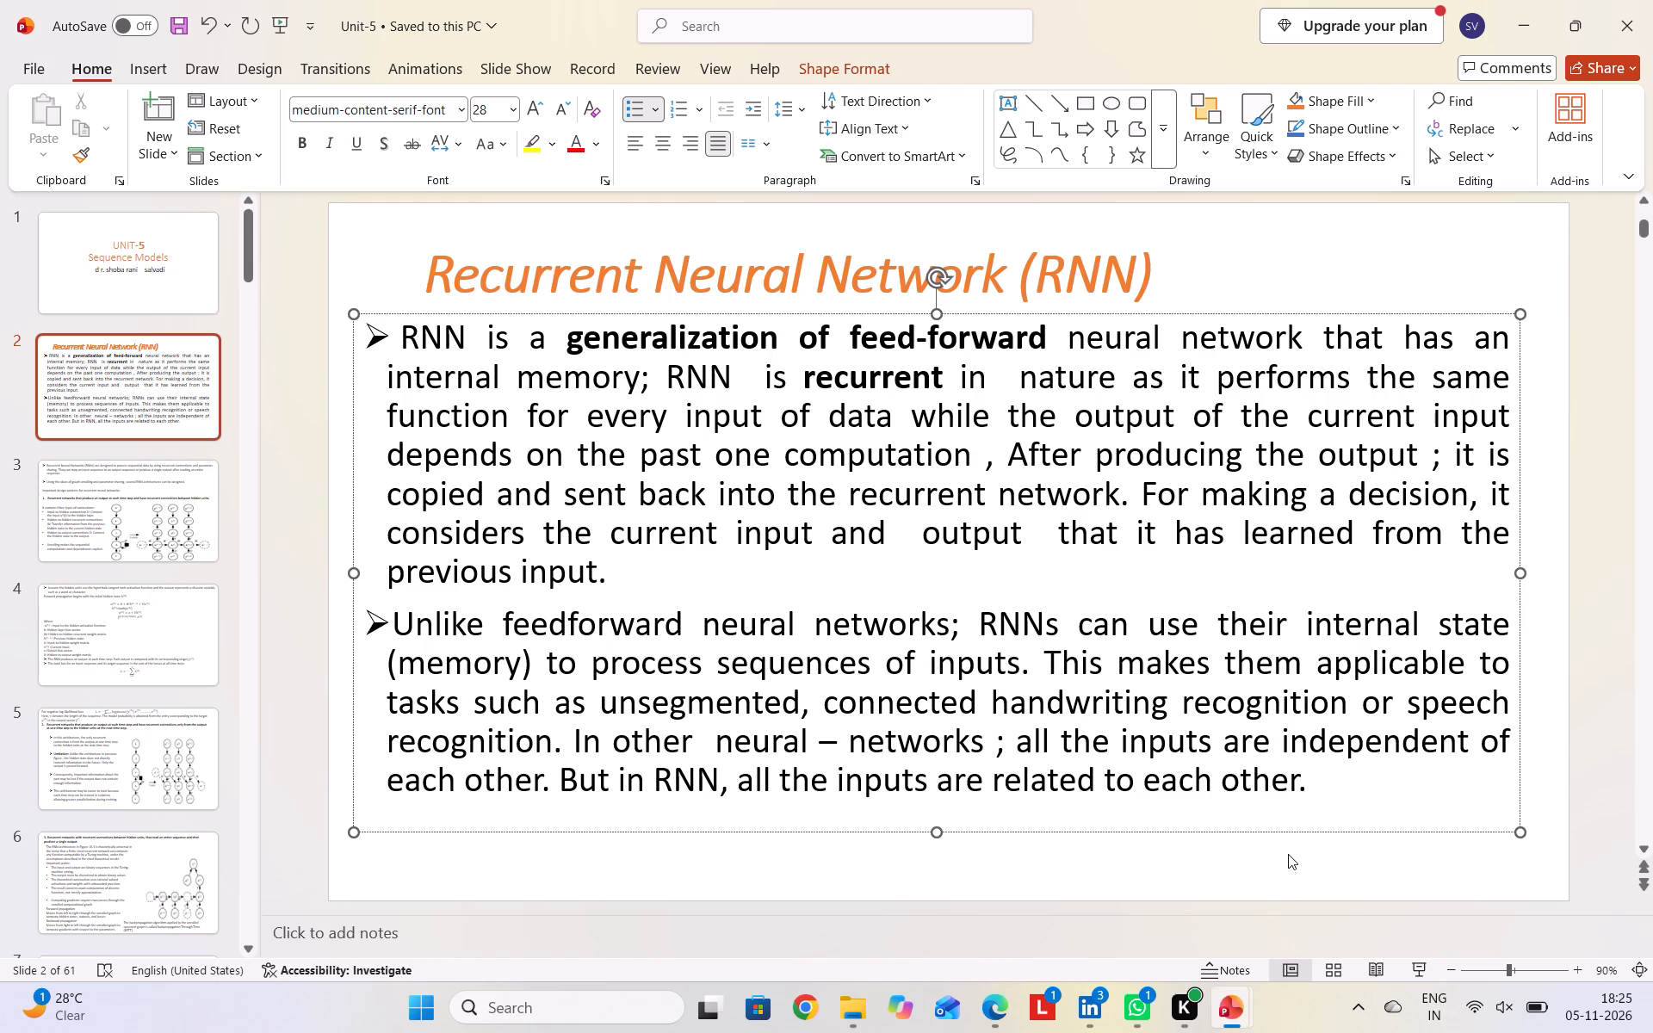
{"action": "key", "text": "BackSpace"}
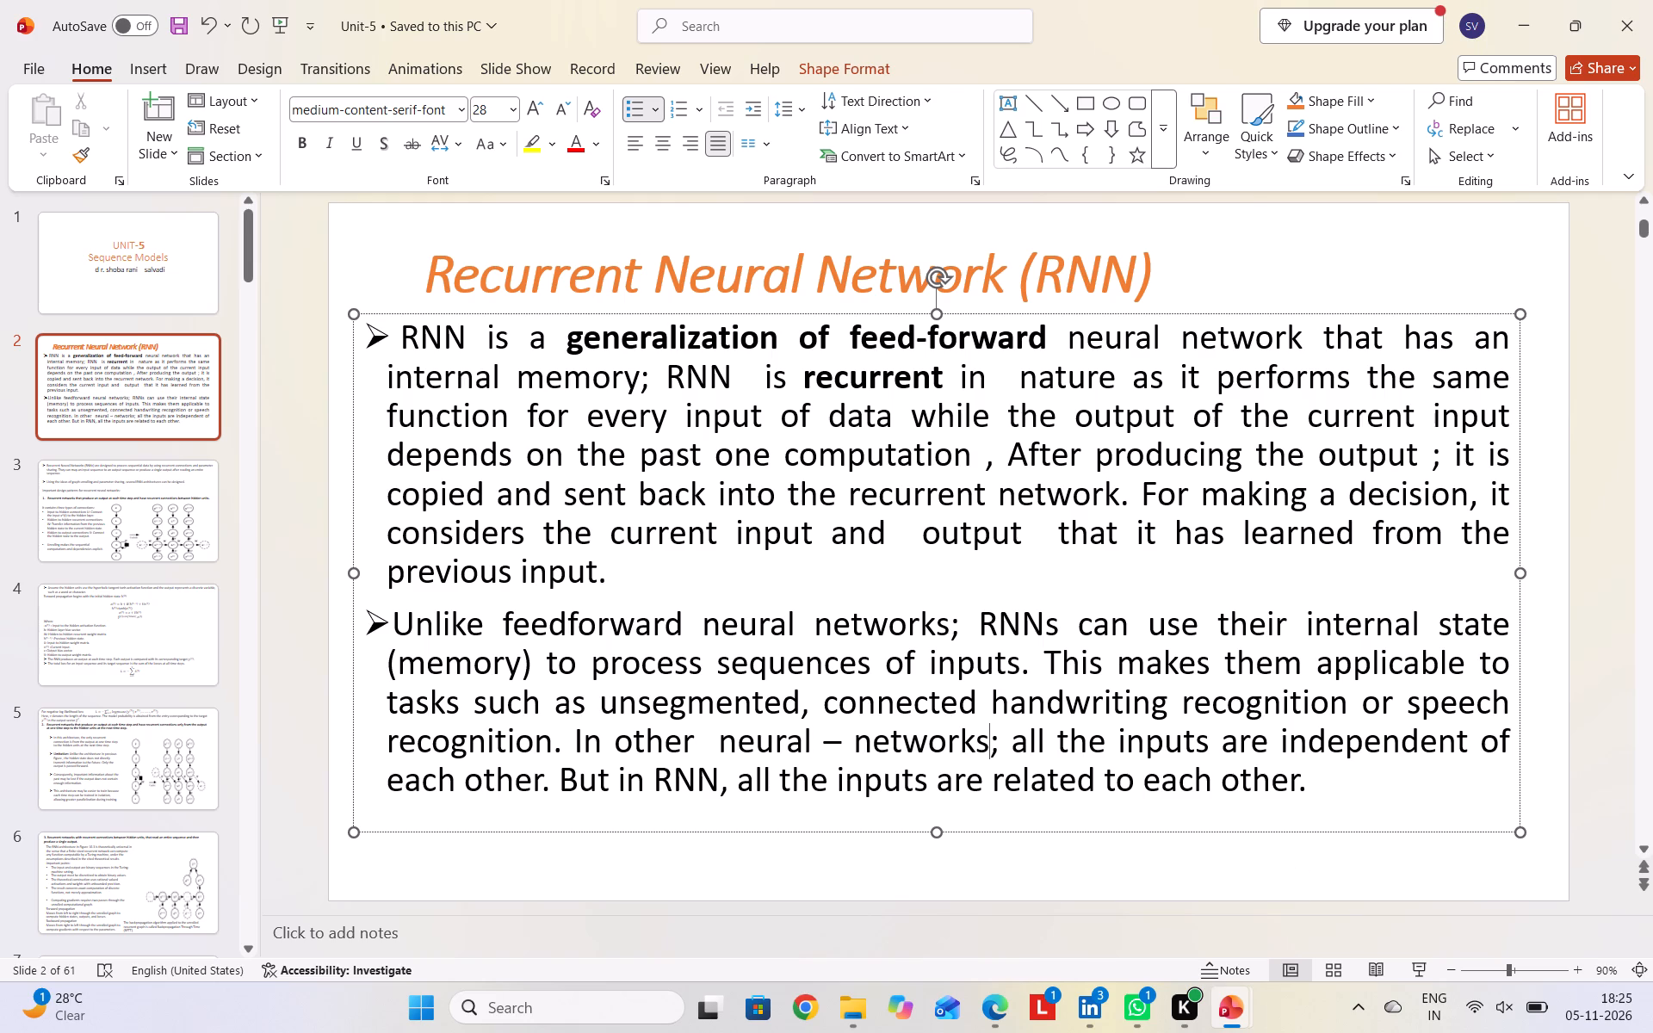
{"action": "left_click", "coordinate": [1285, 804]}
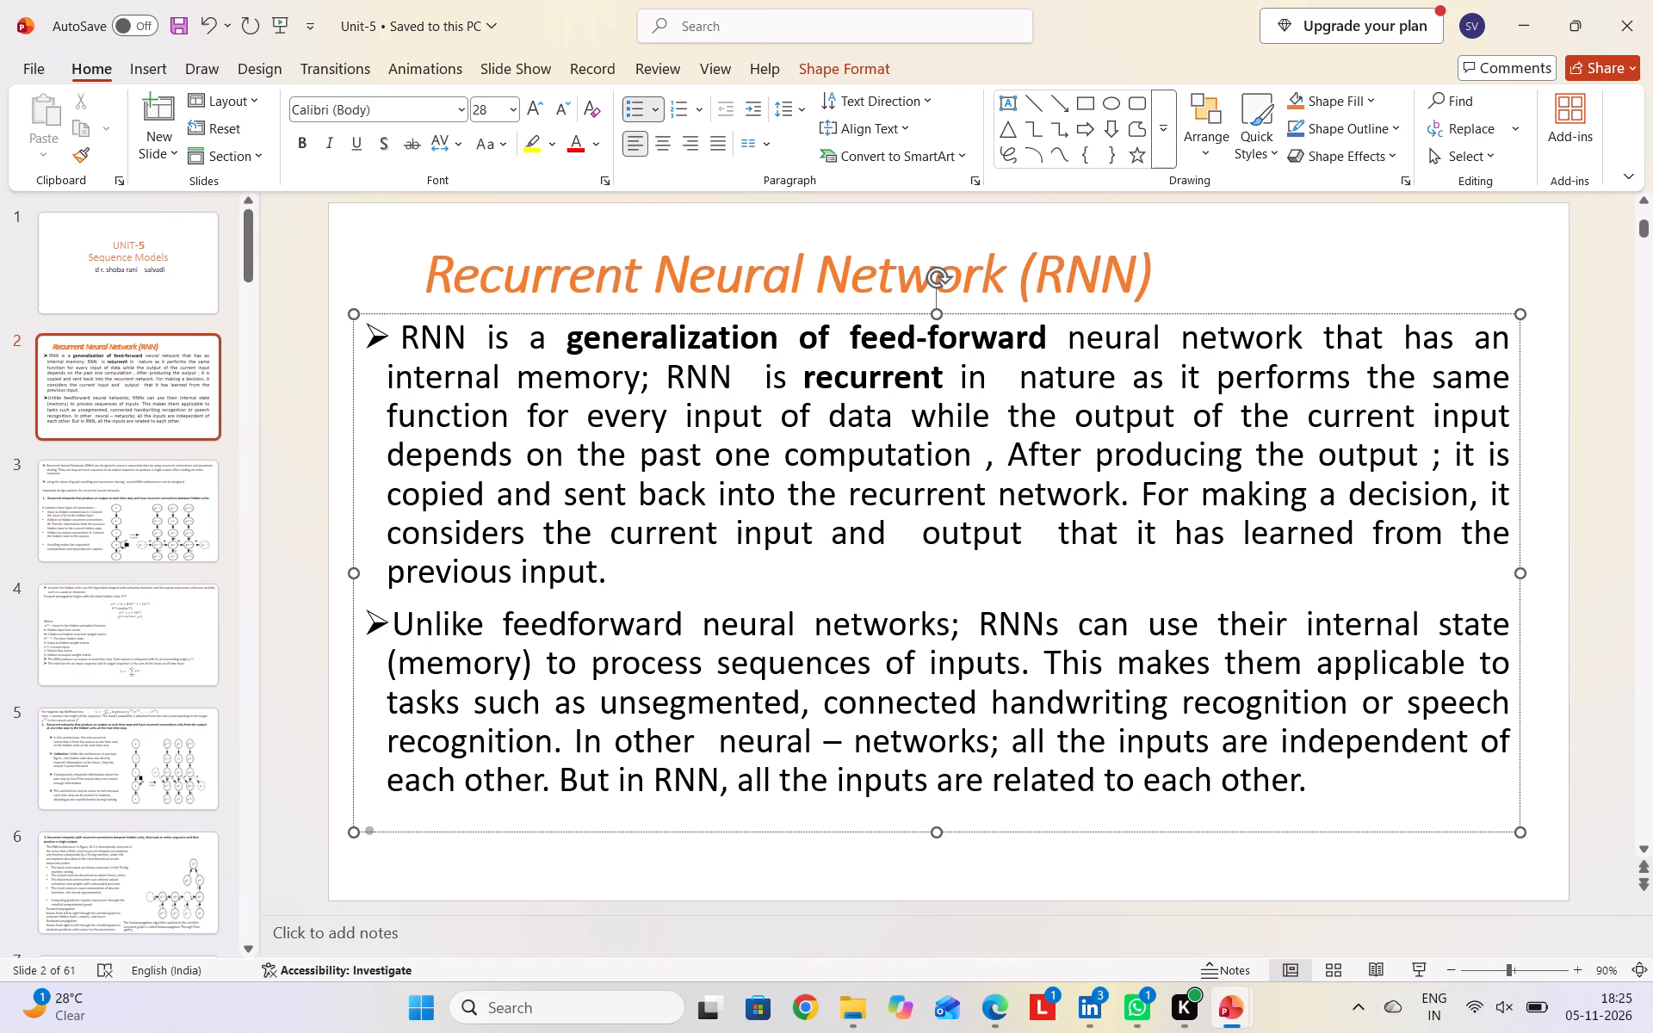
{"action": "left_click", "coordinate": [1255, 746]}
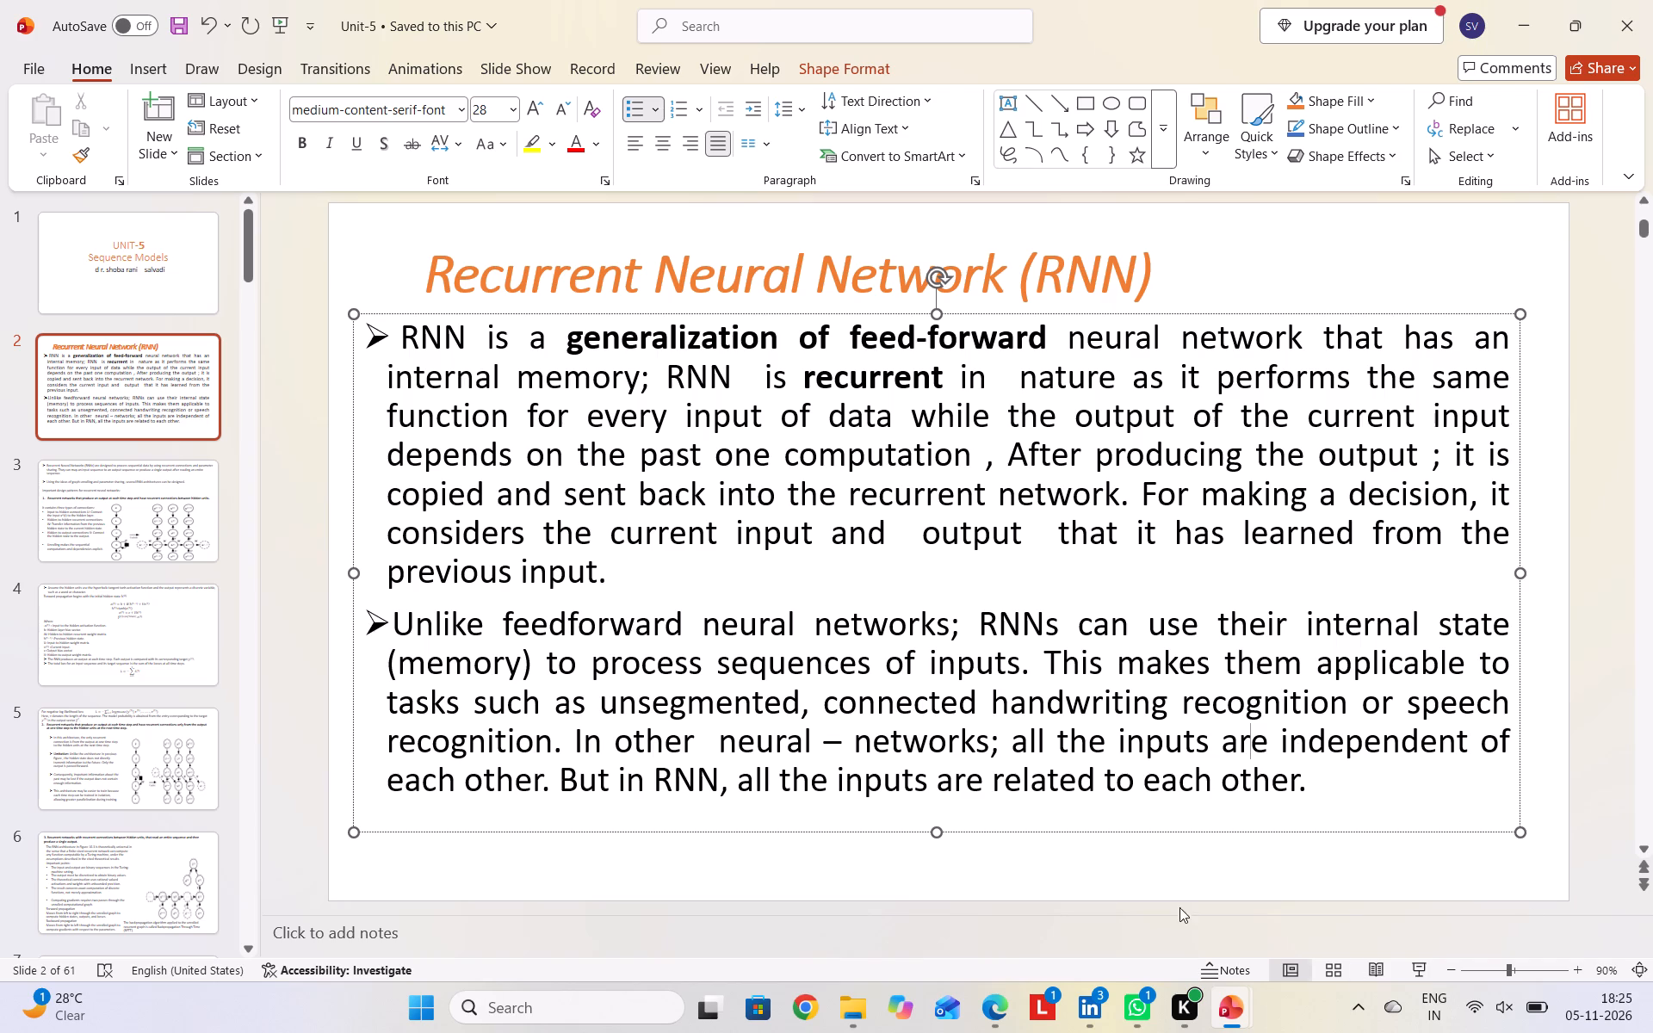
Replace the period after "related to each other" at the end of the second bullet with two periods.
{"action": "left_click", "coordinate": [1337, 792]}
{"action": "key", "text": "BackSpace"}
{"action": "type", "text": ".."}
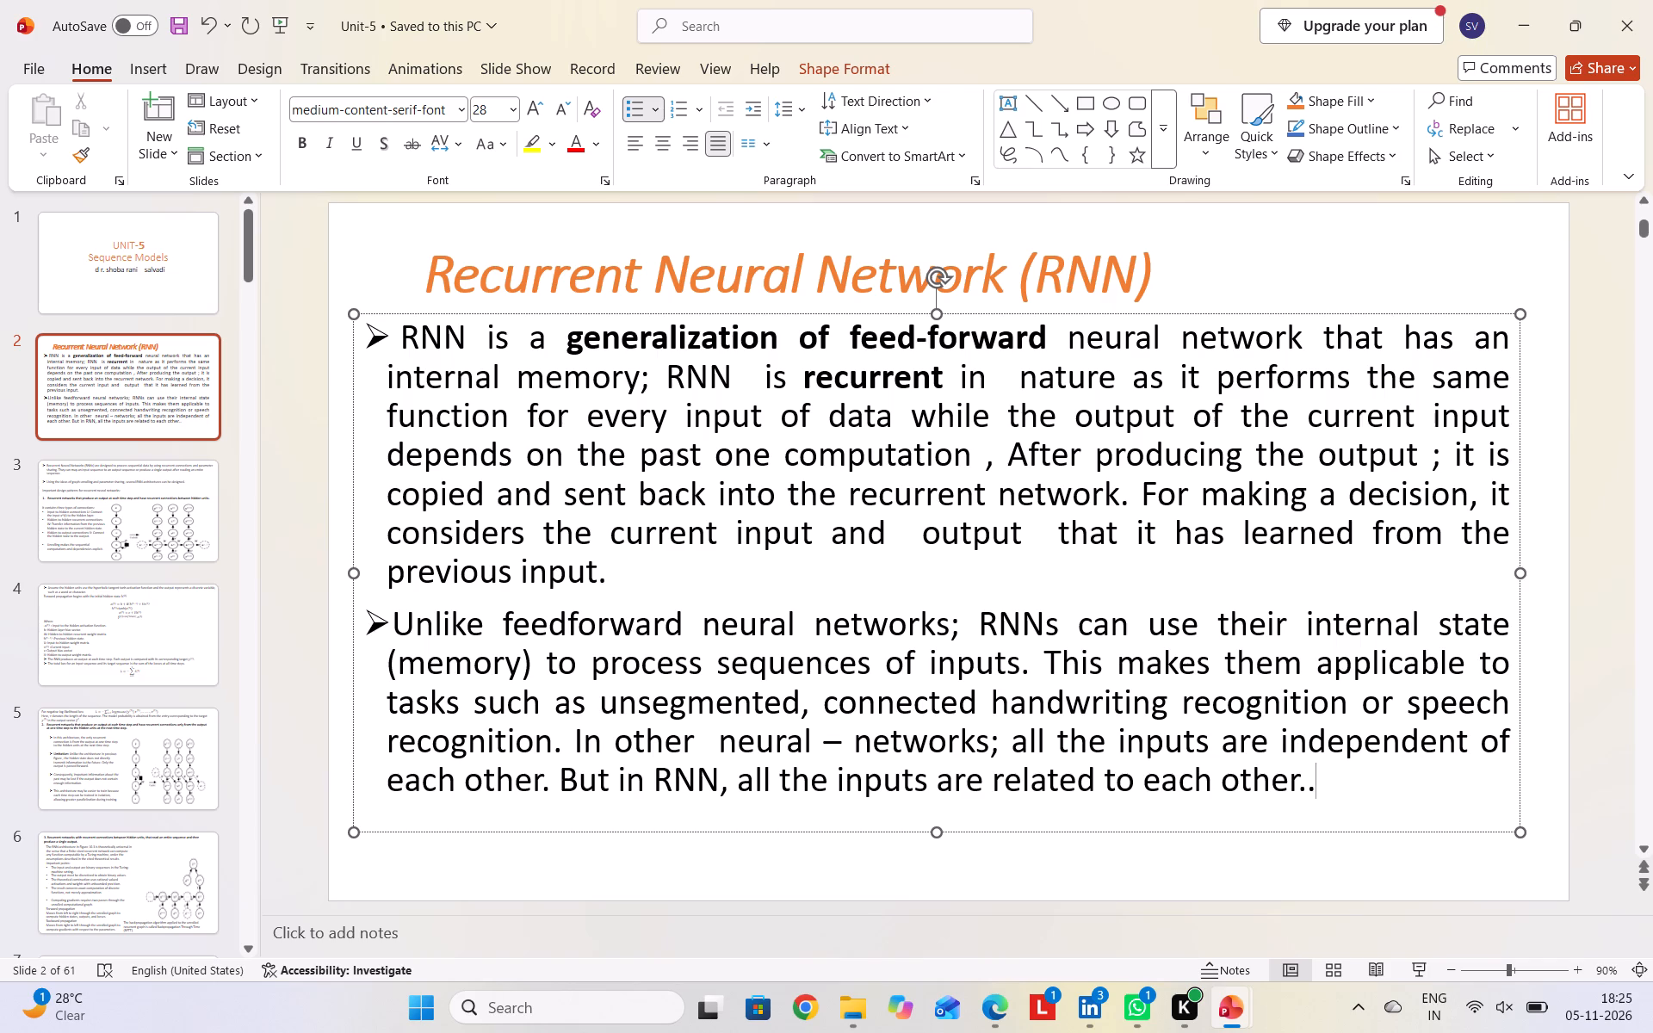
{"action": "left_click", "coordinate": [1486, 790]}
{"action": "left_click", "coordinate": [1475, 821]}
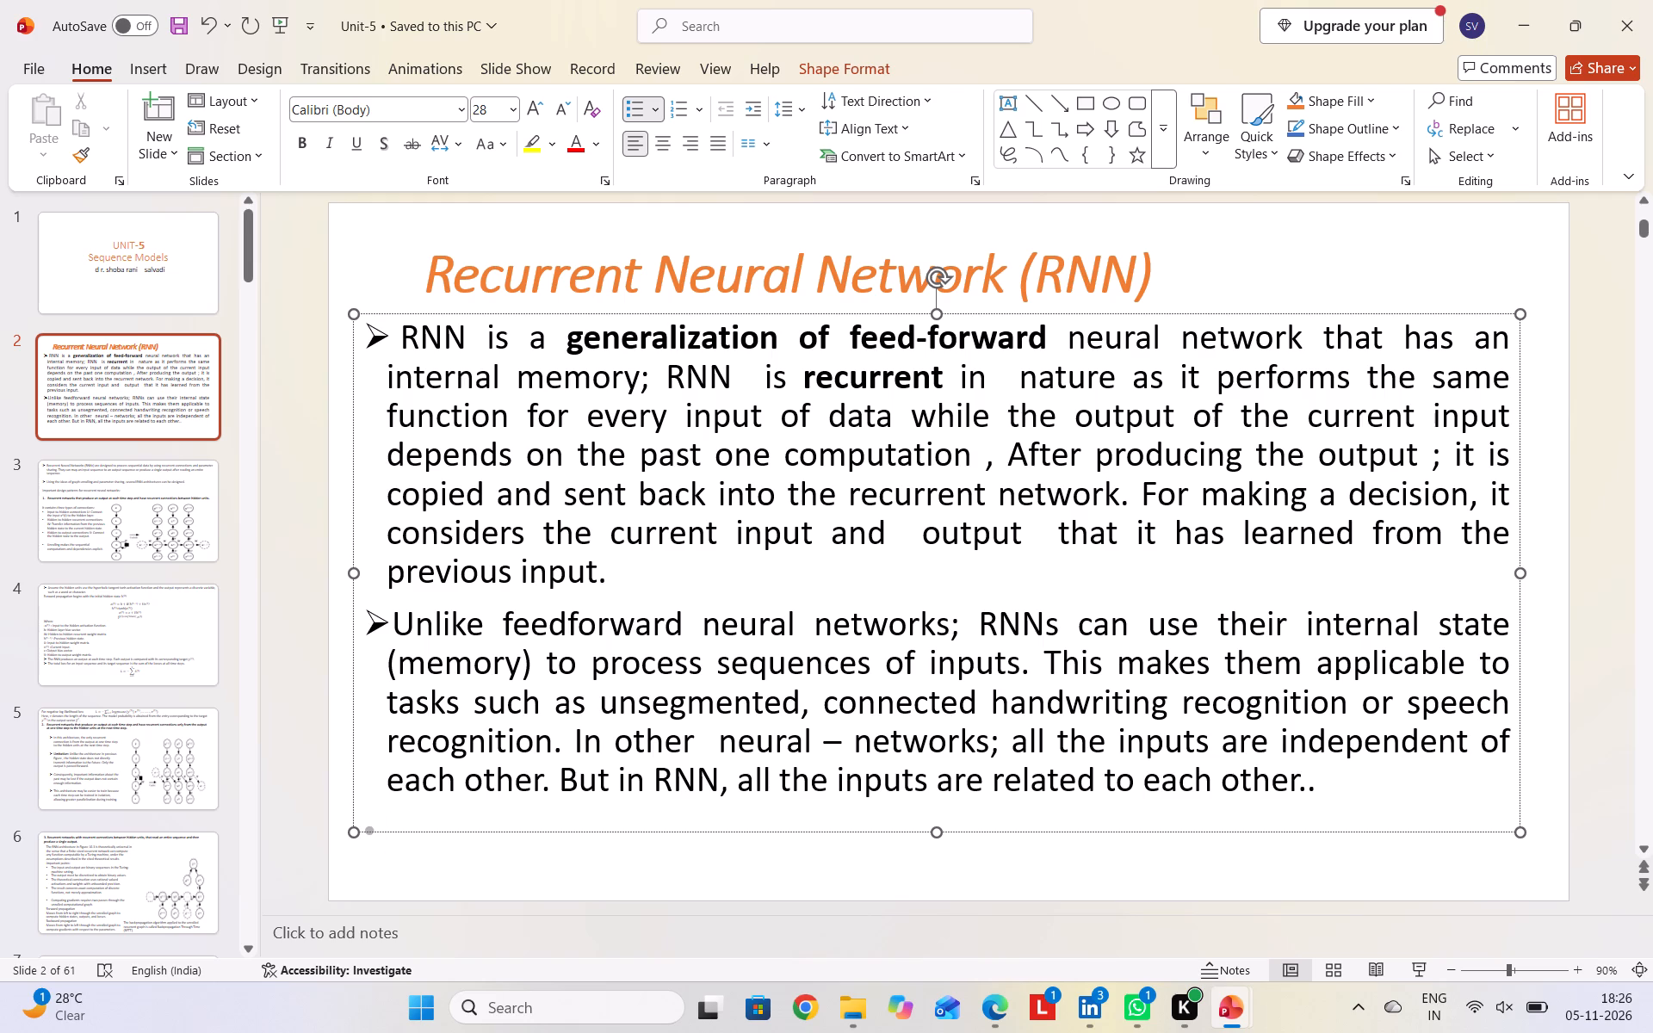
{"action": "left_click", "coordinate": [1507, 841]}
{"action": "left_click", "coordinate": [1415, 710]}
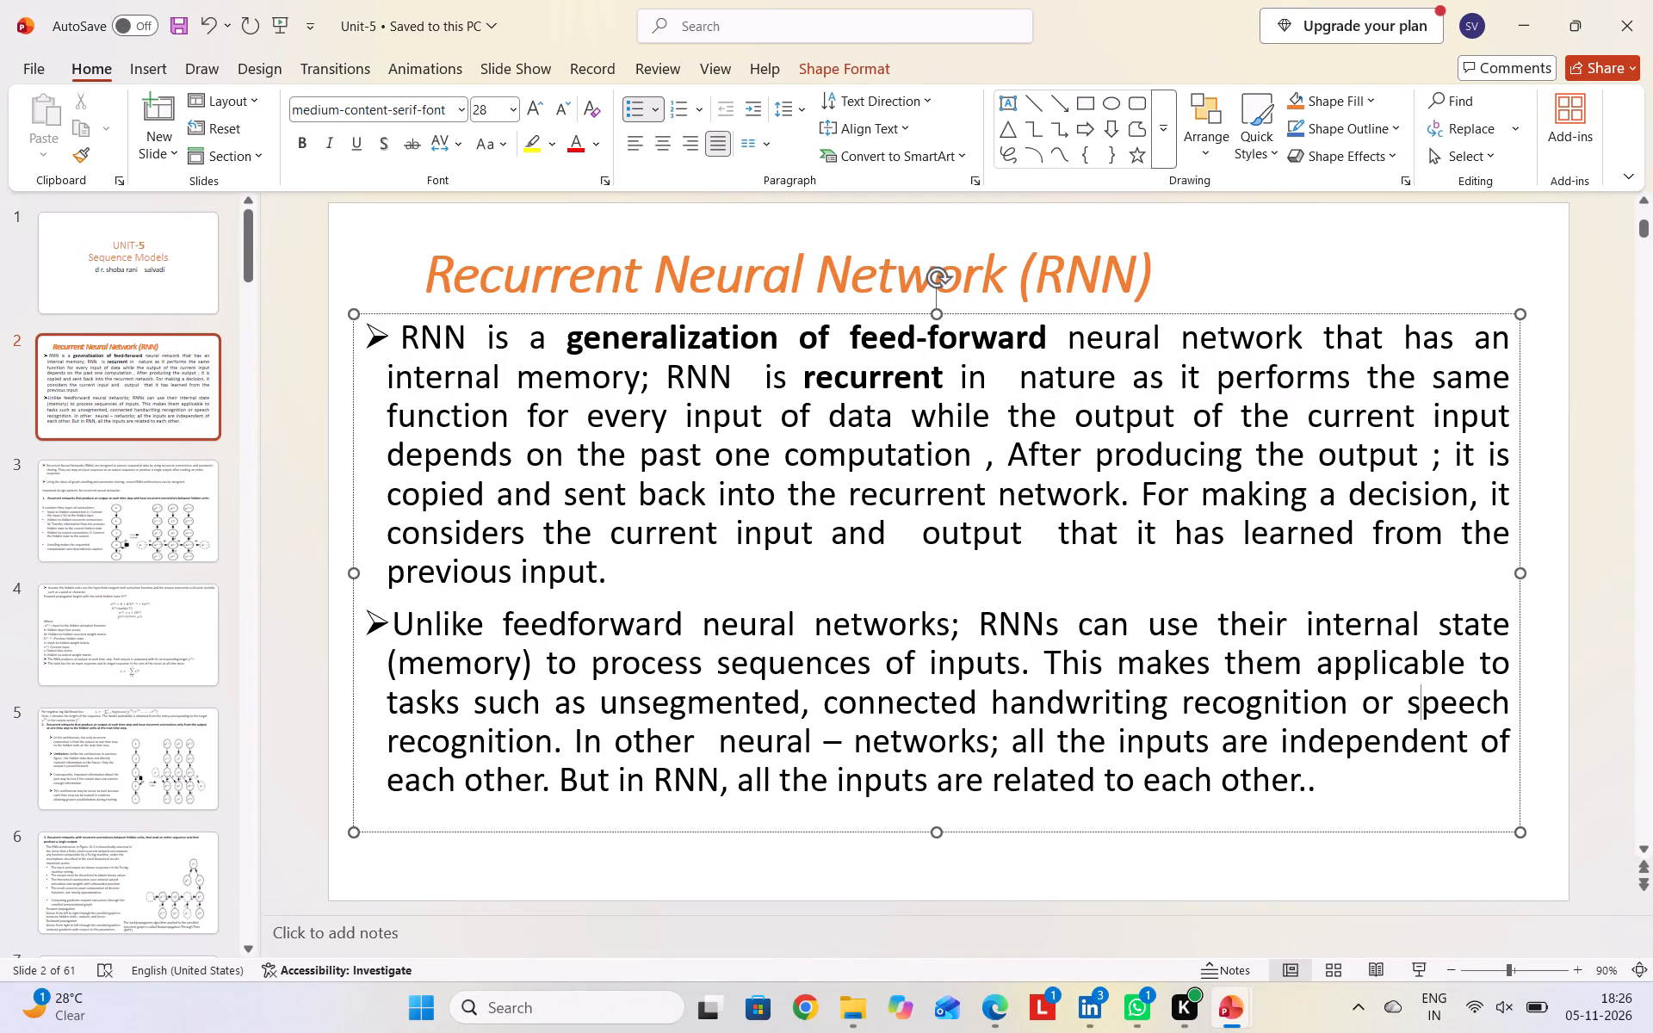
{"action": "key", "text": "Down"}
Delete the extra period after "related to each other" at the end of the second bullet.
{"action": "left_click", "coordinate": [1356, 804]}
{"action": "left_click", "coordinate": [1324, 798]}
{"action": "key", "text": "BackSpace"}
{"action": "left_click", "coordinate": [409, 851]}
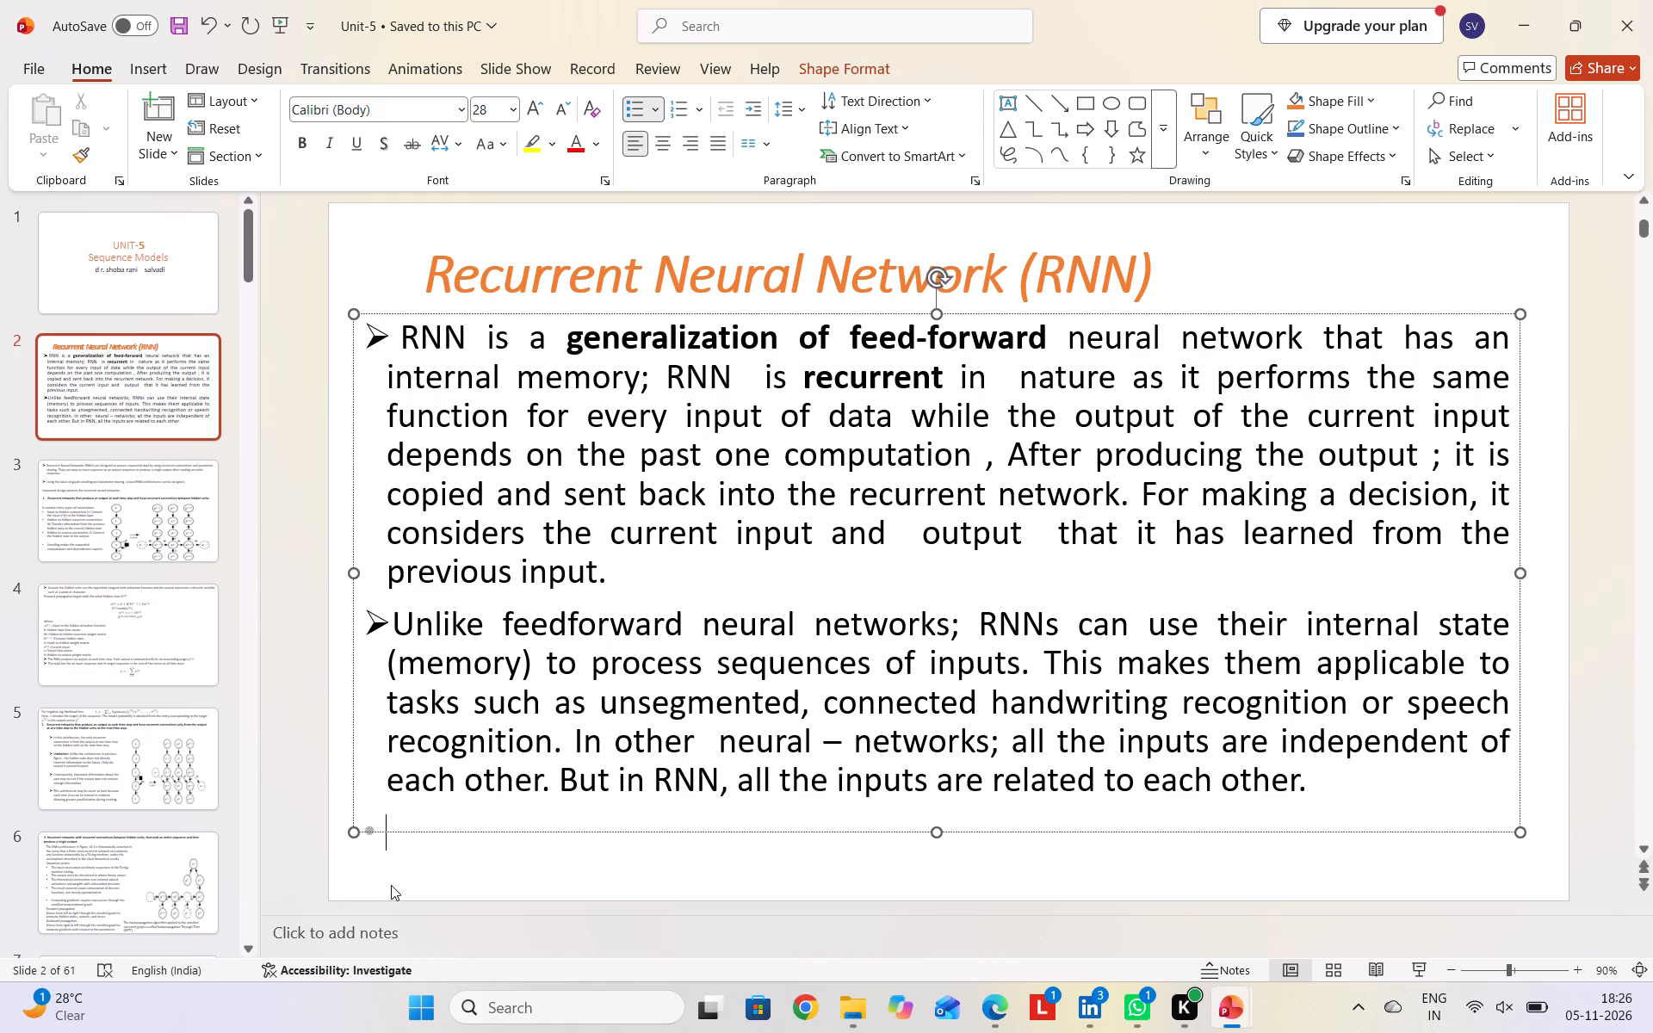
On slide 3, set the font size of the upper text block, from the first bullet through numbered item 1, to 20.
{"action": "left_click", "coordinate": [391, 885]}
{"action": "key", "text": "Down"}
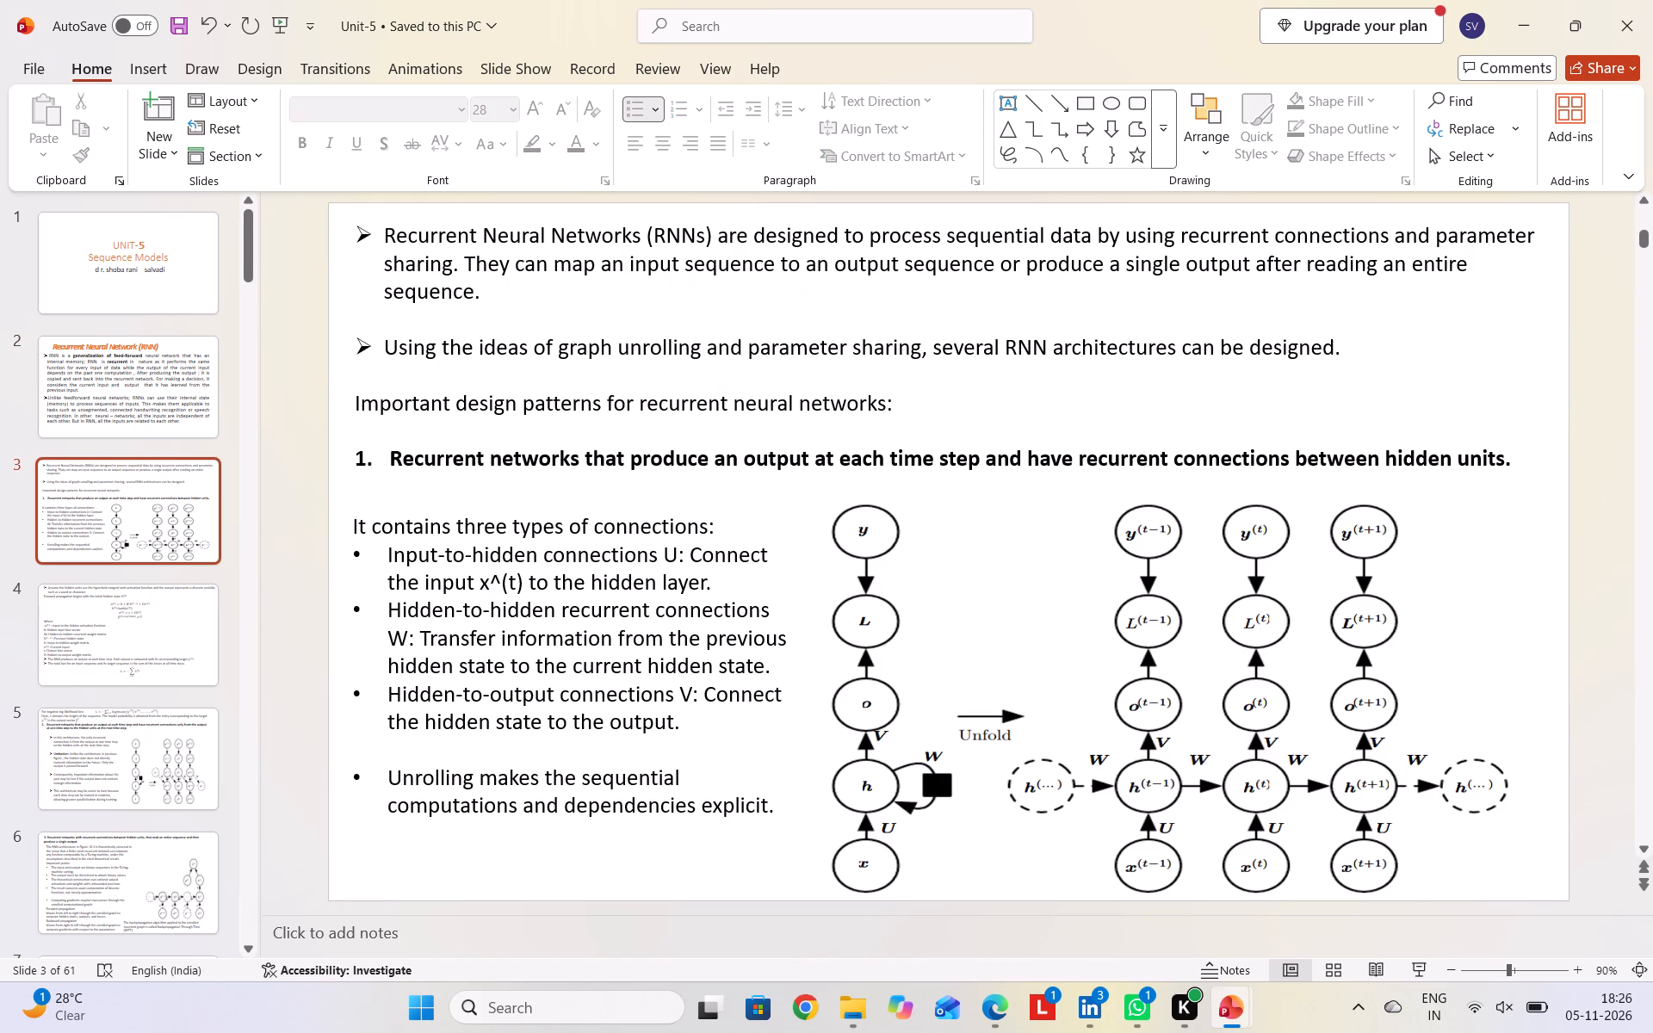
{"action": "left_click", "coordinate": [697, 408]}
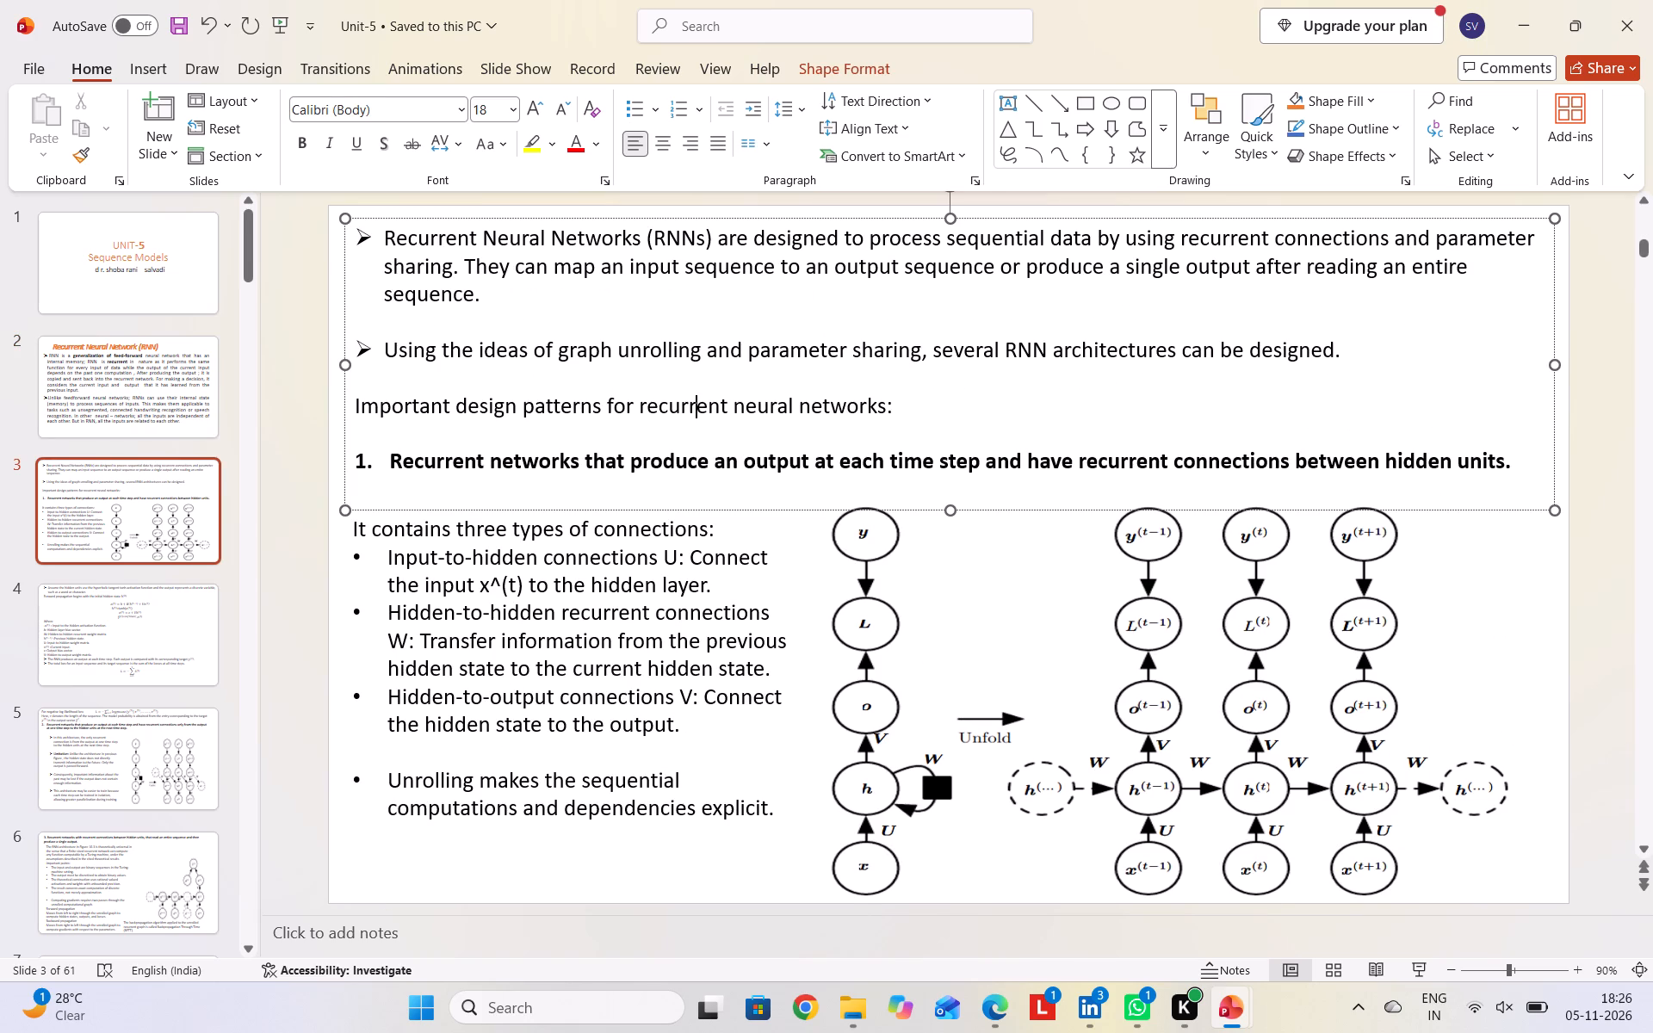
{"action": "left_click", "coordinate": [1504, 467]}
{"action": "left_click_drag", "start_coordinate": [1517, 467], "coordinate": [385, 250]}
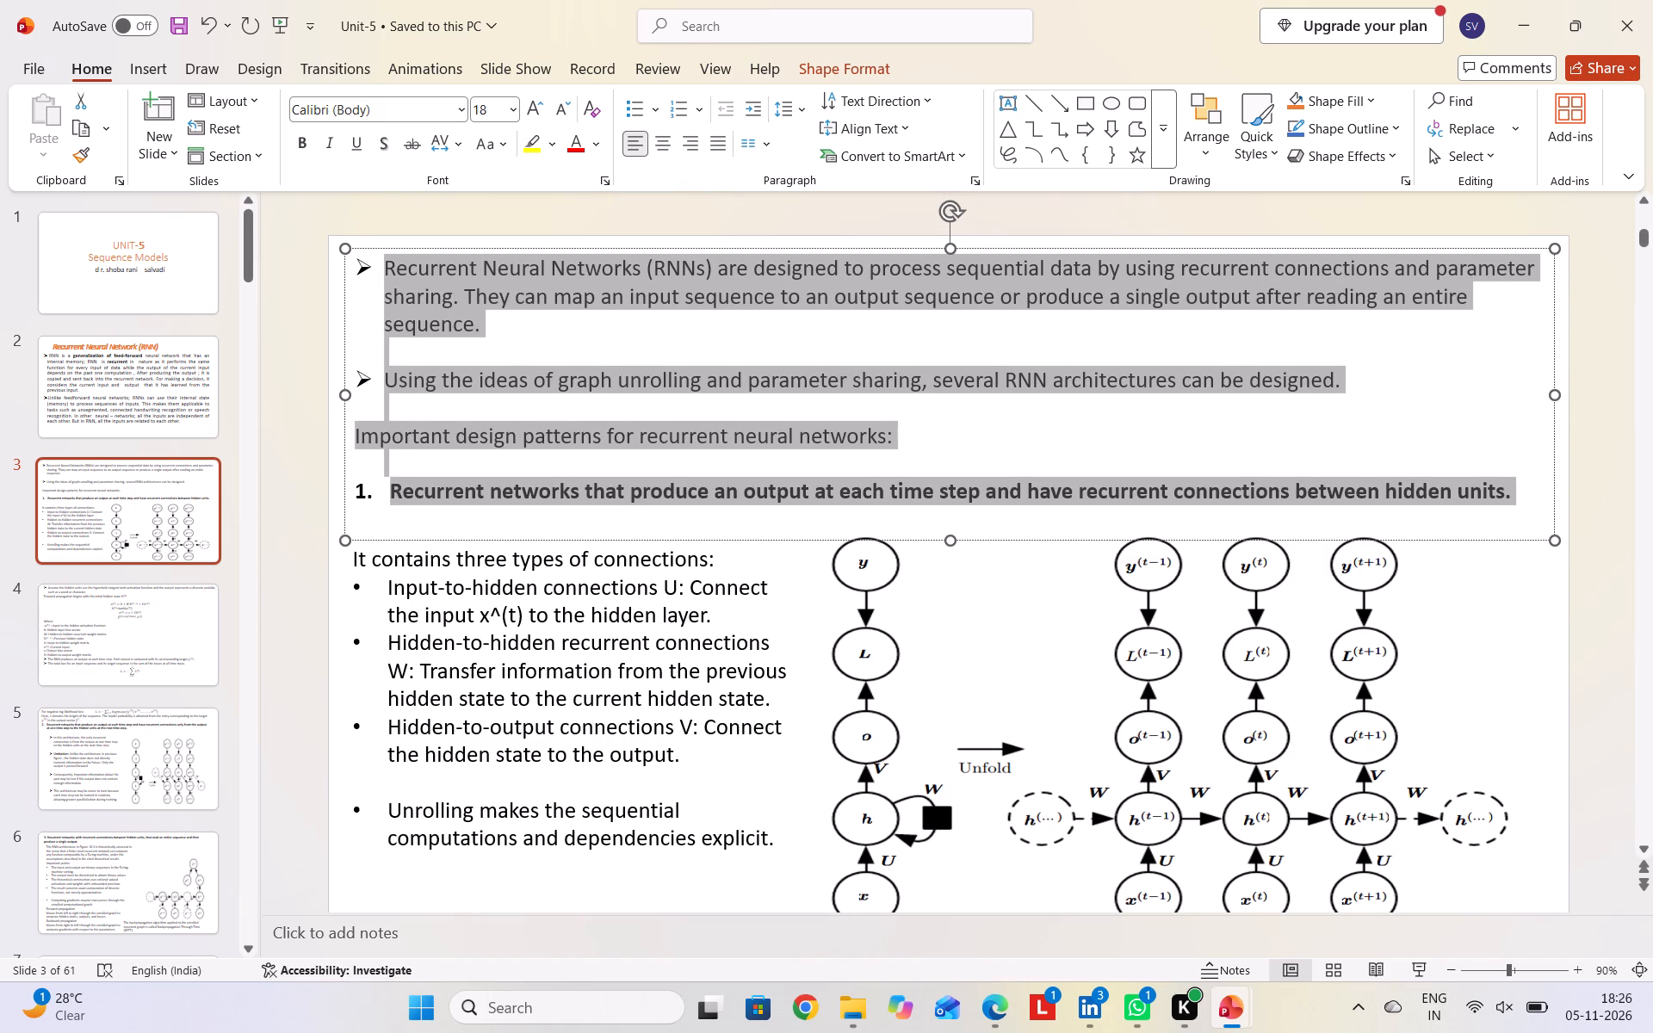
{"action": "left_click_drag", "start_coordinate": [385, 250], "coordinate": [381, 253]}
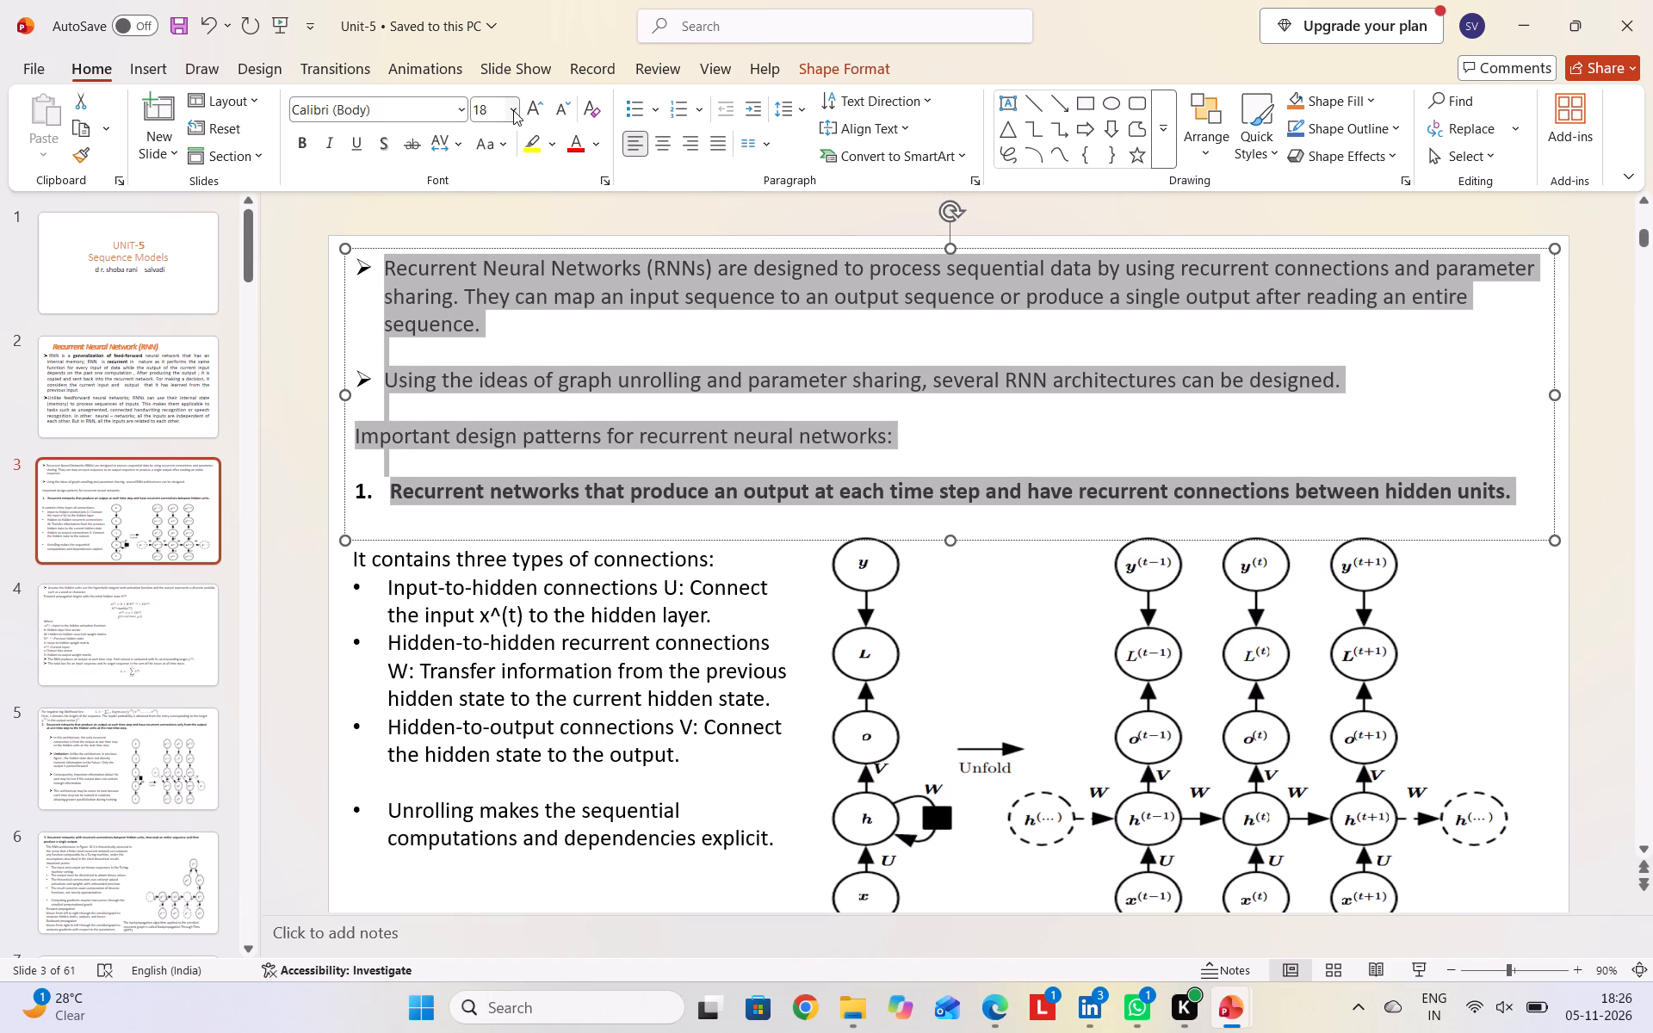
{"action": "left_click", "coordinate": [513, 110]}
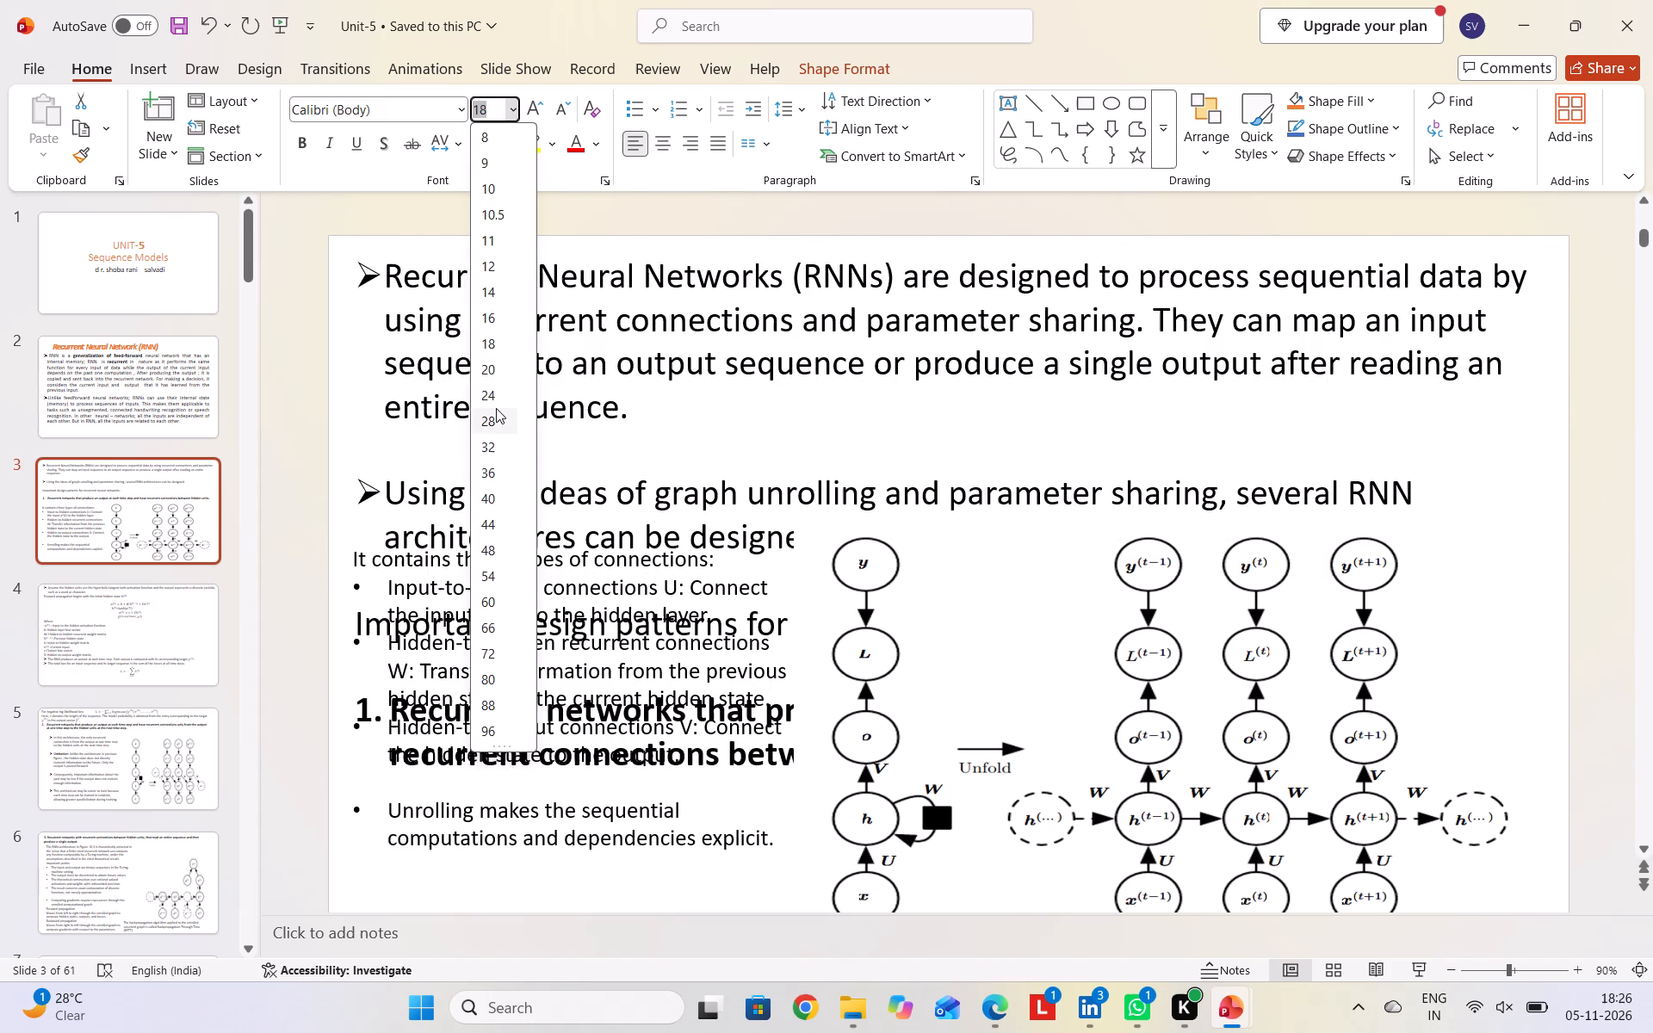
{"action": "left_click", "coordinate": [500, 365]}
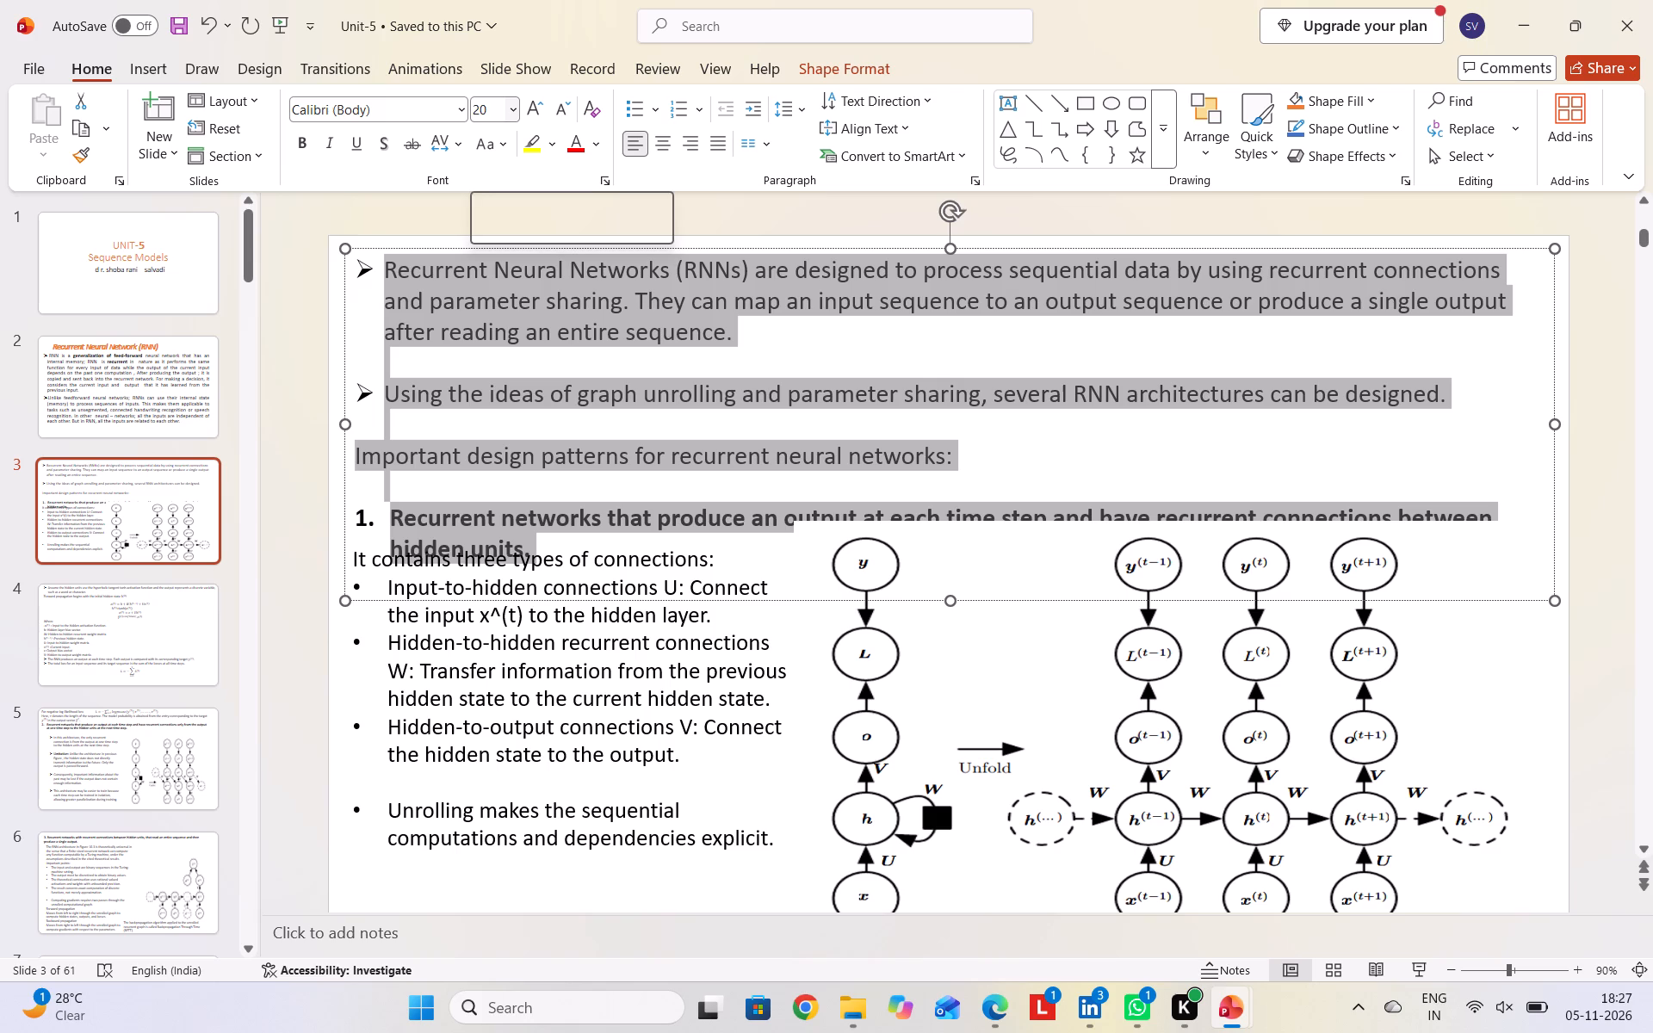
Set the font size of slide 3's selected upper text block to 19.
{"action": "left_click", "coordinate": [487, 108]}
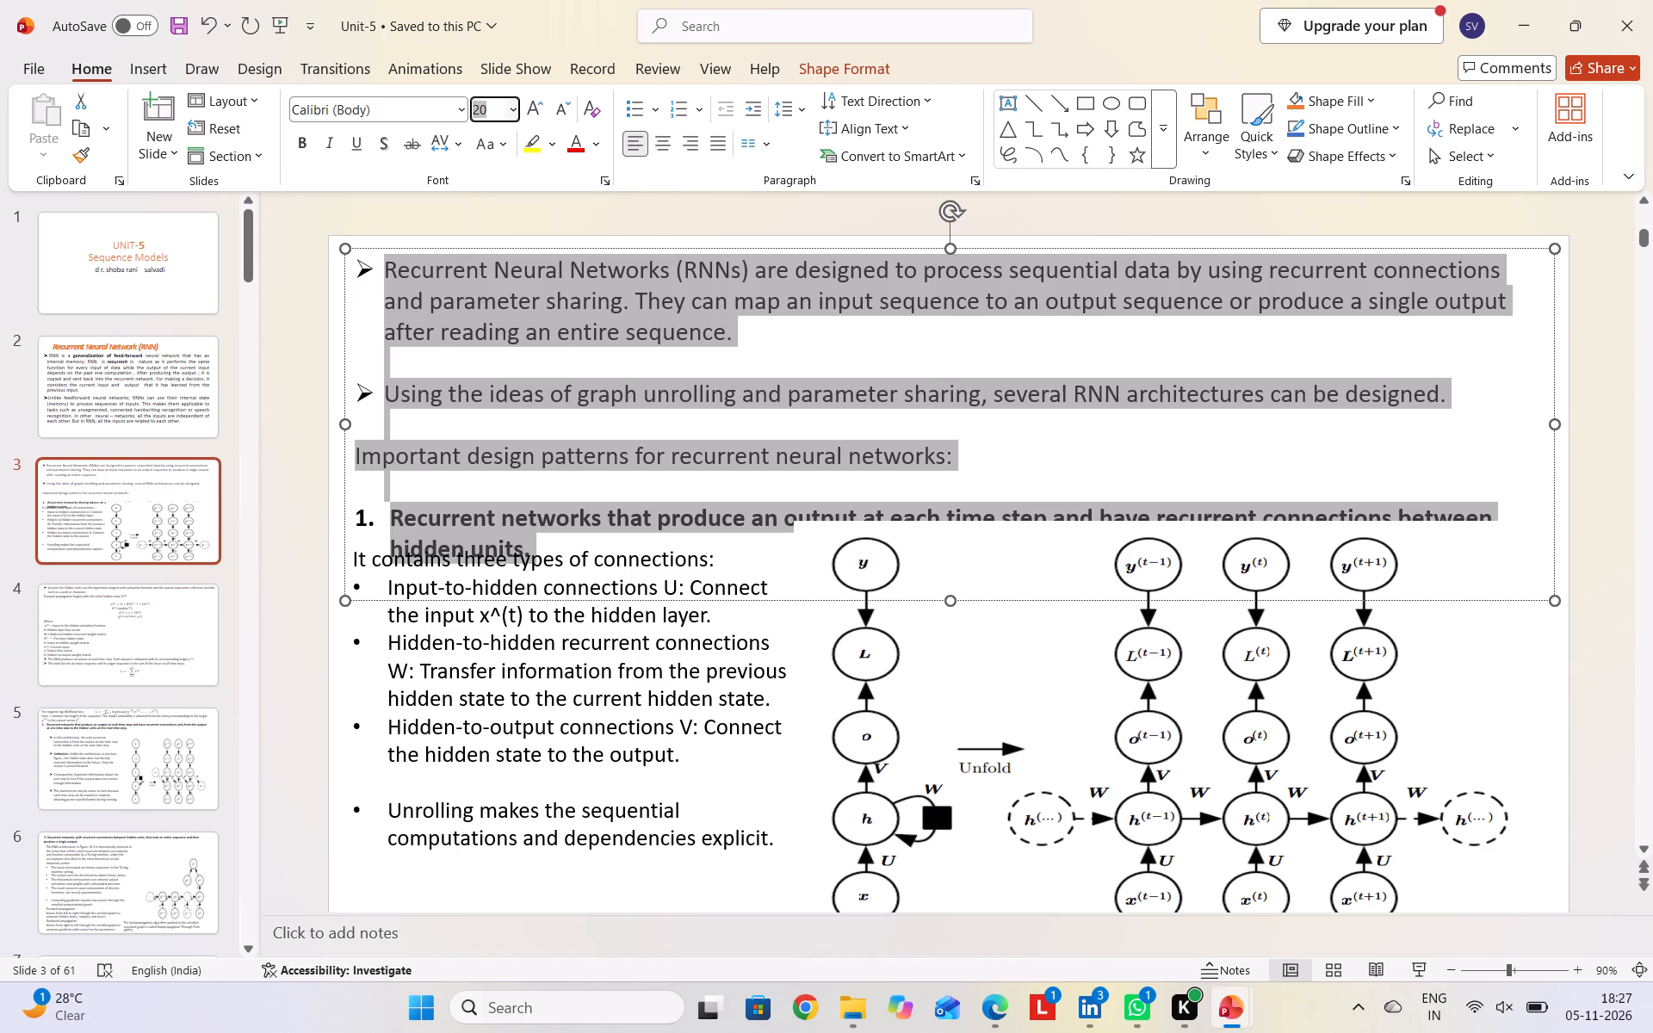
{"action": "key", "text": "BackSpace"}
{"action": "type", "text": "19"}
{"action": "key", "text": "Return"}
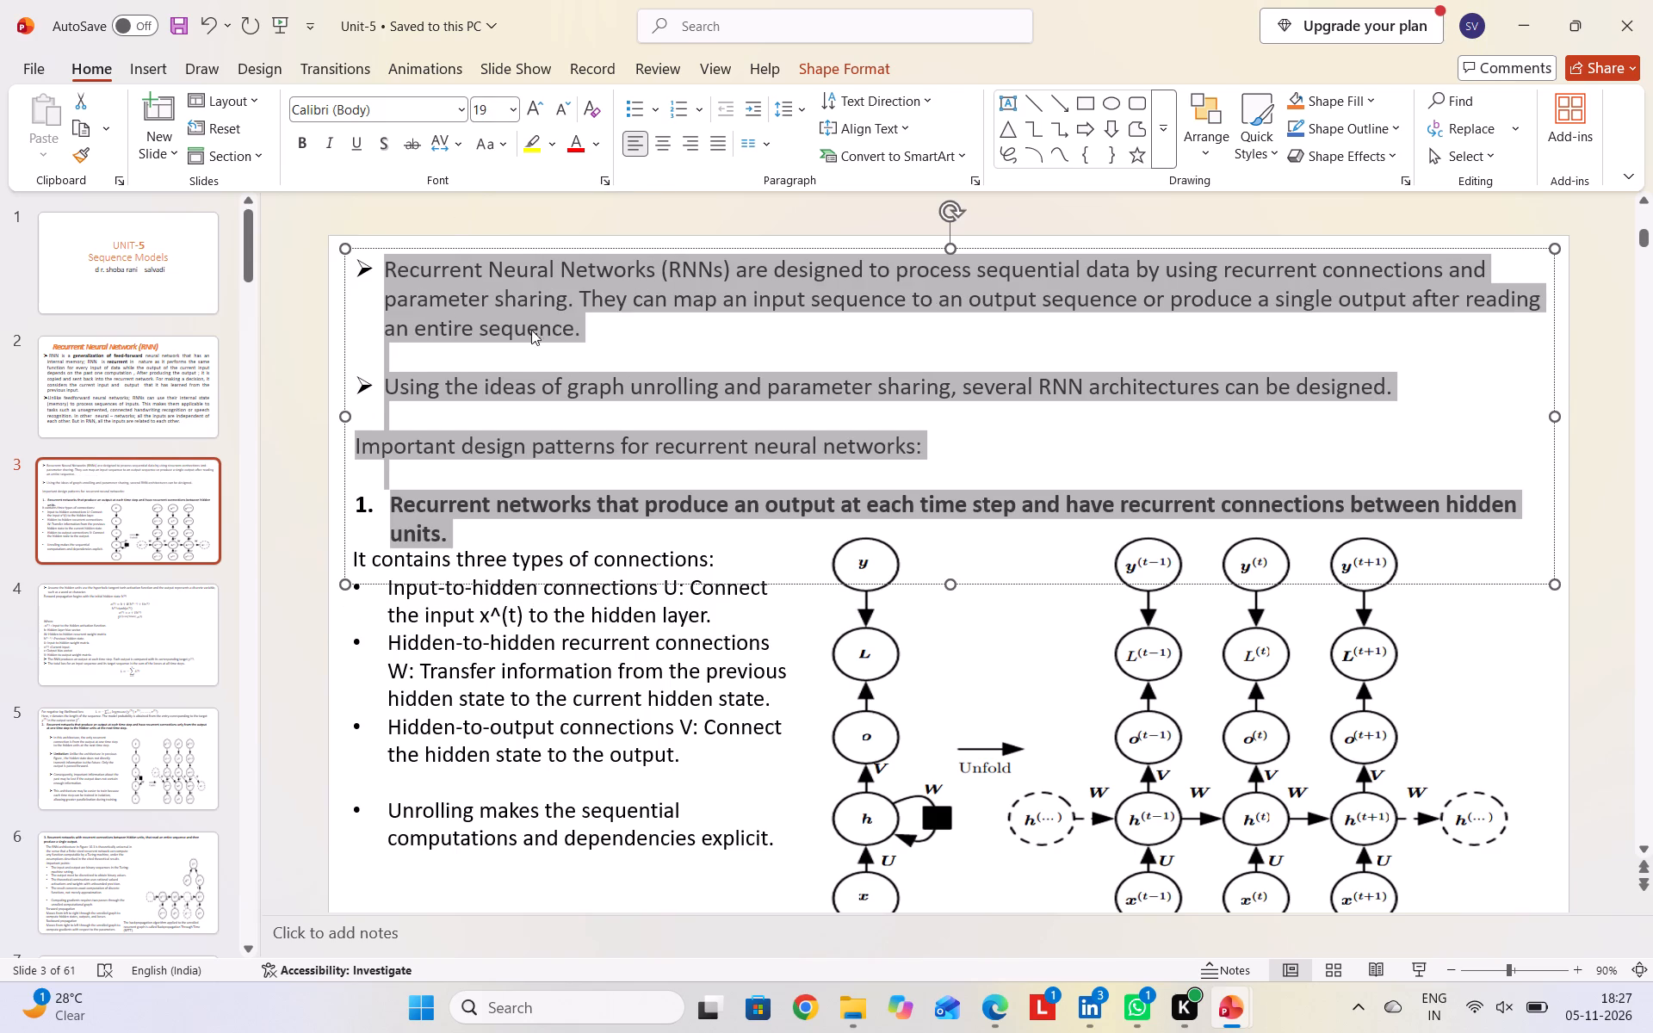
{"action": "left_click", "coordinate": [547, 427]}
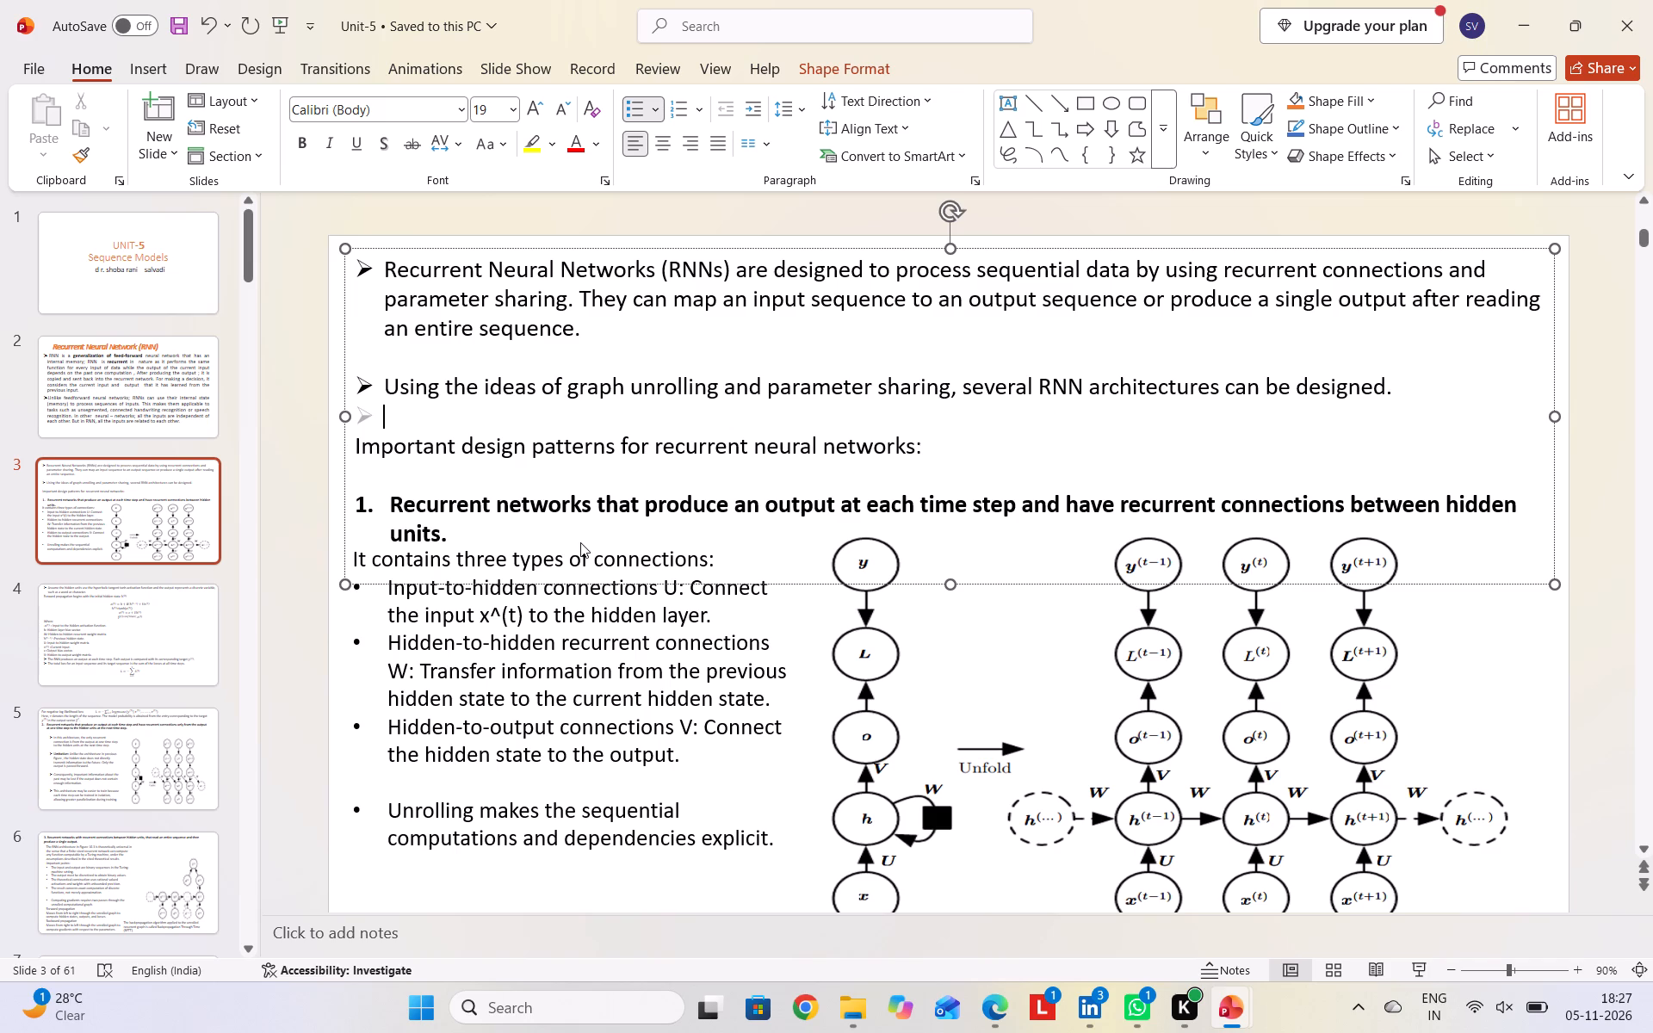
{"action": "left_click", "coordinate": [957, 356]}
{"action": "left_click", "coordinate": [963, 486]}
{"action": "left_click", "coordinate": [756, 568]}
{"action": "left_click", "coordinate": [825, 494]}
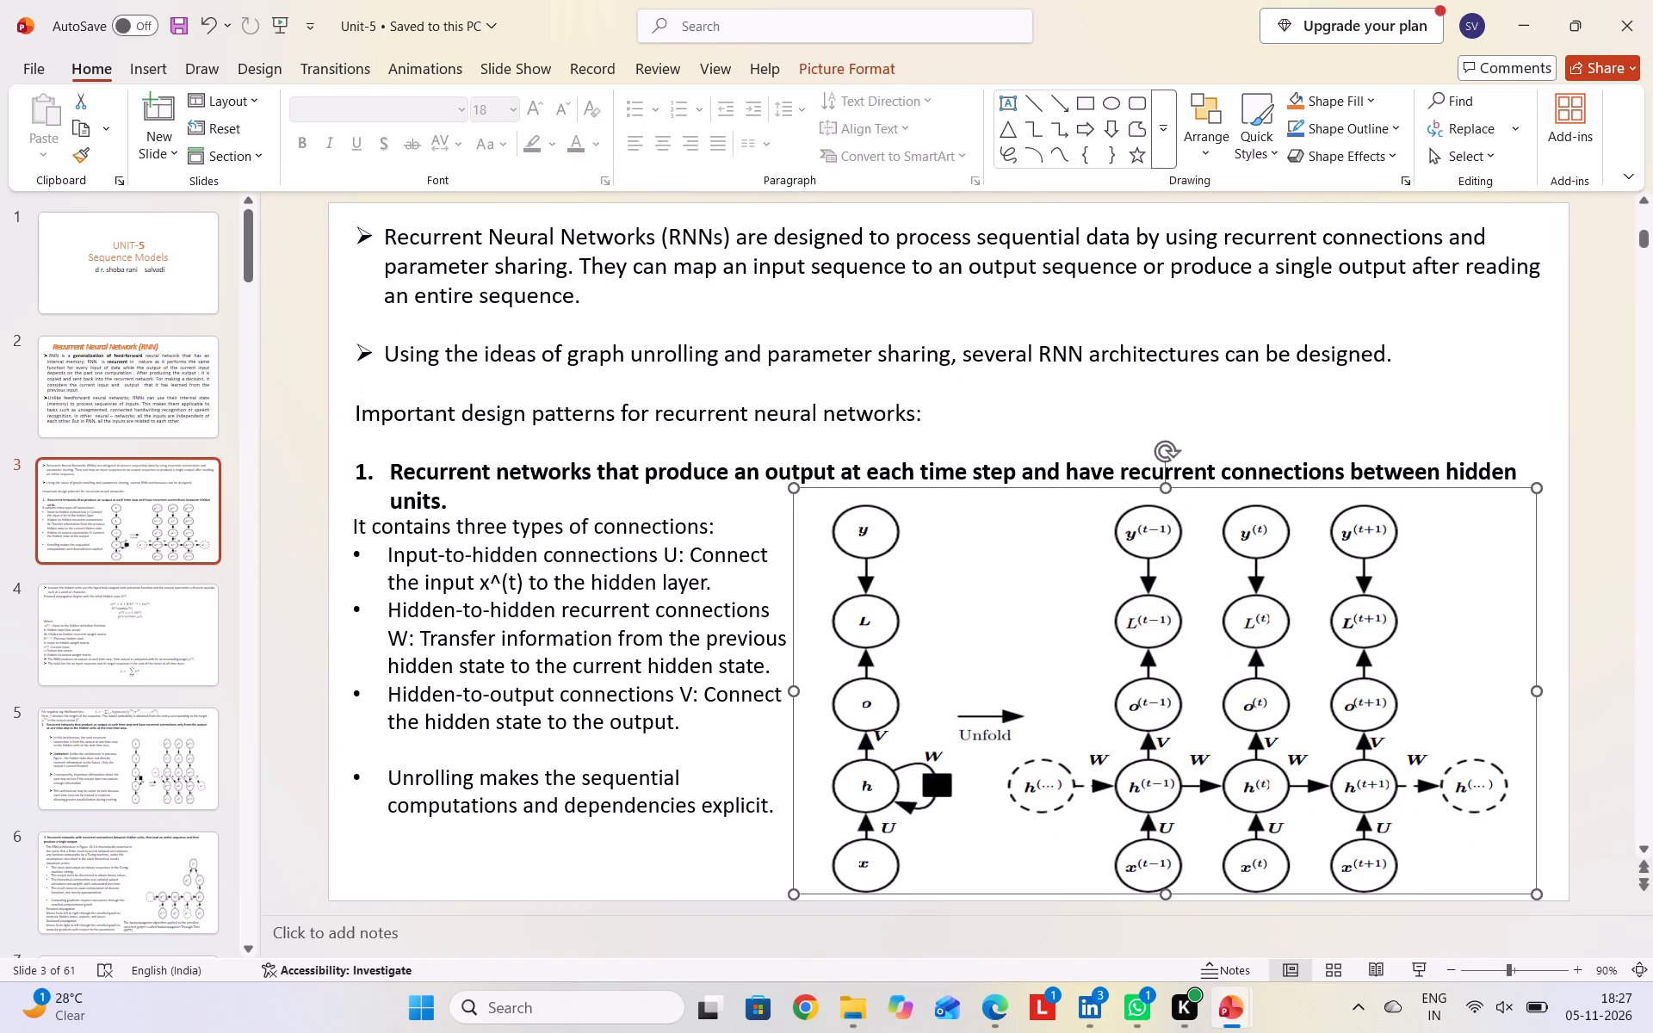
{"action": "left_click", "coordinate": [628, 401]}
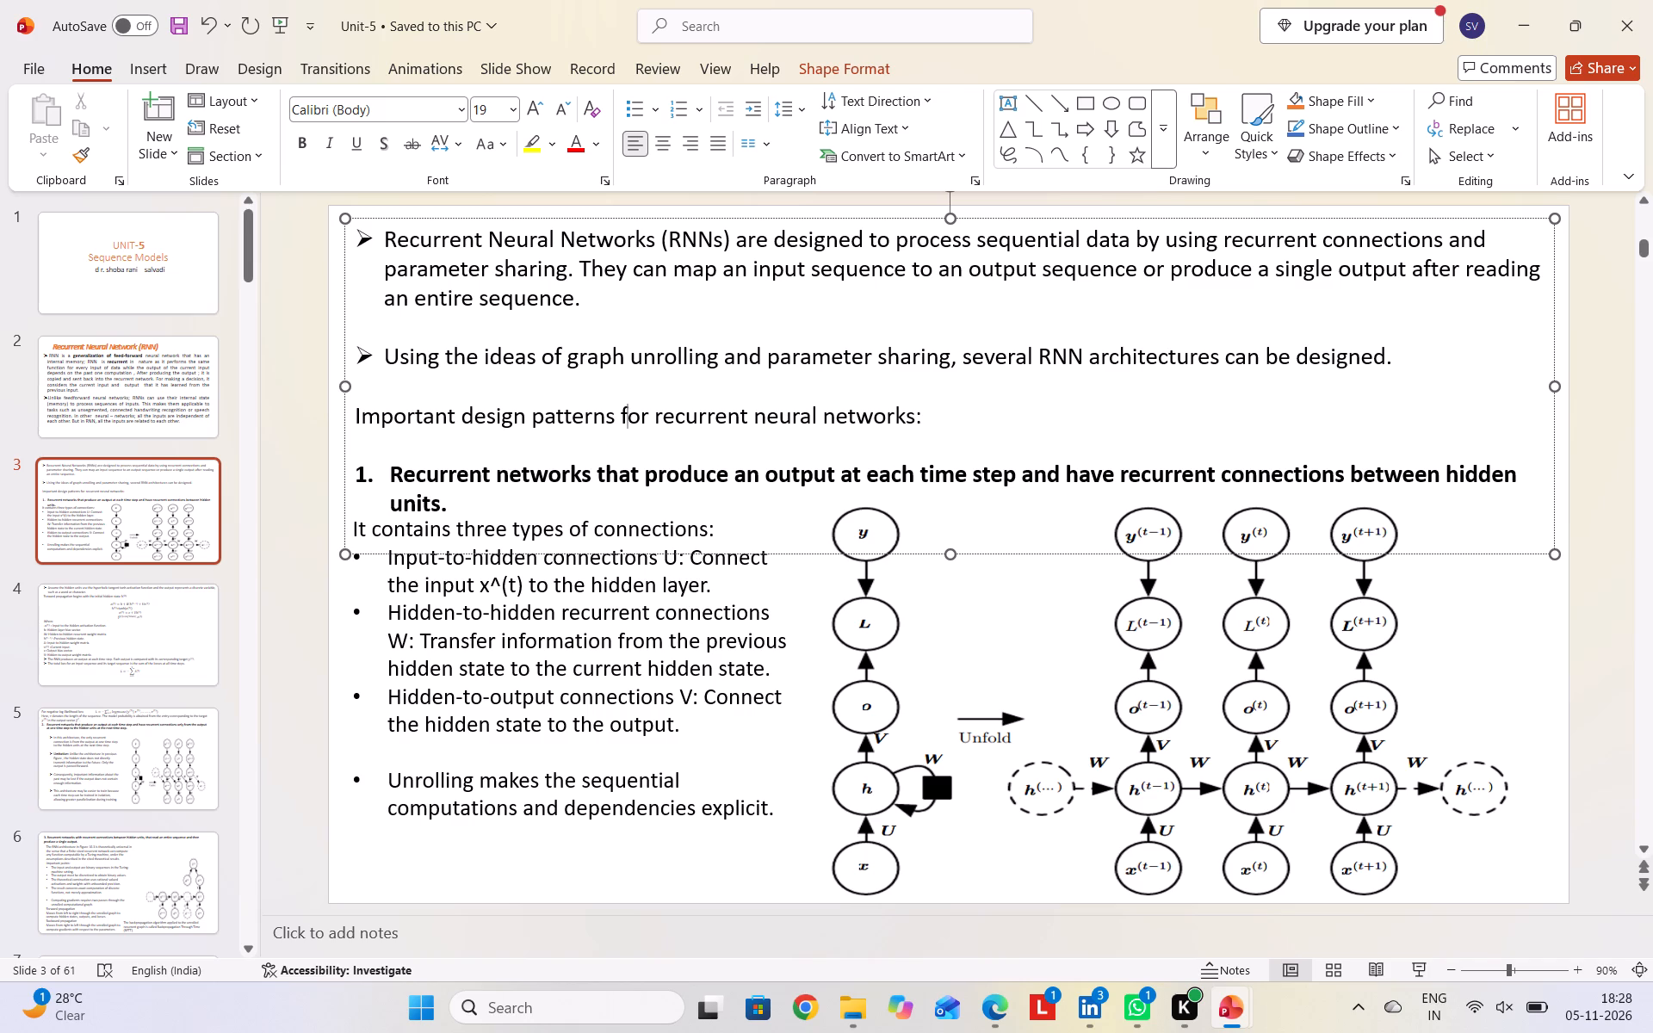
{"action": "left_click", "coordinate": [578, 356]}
Replace the period after "an entire sequence" at the end of slide 3's first bullet with two periods.
{"action": "left_click", "coordinate": [602, 308]}
{"action": "key", "text": "BackSpace"}
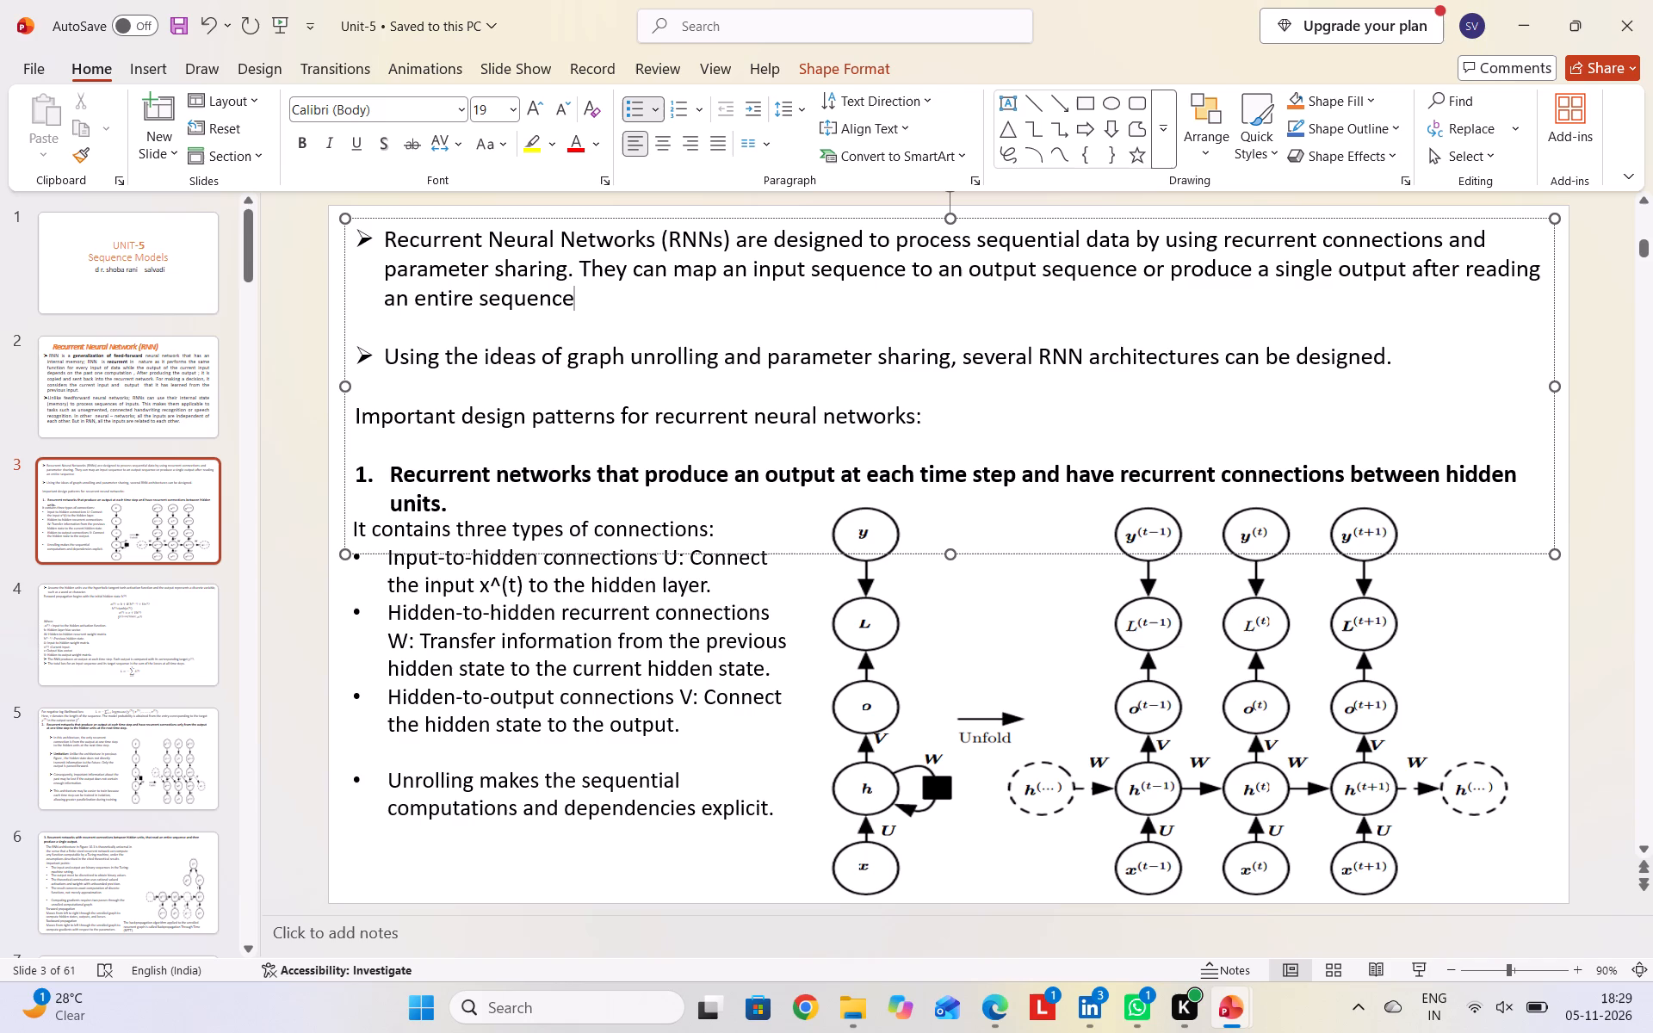
{"action": "key", "text": "period"}
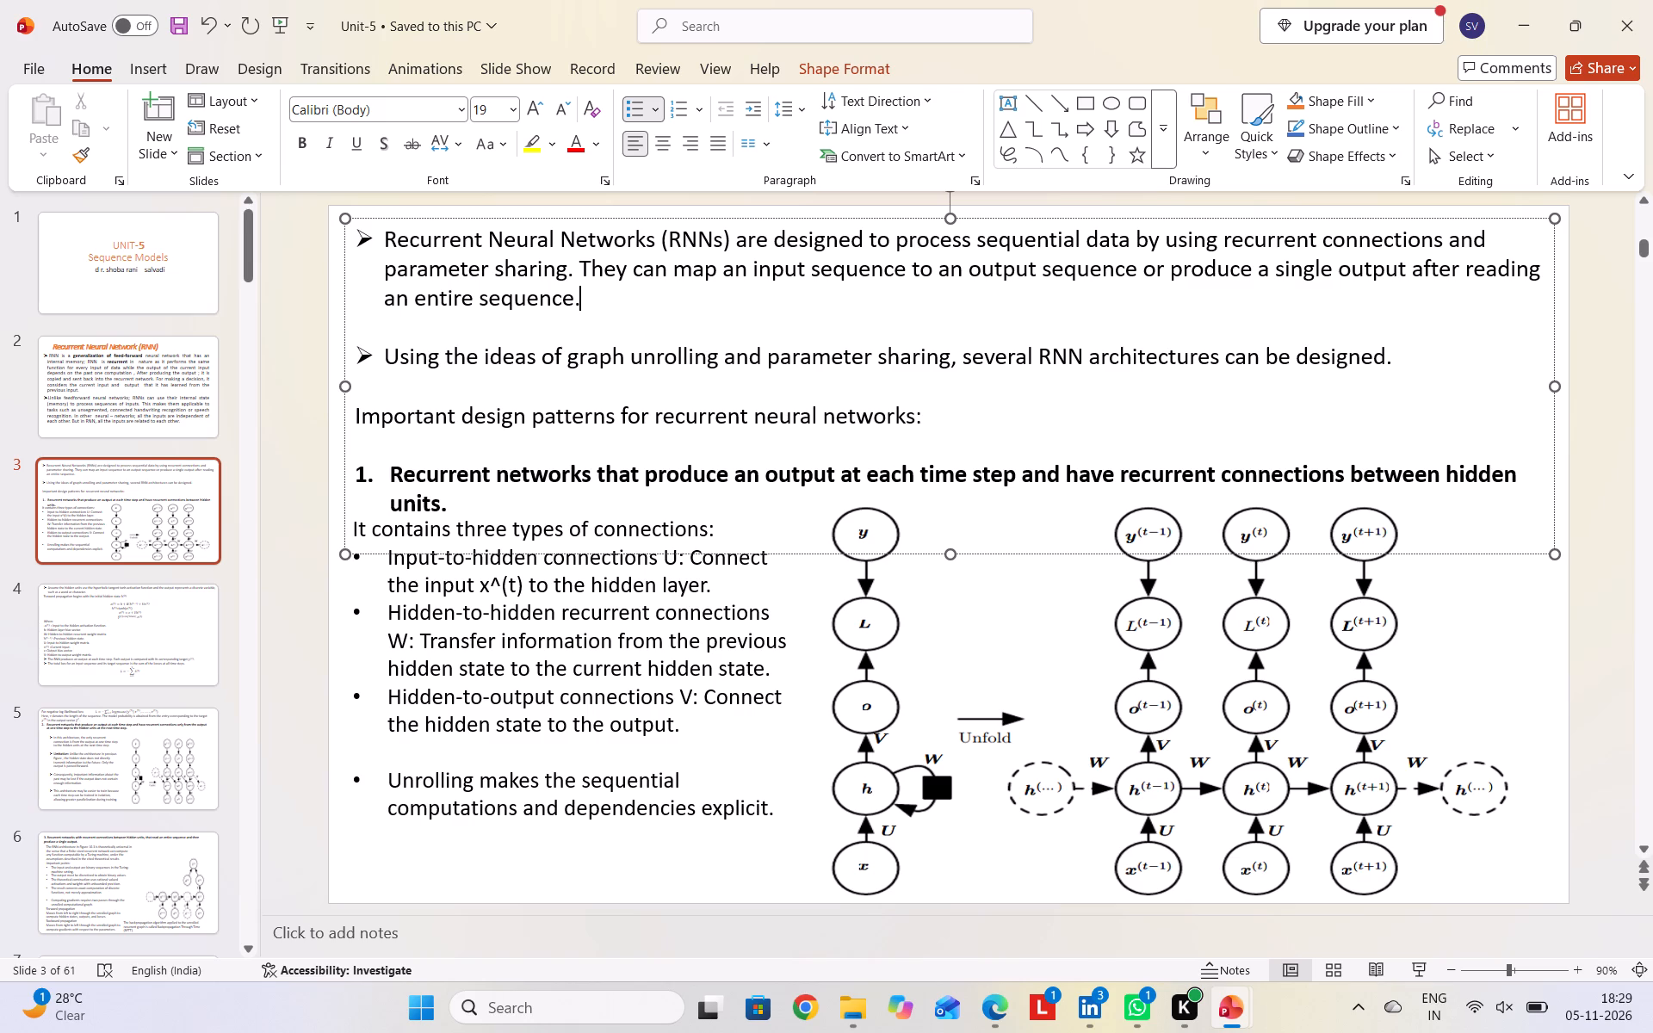
{"action": "key", "text": "period"}
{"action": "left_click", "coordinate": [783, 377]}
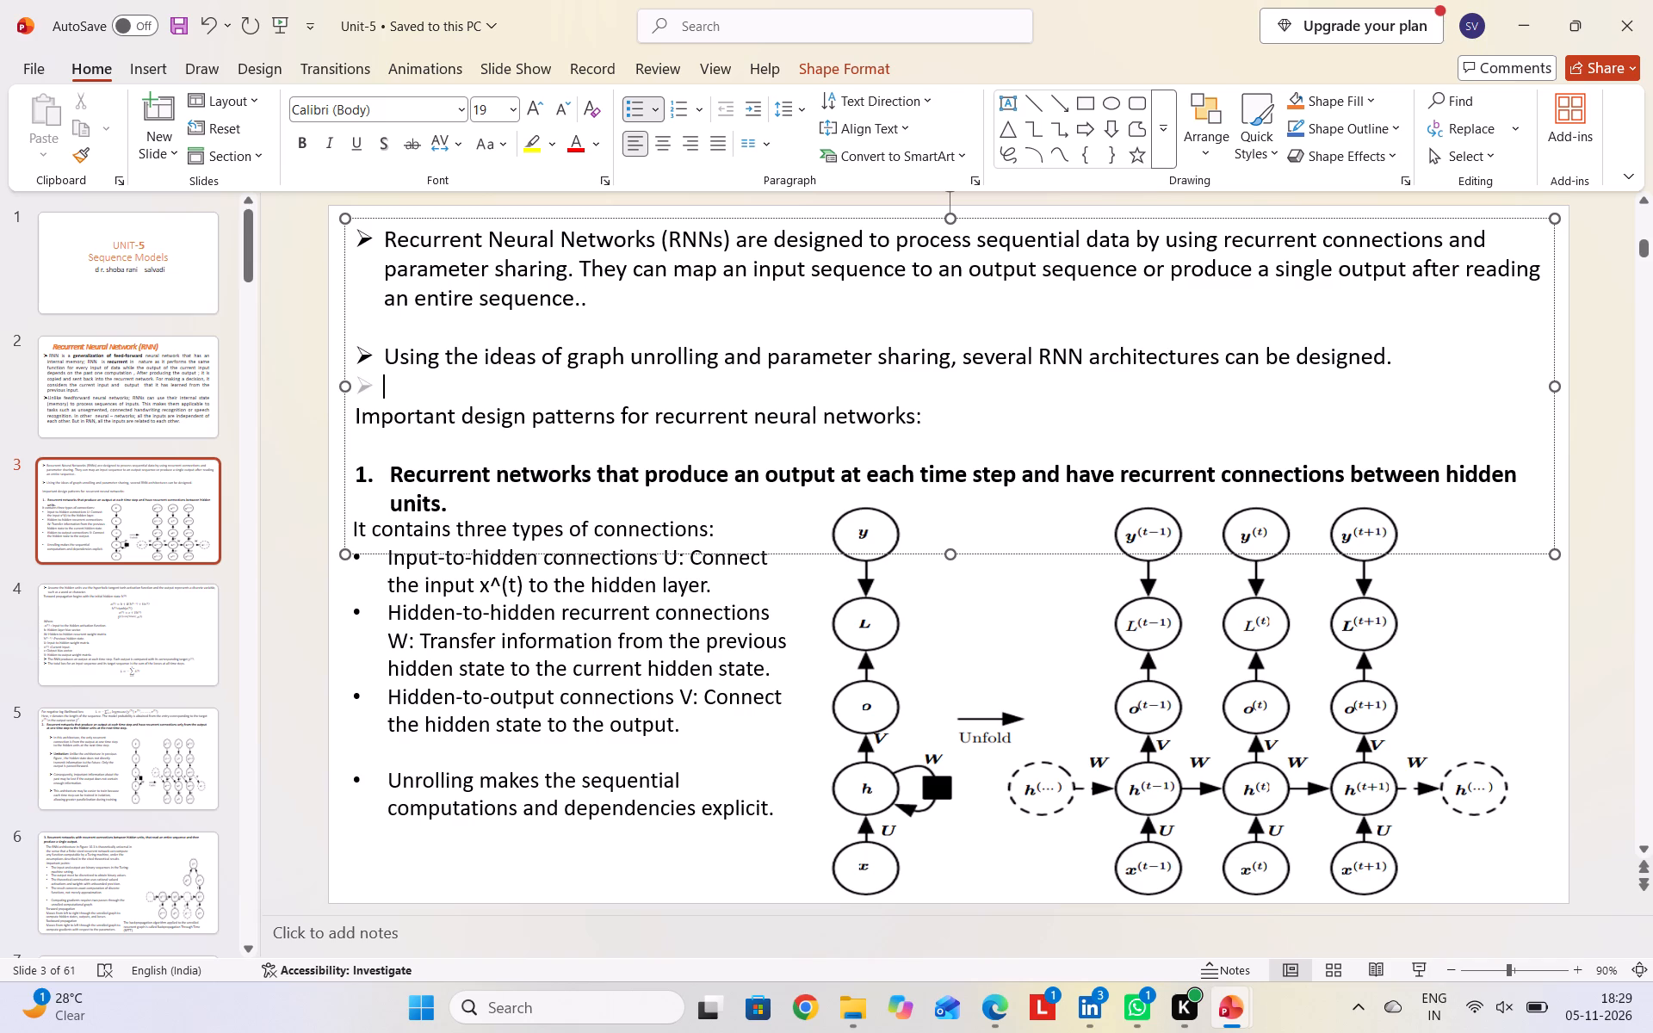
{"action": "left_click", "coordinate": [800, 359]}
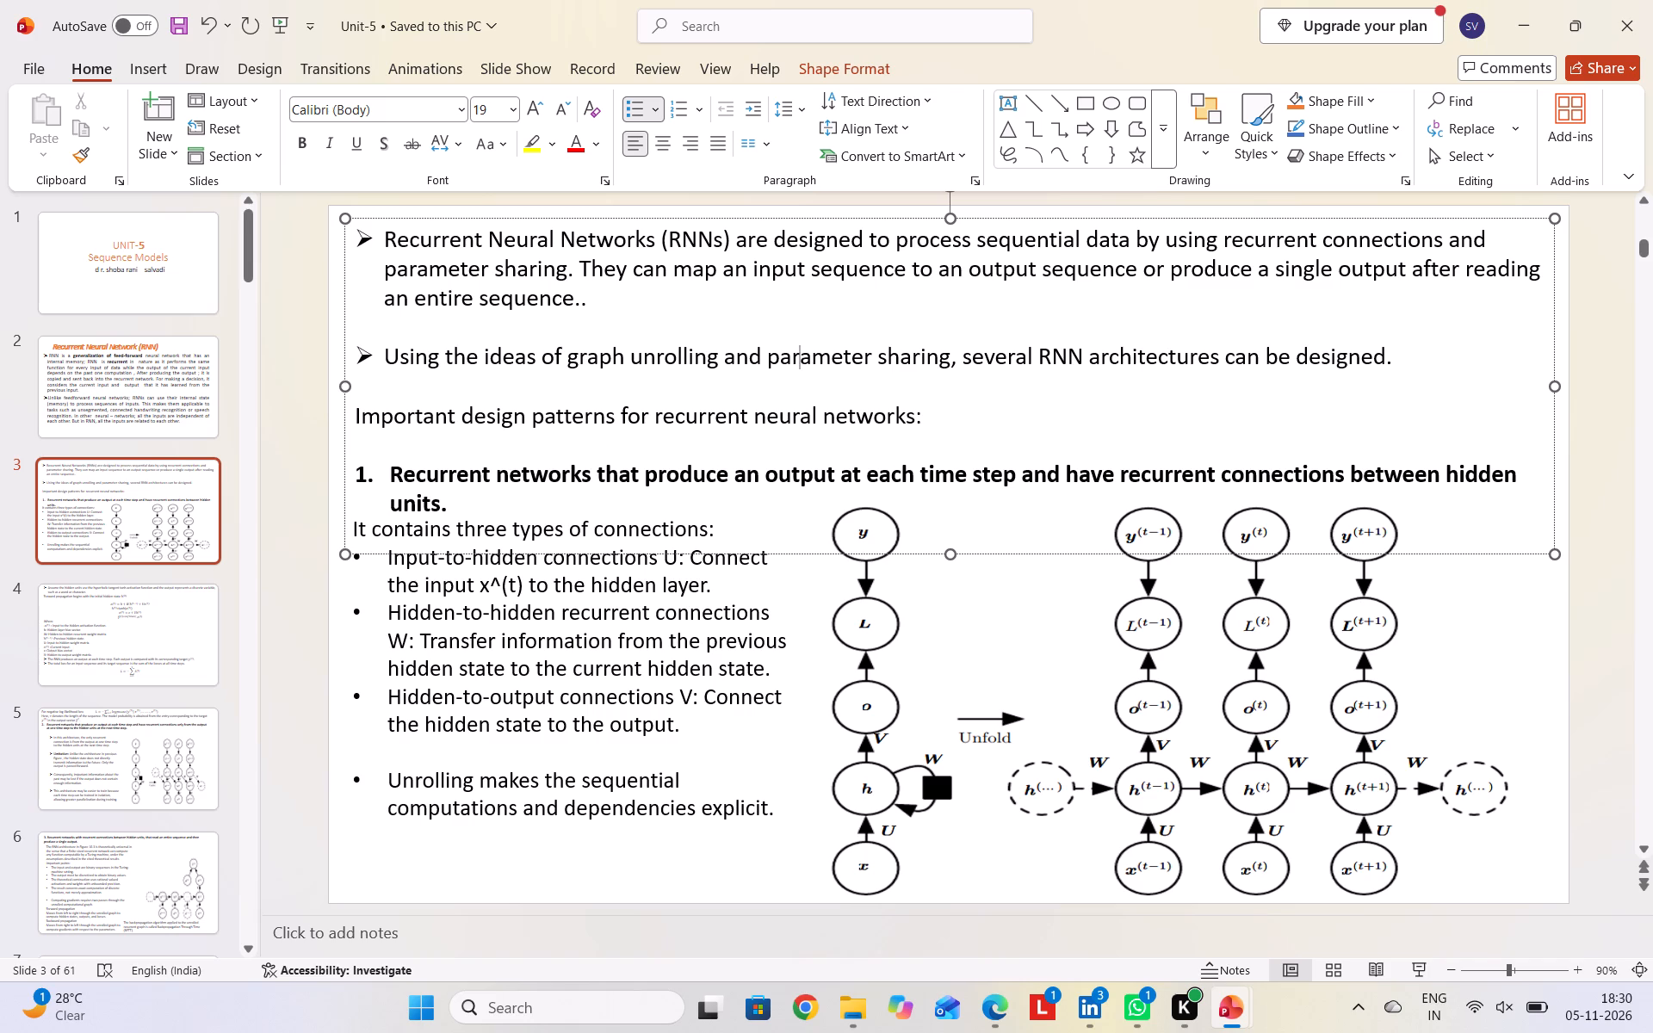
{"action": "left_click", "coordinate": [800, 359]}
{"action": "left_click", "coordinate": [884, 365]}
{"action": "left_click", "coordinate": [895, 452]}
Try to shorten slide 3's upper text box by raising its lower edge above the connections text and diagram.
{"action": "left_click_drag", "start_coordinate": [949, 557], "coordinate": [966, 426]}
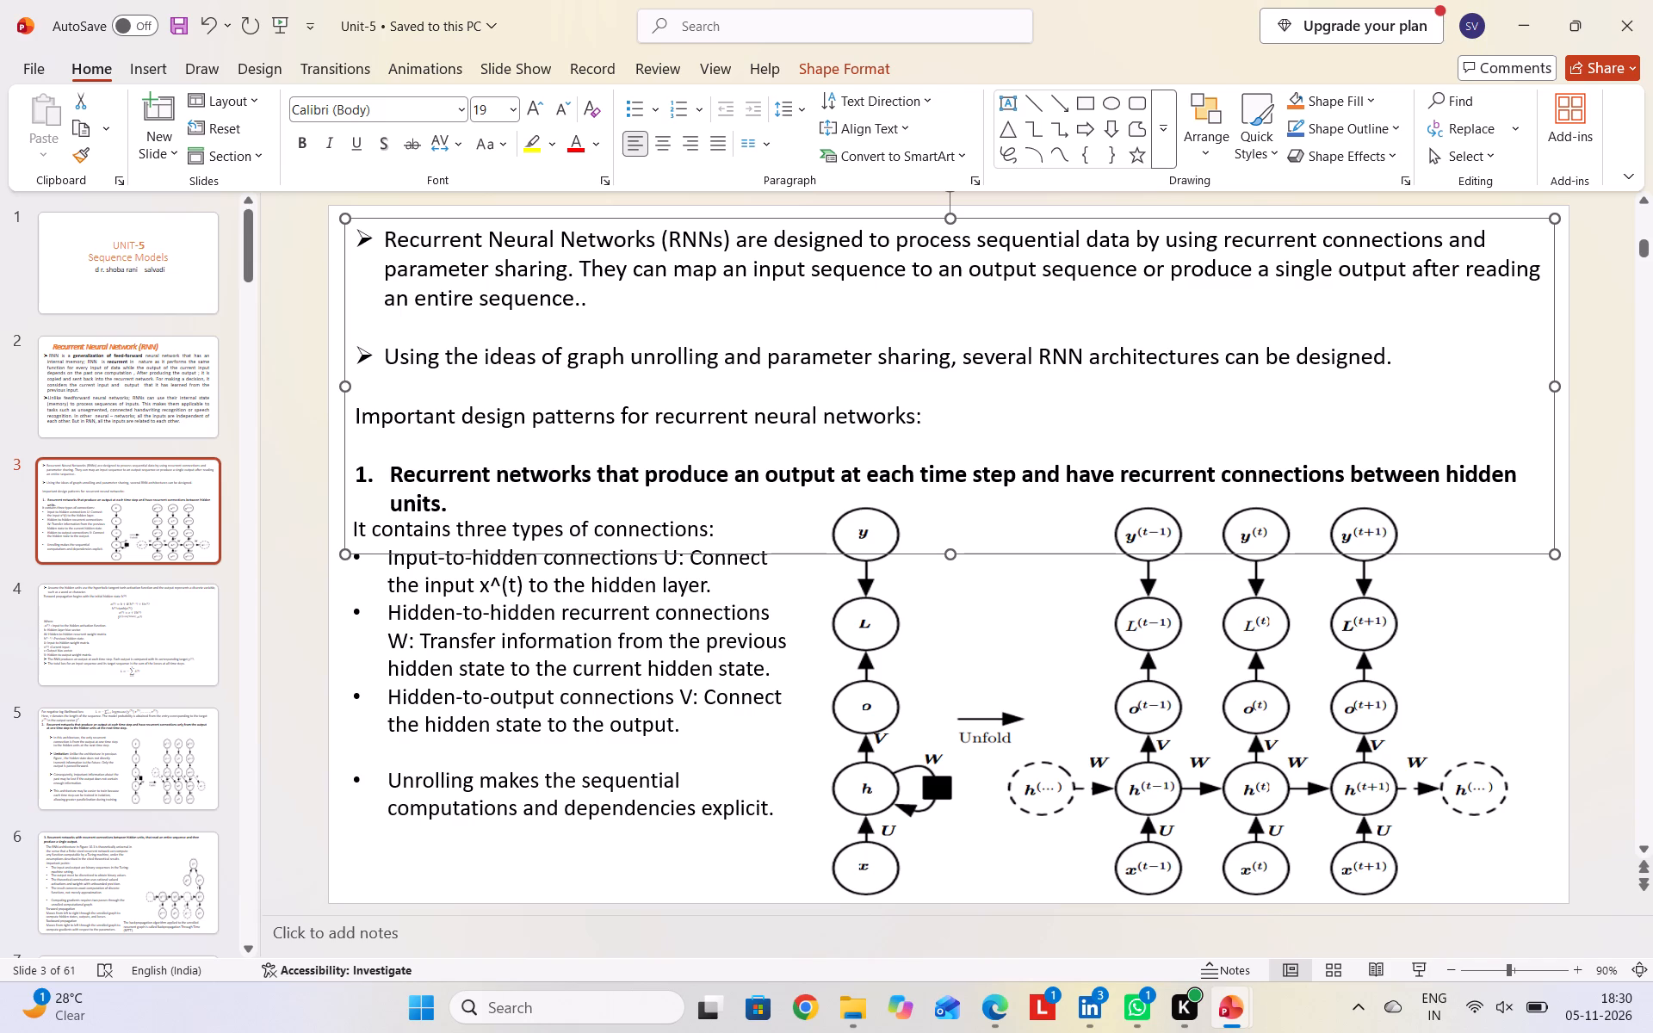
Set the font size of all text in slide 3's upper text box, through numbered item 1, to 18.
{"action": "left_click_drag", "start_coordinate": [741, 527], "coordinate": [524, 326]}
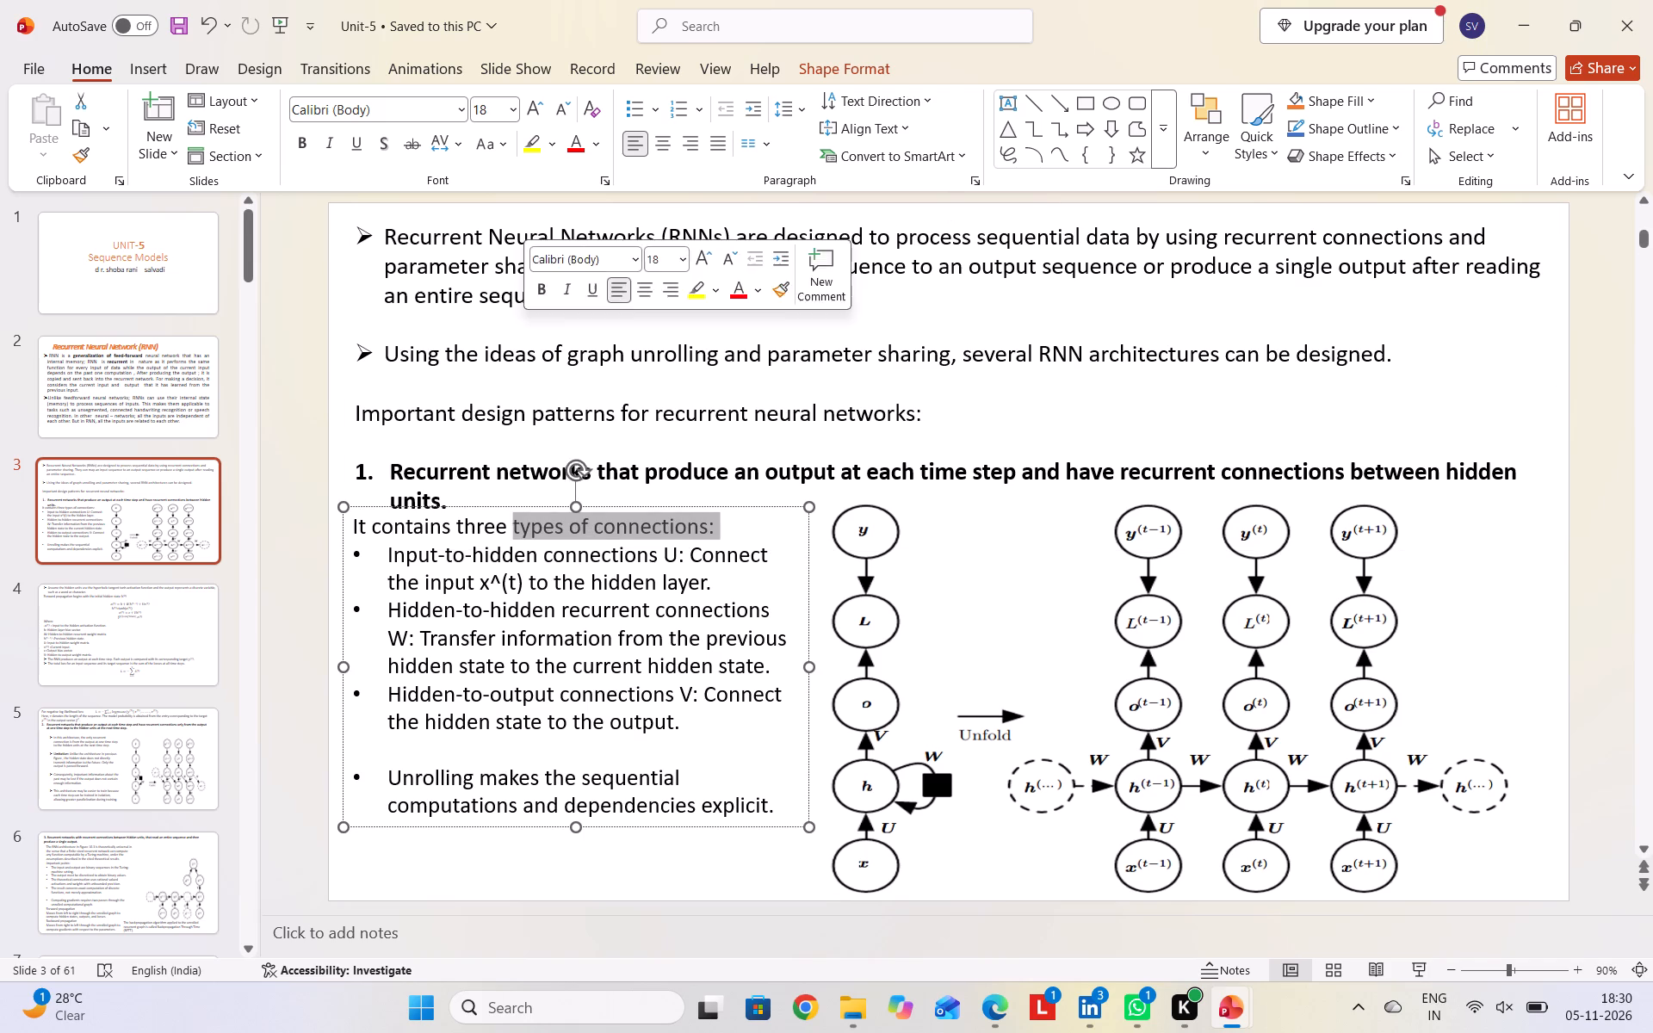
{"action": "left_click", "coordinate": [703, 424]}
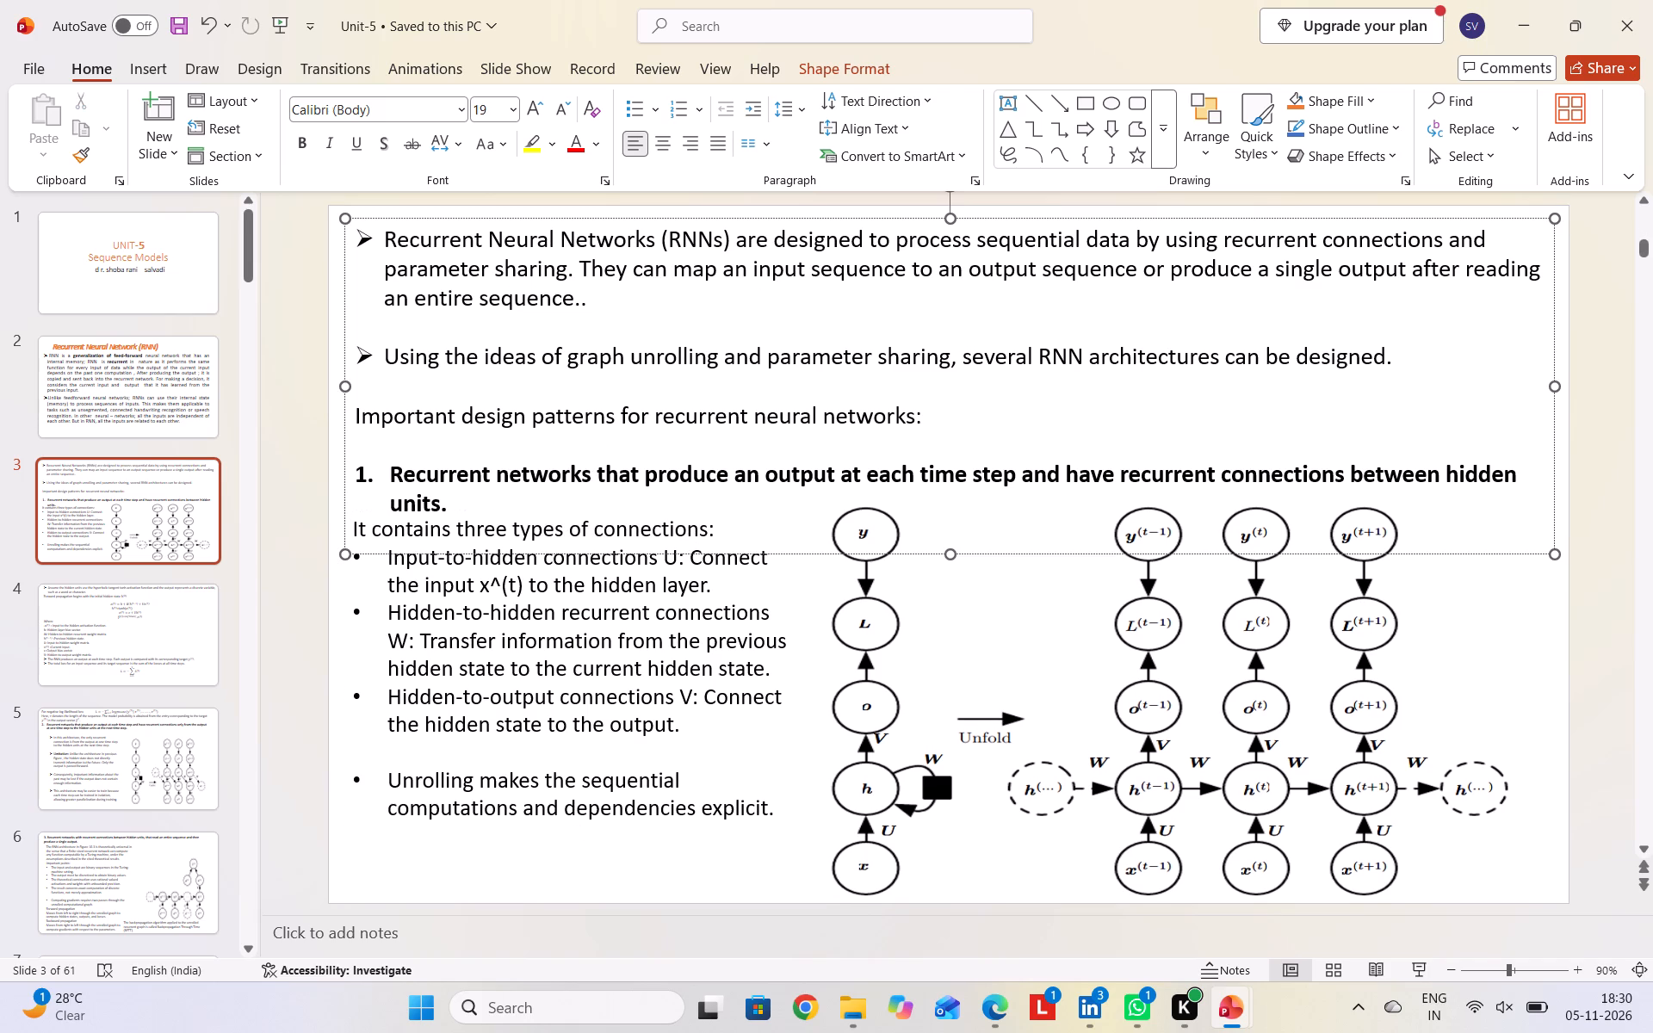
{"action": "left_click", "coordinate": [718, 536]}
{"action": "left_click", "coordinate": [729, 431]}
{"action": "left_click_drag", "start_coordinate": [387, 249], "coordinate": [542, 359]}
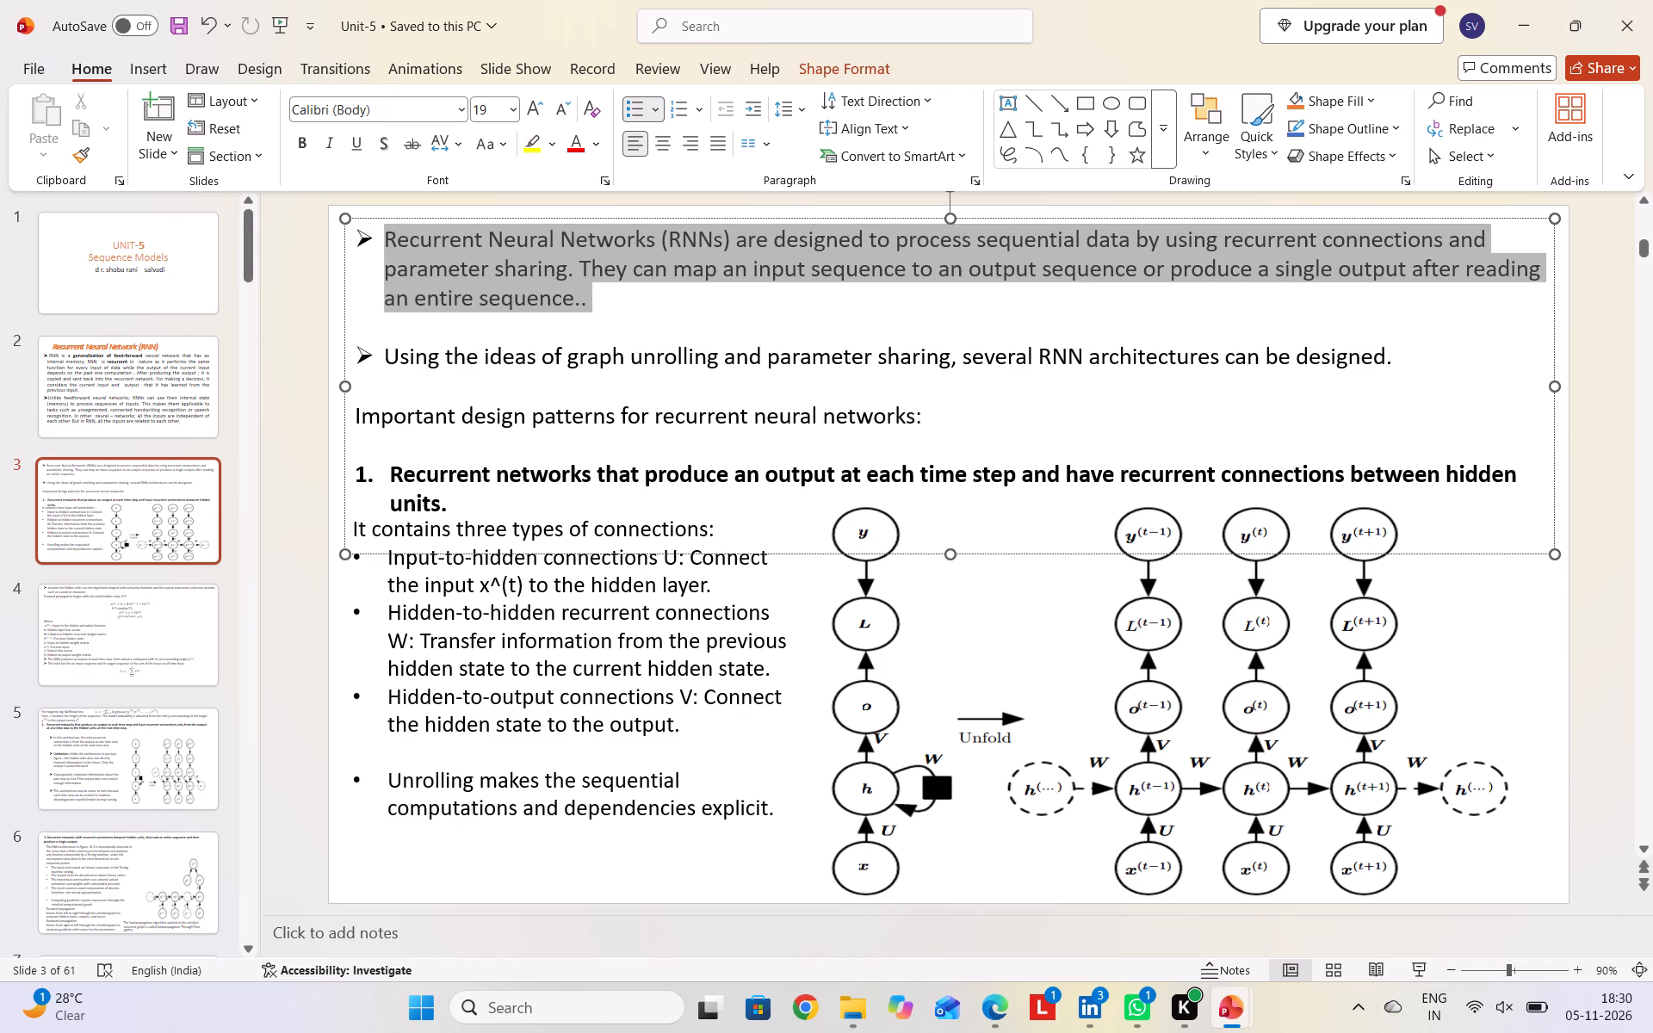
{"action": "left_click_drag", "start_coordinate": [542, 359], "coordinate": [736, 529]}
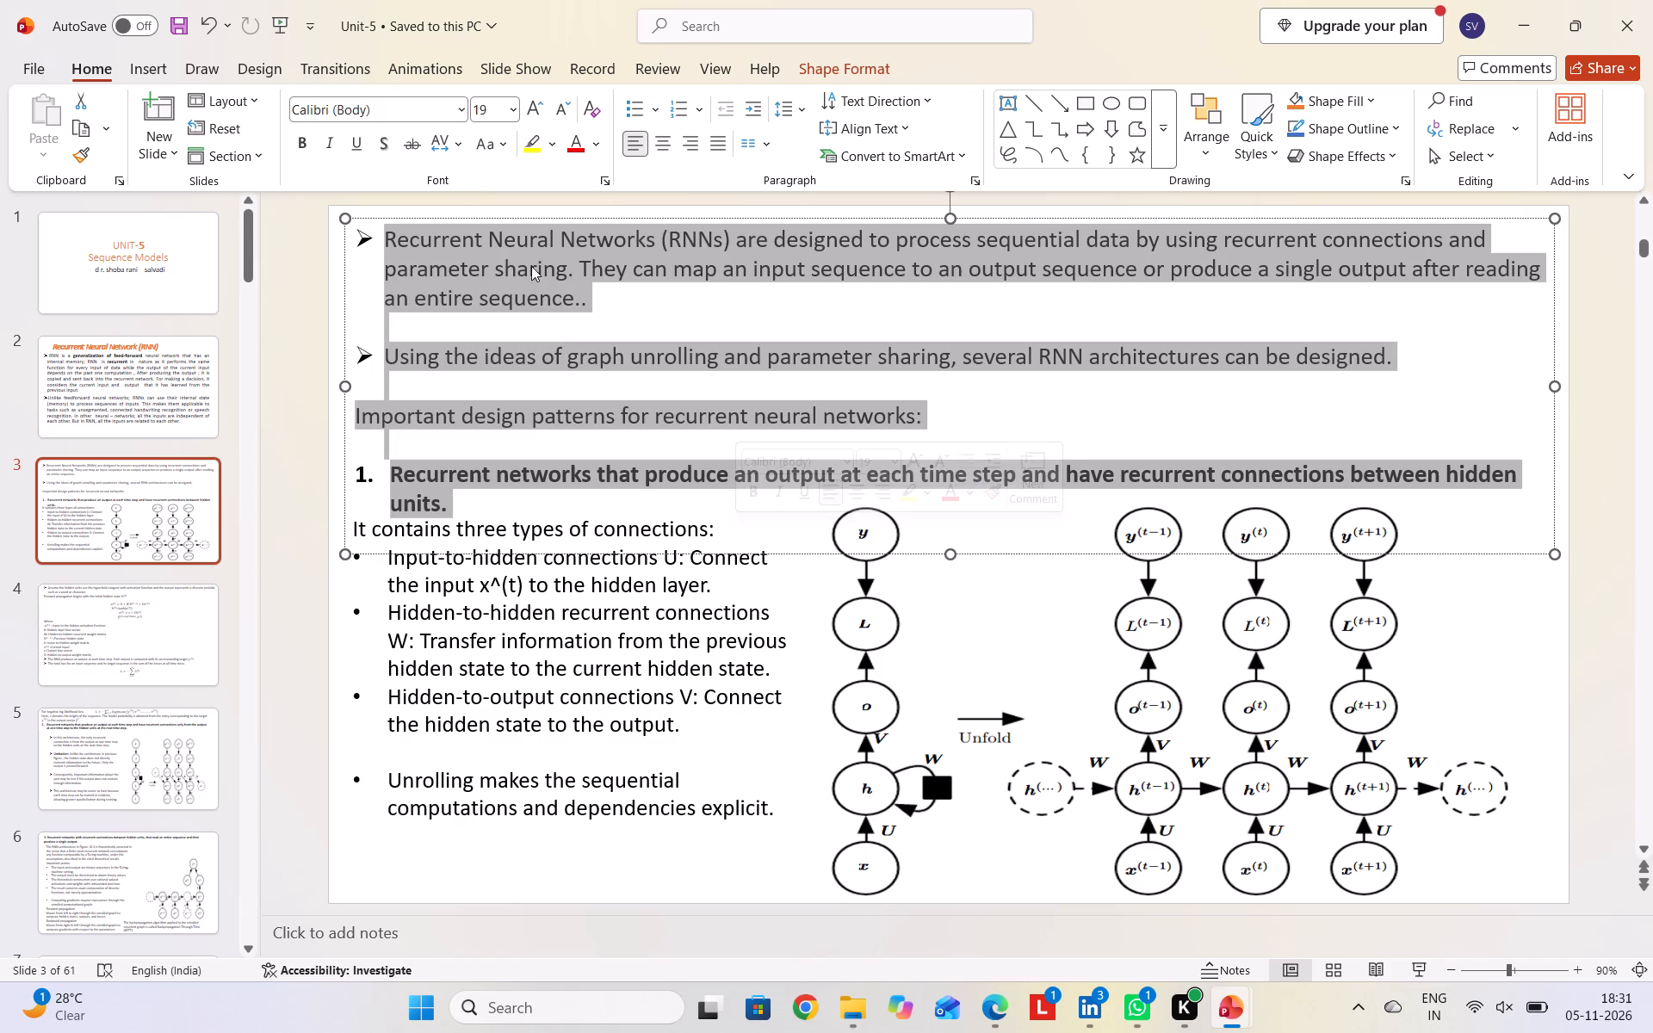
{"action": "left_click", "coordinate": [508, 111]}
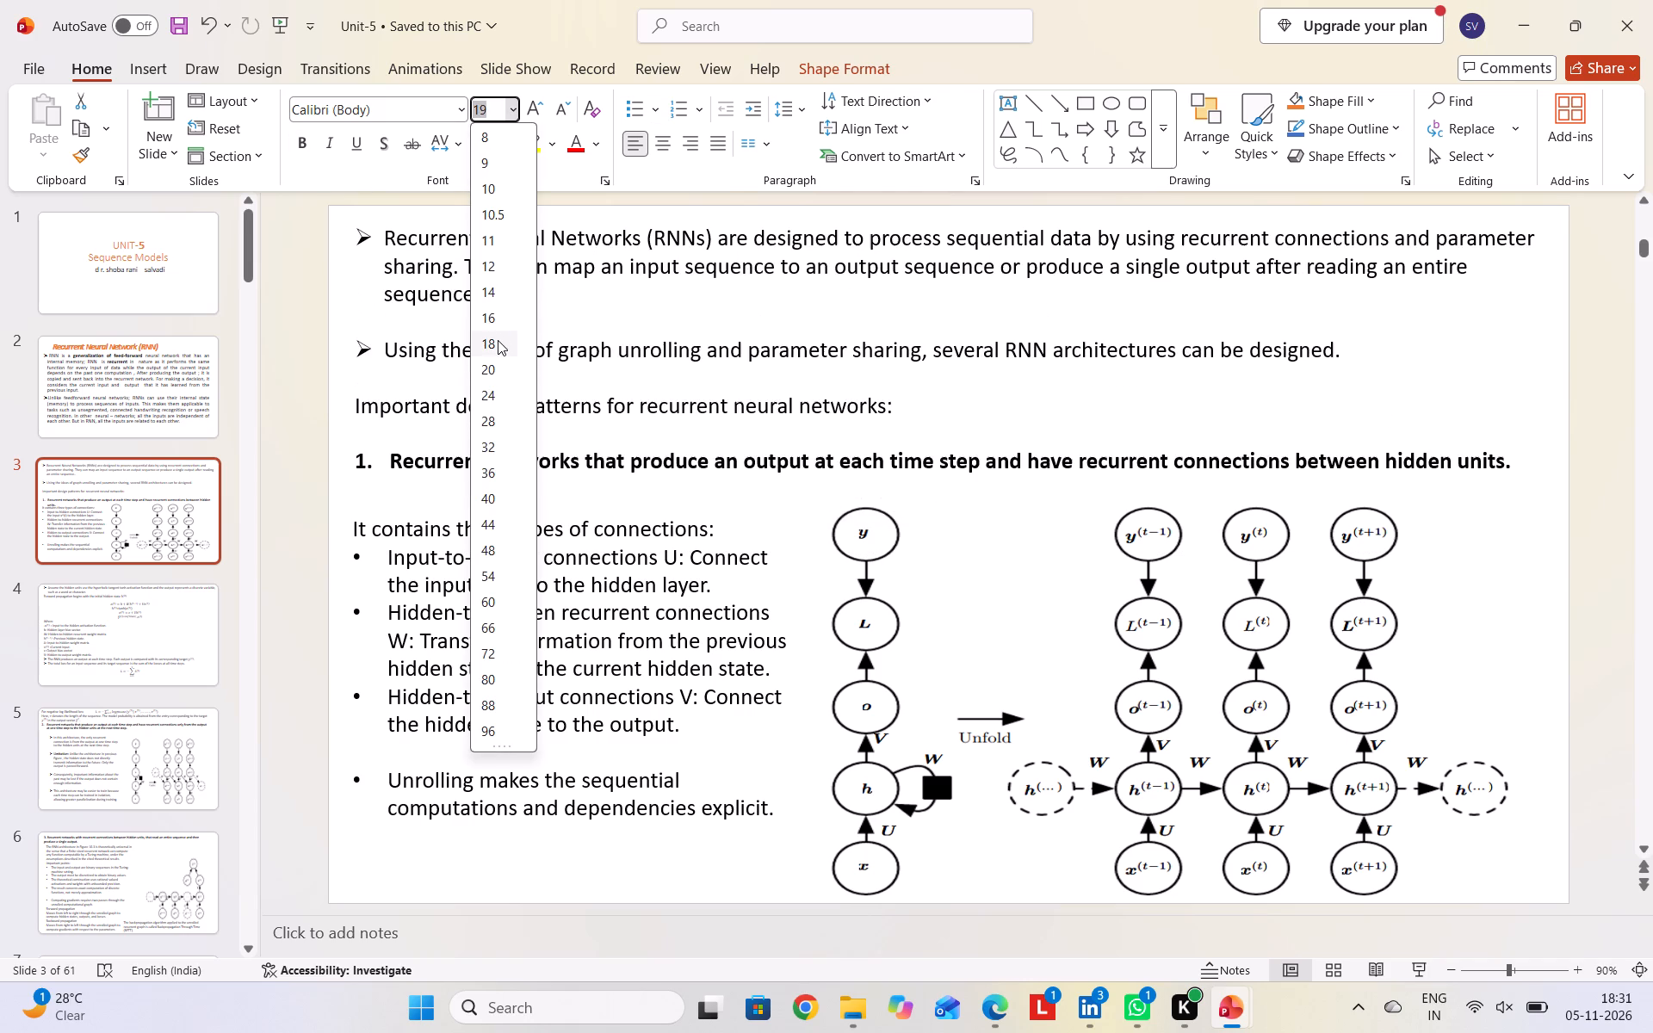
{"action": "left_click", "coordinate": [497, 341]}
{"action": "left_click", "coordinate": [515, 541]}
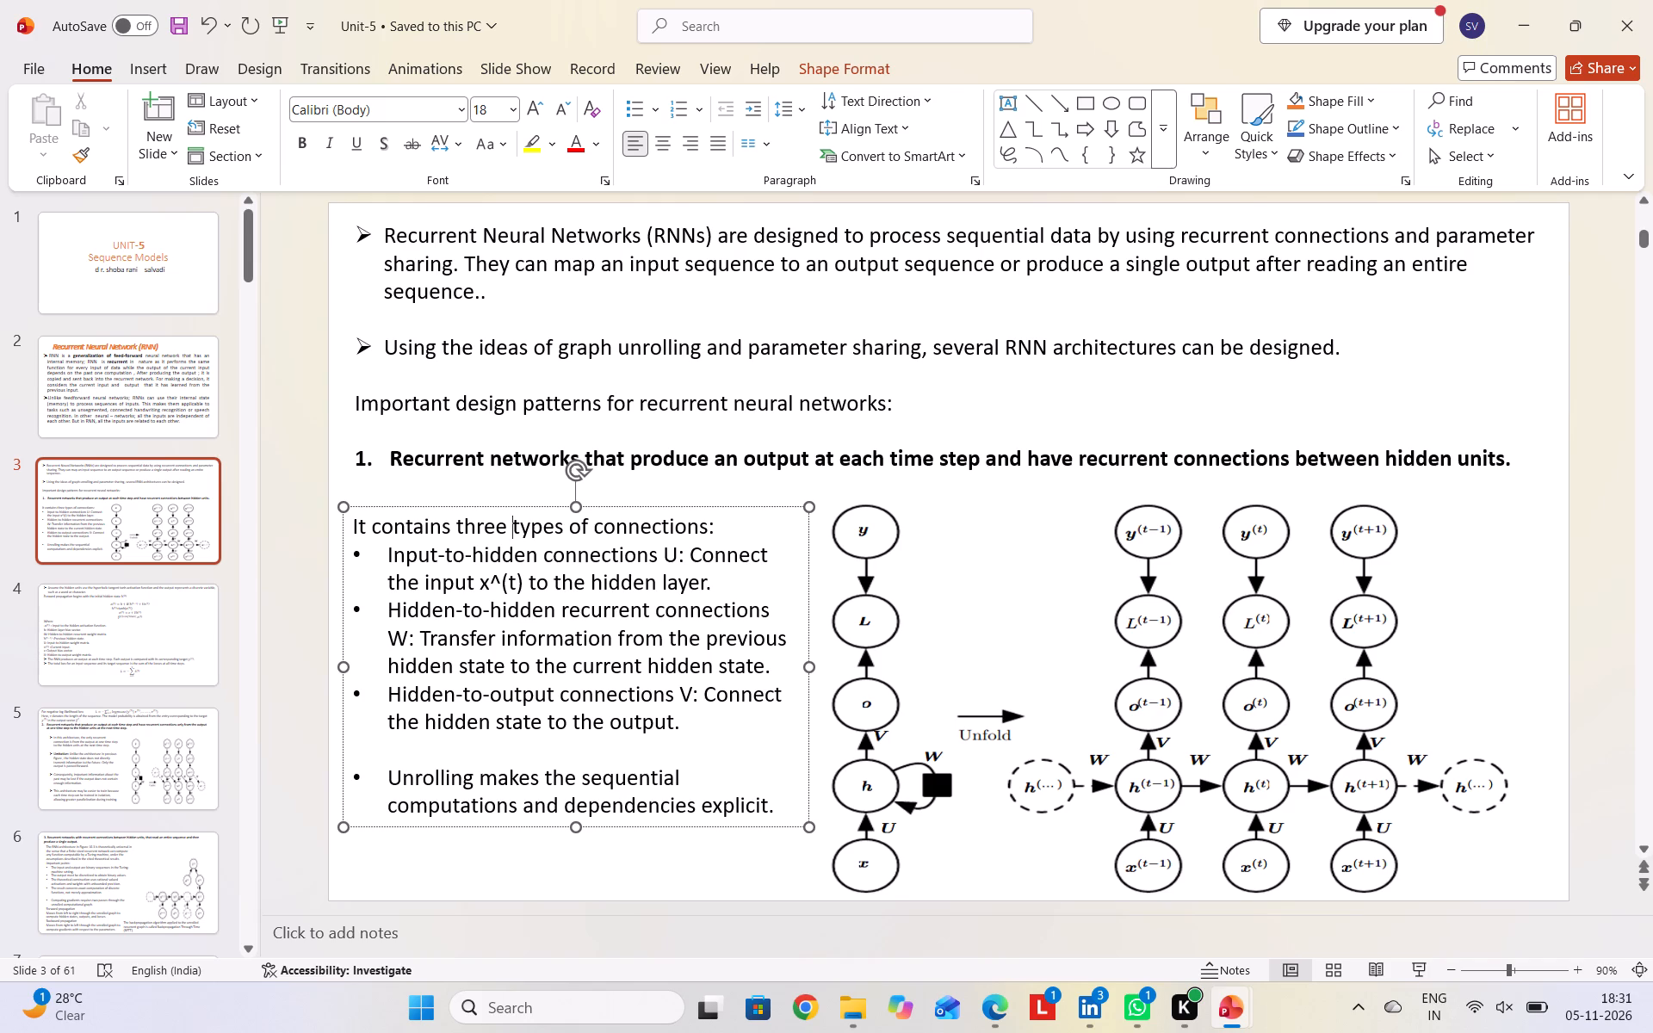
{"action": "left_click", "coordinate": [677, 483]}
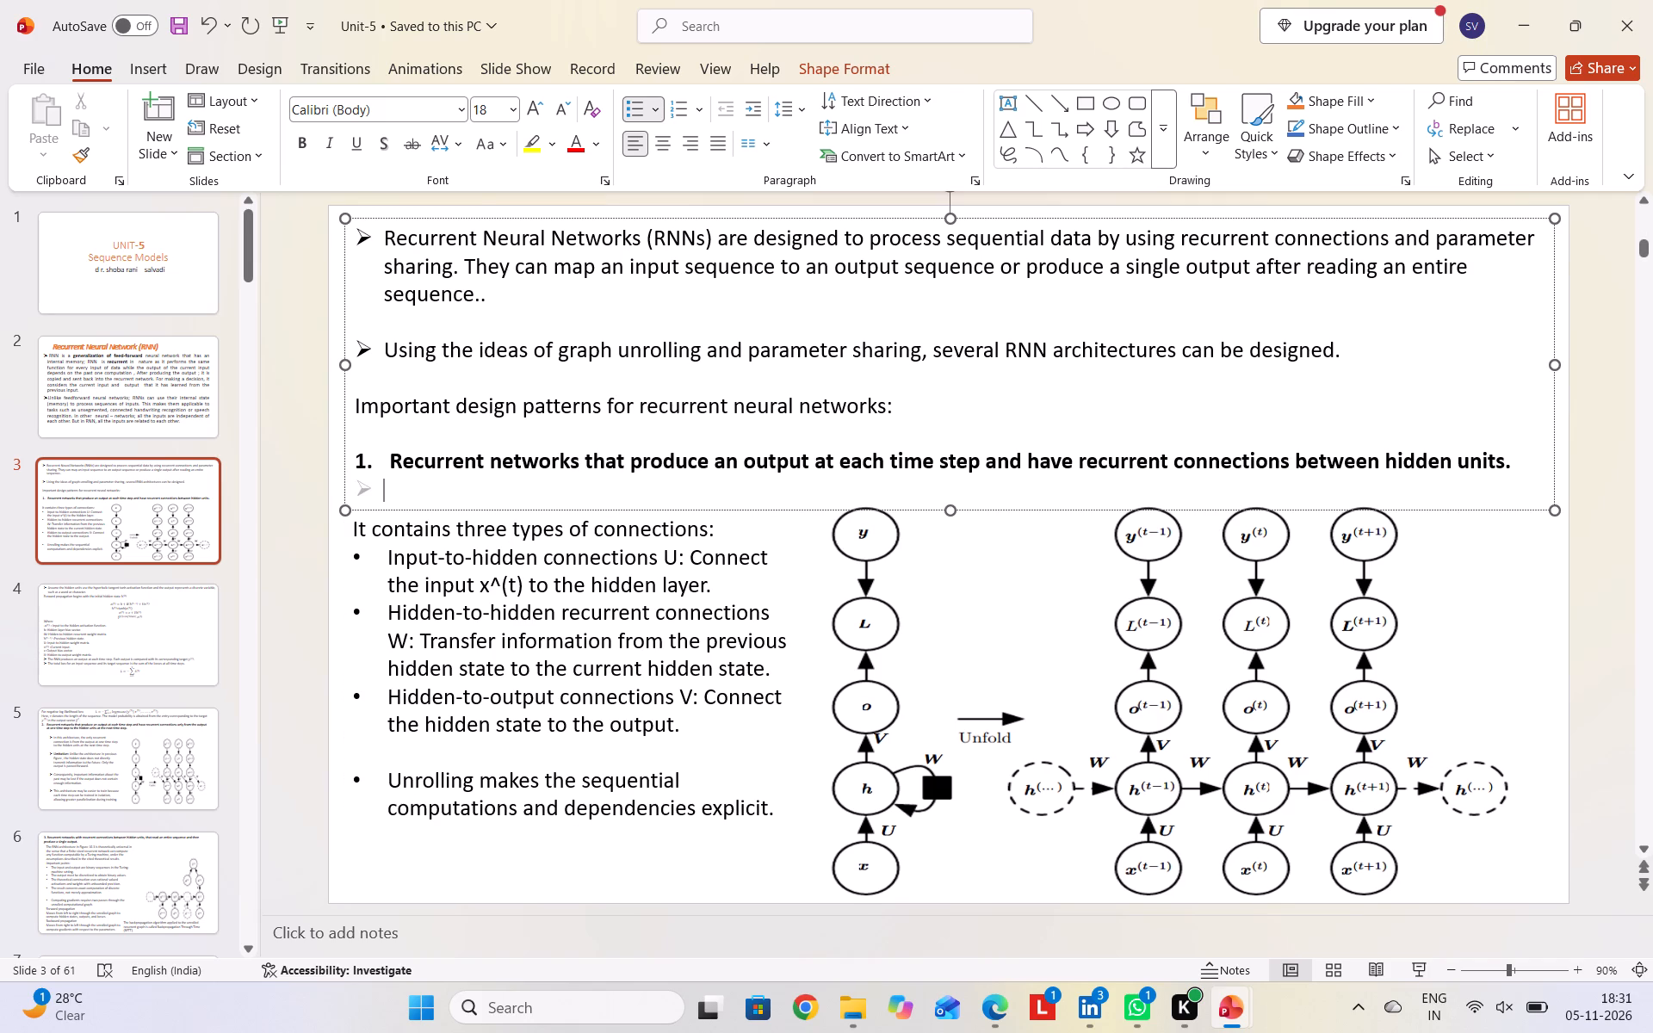
Narrow the RNN unfolding diagram slightly on the side facing the connections bullets, leaving a wider gap beside the text.
{"action": "left_click", "coordinate": [903, 572]}
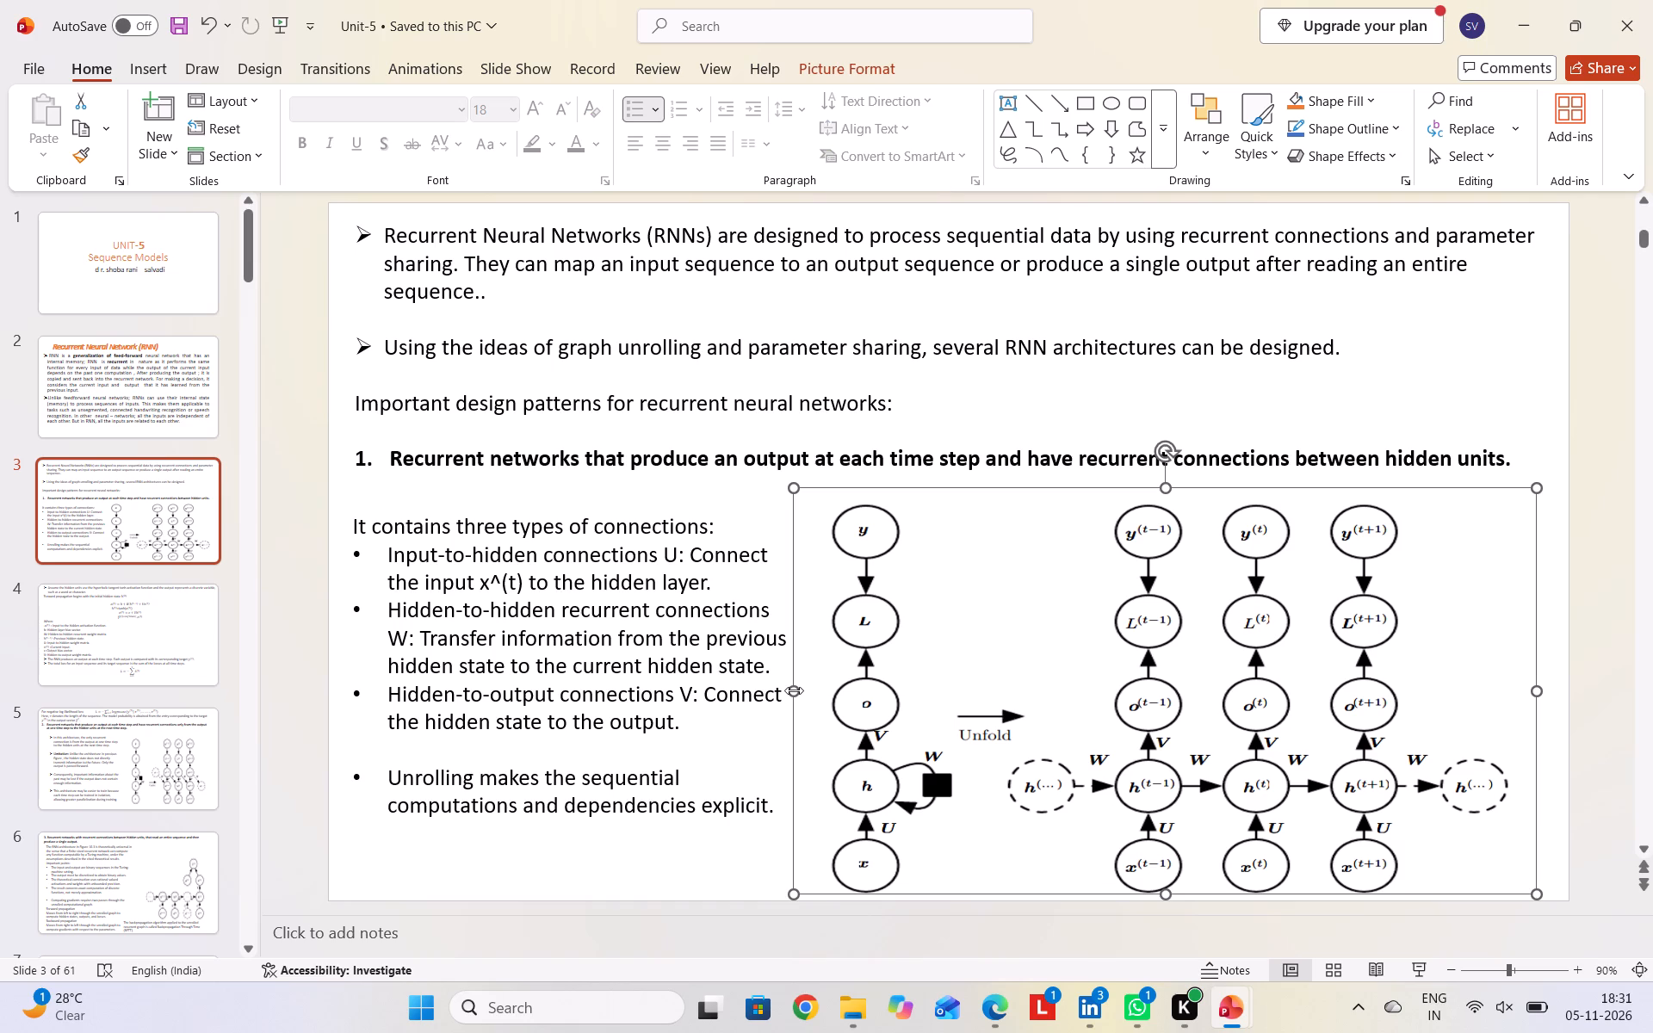
{"action": "left_click_drag", "start_coordinate": [794, 690], "coordinate": [838, 680]}
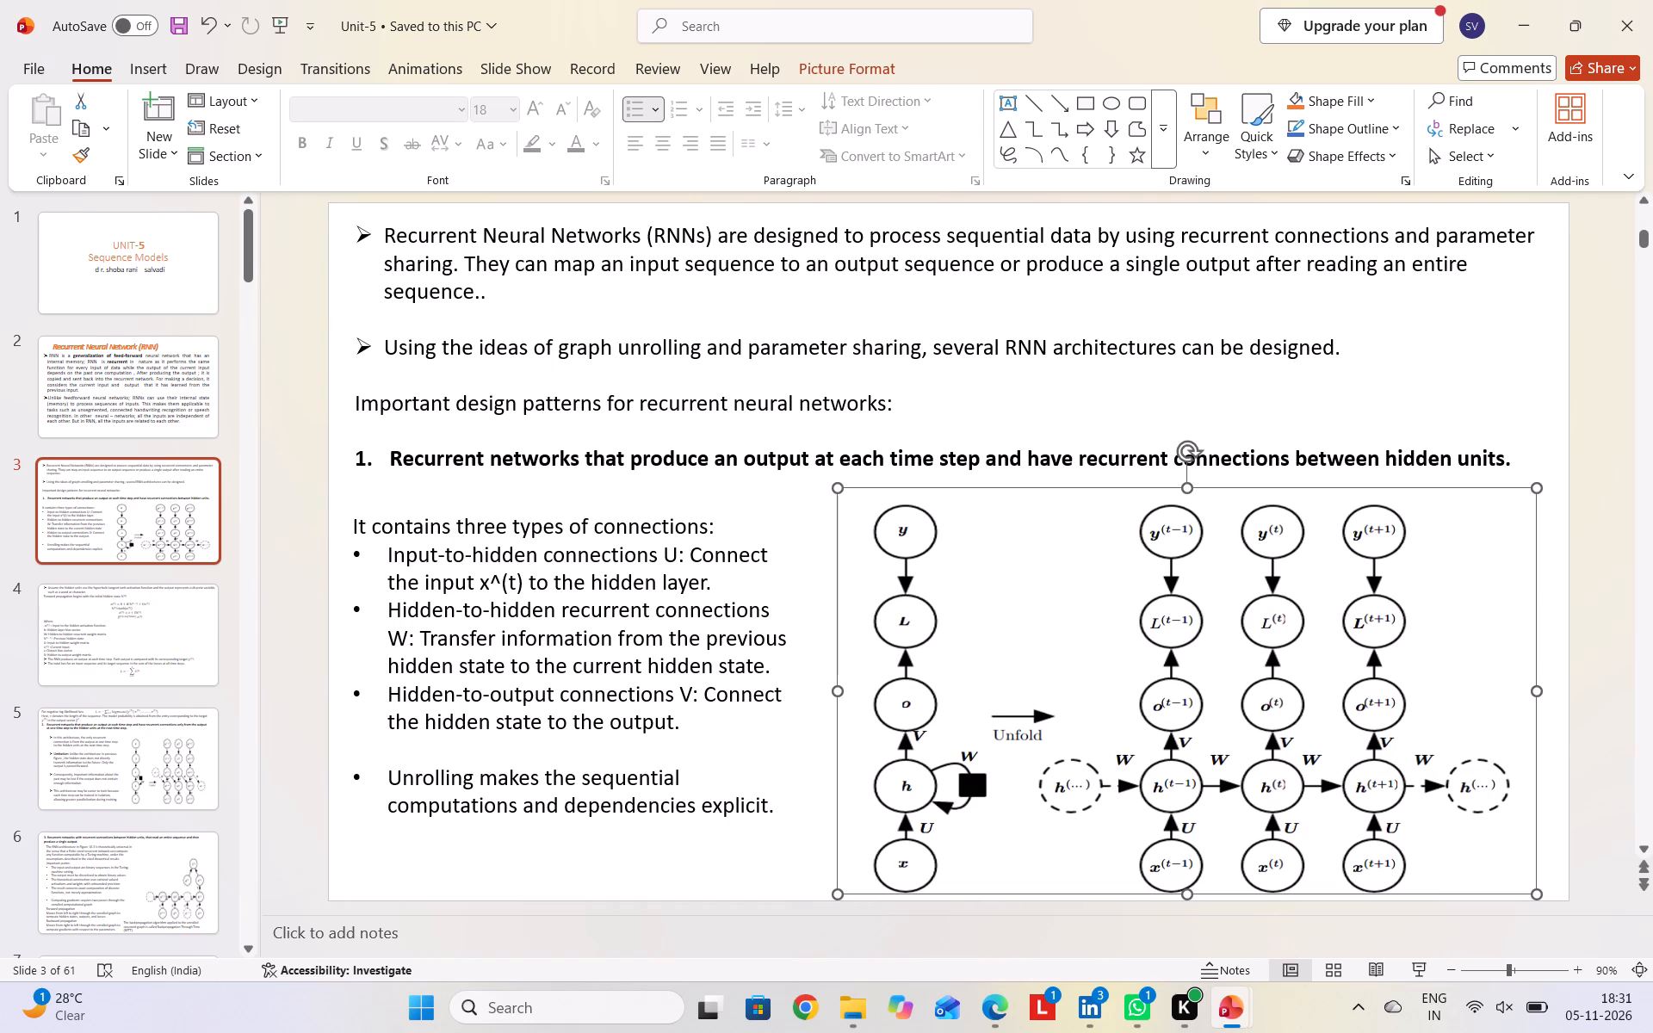
{"action": "left_click", "coordinate": [777, 778]}
{"action": "left_click", "coordinate": [785, 857]}
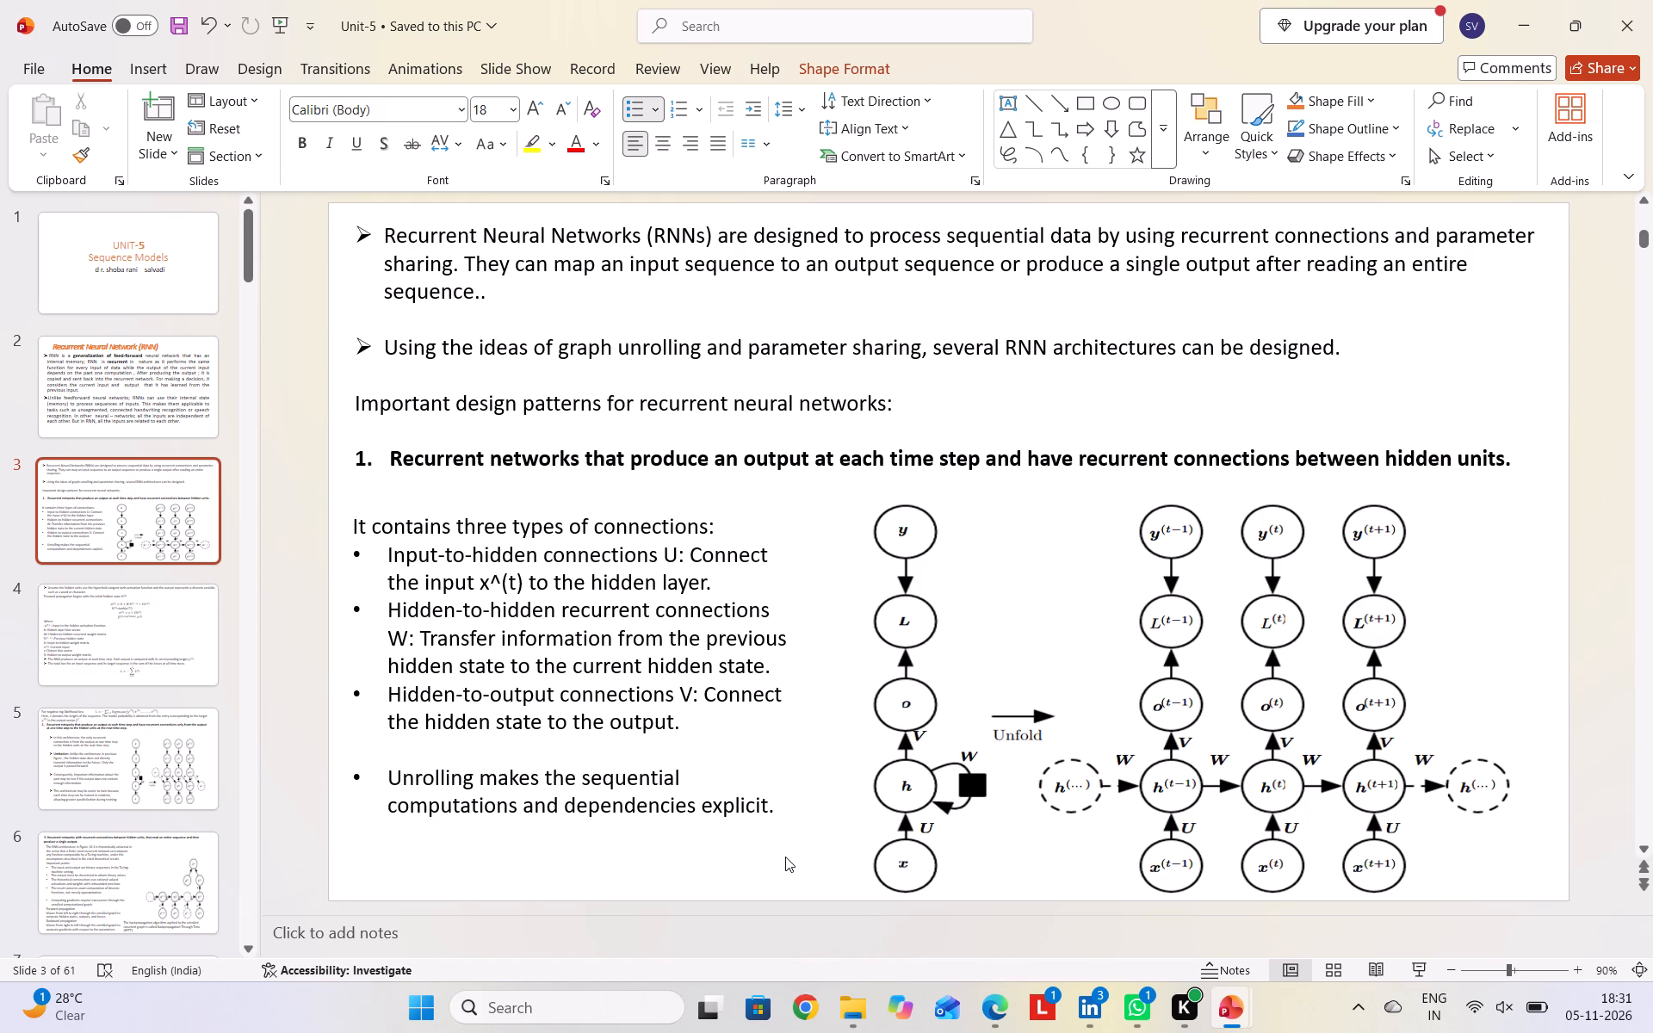
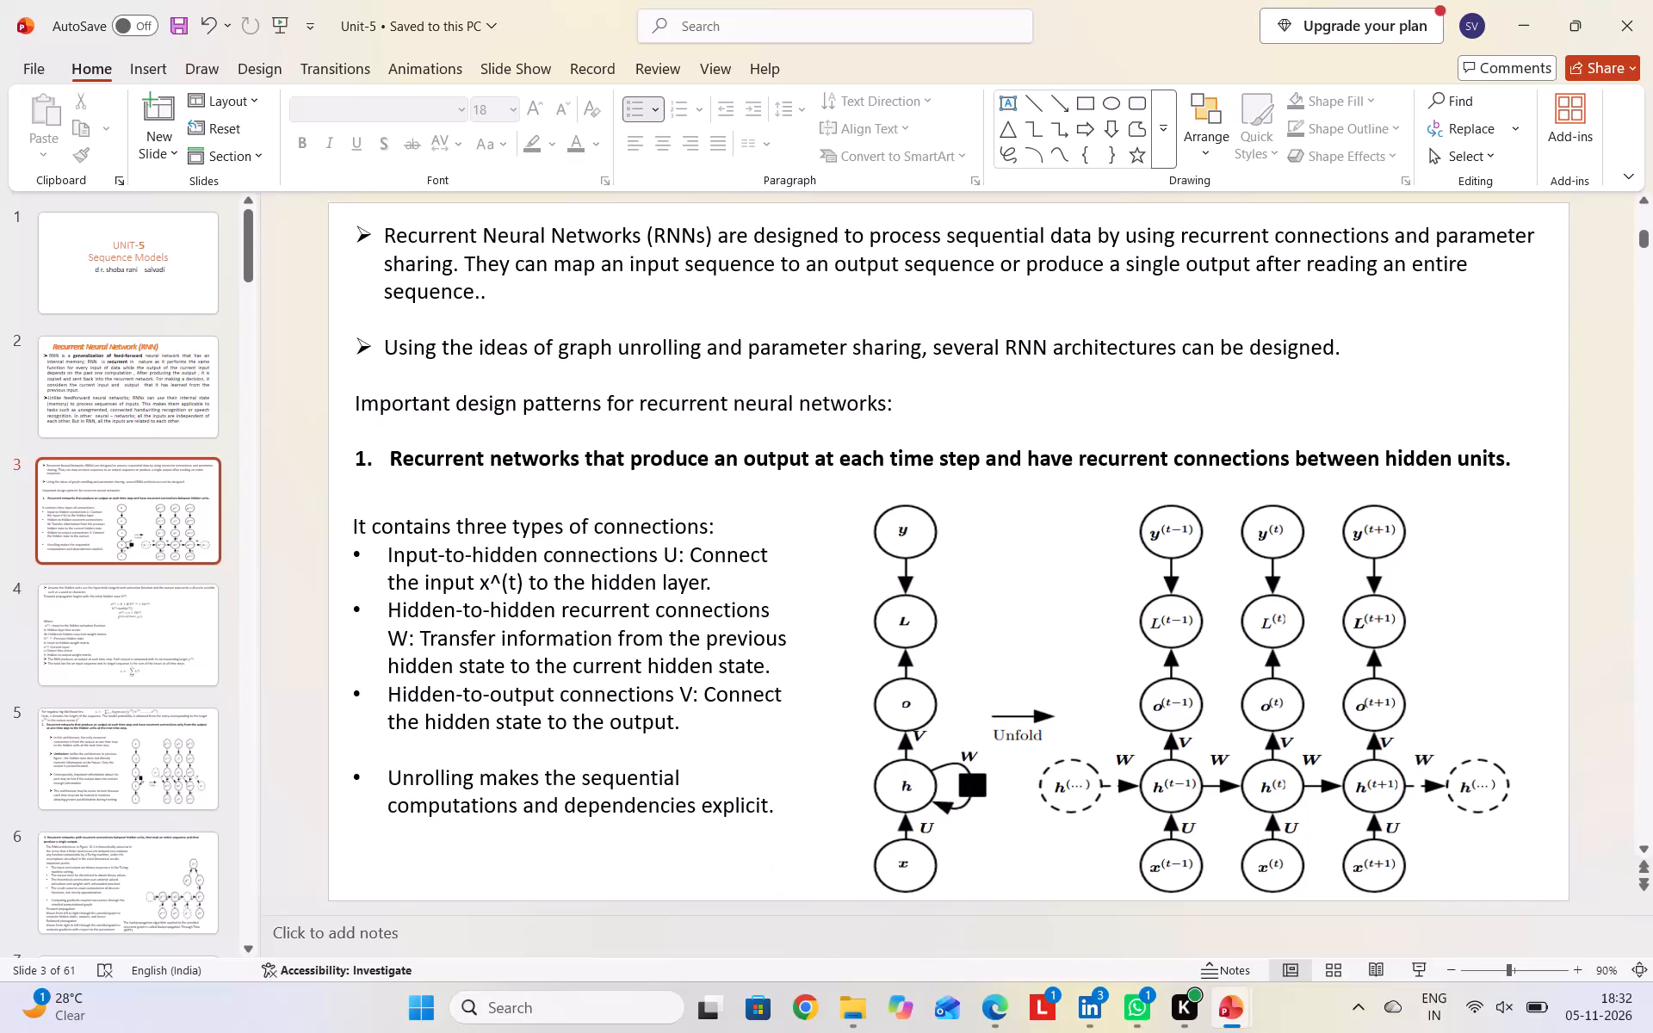
Widen the RNN unfolding diagram slightly on the side facing the connections bullets, bringing its edge up against the text box.
{"action": "left_click", "coordinate": [882, 671]}
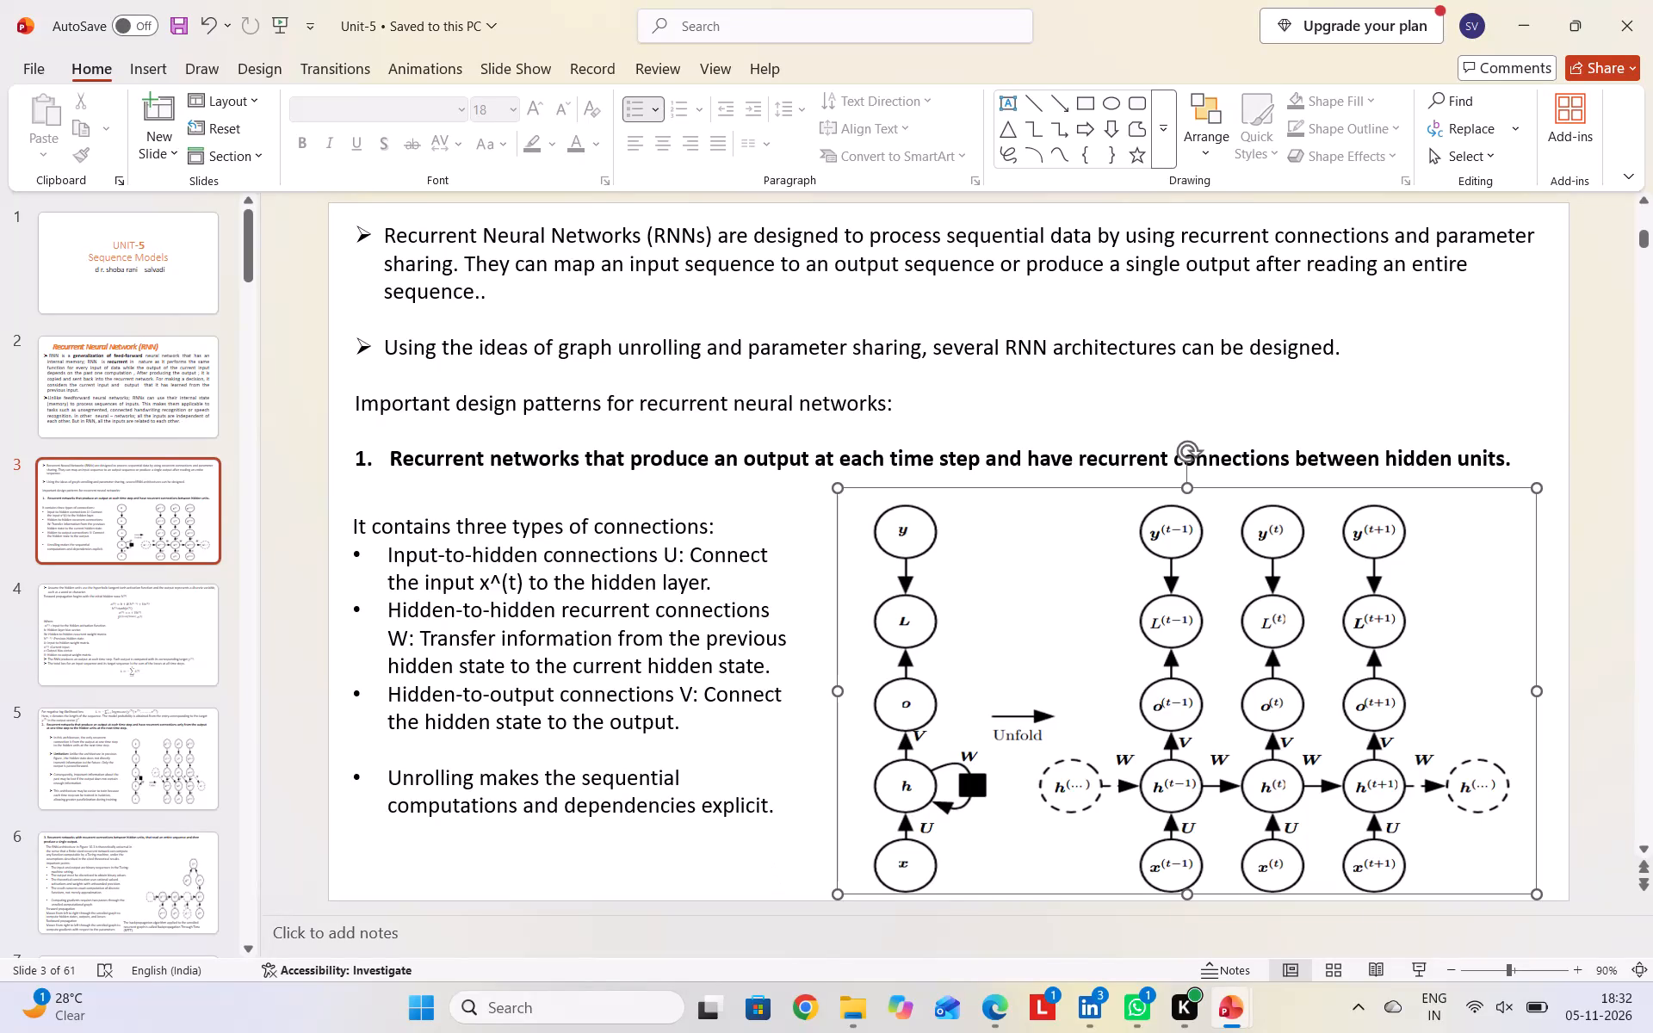
{"action": "left_click", "coordinate": [789, 709]}
{"action": "left_click", "coordinate": [886, 701]}
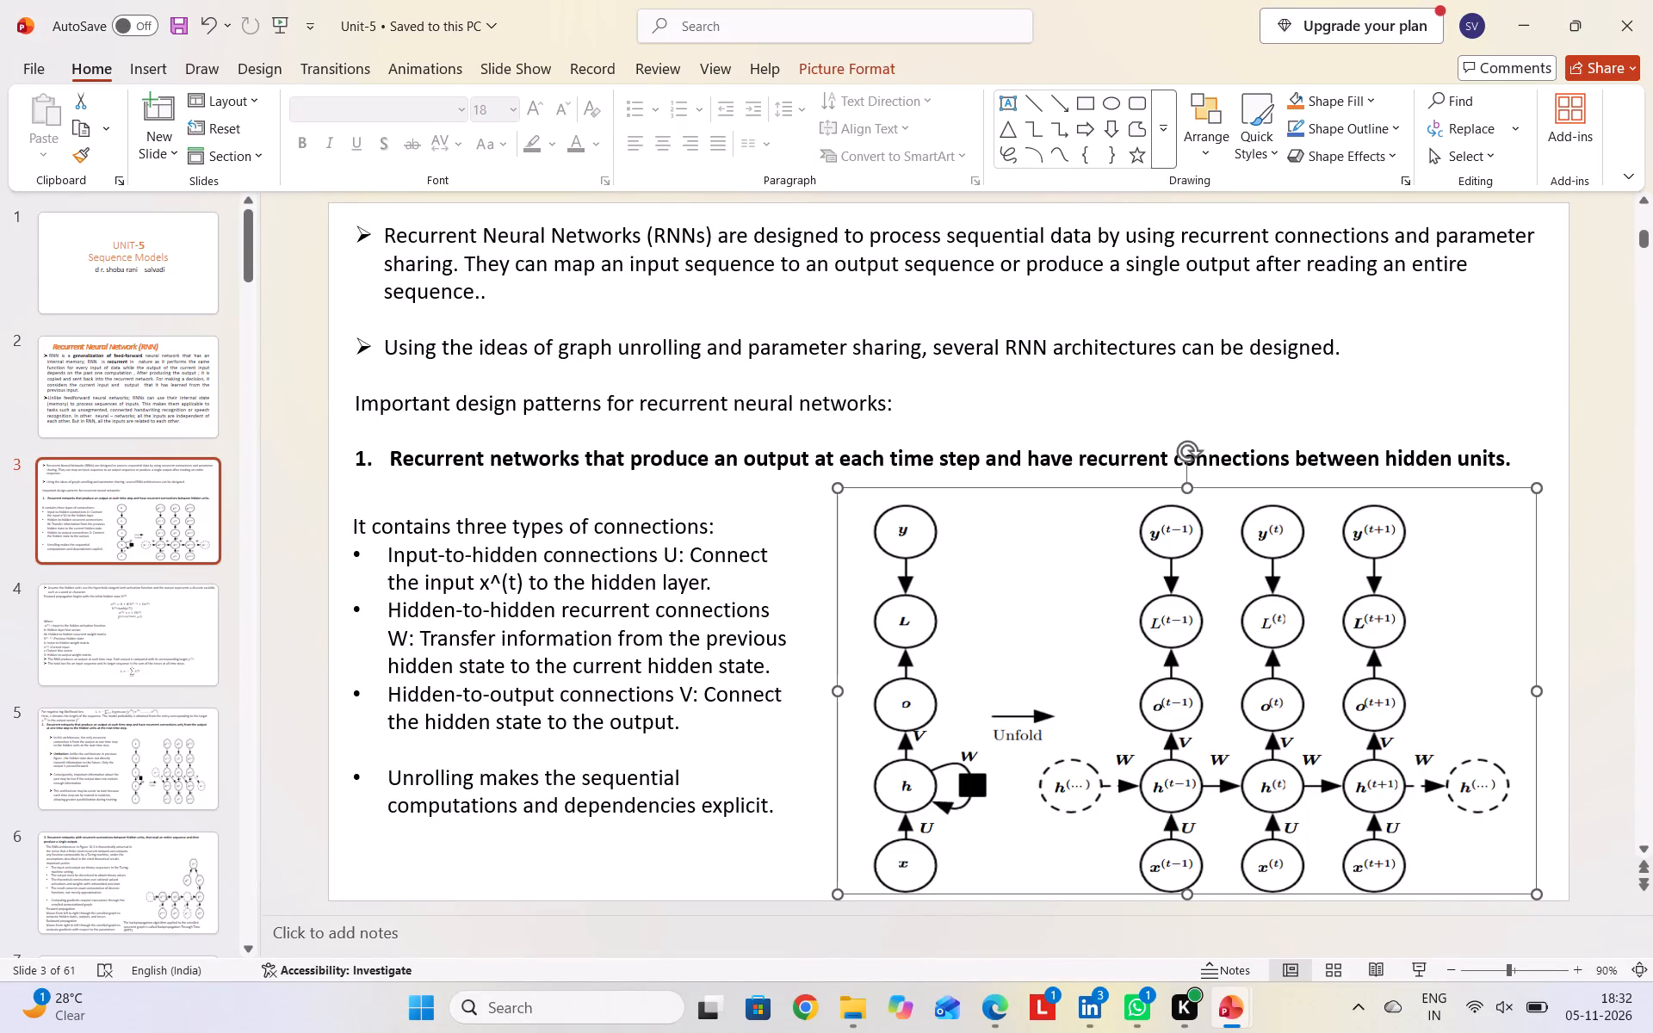
{"action": "left_click_drag", "start_coordinate": [836, 688], "coordinate": [811, 688]}
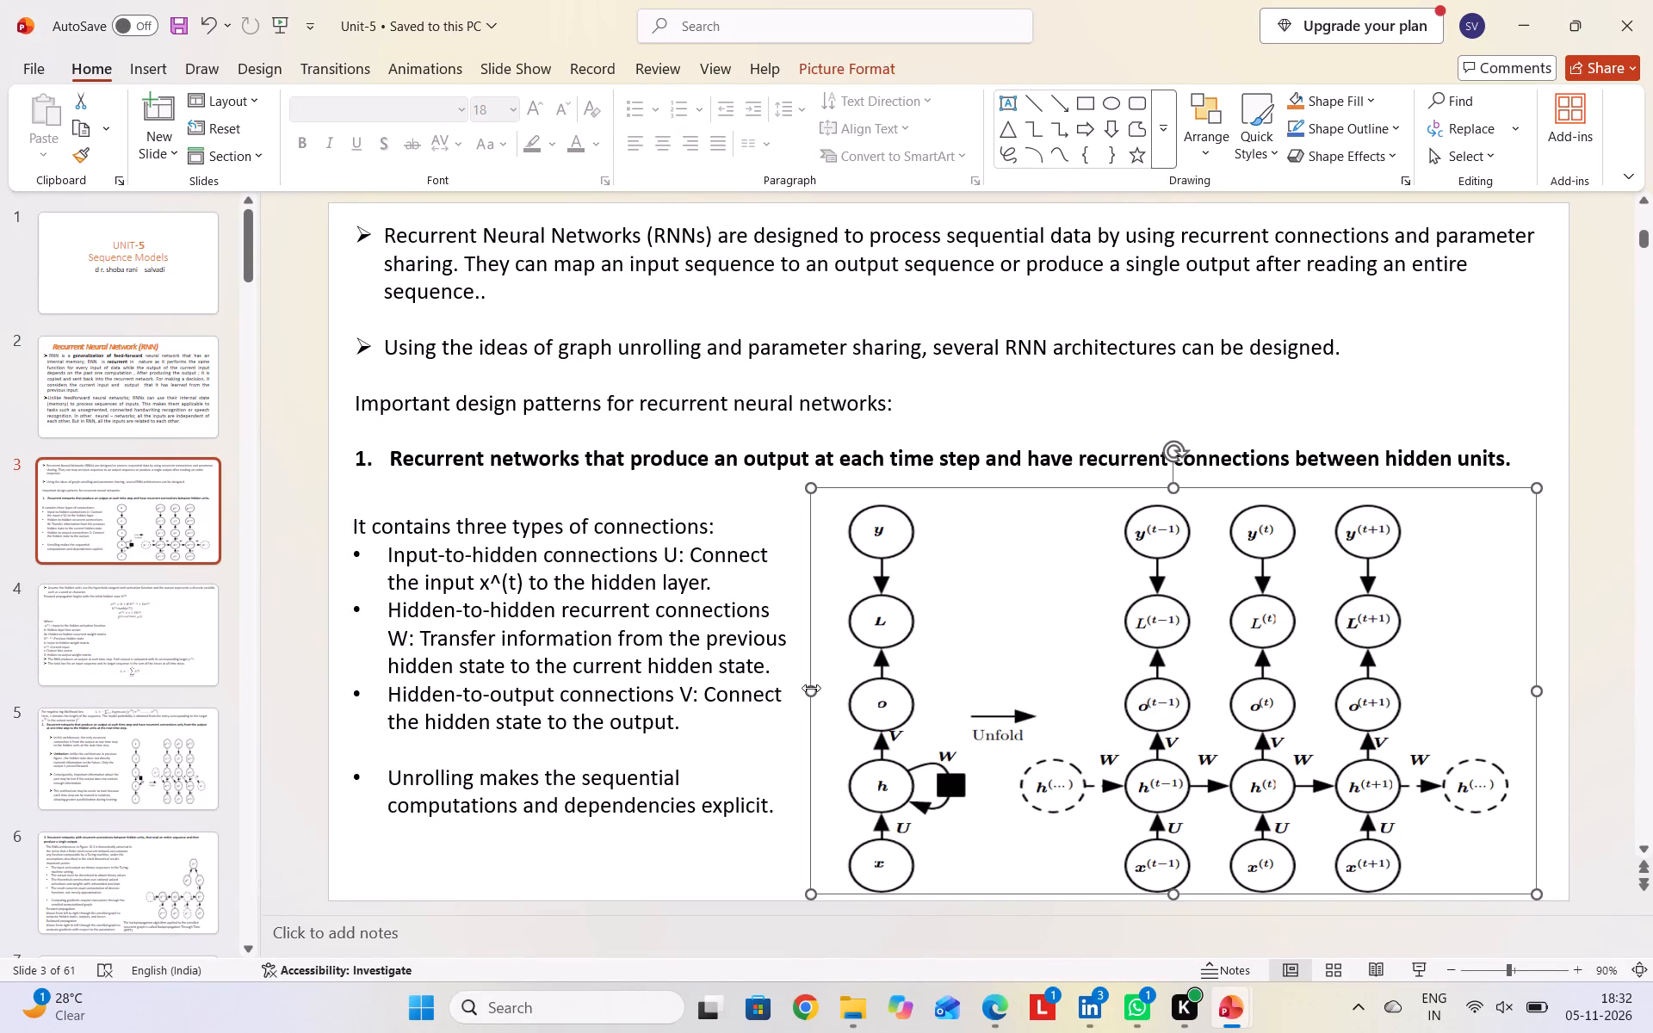
{"action": "left_click", "coordinate": [757, 742]}
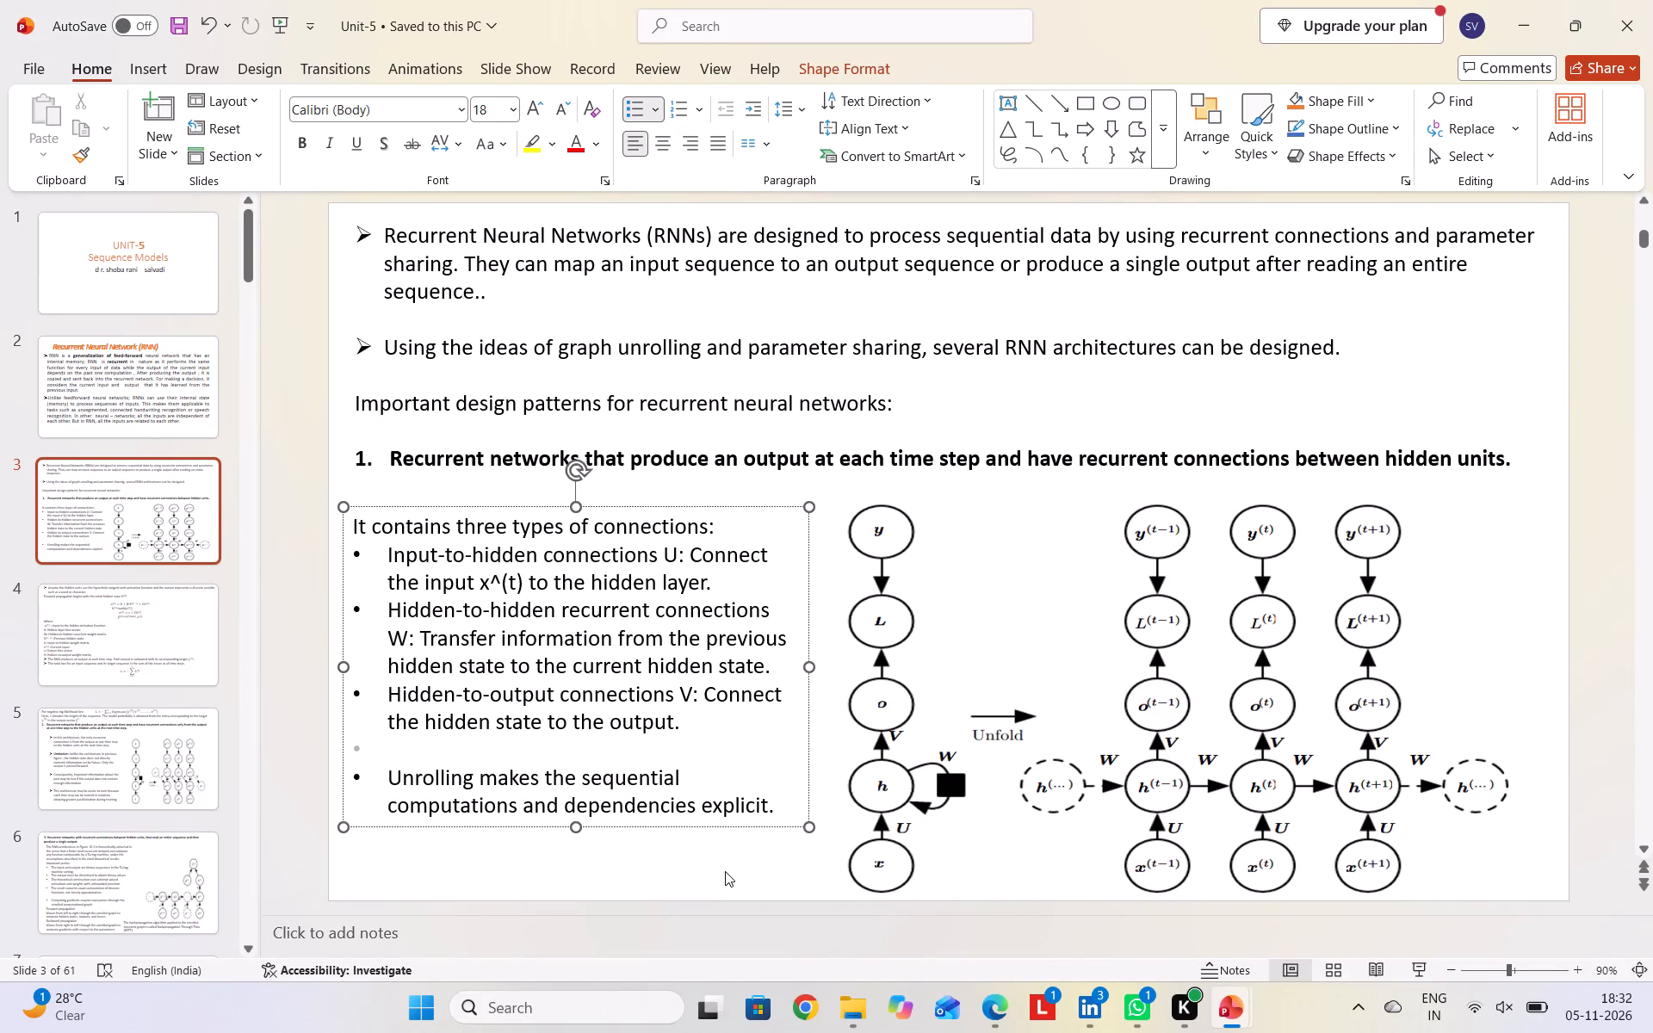
{"action": "left_click", "coordinate": [725, 871]}
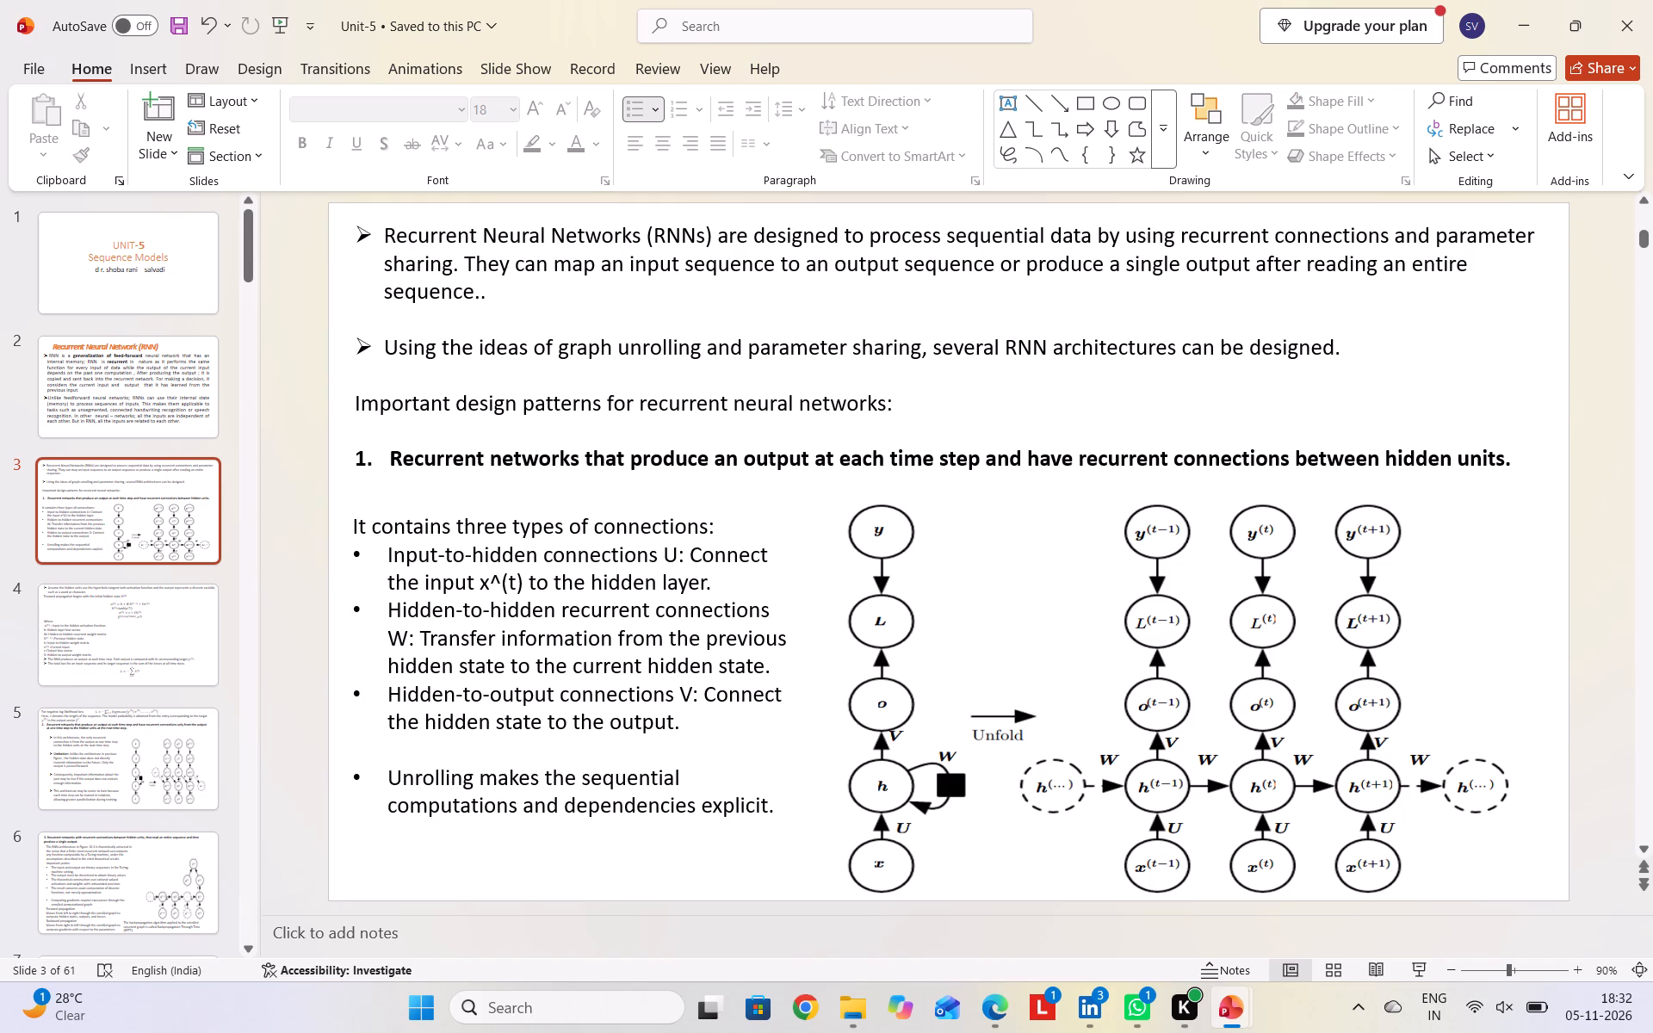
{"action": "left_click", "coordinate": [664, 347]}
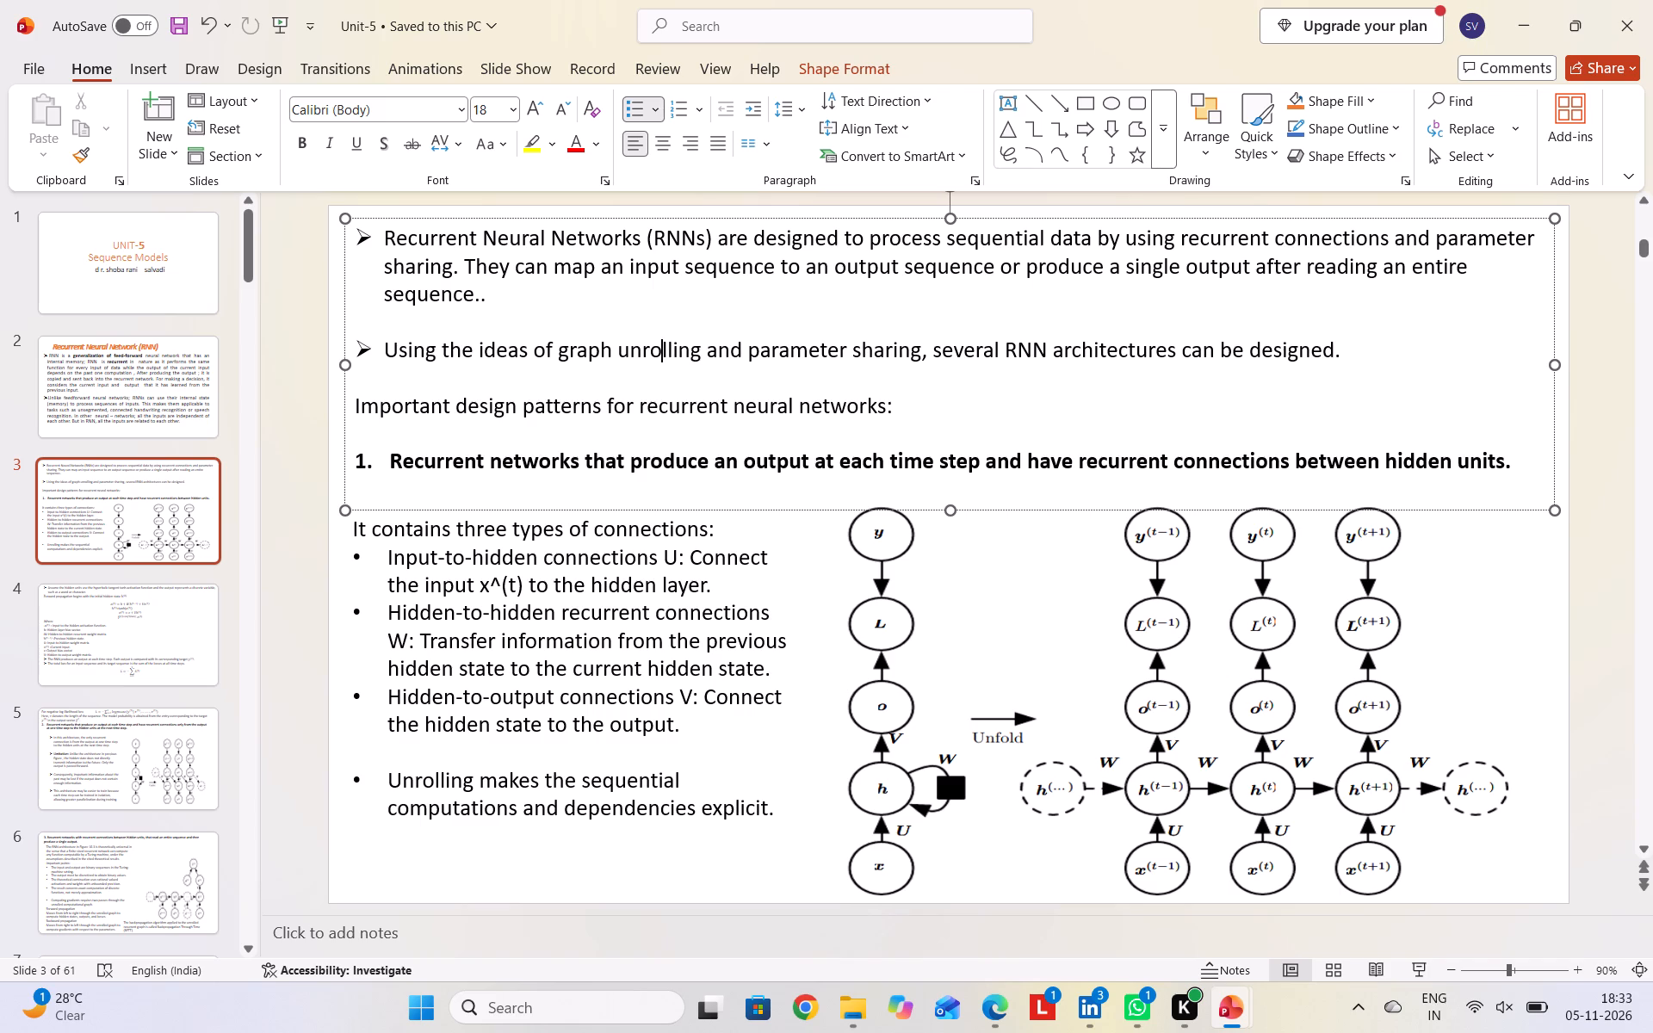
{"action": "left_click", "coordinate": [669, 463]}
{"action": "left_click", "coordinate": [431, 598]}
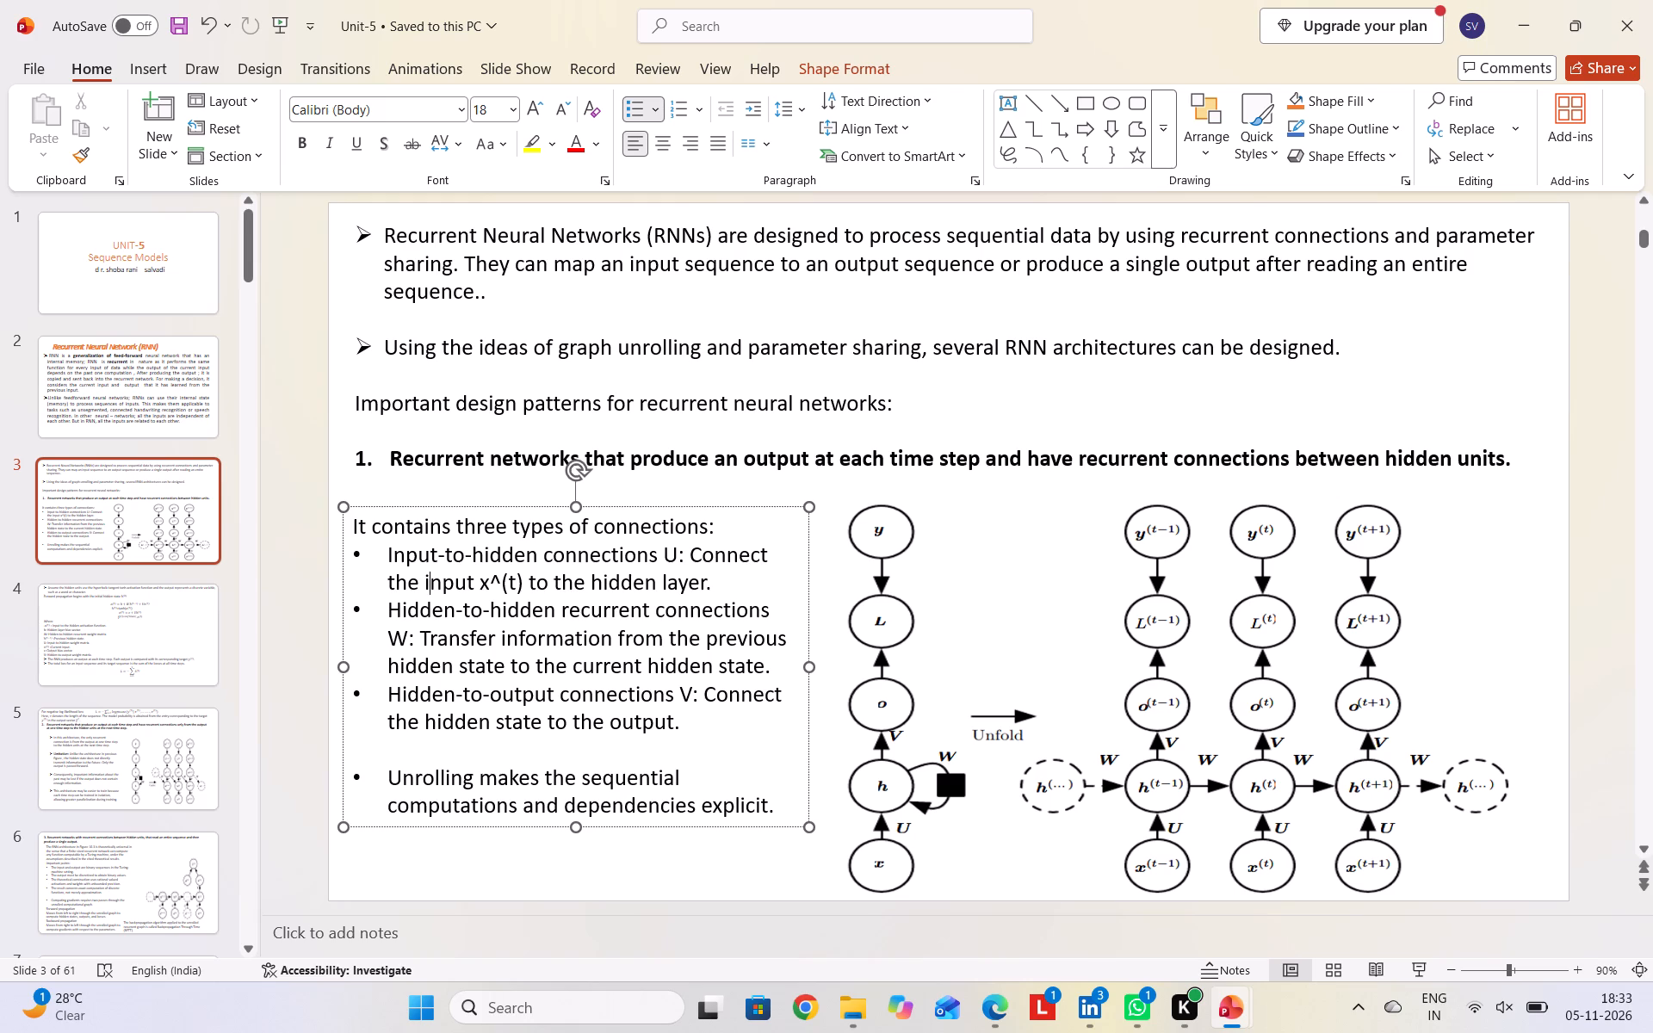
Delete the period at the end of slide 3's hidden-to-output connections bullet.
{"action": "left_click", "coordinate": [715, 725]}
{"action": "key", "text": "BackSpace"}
Delete the period at the end of slide 3's input-to-hidden connections bullet.
{"action": "left_click", "coordinate": [752, 592]}
{"action": "key", "text": "BackSpace"}
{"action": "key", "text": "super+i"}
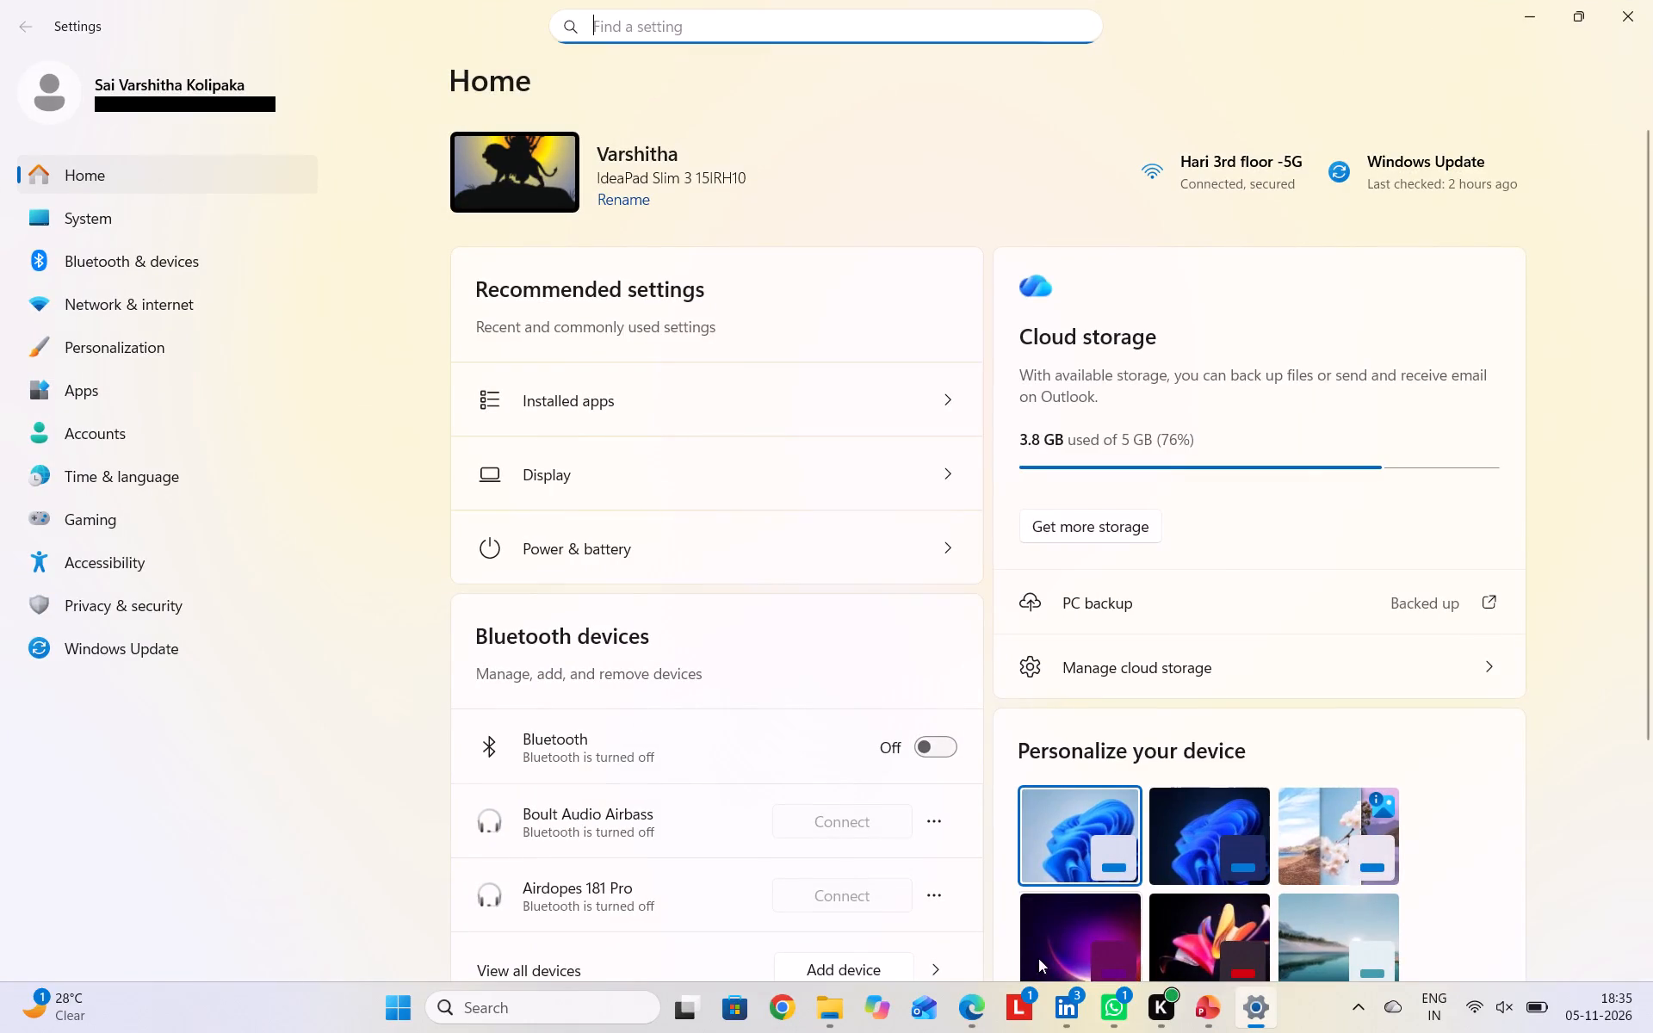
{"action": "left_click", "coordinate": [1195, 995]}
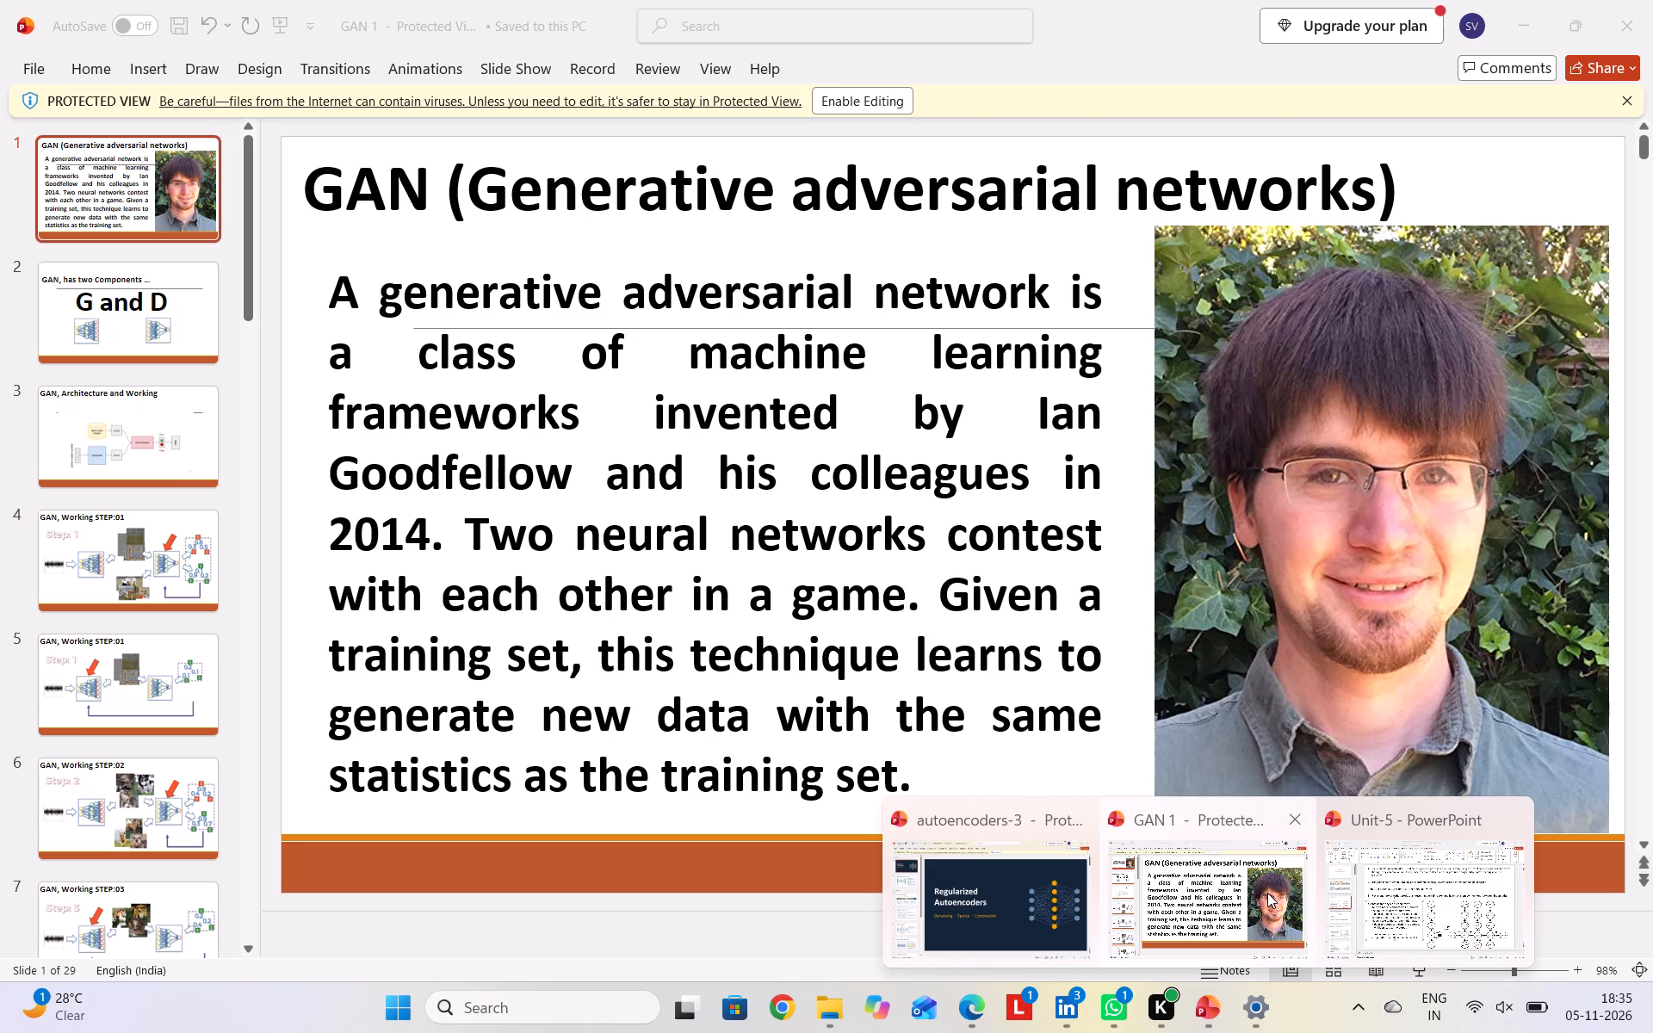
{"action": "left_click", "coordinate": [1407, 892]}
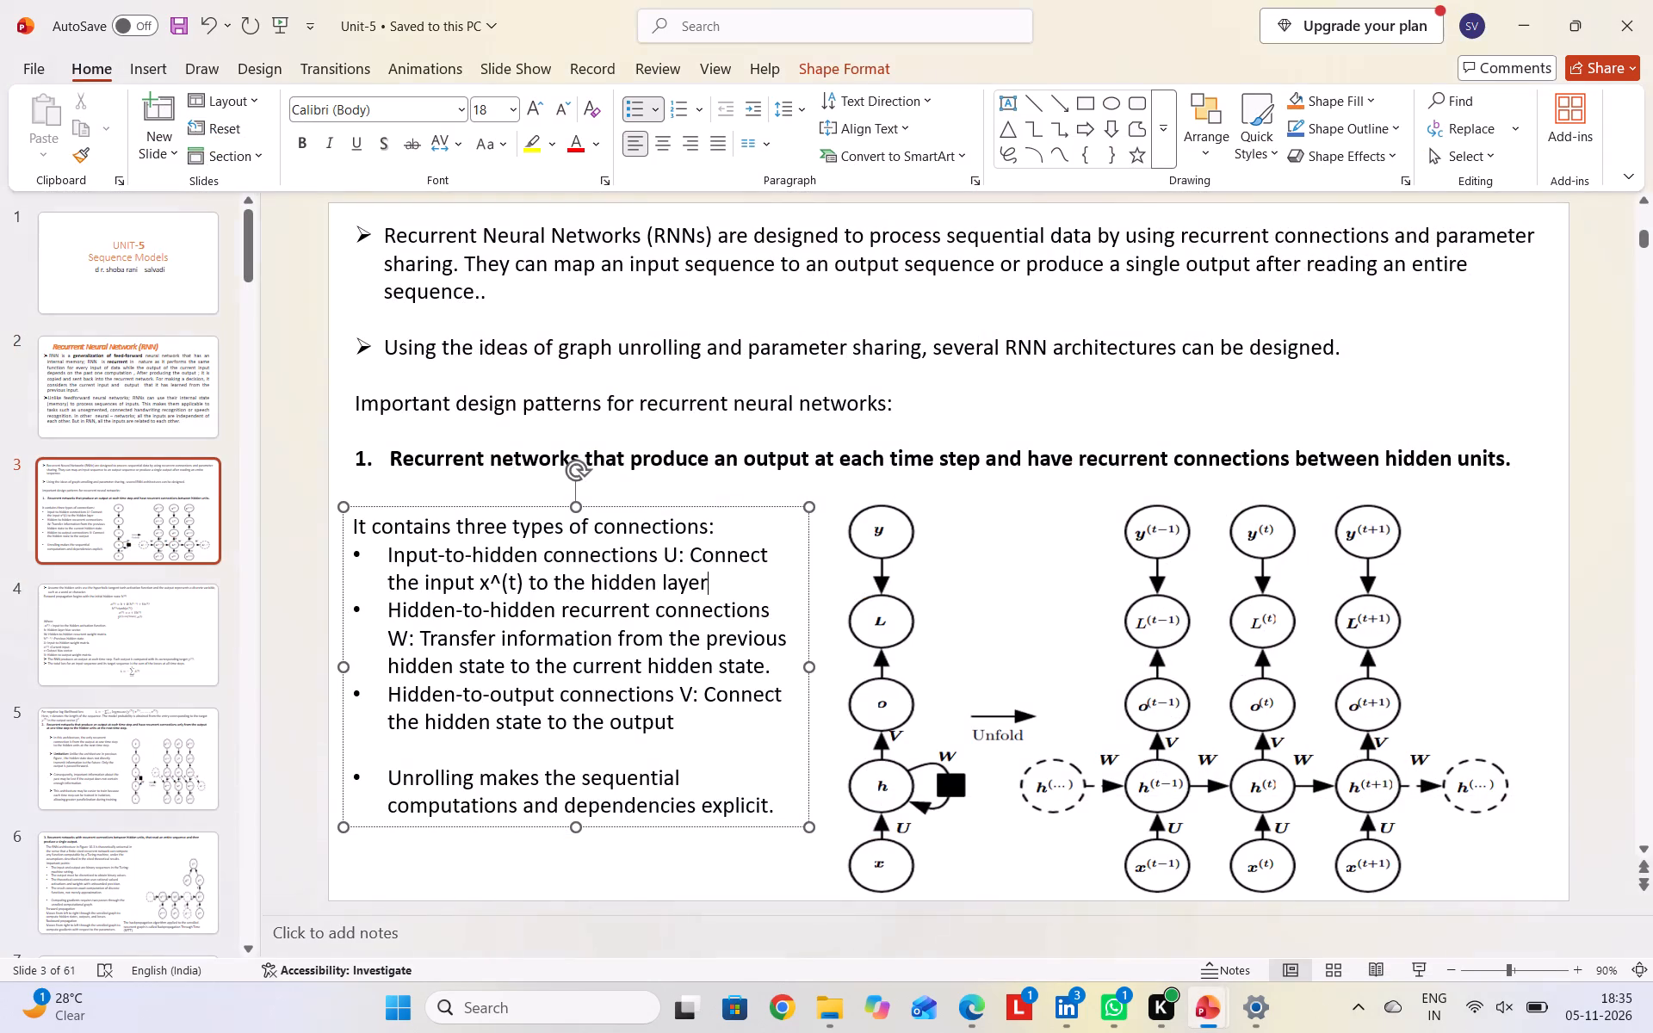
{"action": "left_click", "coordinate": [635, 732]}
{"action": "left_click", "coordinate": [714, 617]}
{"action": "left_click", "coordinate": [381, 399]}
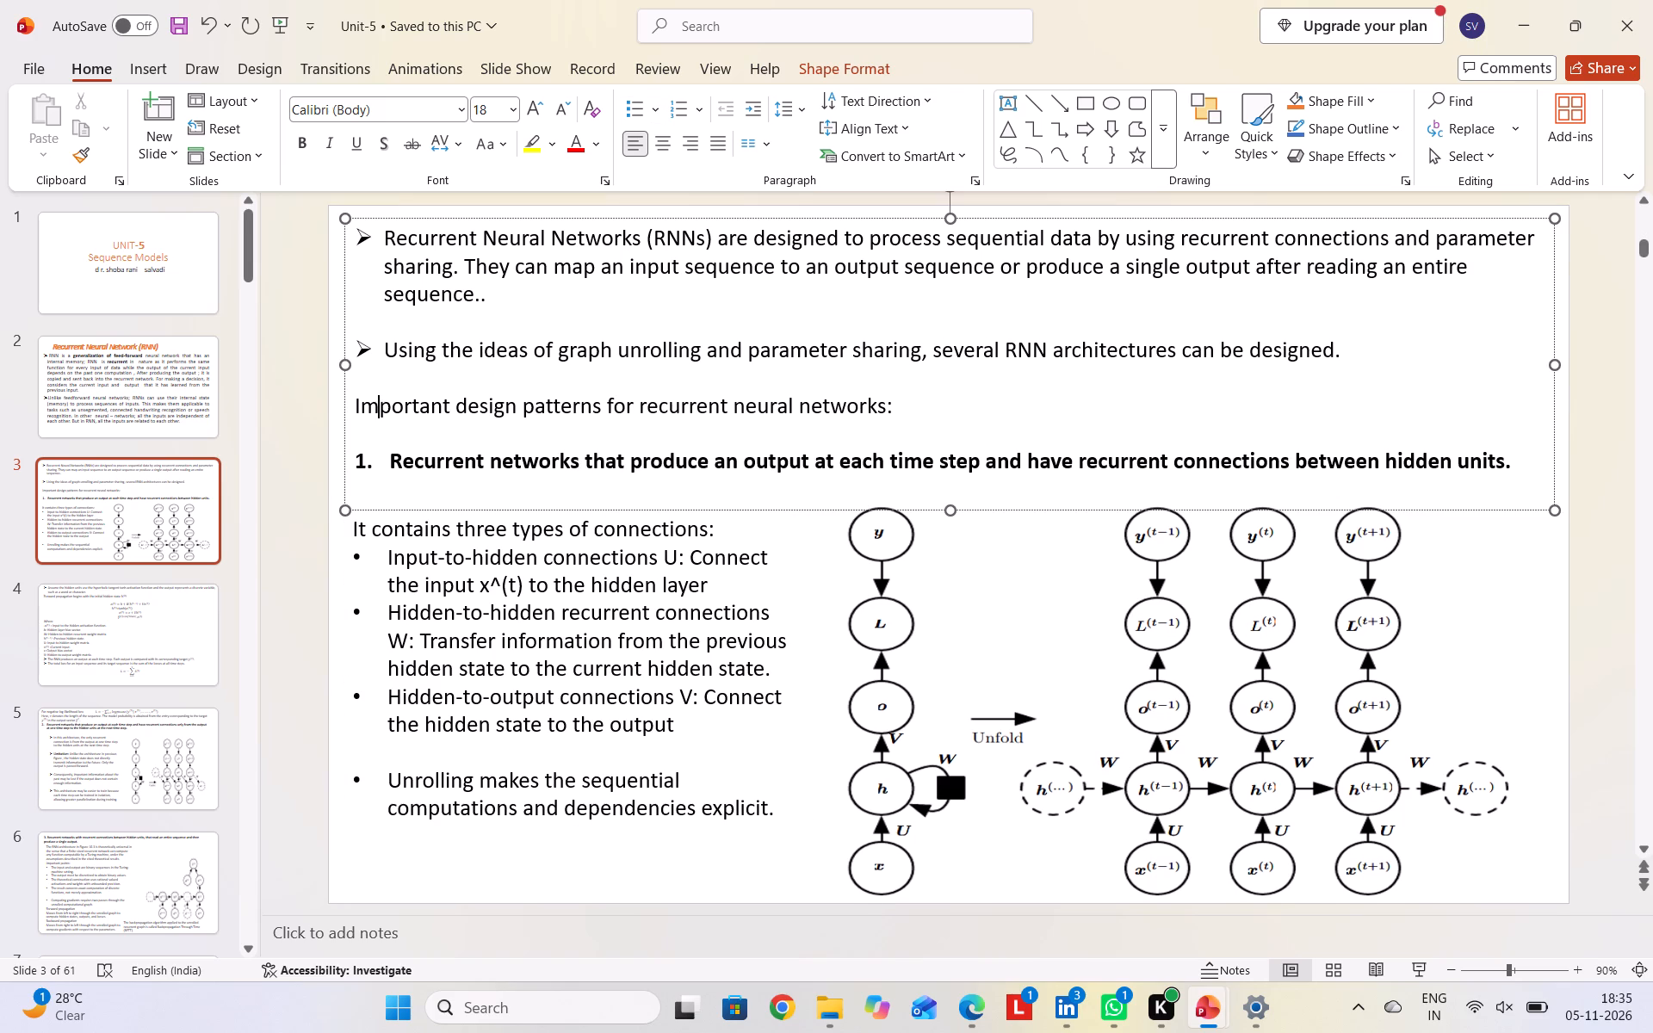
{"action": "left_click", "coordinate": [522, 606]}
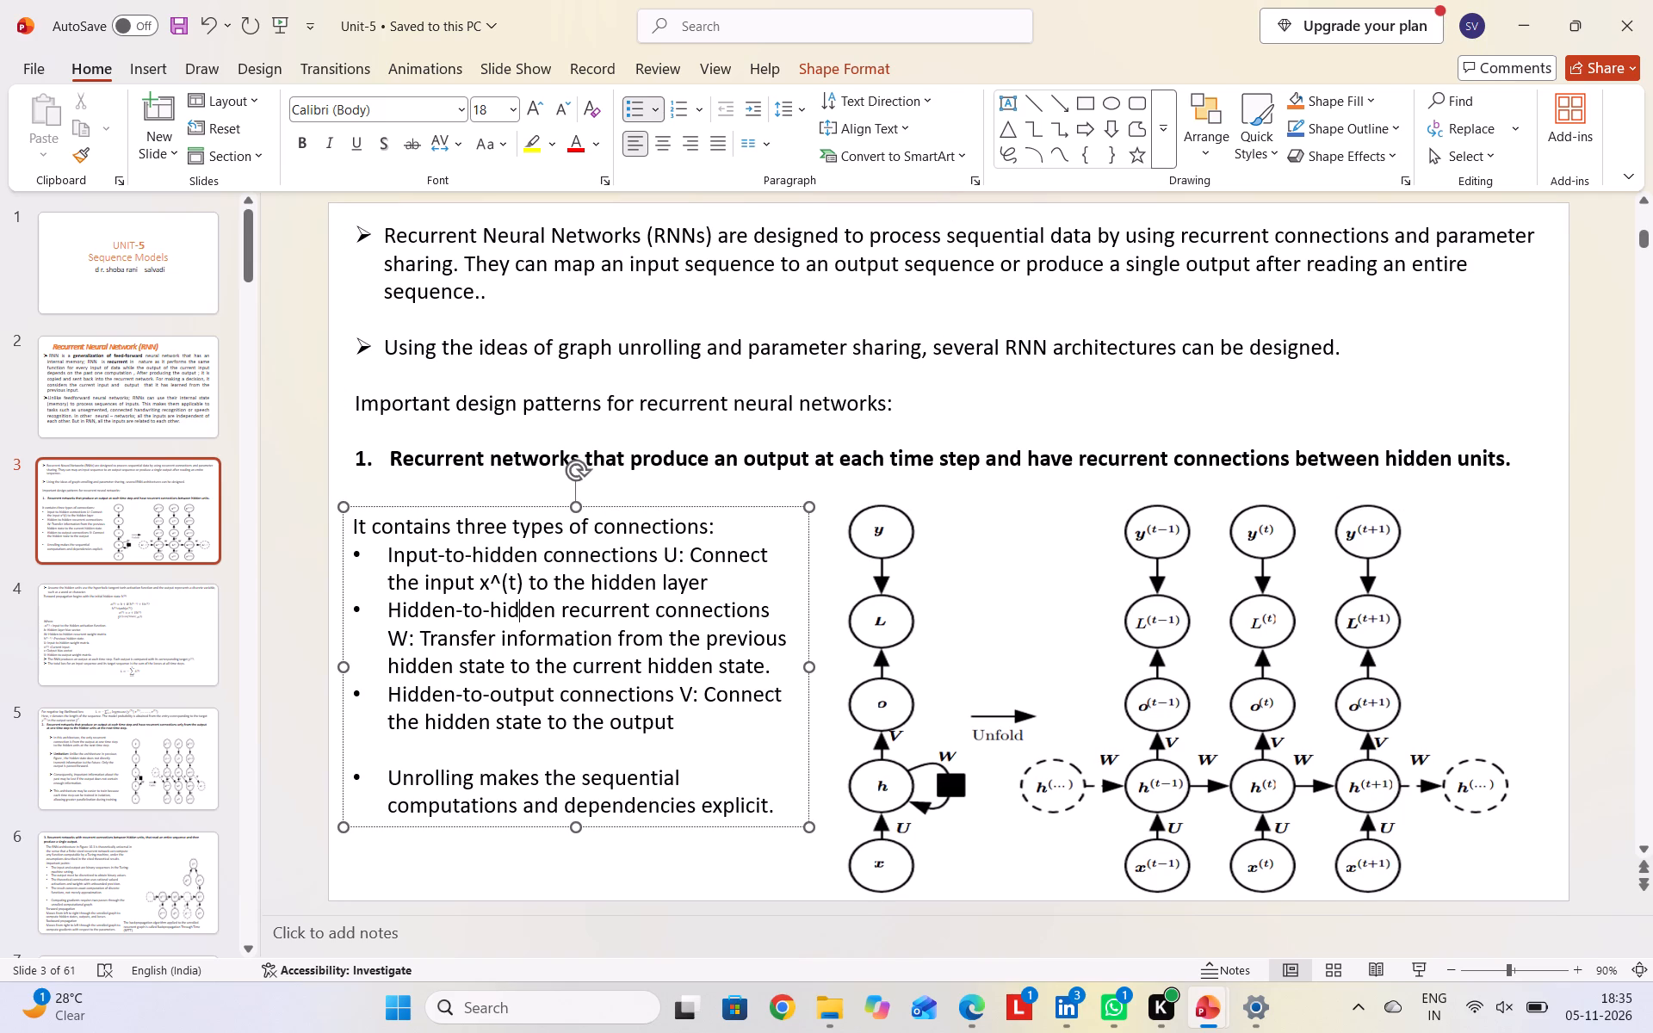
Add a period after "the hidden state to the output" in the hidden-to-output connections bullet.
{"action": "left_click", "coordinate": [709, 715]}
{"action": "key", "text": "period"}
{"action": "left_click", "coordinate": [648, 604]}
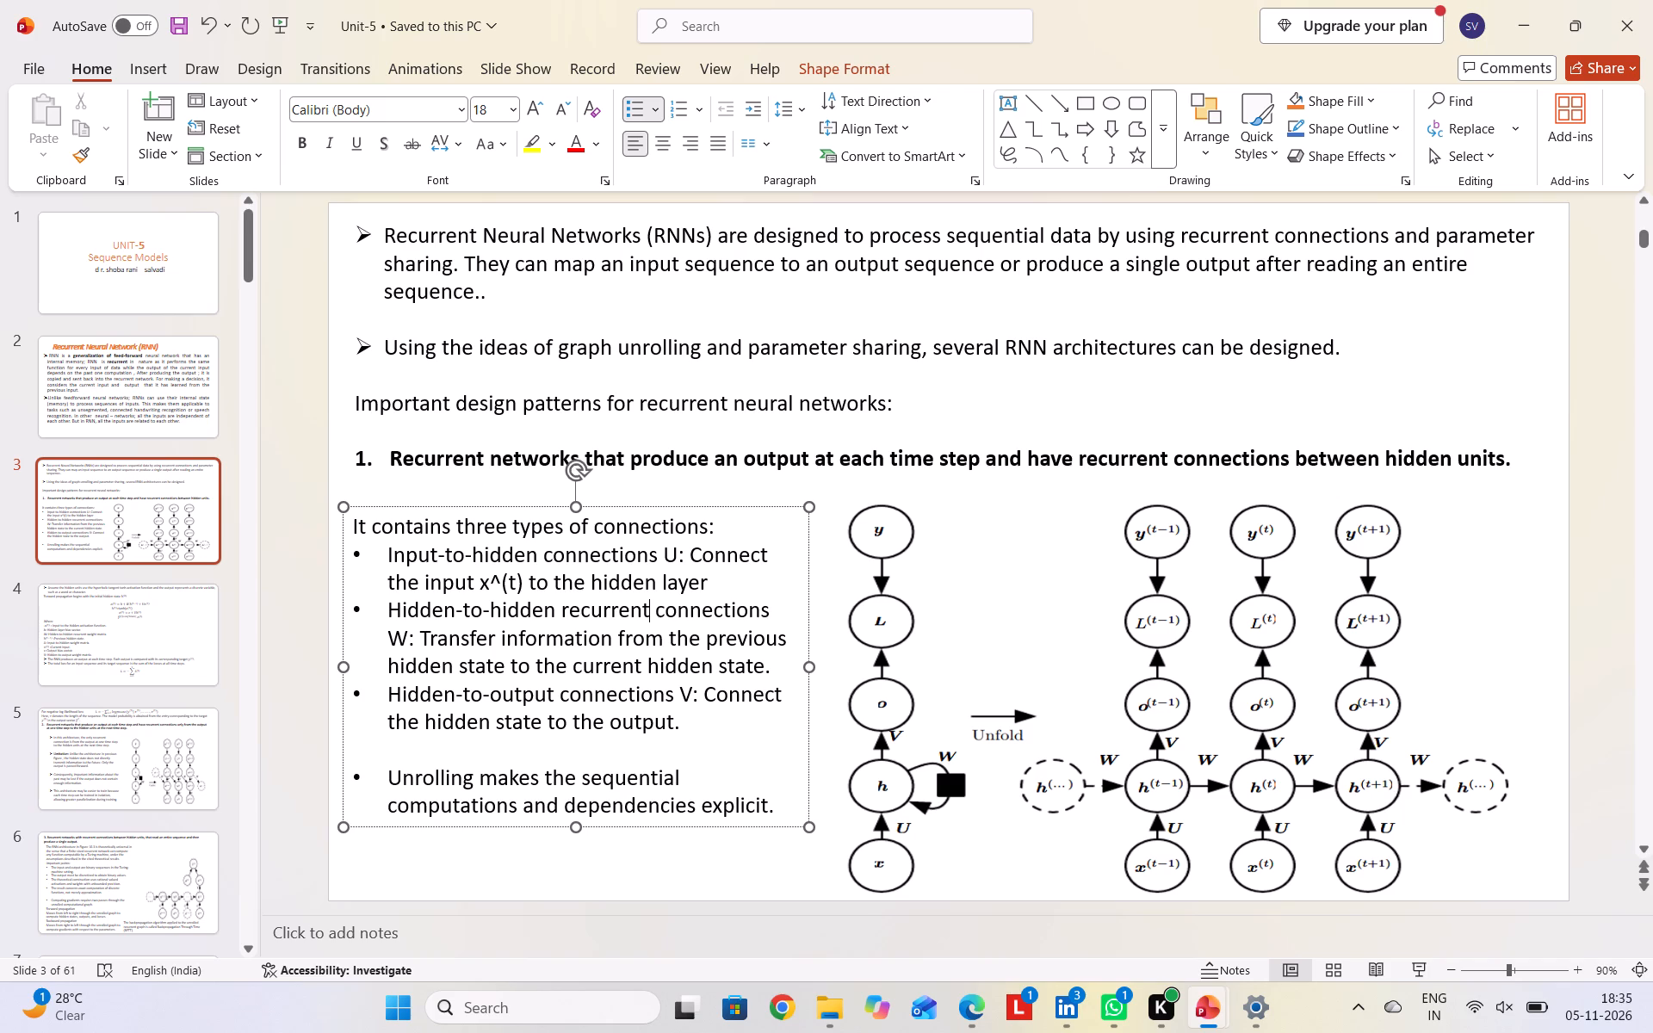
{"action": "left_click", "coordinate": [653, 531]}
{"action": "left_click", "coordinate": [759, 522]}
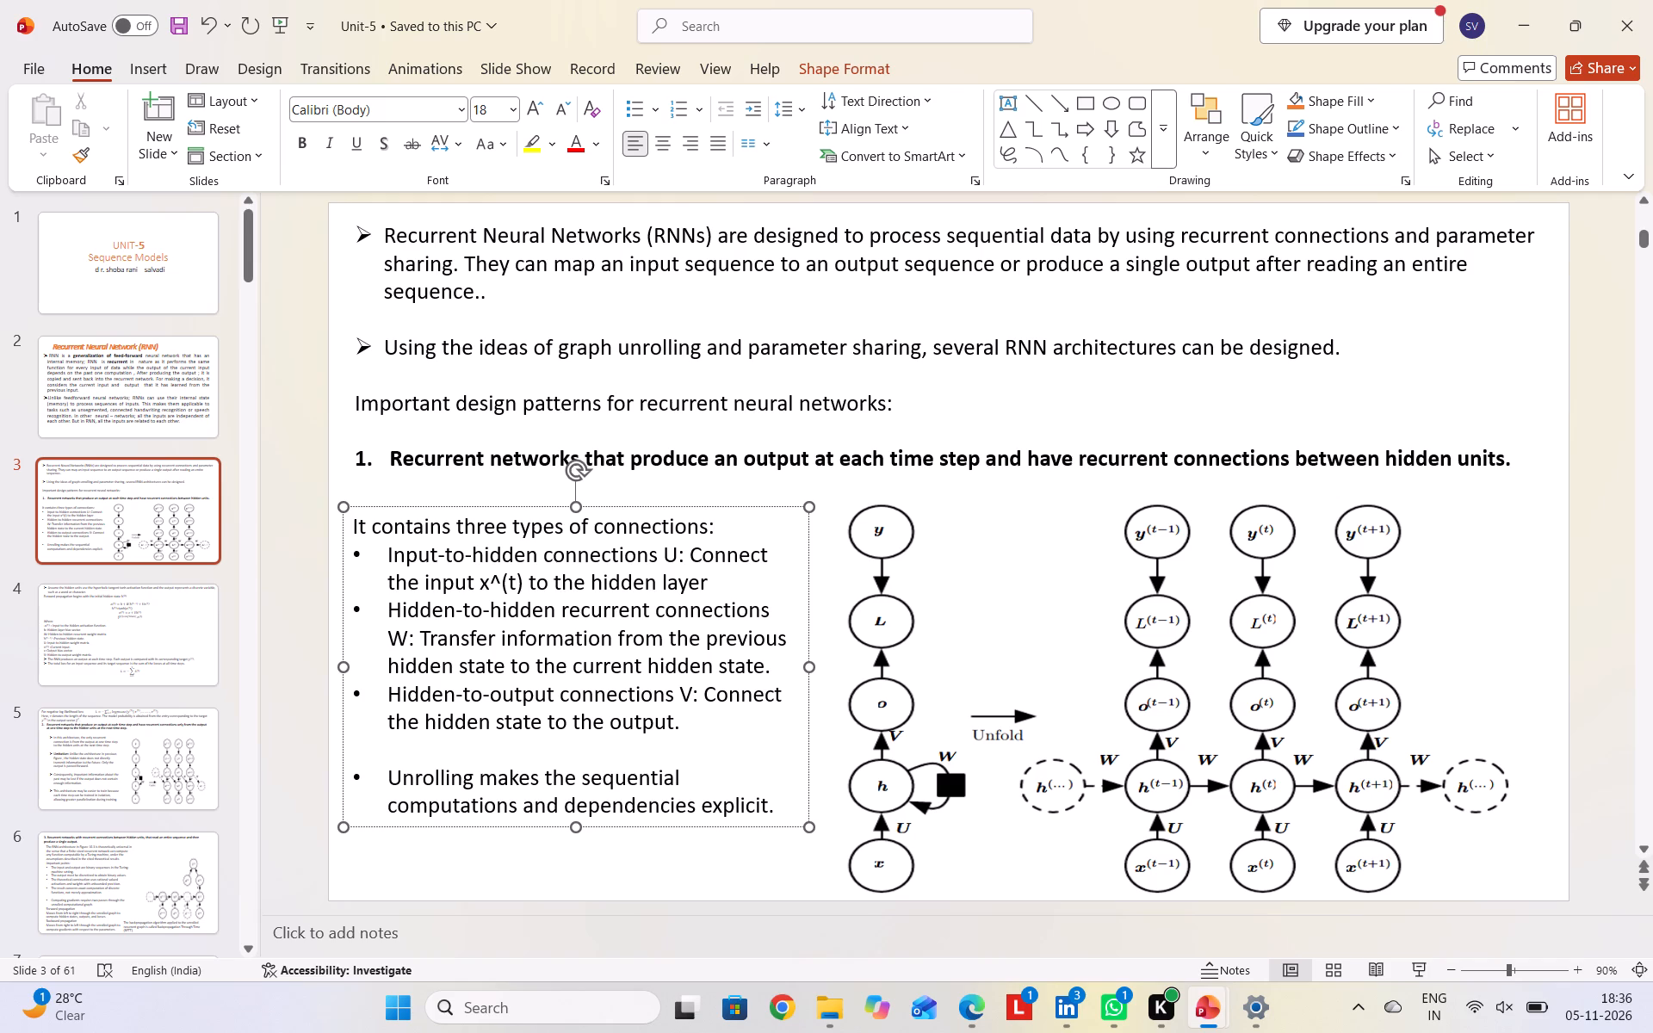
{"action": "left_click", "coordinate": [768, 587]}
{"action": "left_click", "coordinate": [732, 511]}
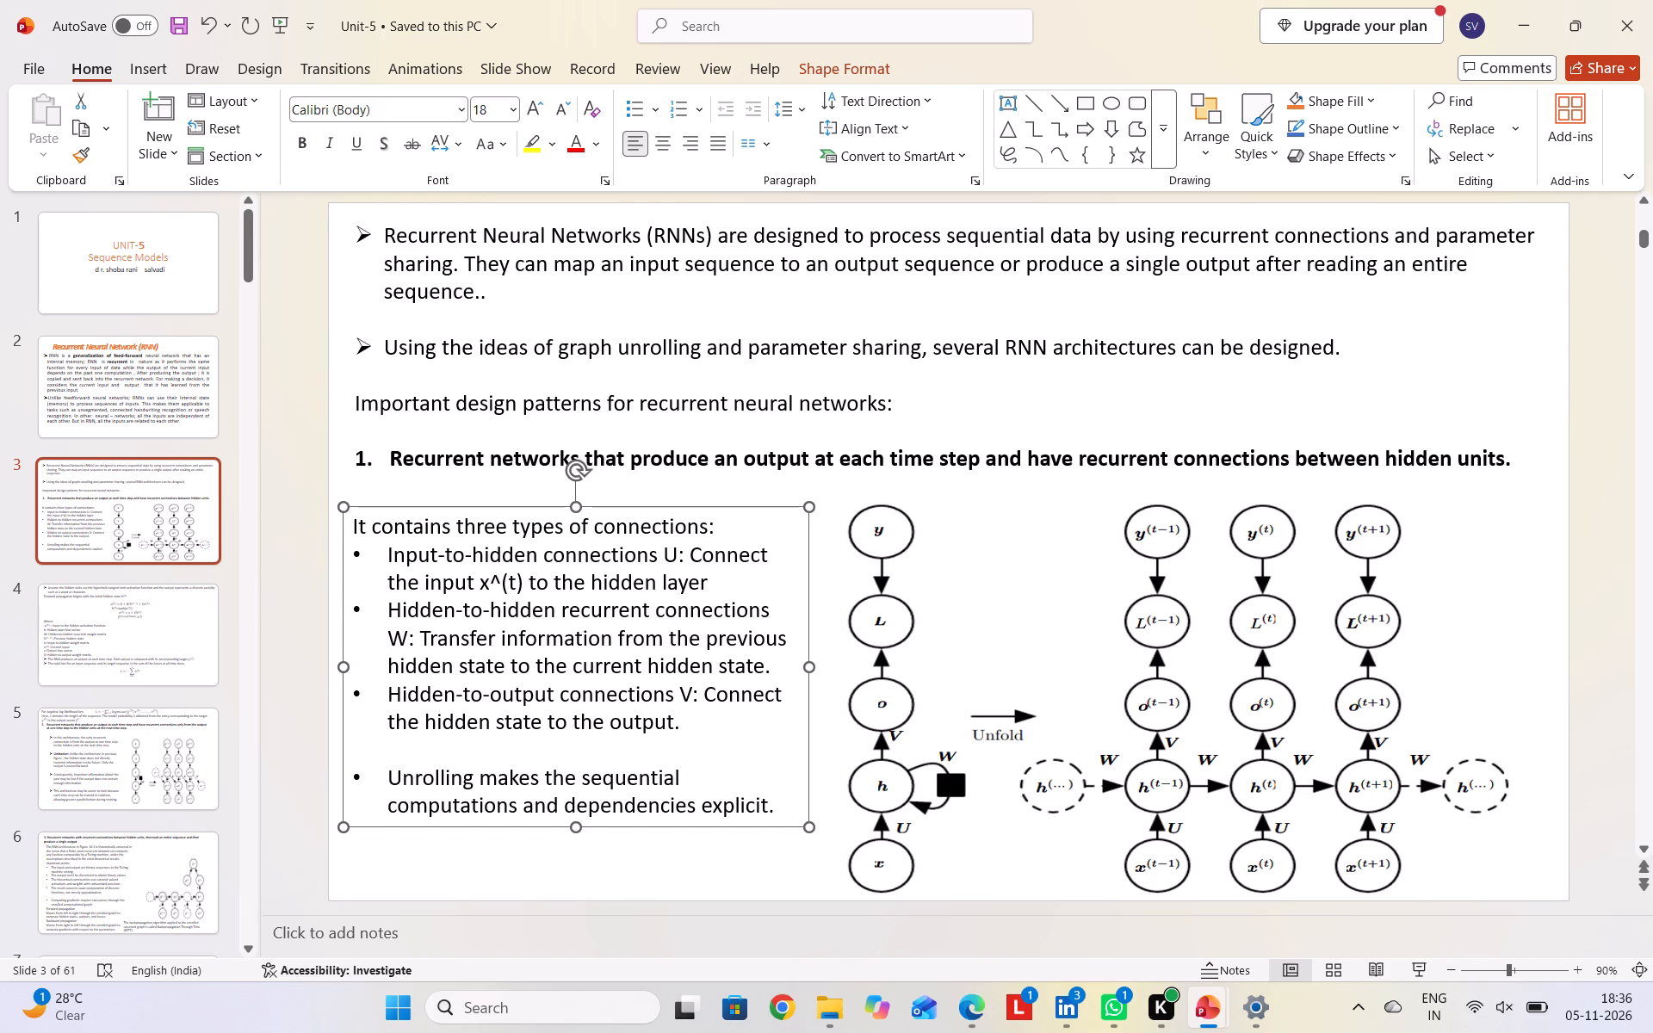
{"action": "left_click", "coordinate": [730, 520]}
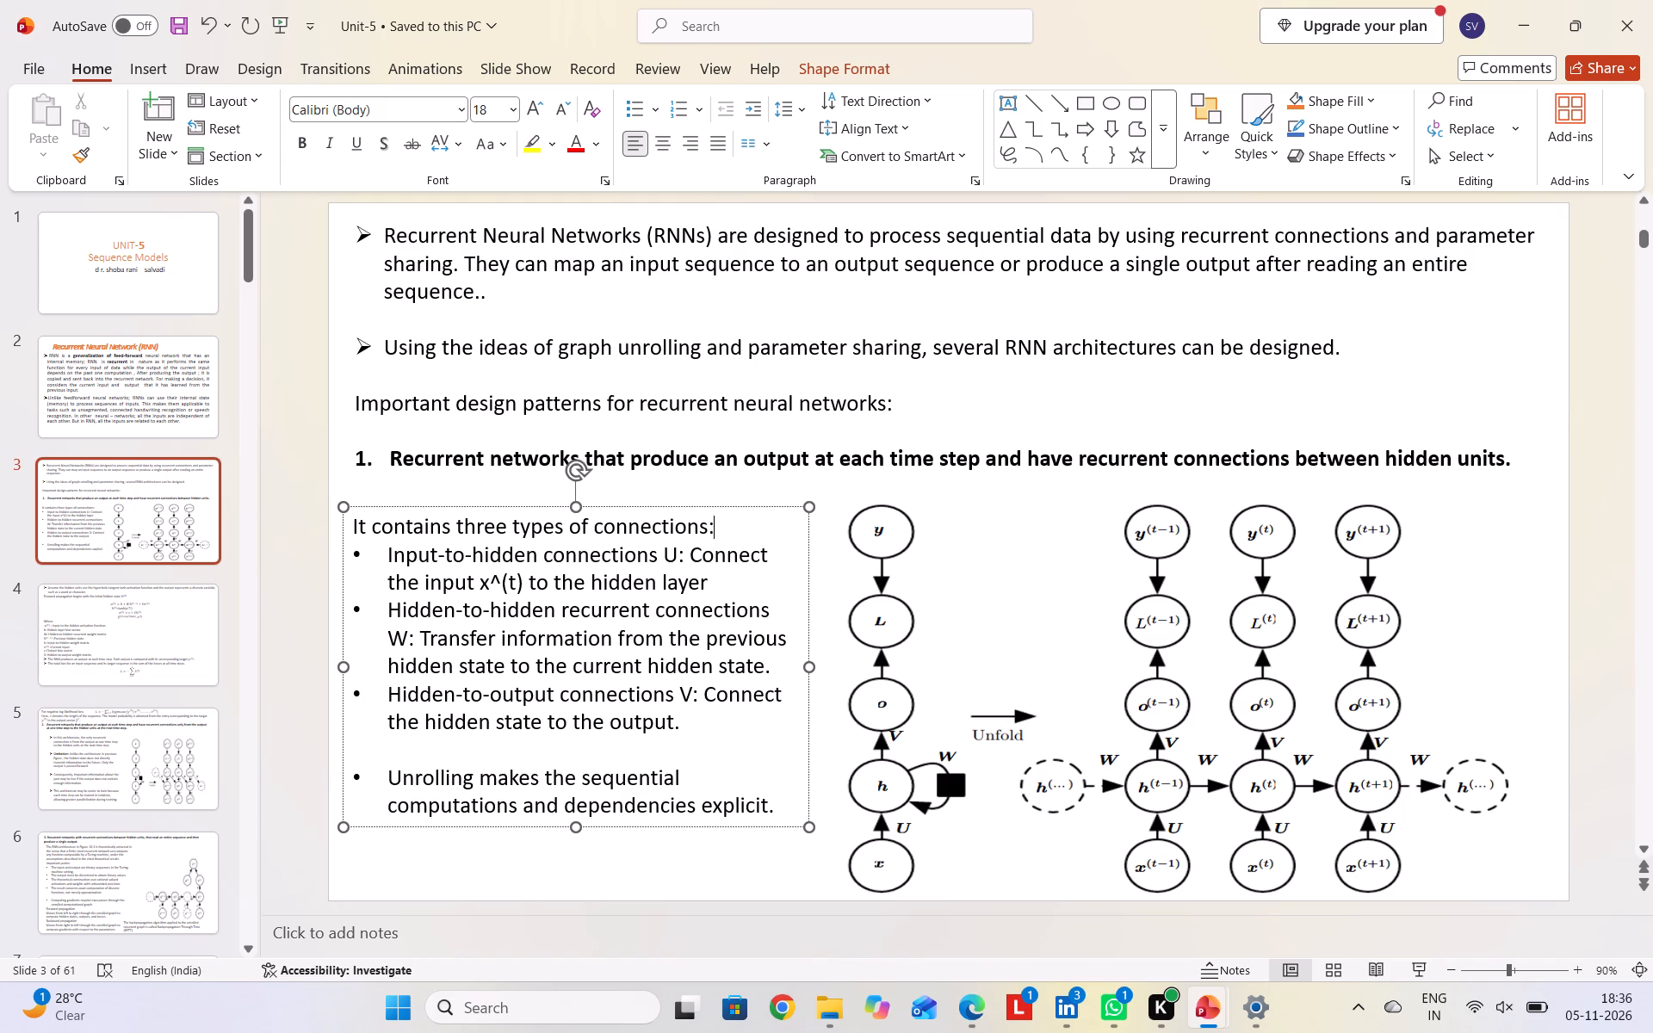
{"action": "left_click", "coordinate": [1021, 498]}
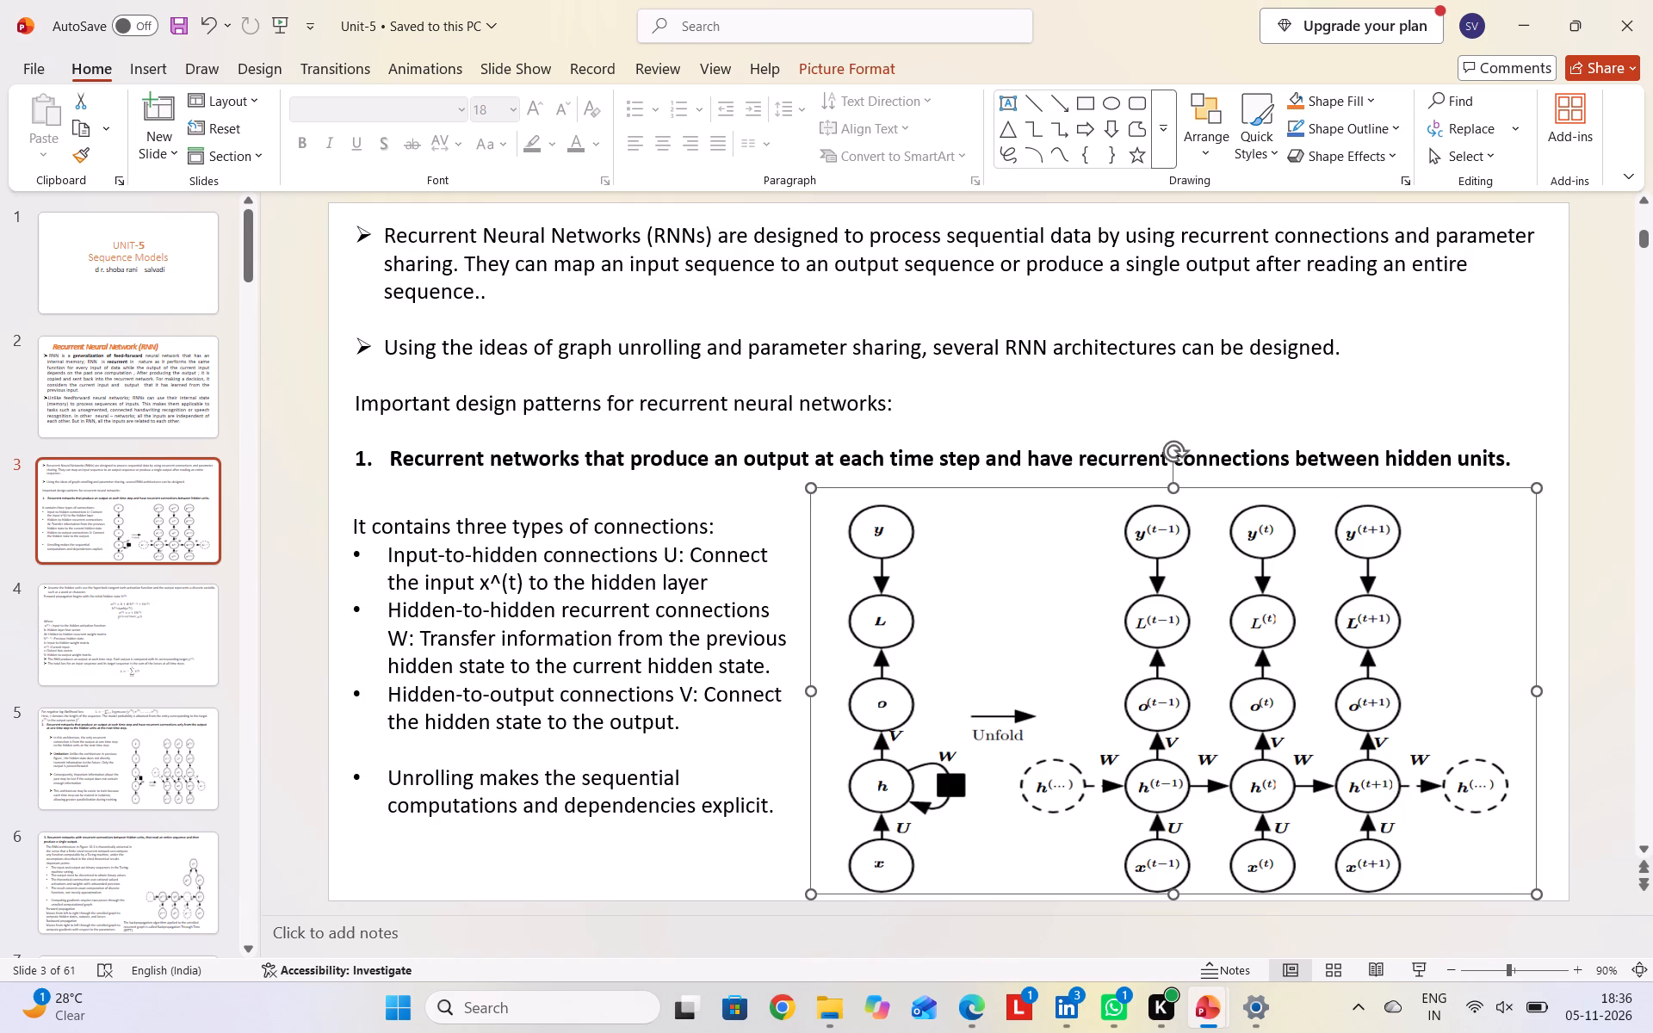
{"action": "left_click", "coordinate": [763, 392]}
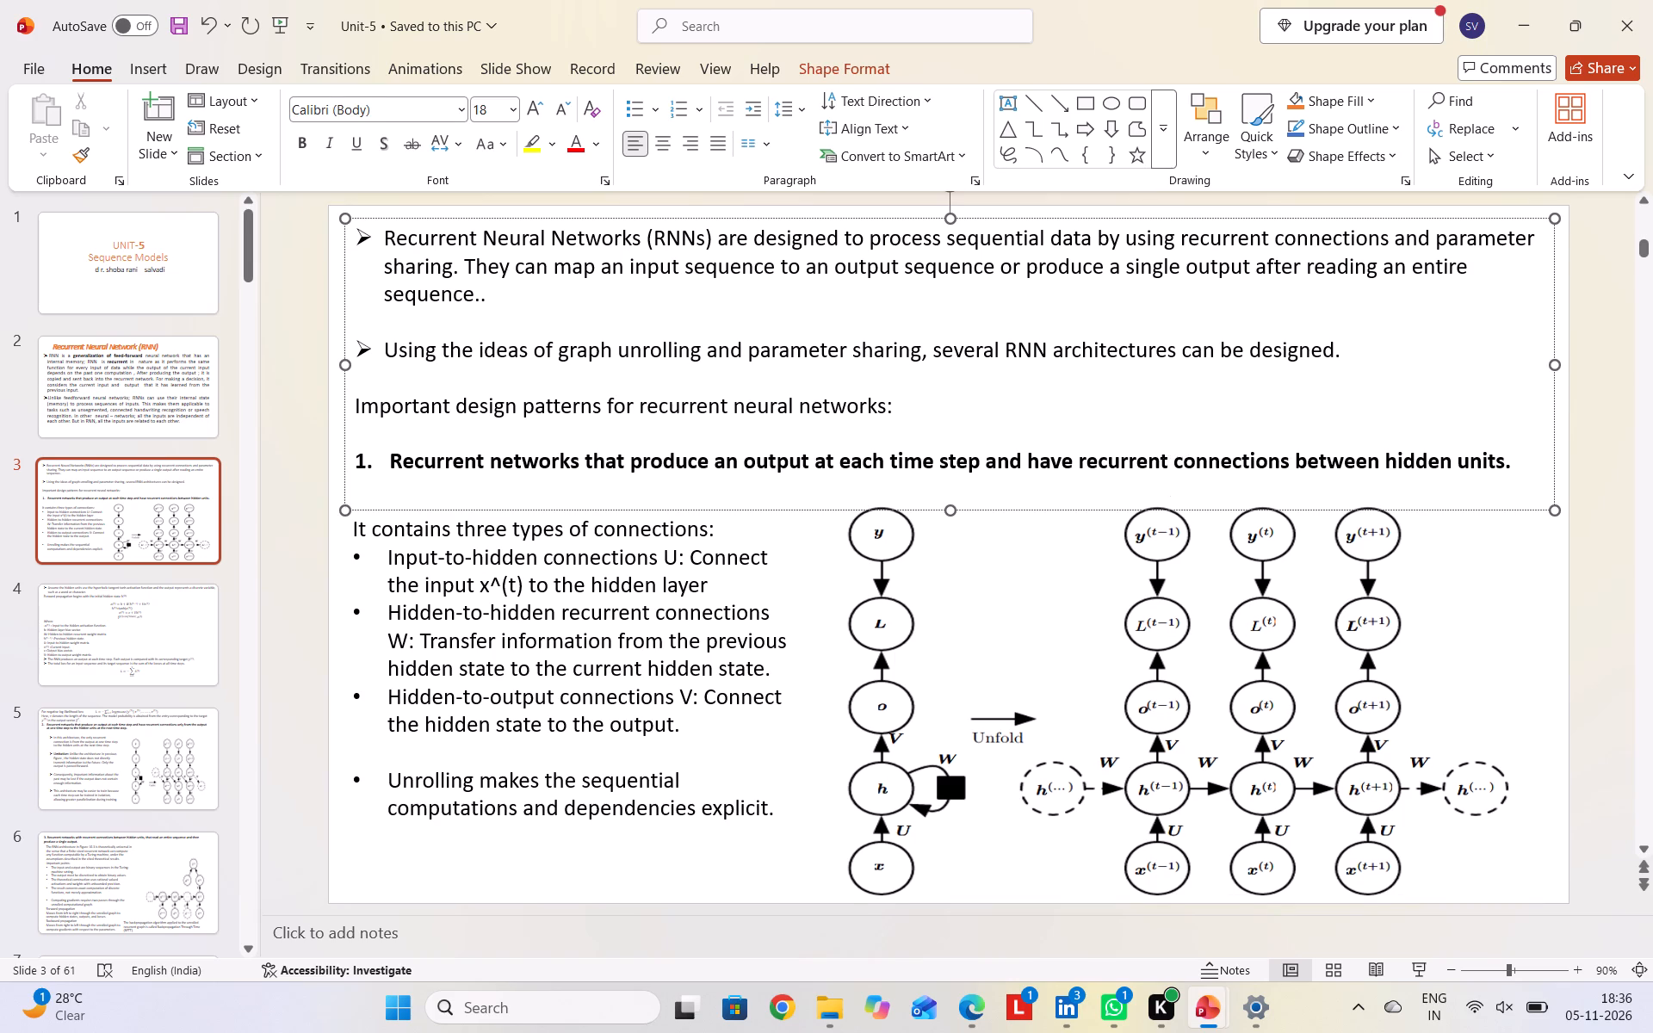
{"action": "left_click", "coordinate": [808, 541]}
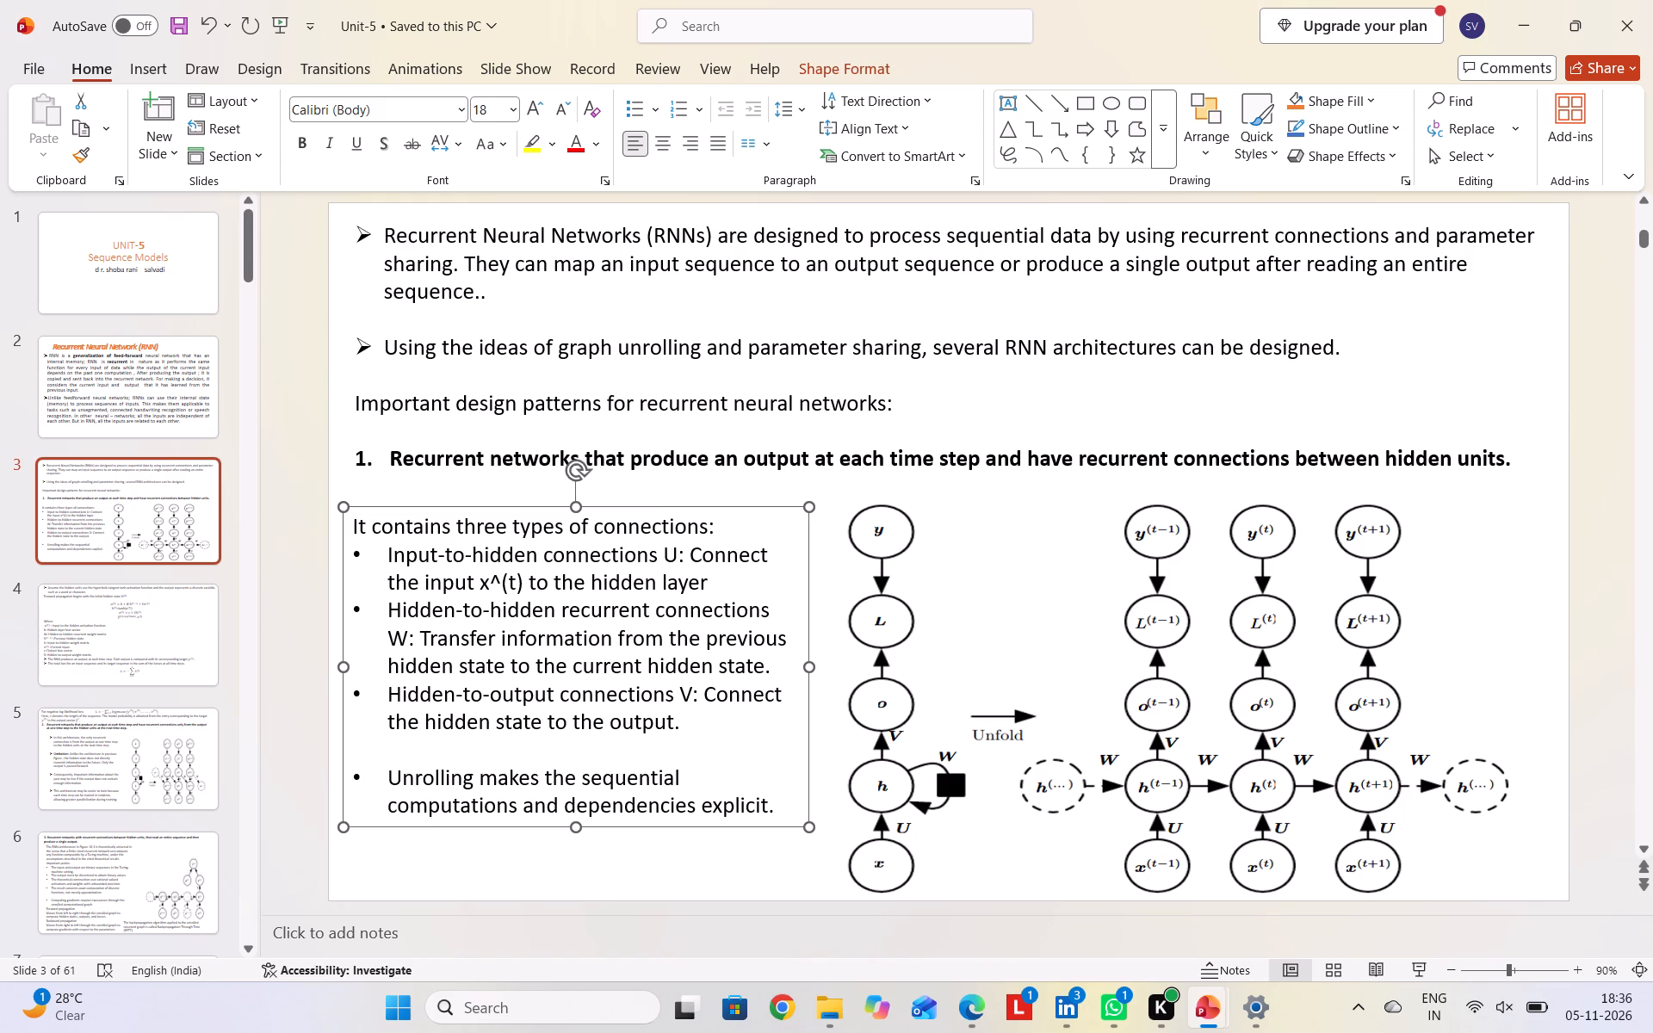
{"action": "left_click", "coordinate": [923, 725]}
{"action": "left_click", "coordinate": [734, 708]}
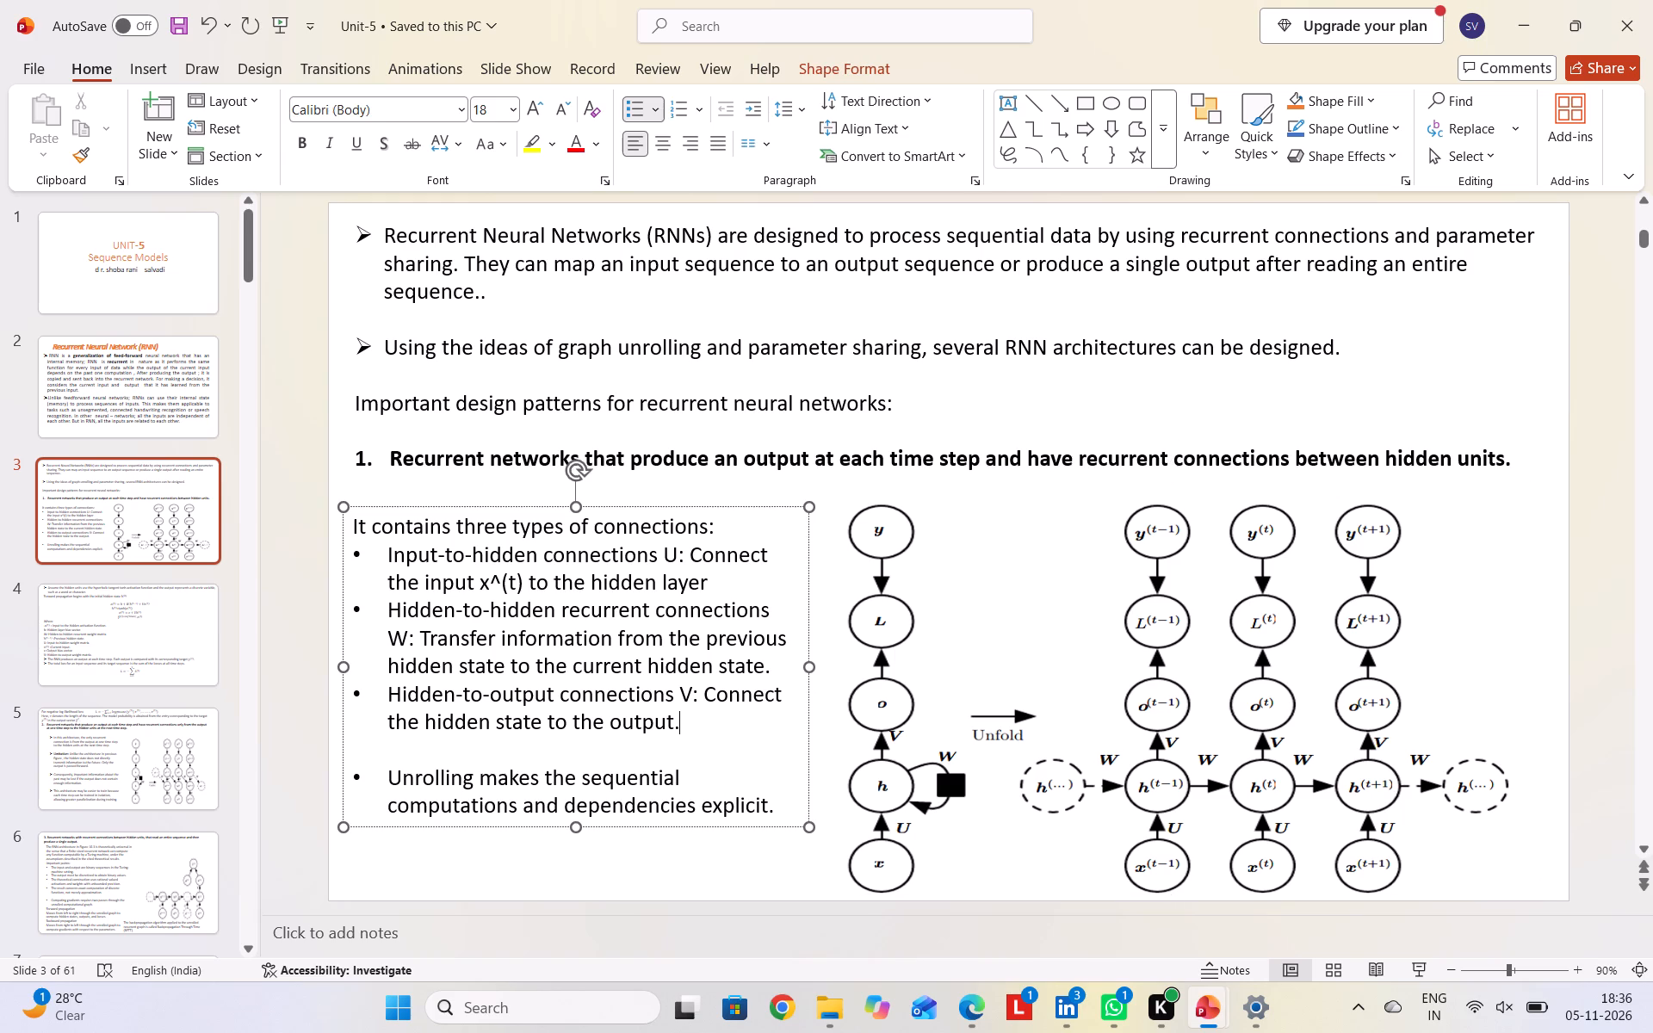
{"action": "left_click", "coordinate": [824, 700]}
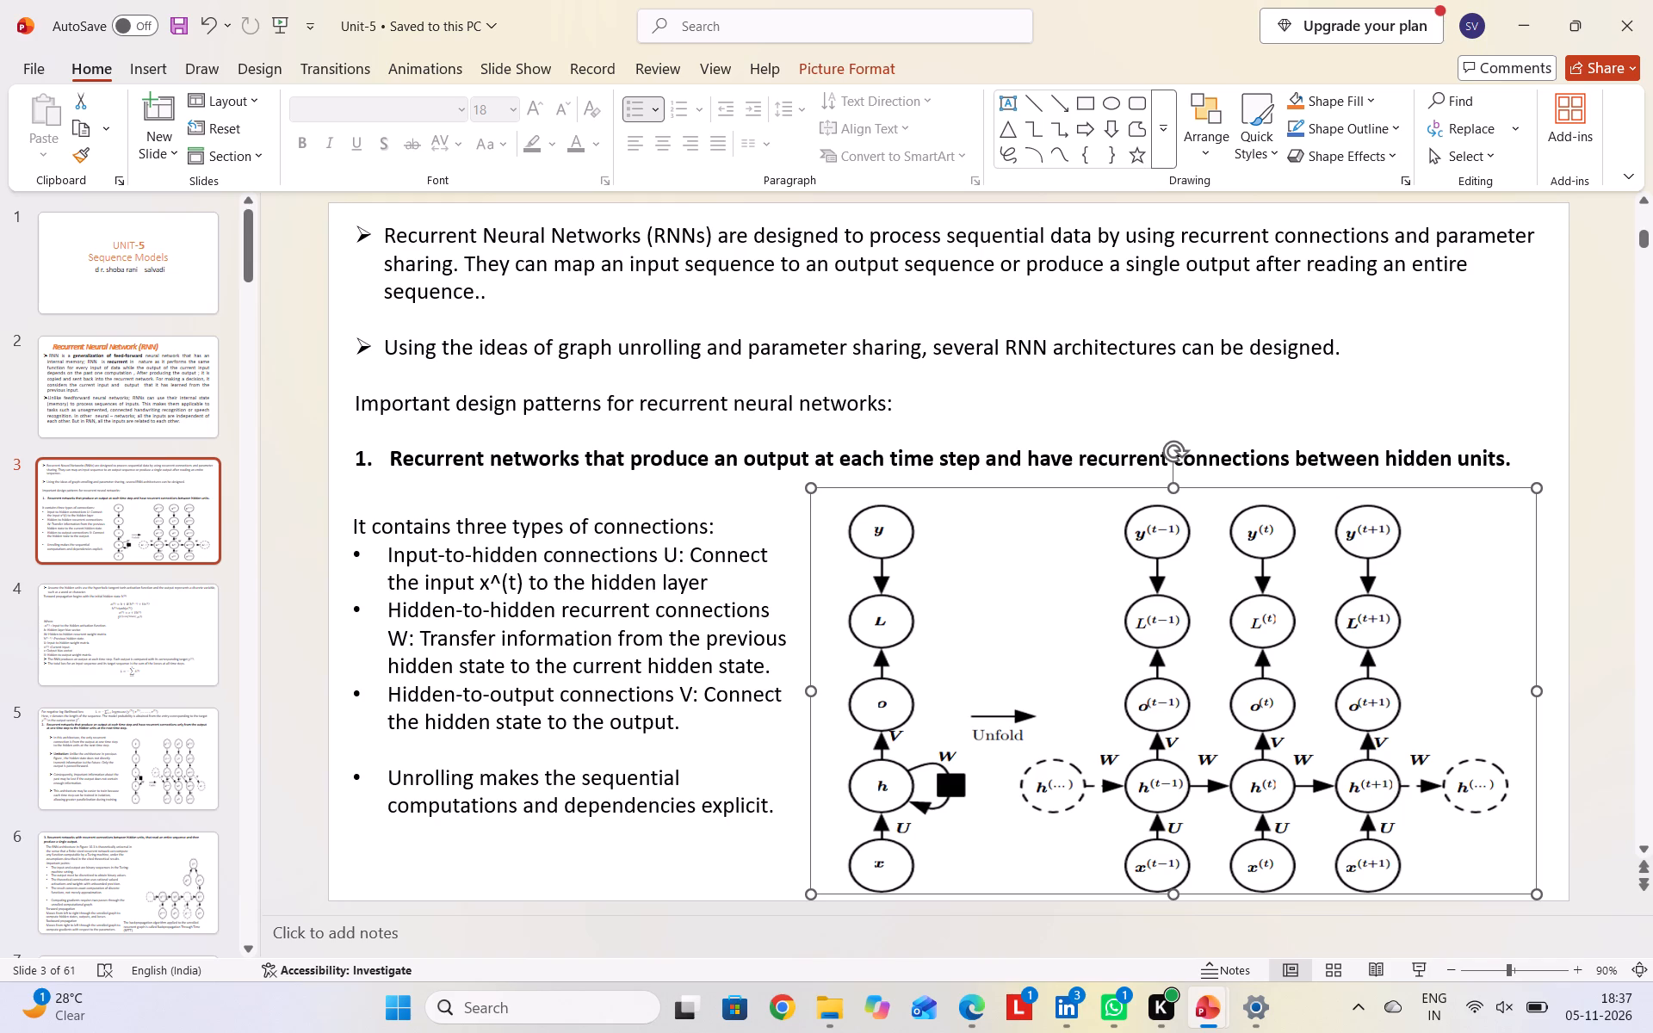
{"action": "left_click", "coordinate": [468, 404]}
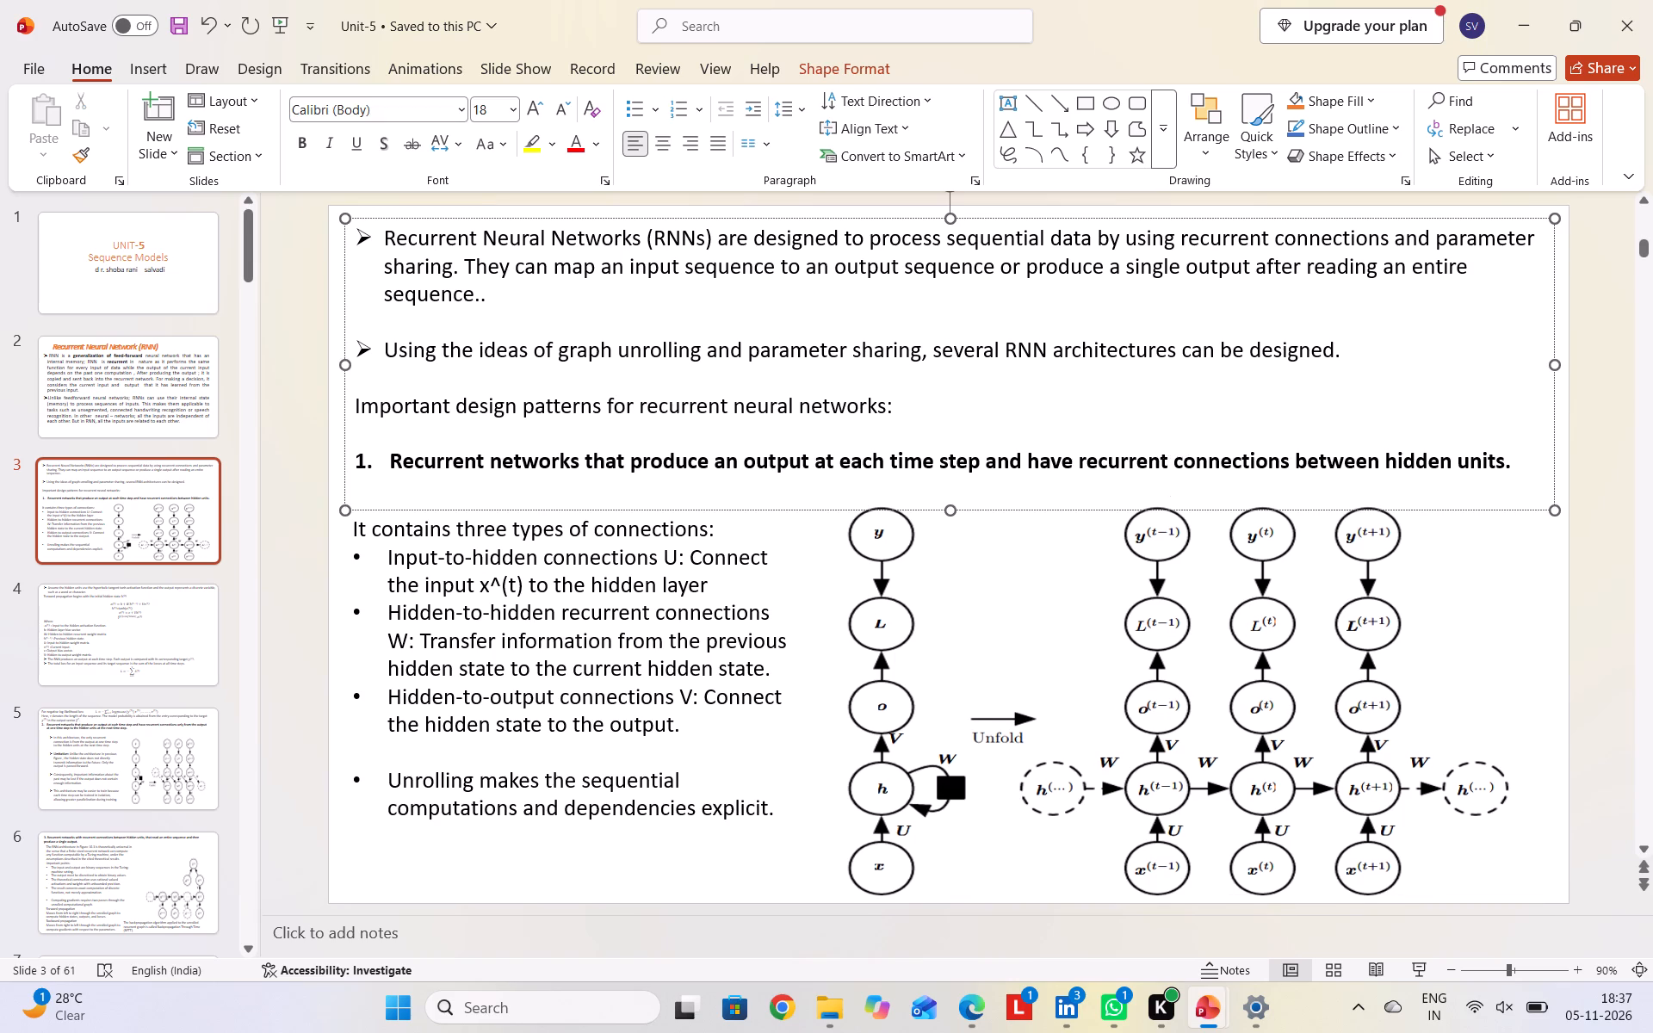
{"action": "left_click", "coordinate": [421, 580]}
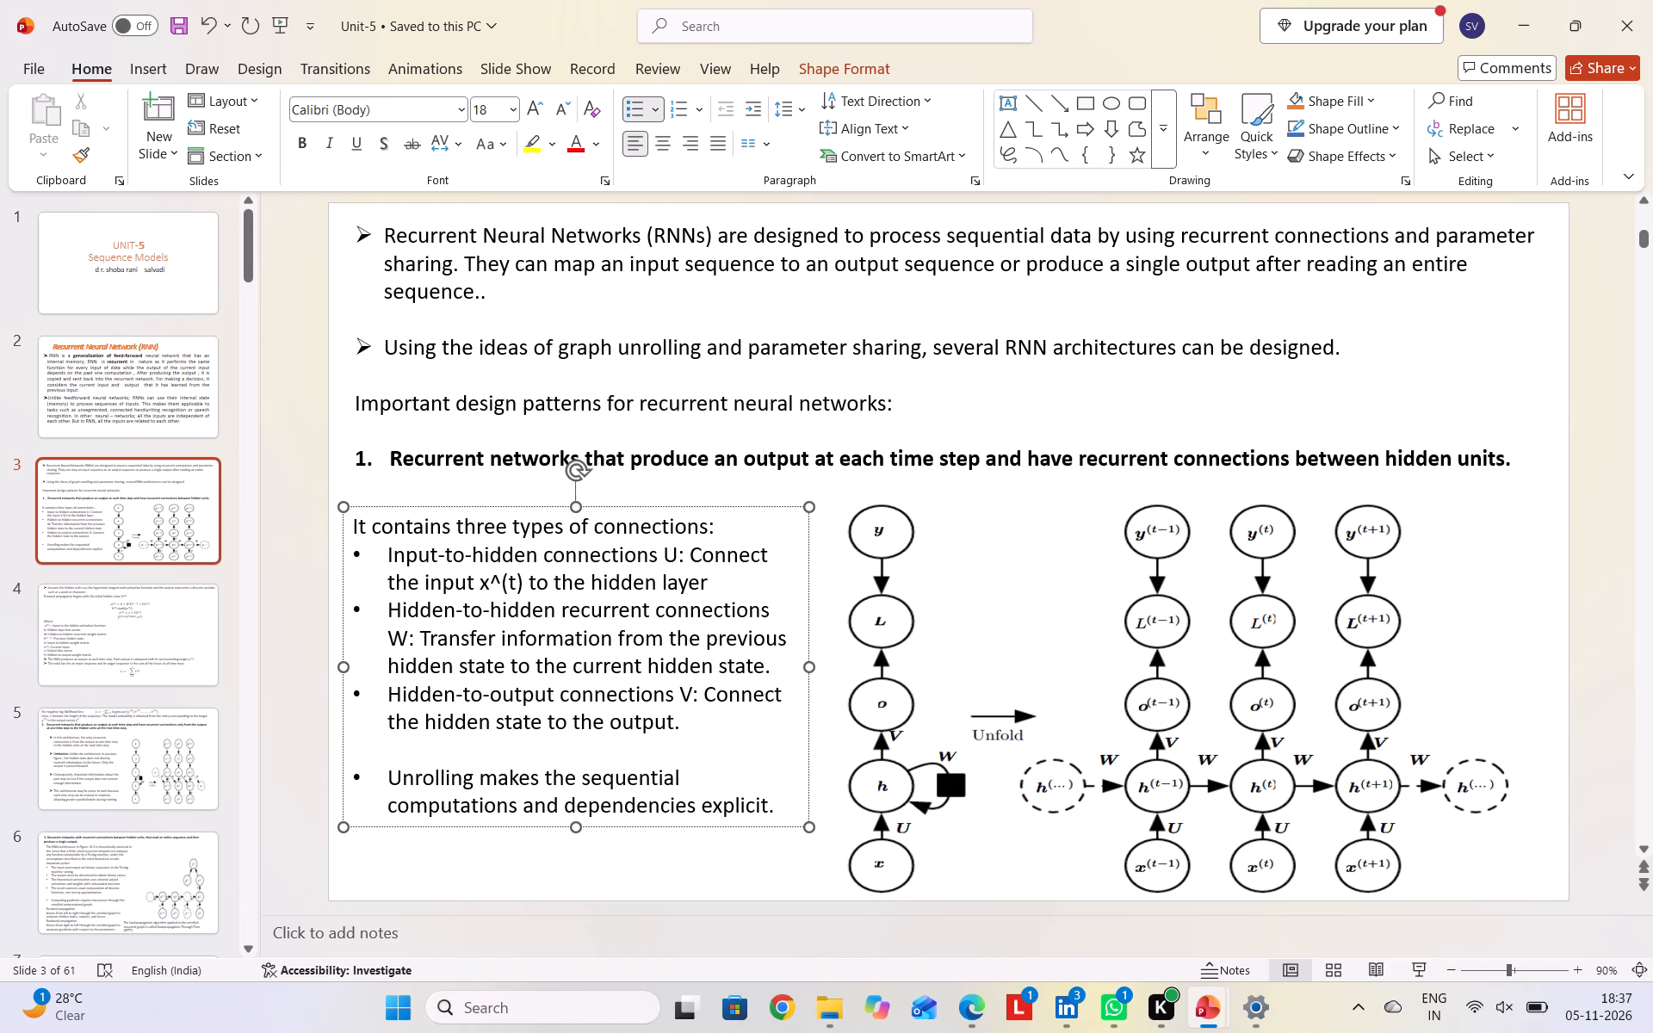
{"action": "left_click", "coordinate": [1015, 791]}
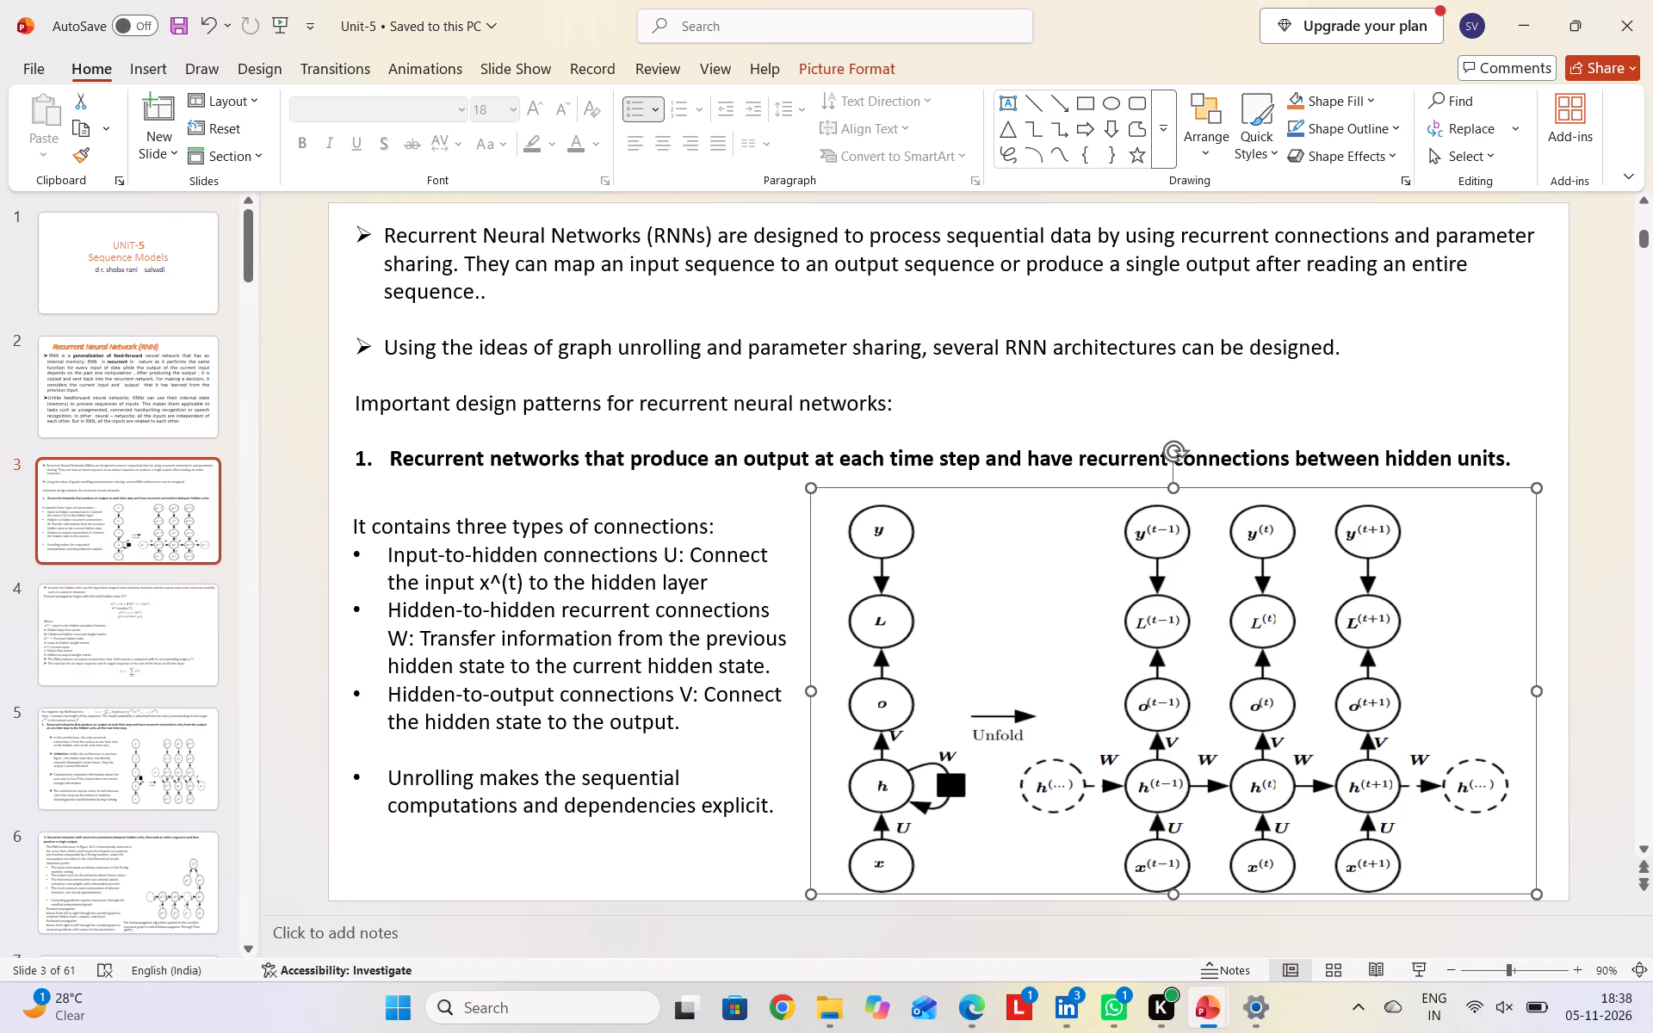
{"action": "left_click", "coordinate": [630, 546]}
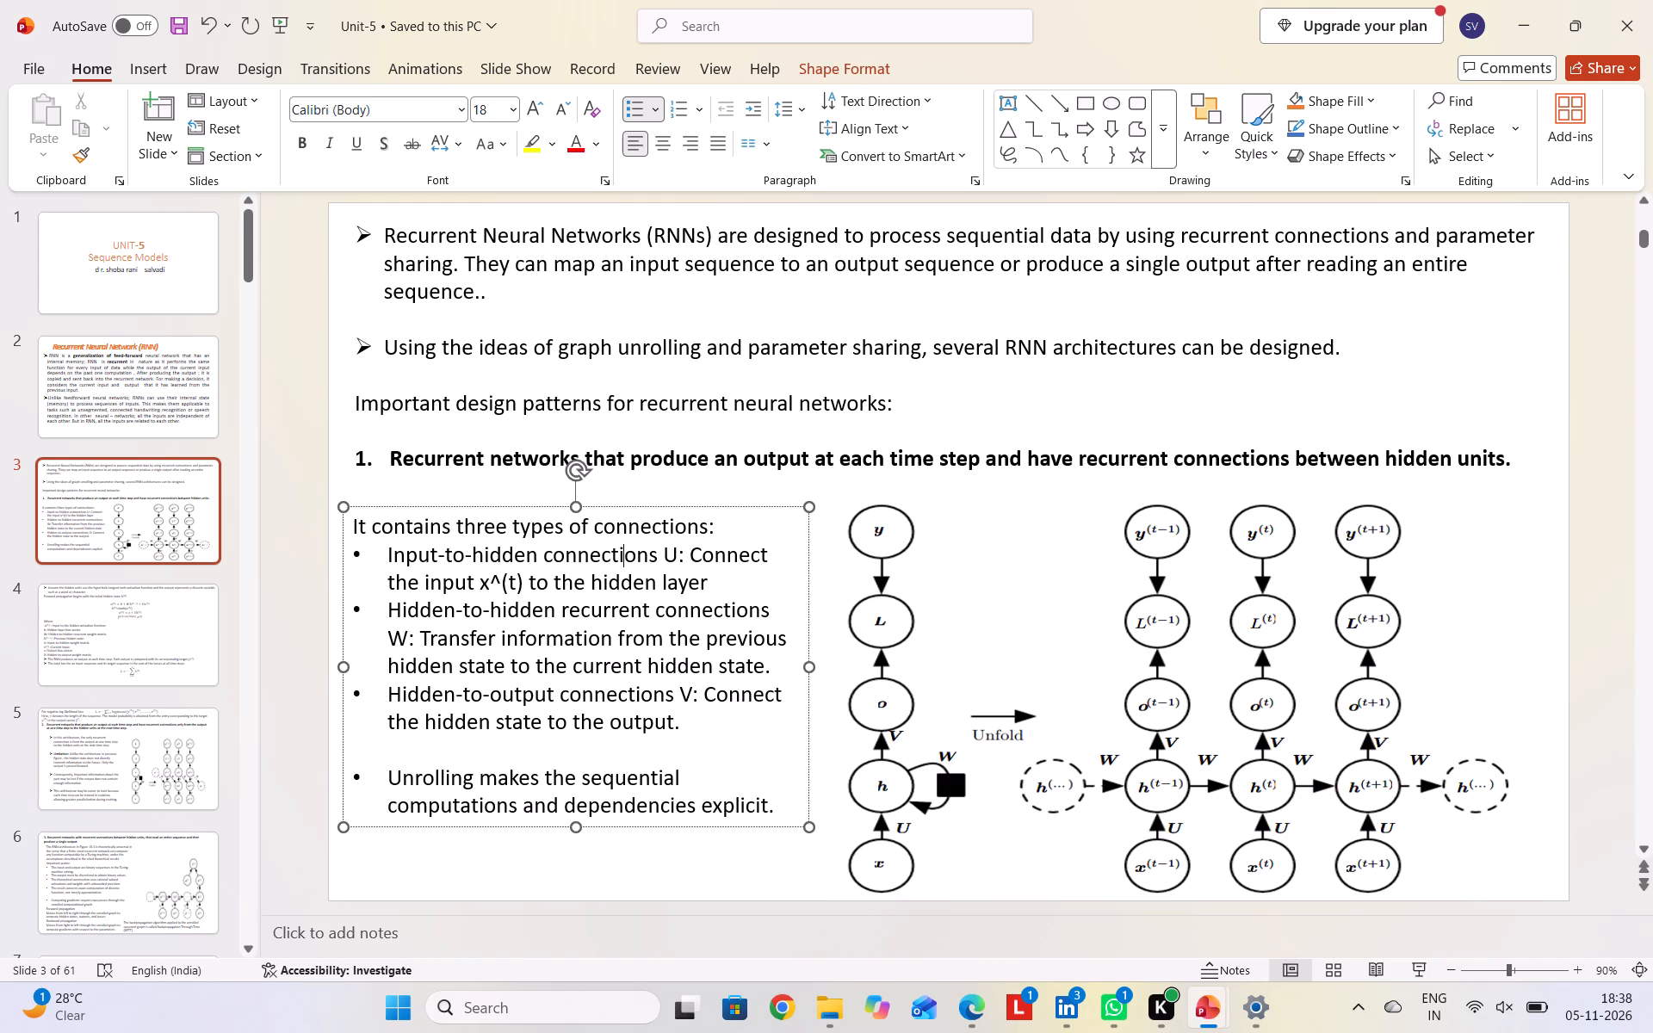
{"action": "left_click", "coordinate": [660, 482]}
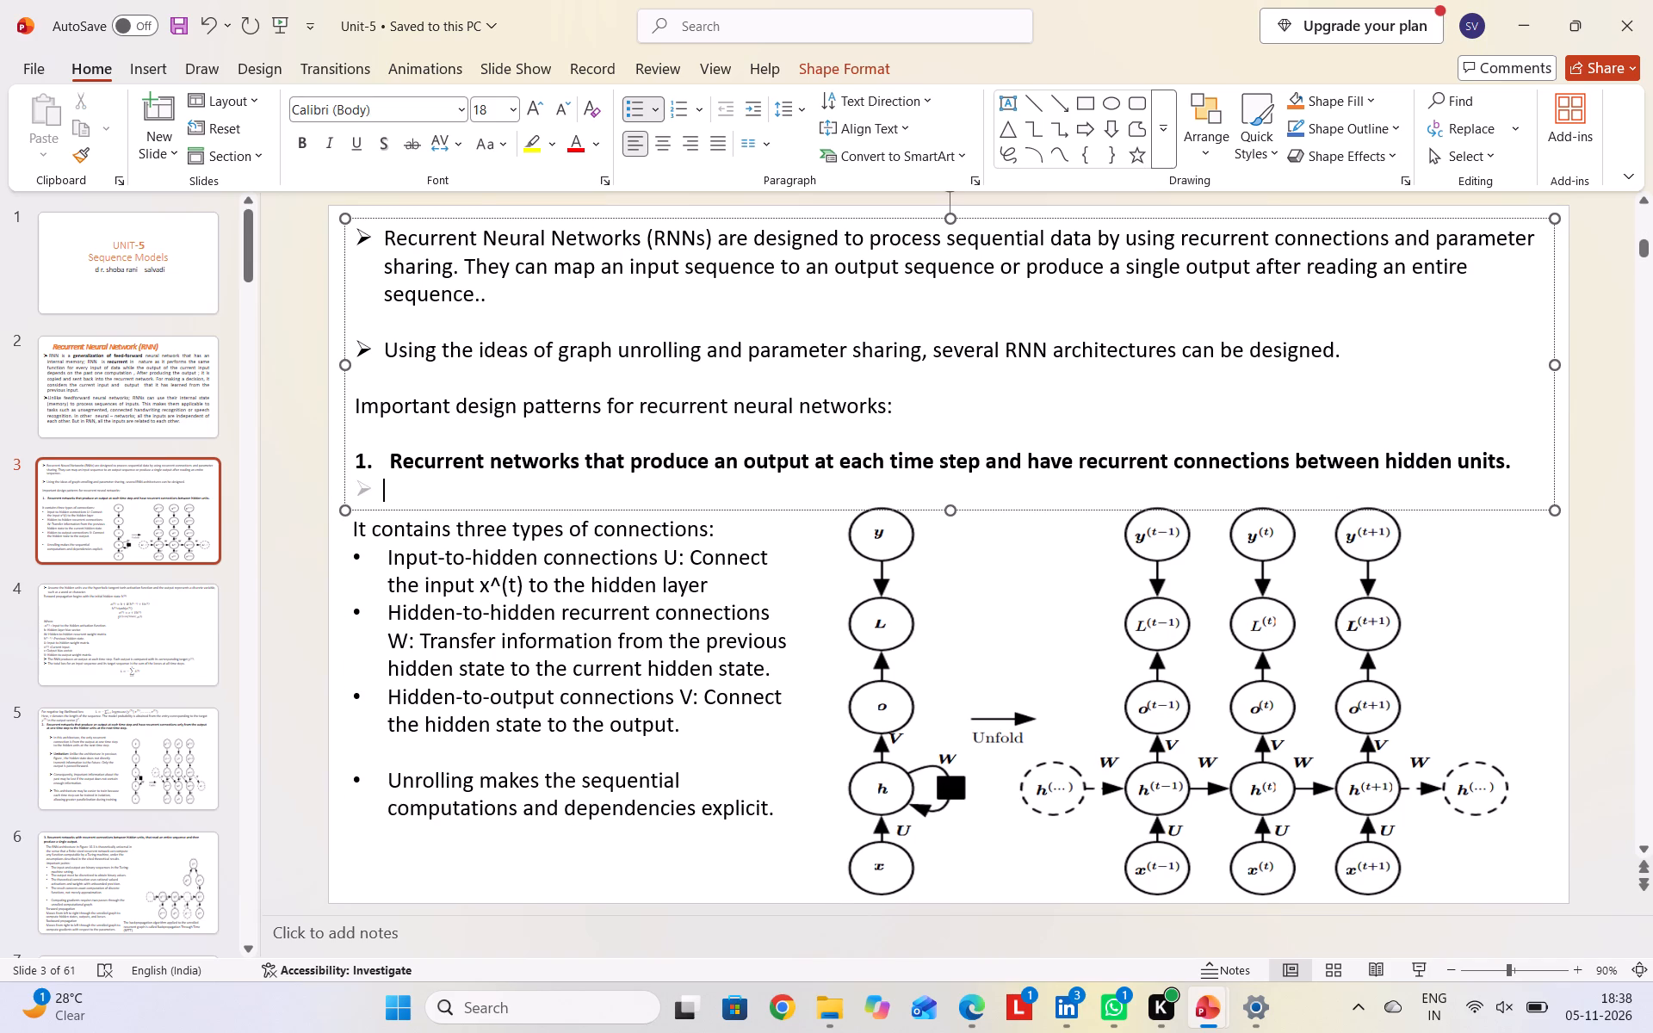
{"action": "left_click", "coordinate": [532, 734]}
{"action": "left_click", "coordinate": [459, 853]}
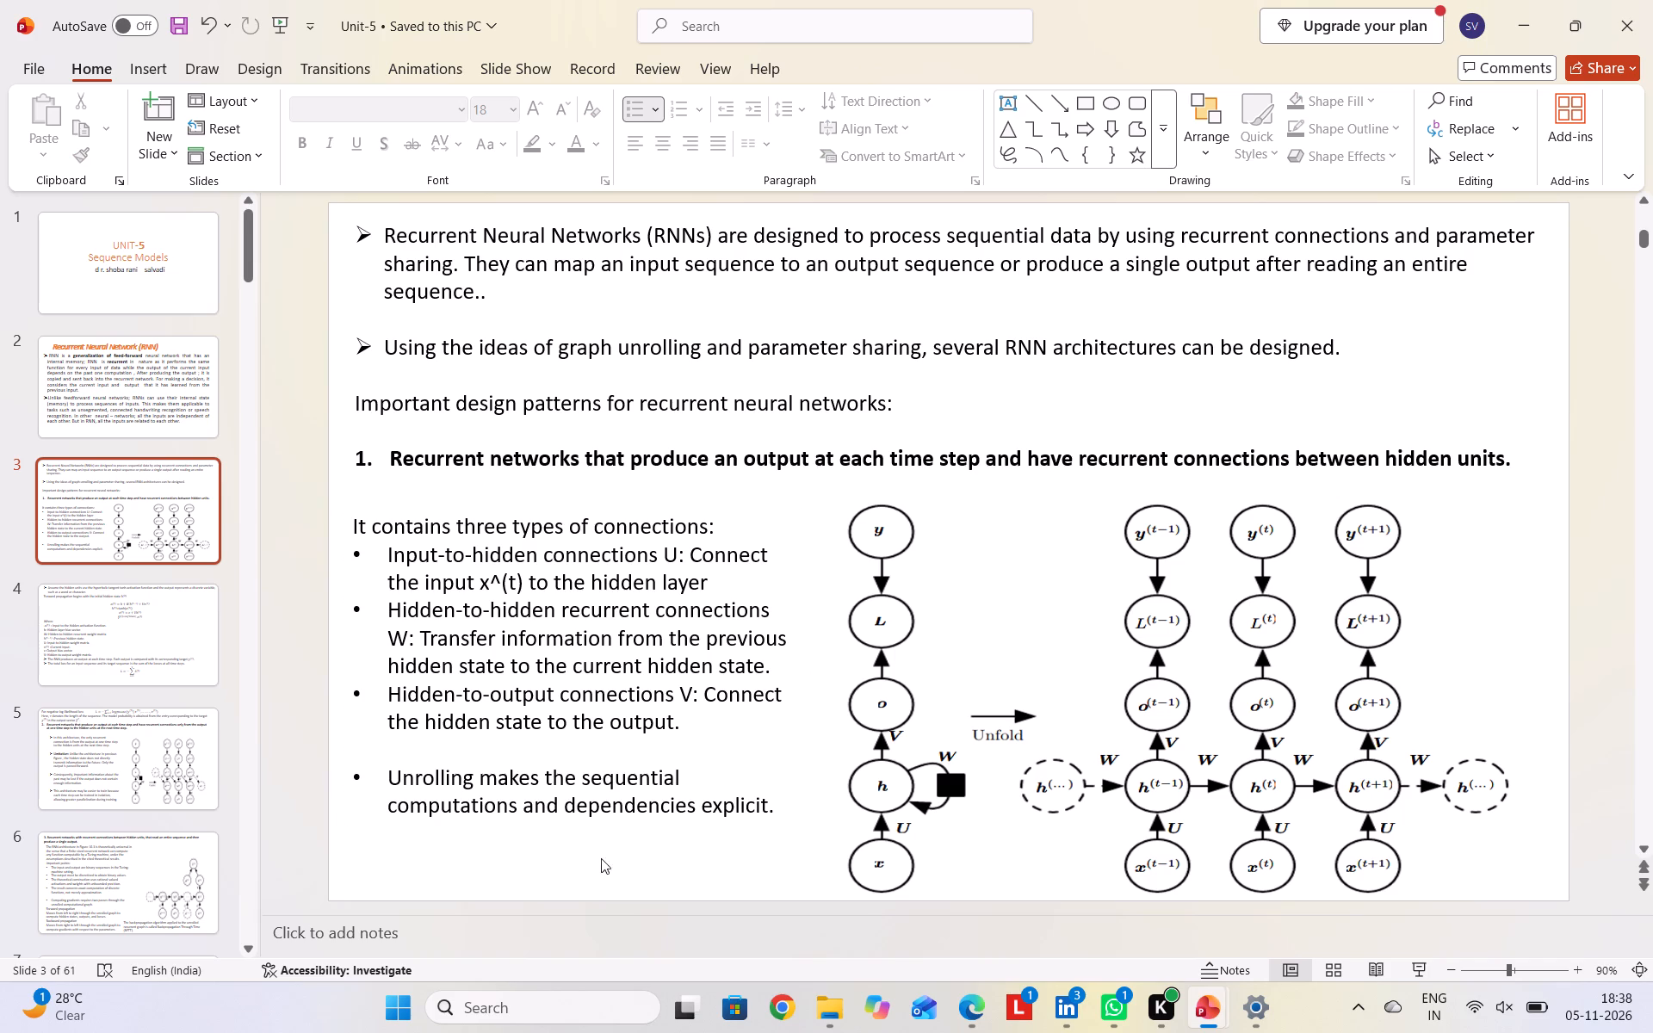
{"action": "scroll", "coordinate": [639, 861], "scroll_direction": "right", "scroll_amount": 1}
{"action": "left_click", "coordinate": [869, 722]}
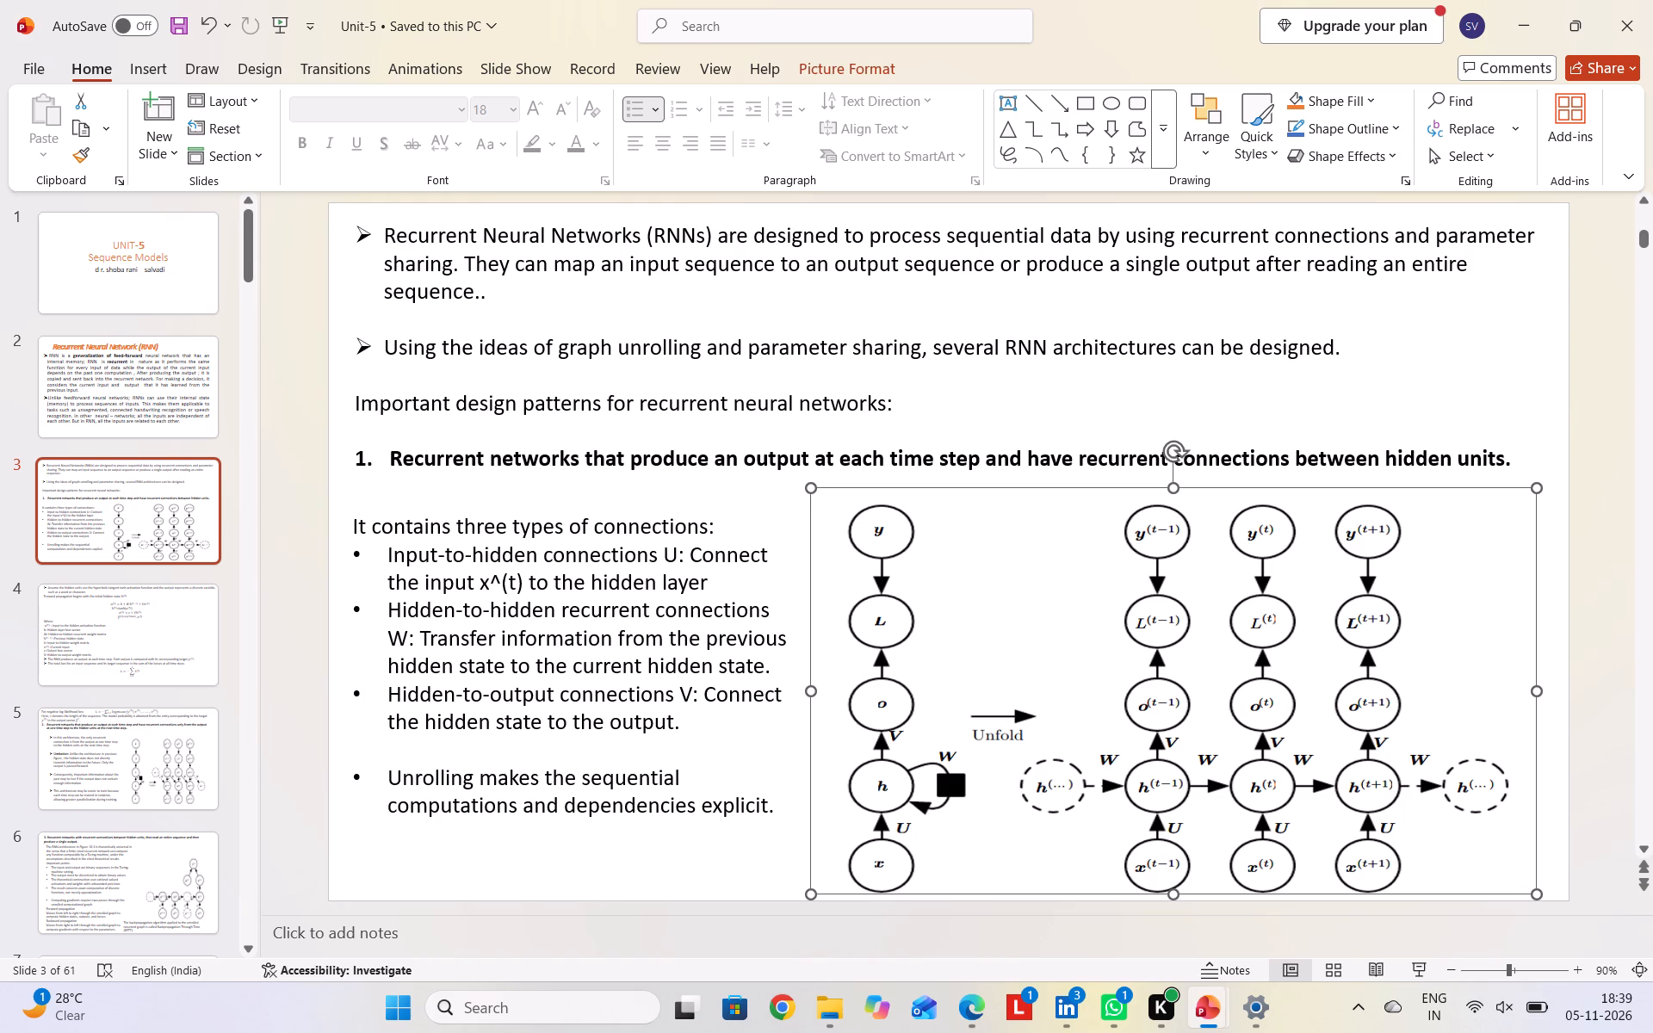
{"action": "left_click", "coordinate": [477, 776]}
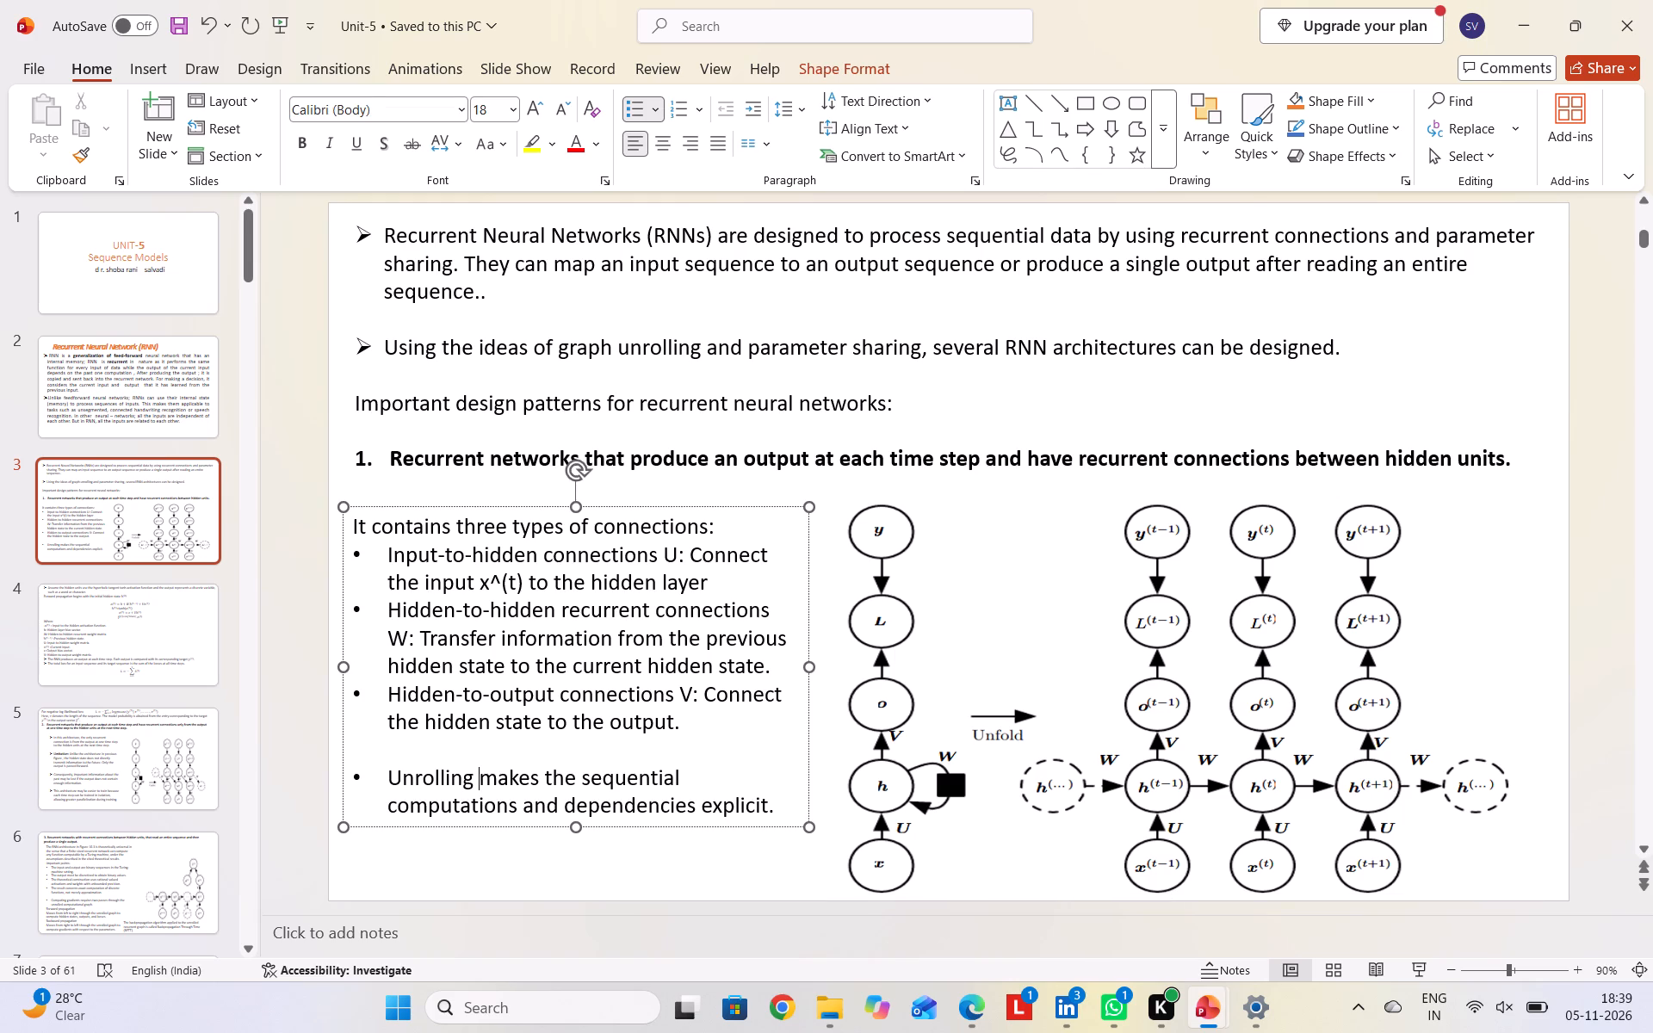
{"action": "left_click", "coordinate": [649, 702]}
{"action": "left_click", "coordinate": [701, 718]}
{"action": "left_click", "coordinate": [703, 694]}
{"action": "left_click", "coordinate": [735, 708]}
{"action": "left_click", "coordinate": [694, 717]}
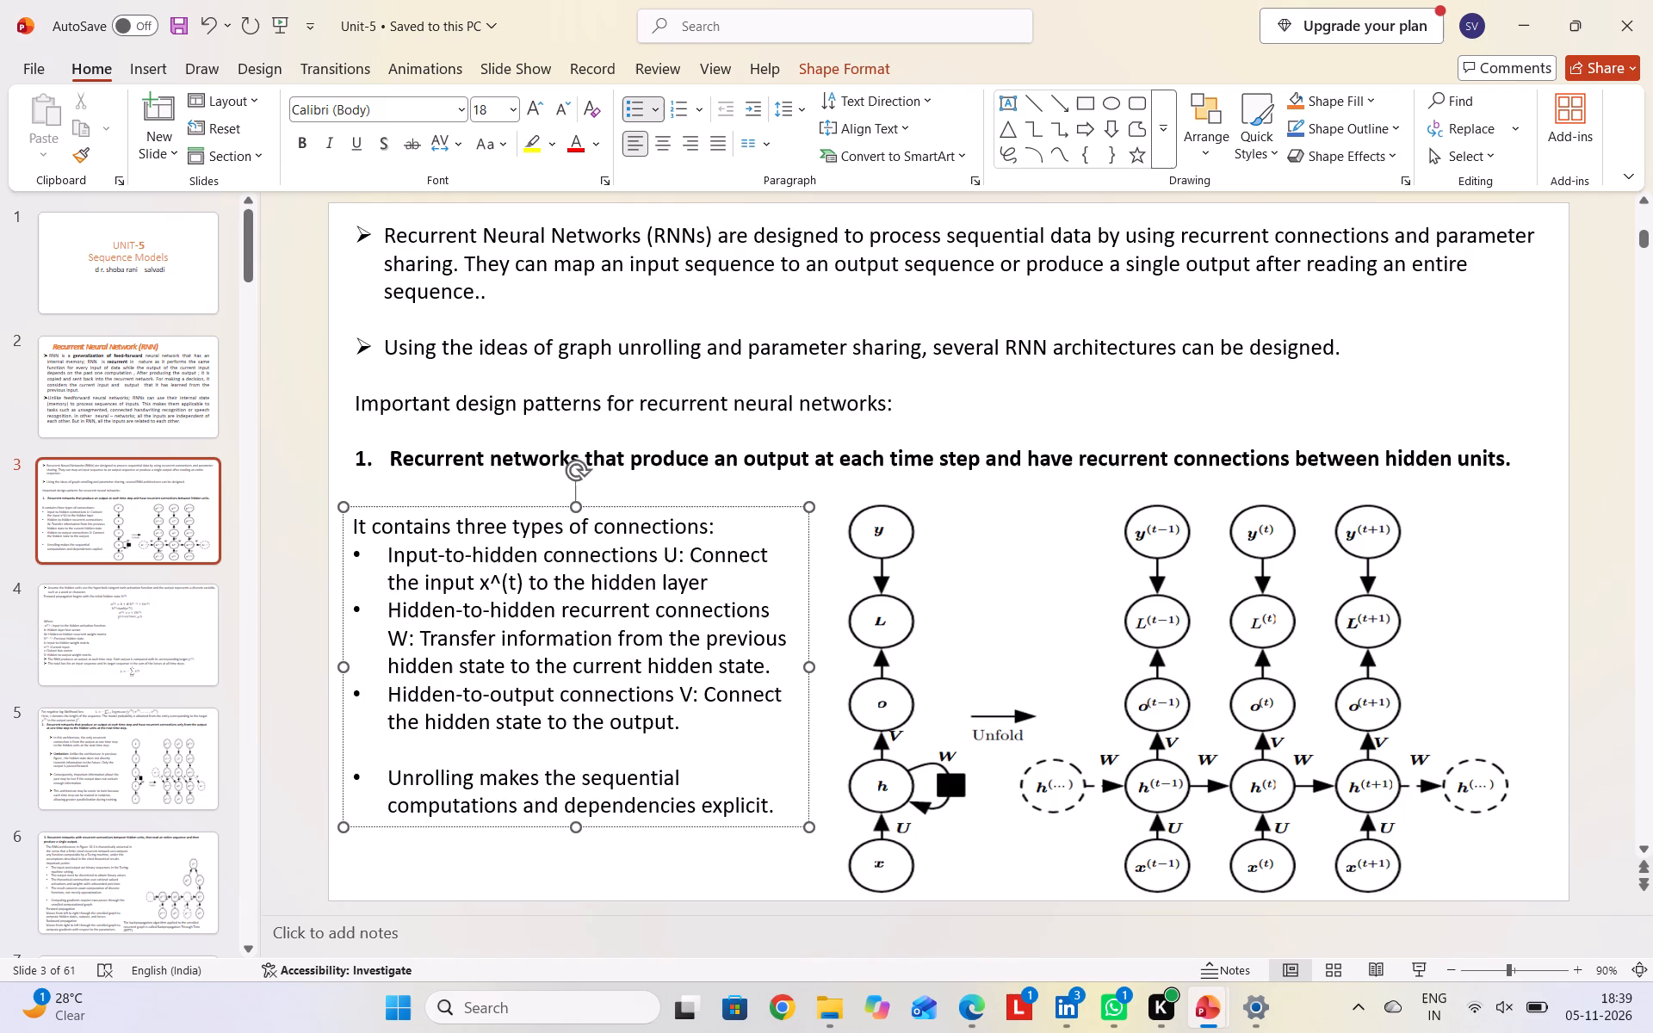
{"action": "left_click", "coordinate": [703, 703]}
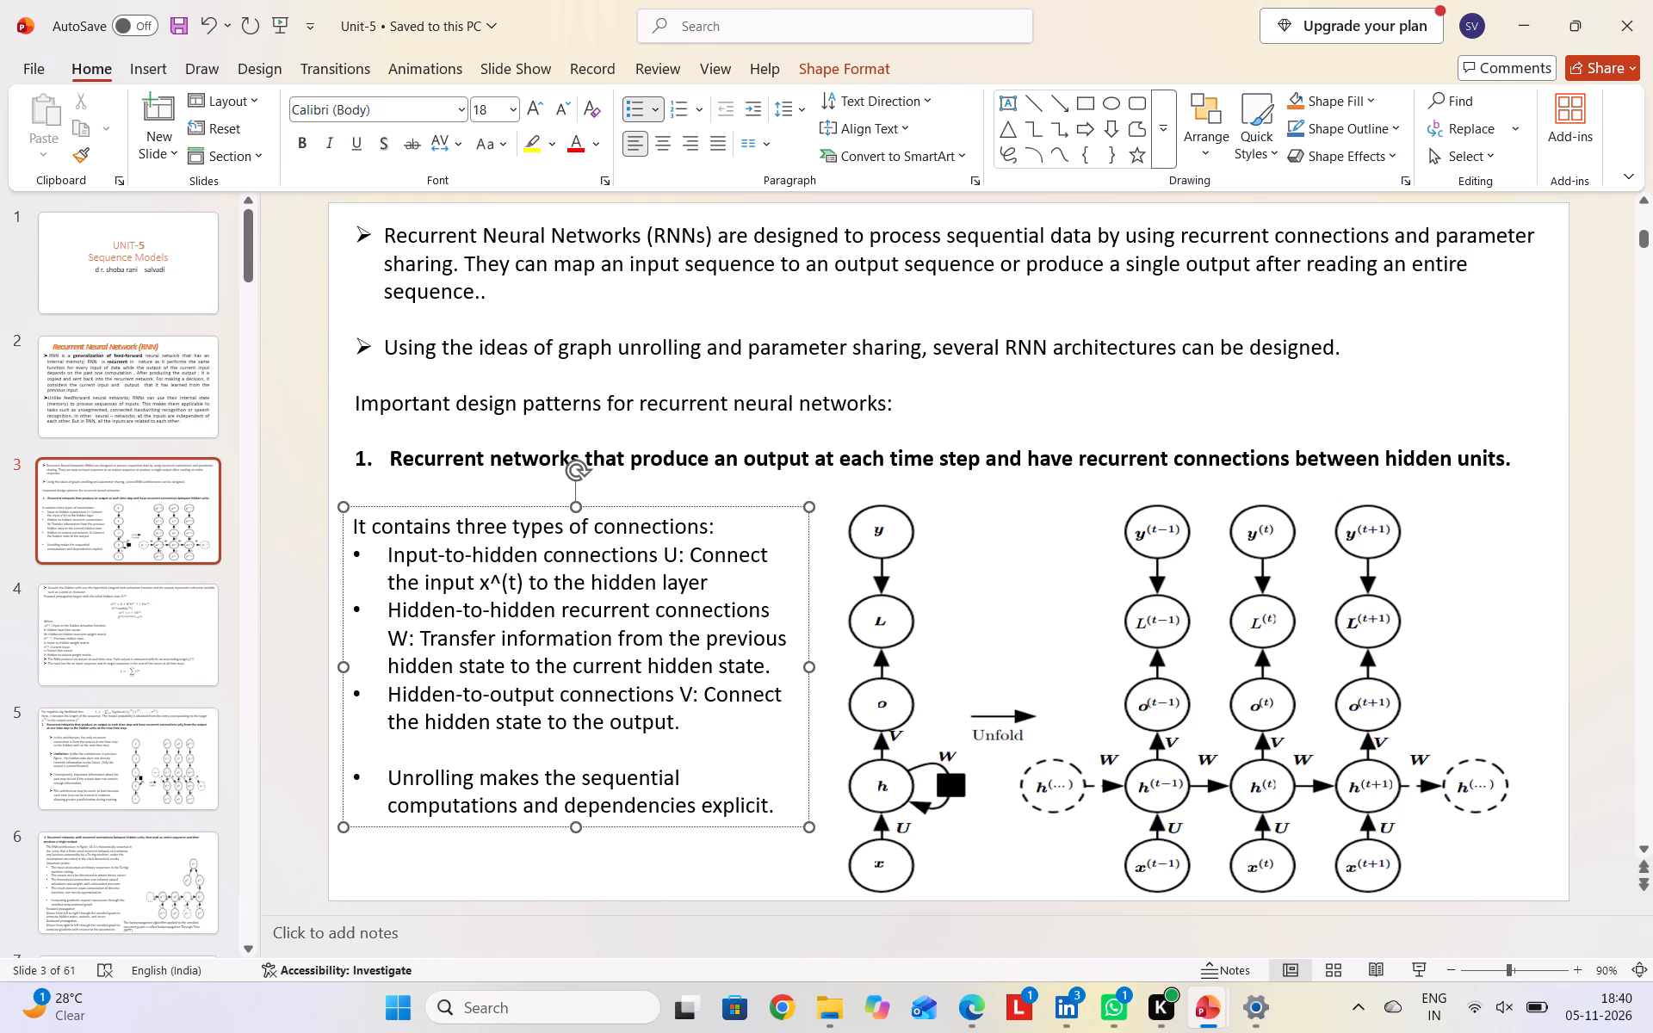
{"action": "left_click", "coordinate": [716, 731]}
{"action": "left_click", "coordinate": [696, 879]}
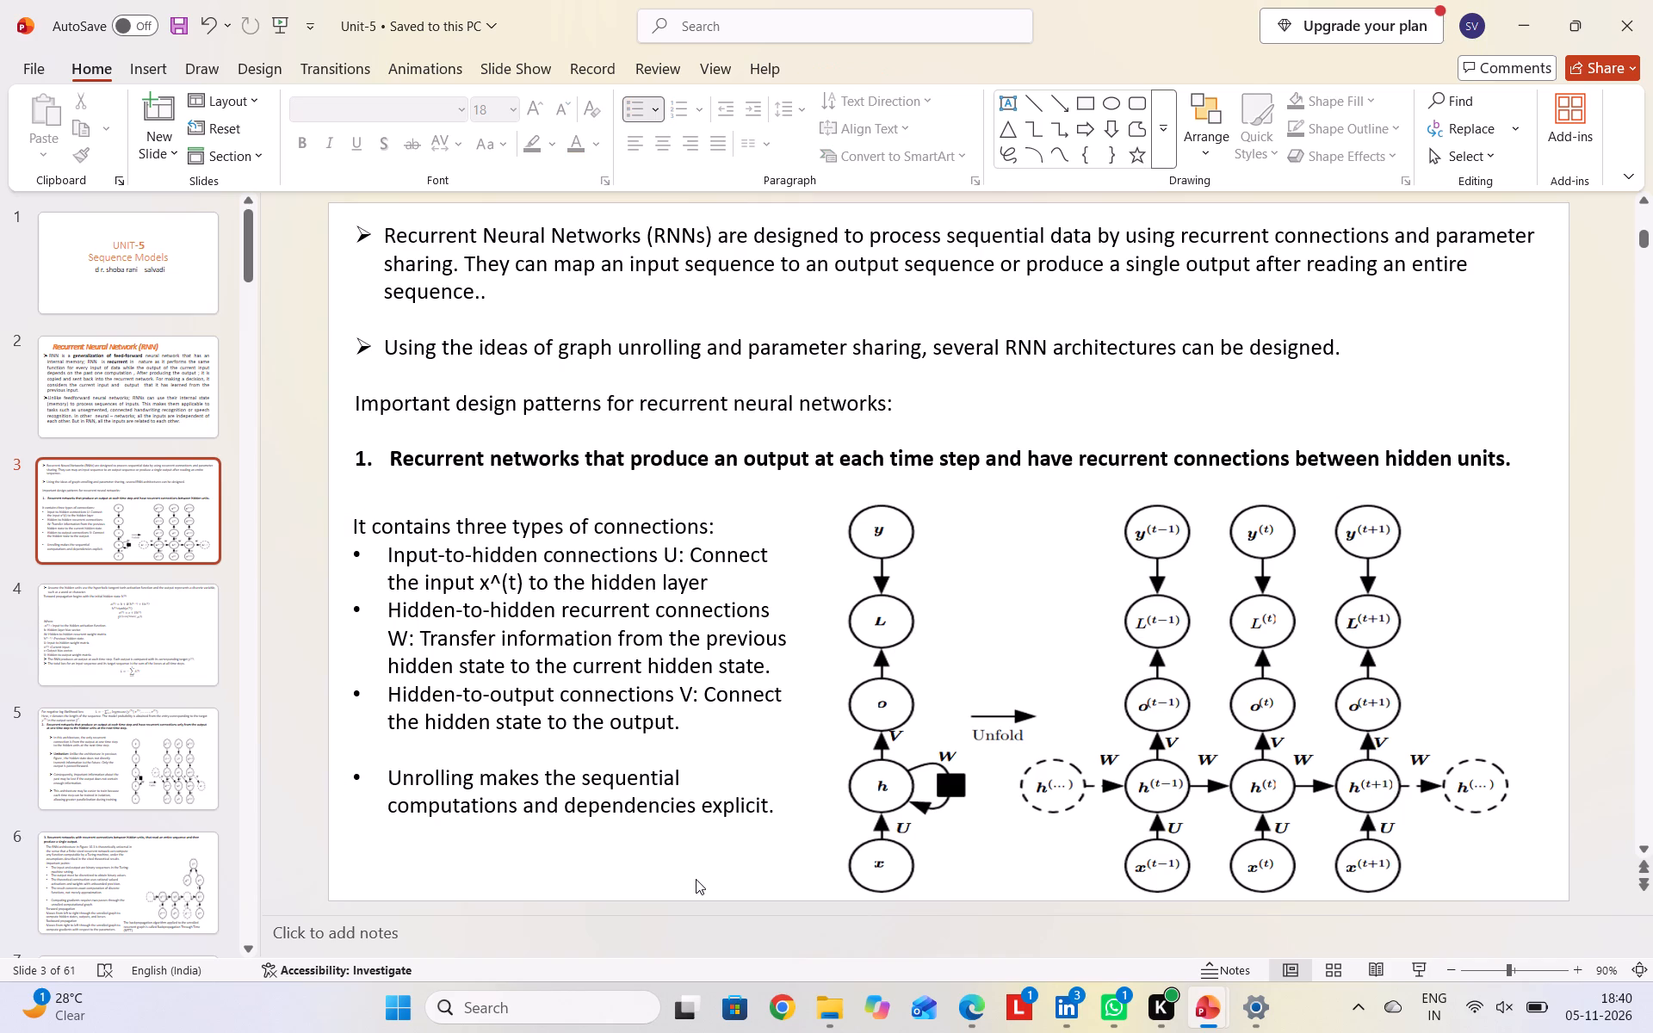
Set all the forward-propagation text and equations on slide 4 to font size 20.
{"action": "key", "text": "Down"}
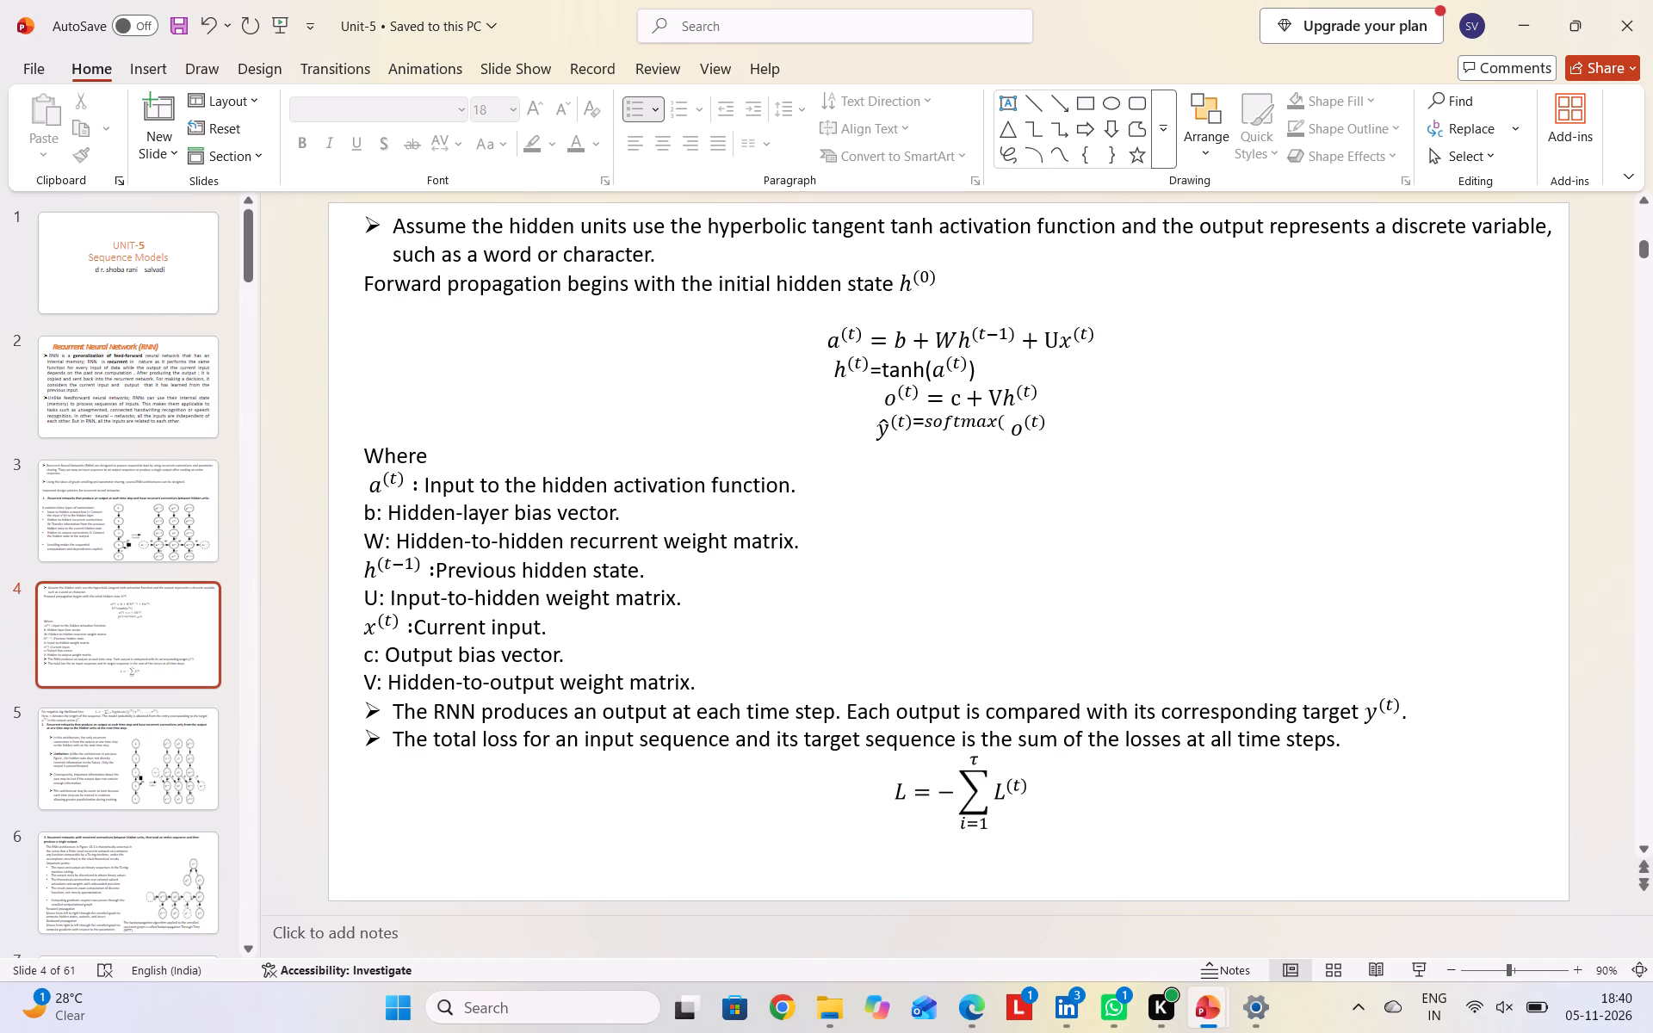
{"action": "left_click", "coordinate": [653, 483]}
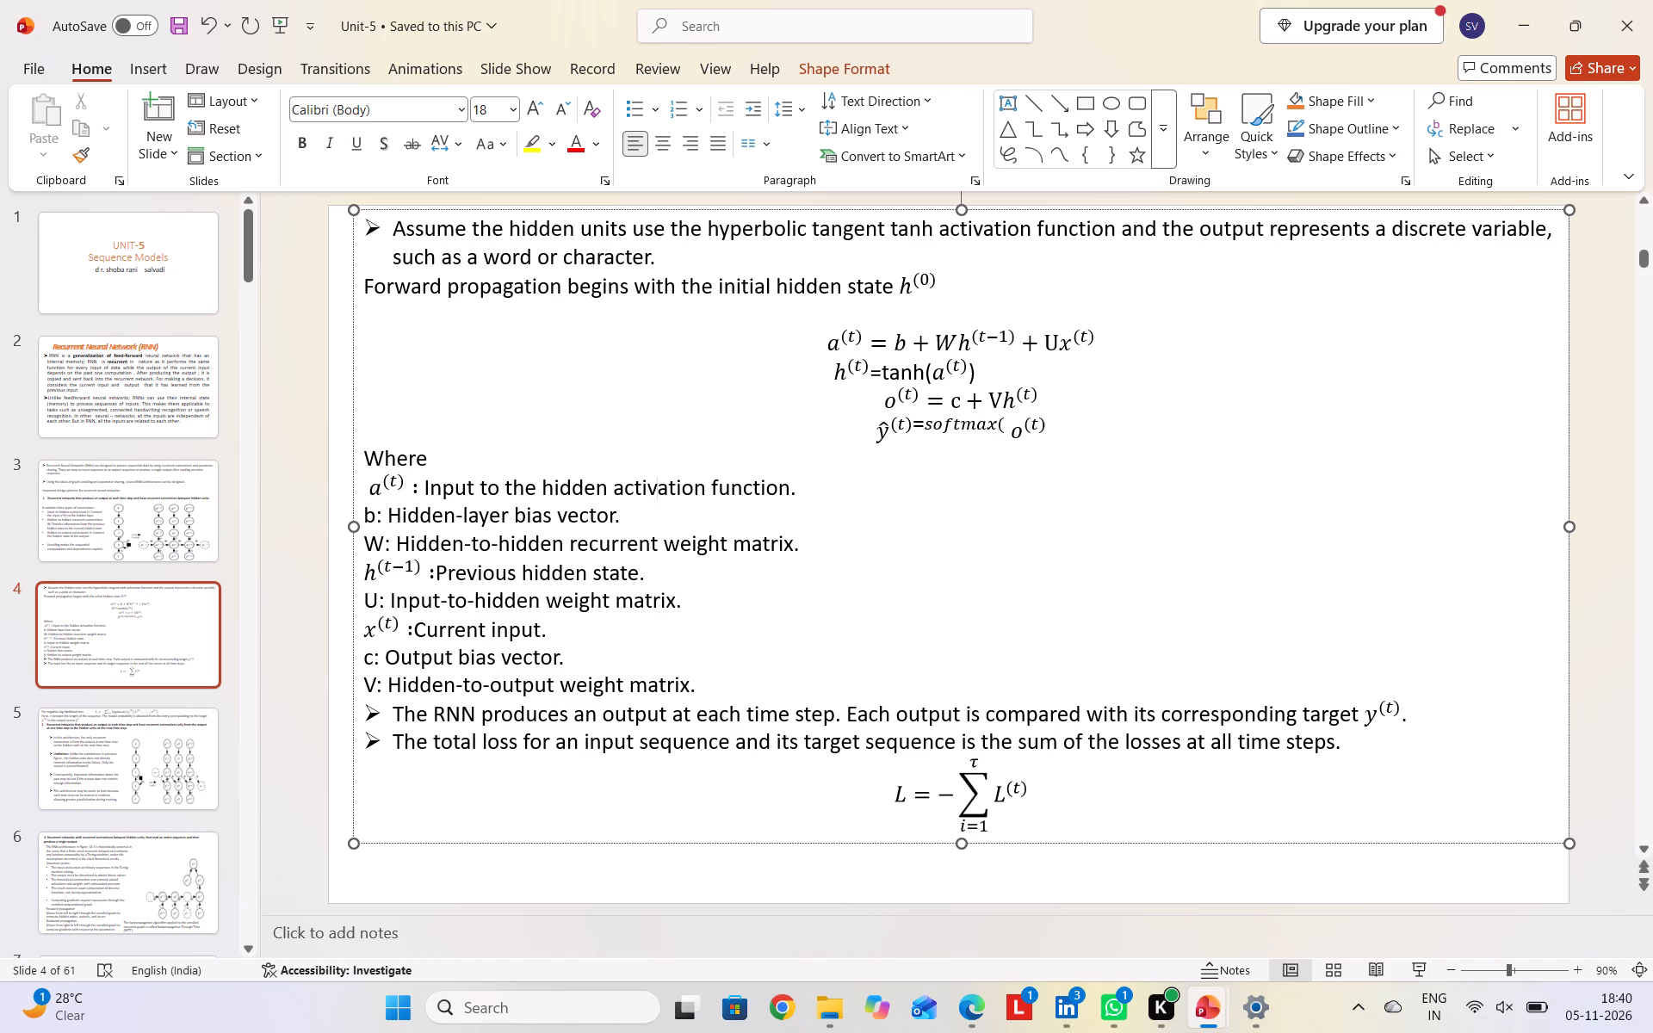
{"action": "left_click_drag", "start_coordinate": [1084, 806], "coordinate": [473, 222]}
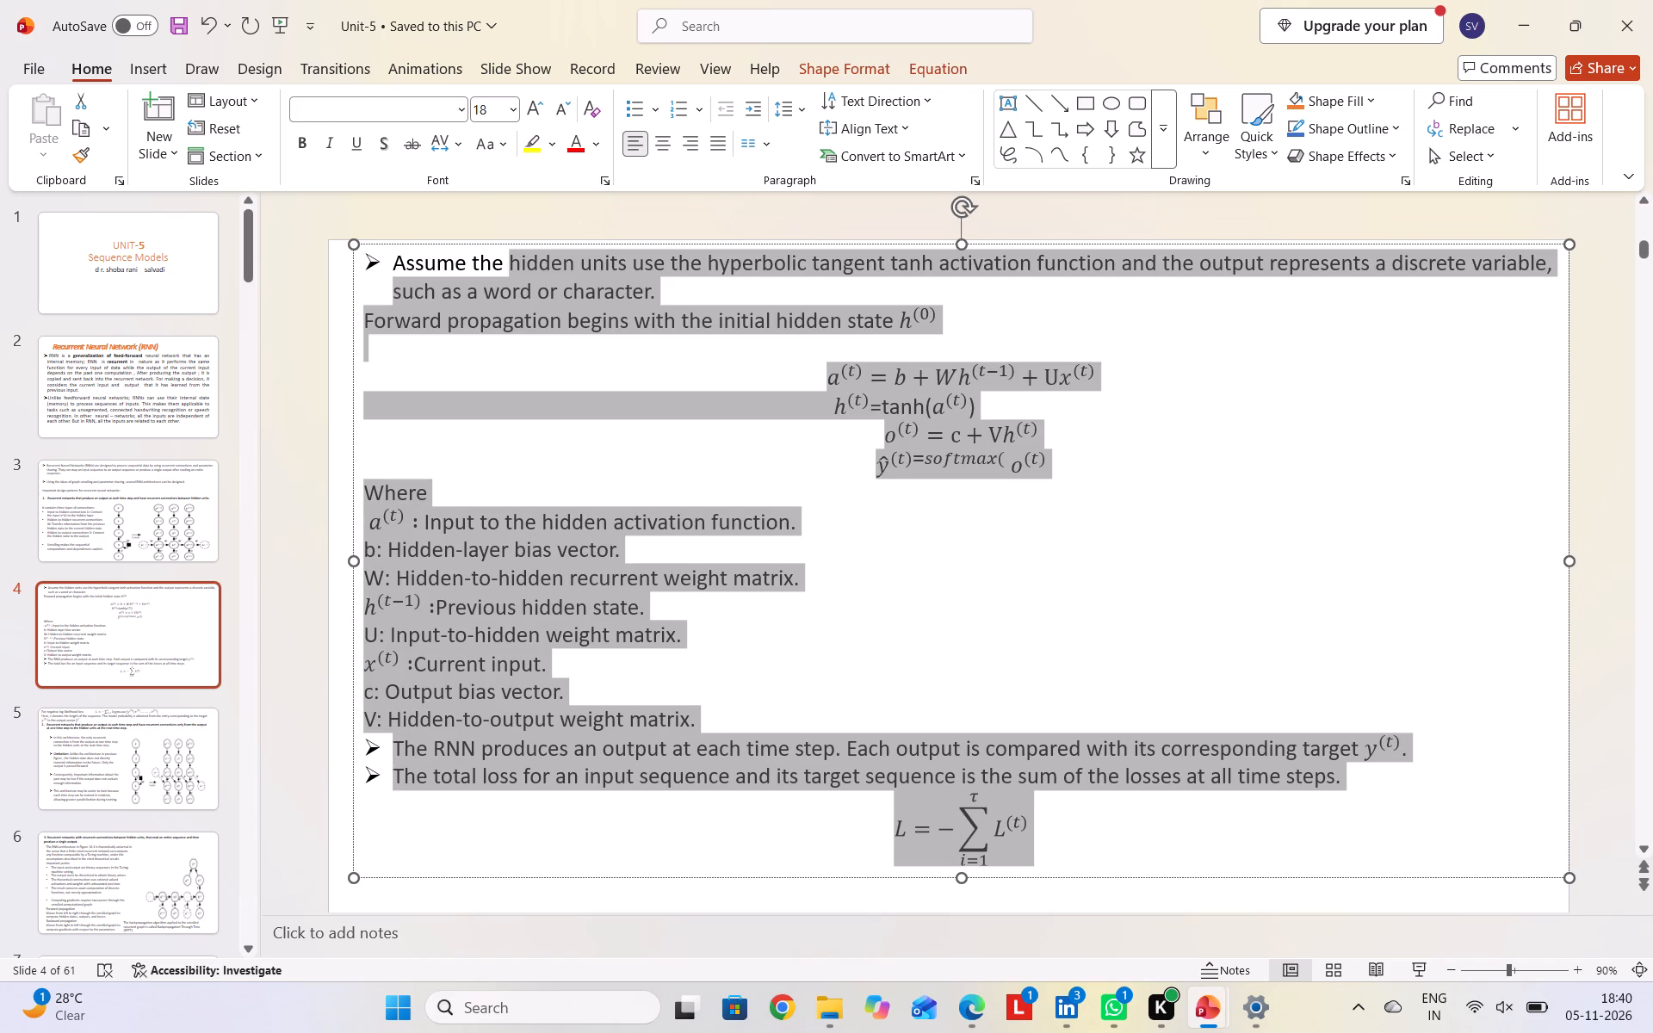
{"action": "left_click_drag", "start_coordinate": [473, 222], "coordinate": [370, 294]}
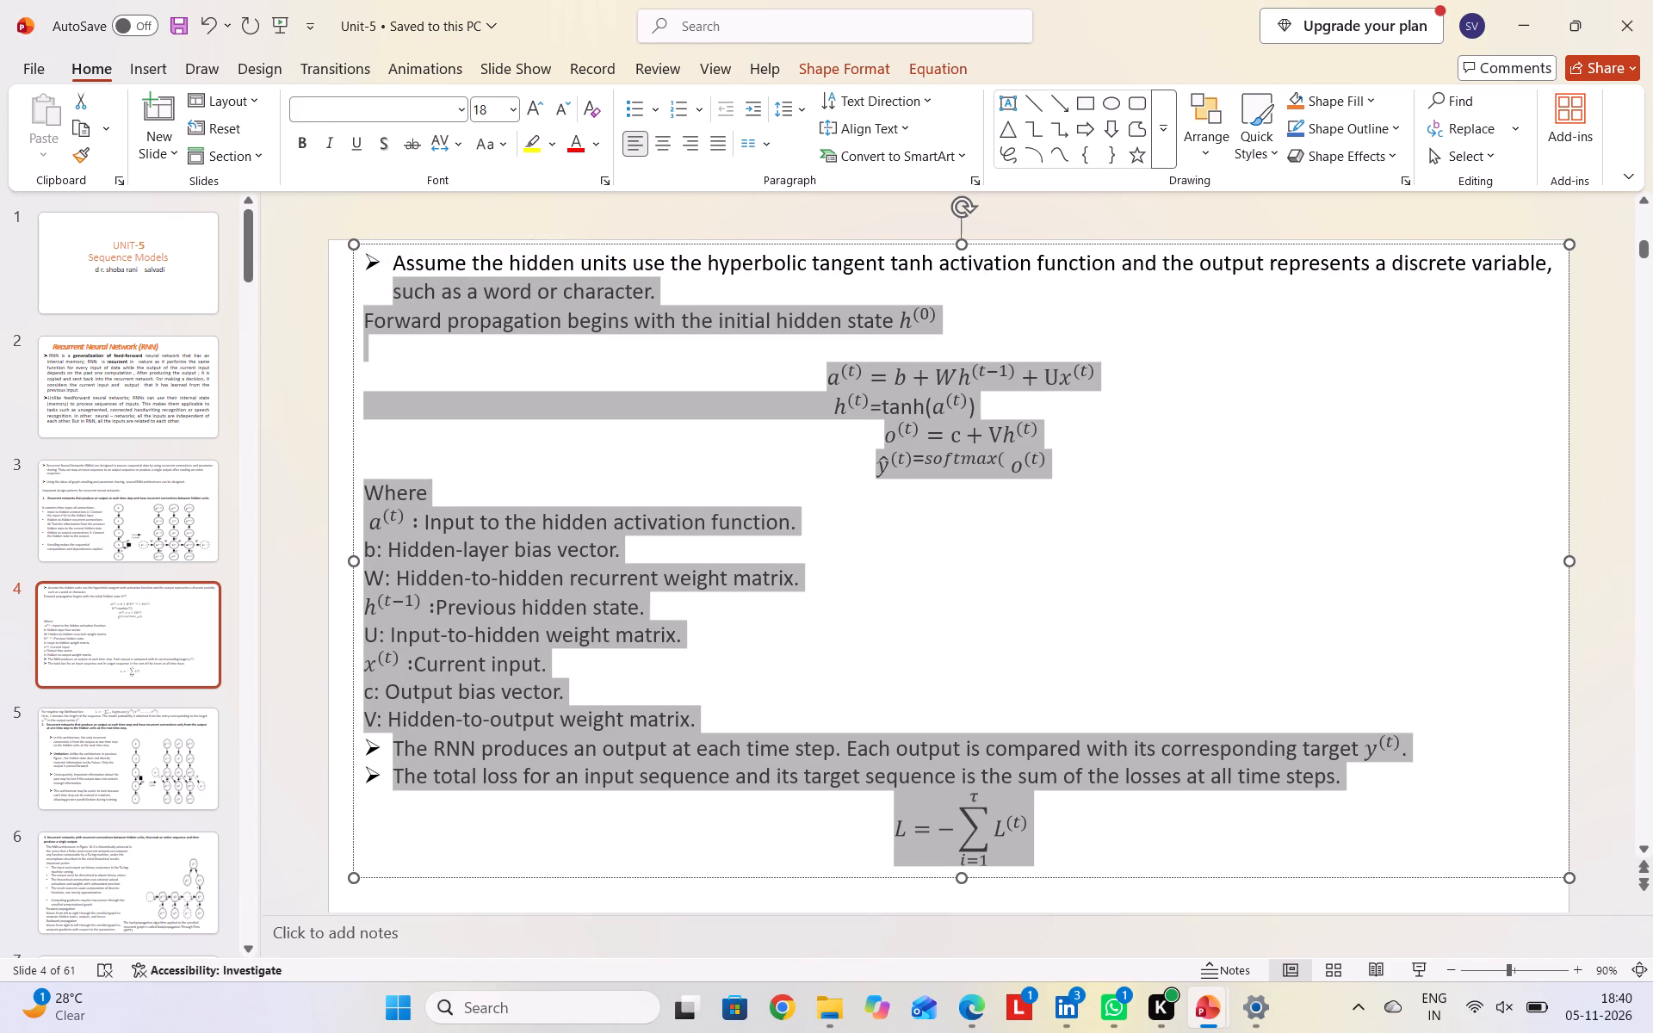
{"action": "left_click", "coordinate": [1060, 851]}
{"action": "left_click_drag", "start_coordinate": [1060, 851], "coordinate": [955, 776]}
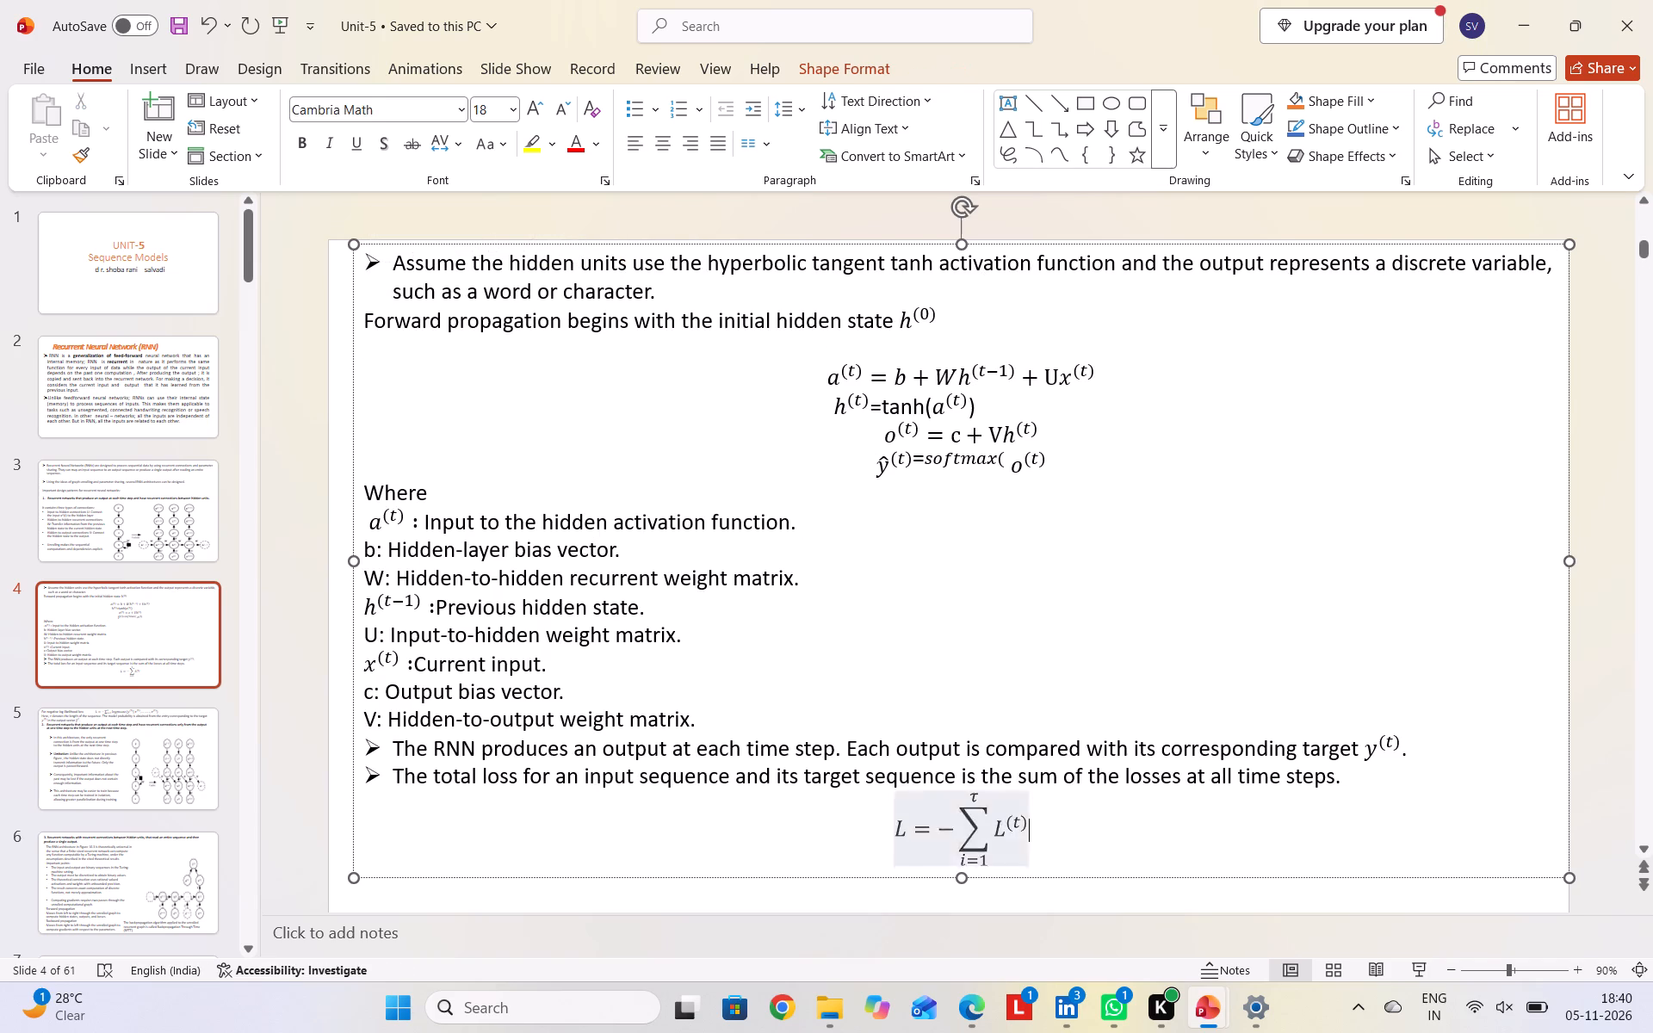
{"action": "left_click_drag", "start_coordinate": [955, 776], "coordinate": [376, 264]}
{"action": "scroll", "coordinate": [490, 318], "scroll_direction": "down", "scroll_amount": 1}
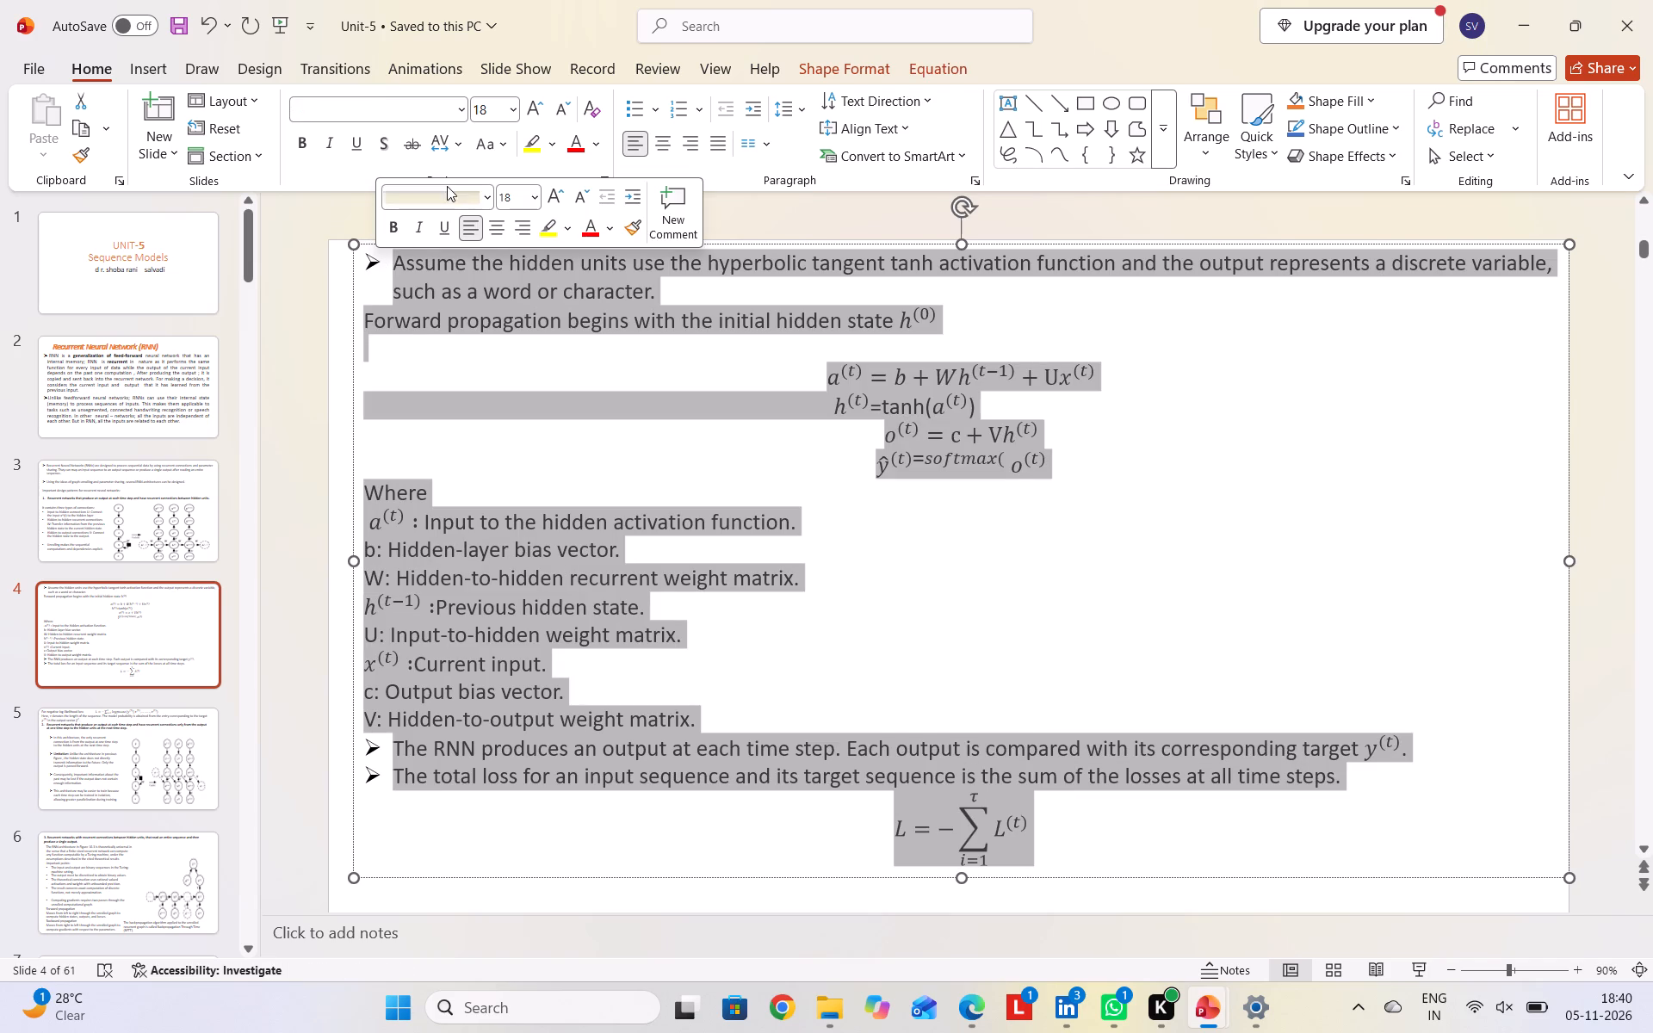
{"action": "left_click", "coordinate": [529, 195]}
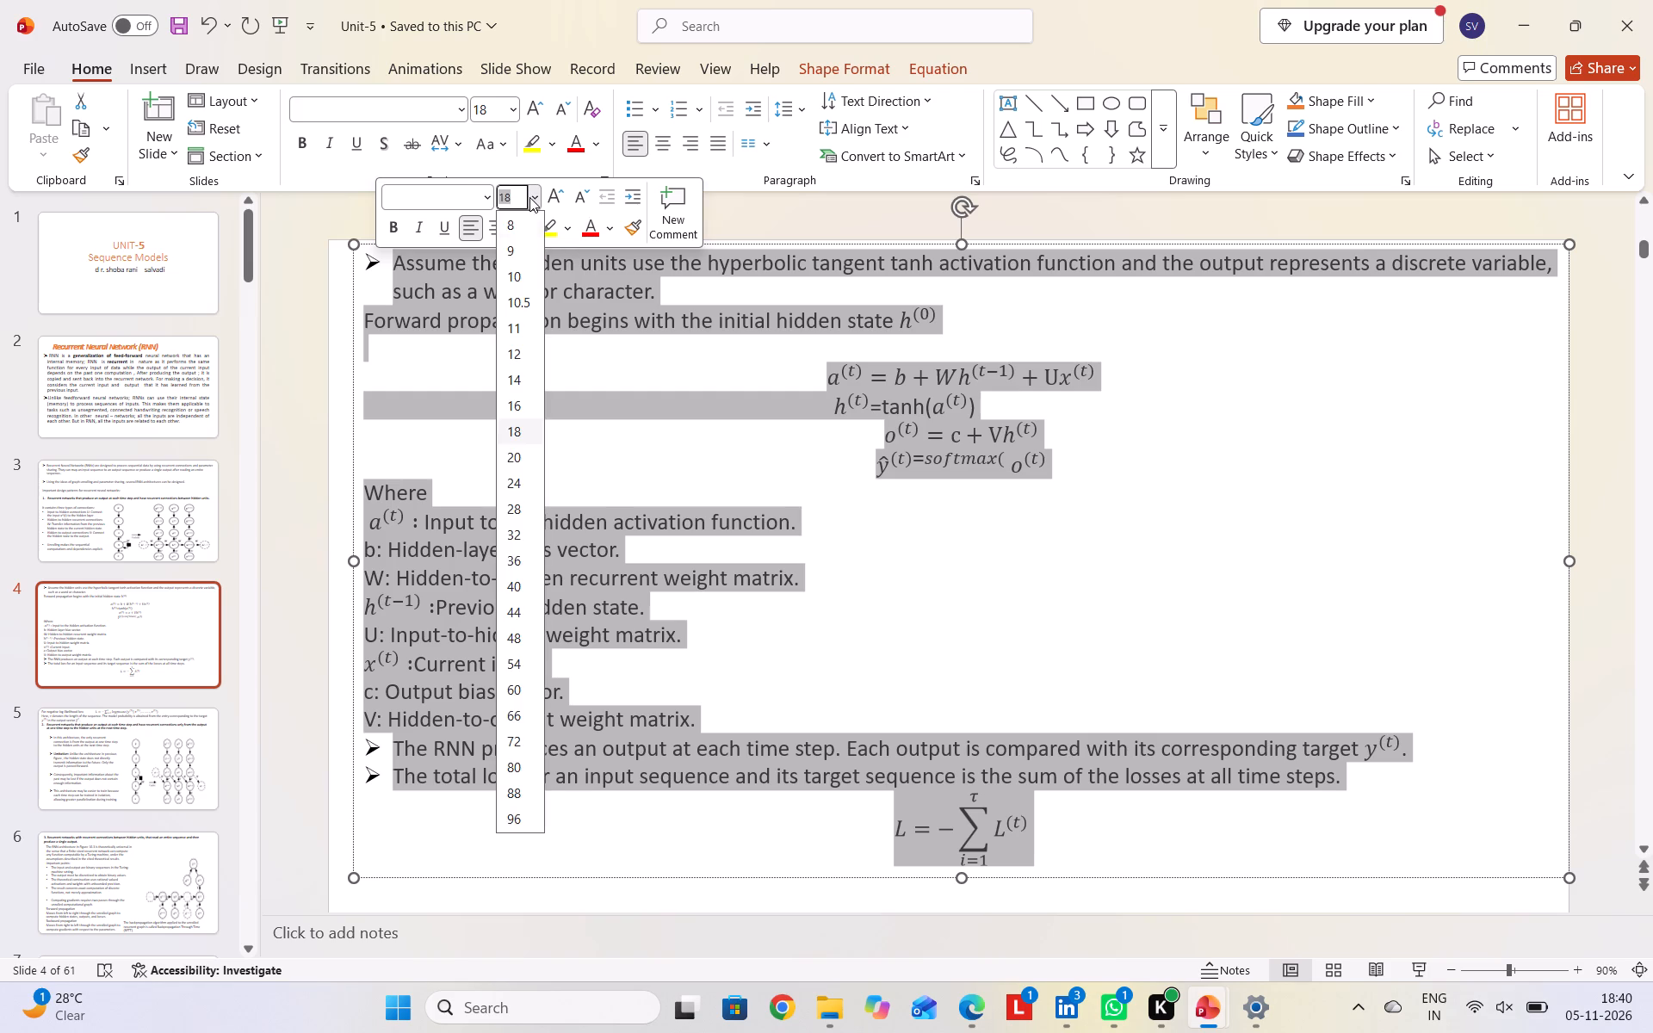
{"action": "left_click", "coordinate": [511, 458]}
{"action": "left_click", "coordinate": [772, 616]}
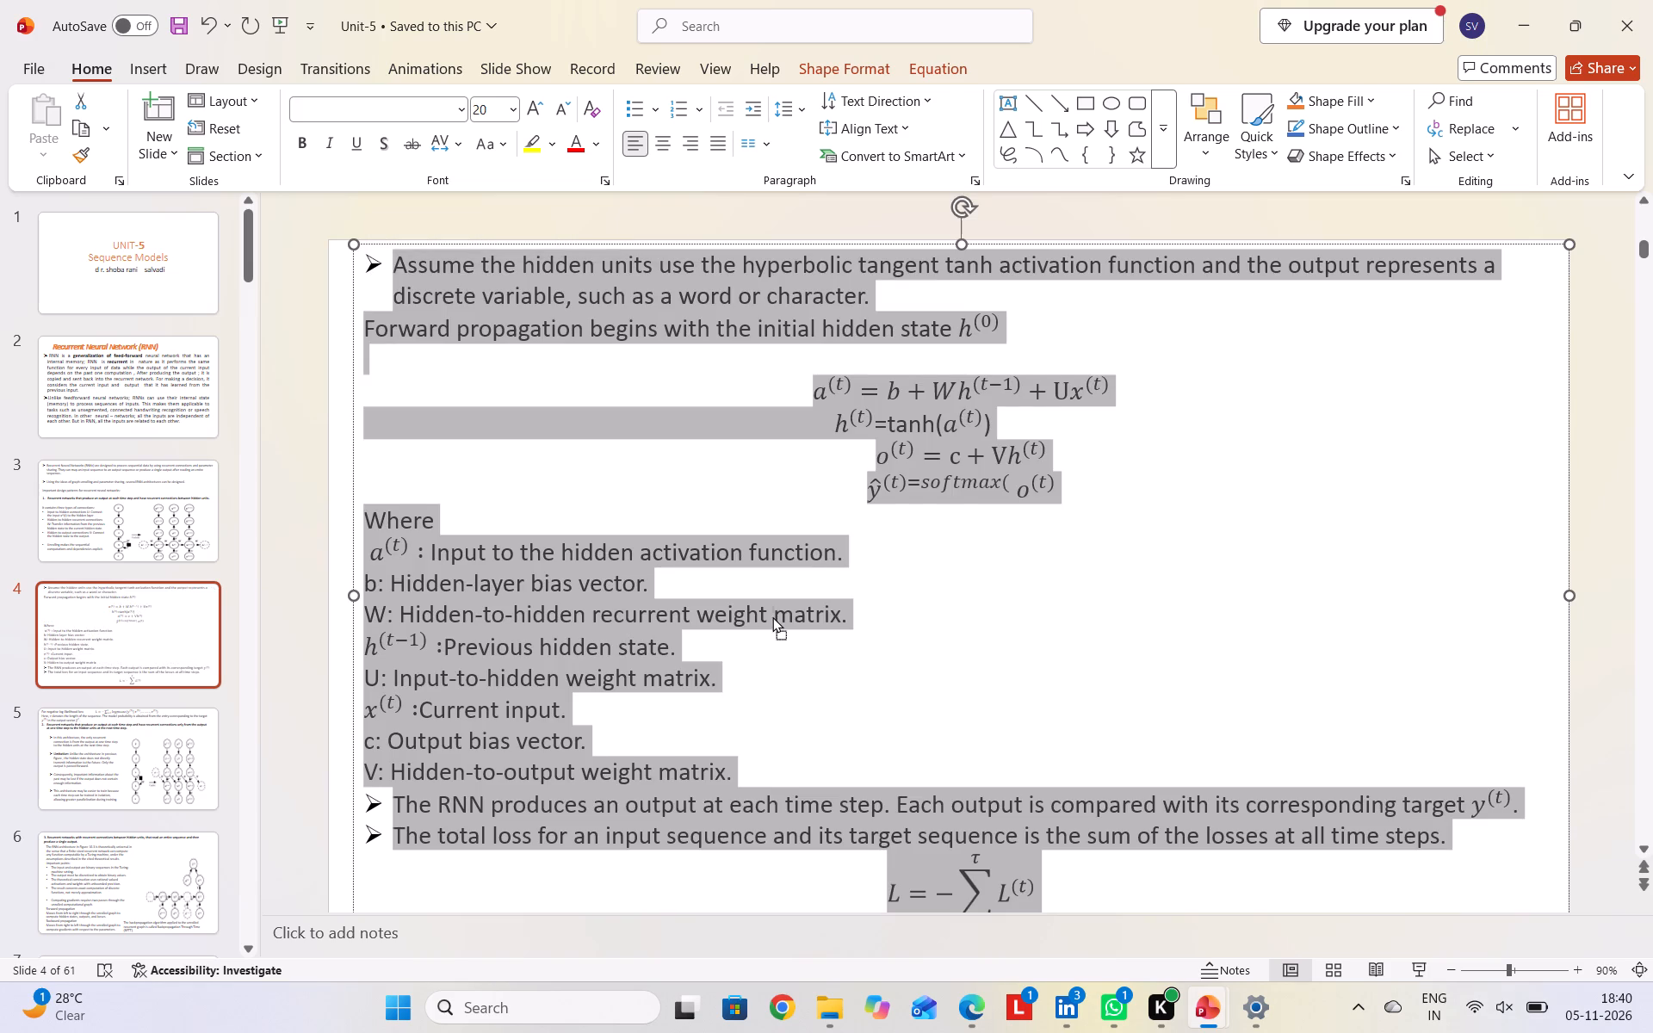
{"action": "scroll", "coordinate": [978, 828], "scroll_direction": "down", "scroll_amount": 1}
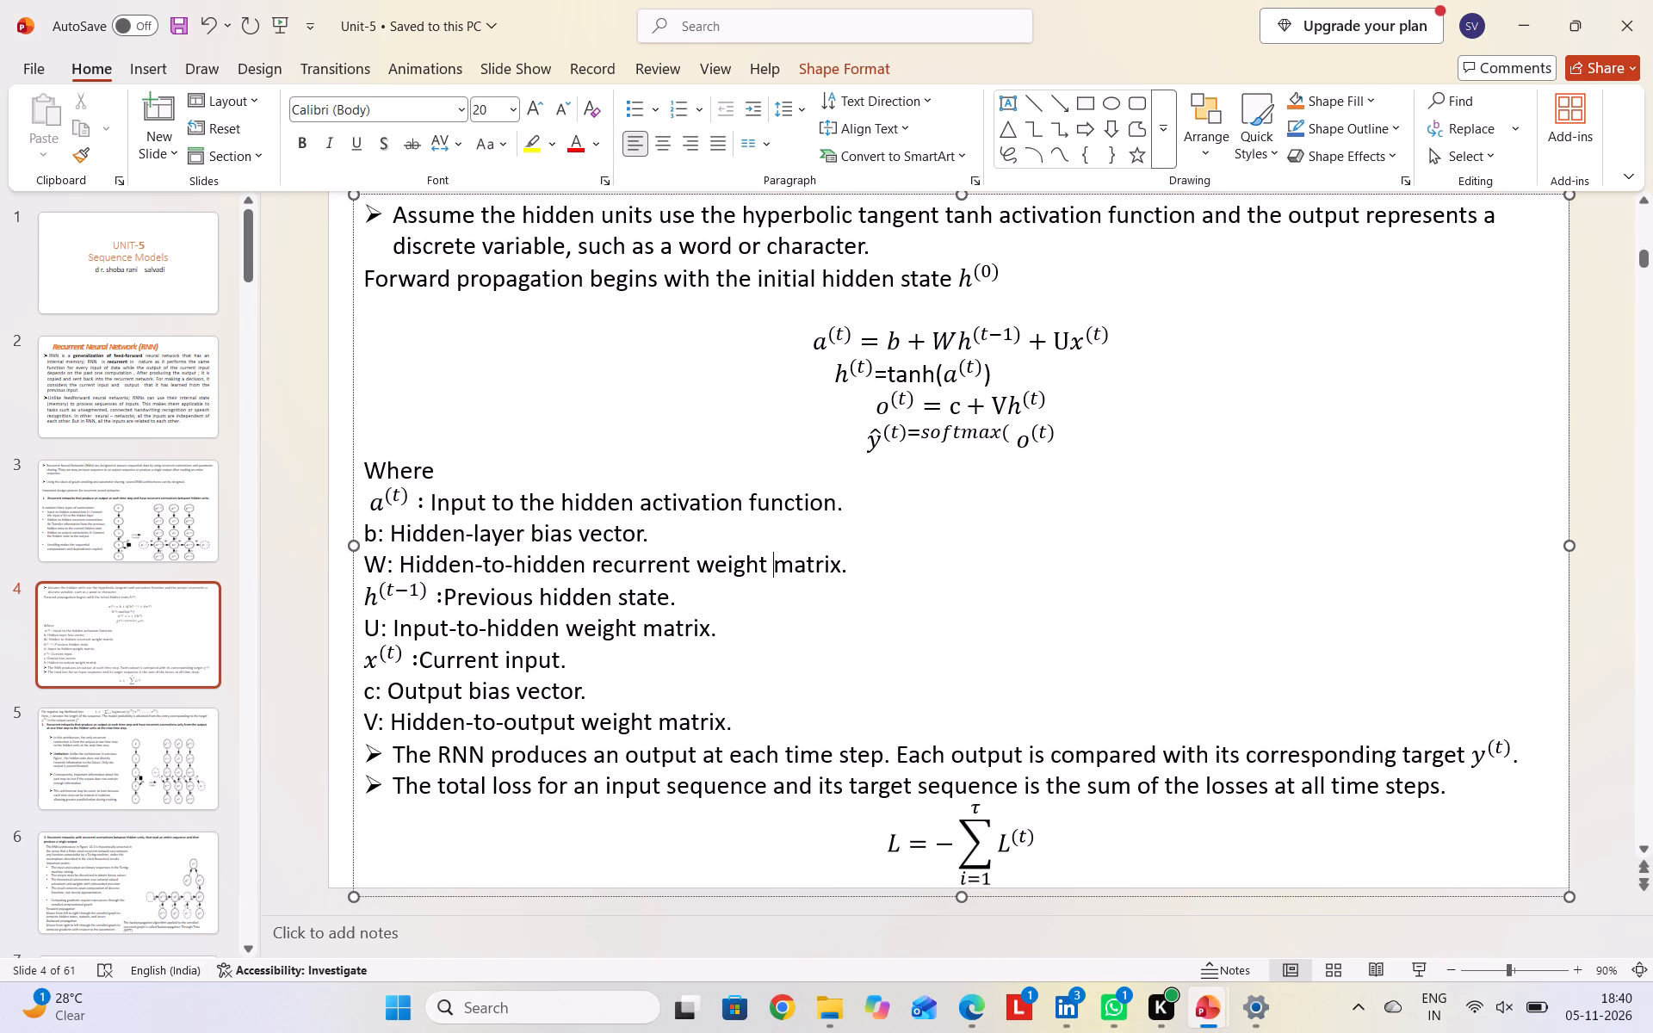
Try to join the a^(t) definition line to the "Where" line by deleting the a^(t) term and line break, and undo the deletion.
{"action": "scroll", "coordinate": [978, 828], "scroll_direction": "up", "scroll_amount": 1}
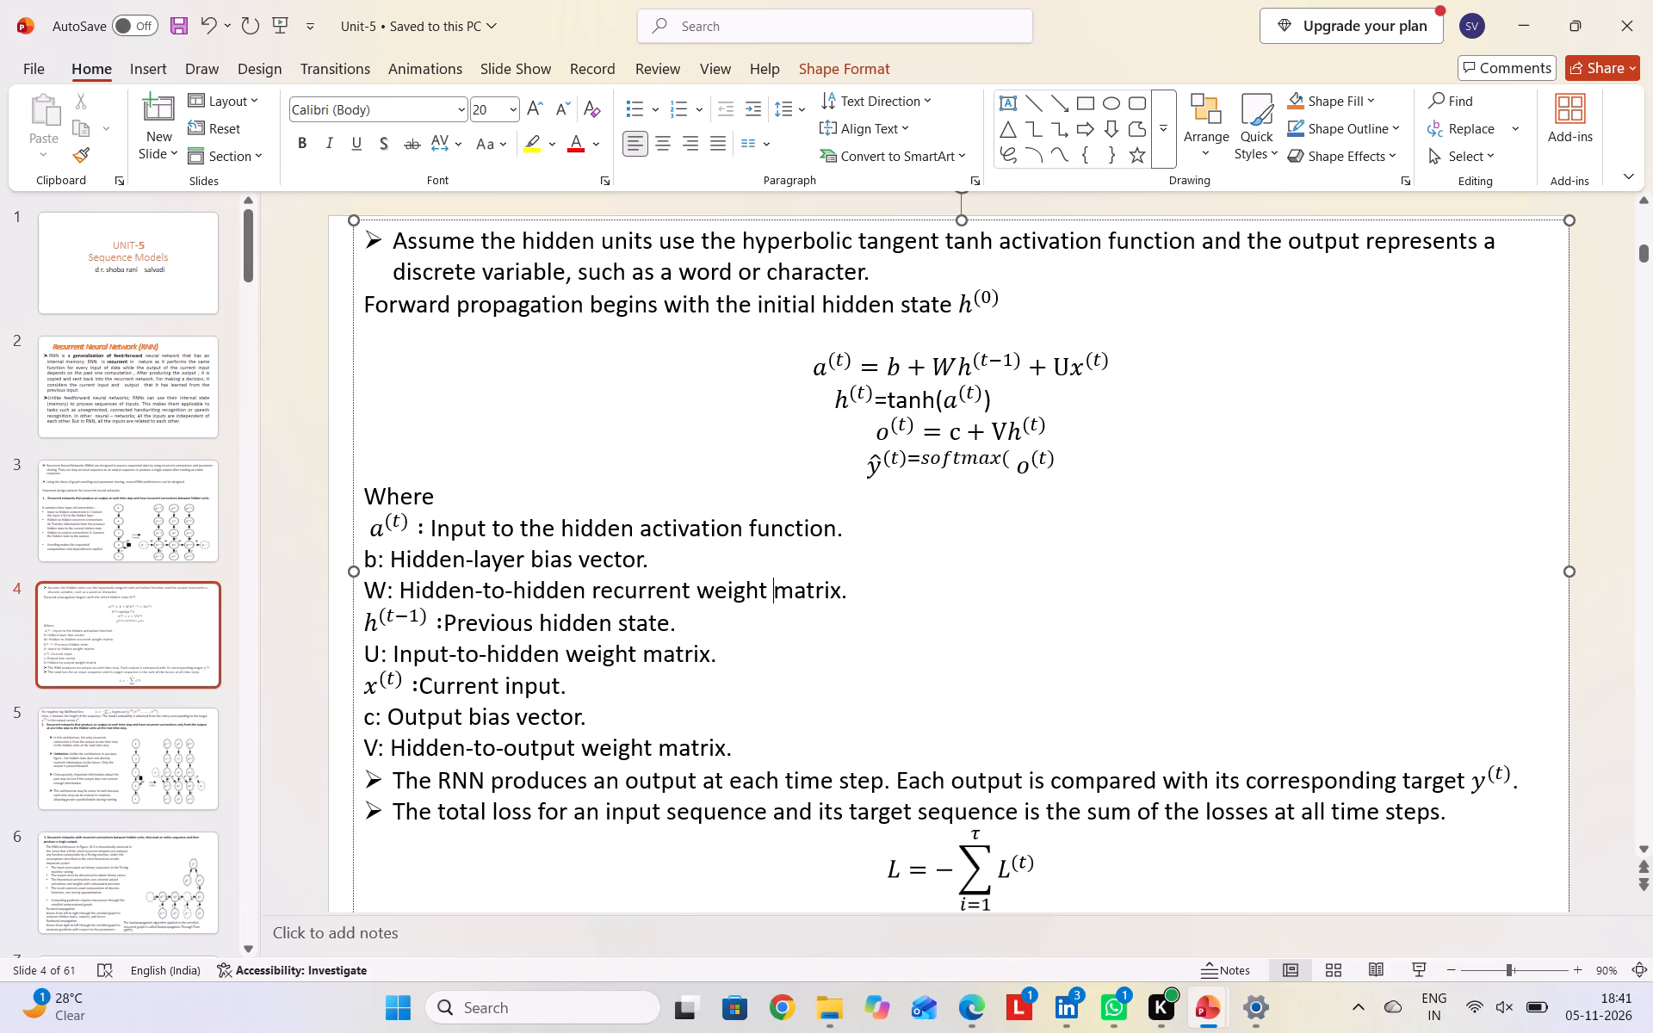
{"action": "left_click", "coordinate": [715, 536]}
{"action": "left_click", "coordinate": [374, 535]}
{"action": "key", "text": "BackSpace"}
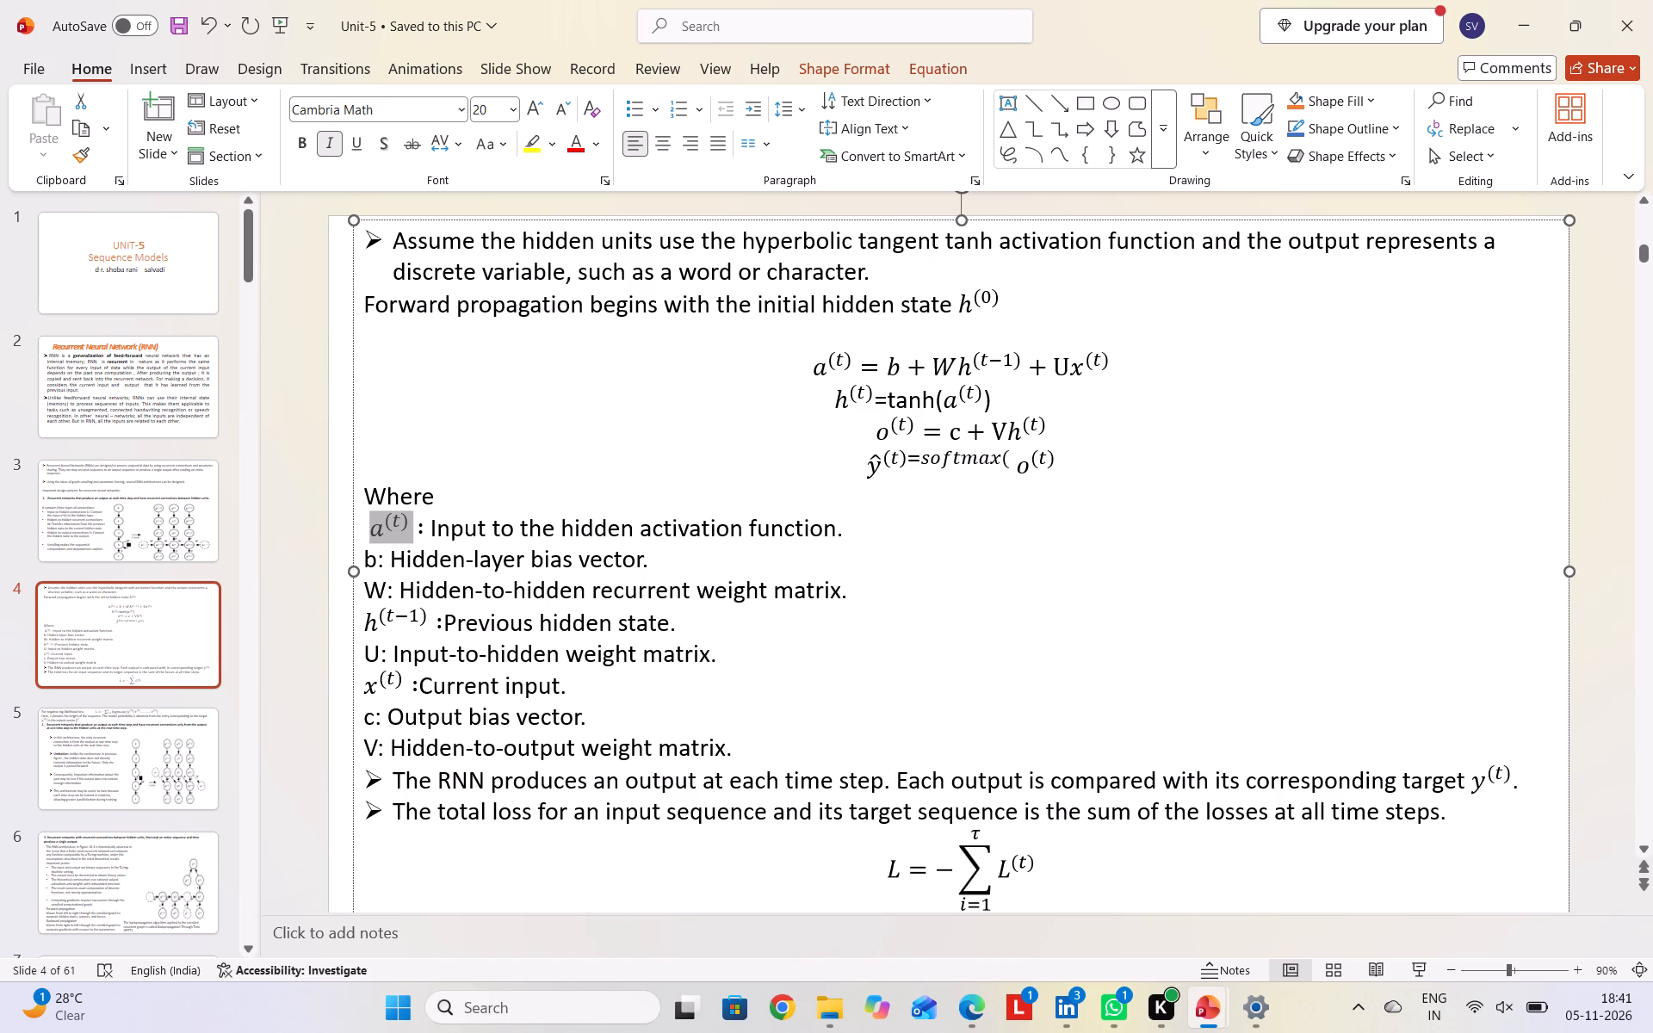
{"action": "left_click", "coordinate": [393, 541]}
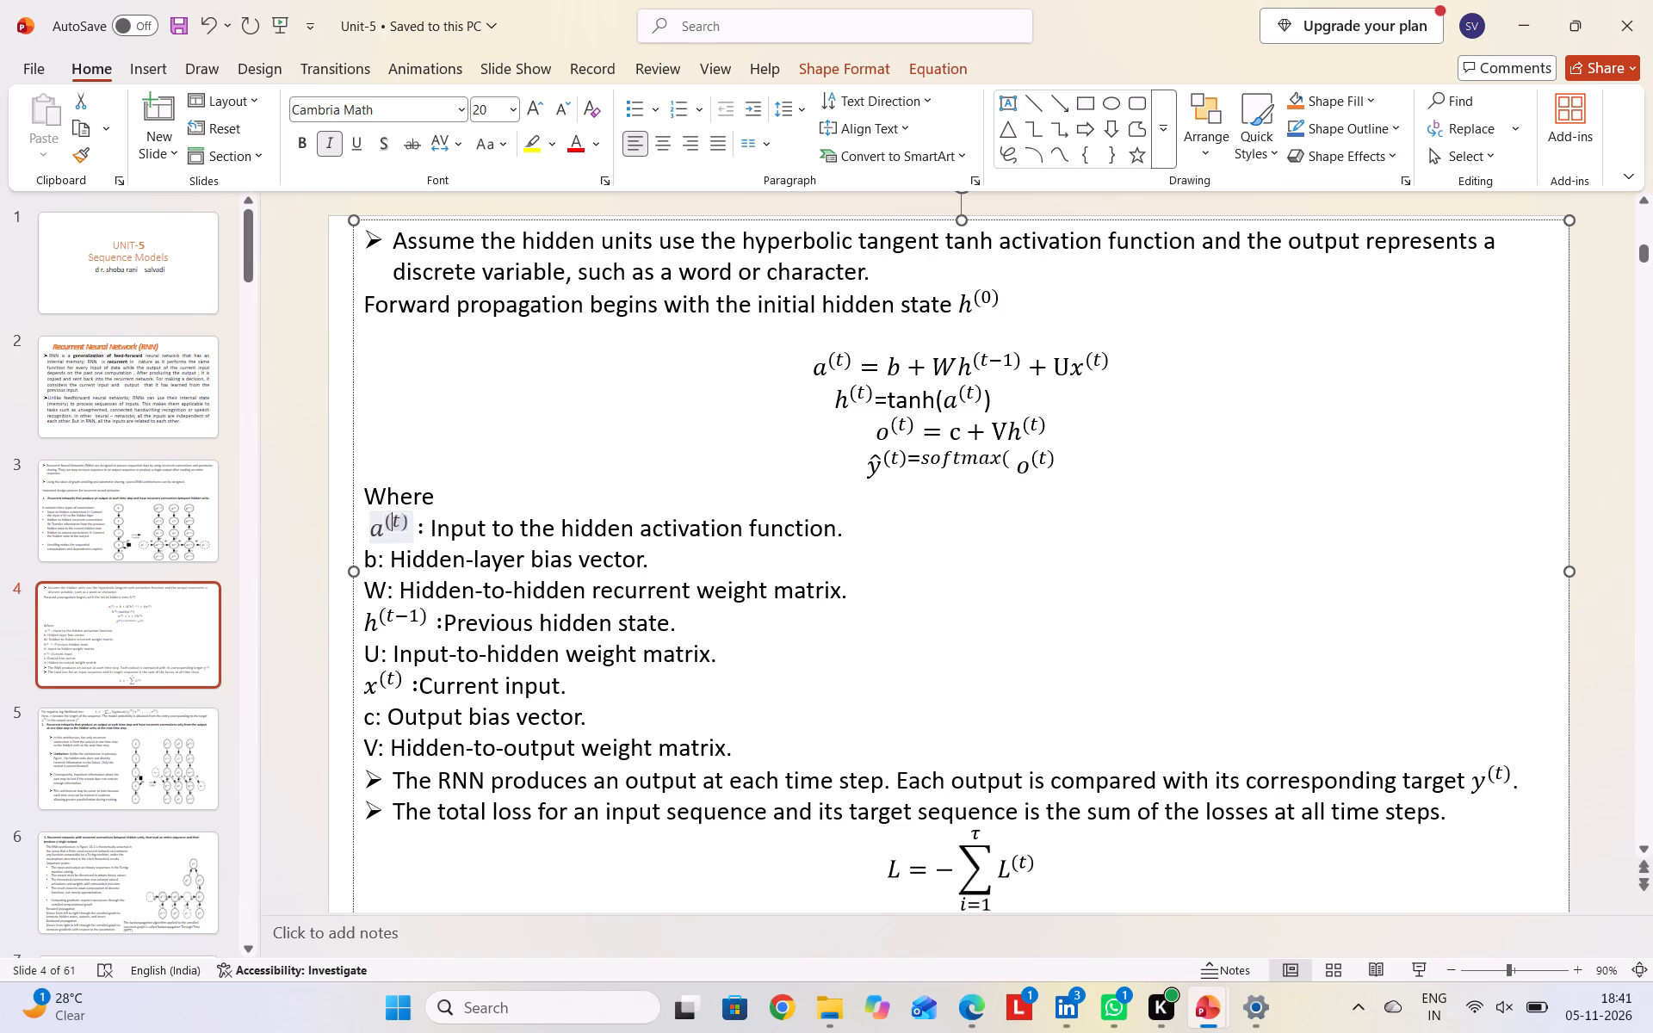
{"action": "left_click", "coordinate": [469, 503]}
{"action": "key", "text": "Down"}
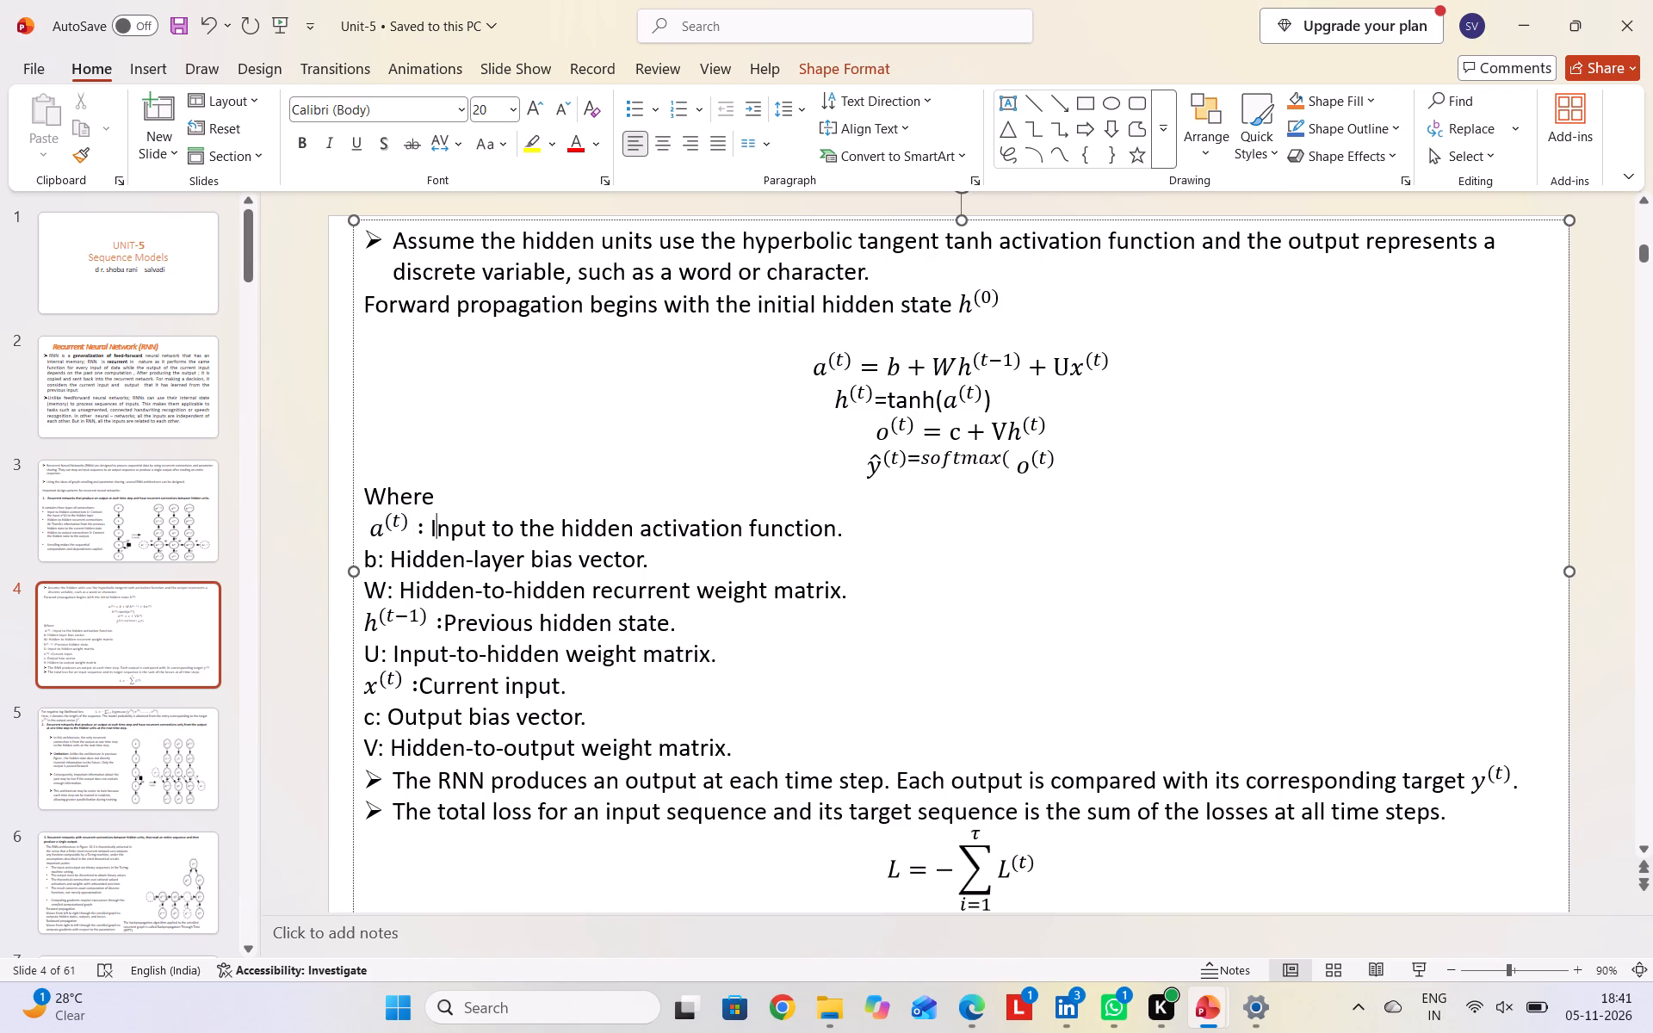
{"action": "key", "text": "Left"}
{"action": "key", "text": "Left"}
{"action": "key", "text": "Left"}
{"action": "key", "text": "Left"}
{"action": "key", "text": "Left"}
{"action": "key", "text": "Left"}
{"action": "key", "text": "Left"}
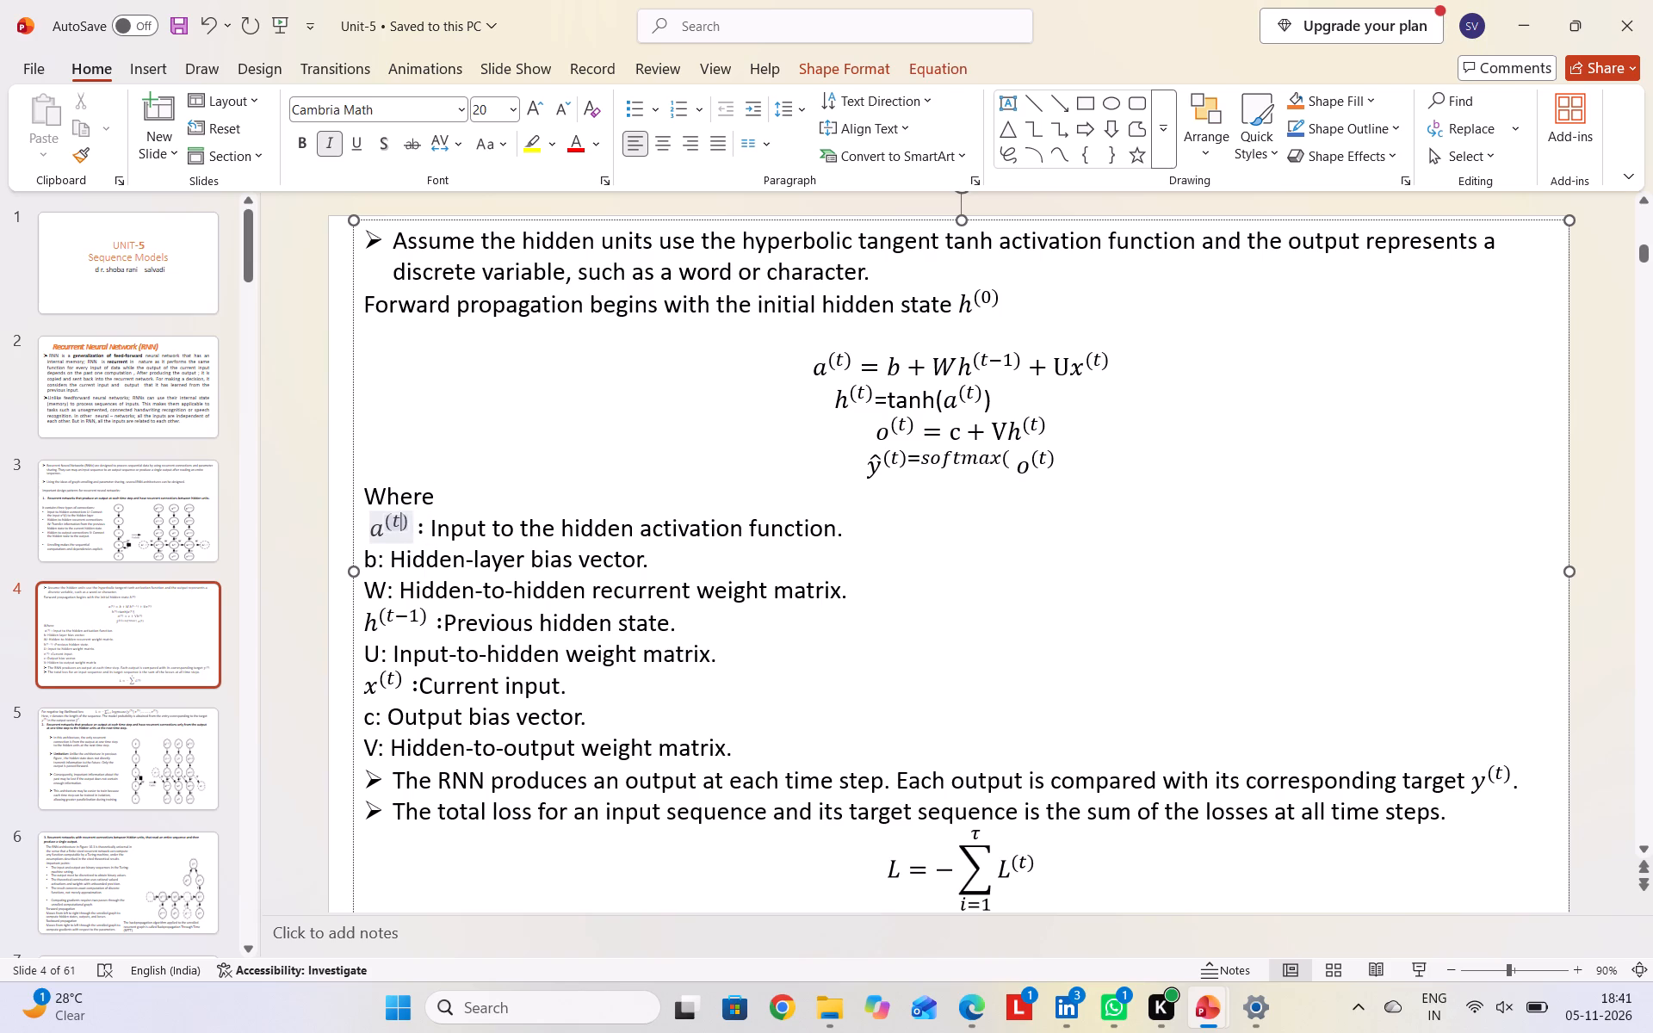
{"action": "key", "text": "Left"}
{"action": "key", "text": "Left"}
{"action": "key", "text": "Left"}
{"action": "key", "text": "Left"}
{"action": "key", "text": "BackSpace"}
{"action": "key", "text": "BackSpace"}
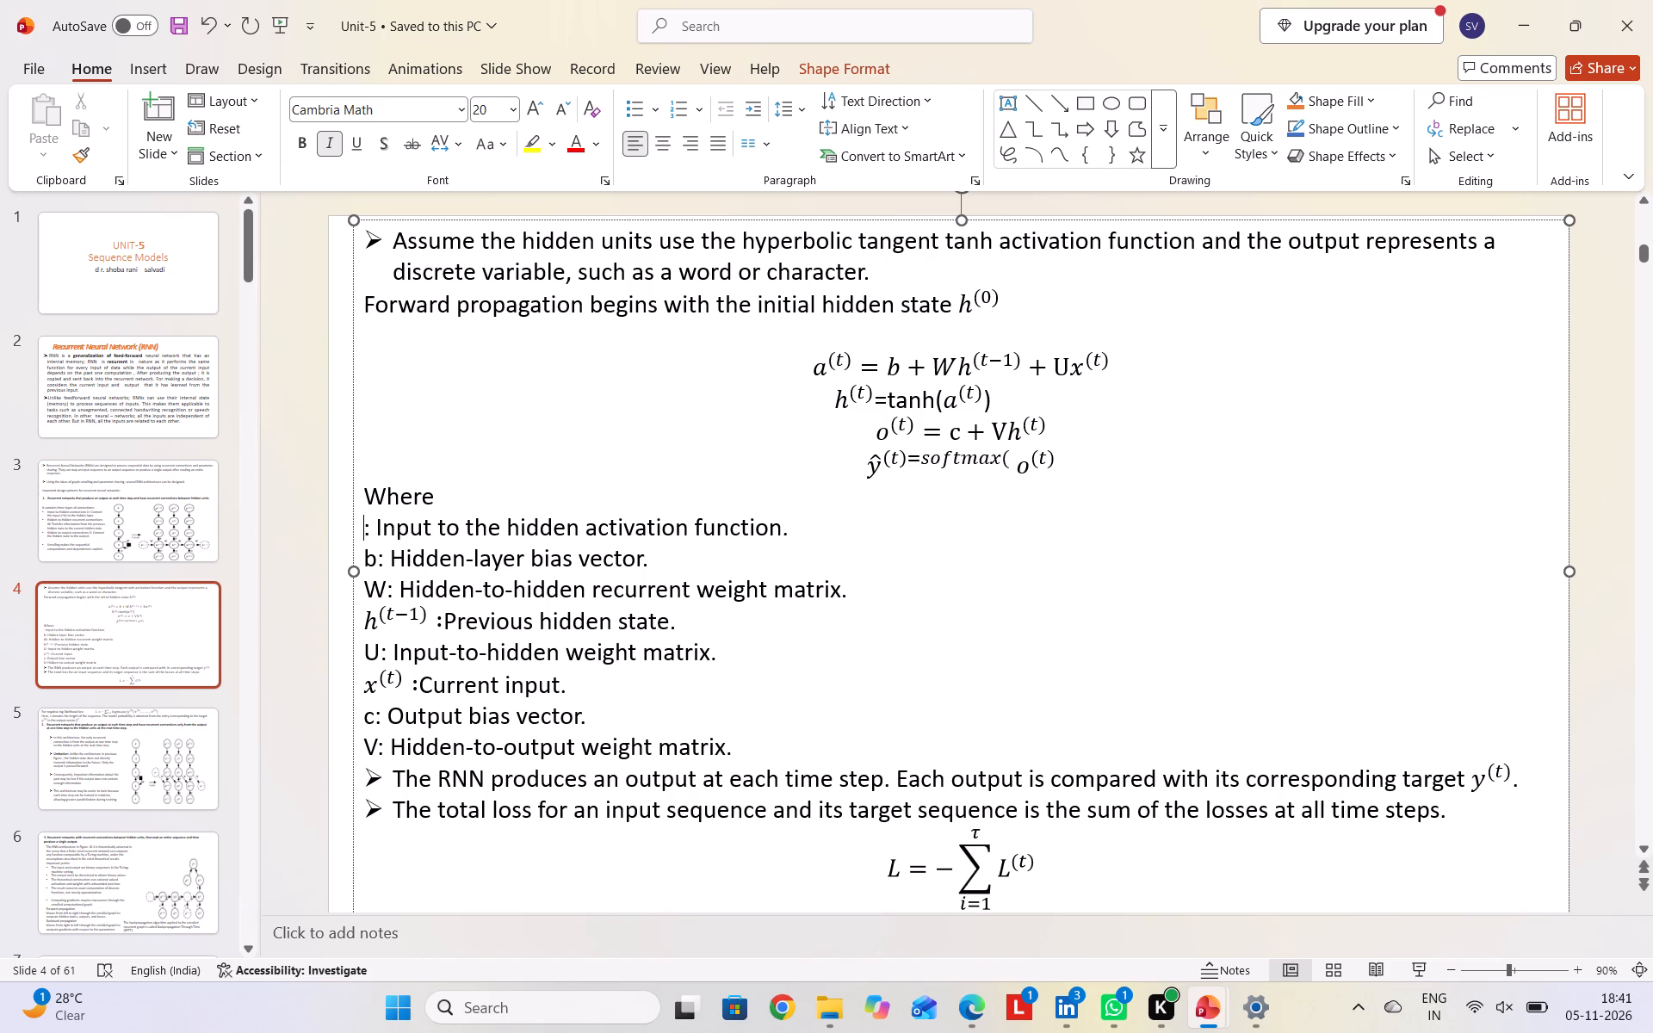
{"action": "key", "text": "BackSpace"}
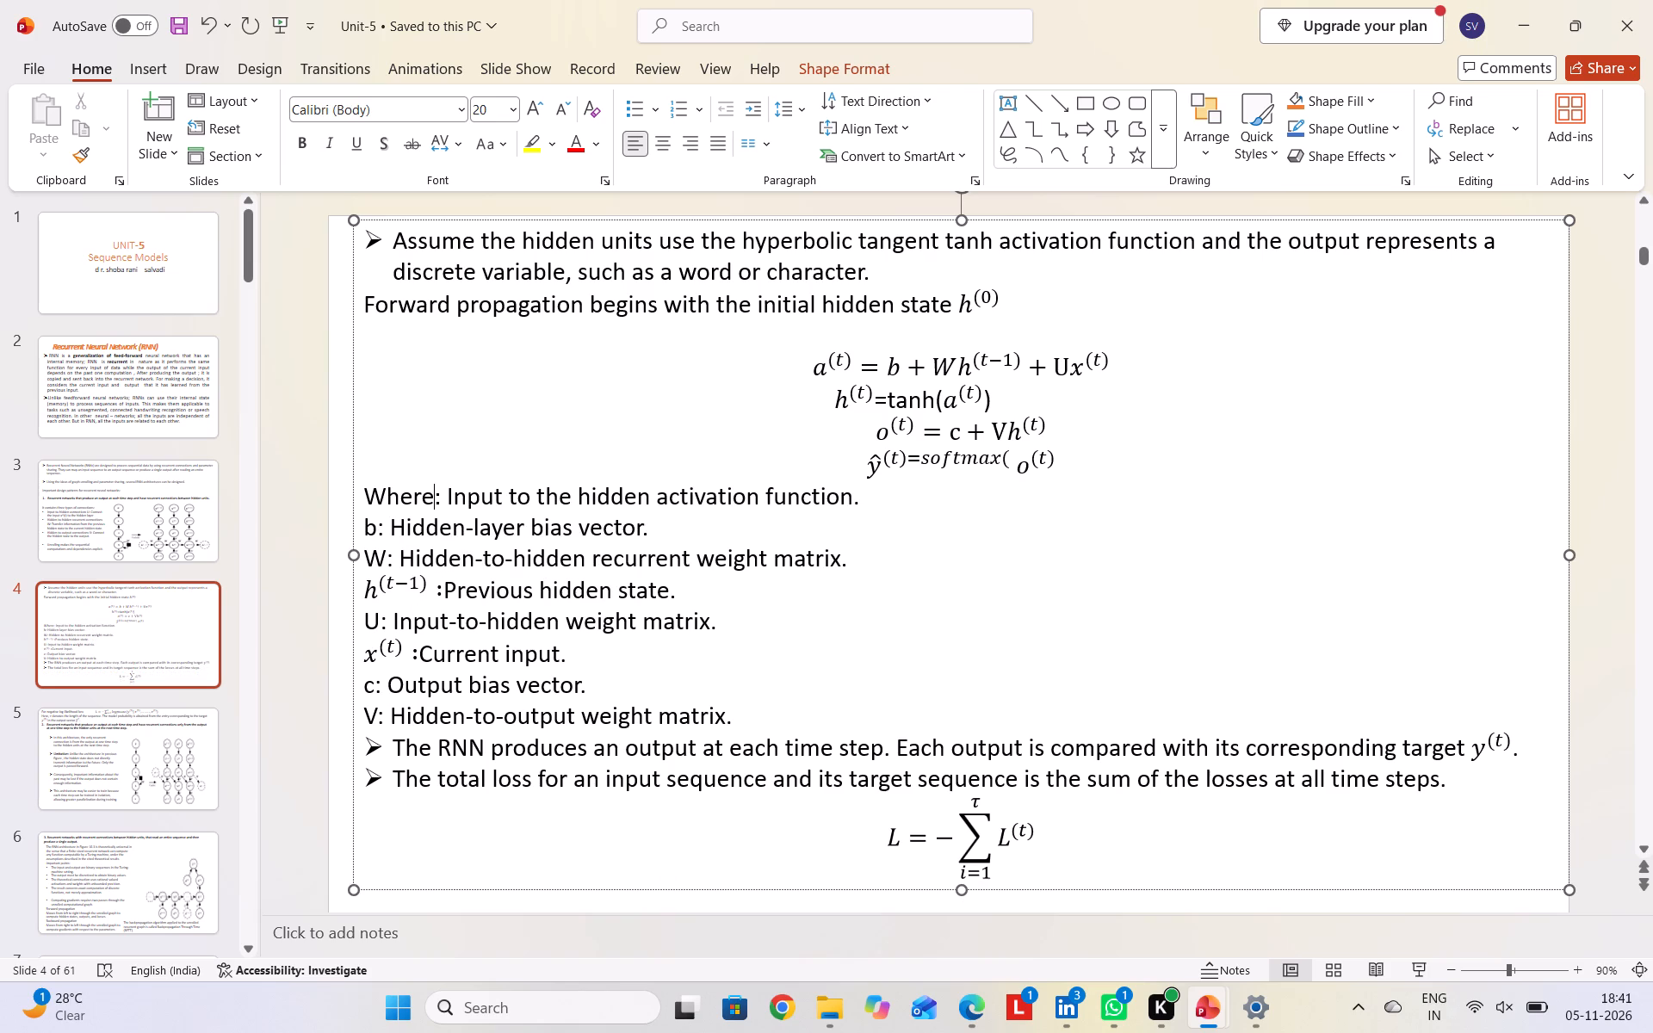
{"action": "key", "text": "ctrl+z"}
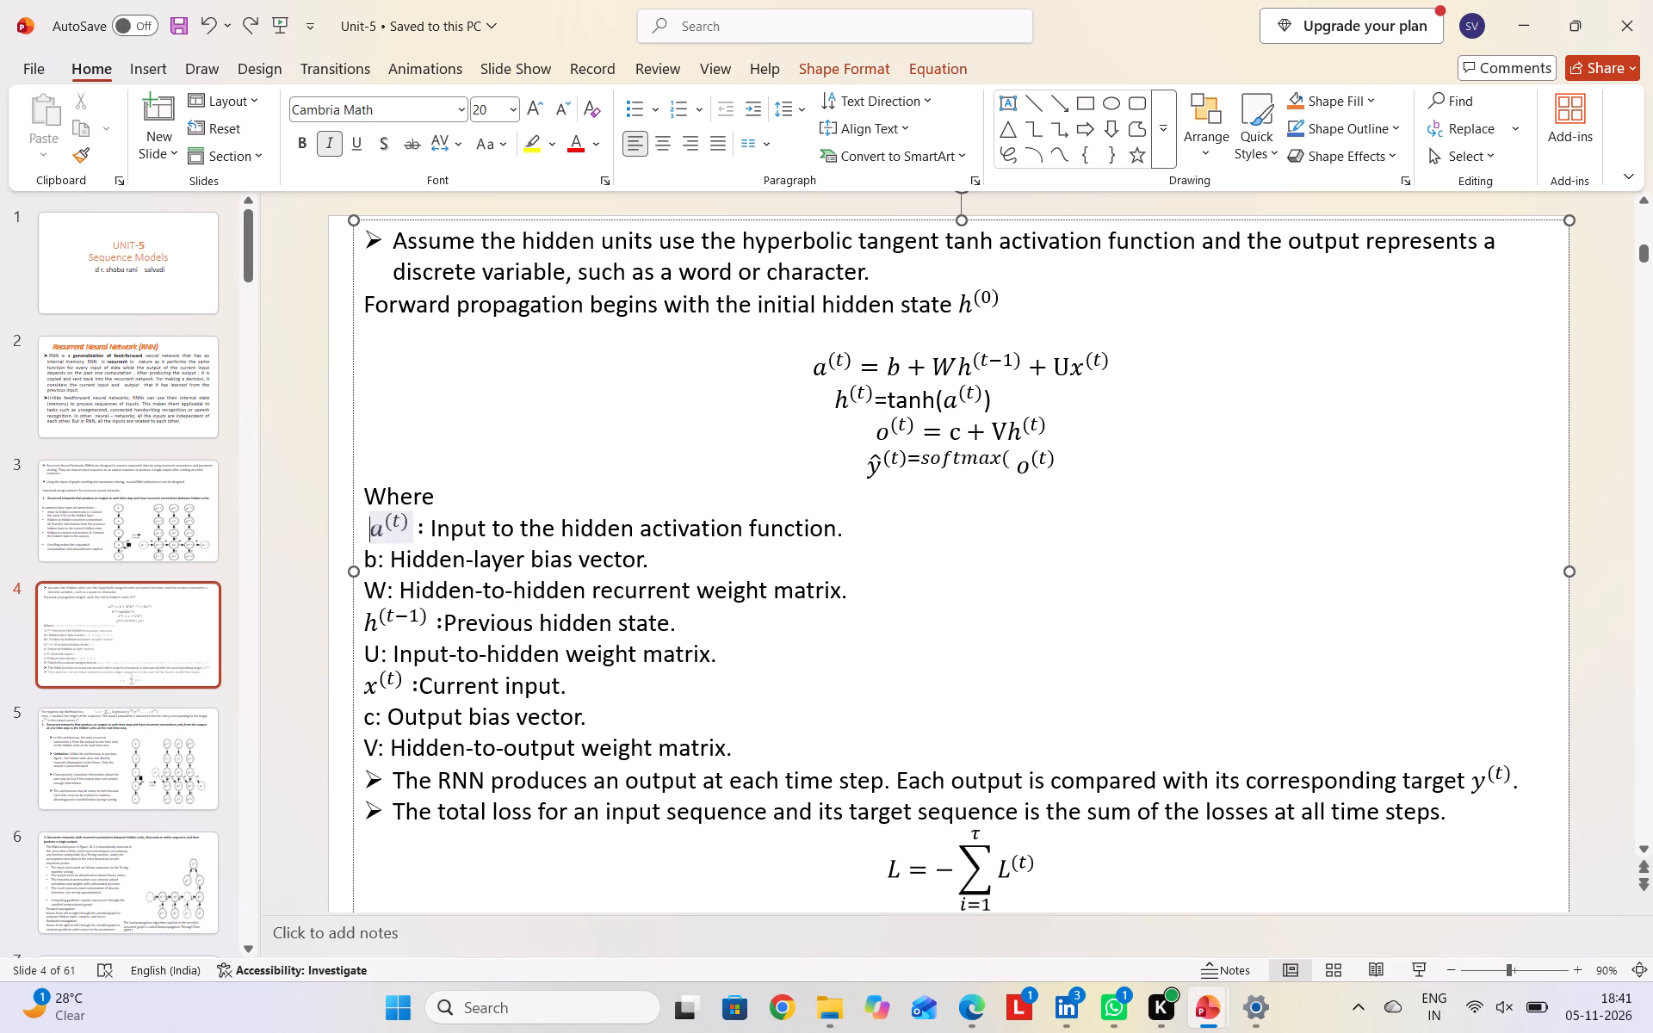
Move the a^(t) definition up onto the "Where" line, adding a semicolon after "Where" and reinserting the copied a^(t) term.
{"action": "left_click_drag", "start_coordinate": [418, 526], "coordinate": [381, 529]}
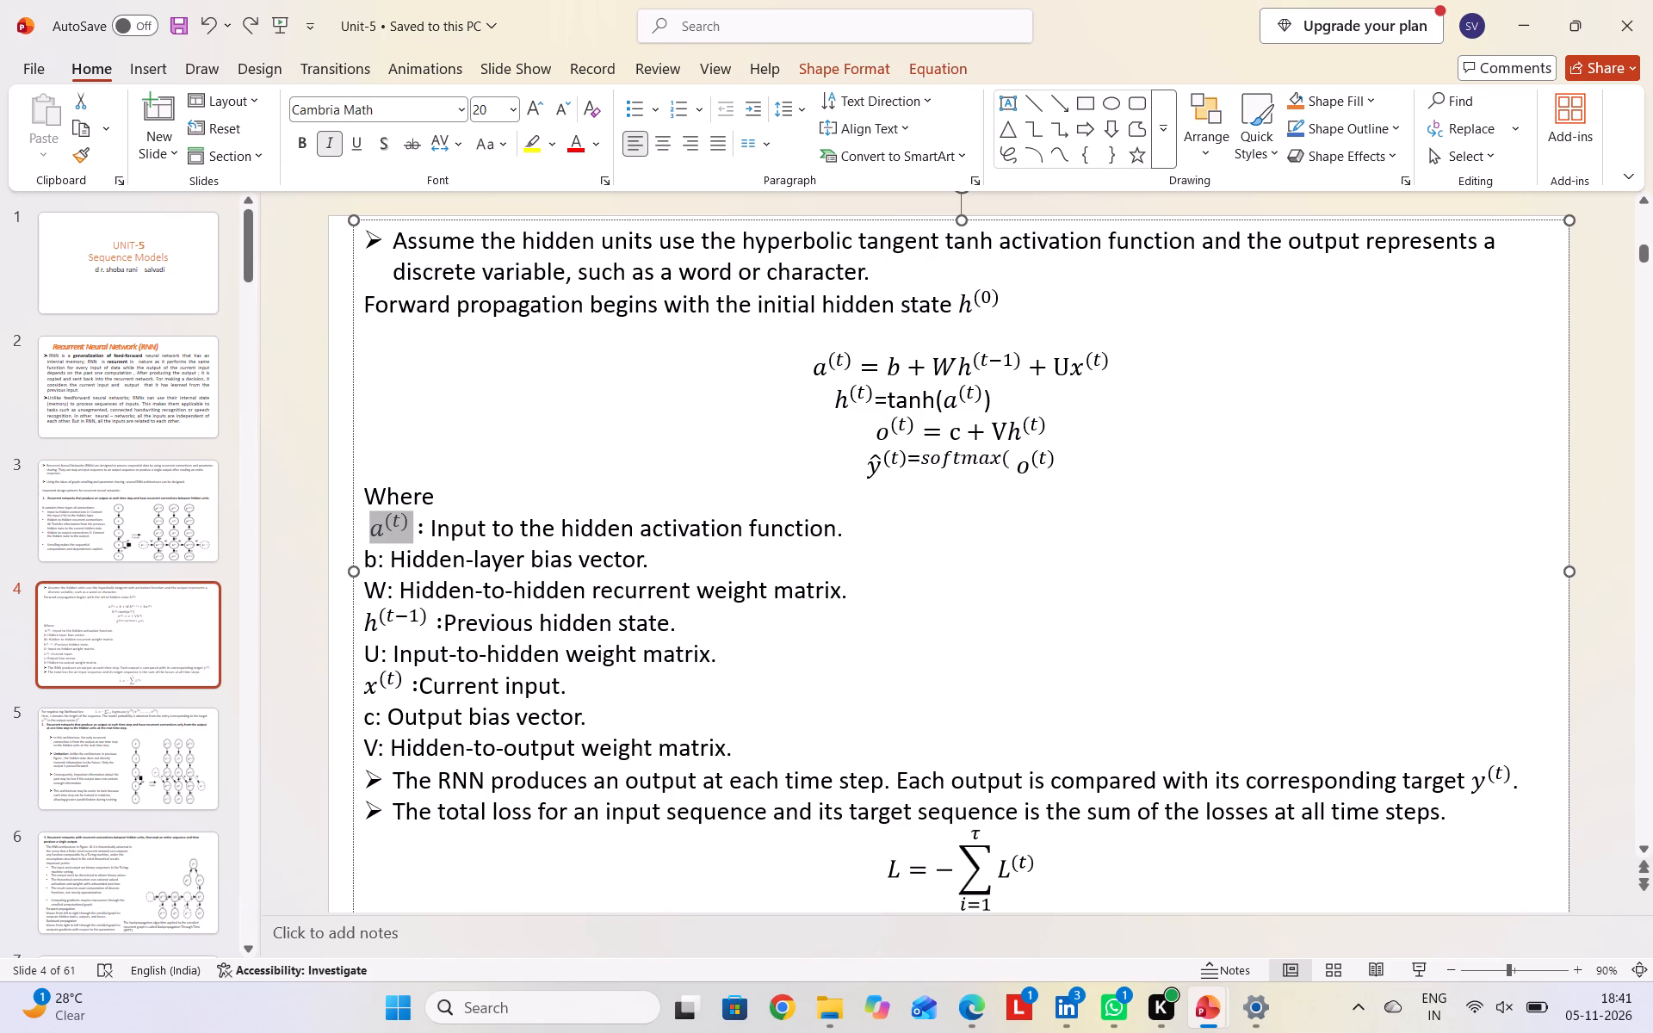
{"action": "left_click_drag", "start_coordinate": [381, 529], "coordinate": [378, 529]}
{"action": "key", "text": "ctrl+c"}
{"action": "key", "text": "BackSpace"}
{"action": "key", "text": "BackSpace"}
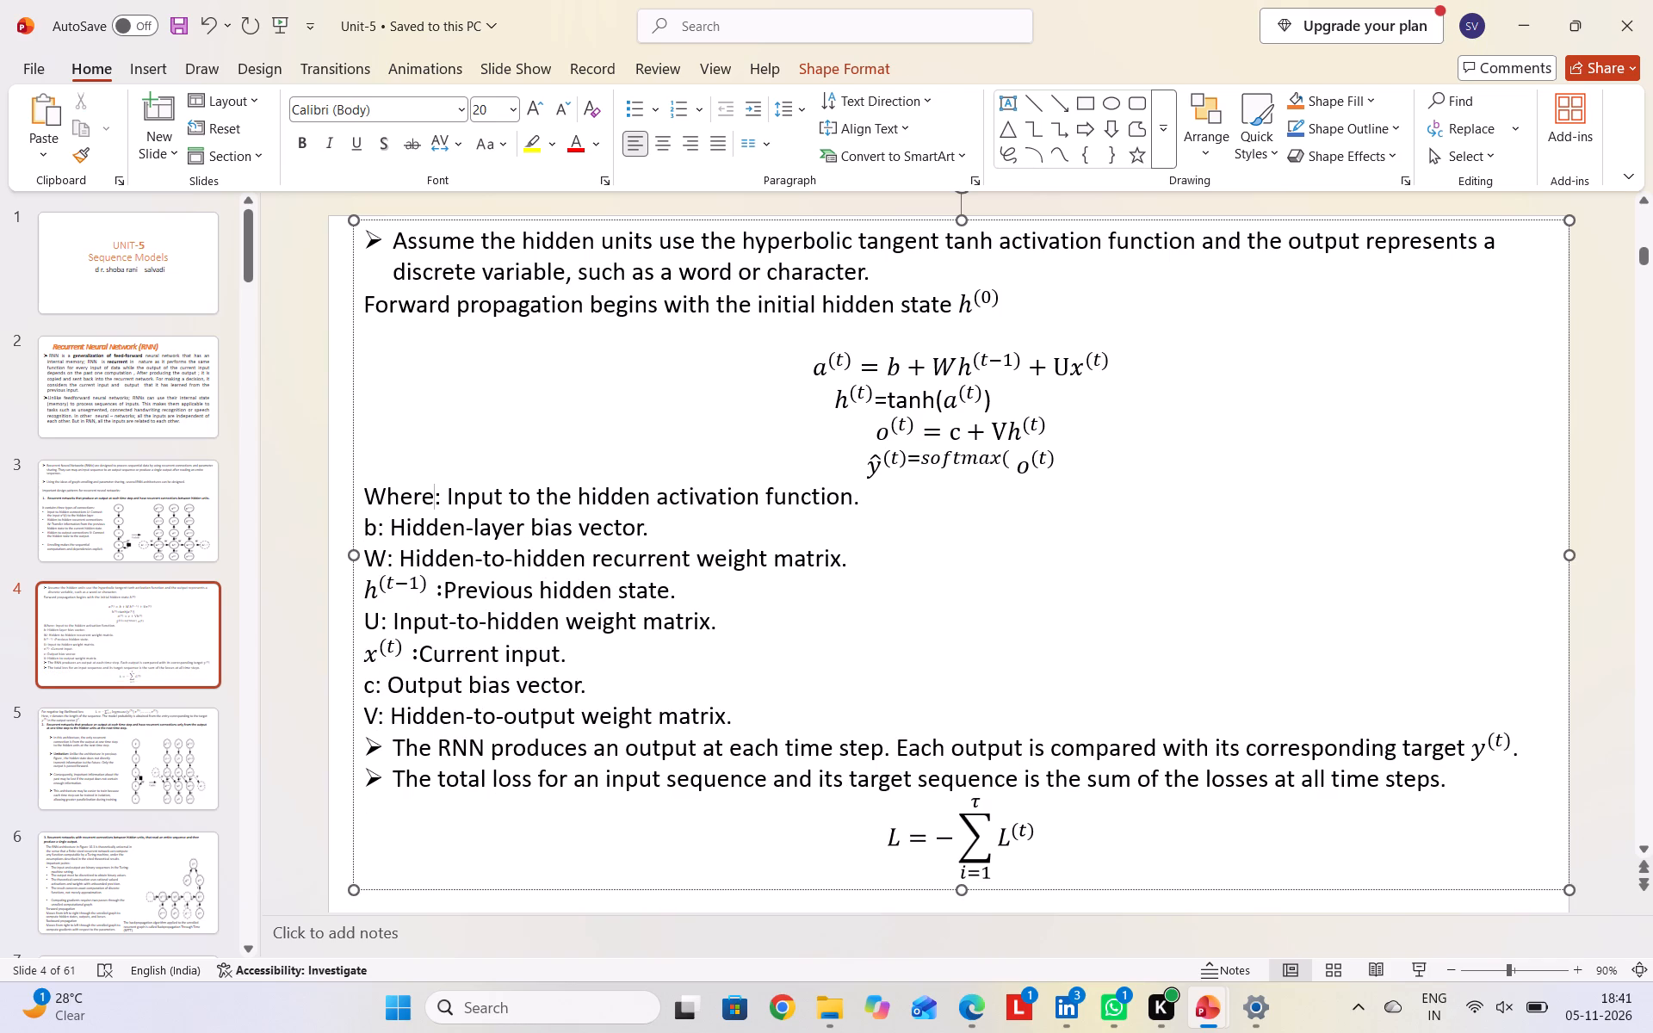
{"action": "key", "text": "semicolon"}
{"action": "key", "text": "ctrl+v"}
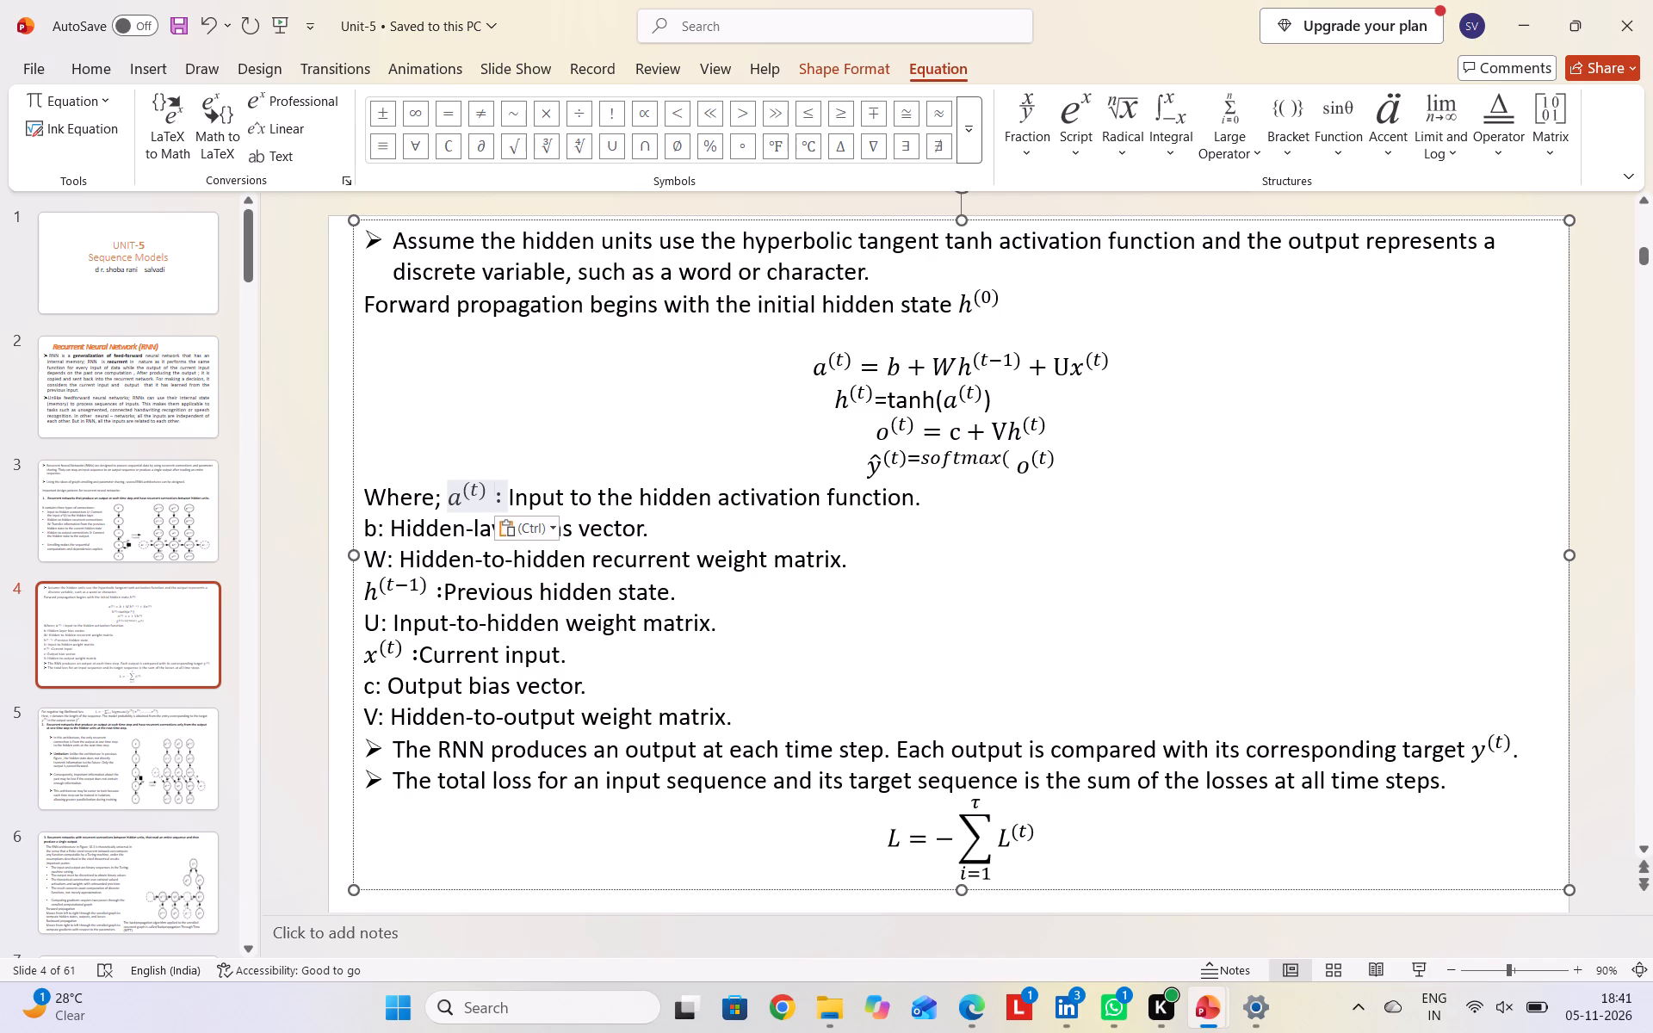
{"action": "left_click", "coordinate": [744, 510]}
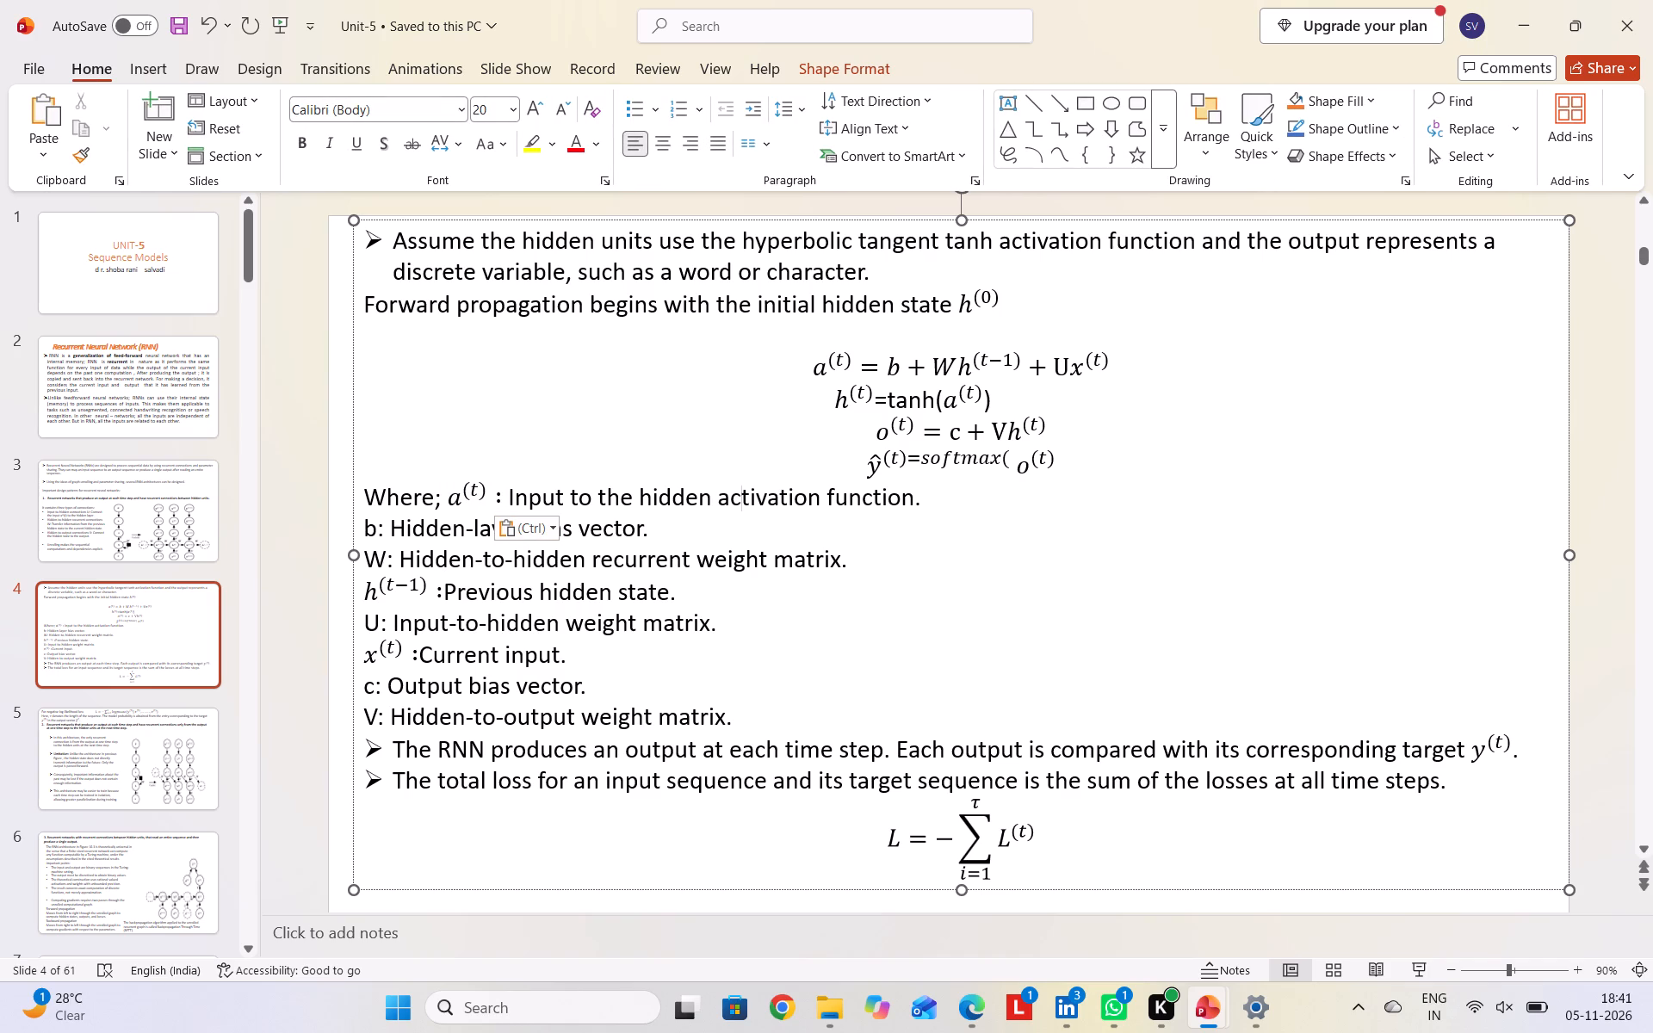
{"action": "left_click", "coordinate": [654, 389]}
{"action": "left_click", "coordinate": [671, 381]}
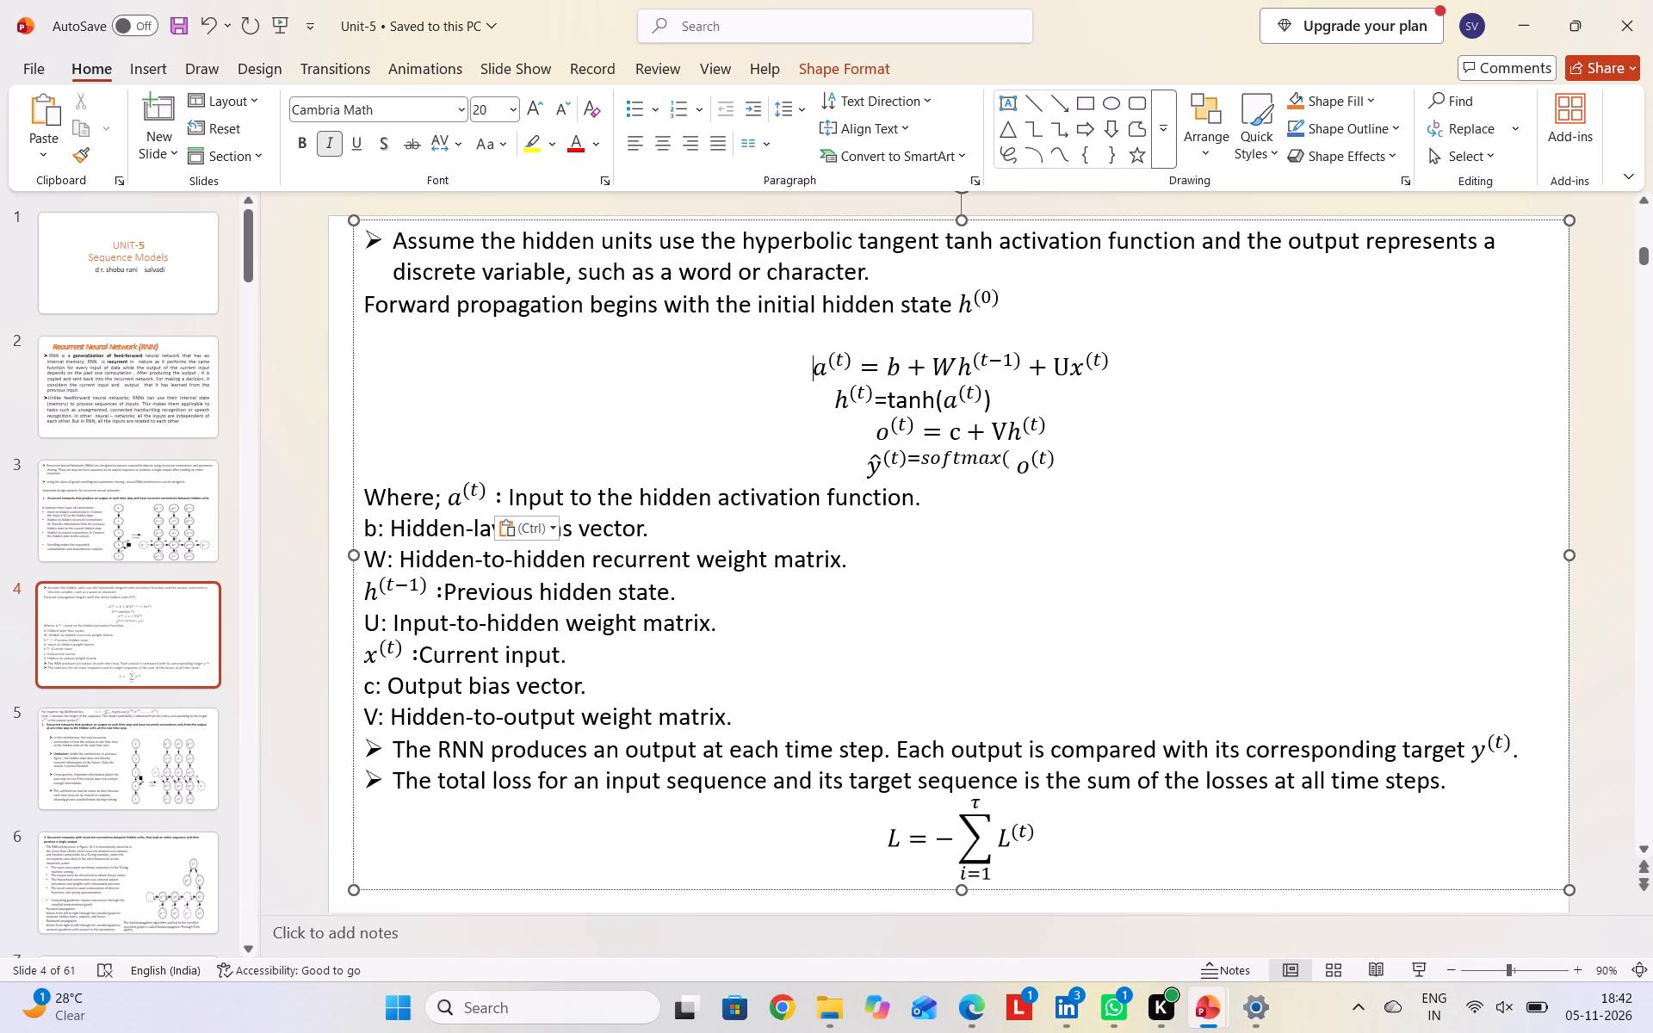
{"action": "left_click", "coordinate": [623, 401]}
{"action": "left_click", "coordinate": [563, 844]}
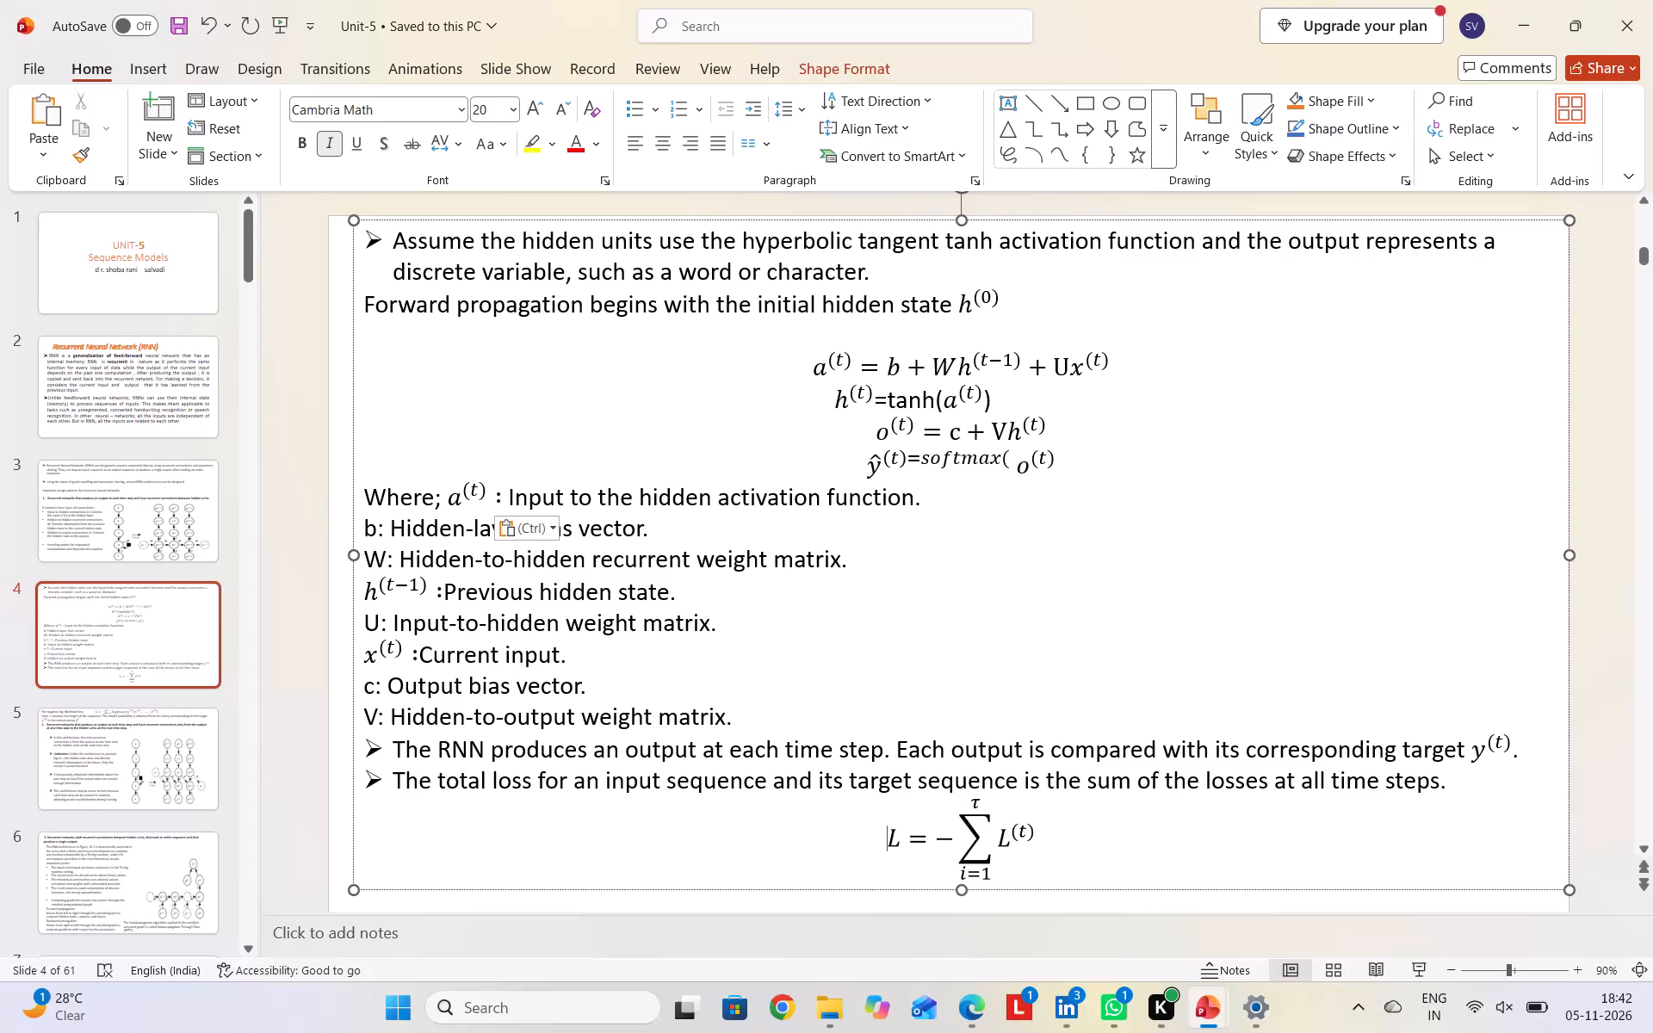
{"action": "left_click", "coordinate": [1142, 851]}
Delete the period after the target y^(t) in the RNN output bullet, try a semicolon in its place and remove it.
{"action": "left_click", "coordinate": [1526, 758]}
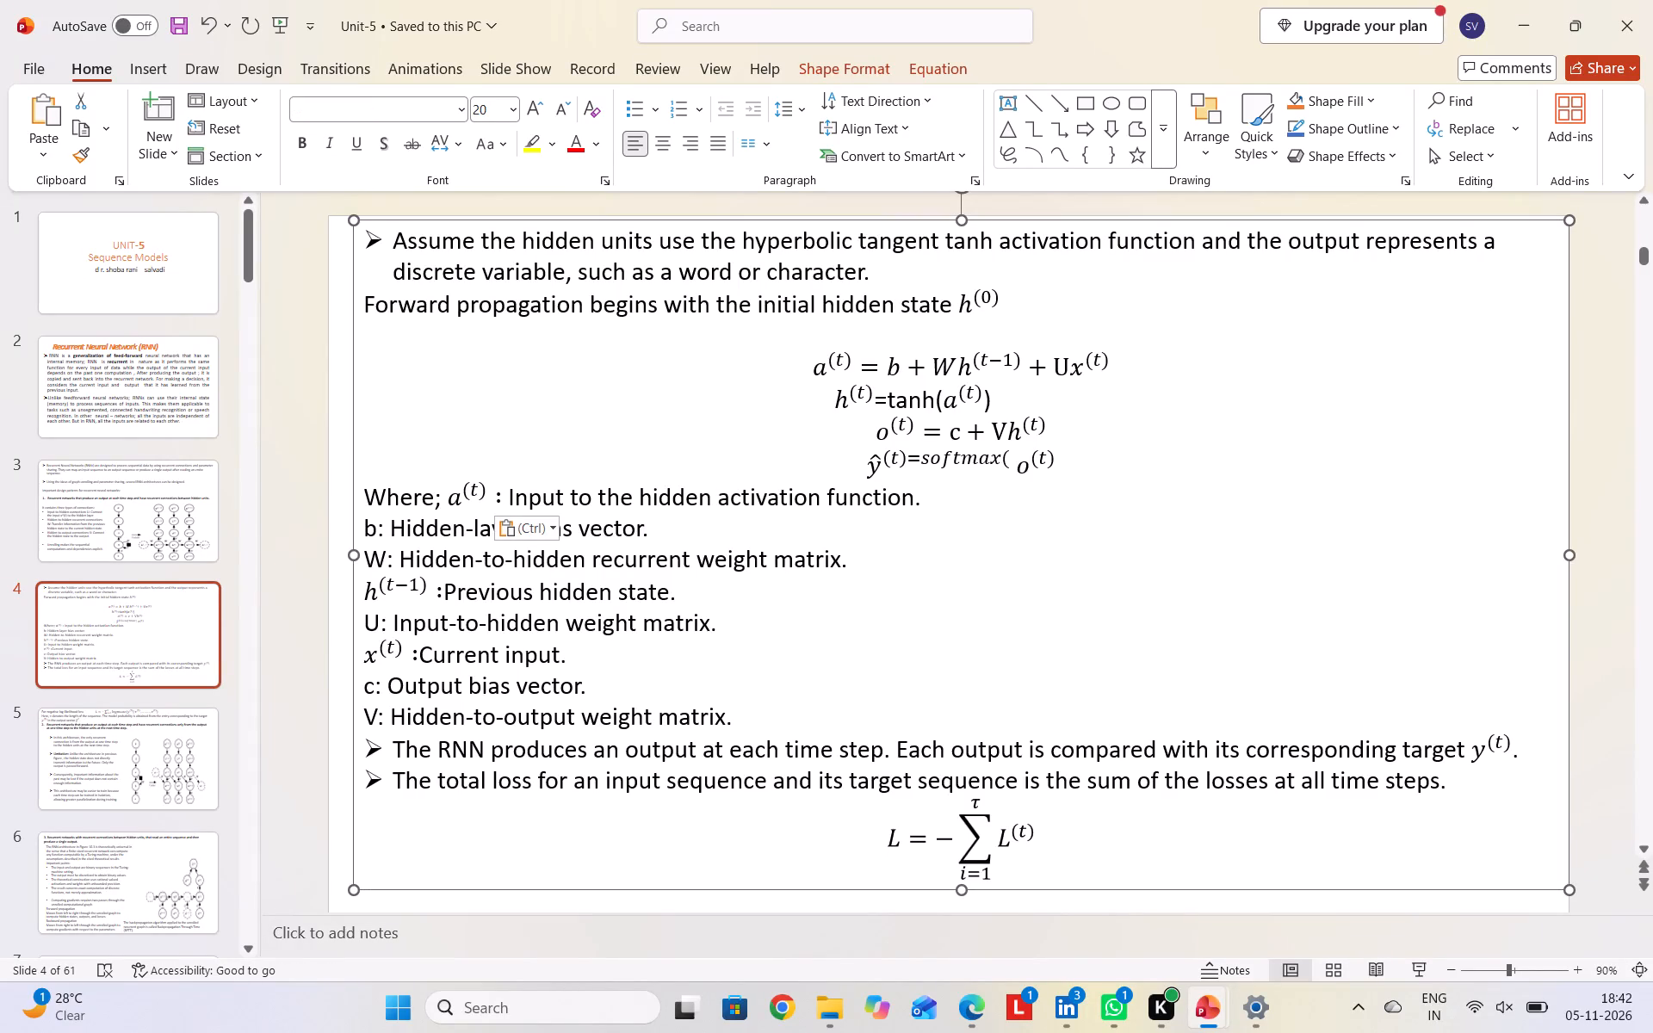
{"action": "left_click", "coordinate": [1528, 751]}
{"action": "left_click", "coordinate": [1514, 755]}
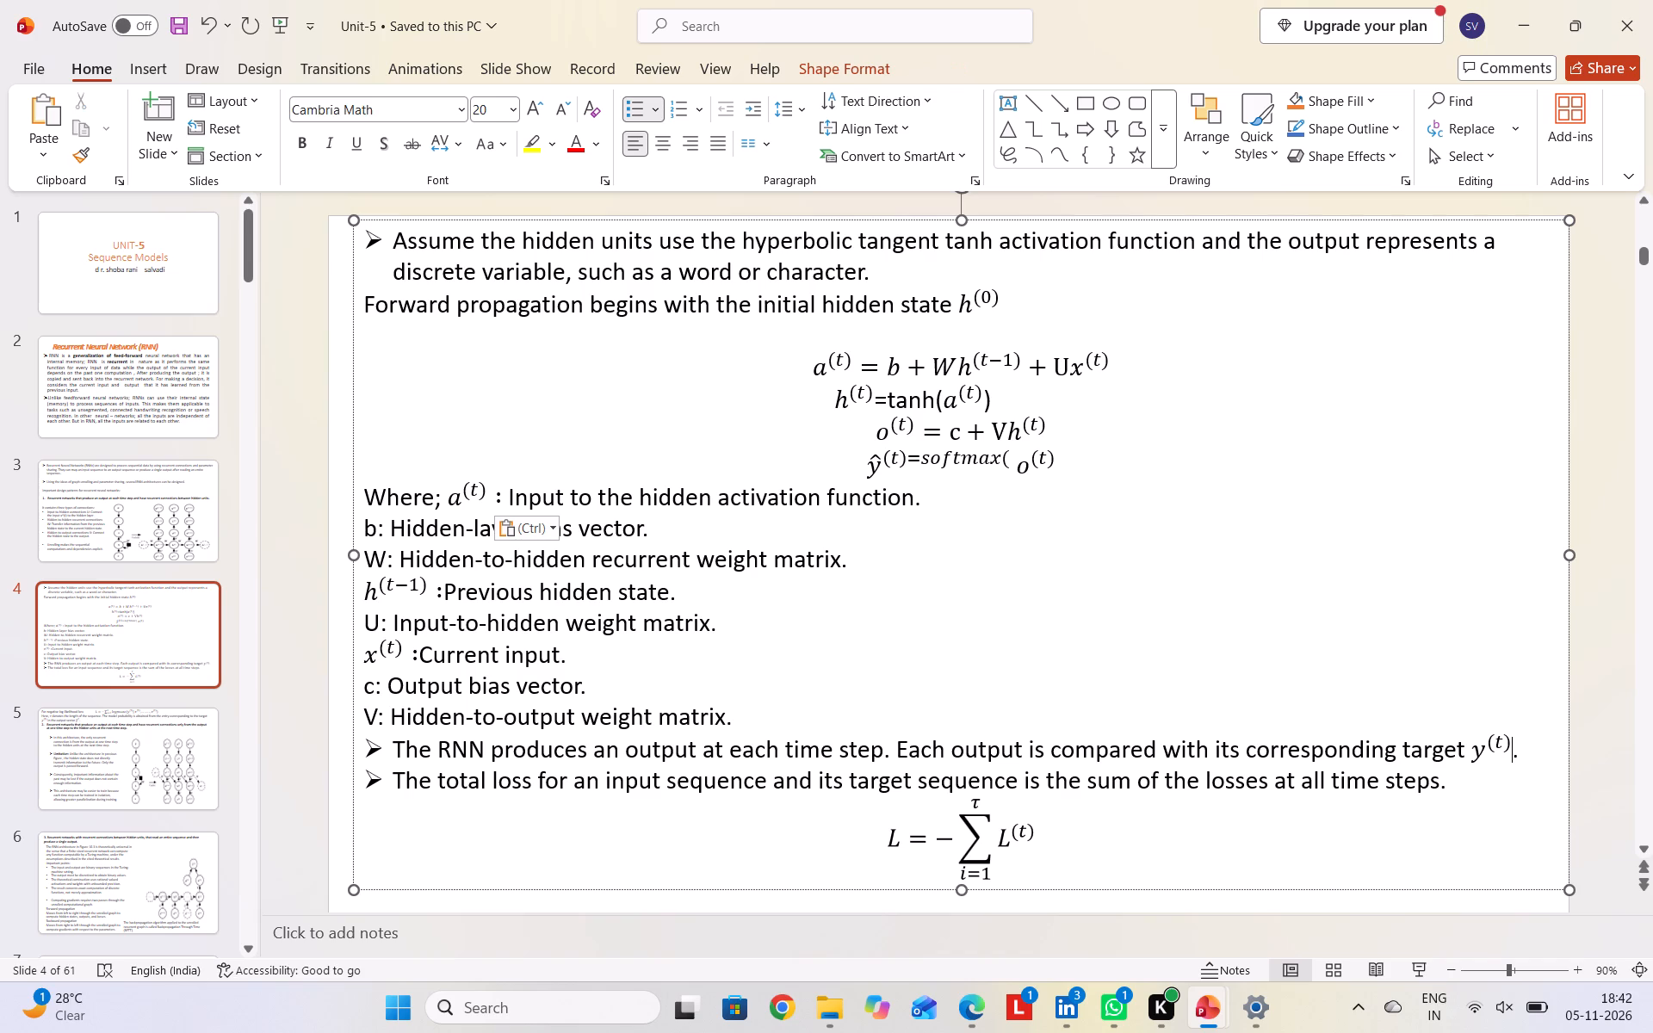
{"action": "key", "text": "Right"}
{"action": "key", "text": "BackSpace"}
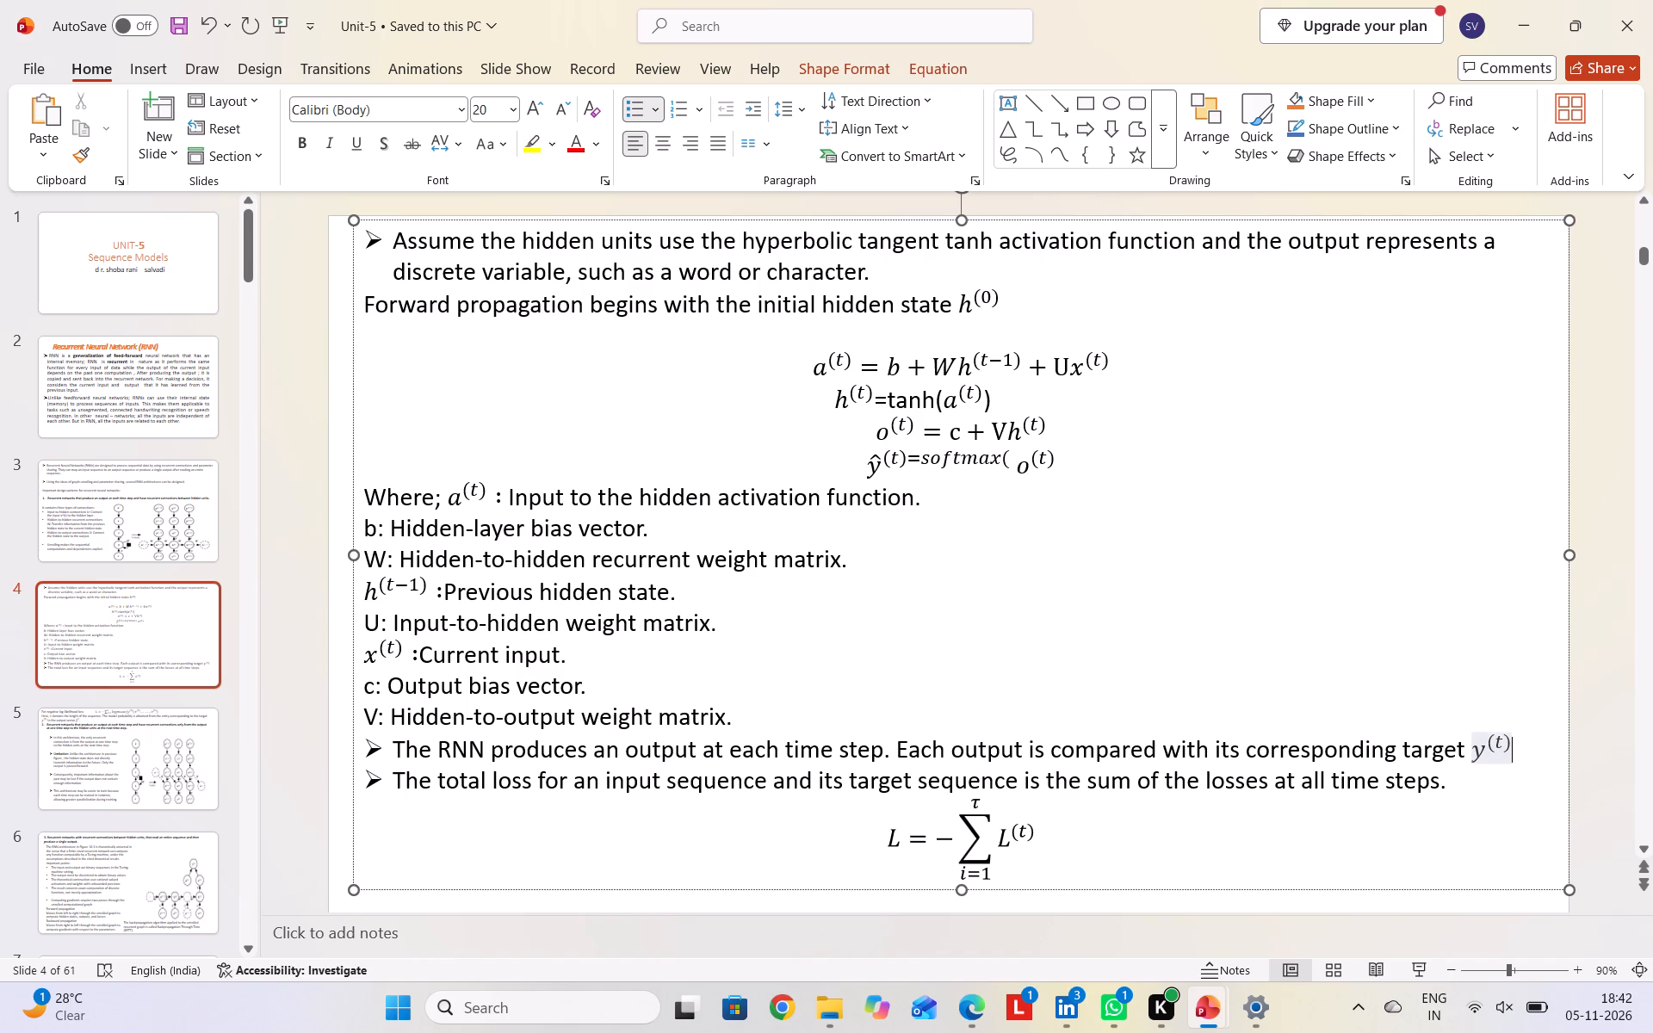
{"action": "key", "text": "semicolon"}
{"action": "key", "text": "BackSpace"}
Add a period after the target y^(t) at the end of the RNN output bullet.
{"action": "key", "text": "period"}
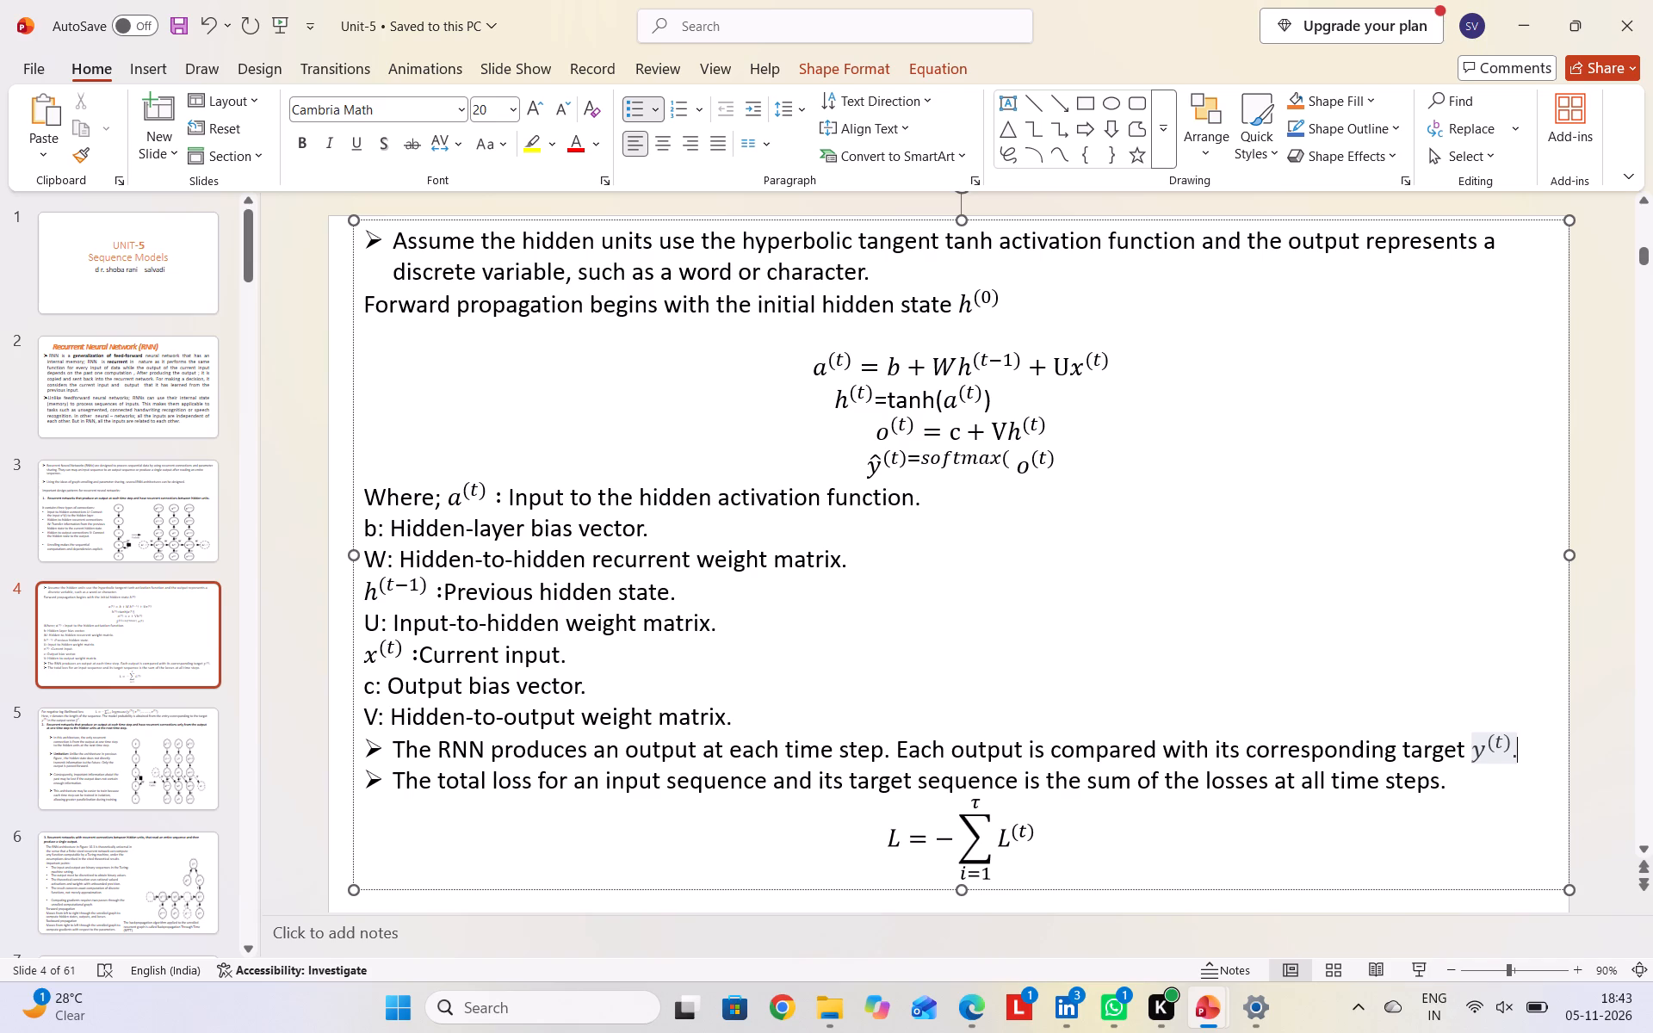
Replace the period at the end of the total loss bullet, after "all time steps", with a colon.
{"action": "left_click", "coordinate": [1299, 814]}
{"action": "left_click", "coordinate": [1459, 787]}
{"action": "key", "text": "BackSpace"}
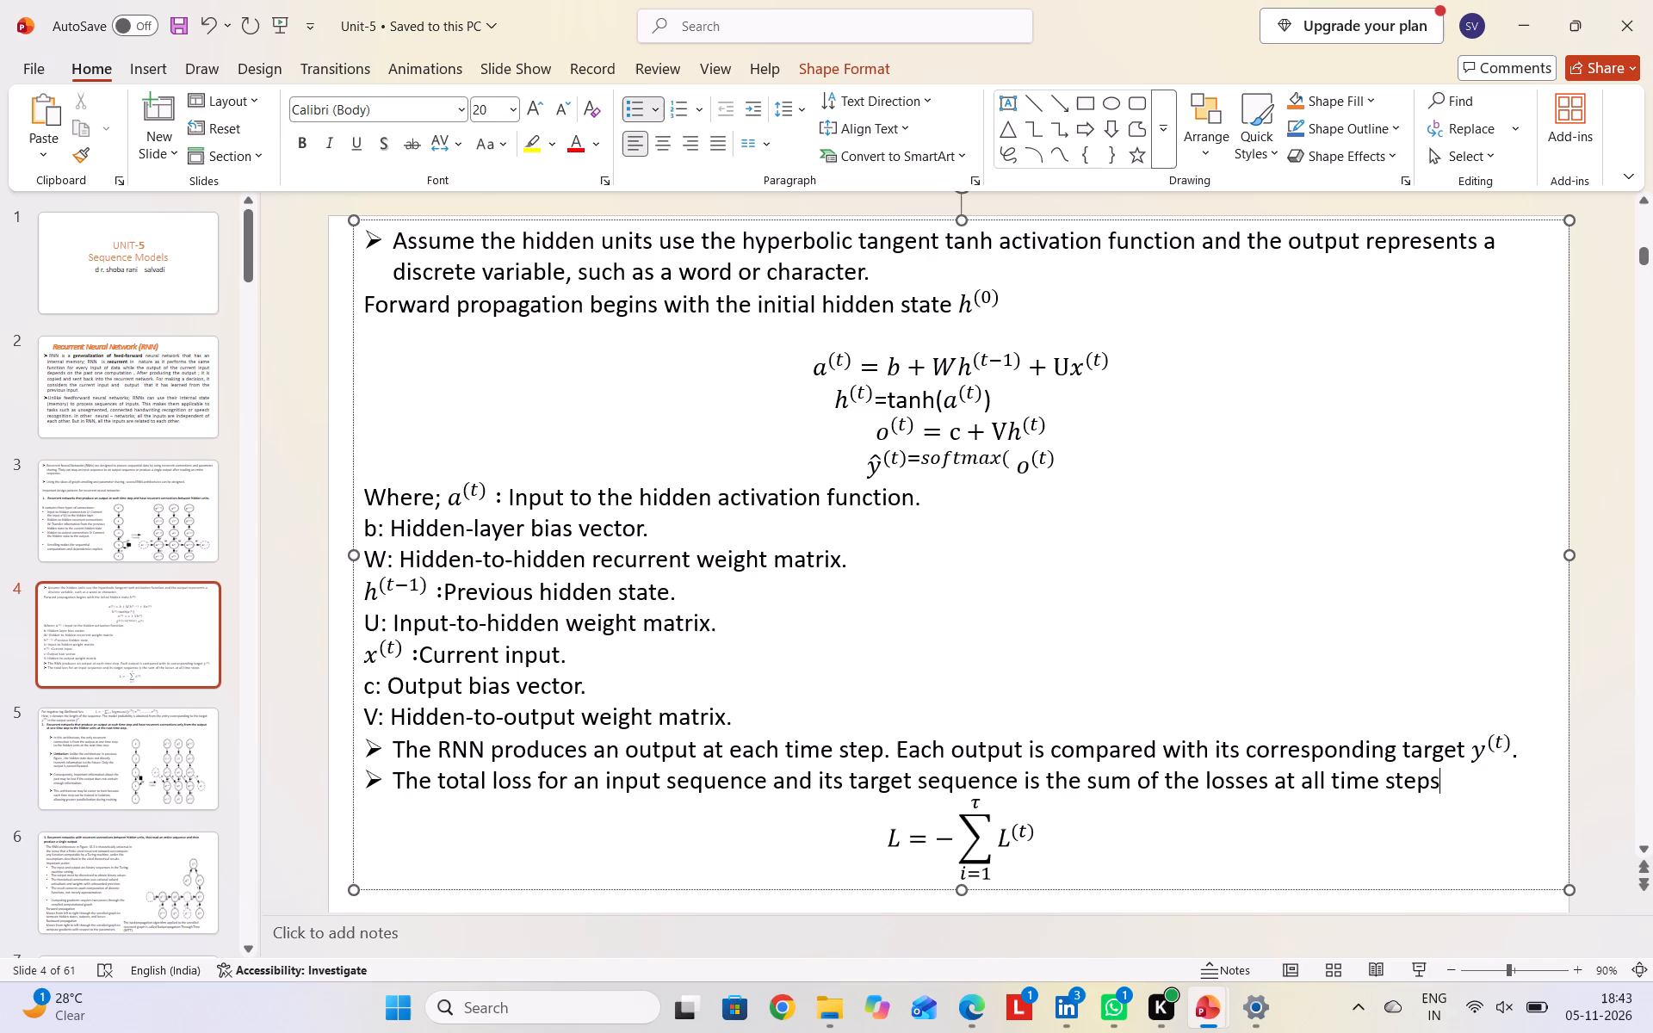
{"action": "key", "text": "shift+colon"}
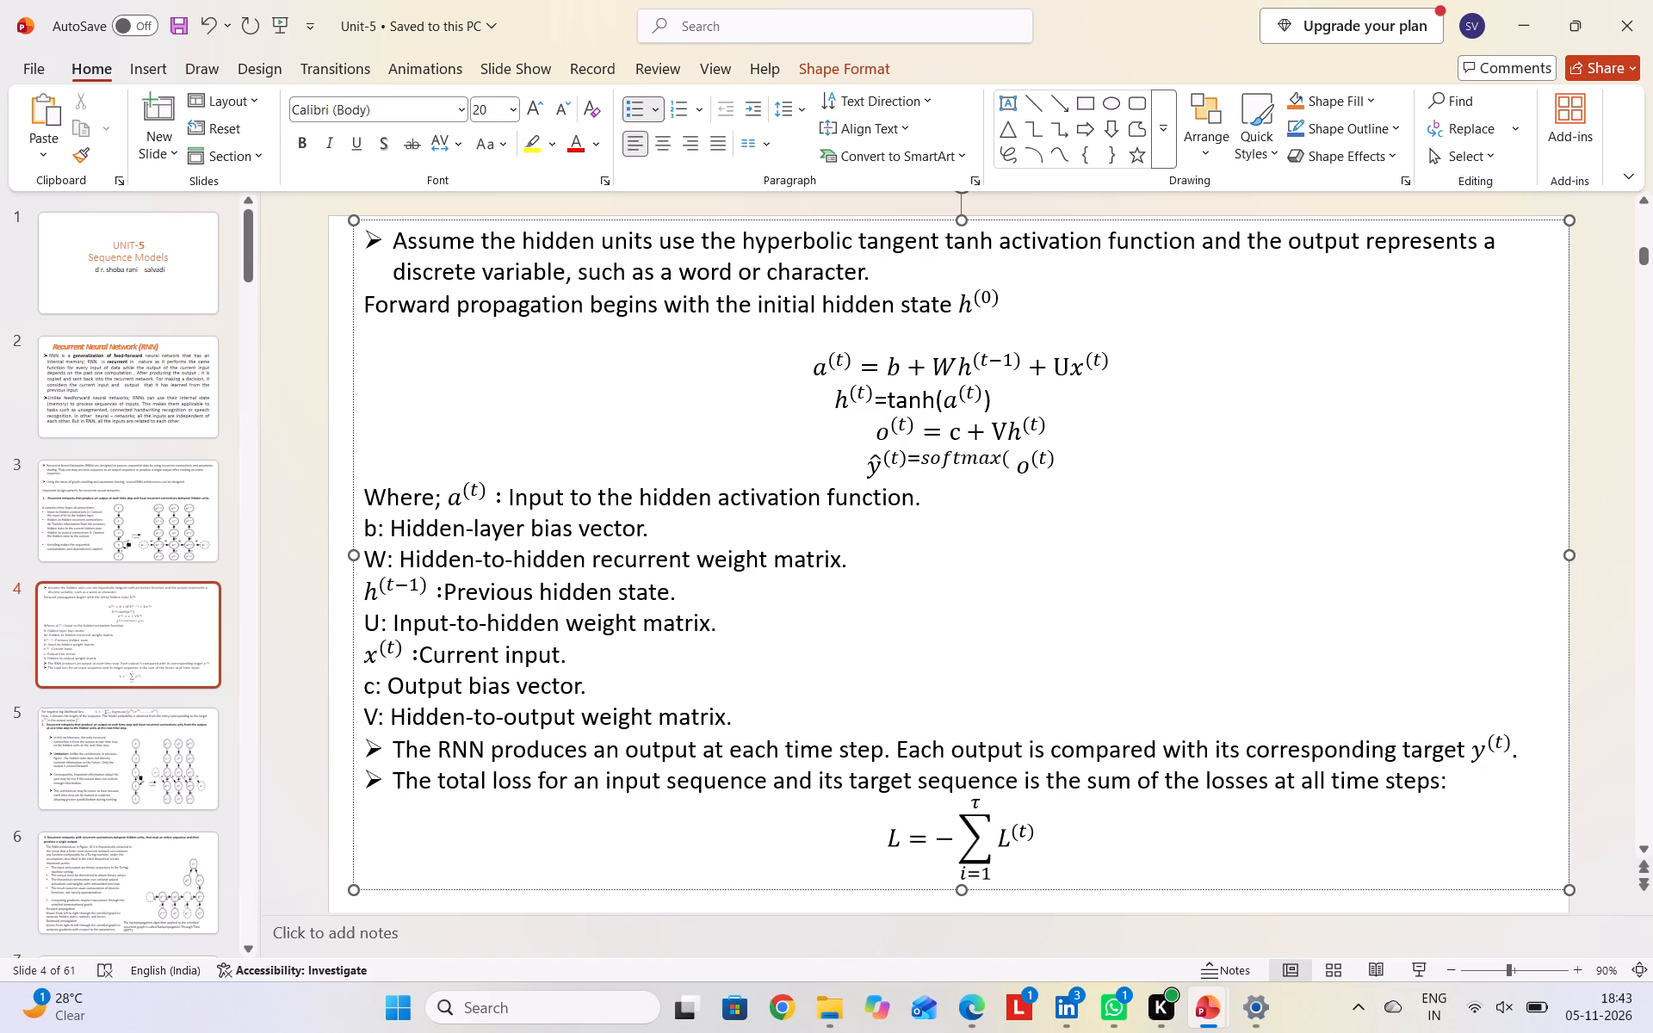
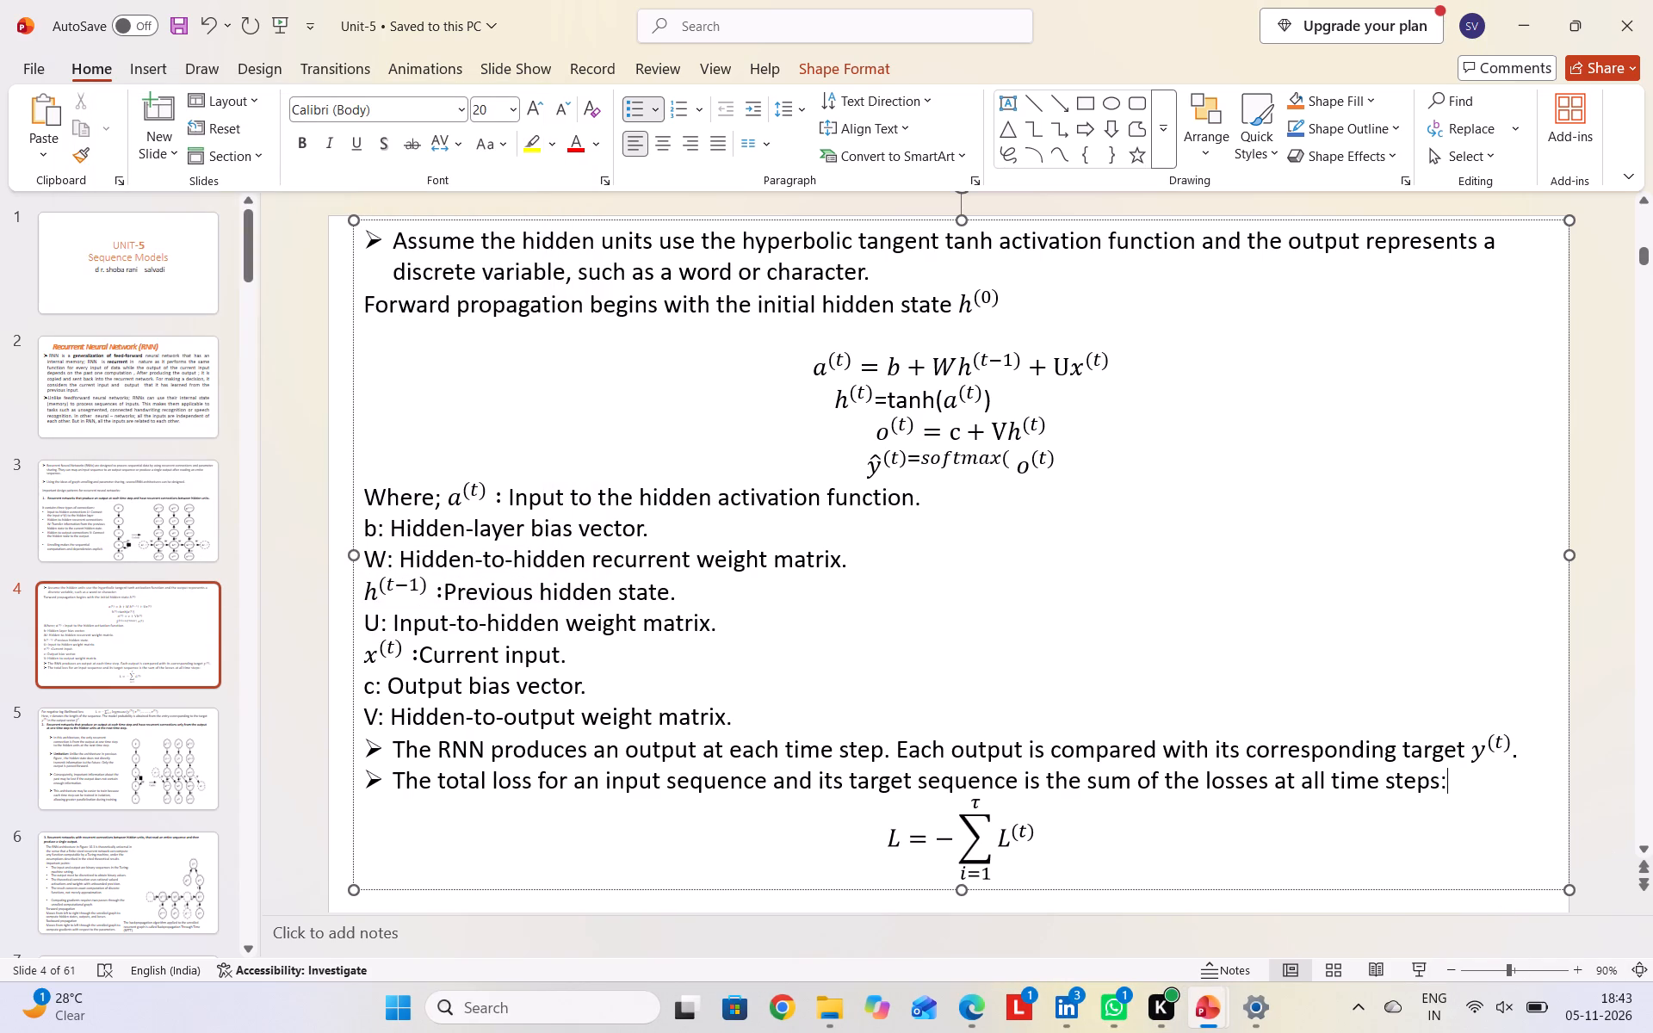
Replace the colon at the end of the total-loss bullet on slide 4 with a semicolon.
{"action": "key", "text": "BackSpace"}
{"action": "key", "text": "semicolon"}
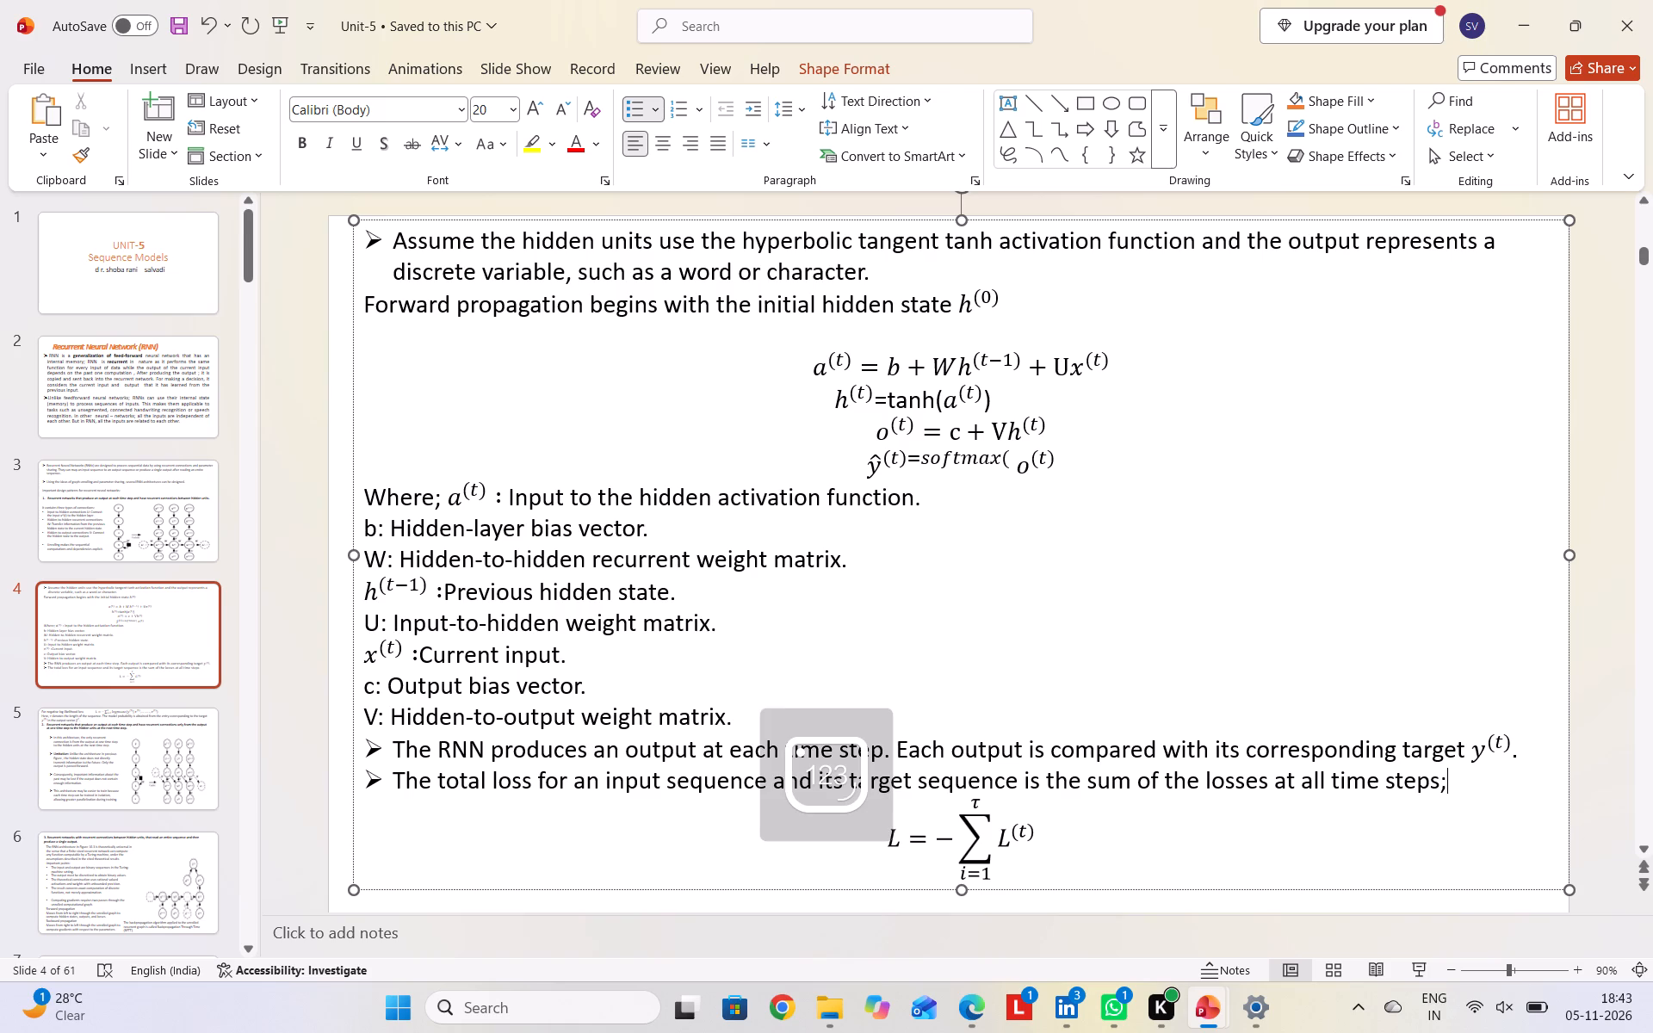
End the total-loss bullet on slide 4 with a colon after "at all time steps".
{"action": "key", "text": "shift+colon"}
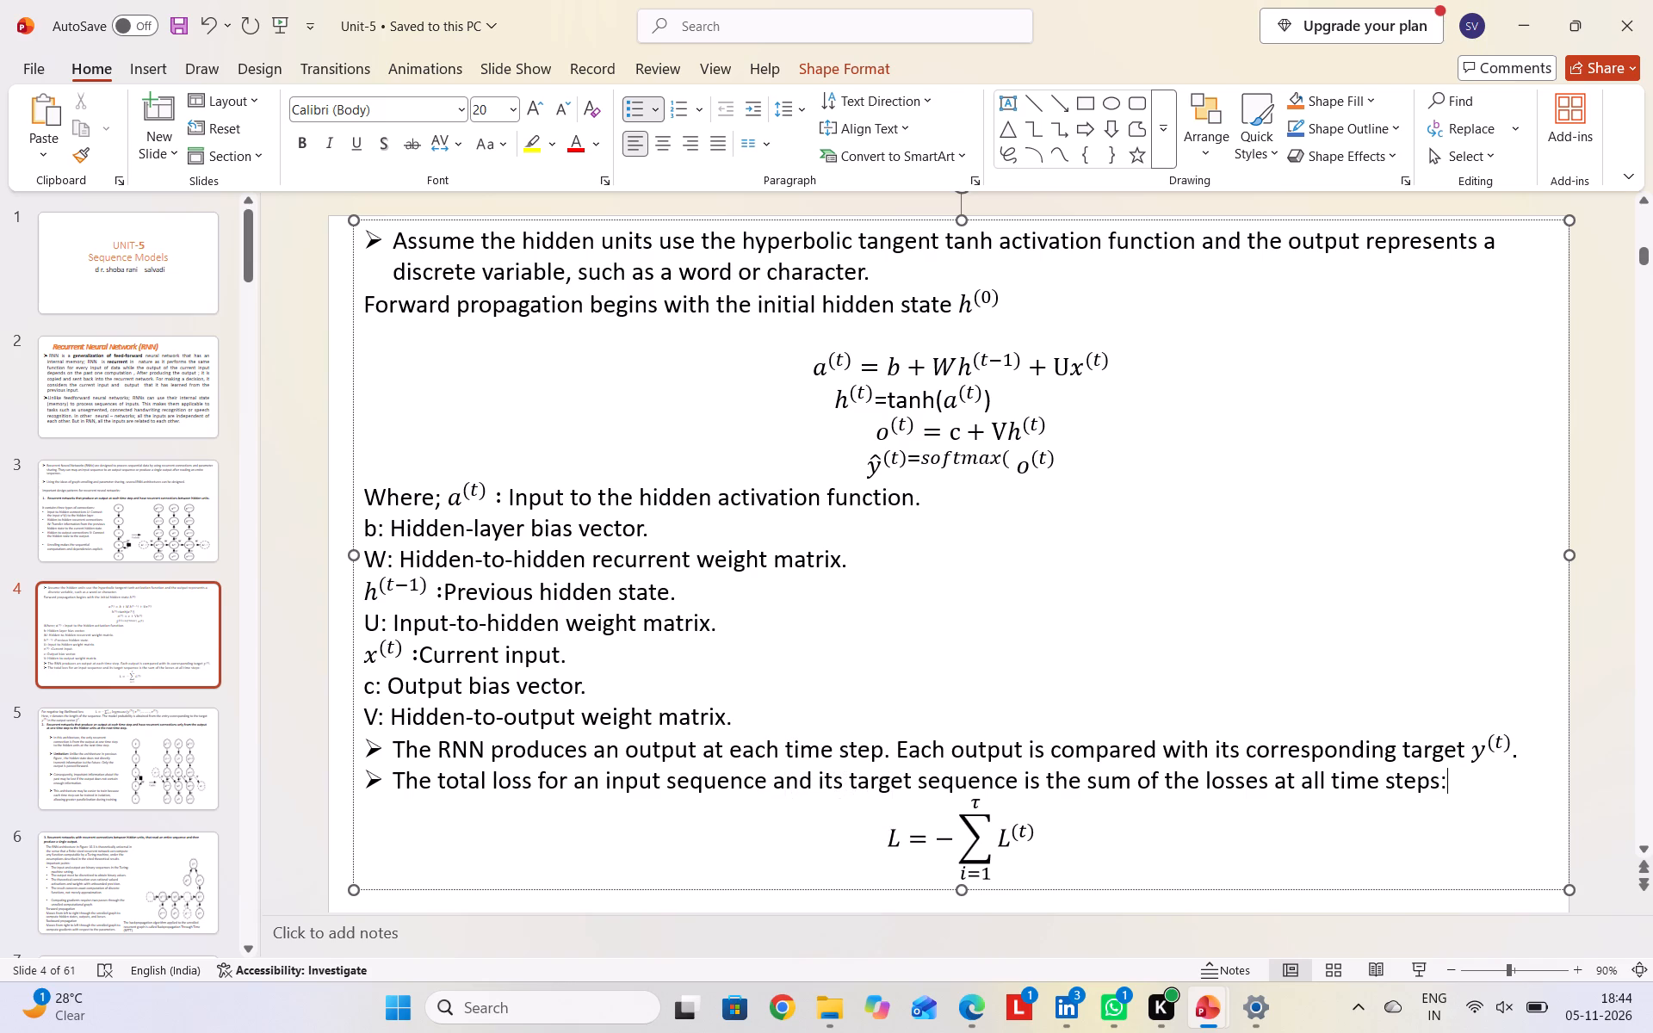
Remove the period after "Previous hidden state" in the h^(t-1) definition on slide 4.
{"action": "left_click", "coordinate": [1291, 600]}
{"action": "key", "text": "BackSpace"}
{"action": "key", "text": "Down"}
{"action": "left_click", "coordinate": [345, 883]}
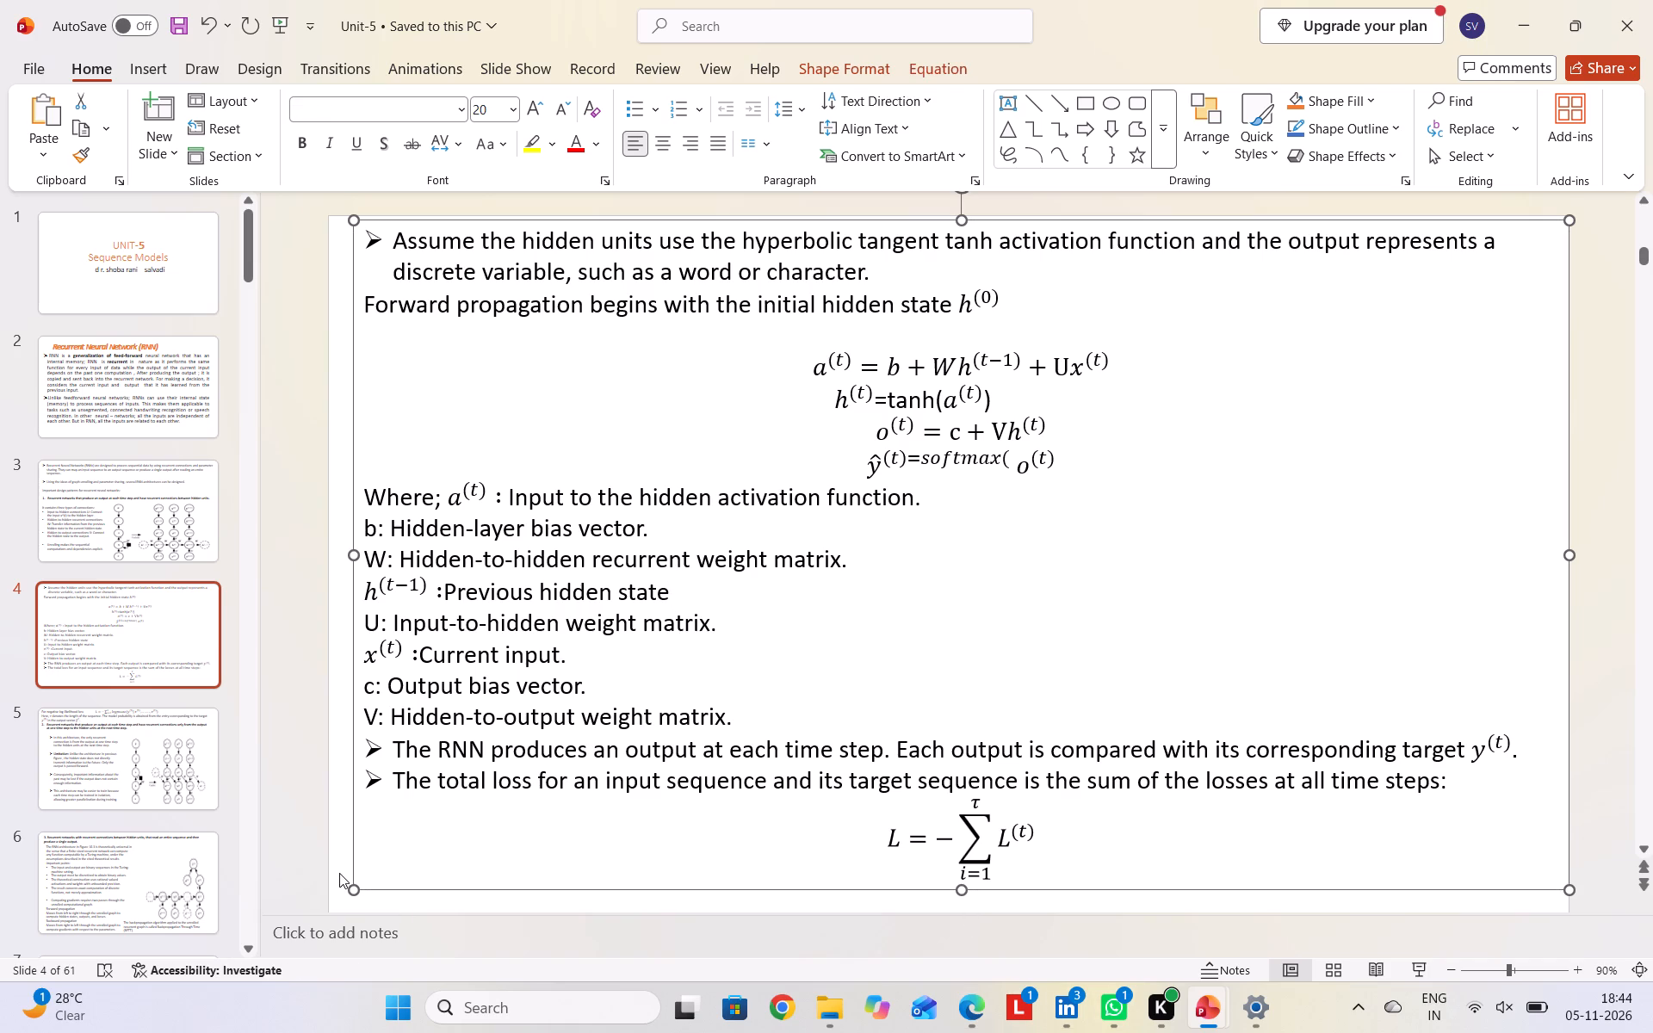
{"action": "left_click", "coordinate": [339, 869]}
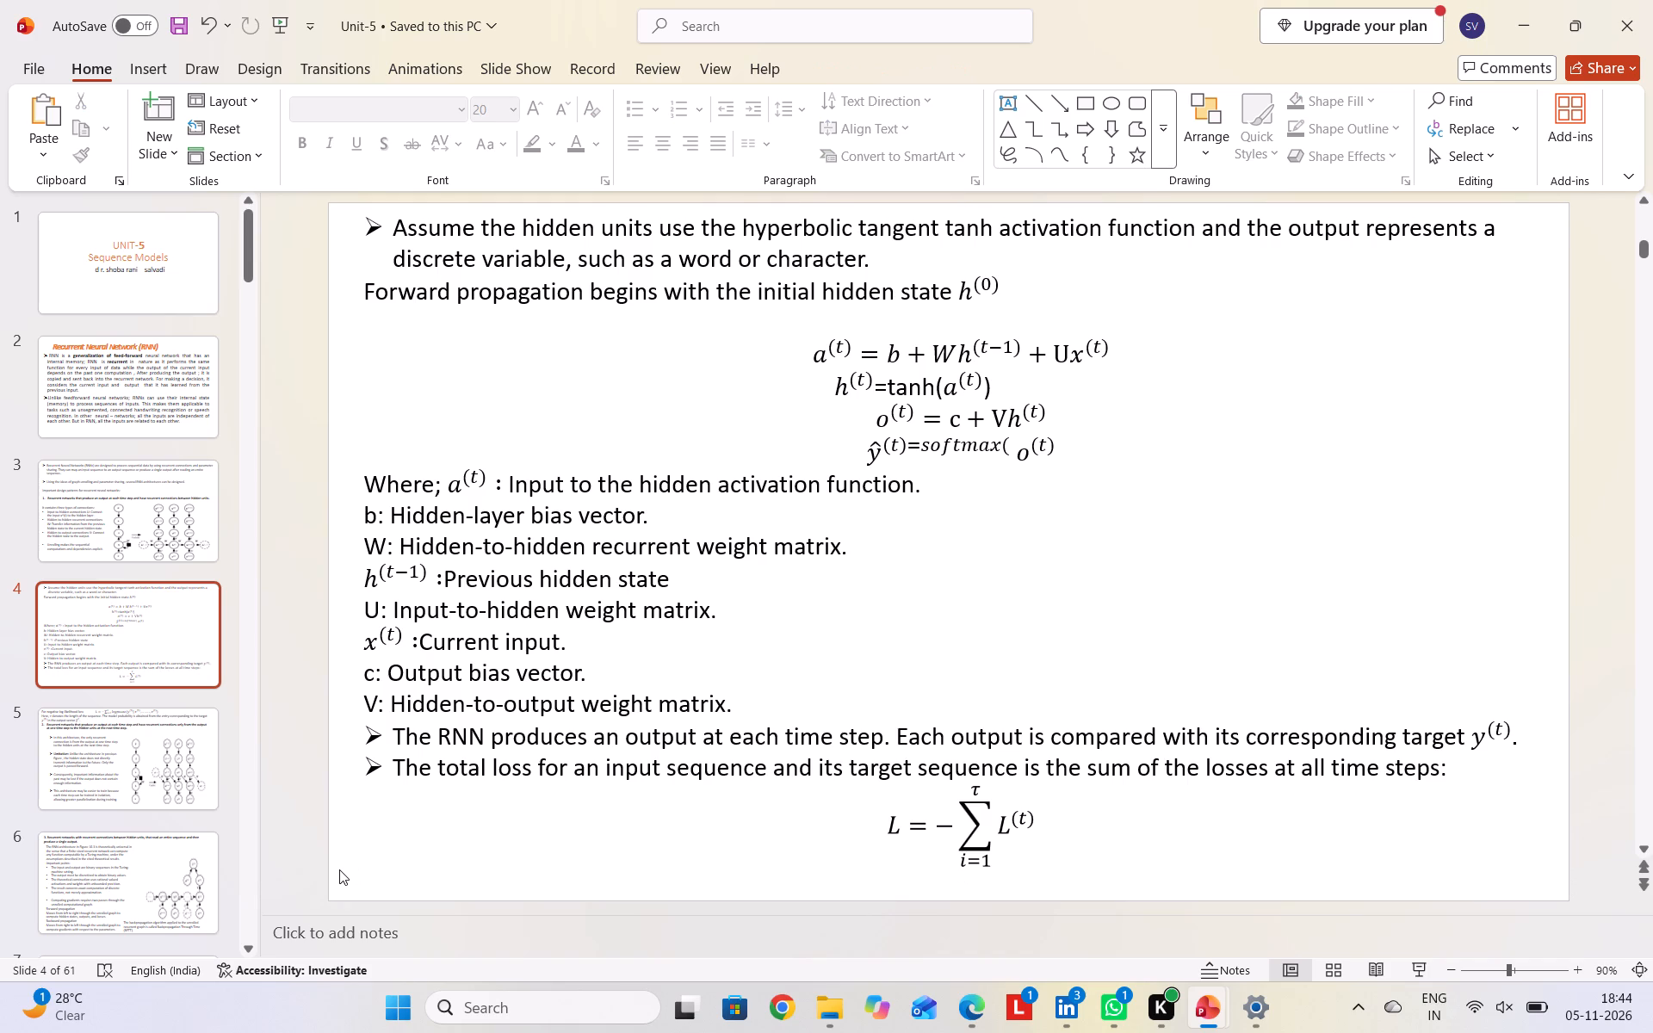
Go to slide 5 and review its text on output-to-hidden recurrent networks, comparing it with slide 4.
{"action": "key", "text": "Down"}
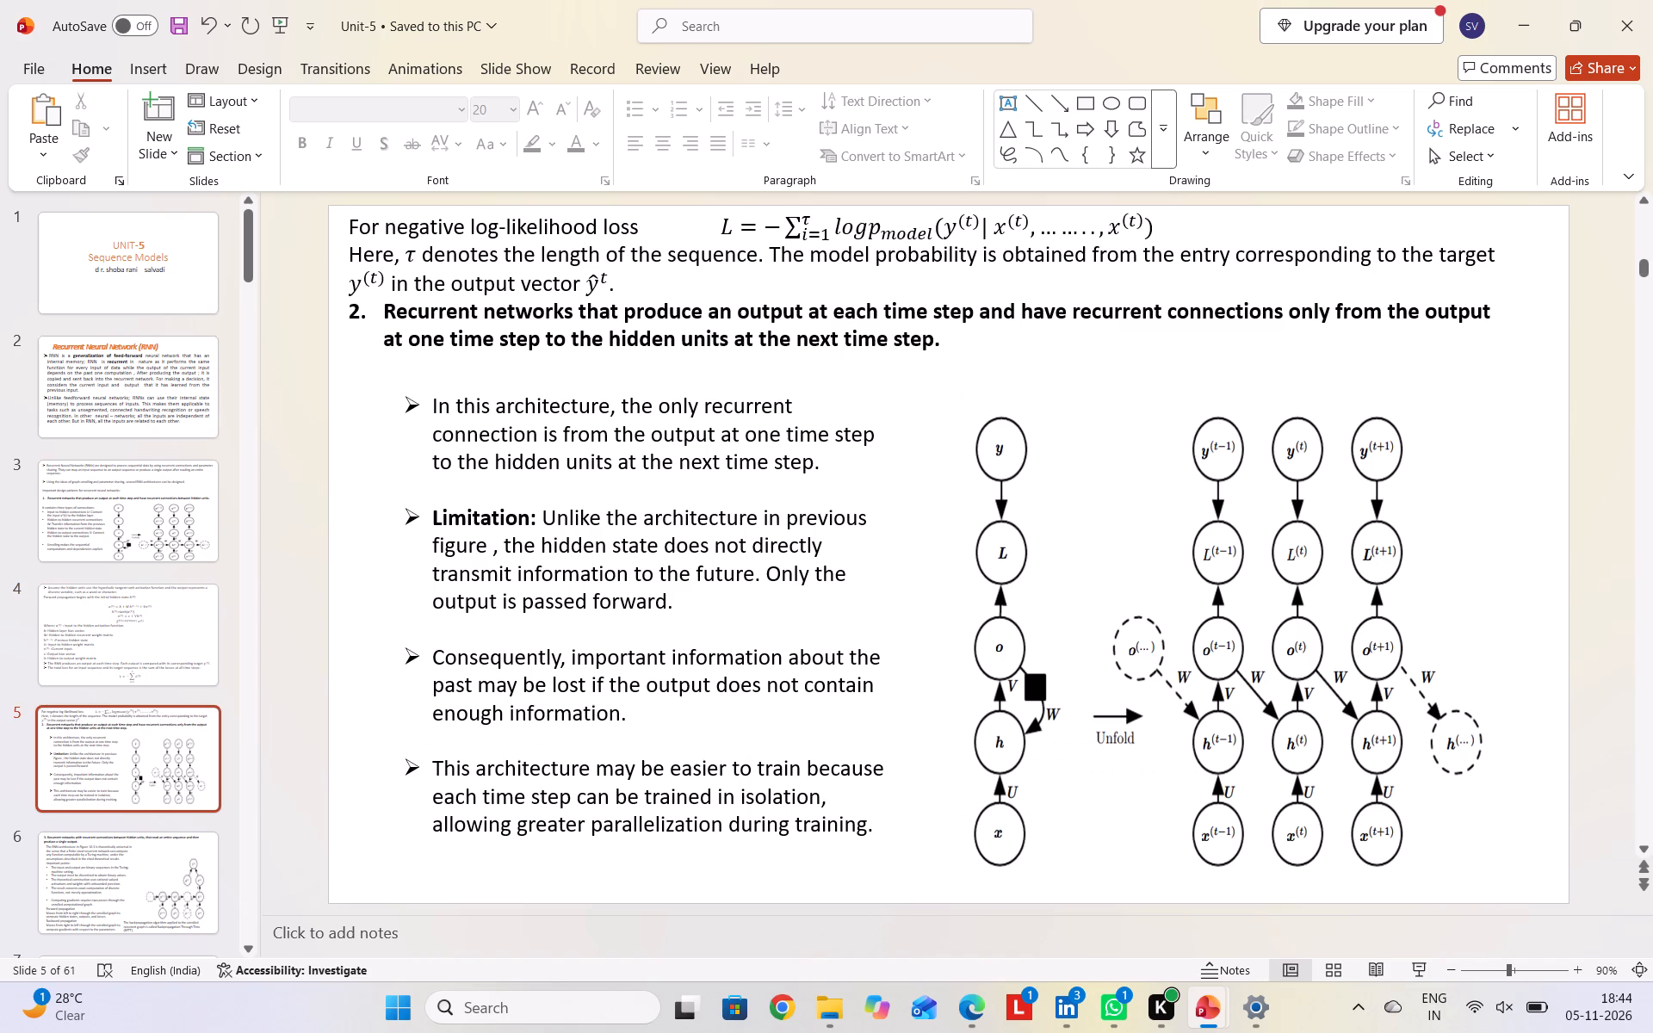
{"action": "scroll", "coordinate": [174, 486], "scroll_direction": "down", "scroll_amount": 1}
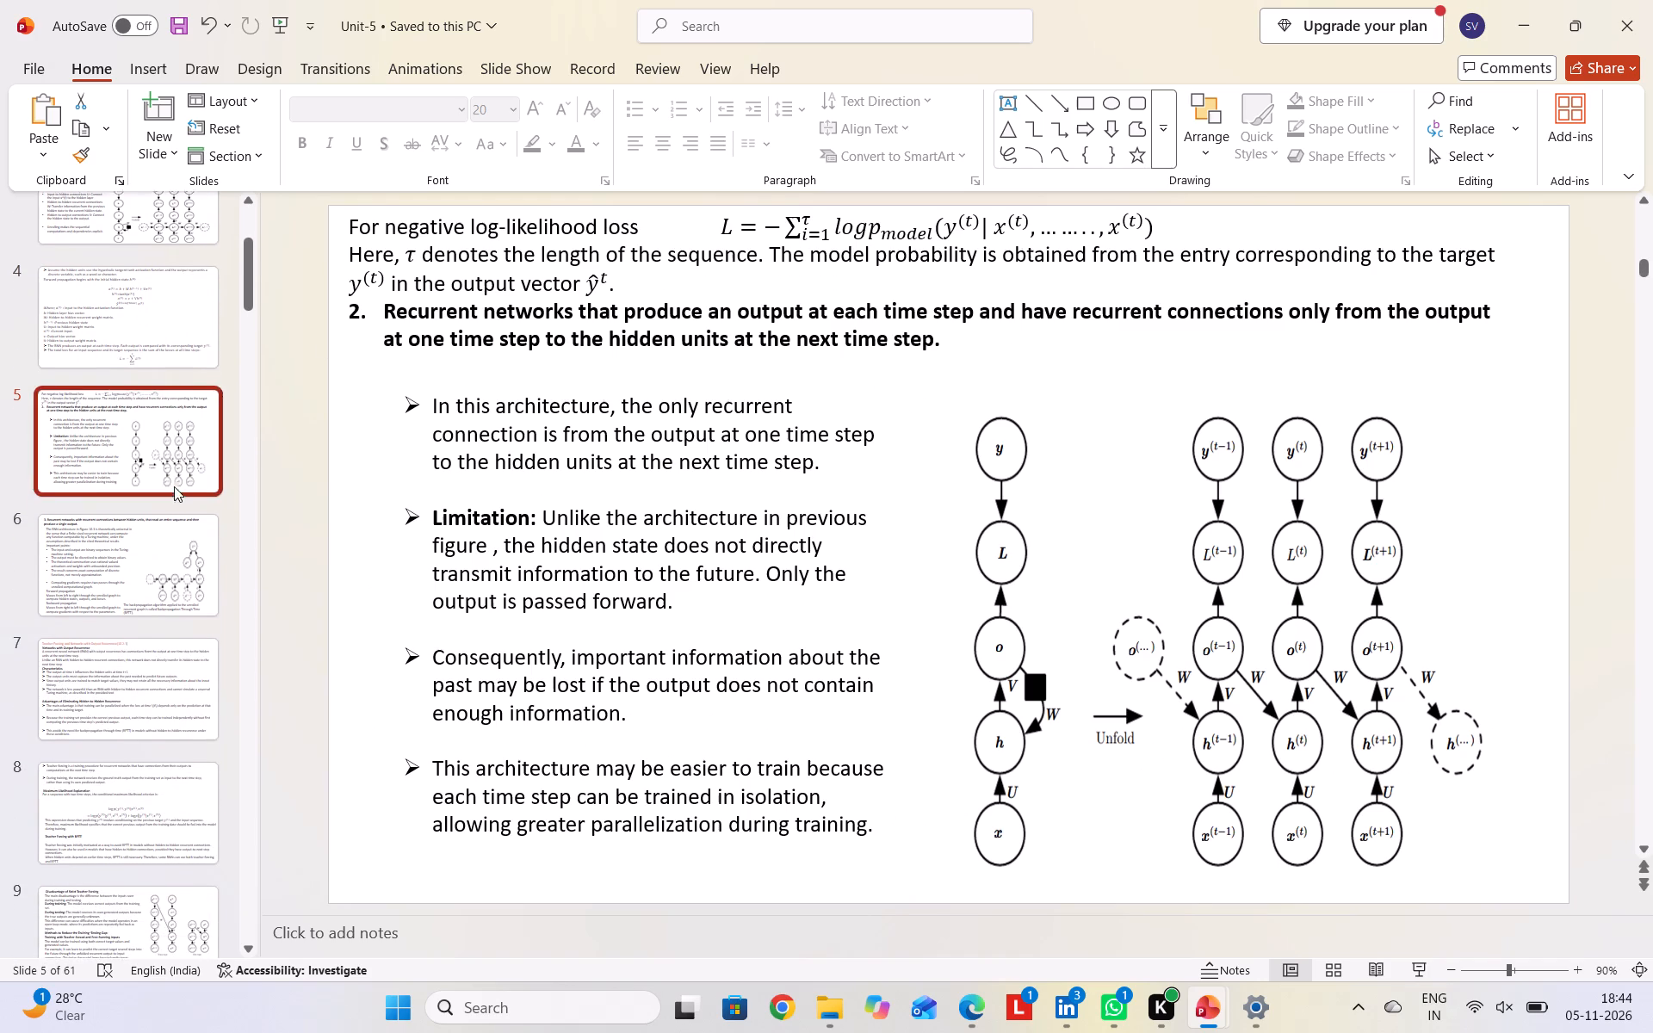
{"action": "scroll", "coordinate": [174, 486], "scroll_direction": "down", "scroll_amount": 1}
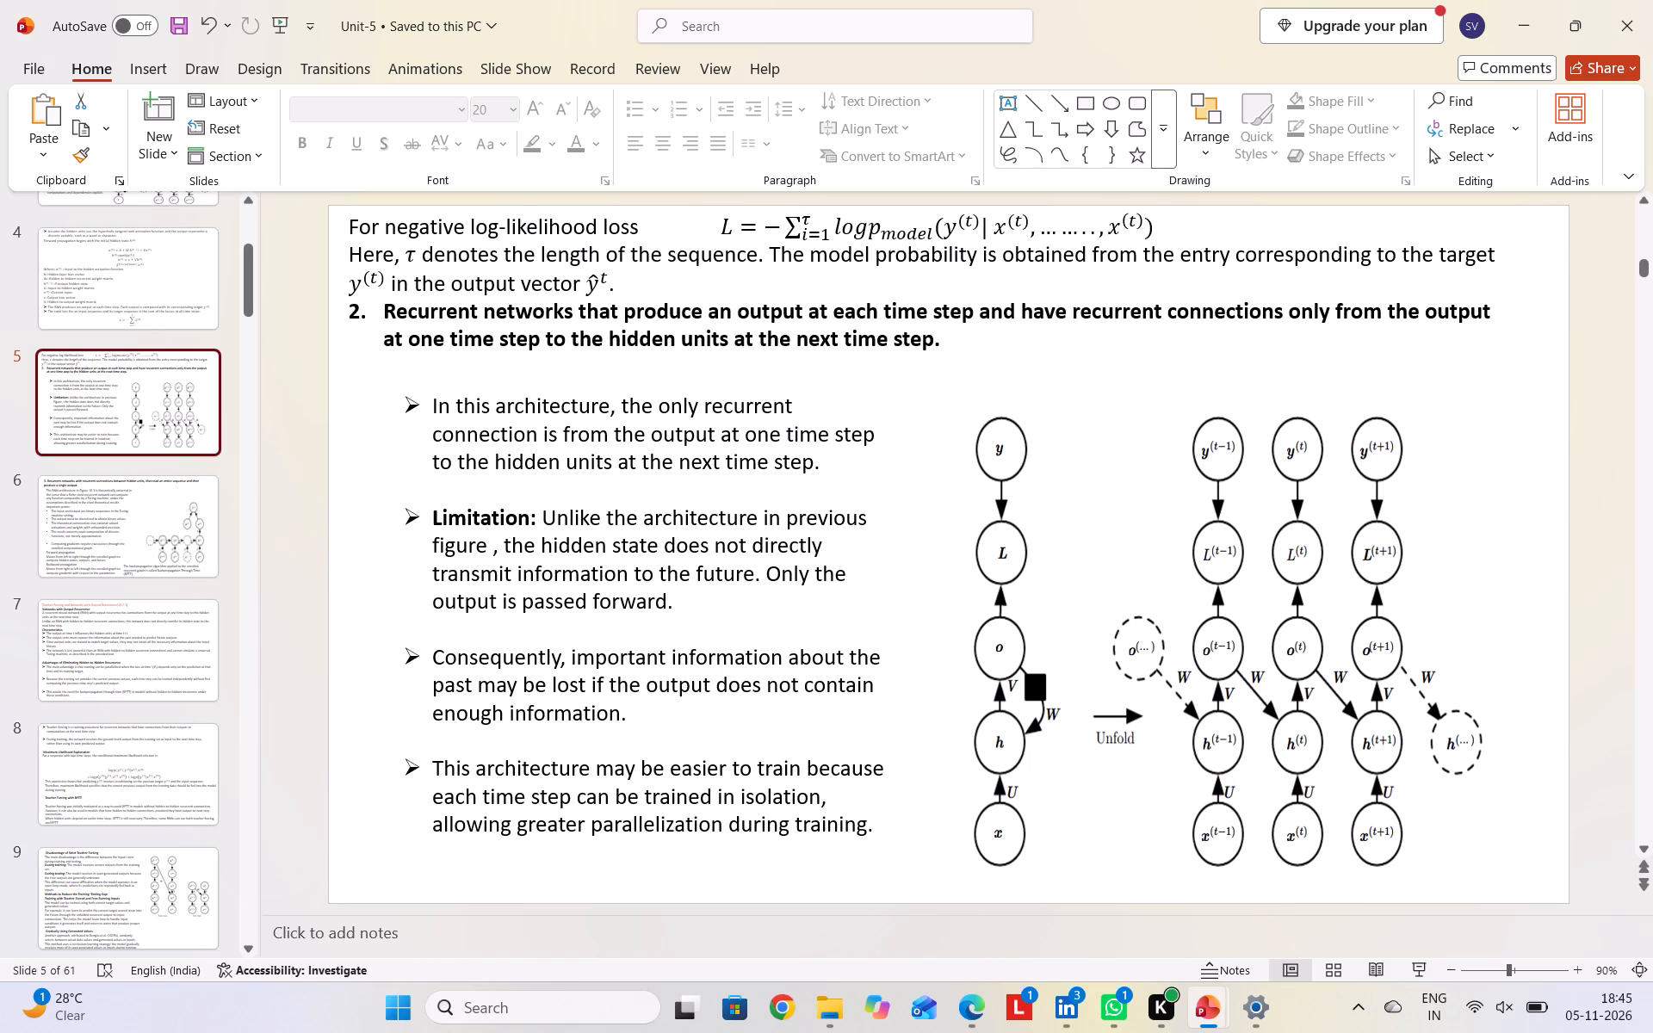
{"action": "key", "text": "Up"}
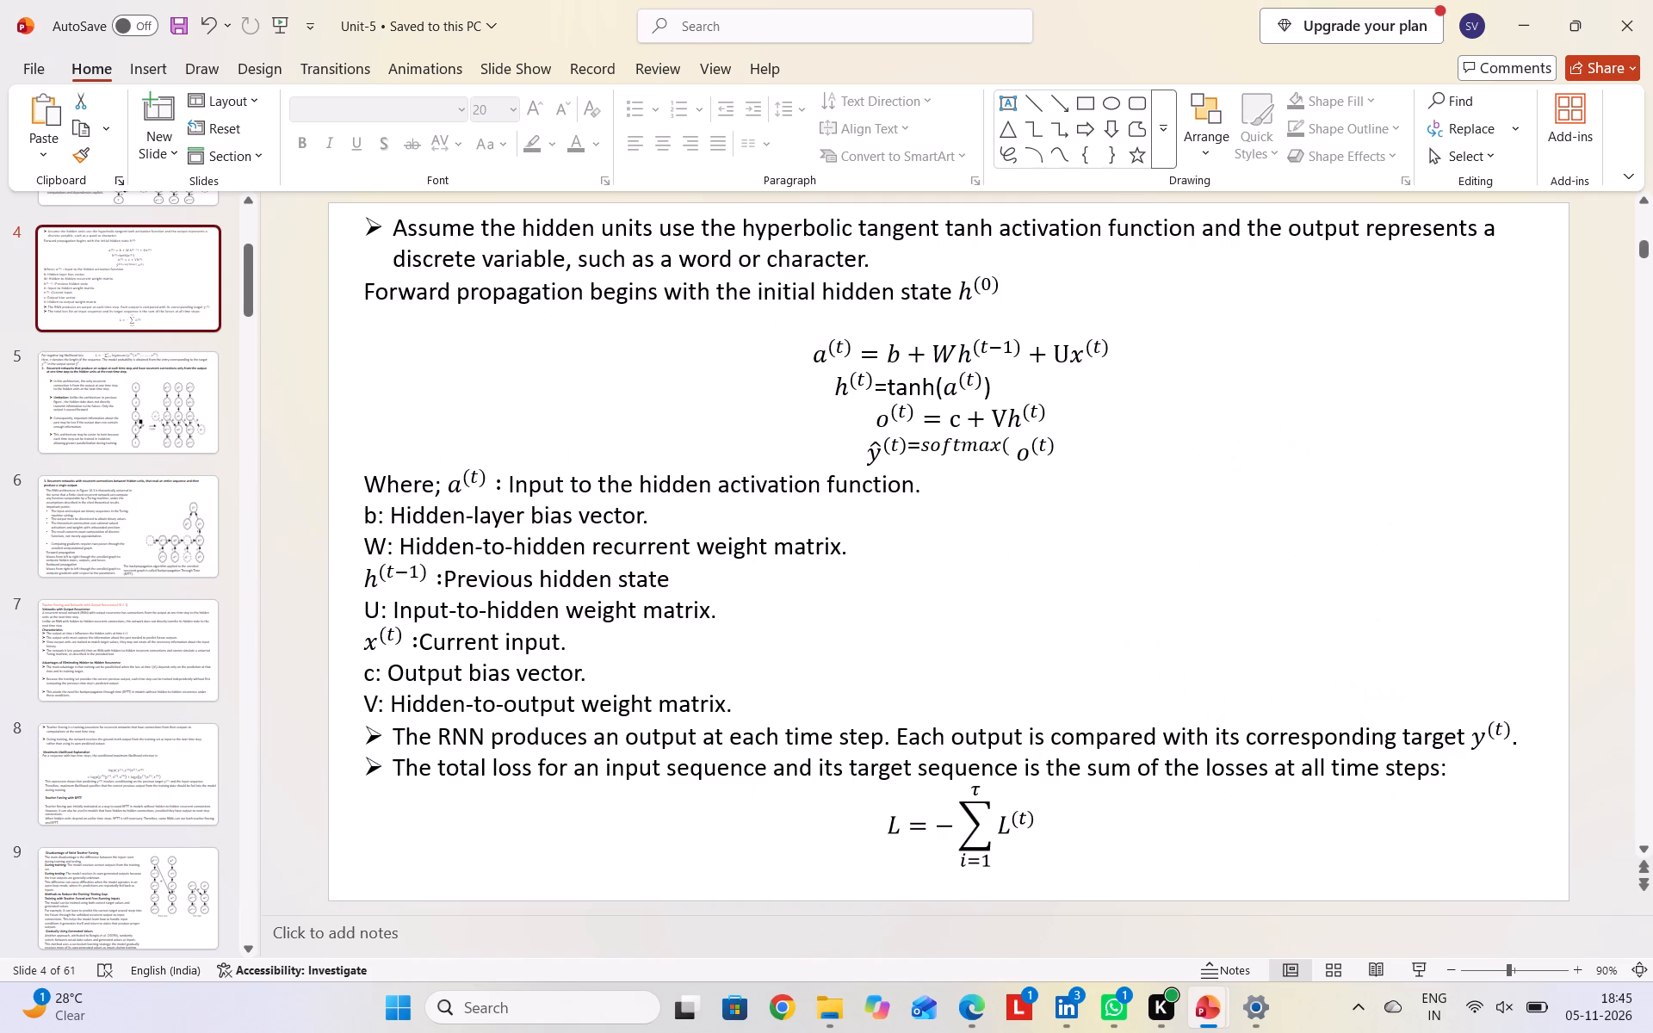
{"action": "key", "text": "Down"}
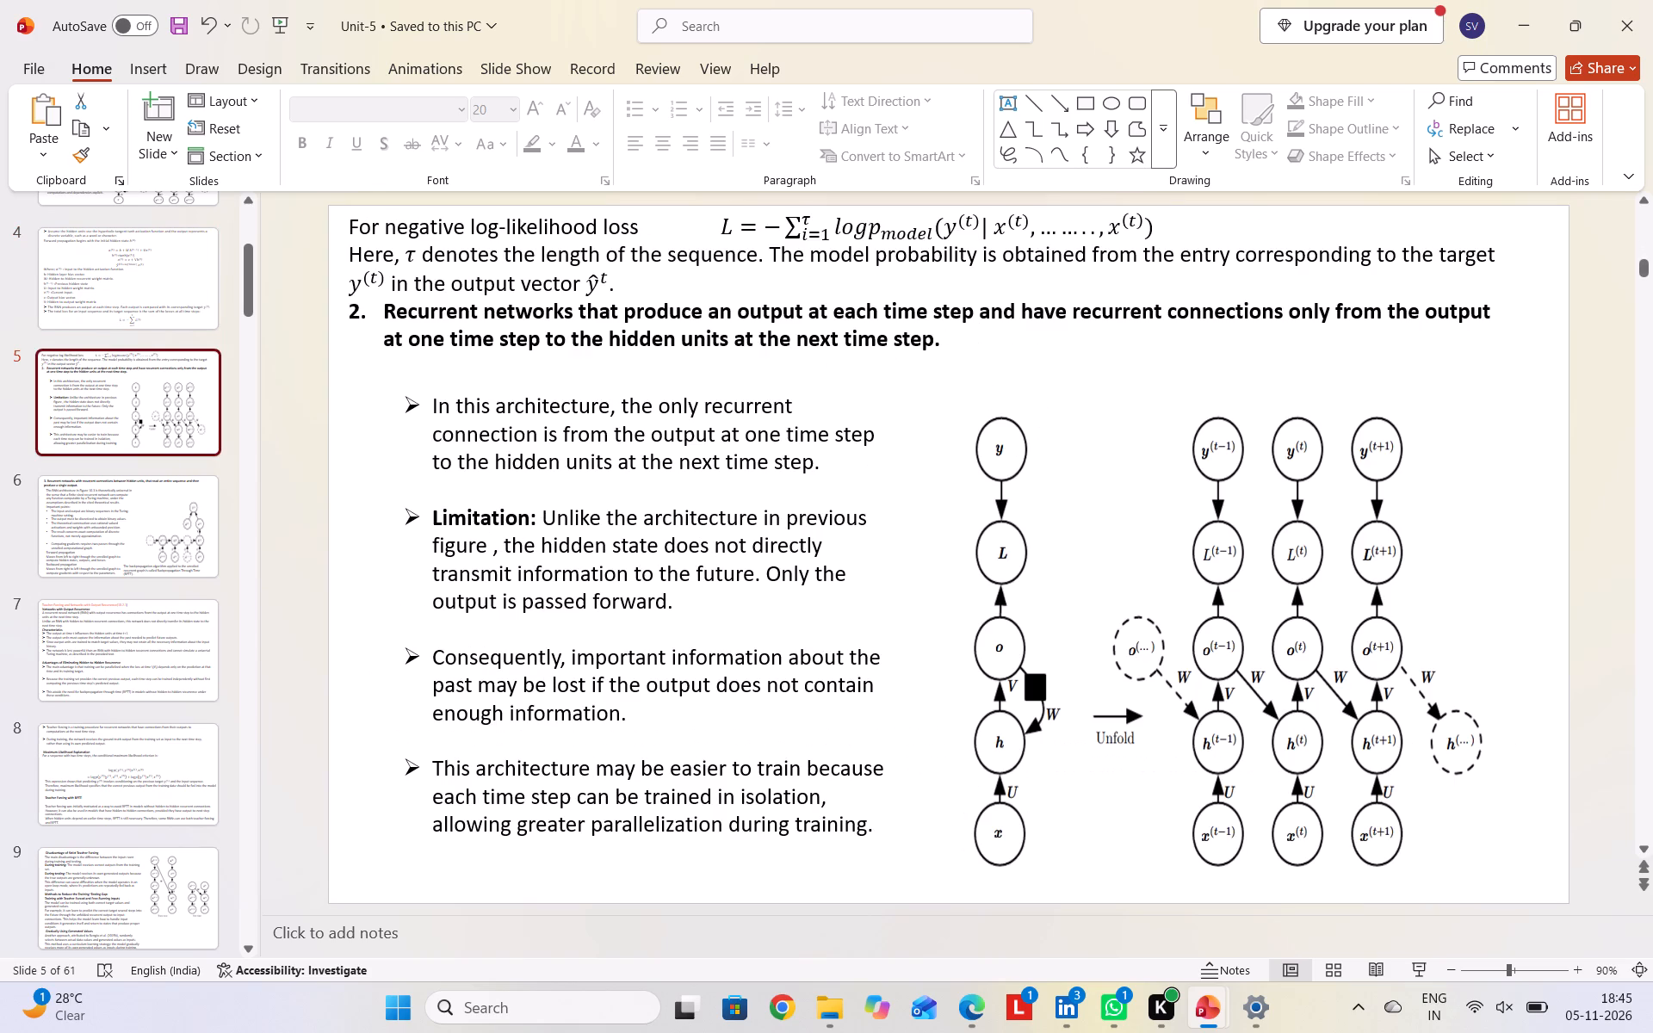
{"action": "left_click", "coordinate": [381, 524]}
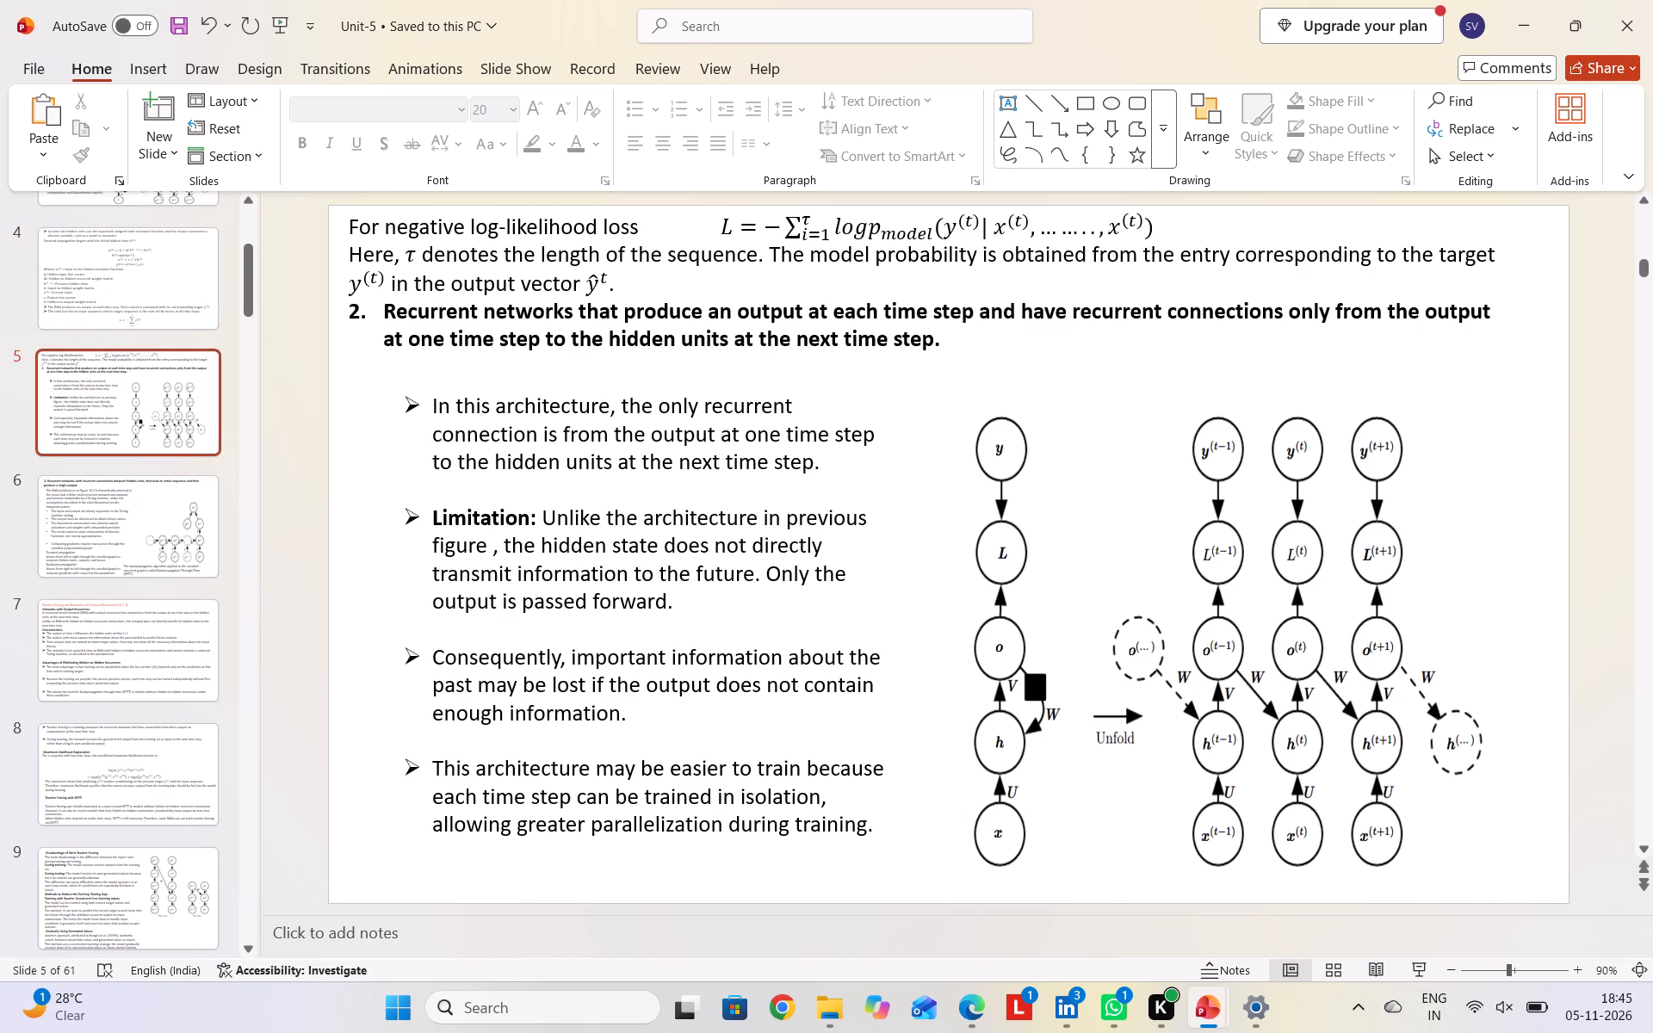
{"action": "left_click", "coordinate": [511, 563]}
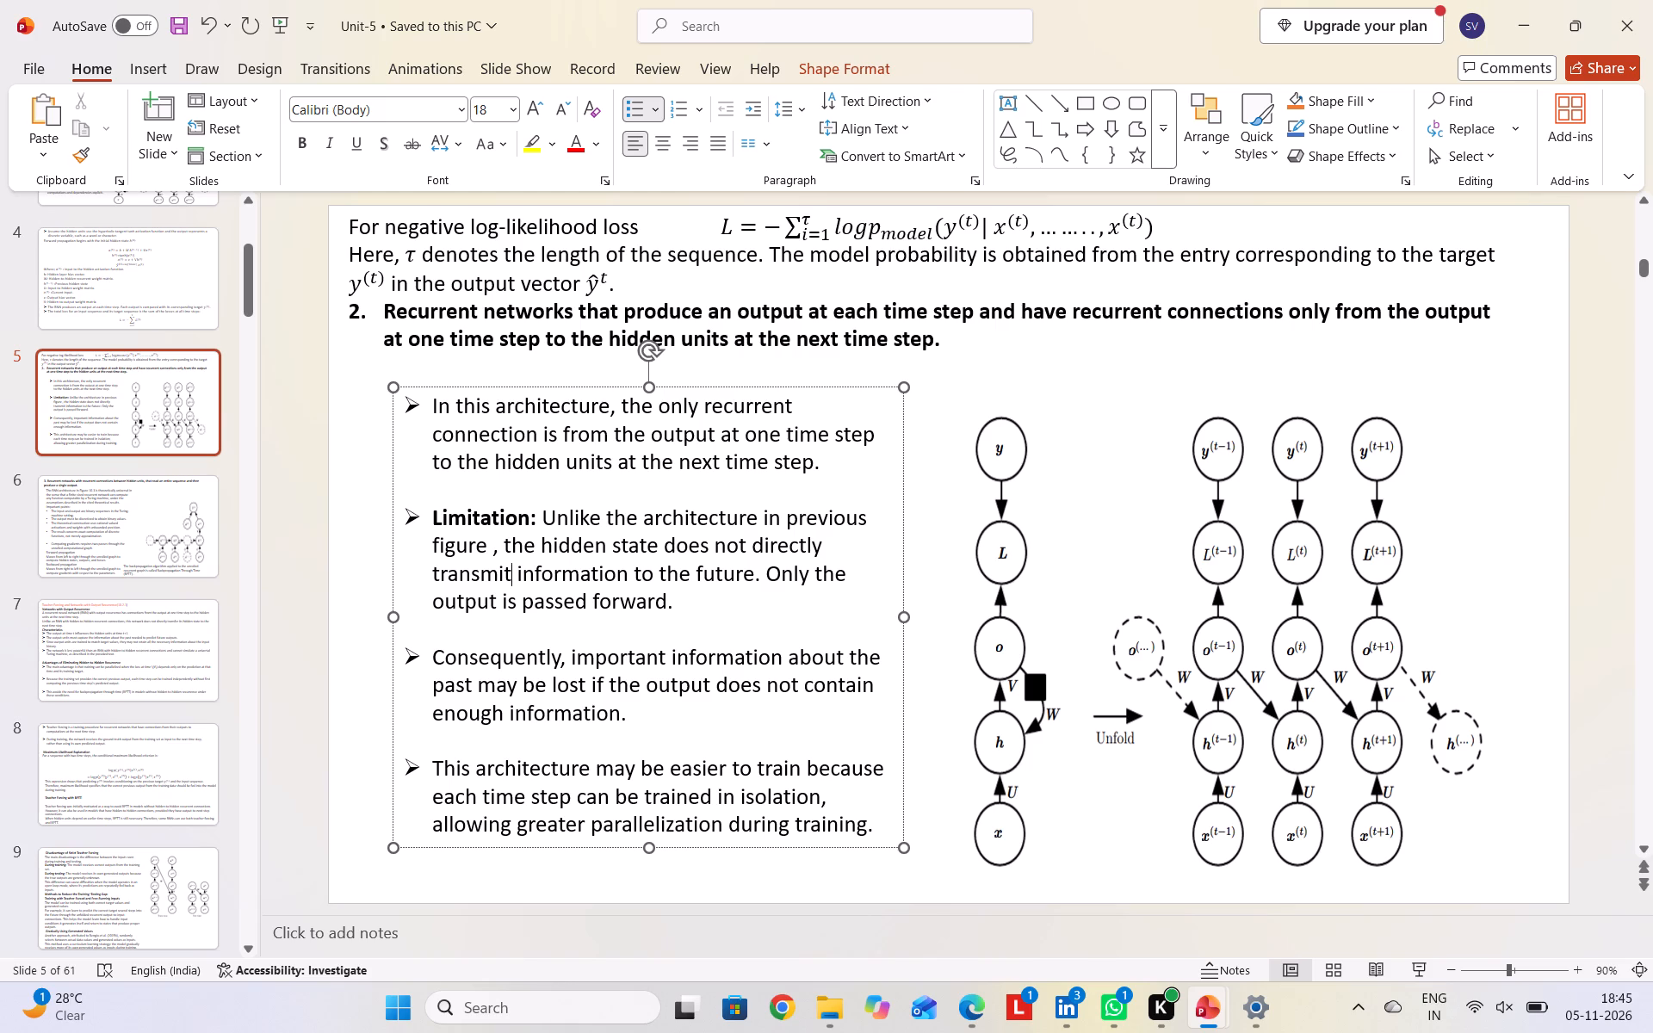
{"action": "left_click", "coordinate": [831, 548]}
Move the unfolded recurrent network diagram on slide 5 slightly upward, keeping it clear of the numbered heading.
{"action": "left_click", "coordinate": [1066, 589]}
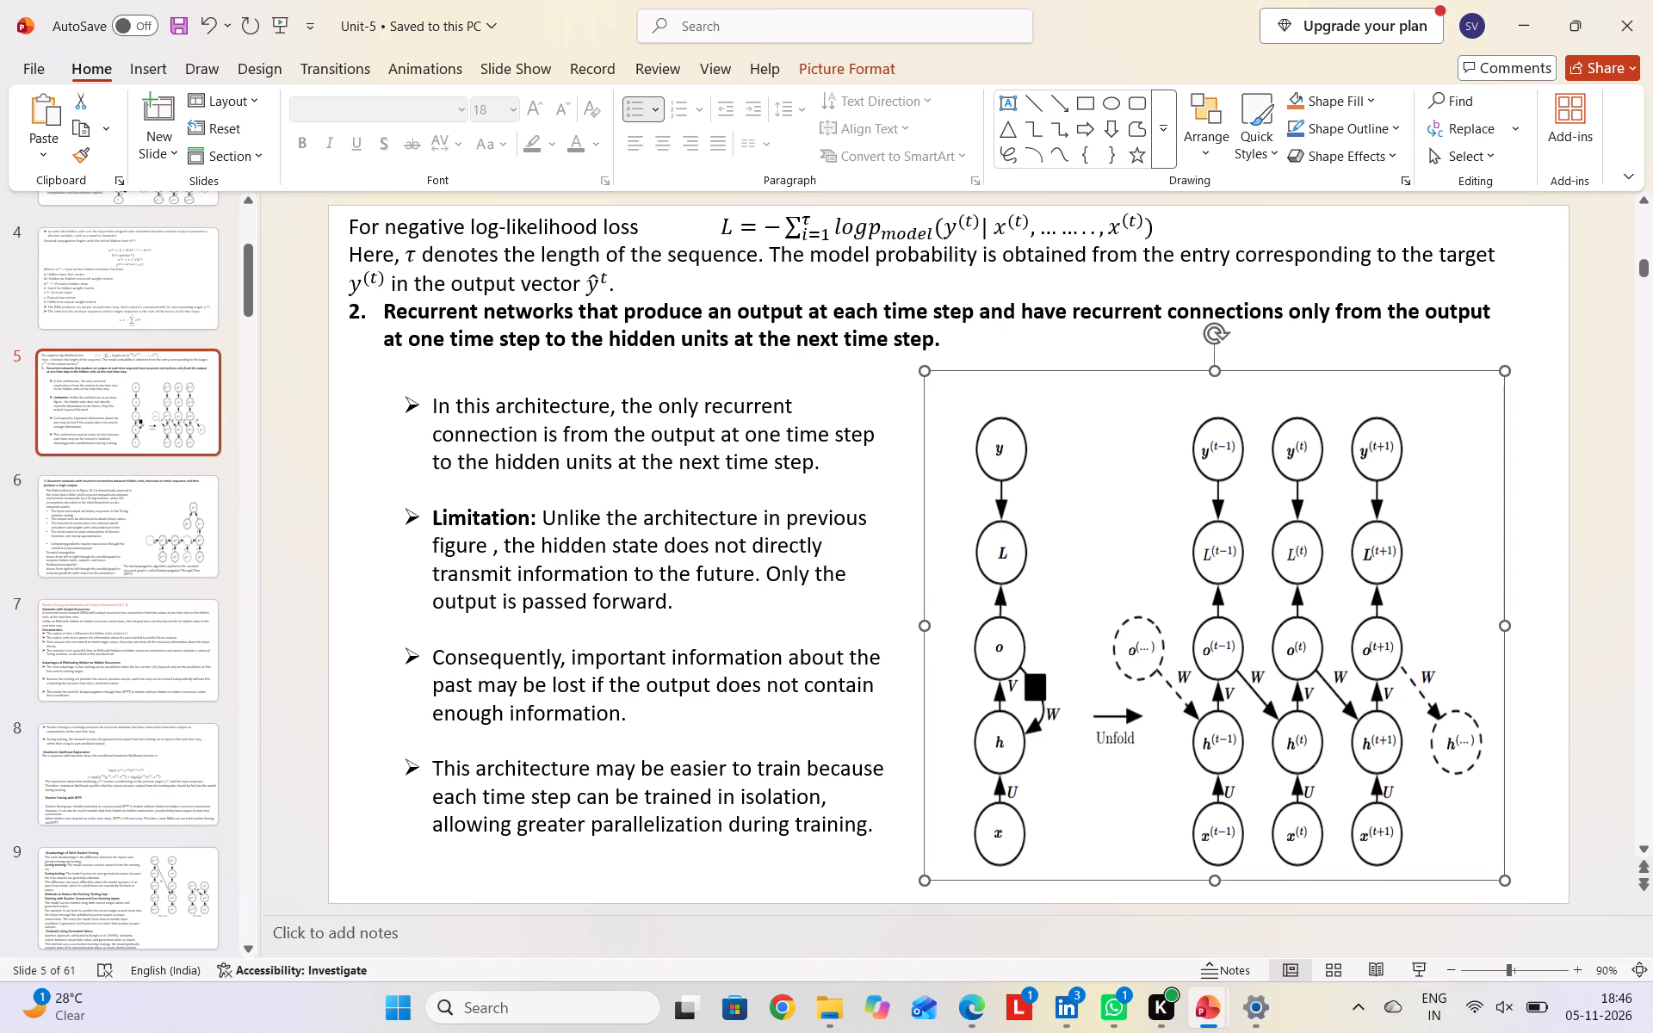
{"action": "left_click", "coordinate": [1043, 603]}
{"action": "left_click_drag", "start_coordinate": [1229, 617], "coordinate": [1224, 576]}
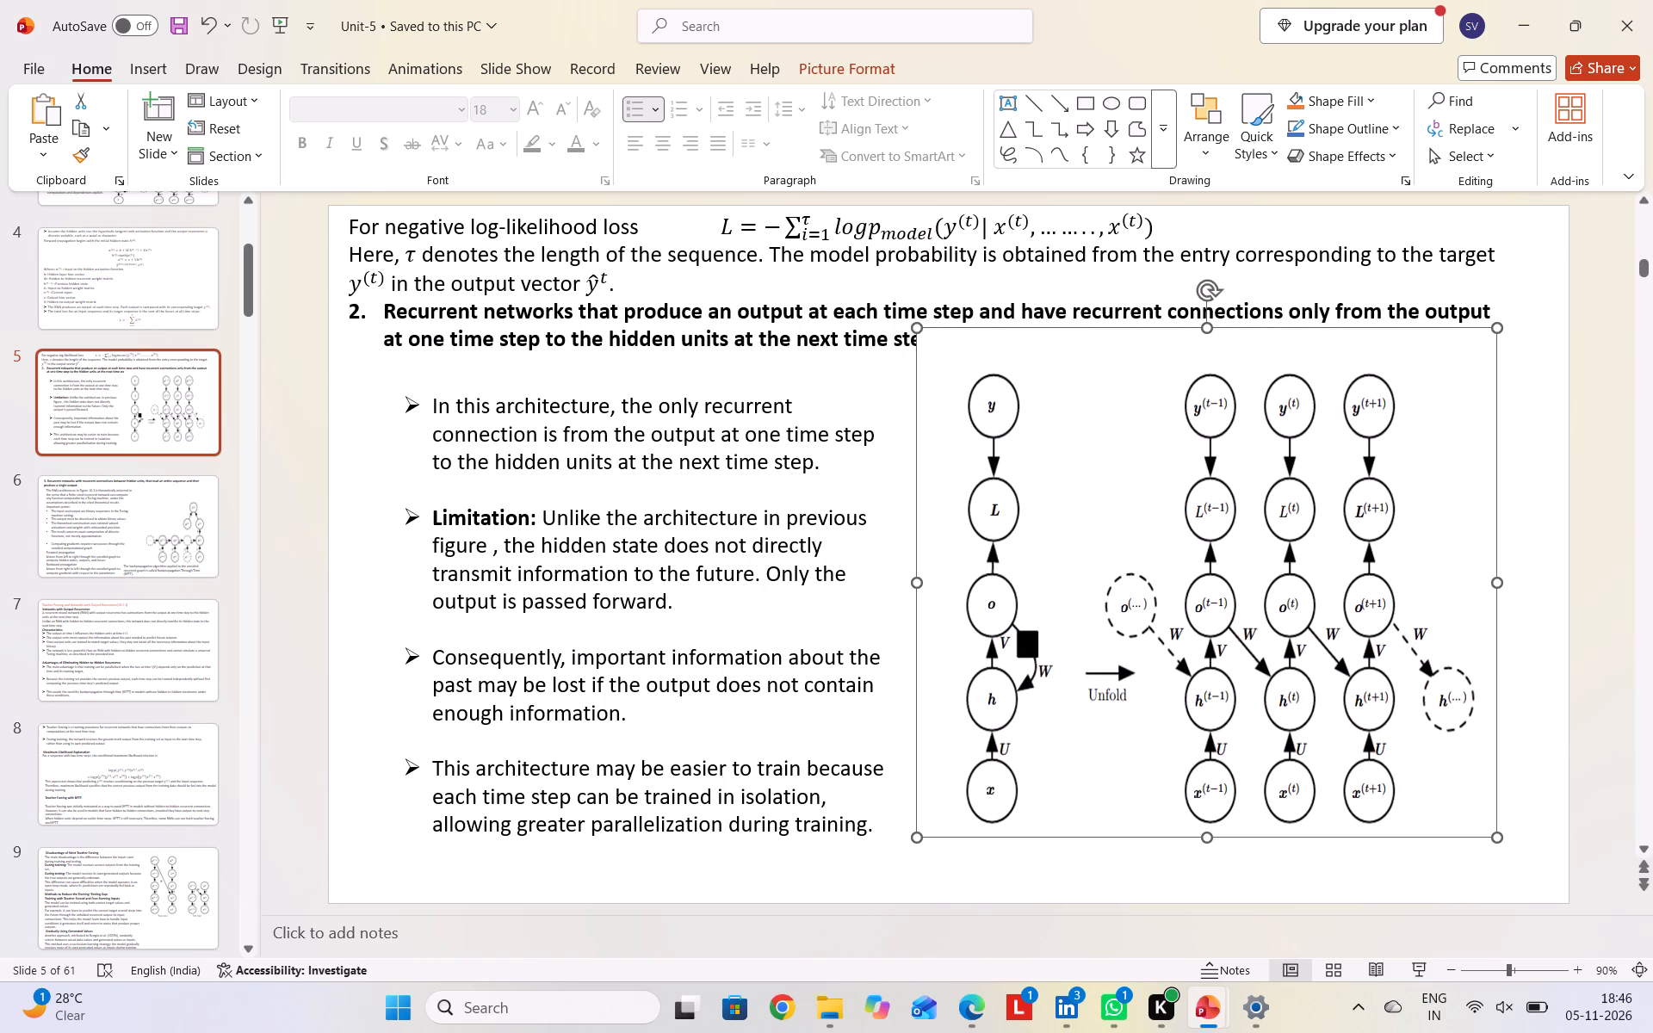
{"action": "left_click_drag", "start_coordinate": [1031, 390], "coordinate": [1031, 405]}
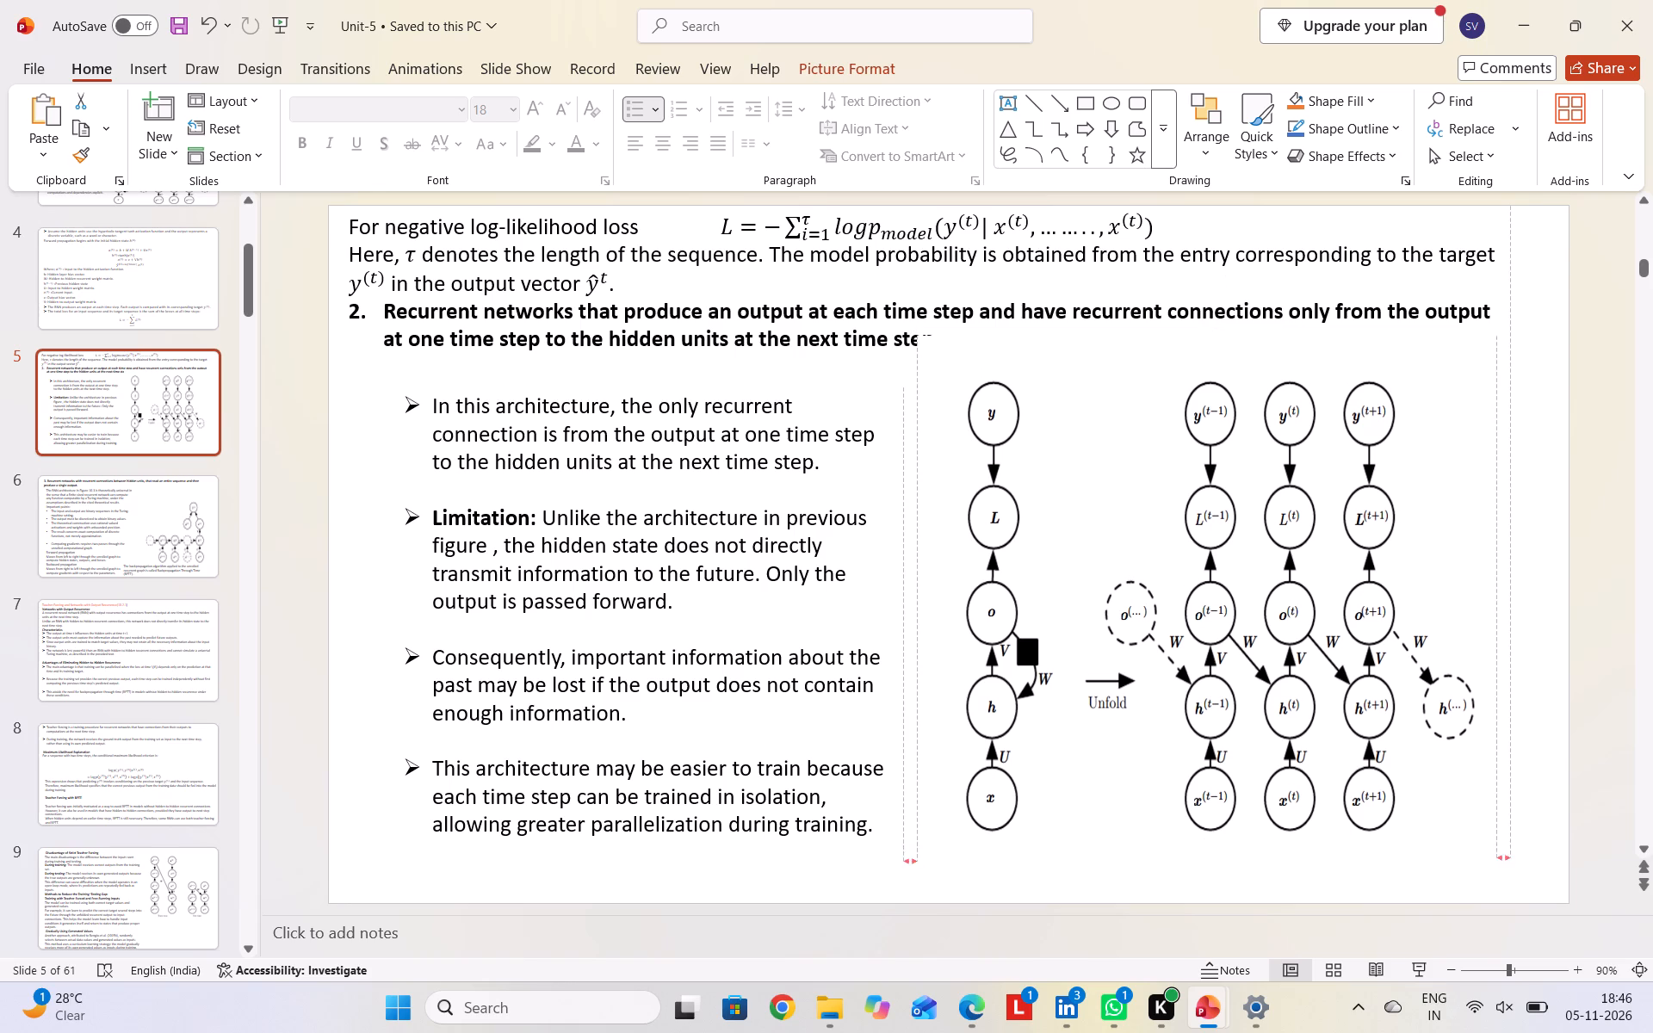
{"action": "left_click_drag", "start_coordinate": [1031, 405], "coordinate": [1034, 418]}
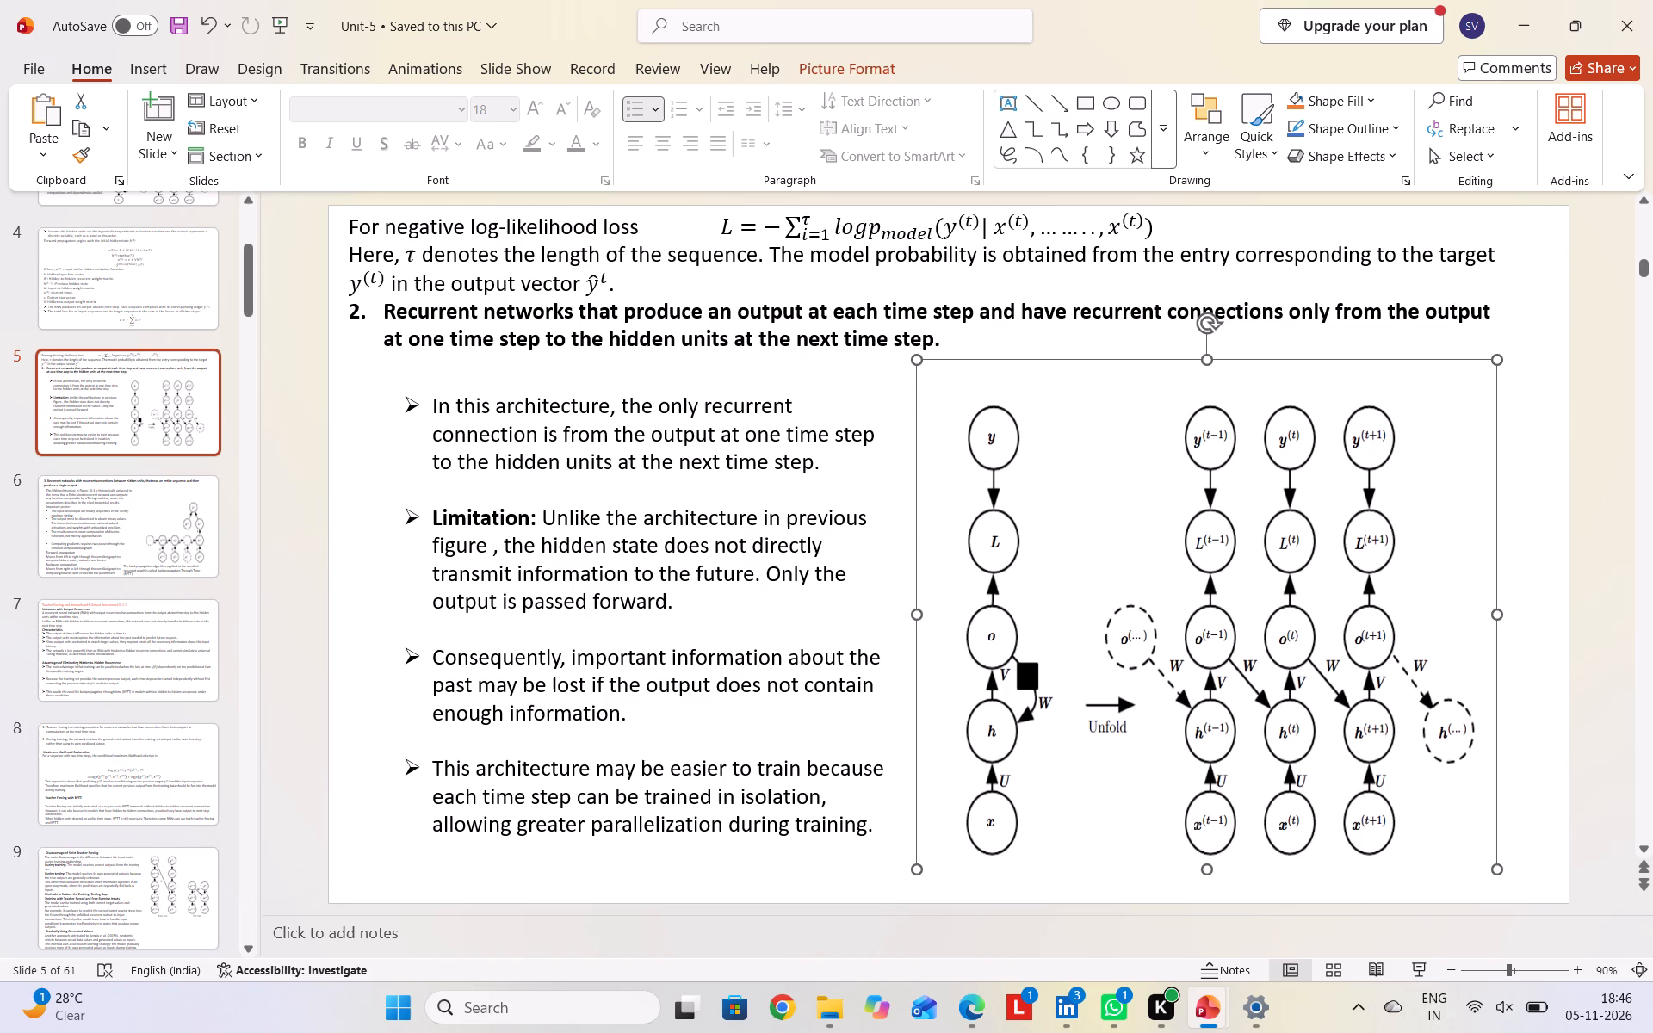
Remove the period after "at the next time step" in the first architecture bullet on slide 5.
{"action": "left_click", "coordinate": [774, 599]}
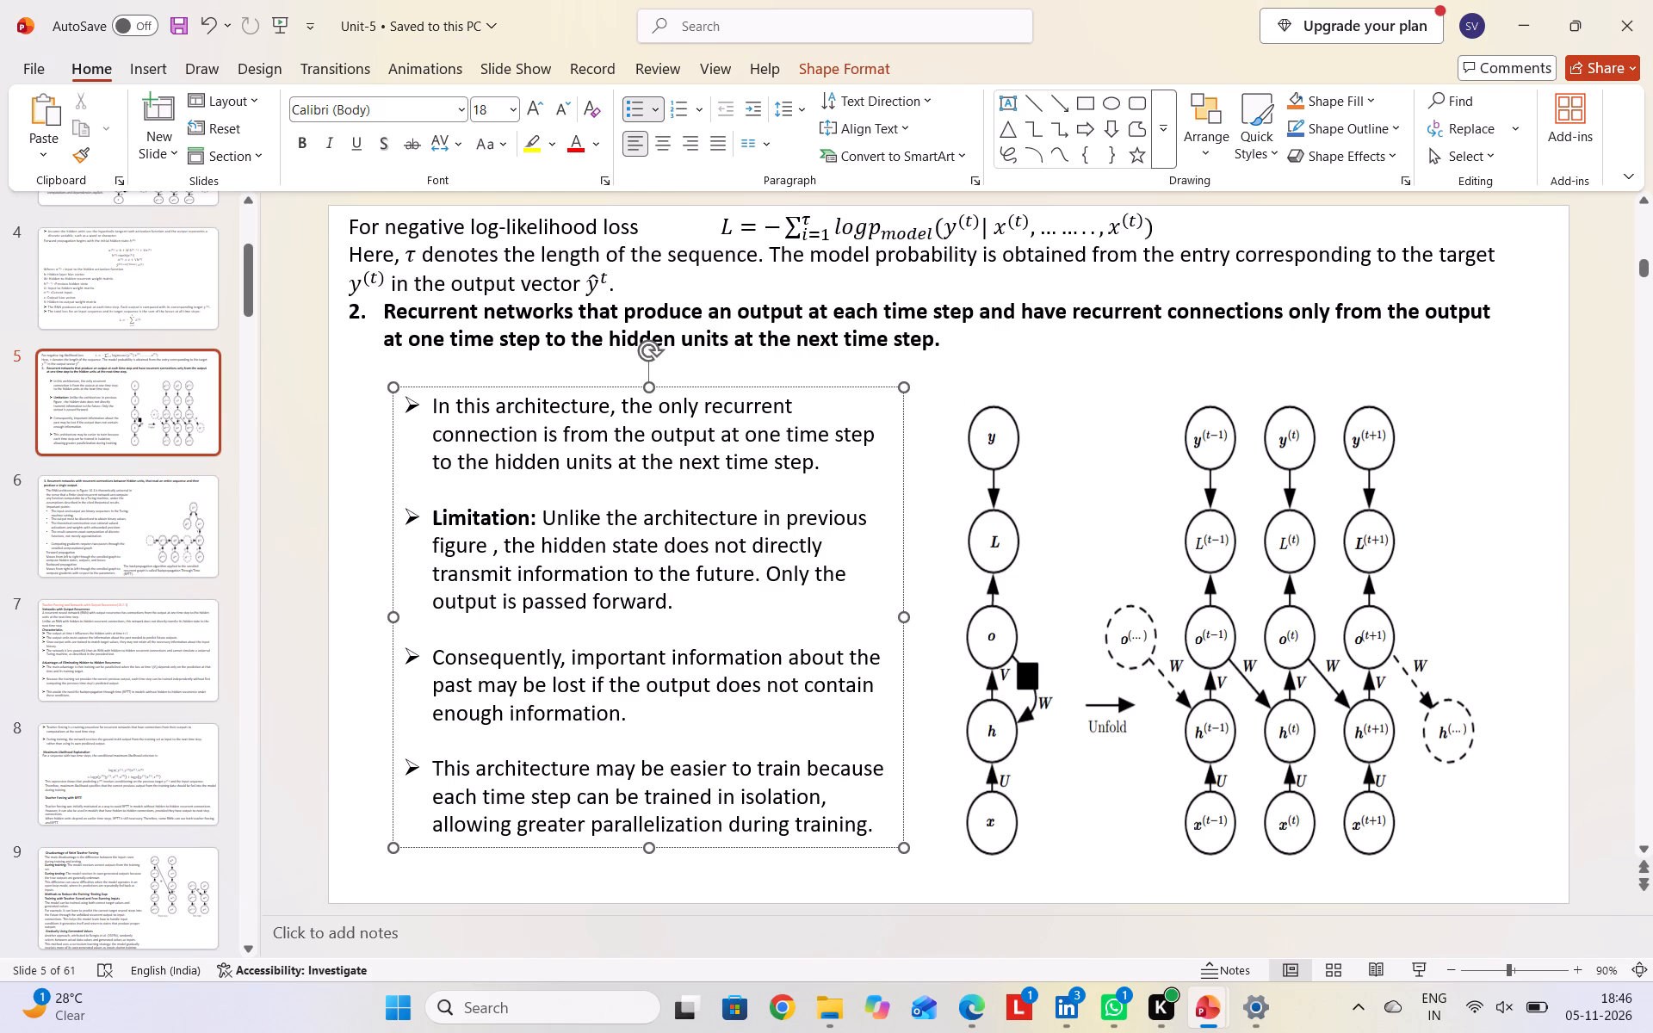
{"action": "left_click", "coordinate": [635, 525]}
{"action": "left_click", "coordinate": [849, 475]}
{"action": "key", "text": "BackSpace"}
Replace the comma after "previous figure" in the Limitation bullet with a semicolon followed by a space.
{"action": "left_click", "coordinate": [651, 541]}
{"action": "left_click", "coordinate": [506, 543]}
{"action": "key", "text": "BackSpace"}
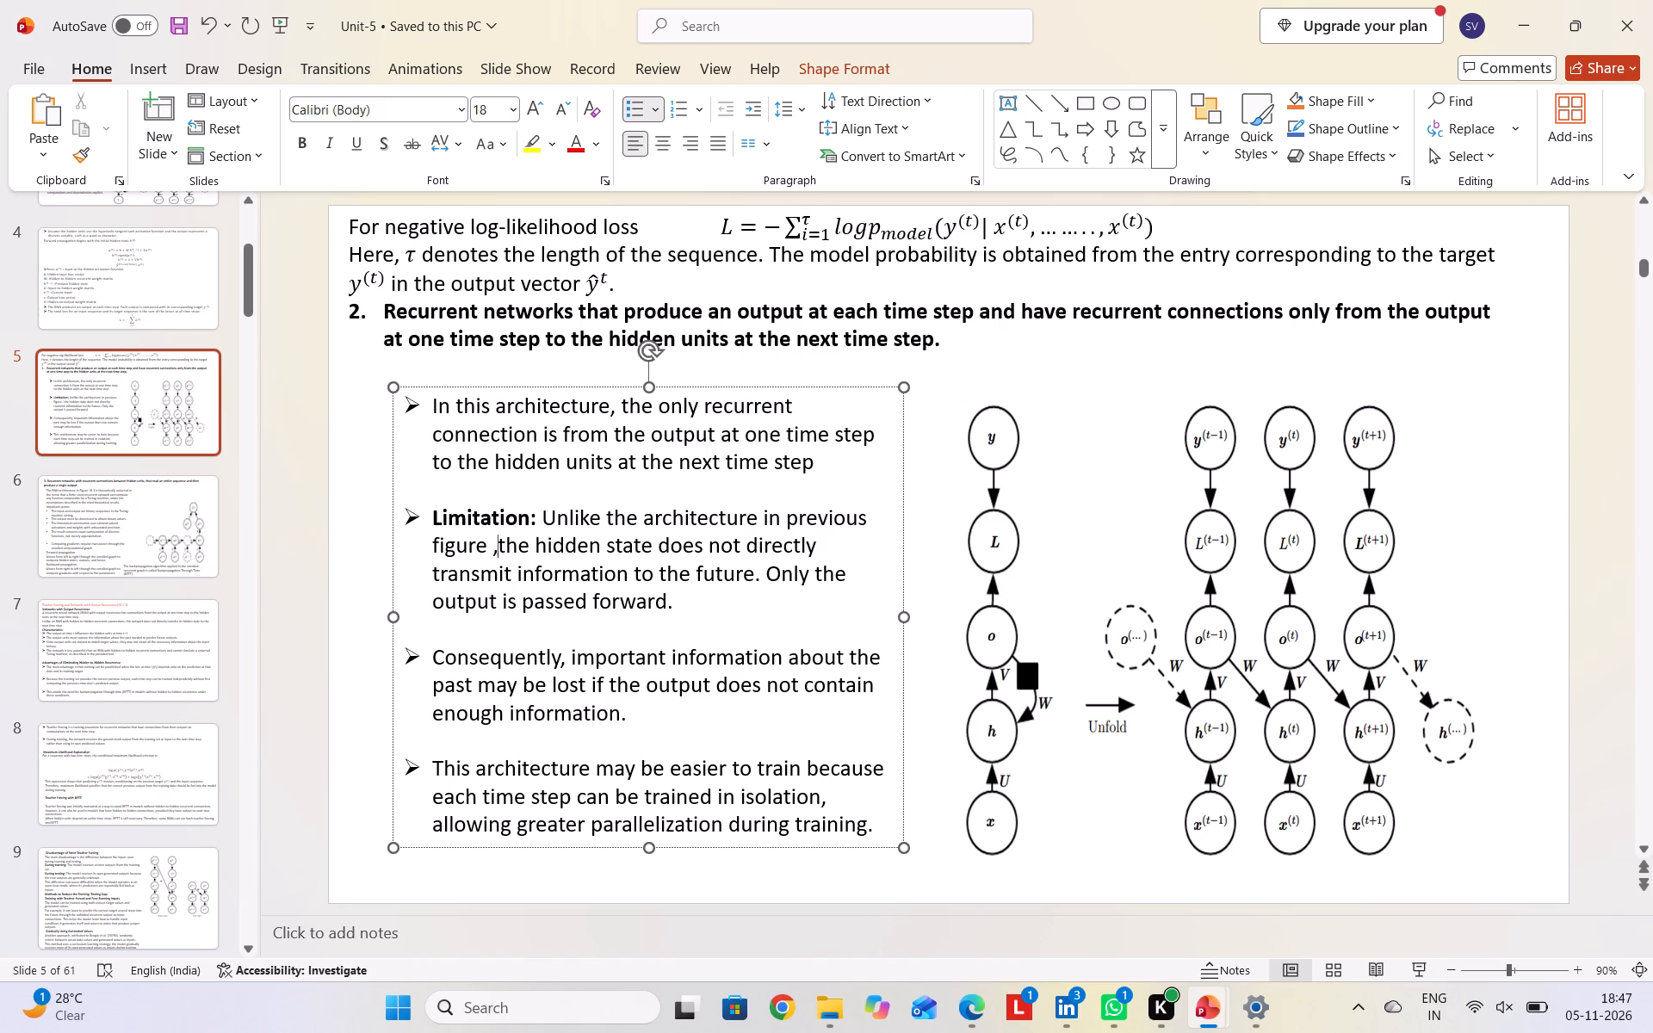
{"action": "key", "text": "BackSpace"}
{"action": "type", "text": ";"}
{"action": "key", "text": "space"}
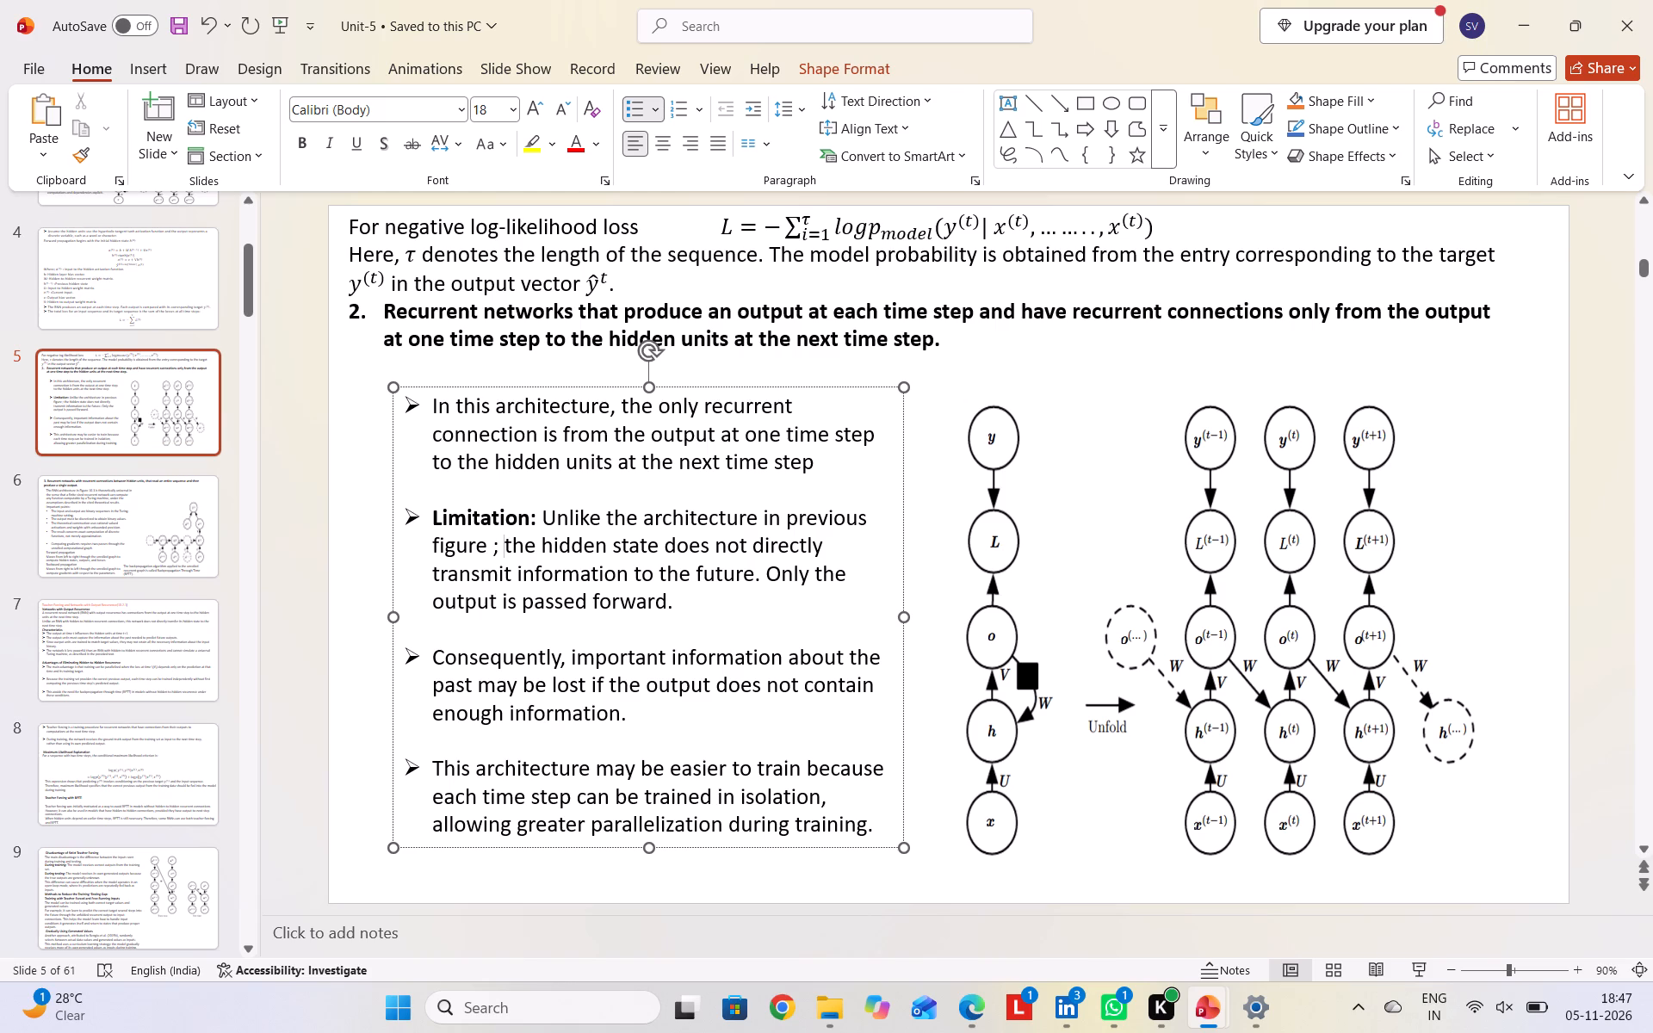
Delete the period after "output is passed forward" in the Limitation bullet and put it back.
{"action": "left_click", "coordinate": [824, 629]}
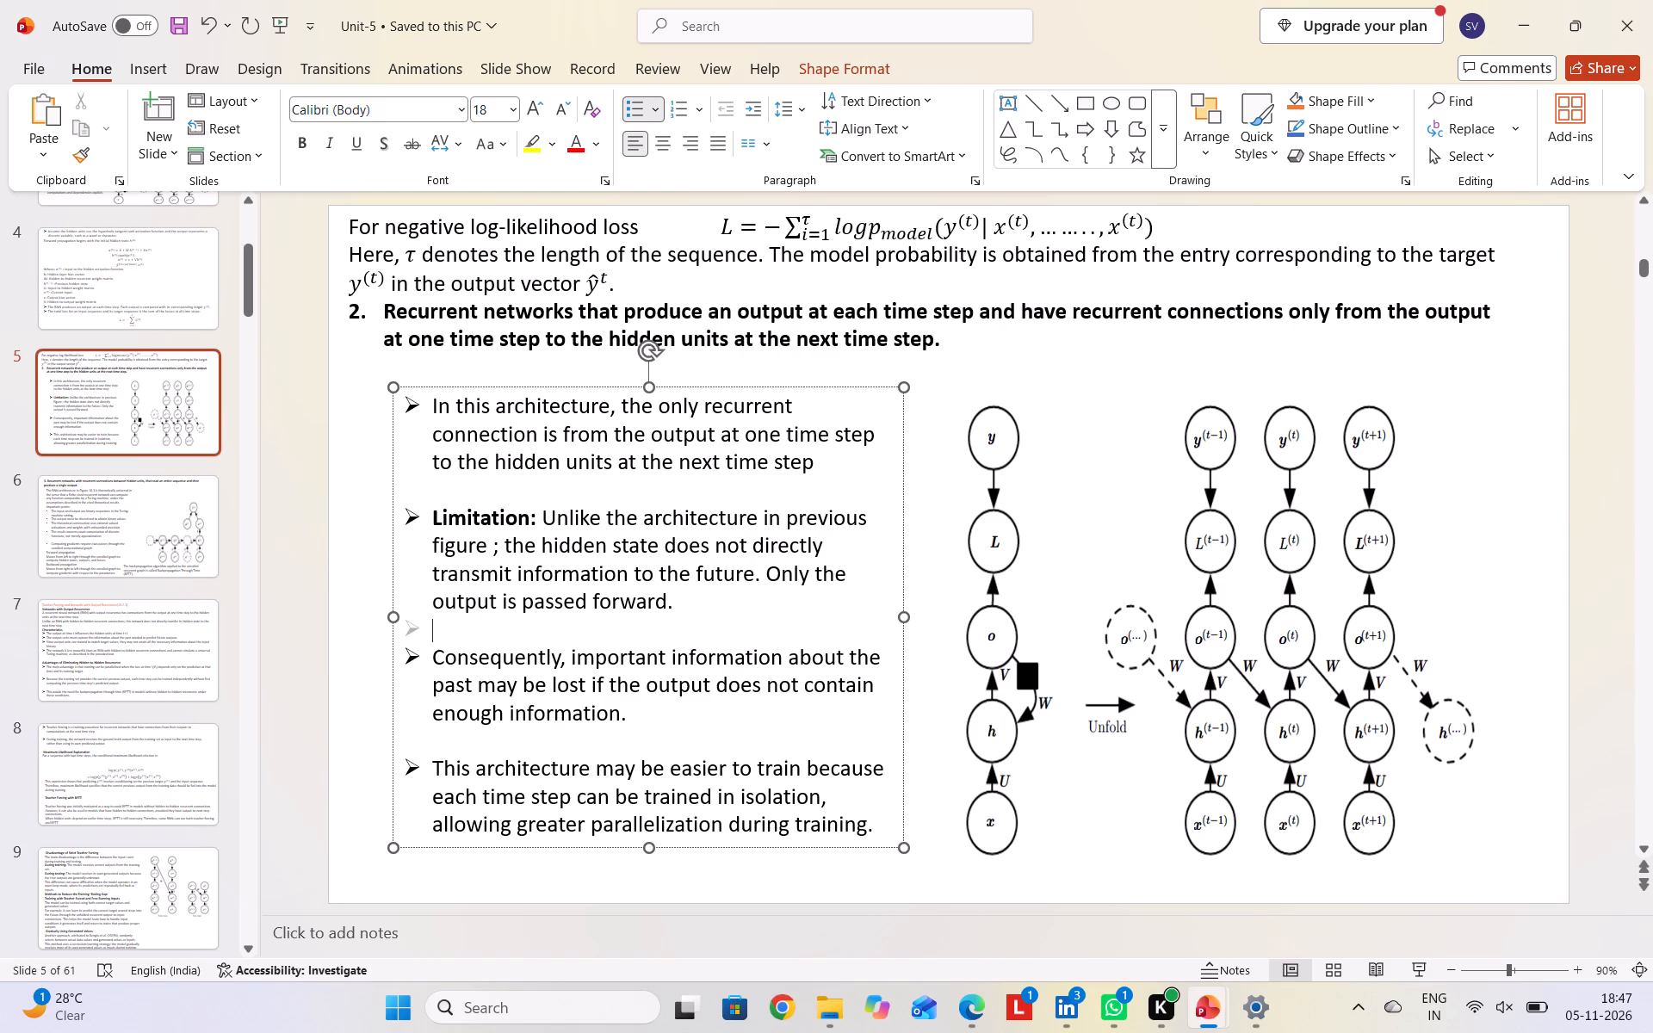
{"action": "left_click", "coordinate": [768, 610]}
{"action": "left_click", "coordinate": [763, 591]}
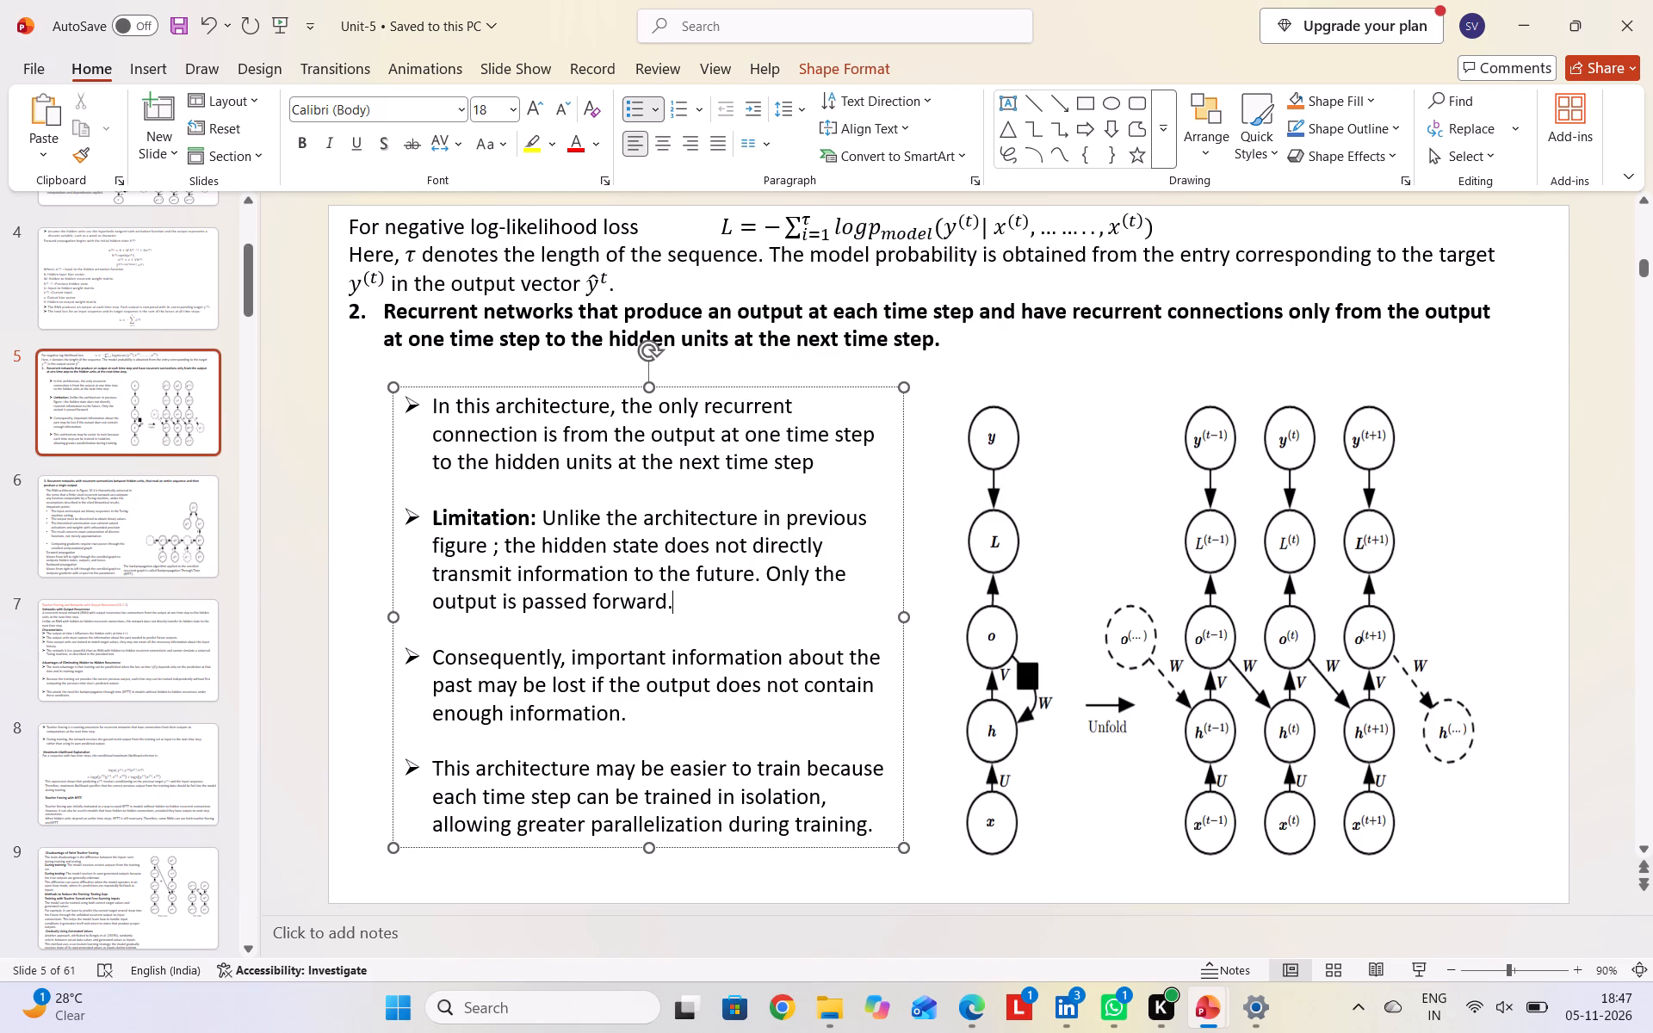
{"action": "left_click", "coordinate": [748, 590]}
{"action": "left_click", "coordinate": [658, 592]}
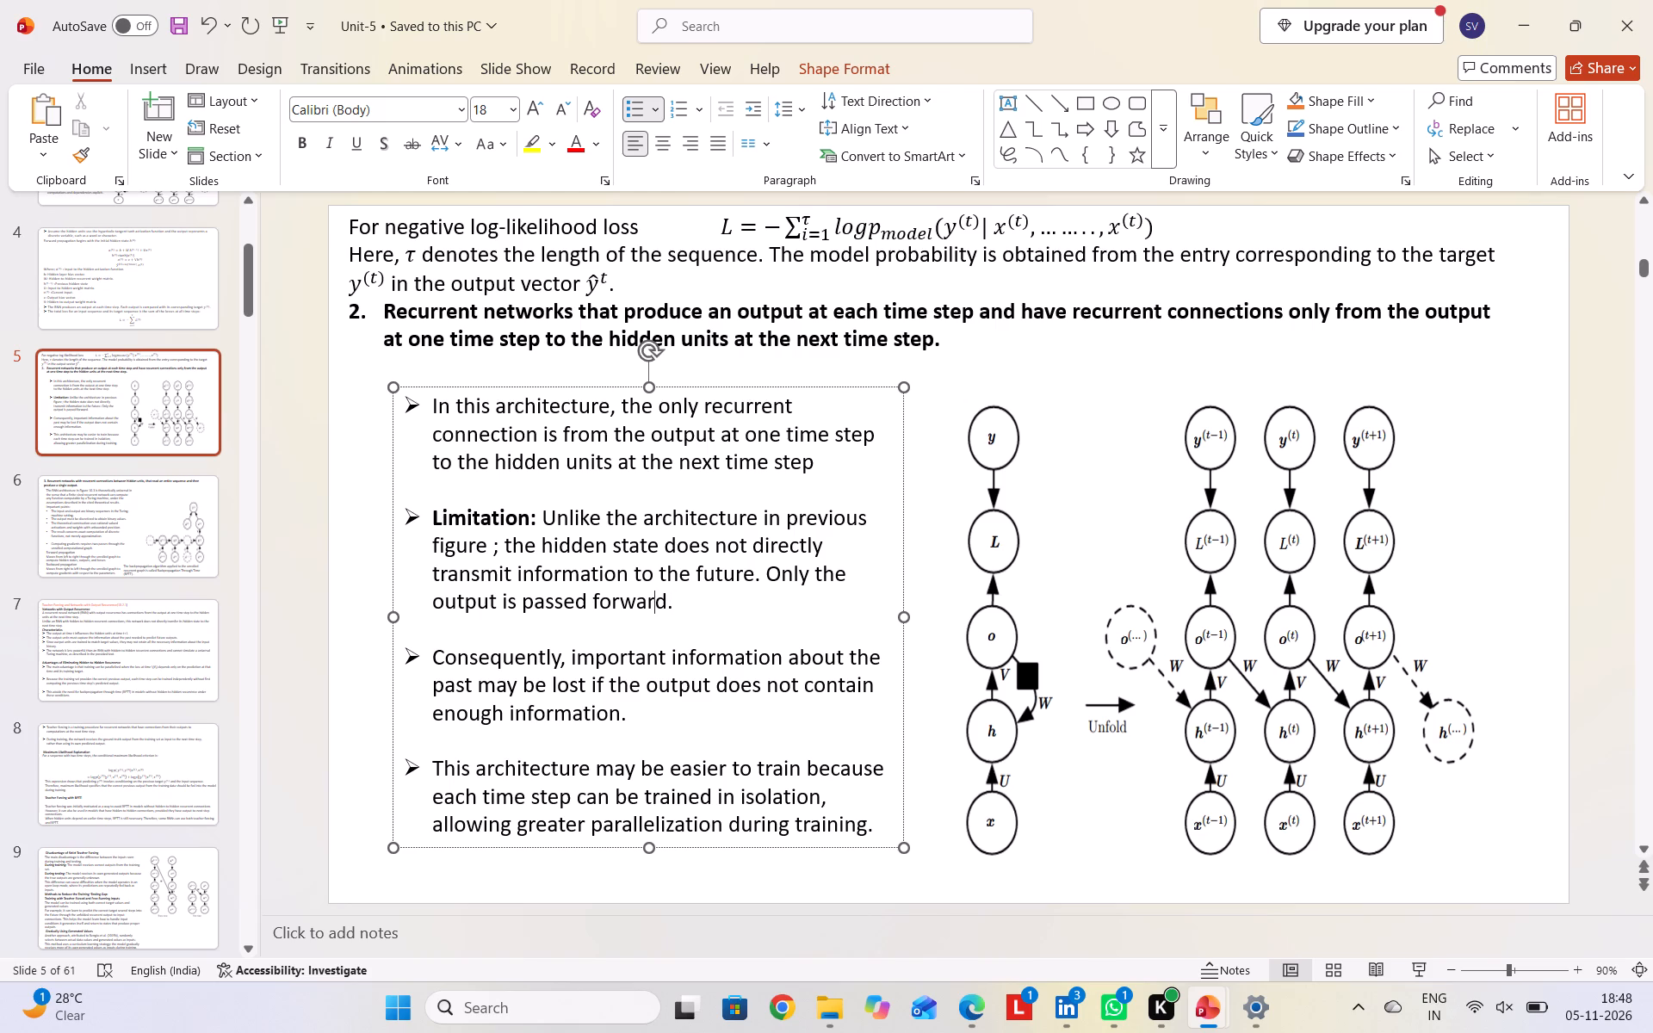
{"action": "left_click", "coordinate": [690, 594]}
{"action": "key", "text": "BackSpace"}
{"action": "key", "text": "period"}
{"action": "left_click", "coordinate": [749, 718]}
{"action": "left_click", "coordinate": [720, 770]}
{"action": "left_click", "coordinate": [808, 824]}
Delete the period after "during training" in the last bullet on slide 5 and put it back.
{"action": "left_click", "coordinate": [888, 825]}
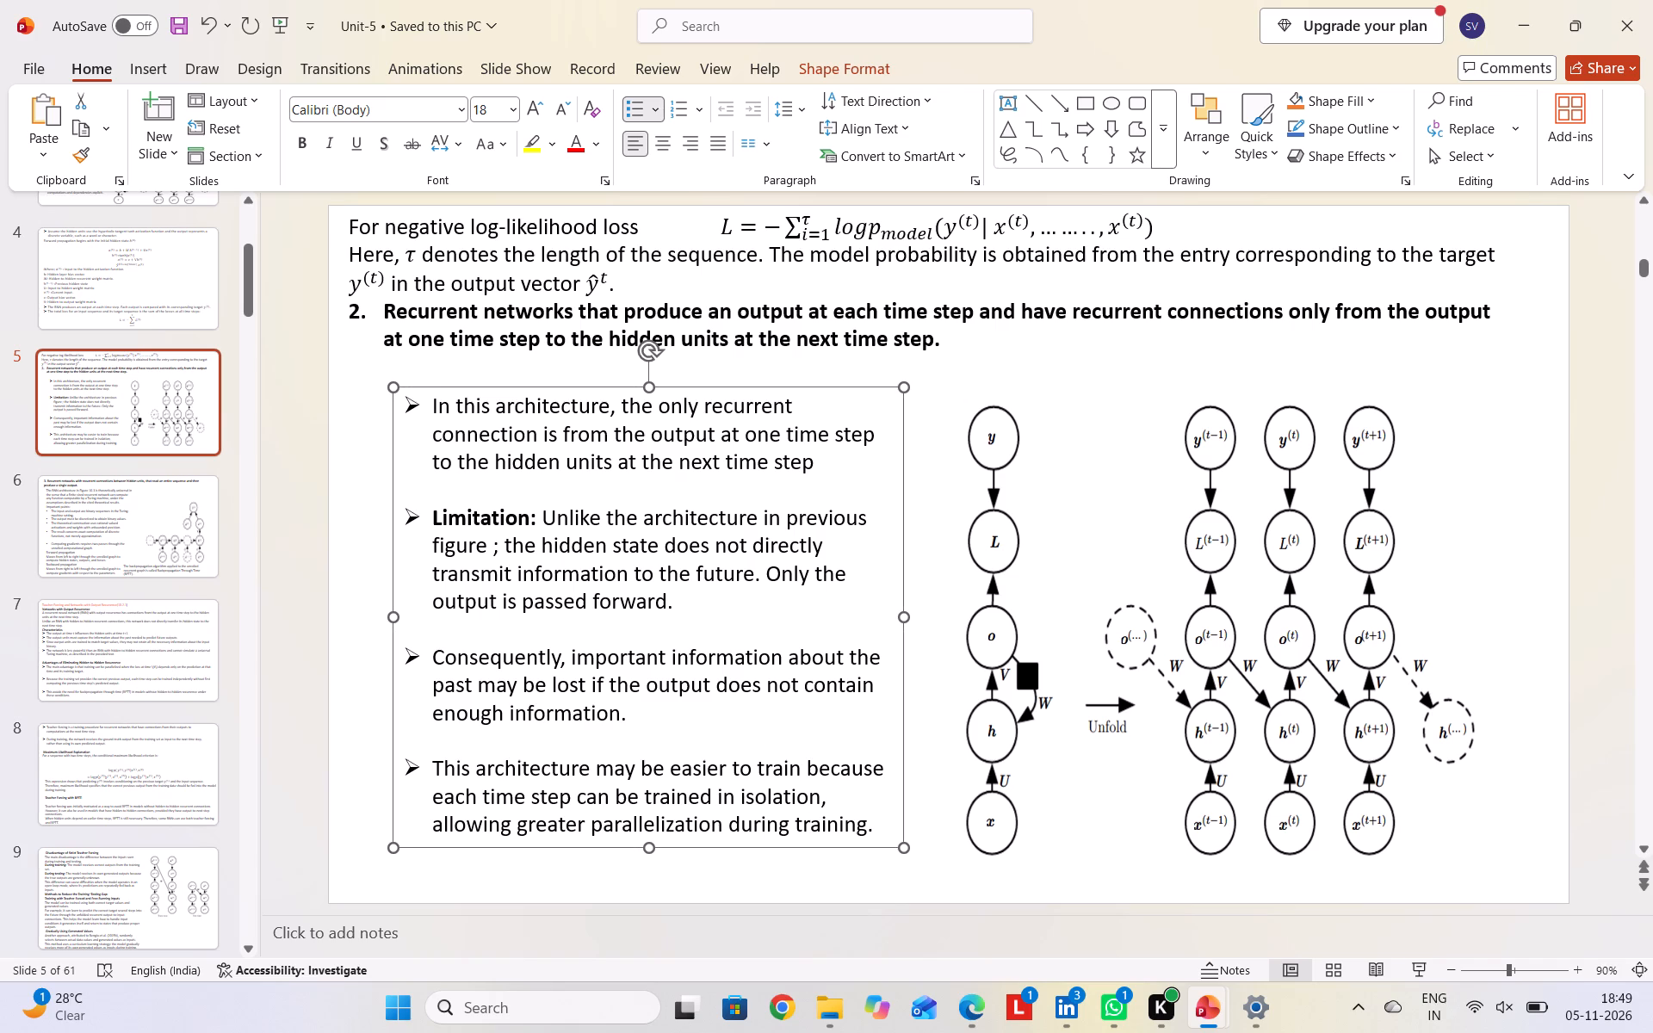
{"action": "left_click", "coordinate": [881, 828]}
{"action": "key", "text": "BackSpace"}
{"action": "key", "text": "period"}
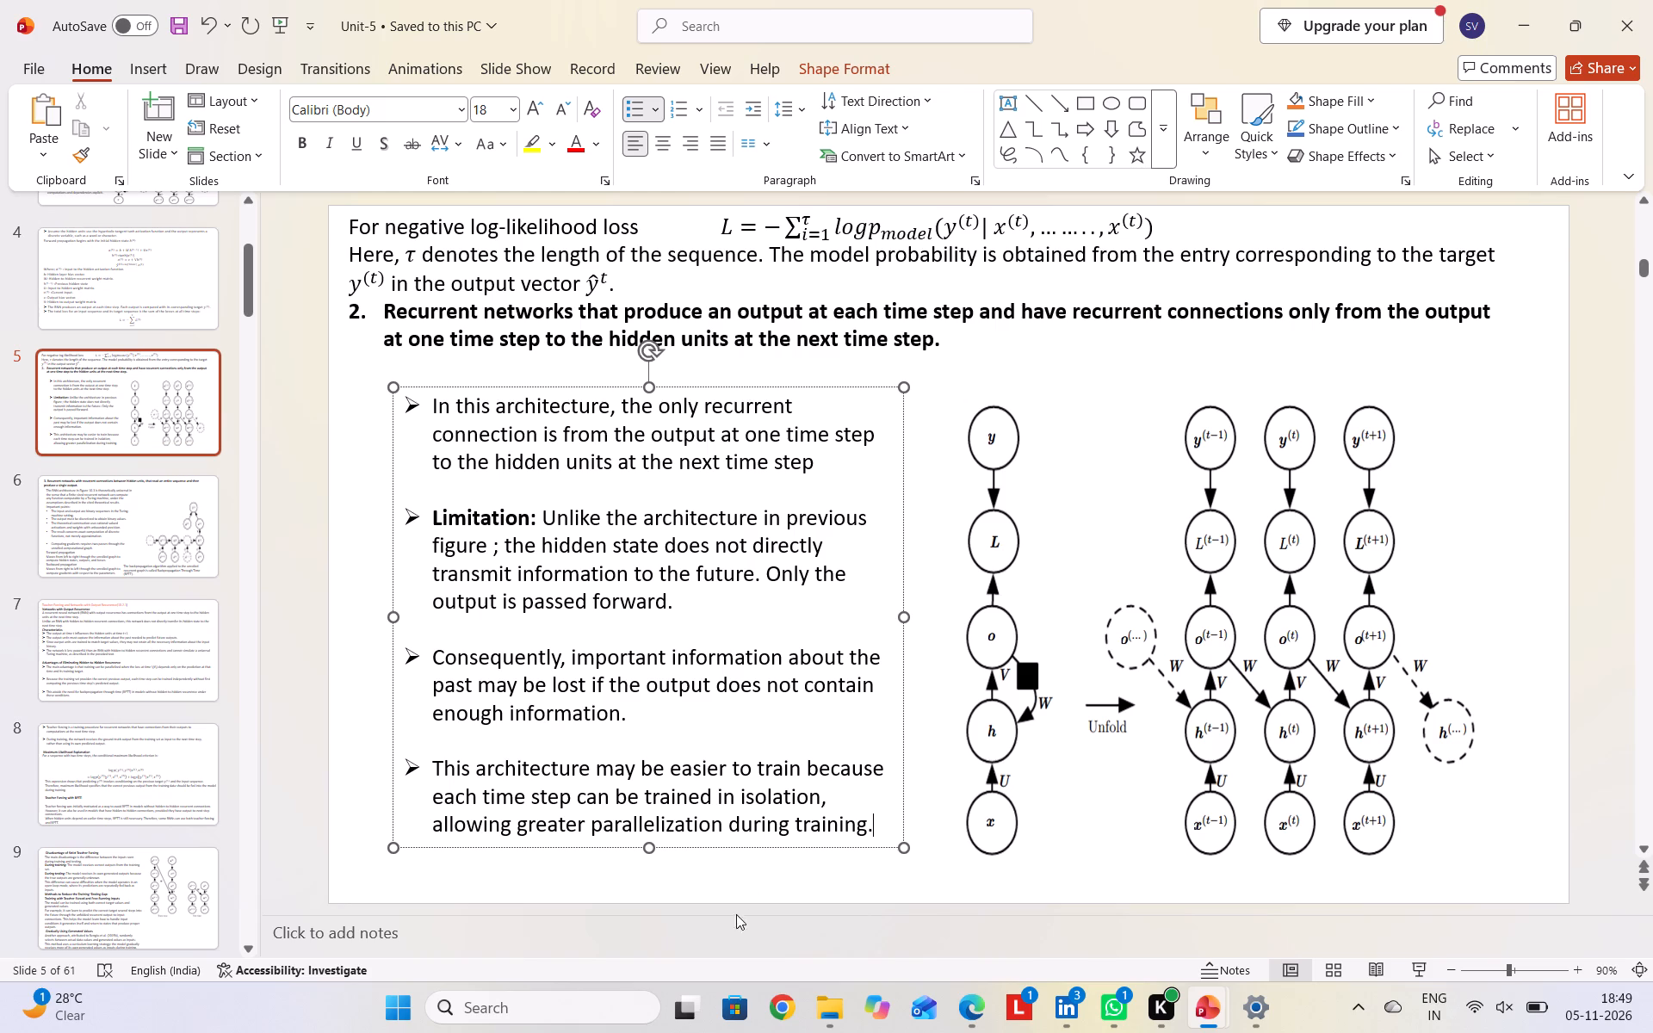
Go to slide 6 and review its numbered heading and the RNN architecture body text.
{"action": "left_click", "coordinate": [792, 873]}
{"action": "key", "text": "Down"}
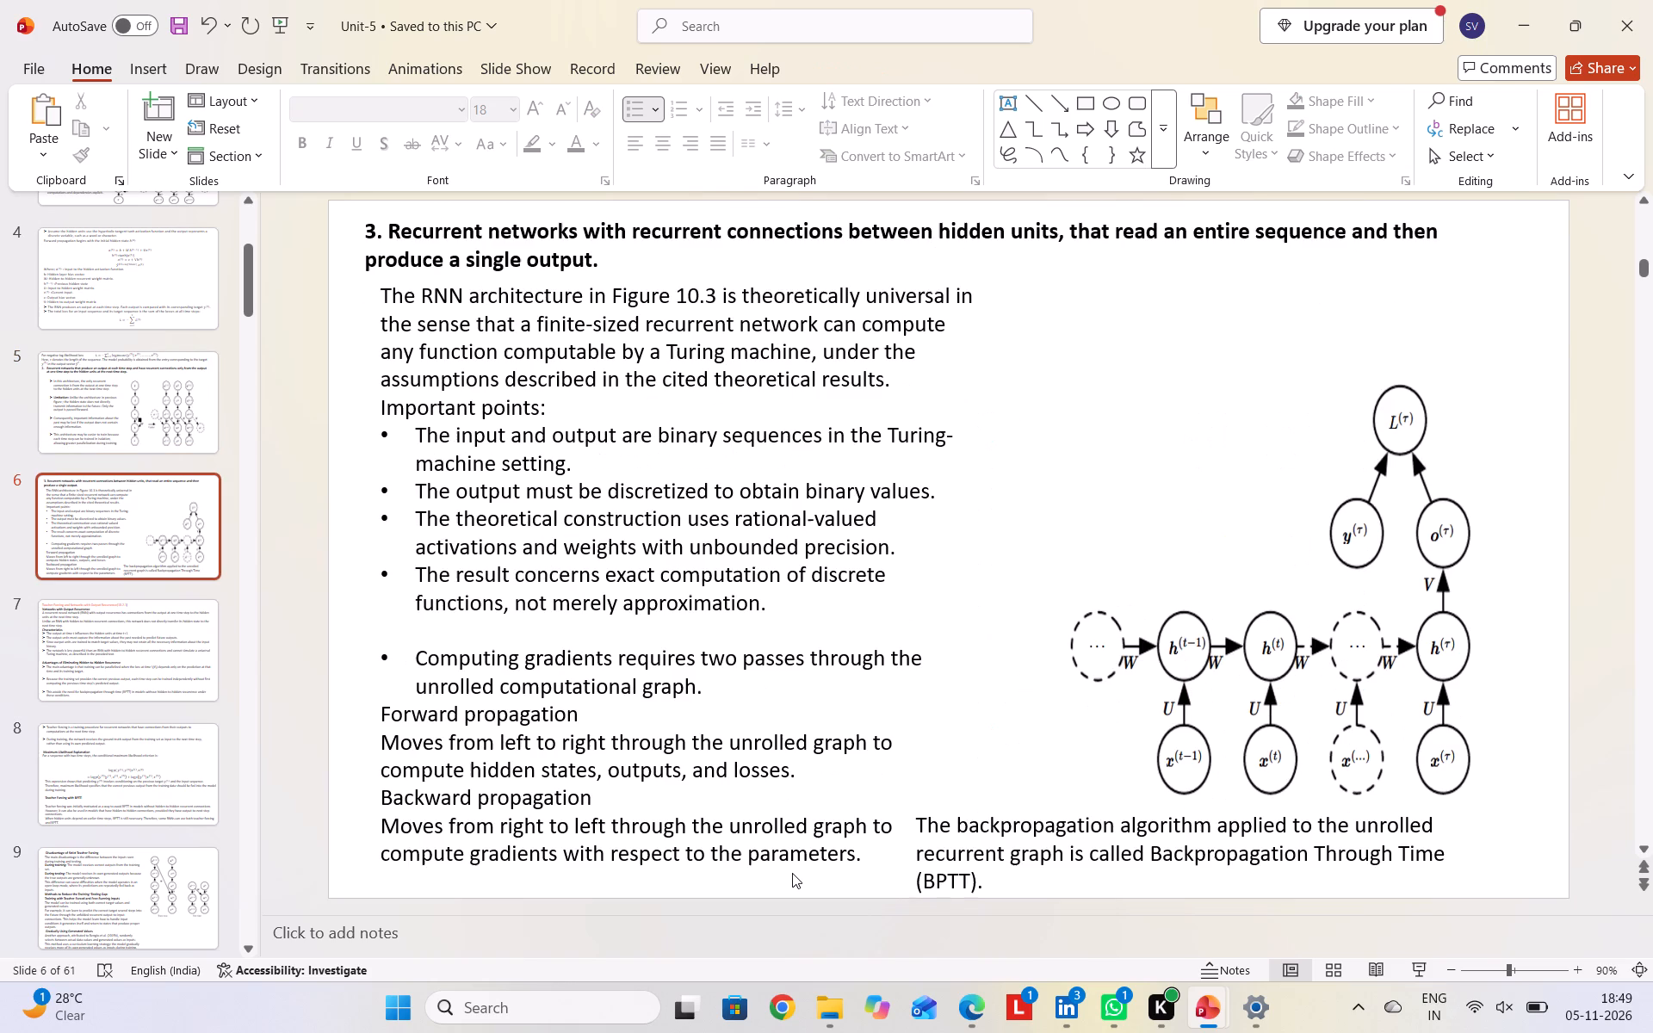
{"action": "left_click", "coordinate": [892, 556]}
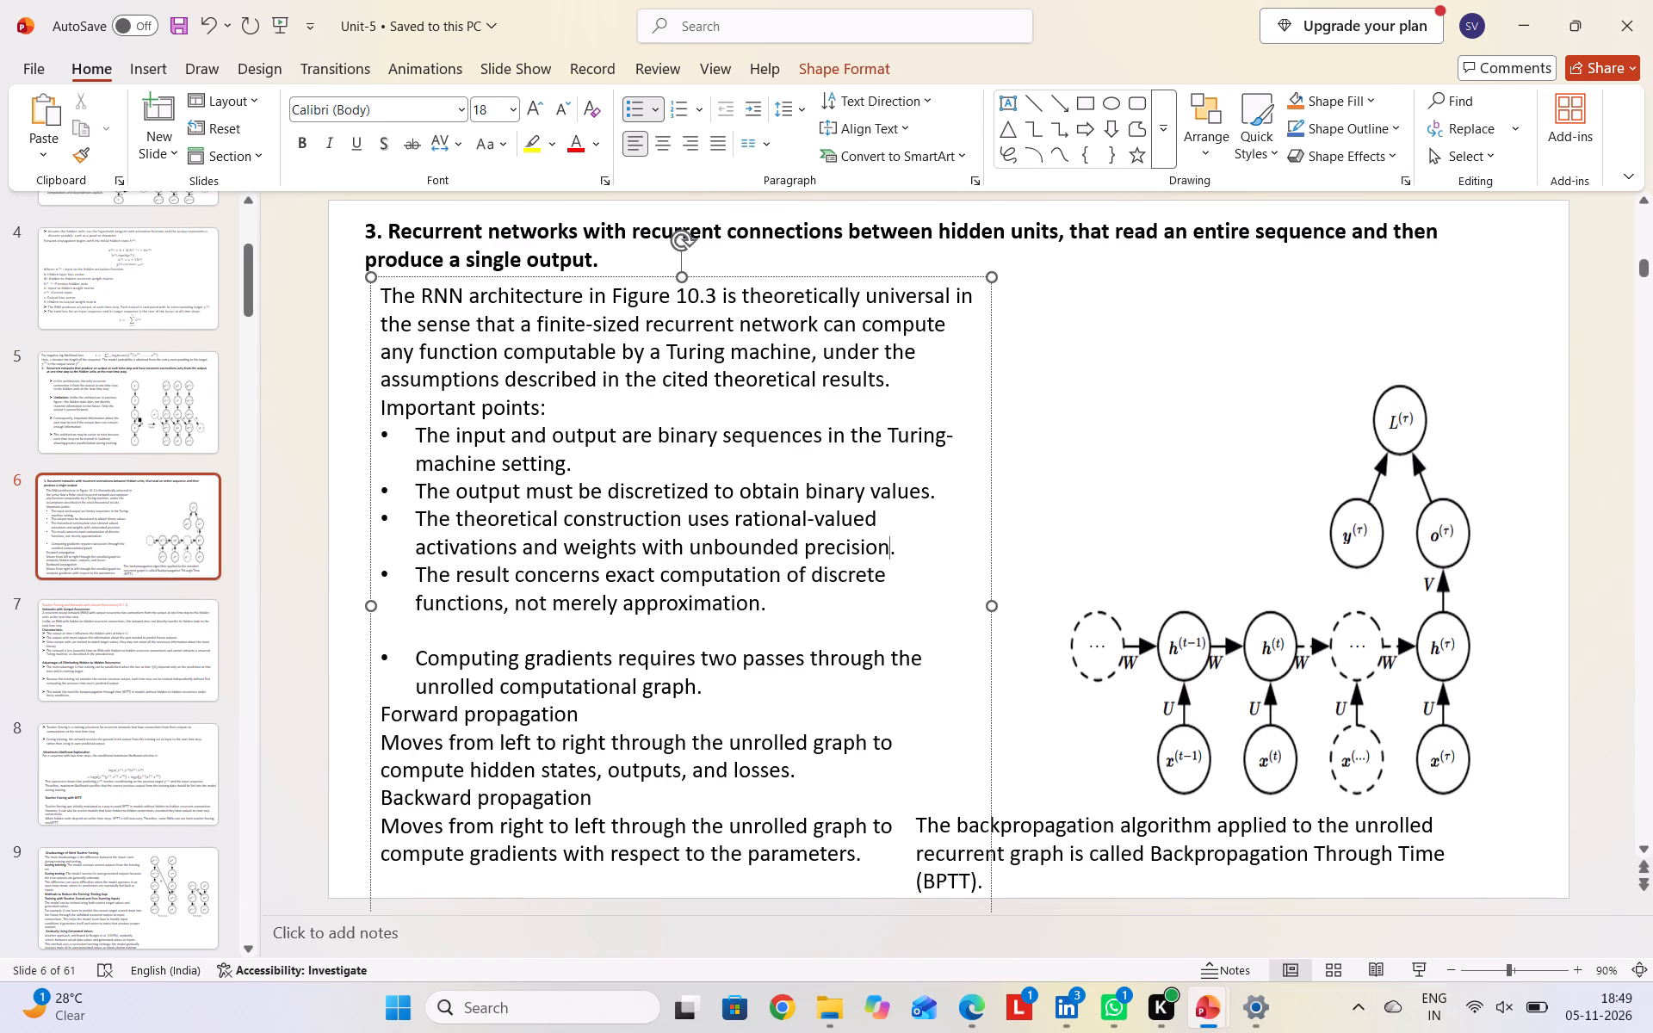
{"action": "left_click", "coordinate": [766, 376]}
{"action": "left_click", "coordinate": [626, 270]}
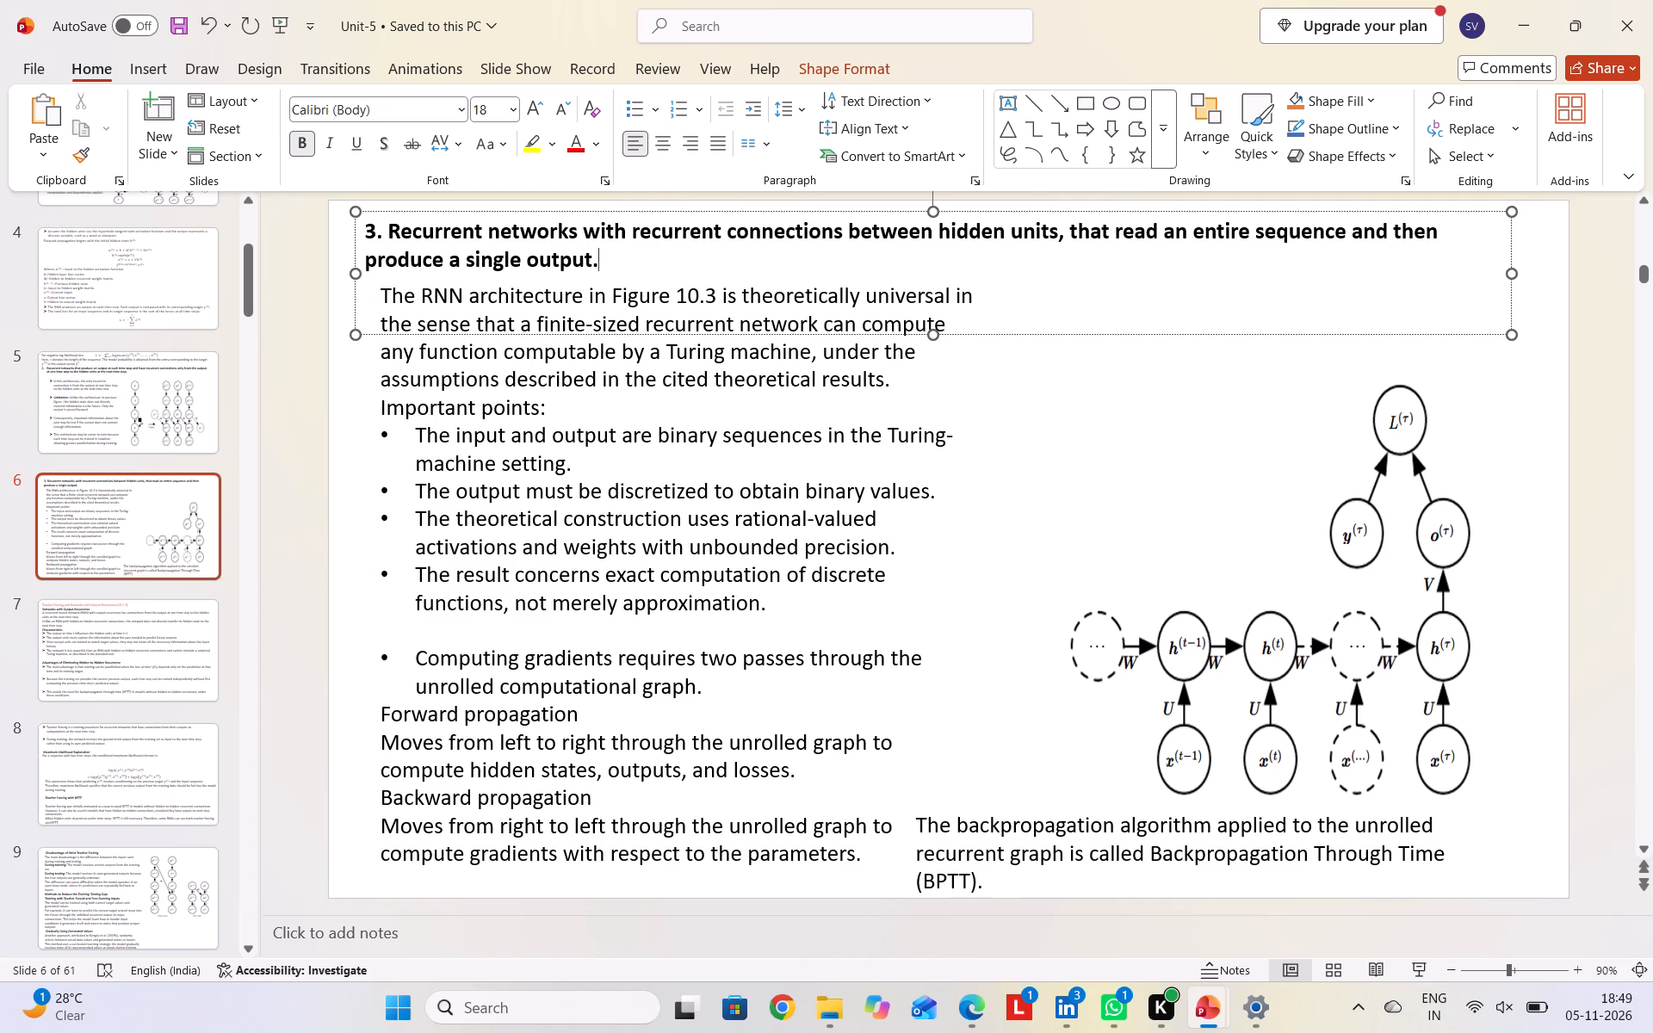
{"action": "left_click", "coordinate": [867, 245]}
{"action": "left_click", "coordinate": [771, 286]}
{"action": "left_click", "coordinate": [745, 266]}
{"action": "left_click", "coordinate": [747, 425]}
{"action": "left_click", "coordinate": [864, 269]}
{"action": "left_click", "coordinate": [785, 352]}
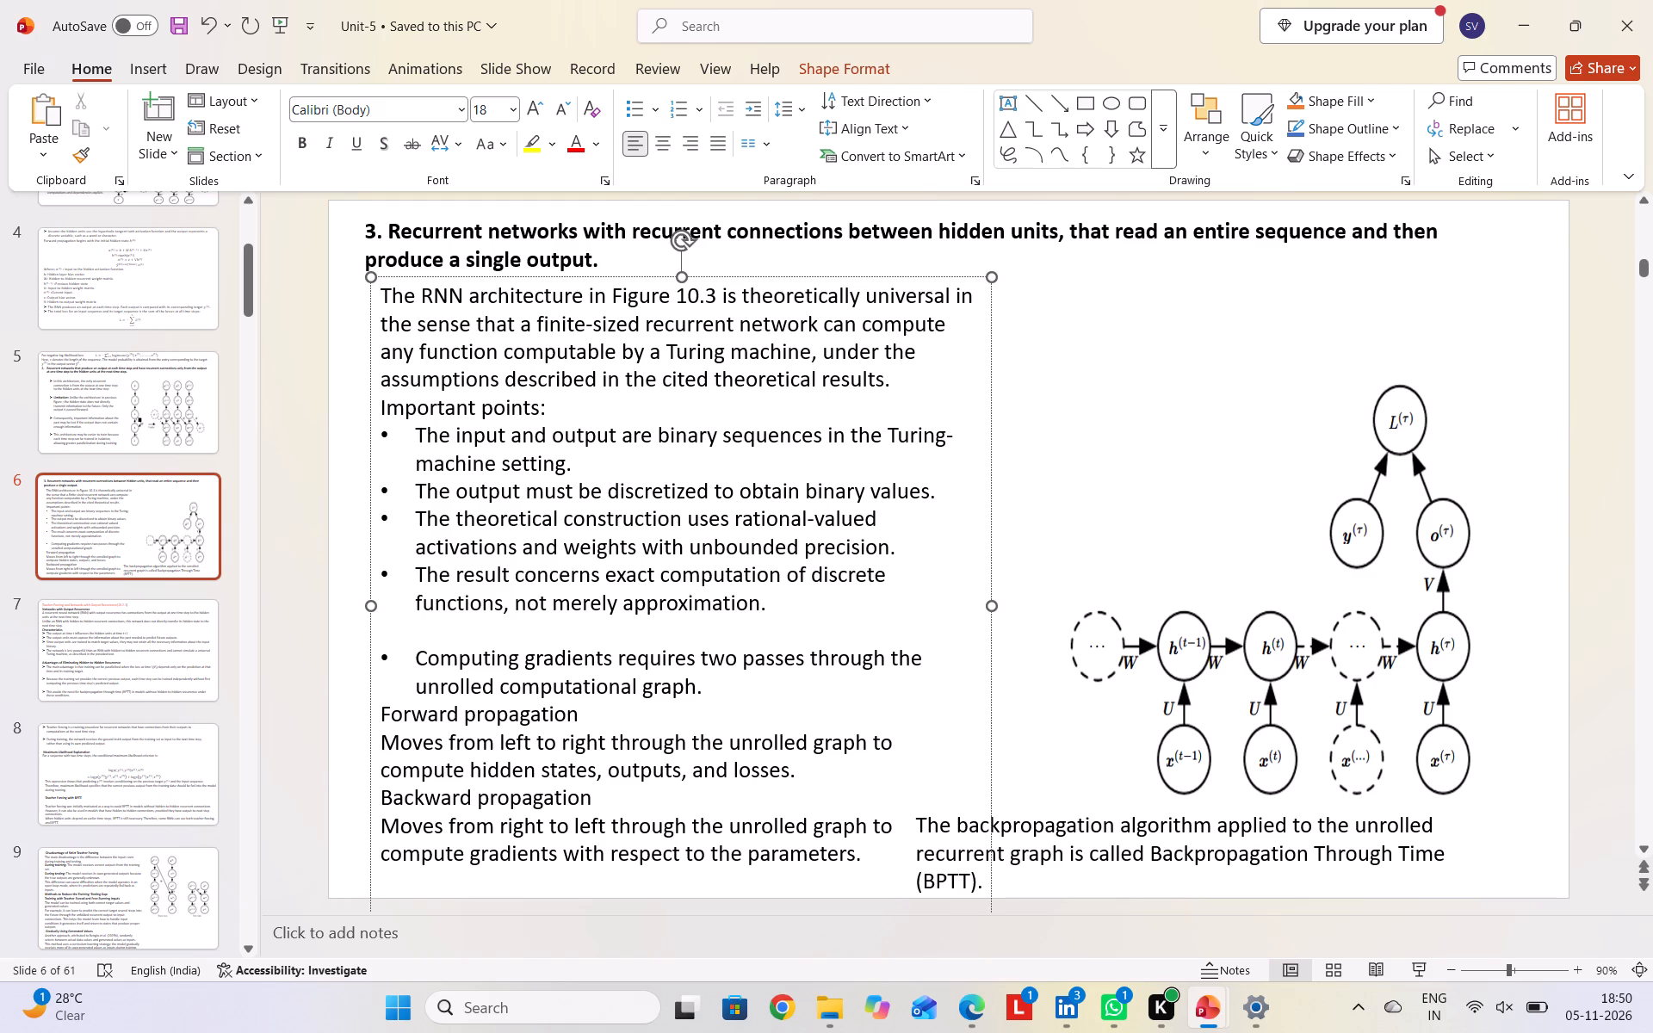
{"action": "left_click", "coordinate": [854, 261]}
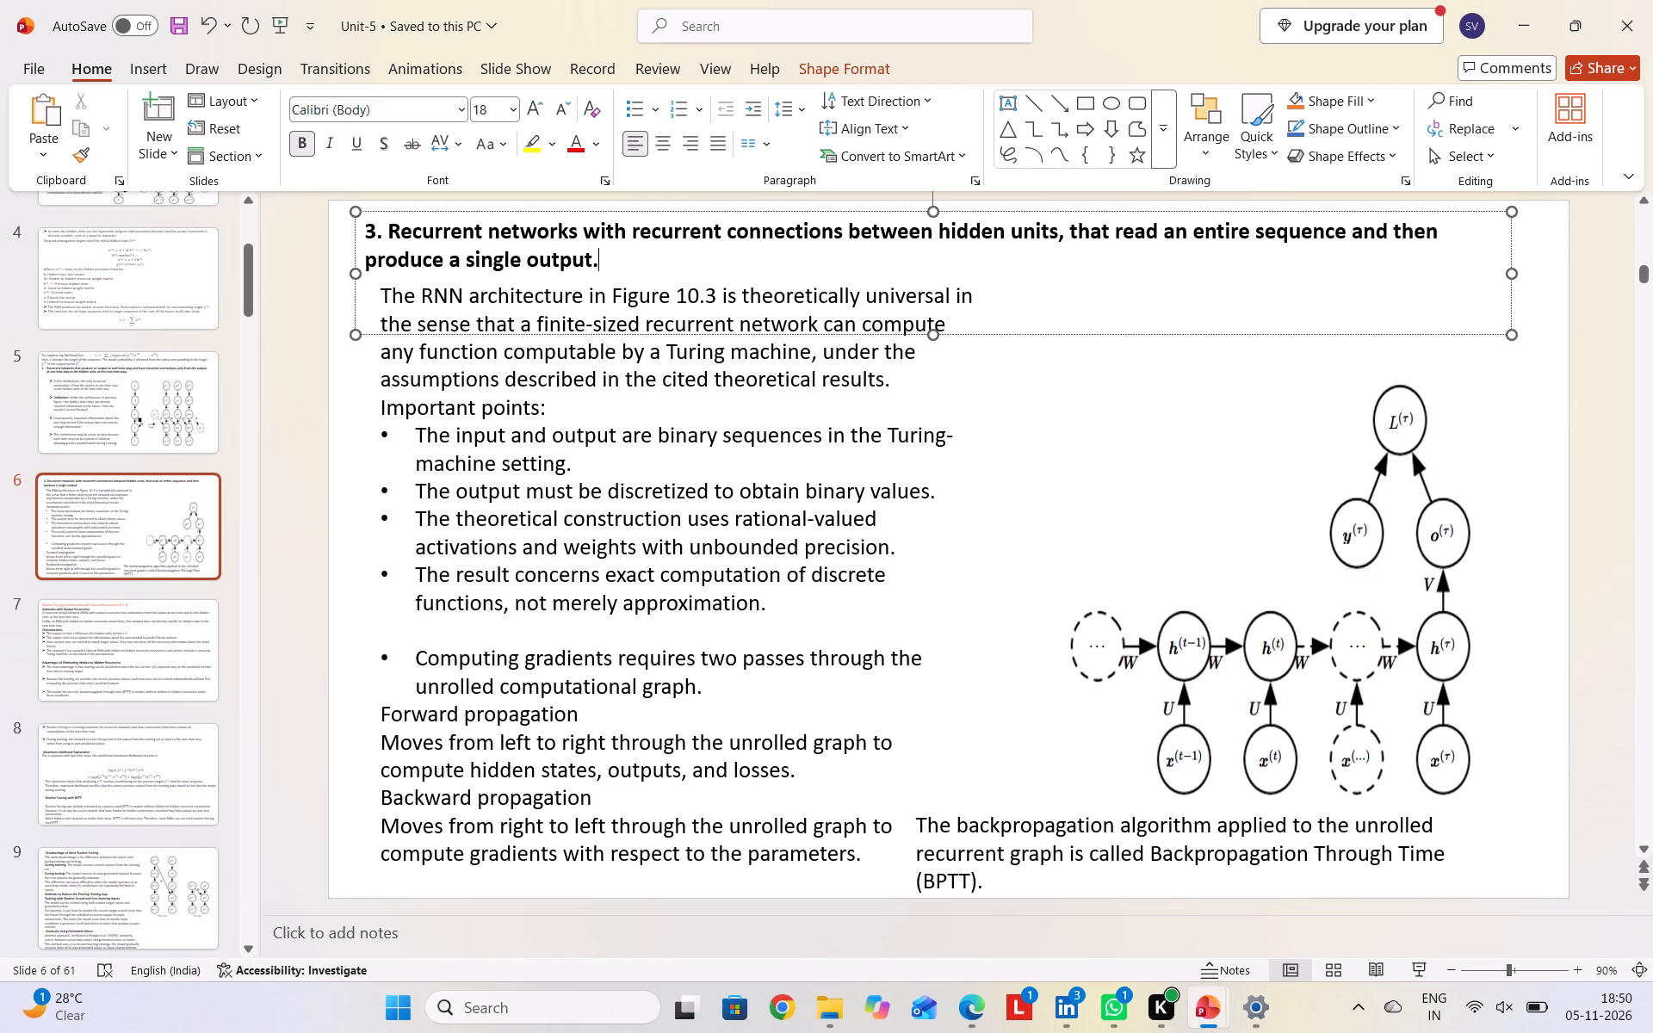
{"action": "left_click", "coordinate": [977, 326]}
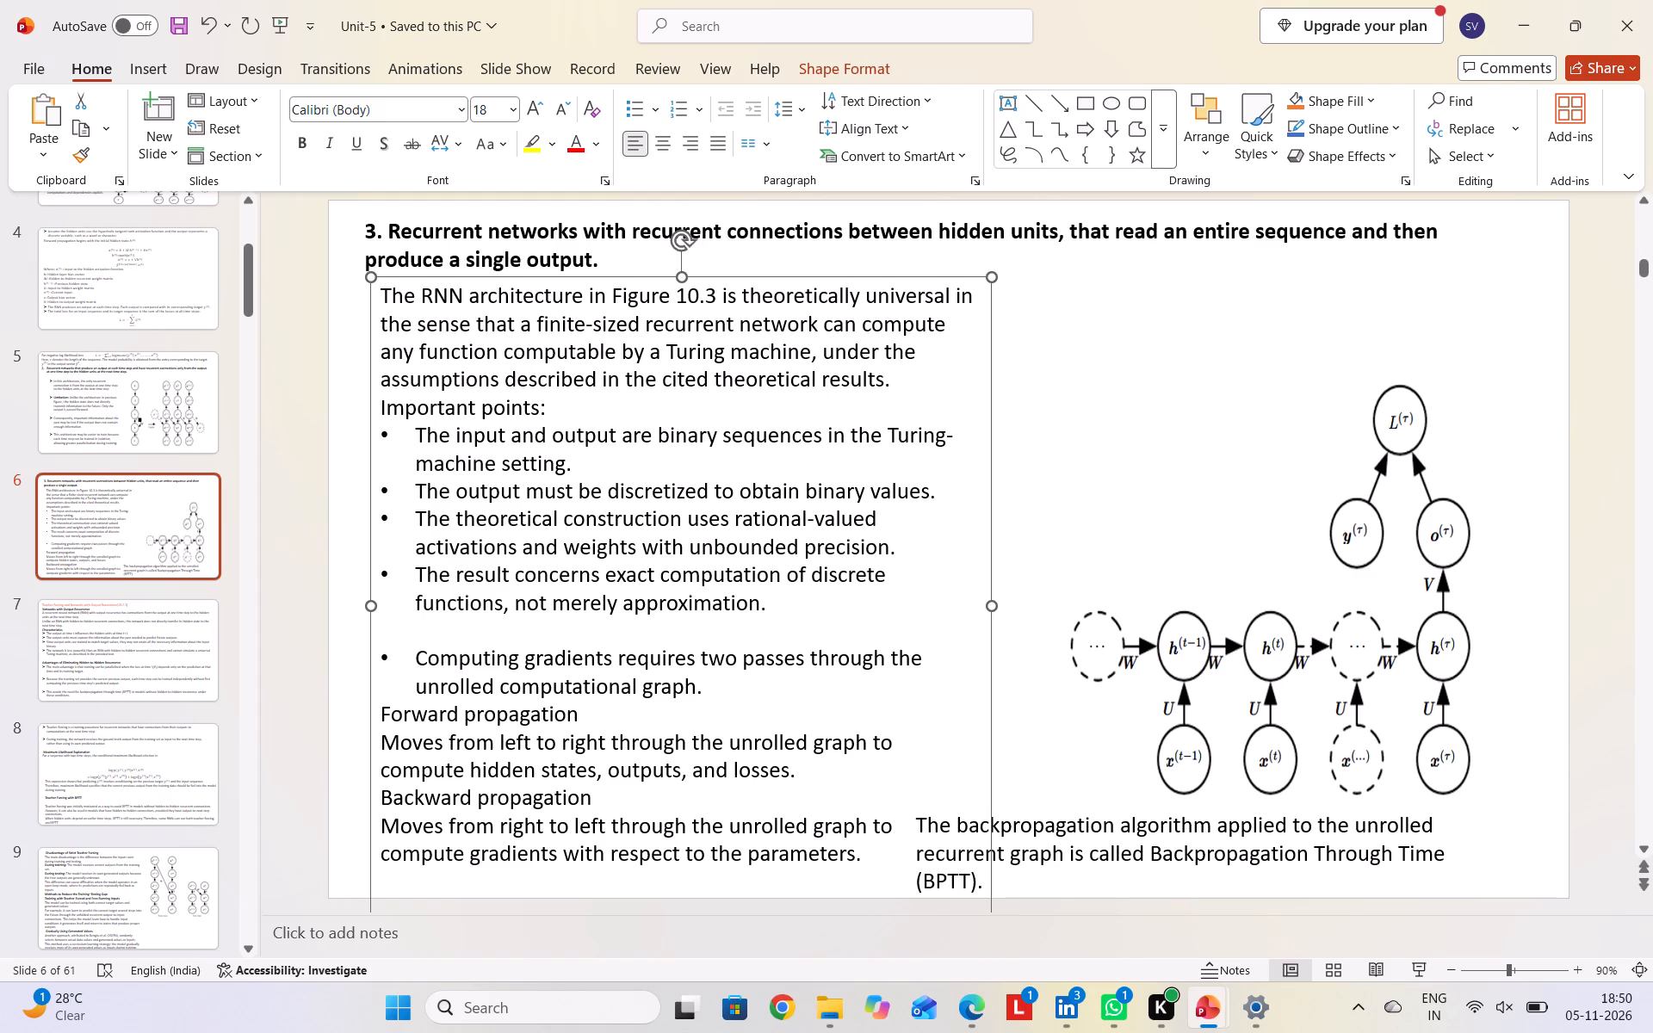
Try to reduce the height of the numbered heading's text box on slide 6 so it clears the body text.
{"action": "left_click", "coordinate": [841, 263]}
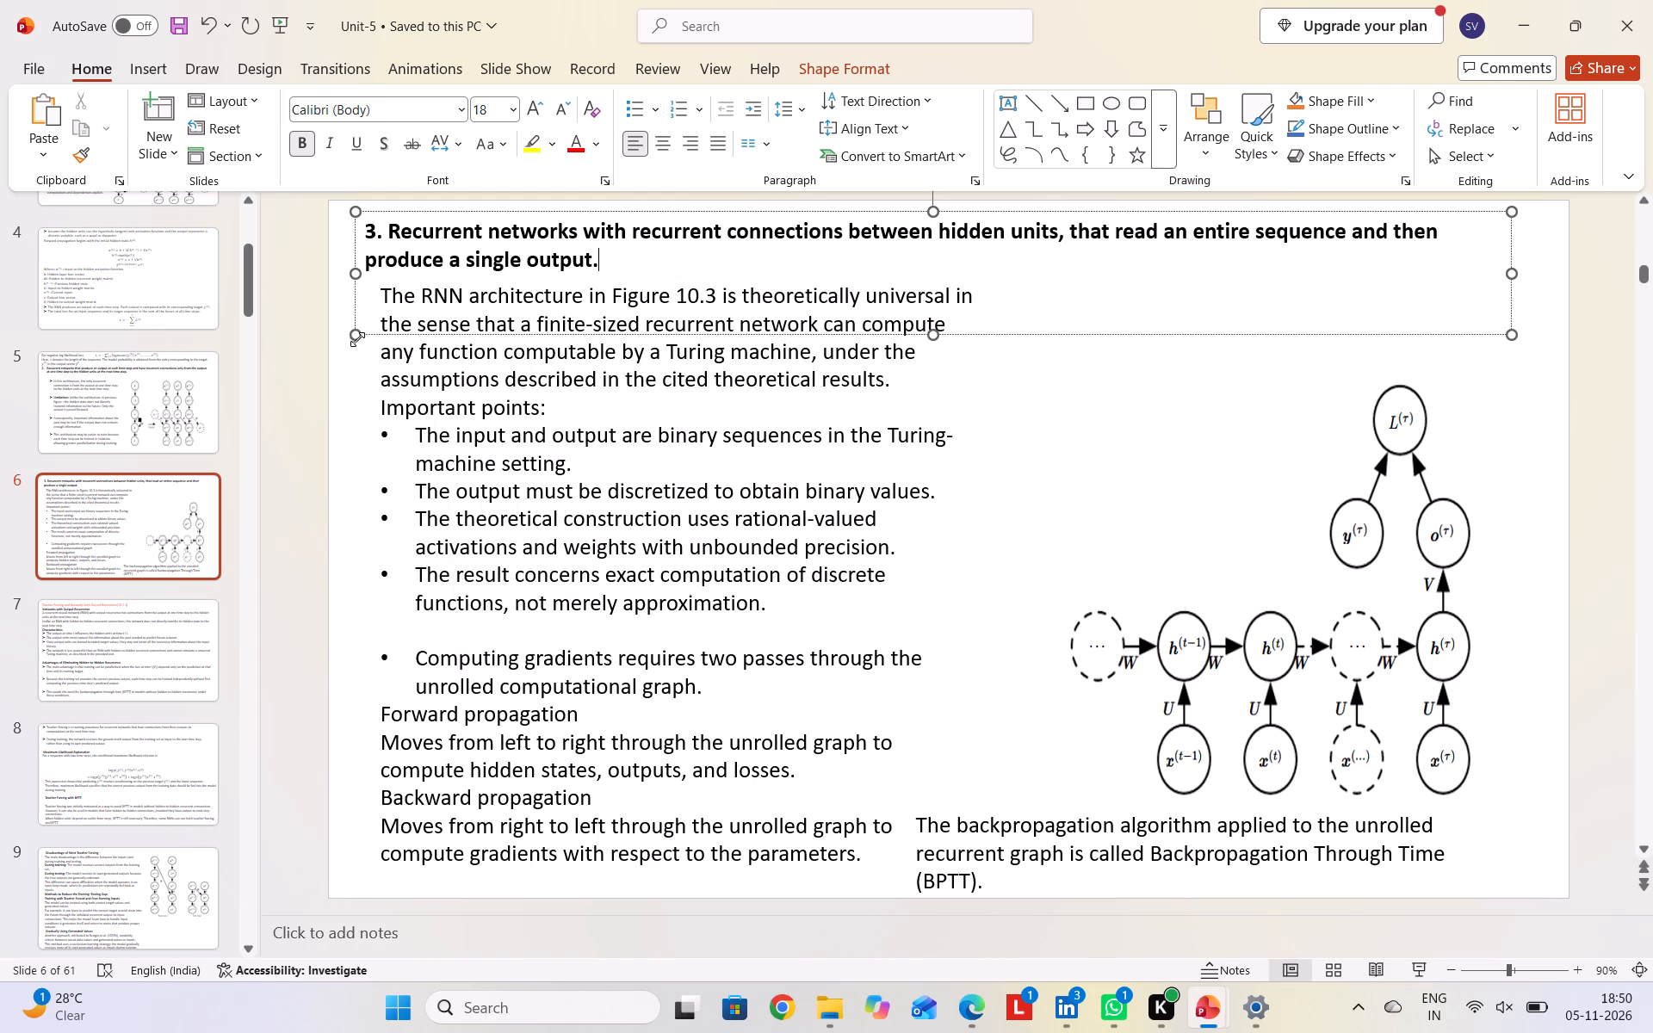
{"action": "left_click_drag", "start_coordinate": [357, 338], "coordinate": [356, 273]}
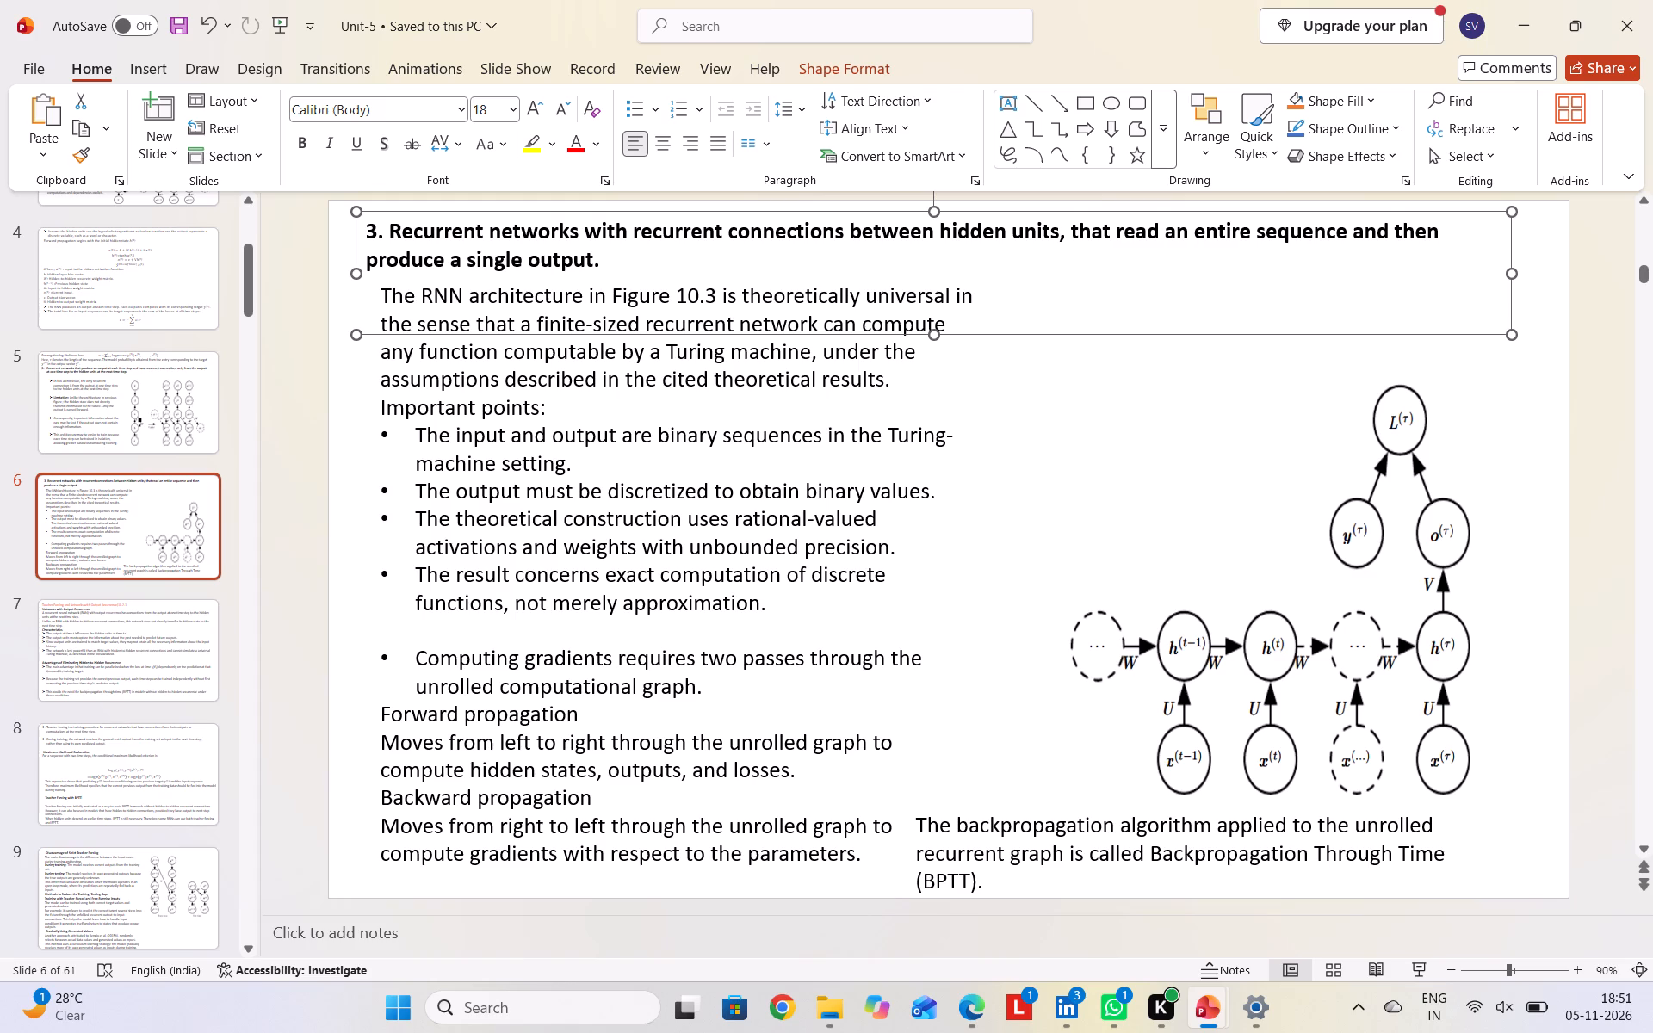
Stretch the network diagram on slide 6 horizontally toward the body text, keeping its height and outer edge in place.
{"action": "left_click", "coordinate": [1353, 541]}
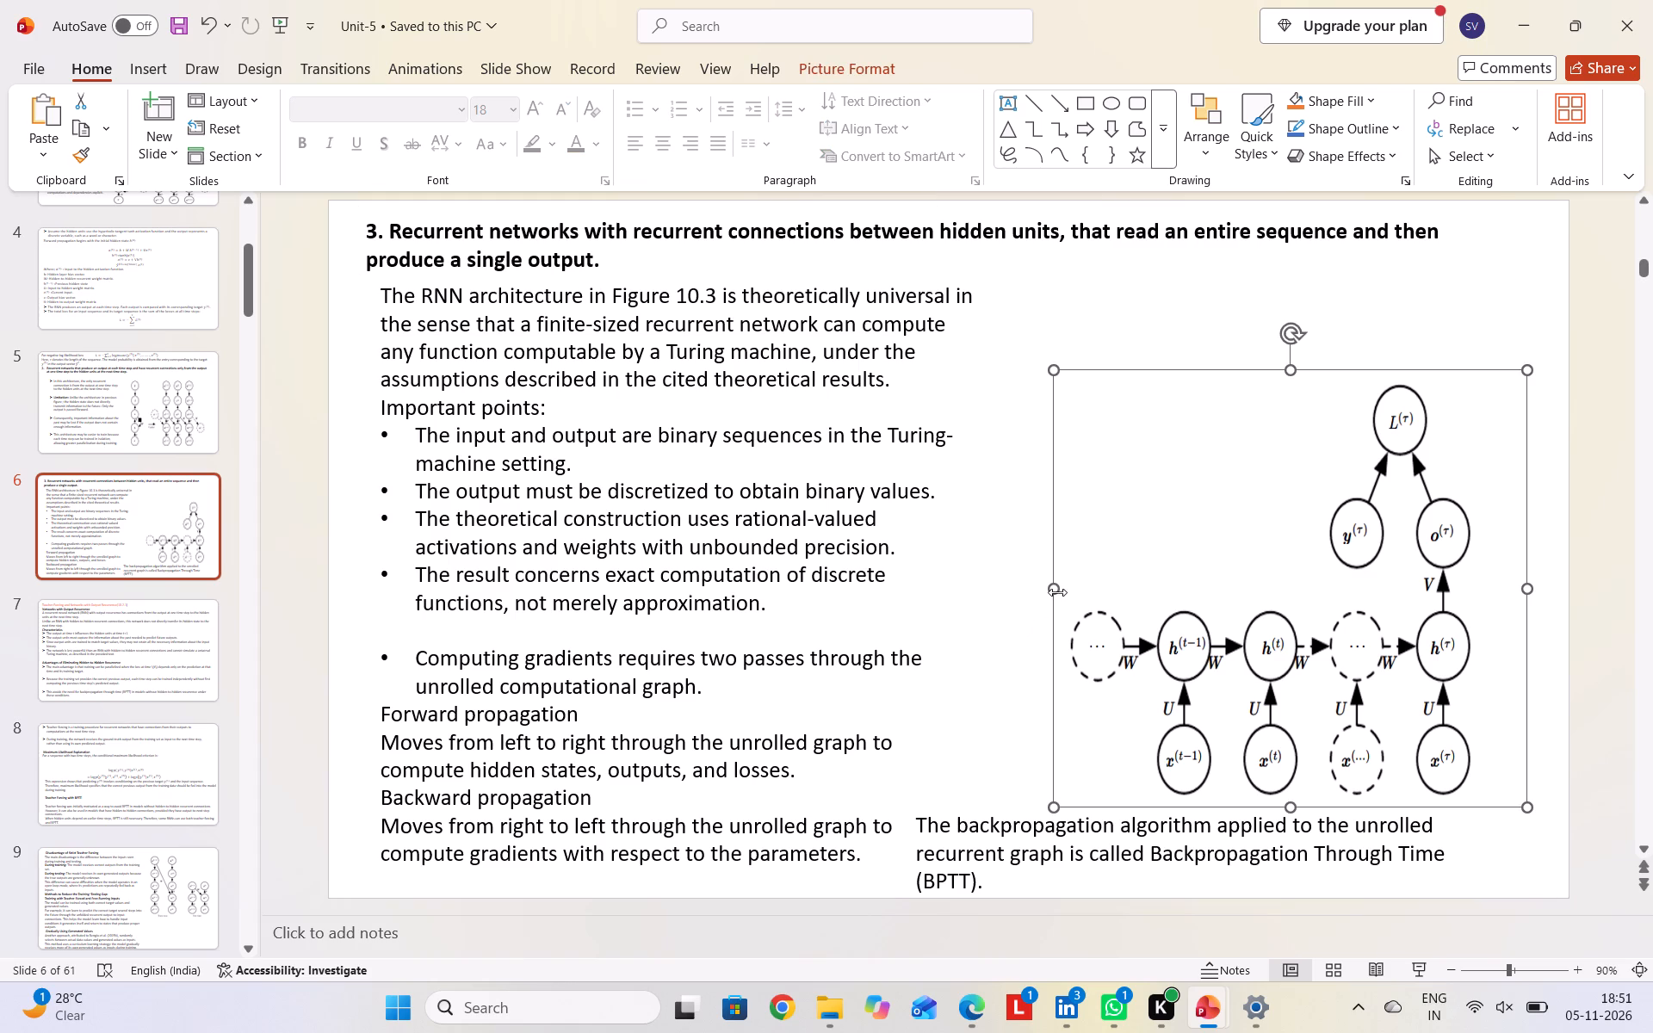
{"action": "left_click_drag", "start_coordinate": [1056, 591], "coordinate": [961, 597]}
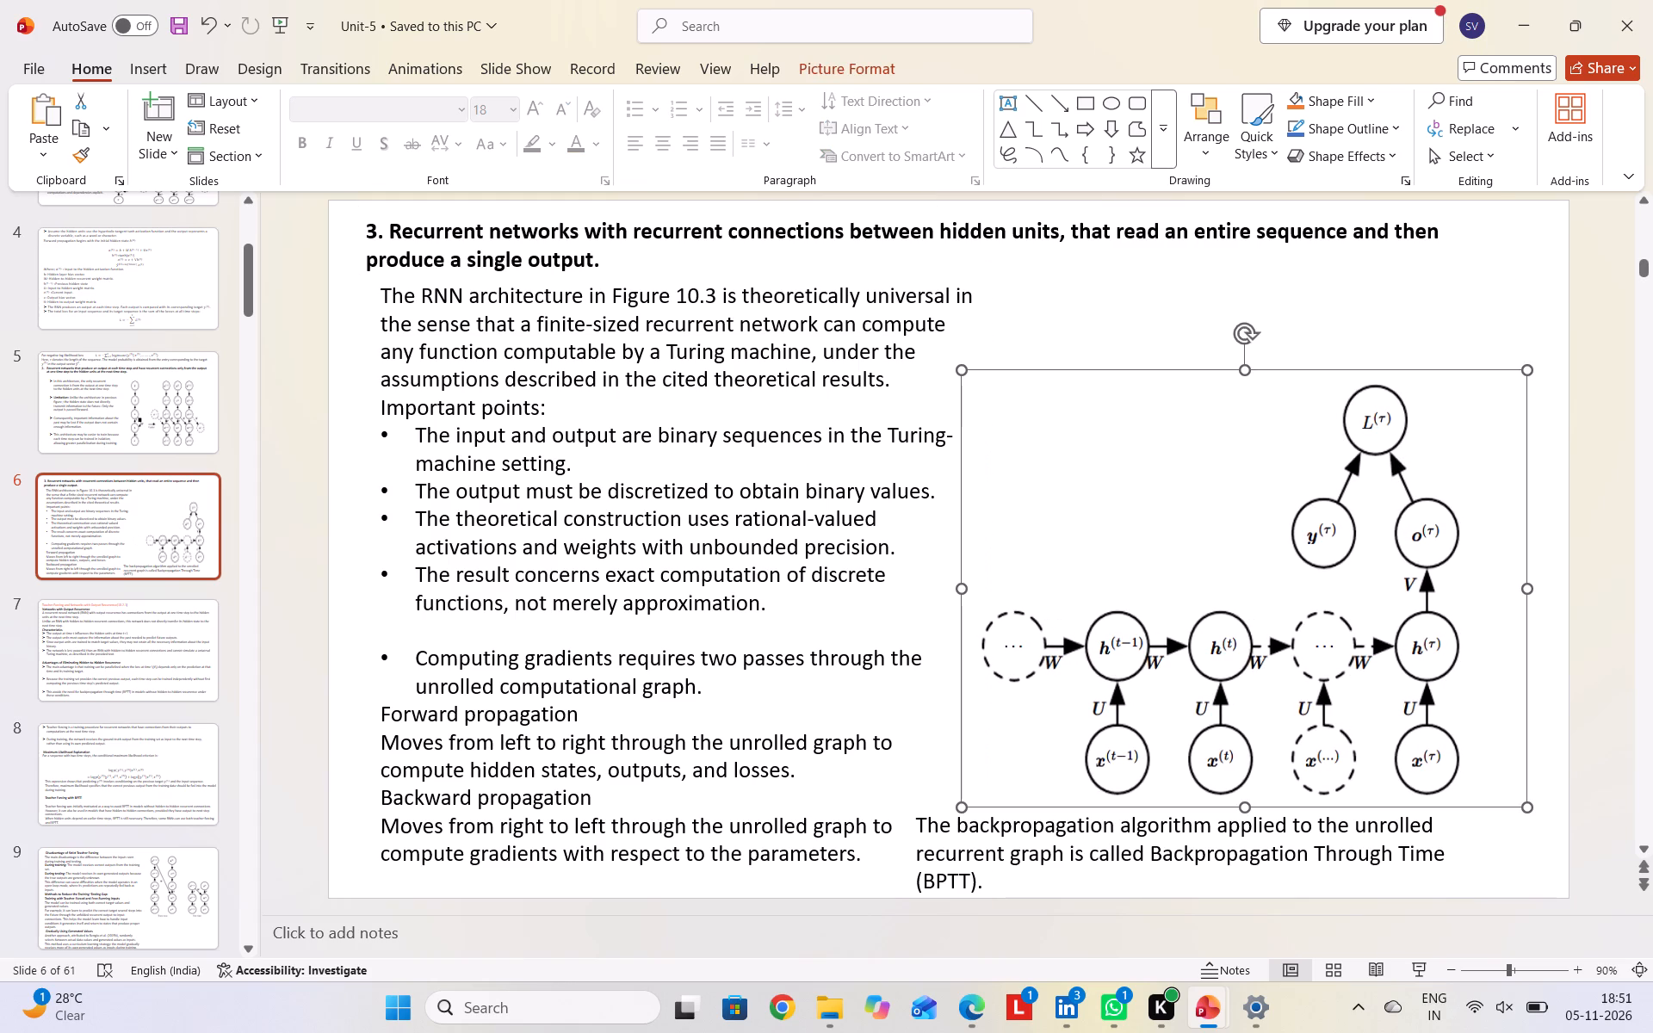
{"action": "left_click", "coordinate": [1166, 301]}
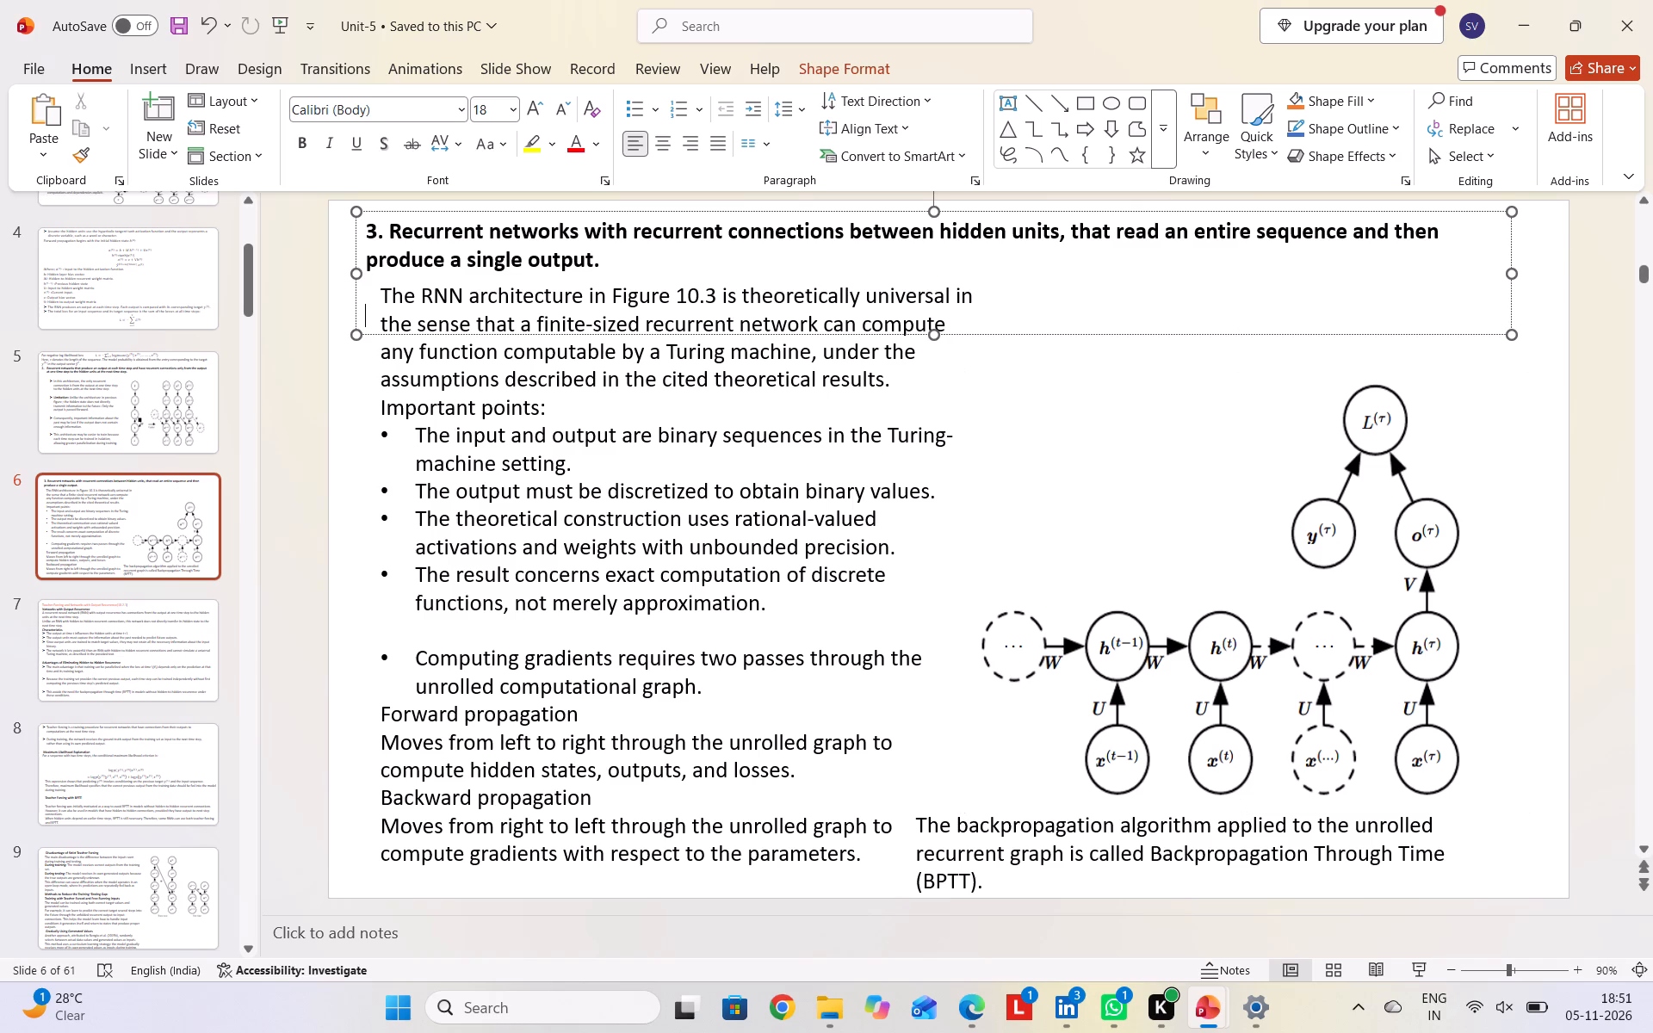
{"action": "left_click", "coordinate": [1183, 496]}
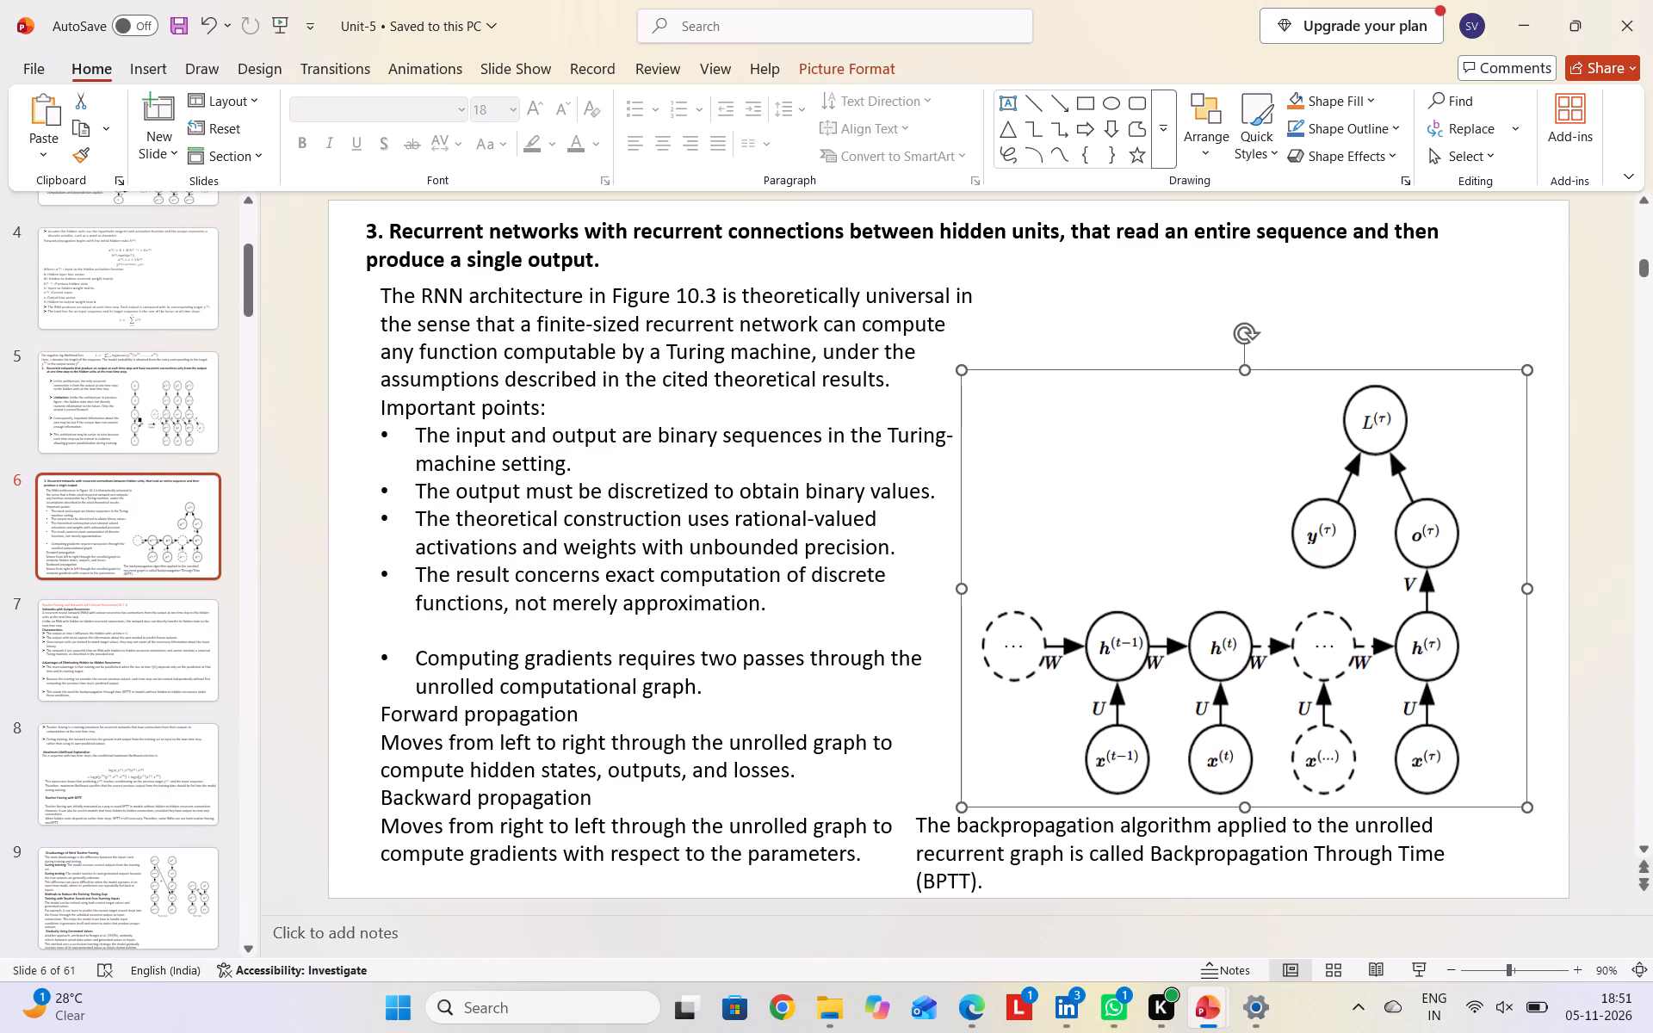
{"action": "left_click", "coordinate": [1127, 353]}
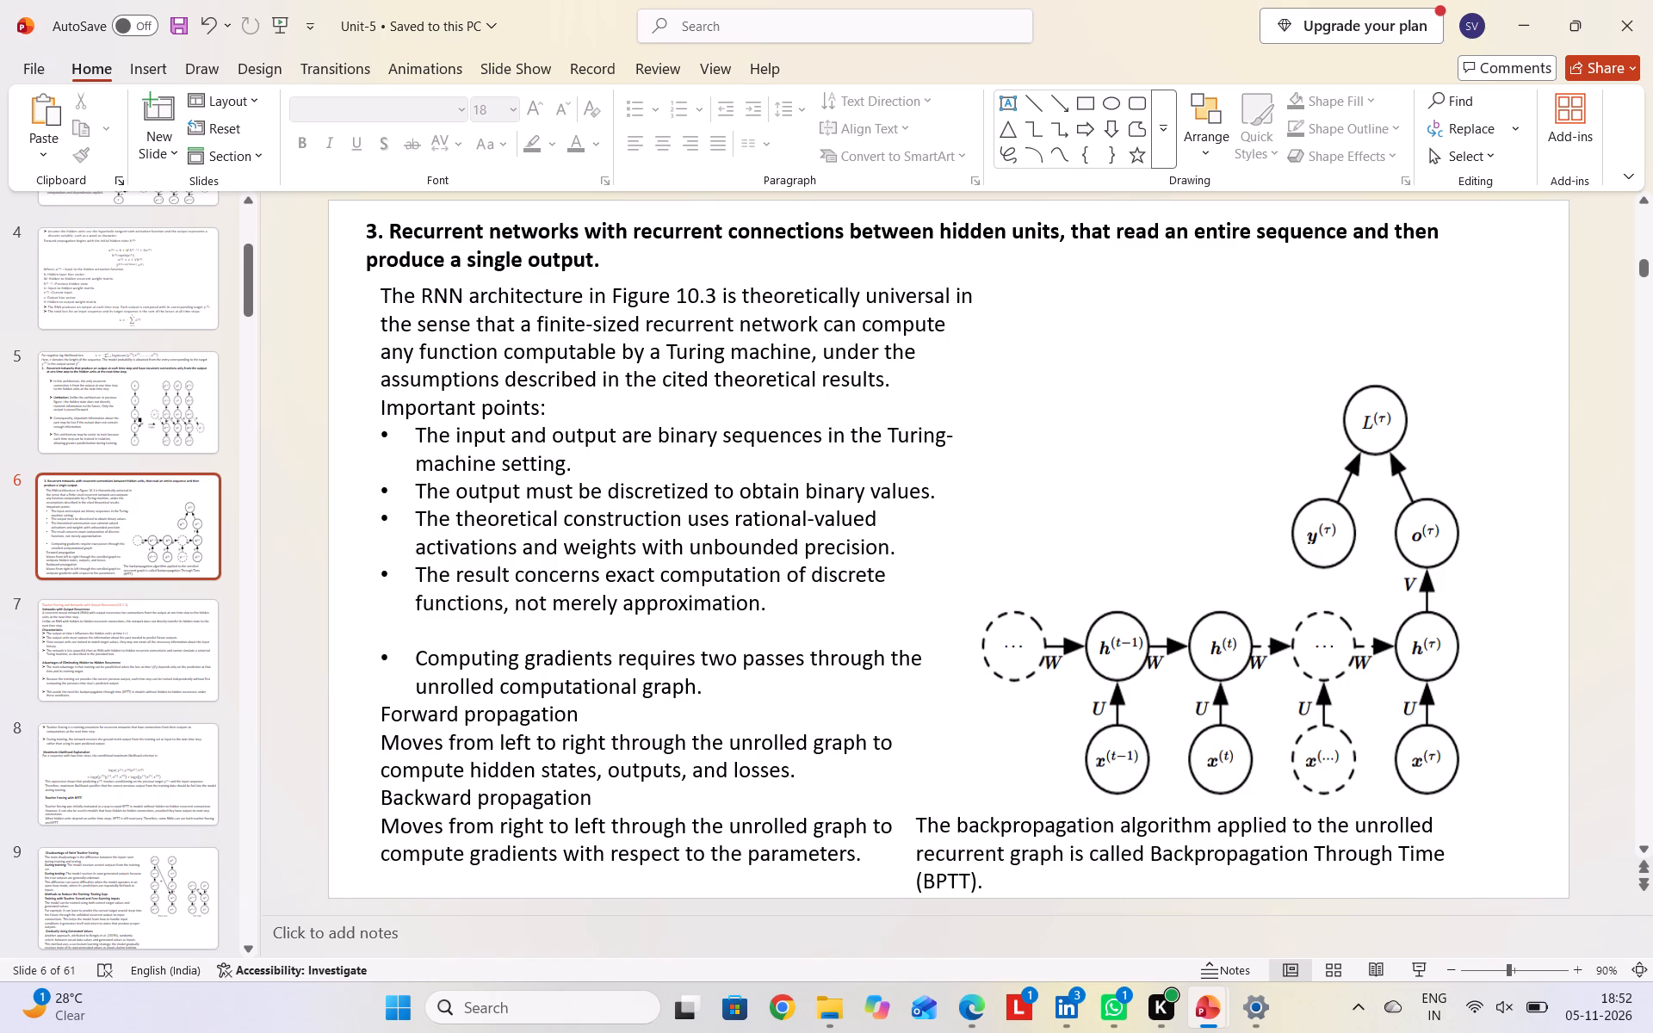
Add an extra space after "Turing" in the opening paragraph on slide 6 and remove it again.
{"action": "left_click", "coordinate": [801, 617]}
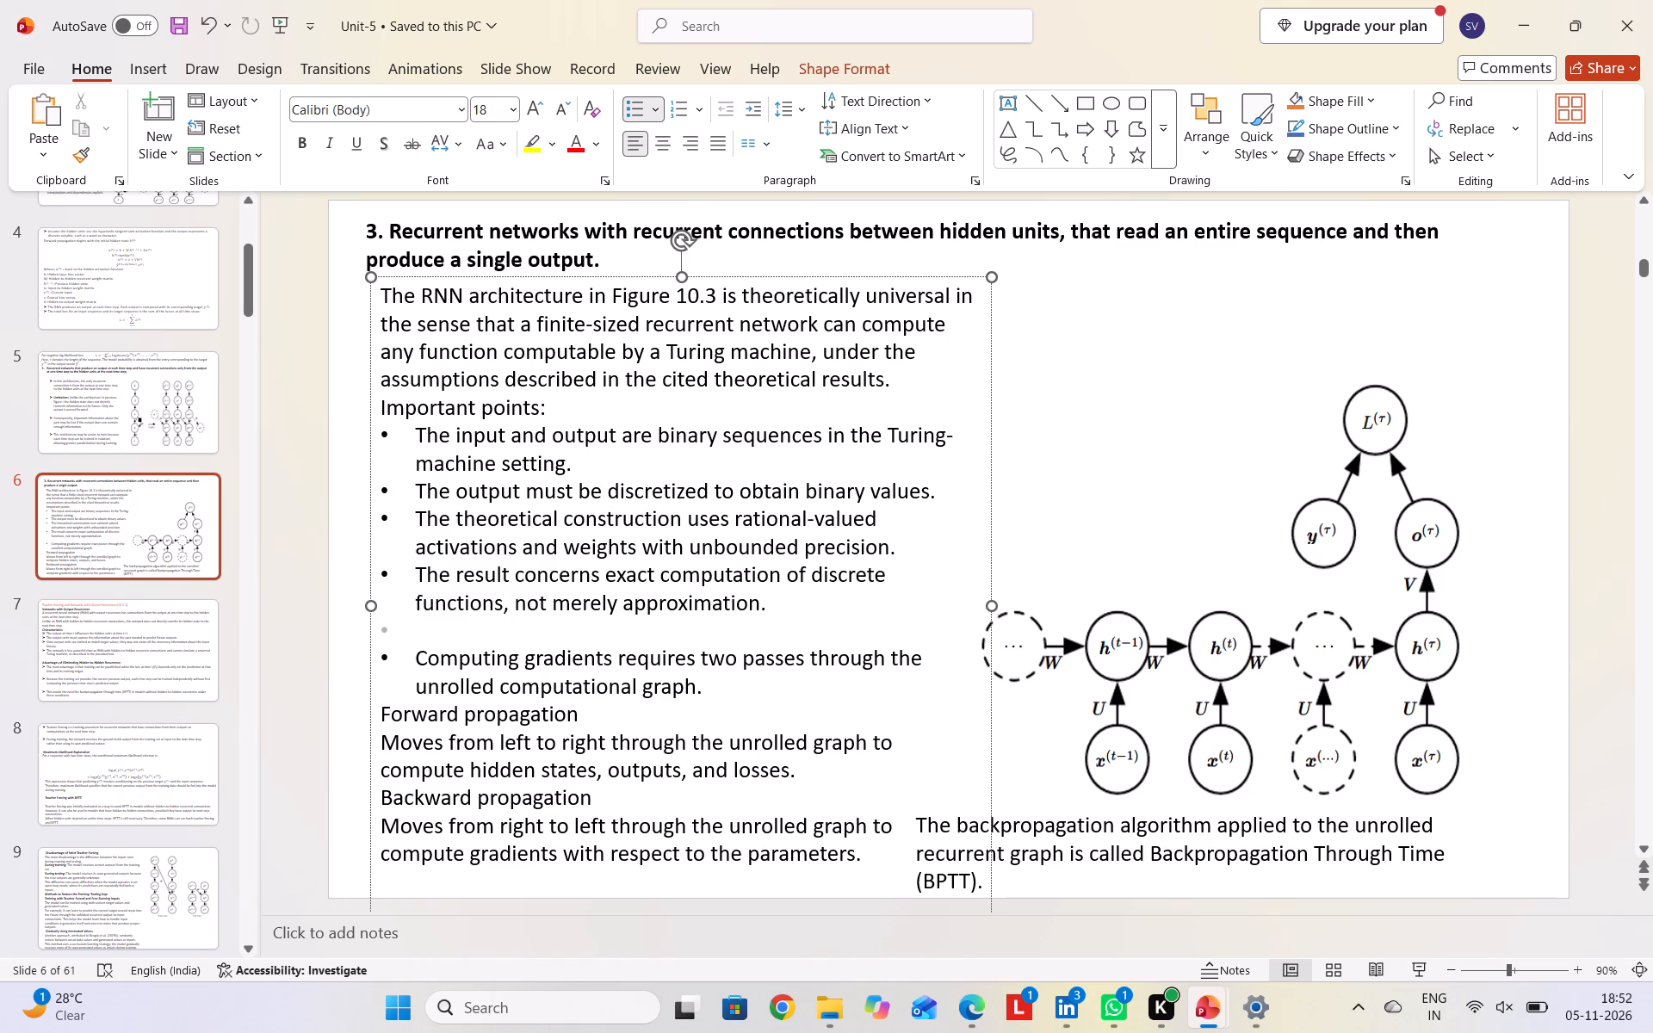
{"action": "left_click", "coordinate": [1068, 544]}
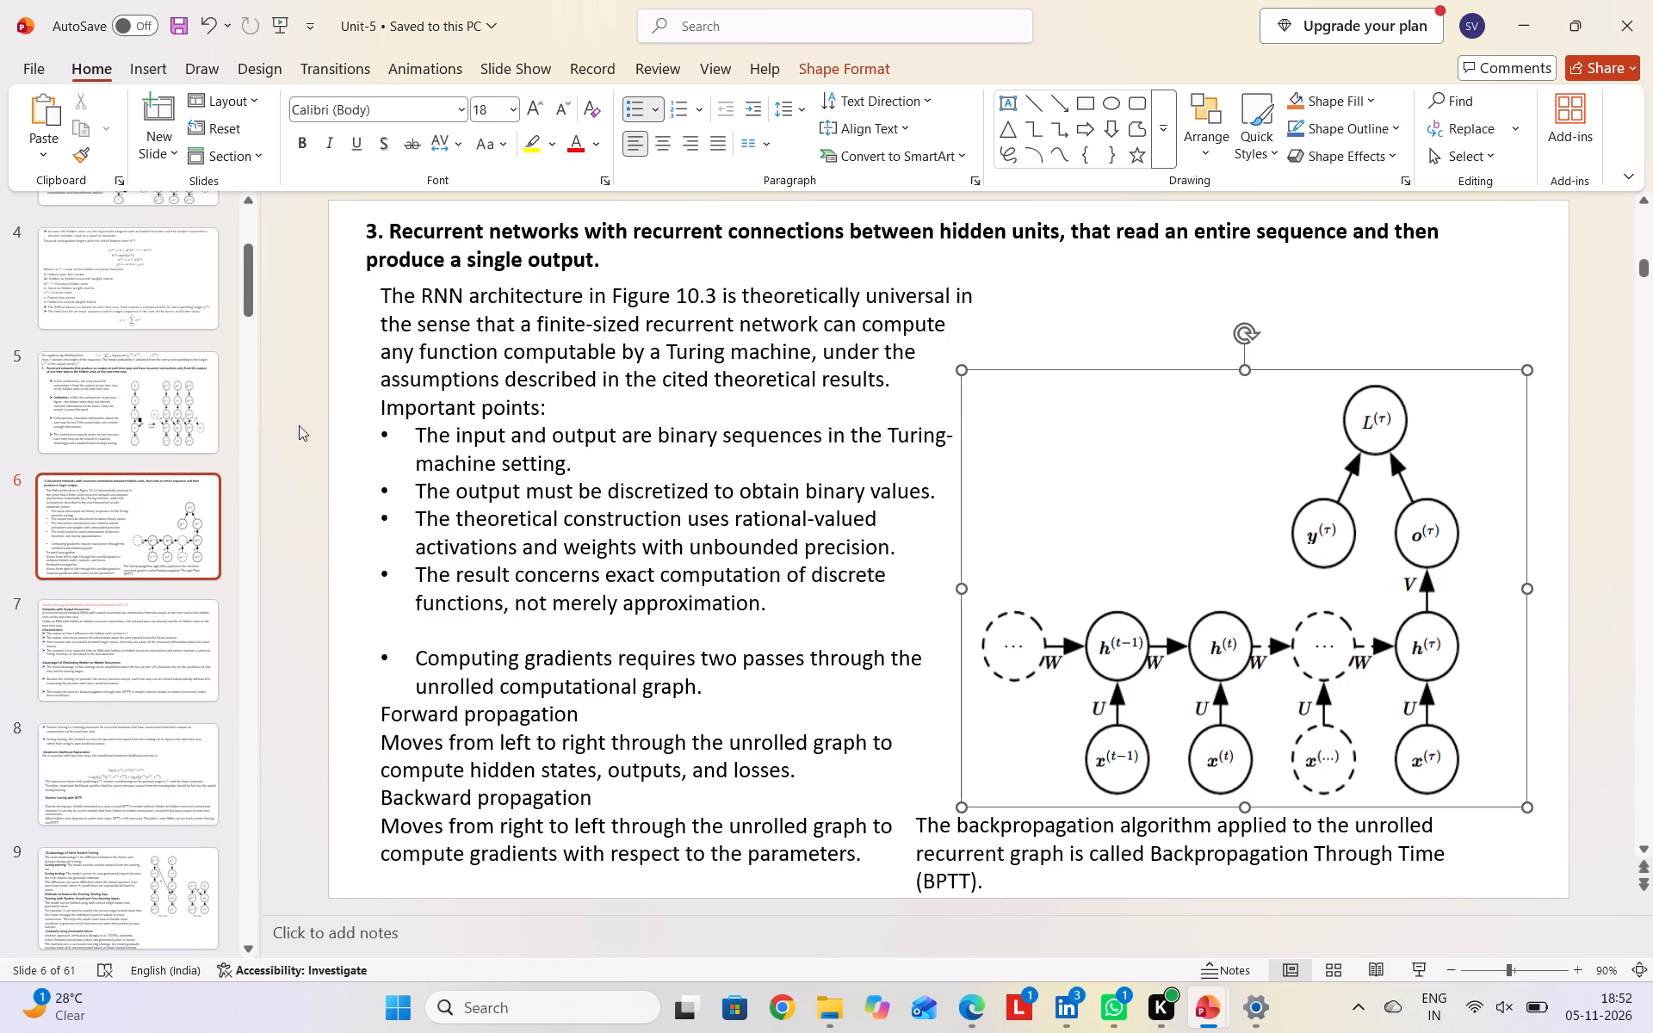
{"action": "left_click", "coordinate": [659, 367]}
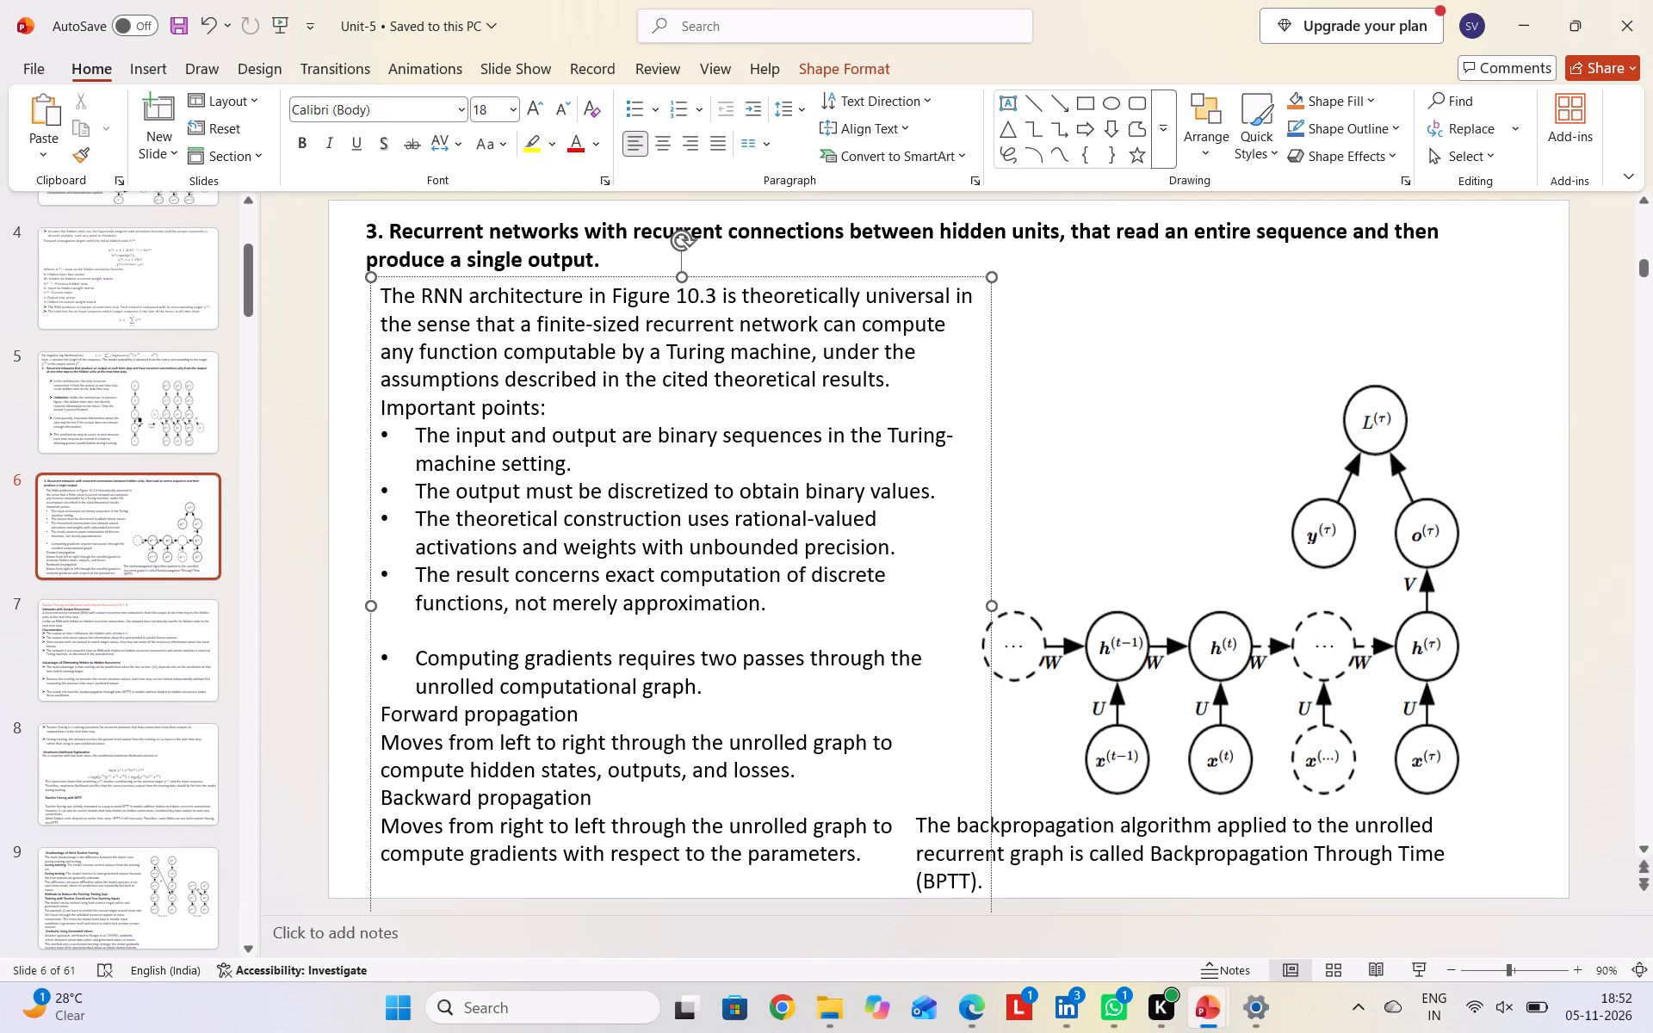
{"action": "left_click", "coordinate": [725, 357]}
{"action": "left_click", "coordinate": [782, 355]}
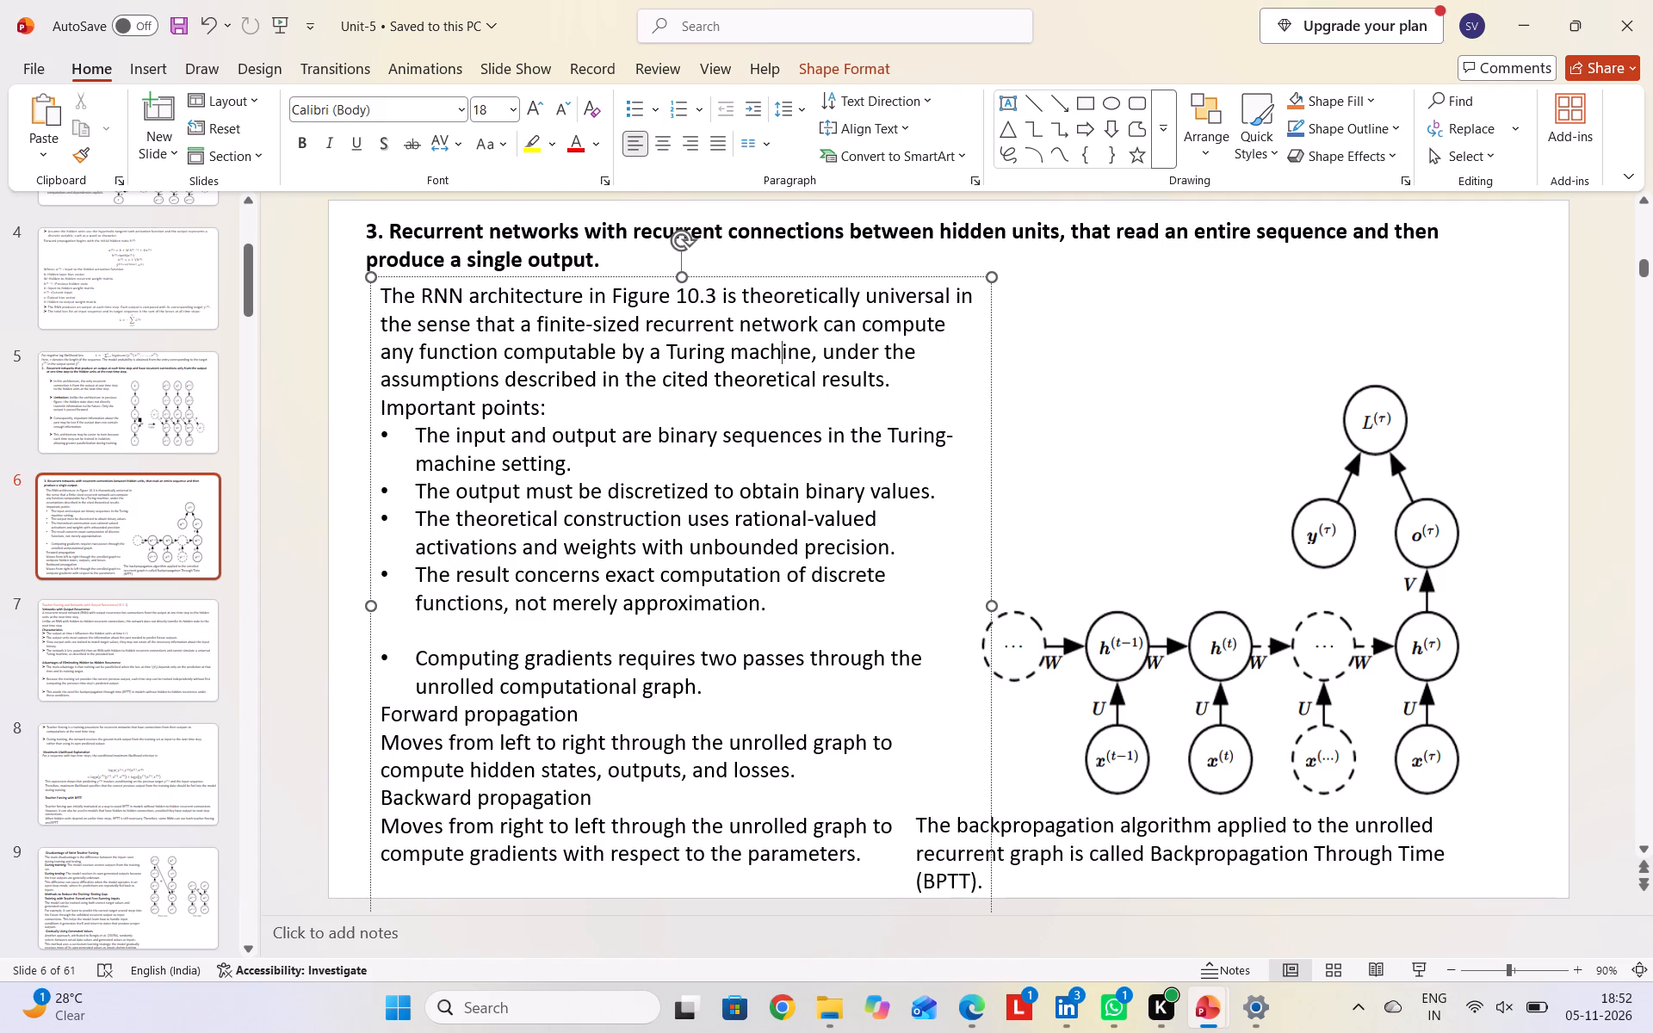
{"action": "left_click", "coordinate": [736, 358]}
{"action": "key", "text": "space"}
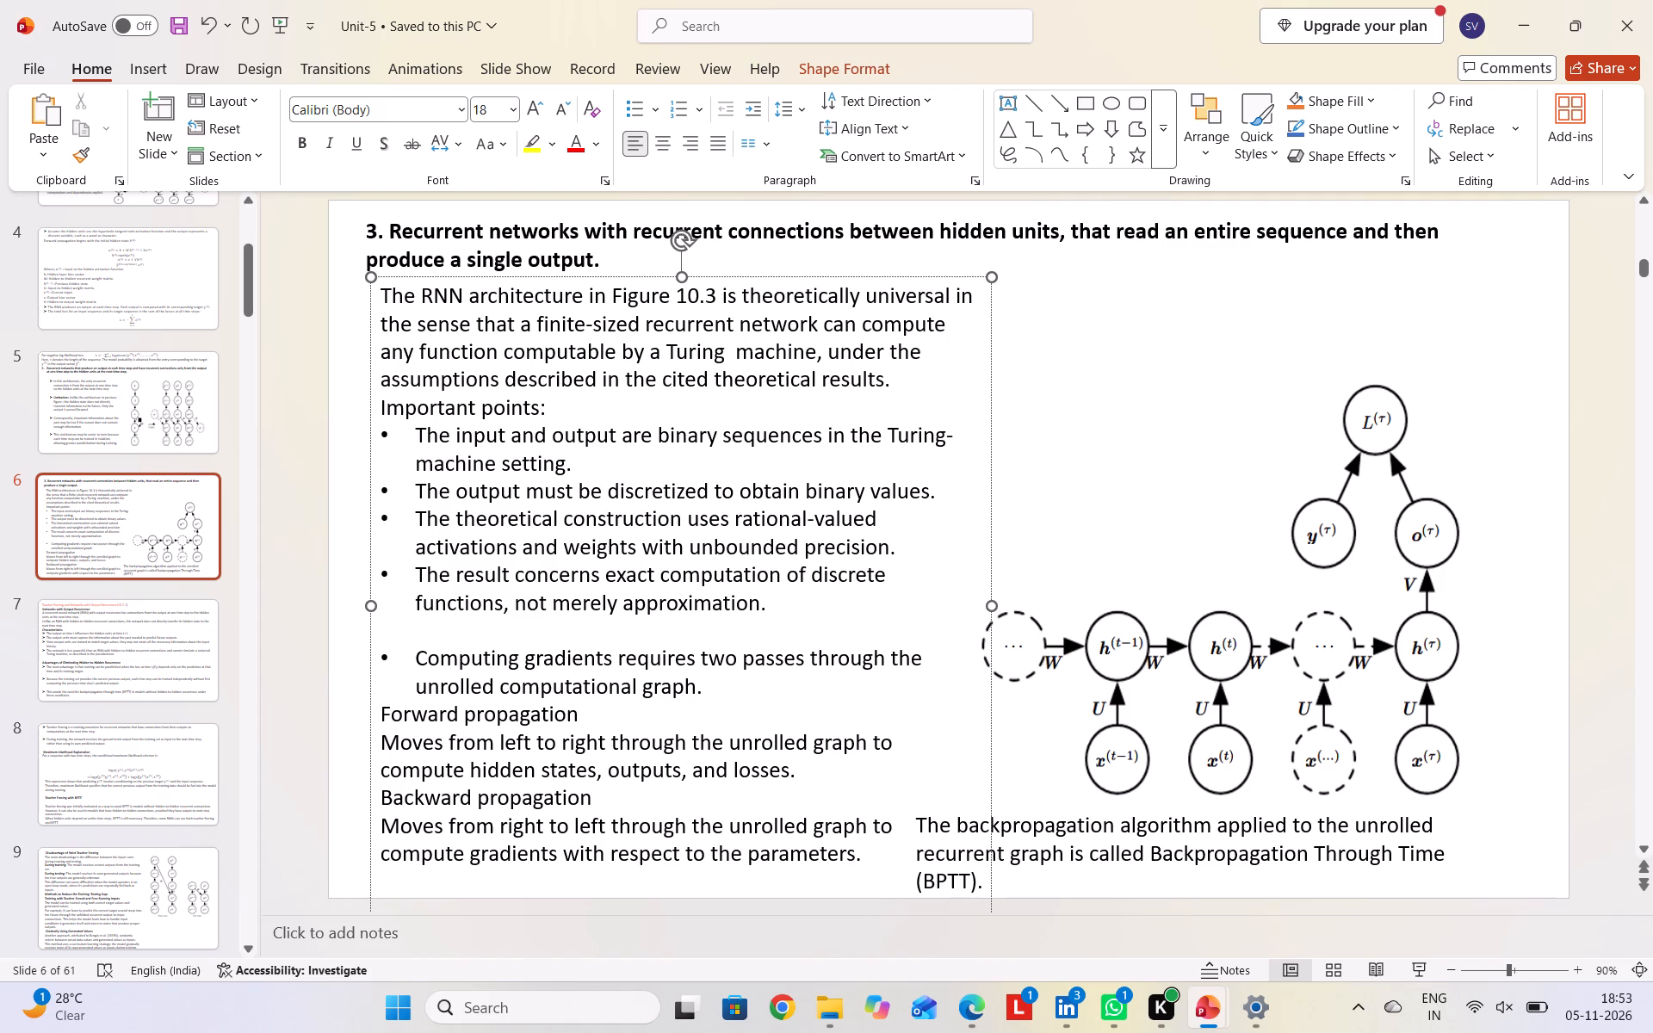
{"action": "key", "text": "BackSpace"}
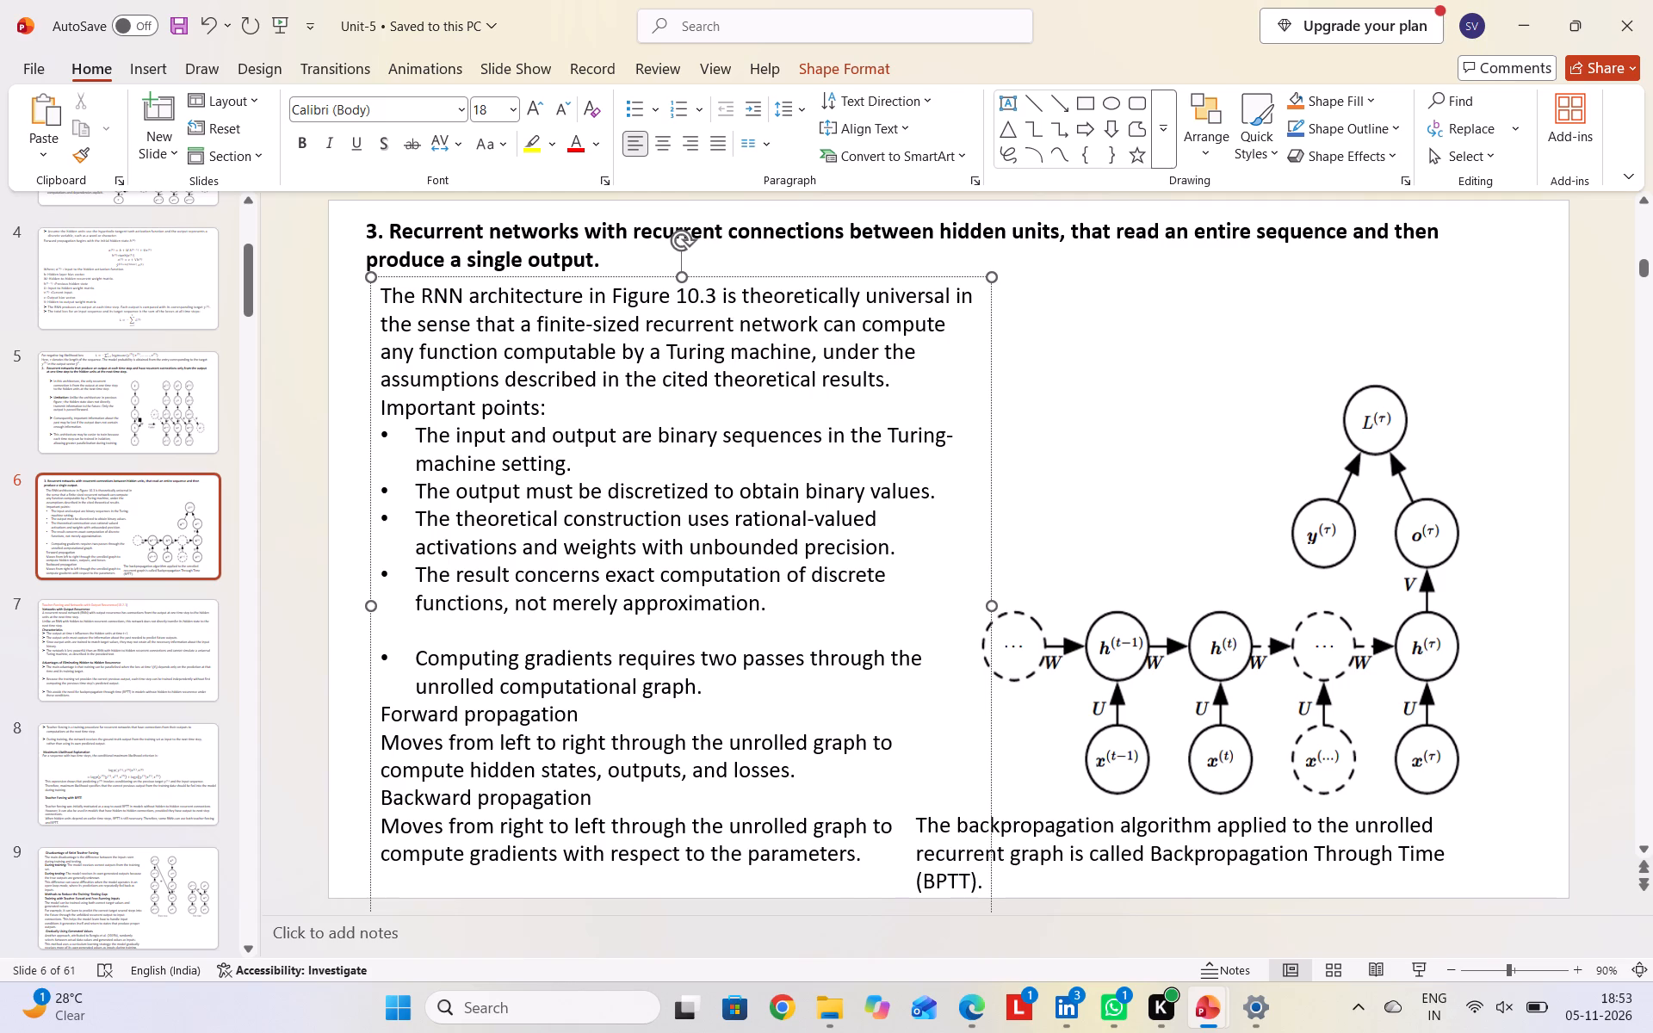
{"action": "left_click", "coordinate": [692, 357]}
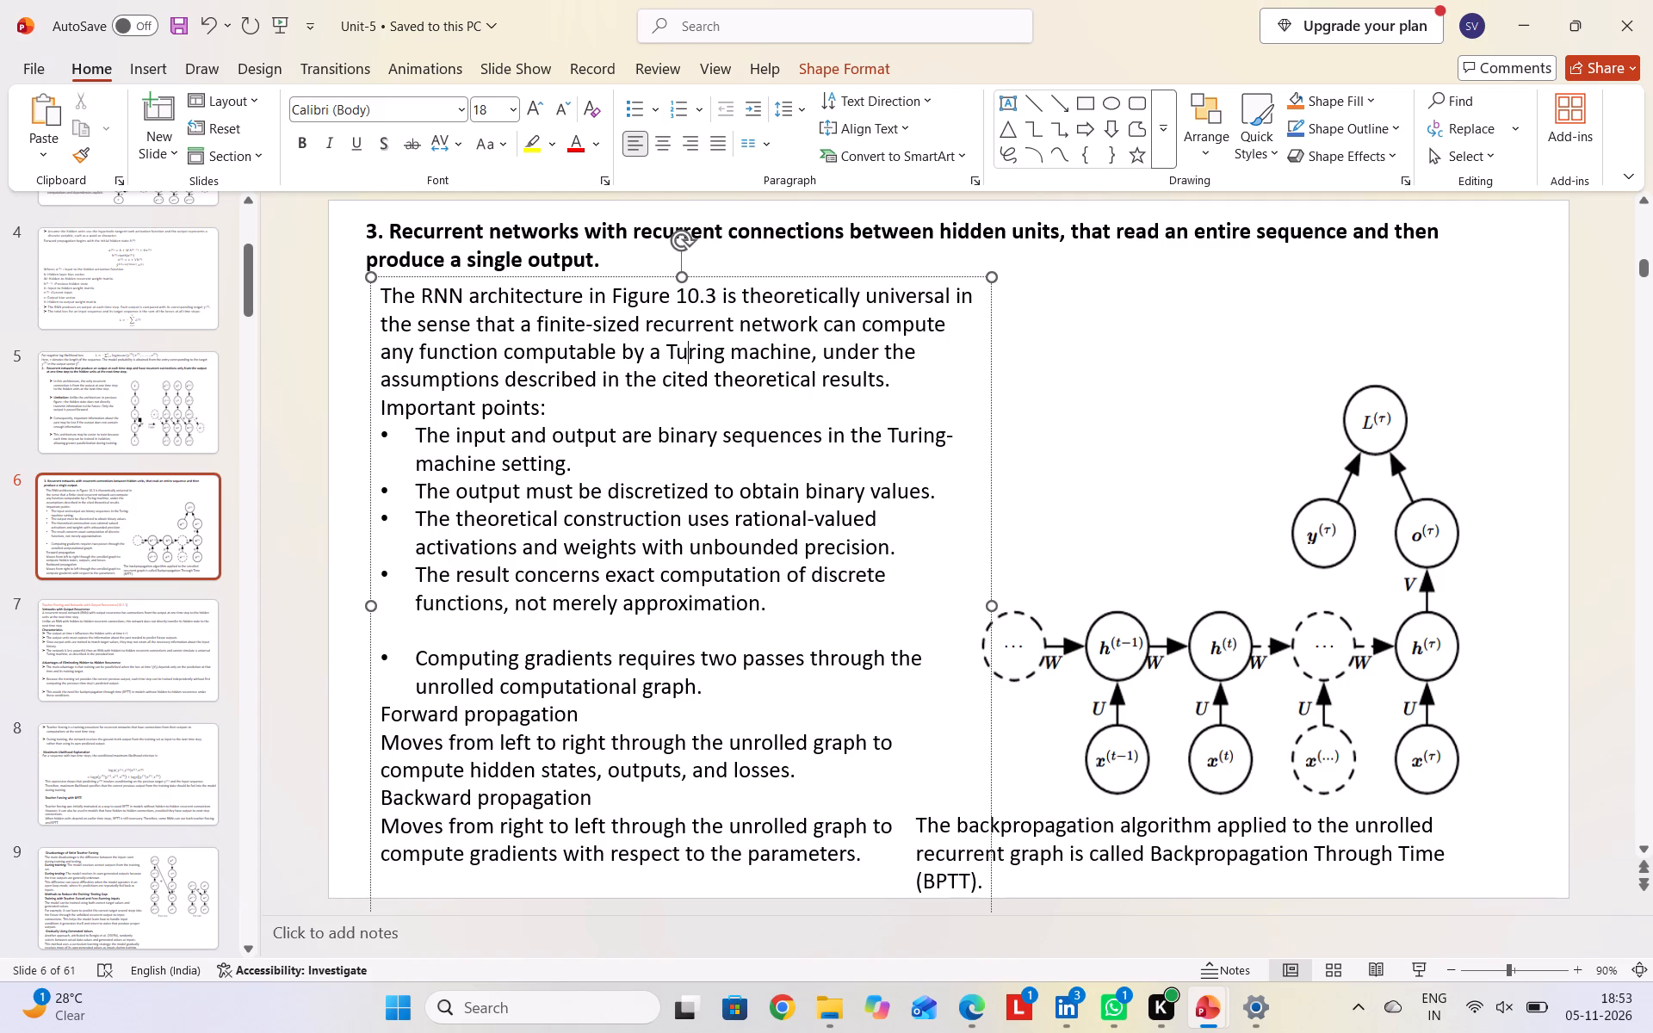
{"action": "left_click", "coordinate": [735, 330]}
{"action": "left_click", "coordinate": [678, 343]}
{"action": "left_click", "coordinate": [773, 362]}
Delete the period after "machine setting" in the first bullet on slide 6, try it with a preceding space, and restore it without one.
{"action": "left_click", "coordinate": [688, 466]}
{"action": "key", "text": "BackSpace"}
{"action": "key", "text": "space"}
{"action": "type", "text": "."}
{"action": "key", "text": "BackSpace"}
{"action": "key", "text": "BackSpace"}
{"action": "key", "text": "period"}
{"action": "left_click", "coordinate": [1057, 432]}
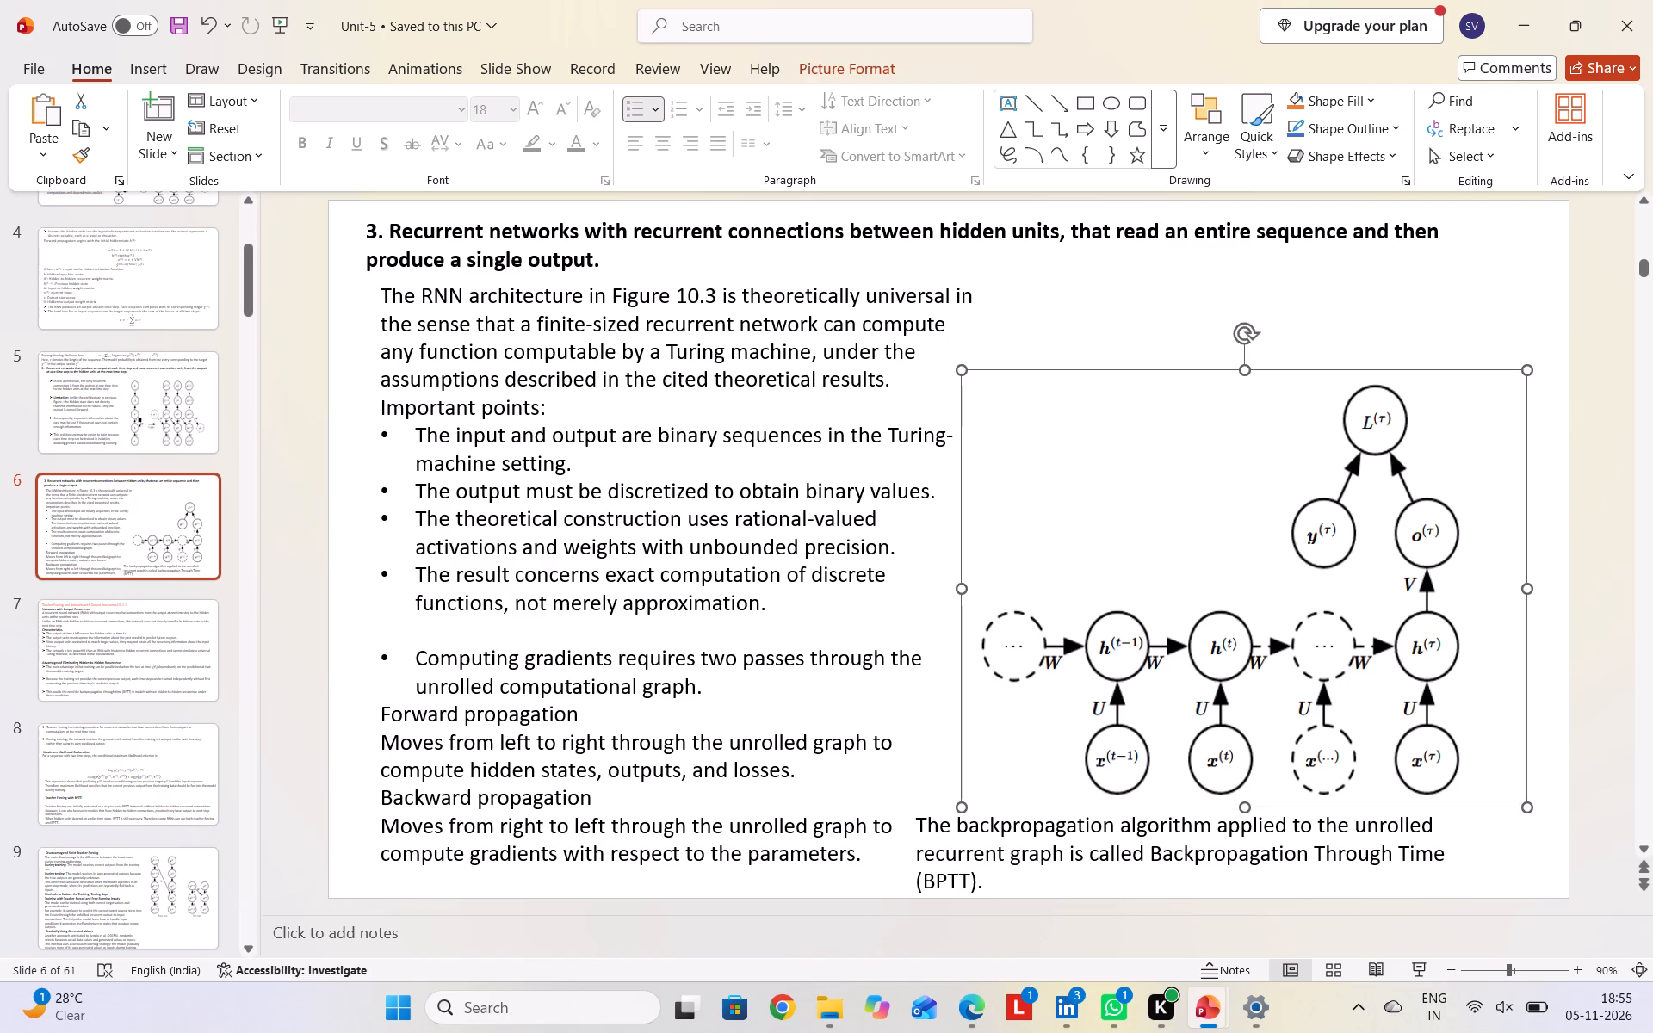
Stretch the network diagram on slide 6 upward to just below the numbered heading, keeping its width and bottom edge in place.
{"action": "left_click", "coordinate": [765, 521]}
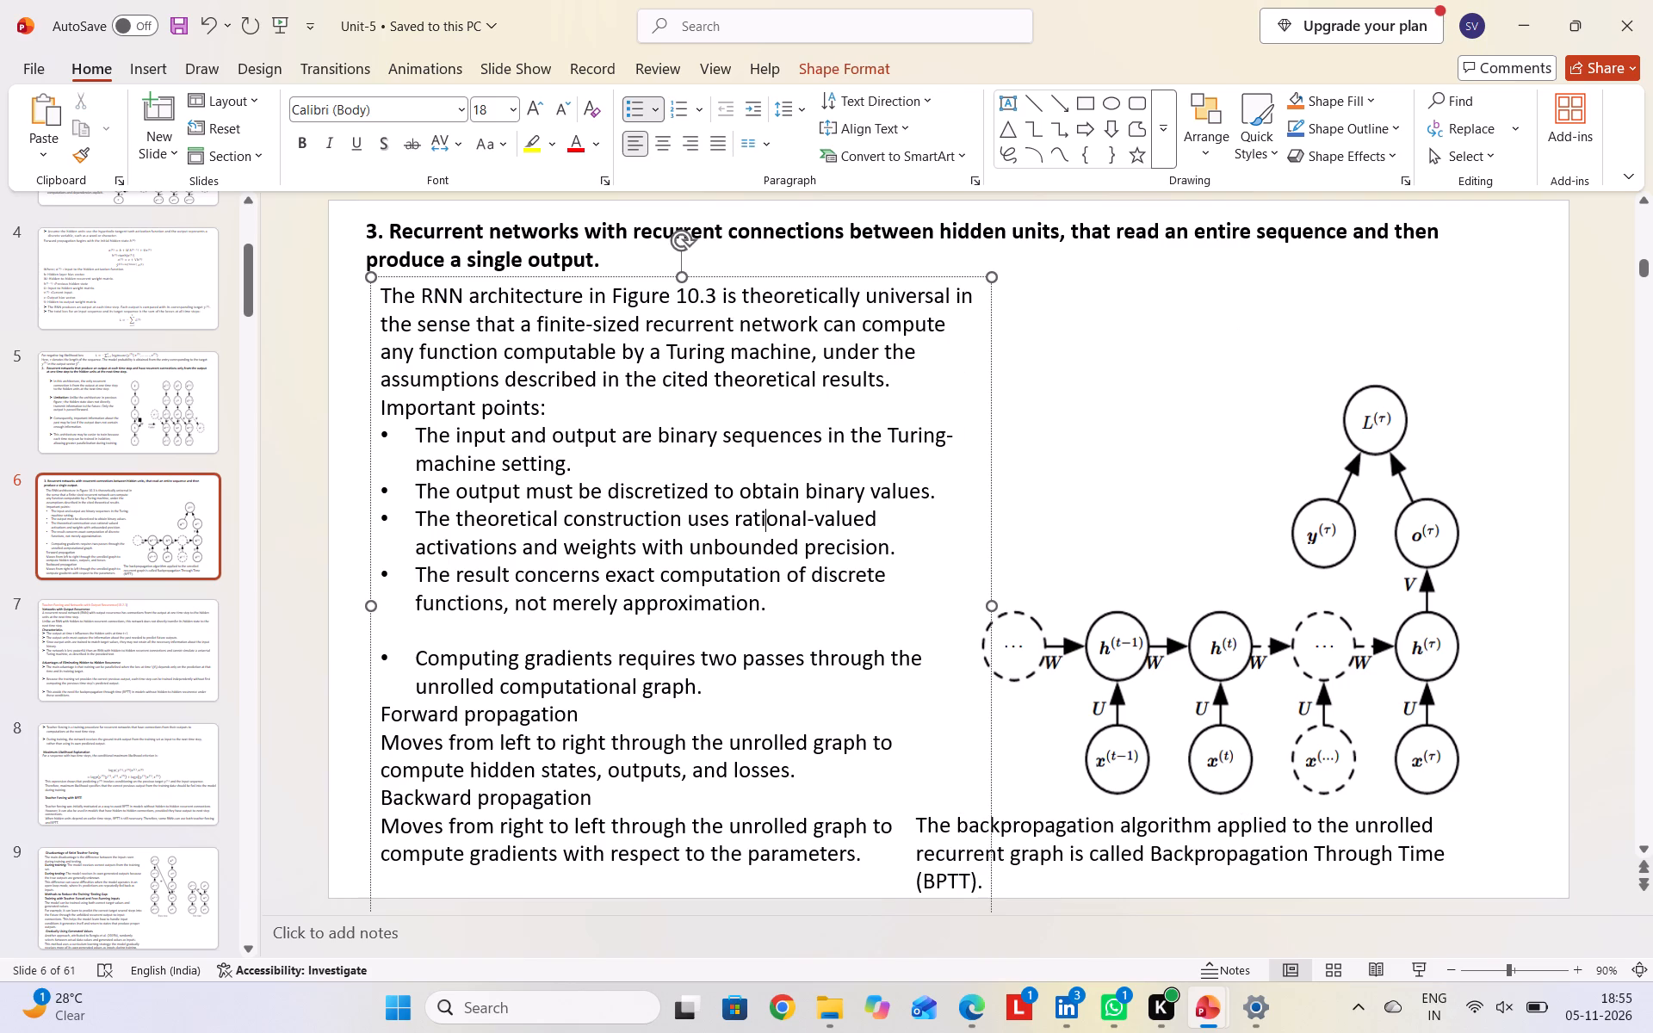
{"action": "left_click", "coordinate": [1174, 477]}
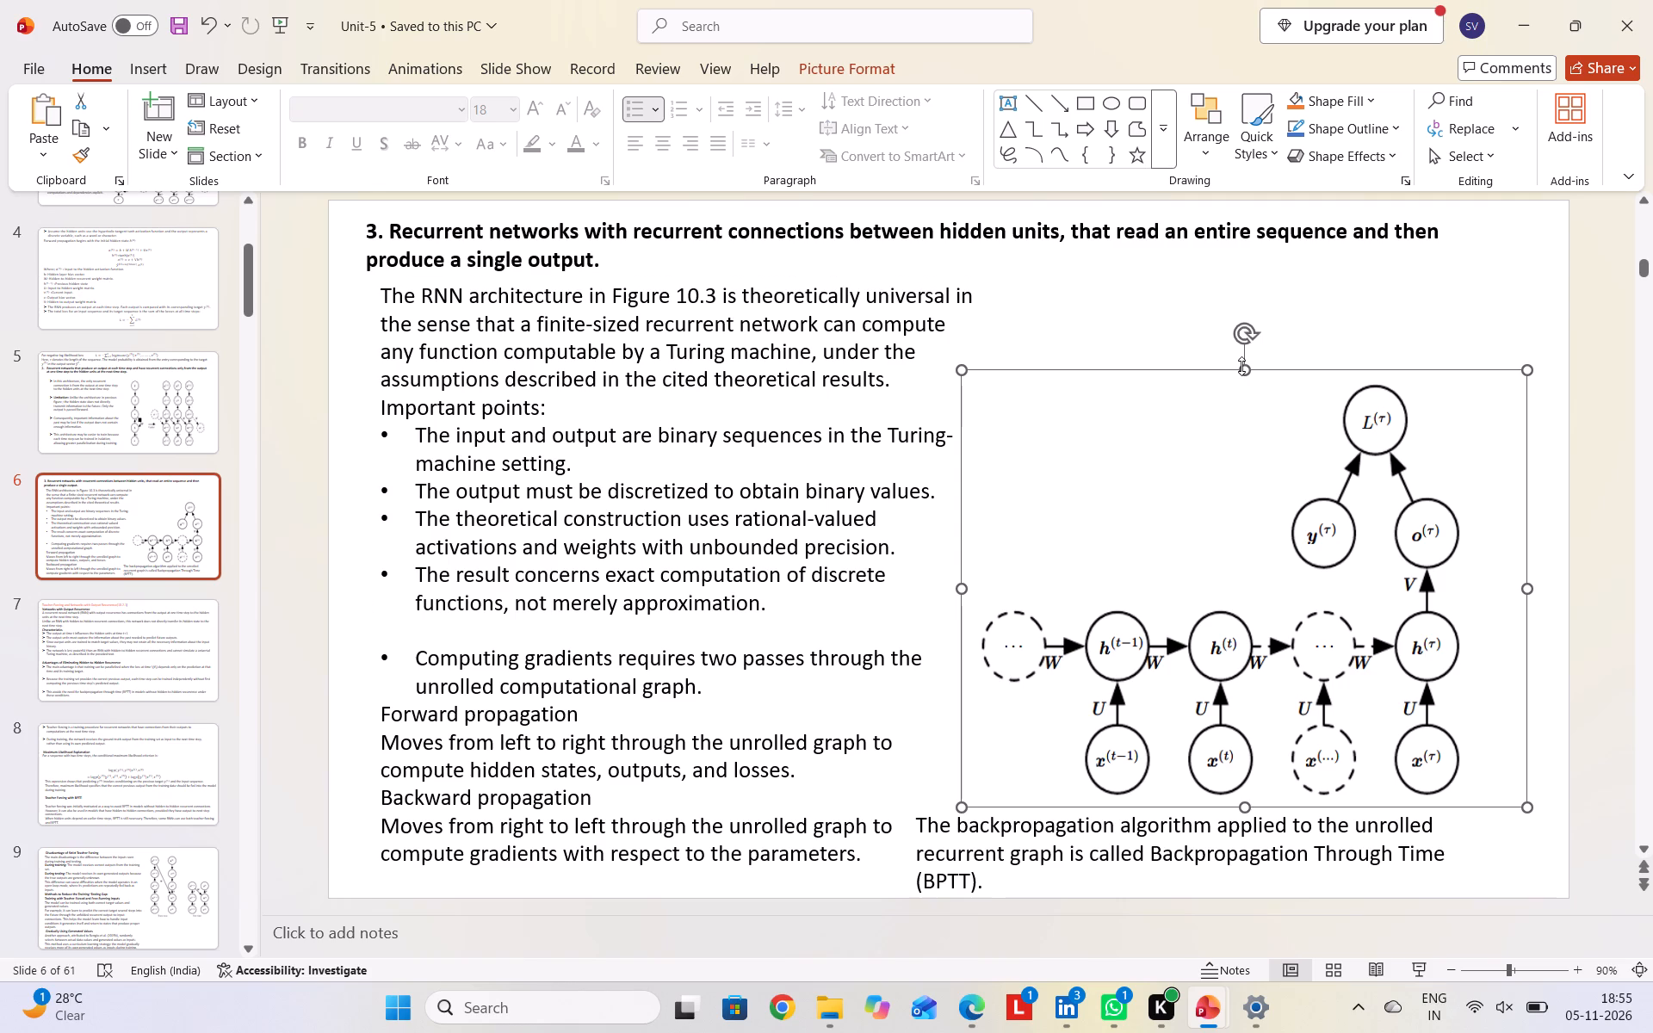
{"action": "left_click_drag", "start_coordinate": [1241, 366], "coordinate": [1245, 282]}
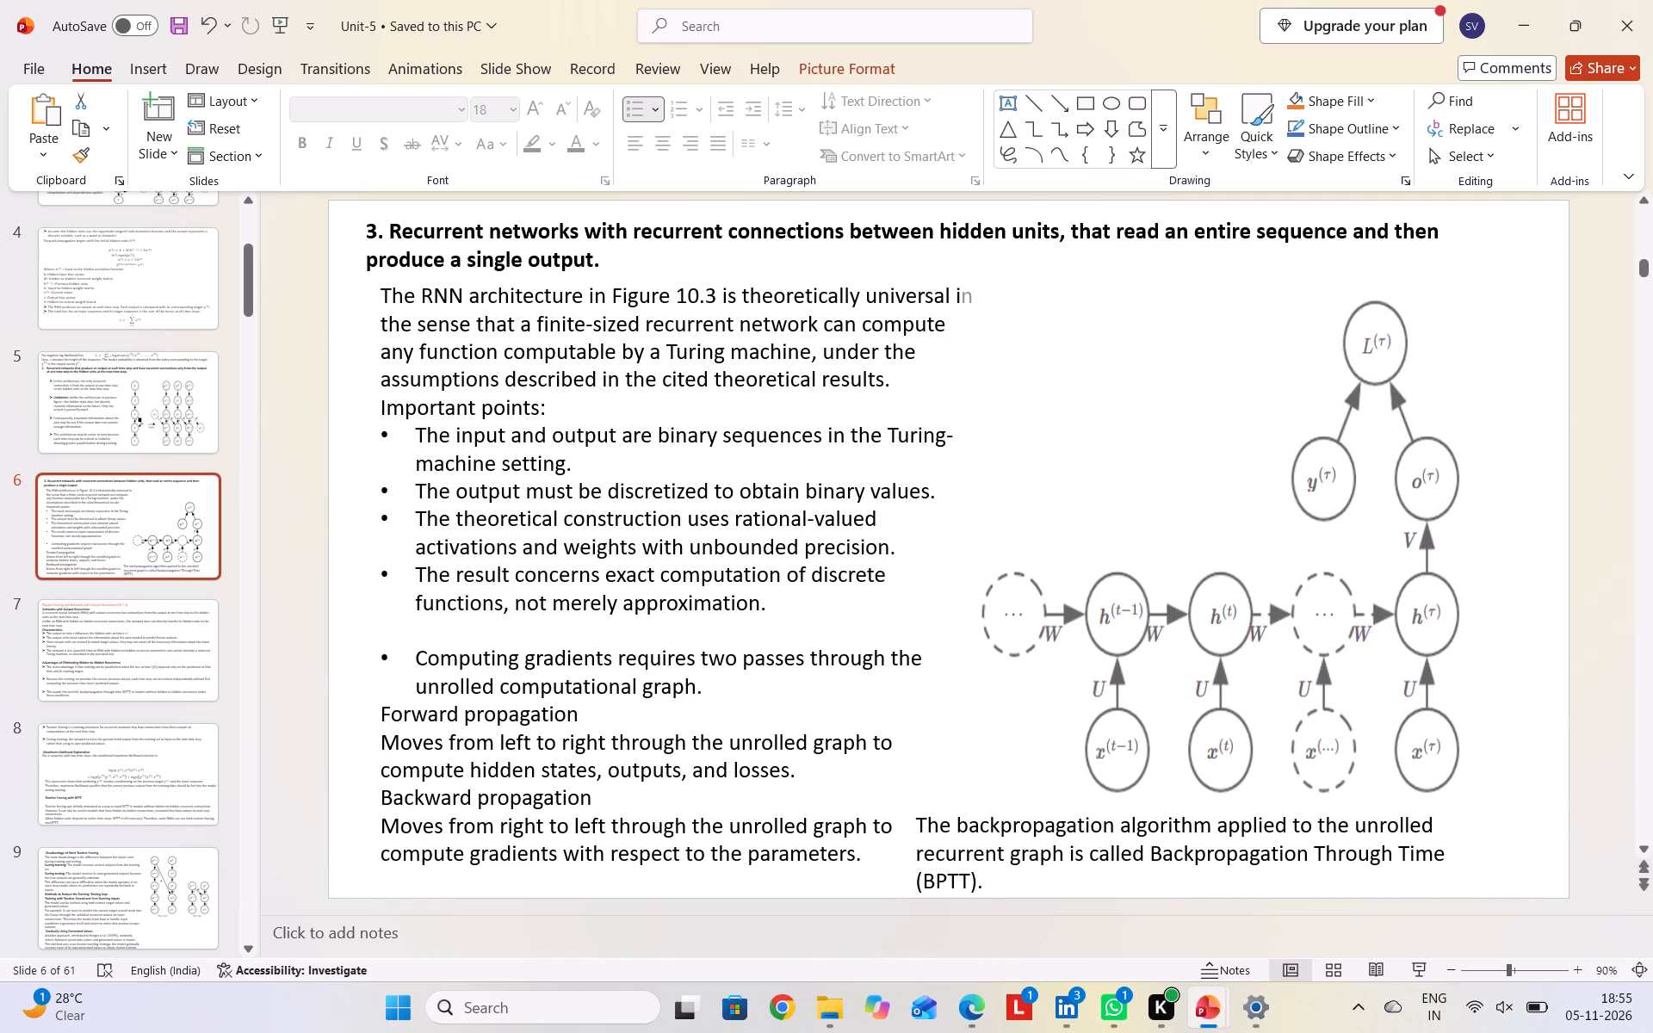
{"action": "left_click_drag", "start_coordinate": [1245, 282], "coordinate": [1247, 281]}
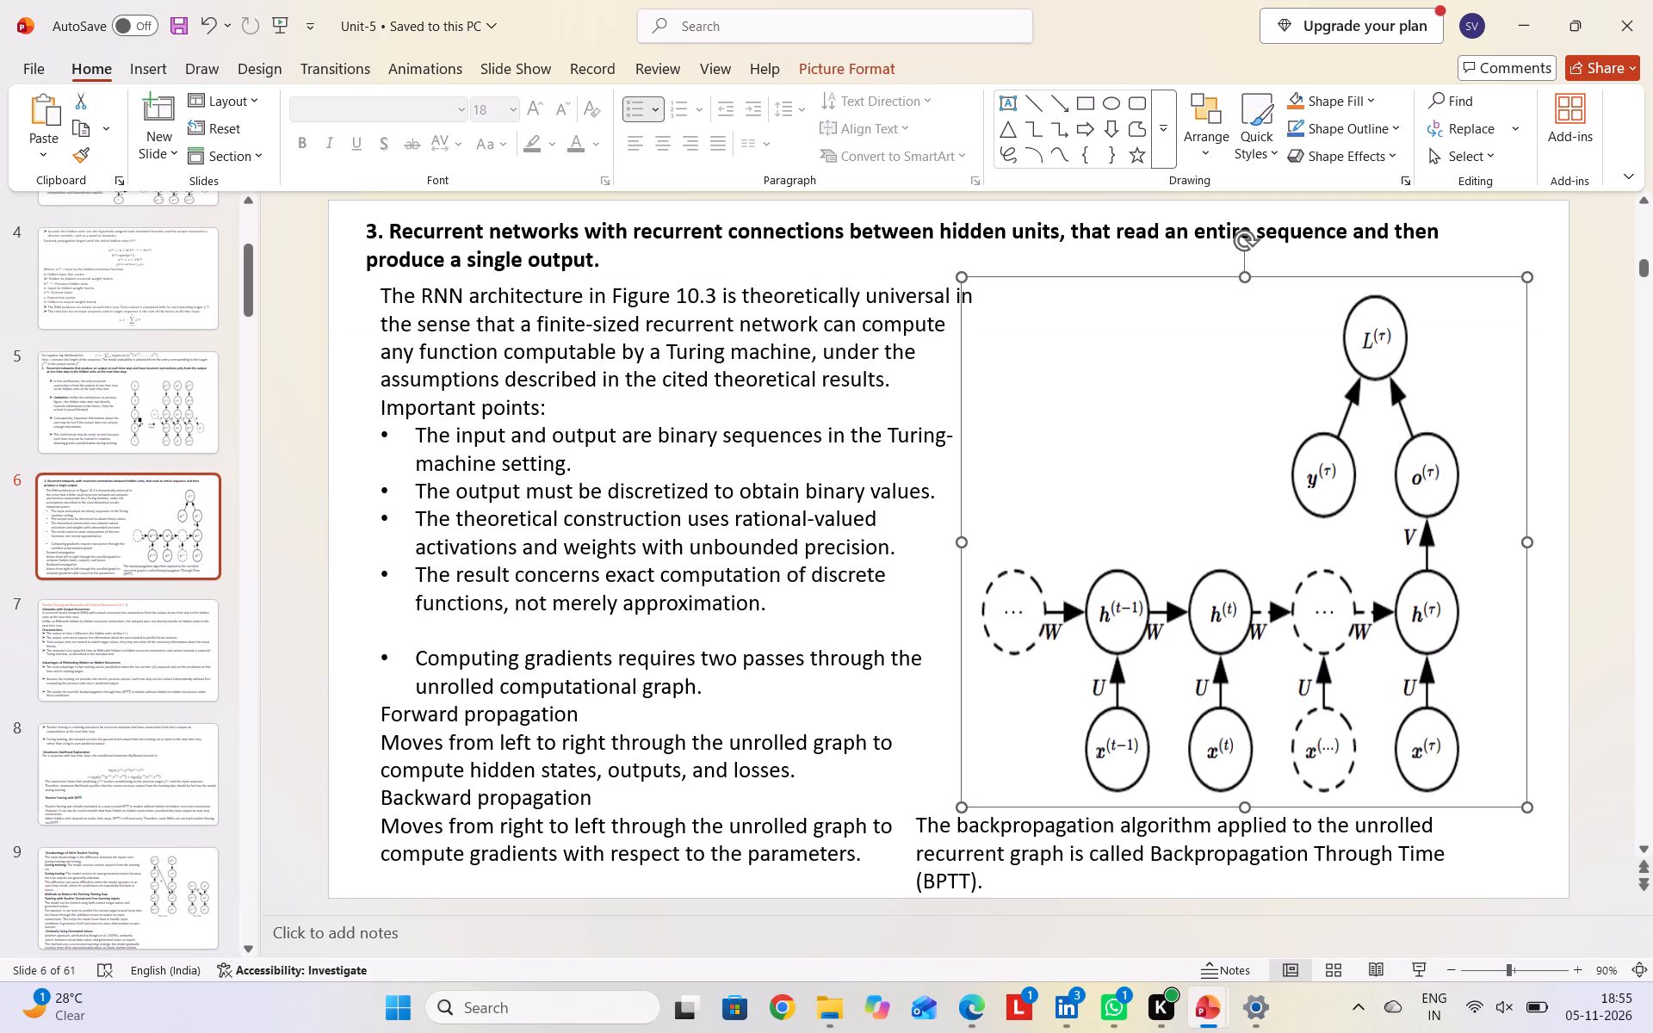
Widen the body text box on slide 6 outward toward the slide's left edge, keeping its edge beside the diagram in place.
{"action": "left_click", "coordinate": [896, 454]}
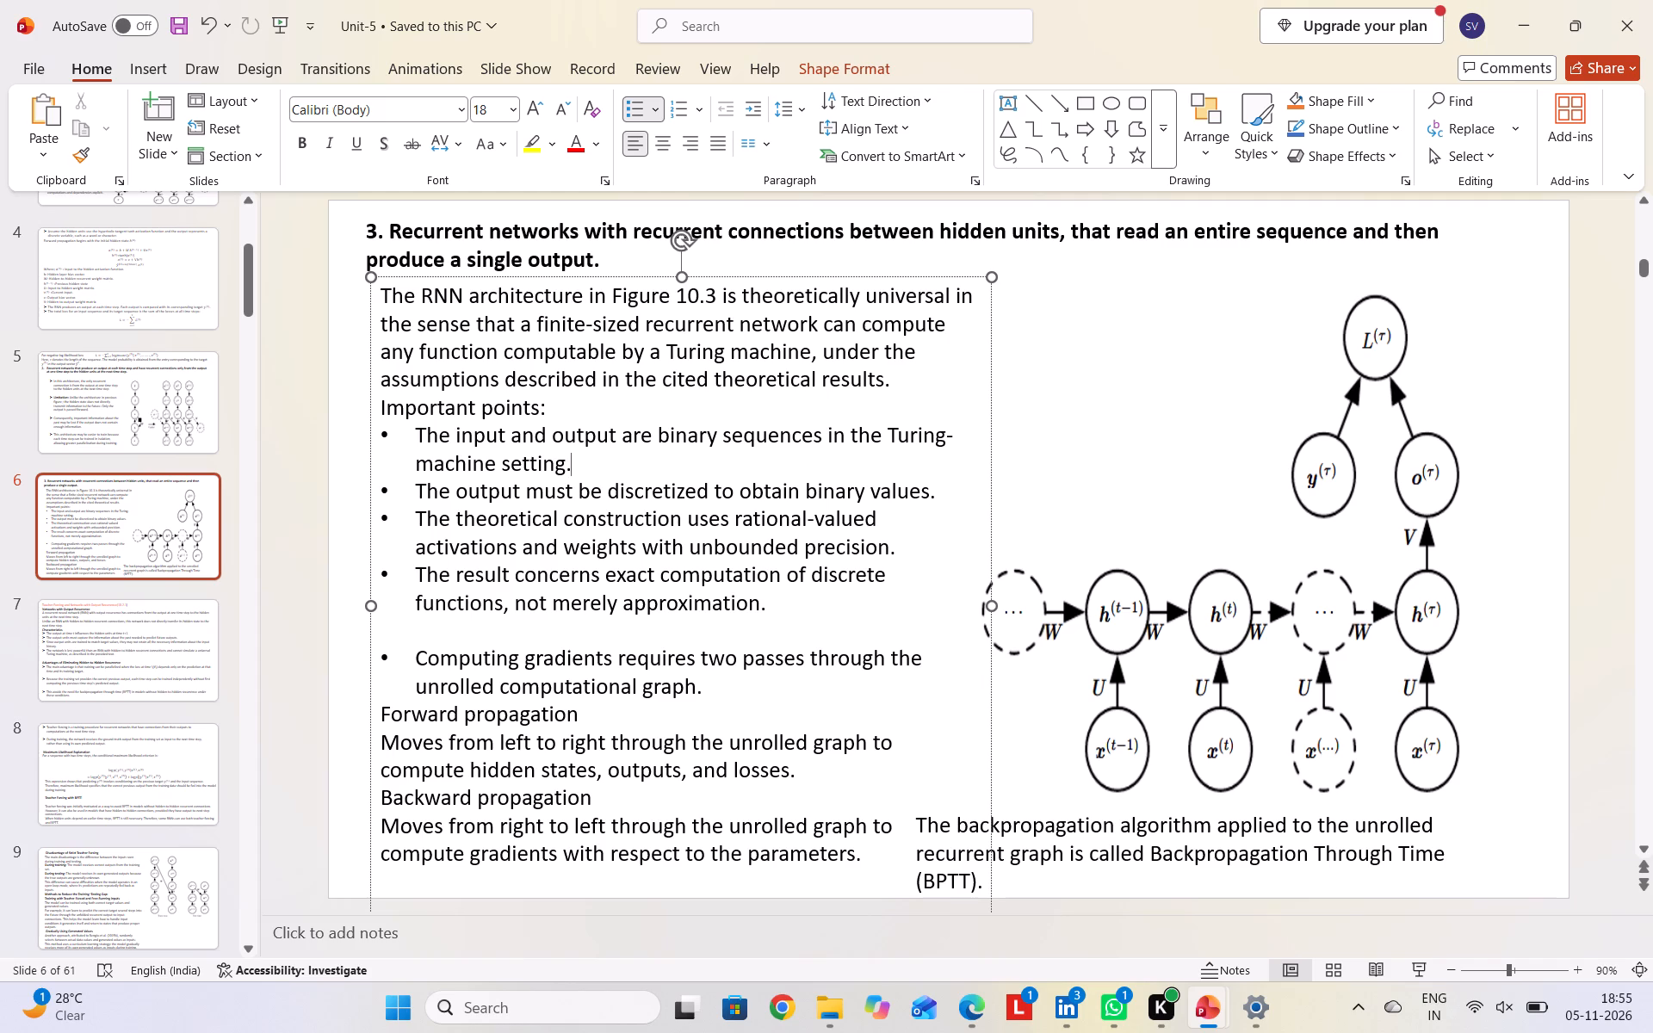
{"action": "left_click_drag", "start_coordinate": [371, 609], "coordinate": [341, 614]}
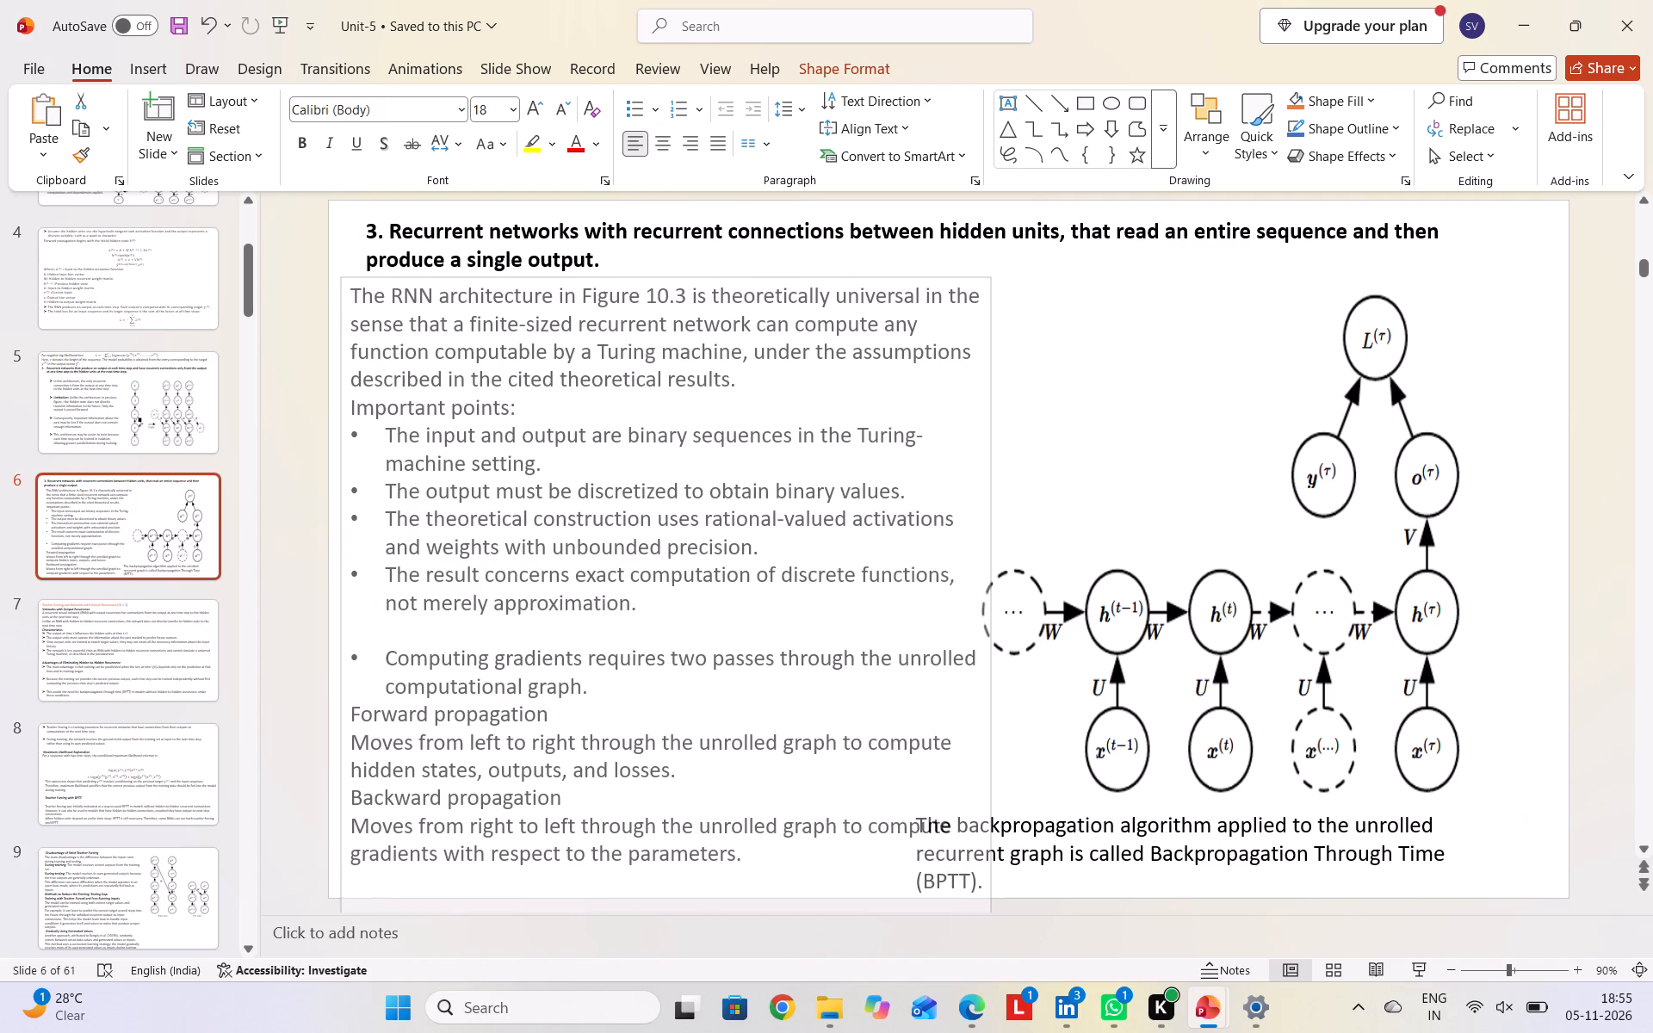
{"action": "left_click_drag", "start_coordinate": [341, 614], "coordinate": [346, 615]}
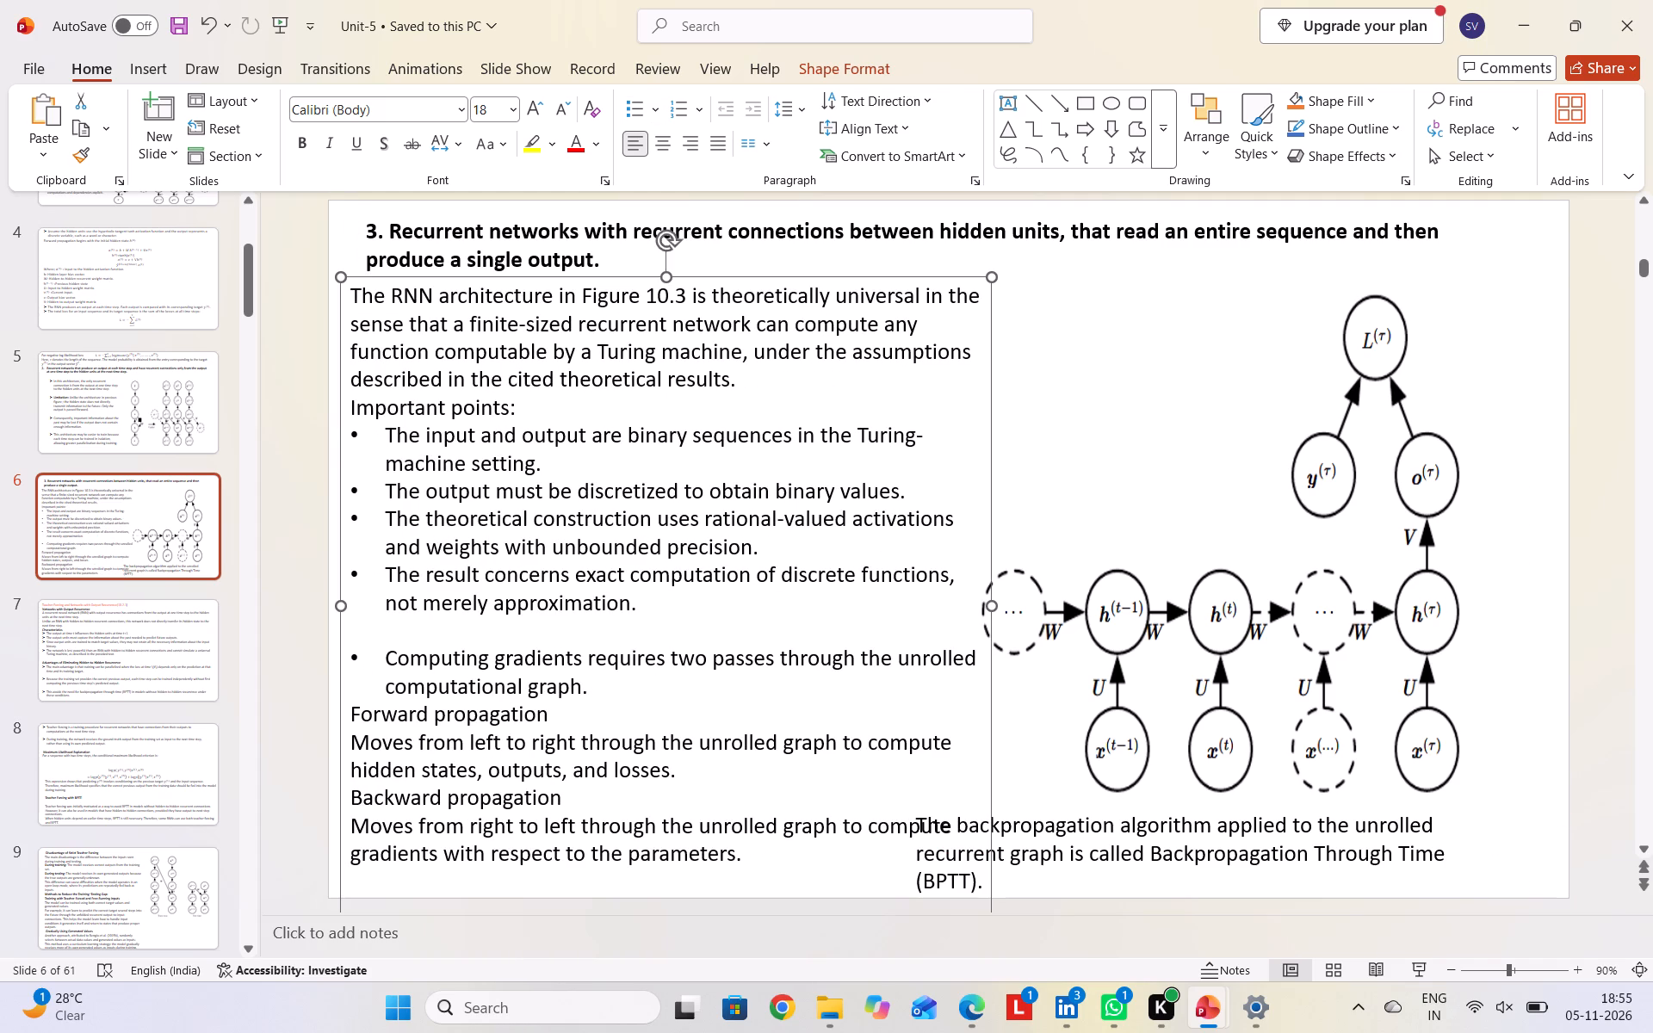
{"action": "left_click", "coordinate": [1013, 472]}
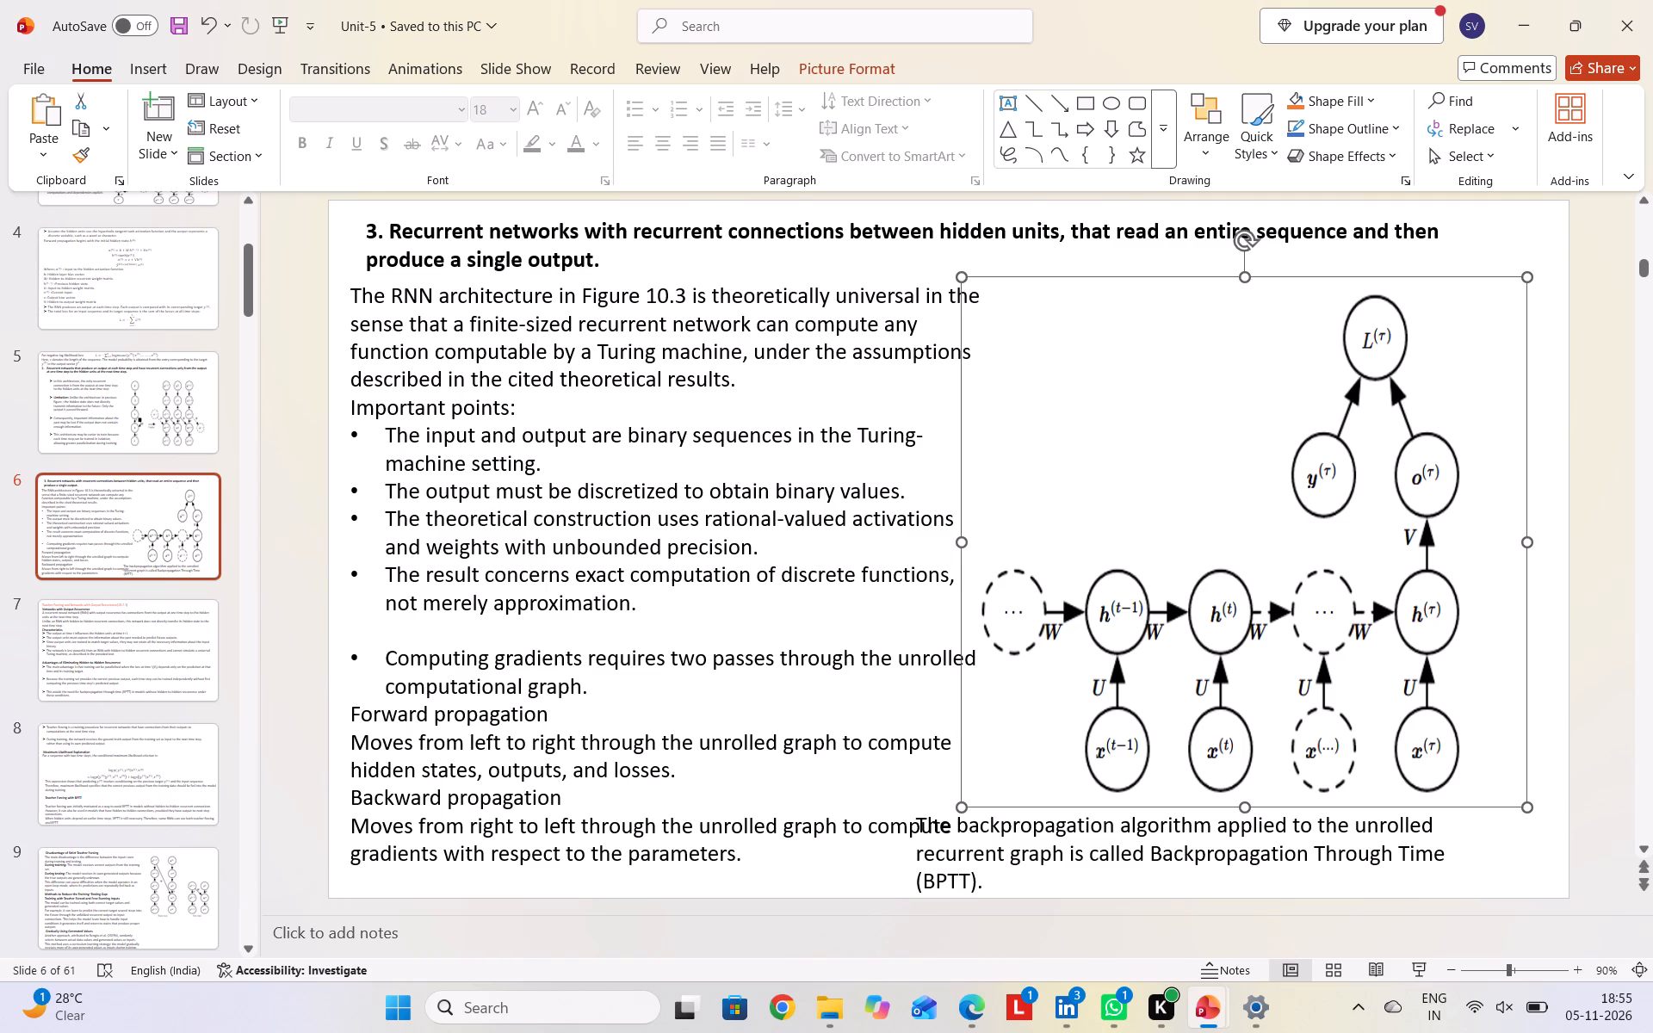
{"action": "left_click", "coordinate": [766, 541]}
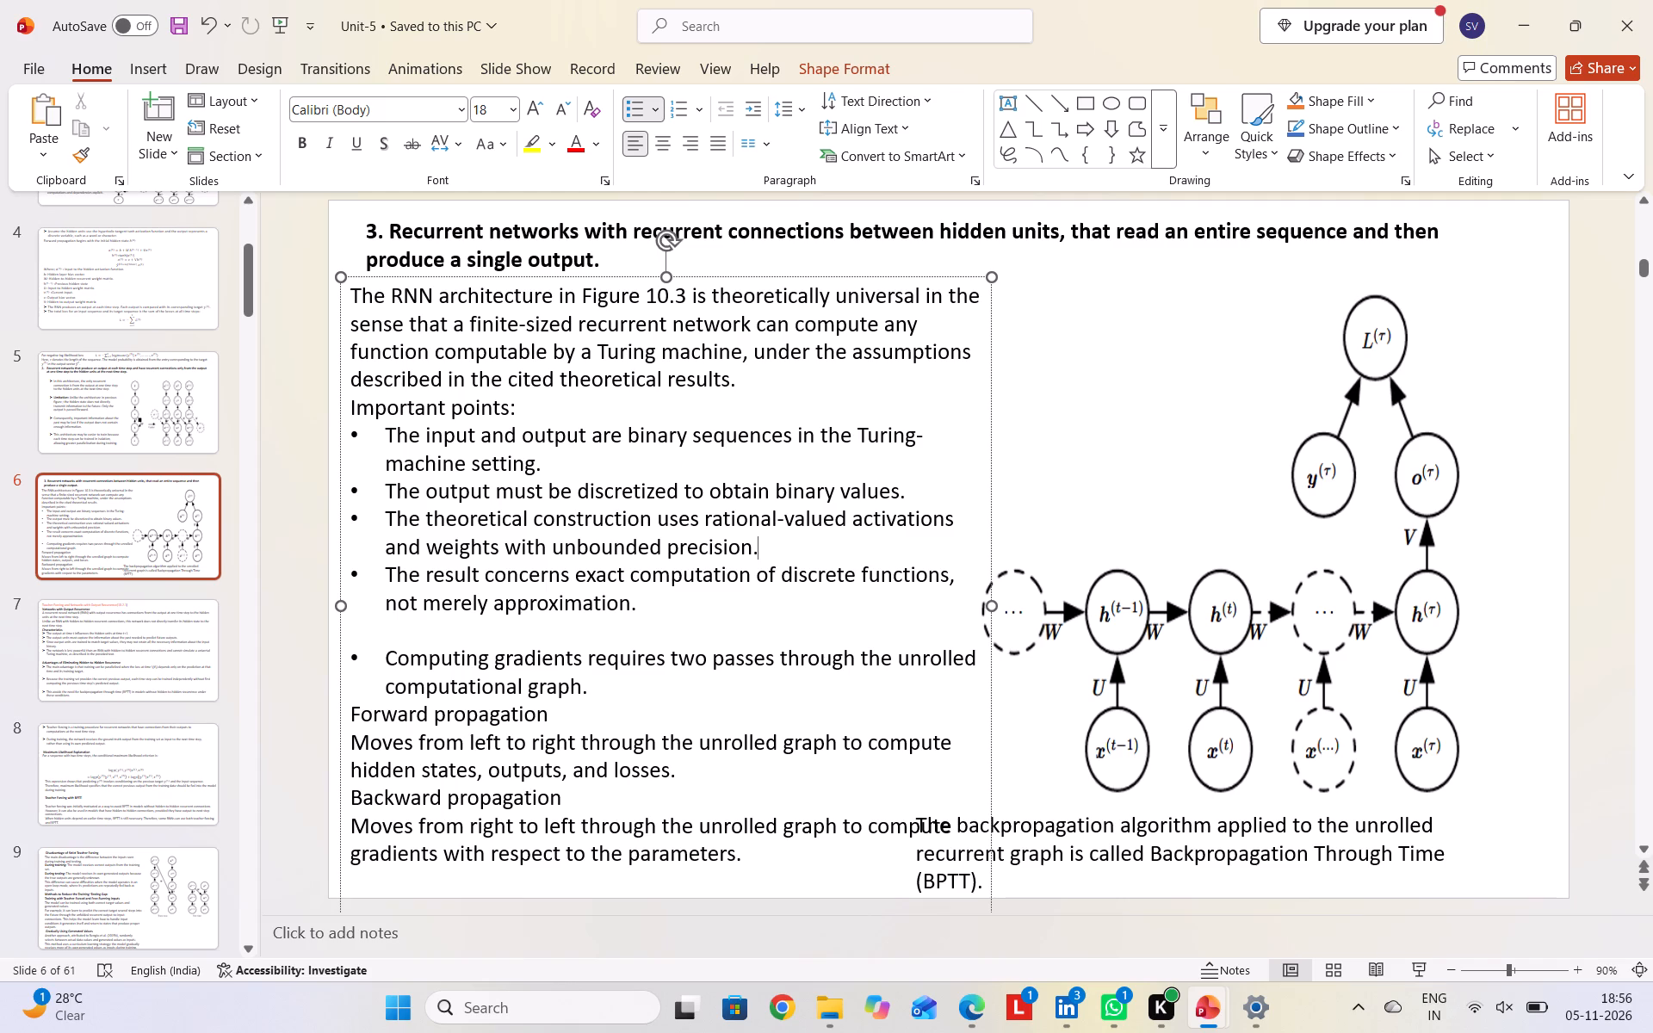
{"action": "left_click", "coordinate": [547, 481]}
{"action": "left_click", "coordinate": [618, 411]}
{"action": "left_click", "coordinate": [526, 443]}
Put a space before the period after "machine setting" in the first bullet on slide 6.
{"action": "left_click", "coordinate": [589, 453]}
{"action": "key", "text": "BackSpace"}
{"action": "key", "text": "space"}
{"action": "type", "text": "."}
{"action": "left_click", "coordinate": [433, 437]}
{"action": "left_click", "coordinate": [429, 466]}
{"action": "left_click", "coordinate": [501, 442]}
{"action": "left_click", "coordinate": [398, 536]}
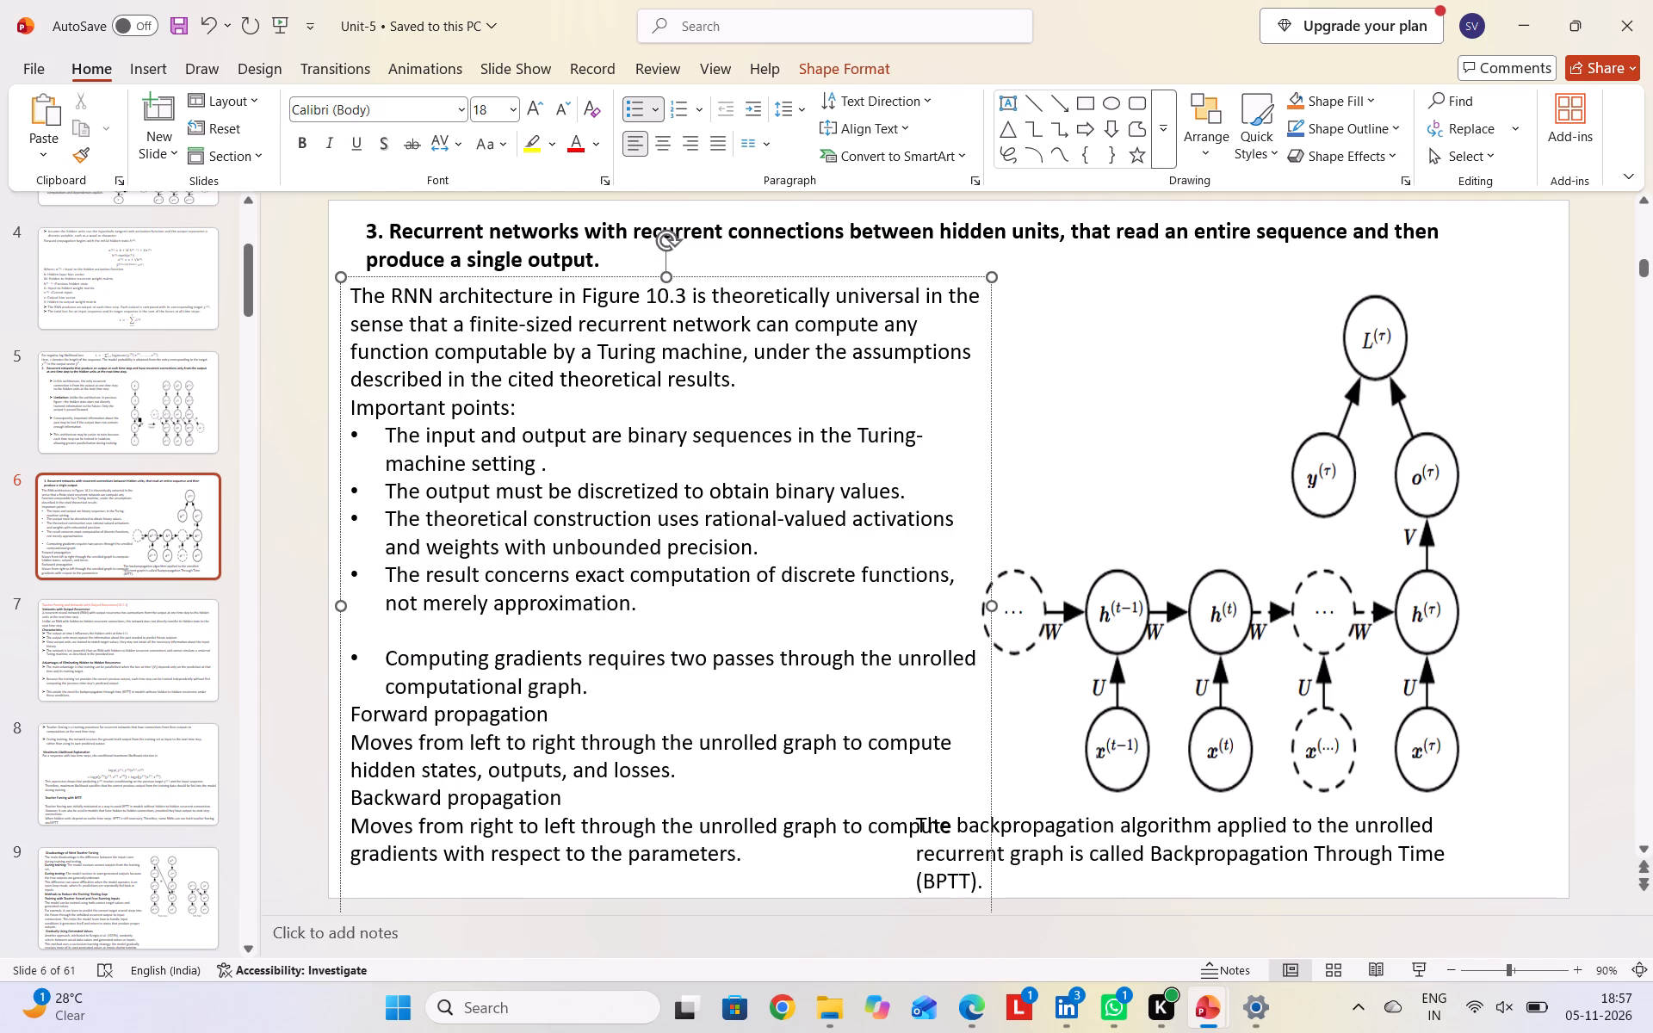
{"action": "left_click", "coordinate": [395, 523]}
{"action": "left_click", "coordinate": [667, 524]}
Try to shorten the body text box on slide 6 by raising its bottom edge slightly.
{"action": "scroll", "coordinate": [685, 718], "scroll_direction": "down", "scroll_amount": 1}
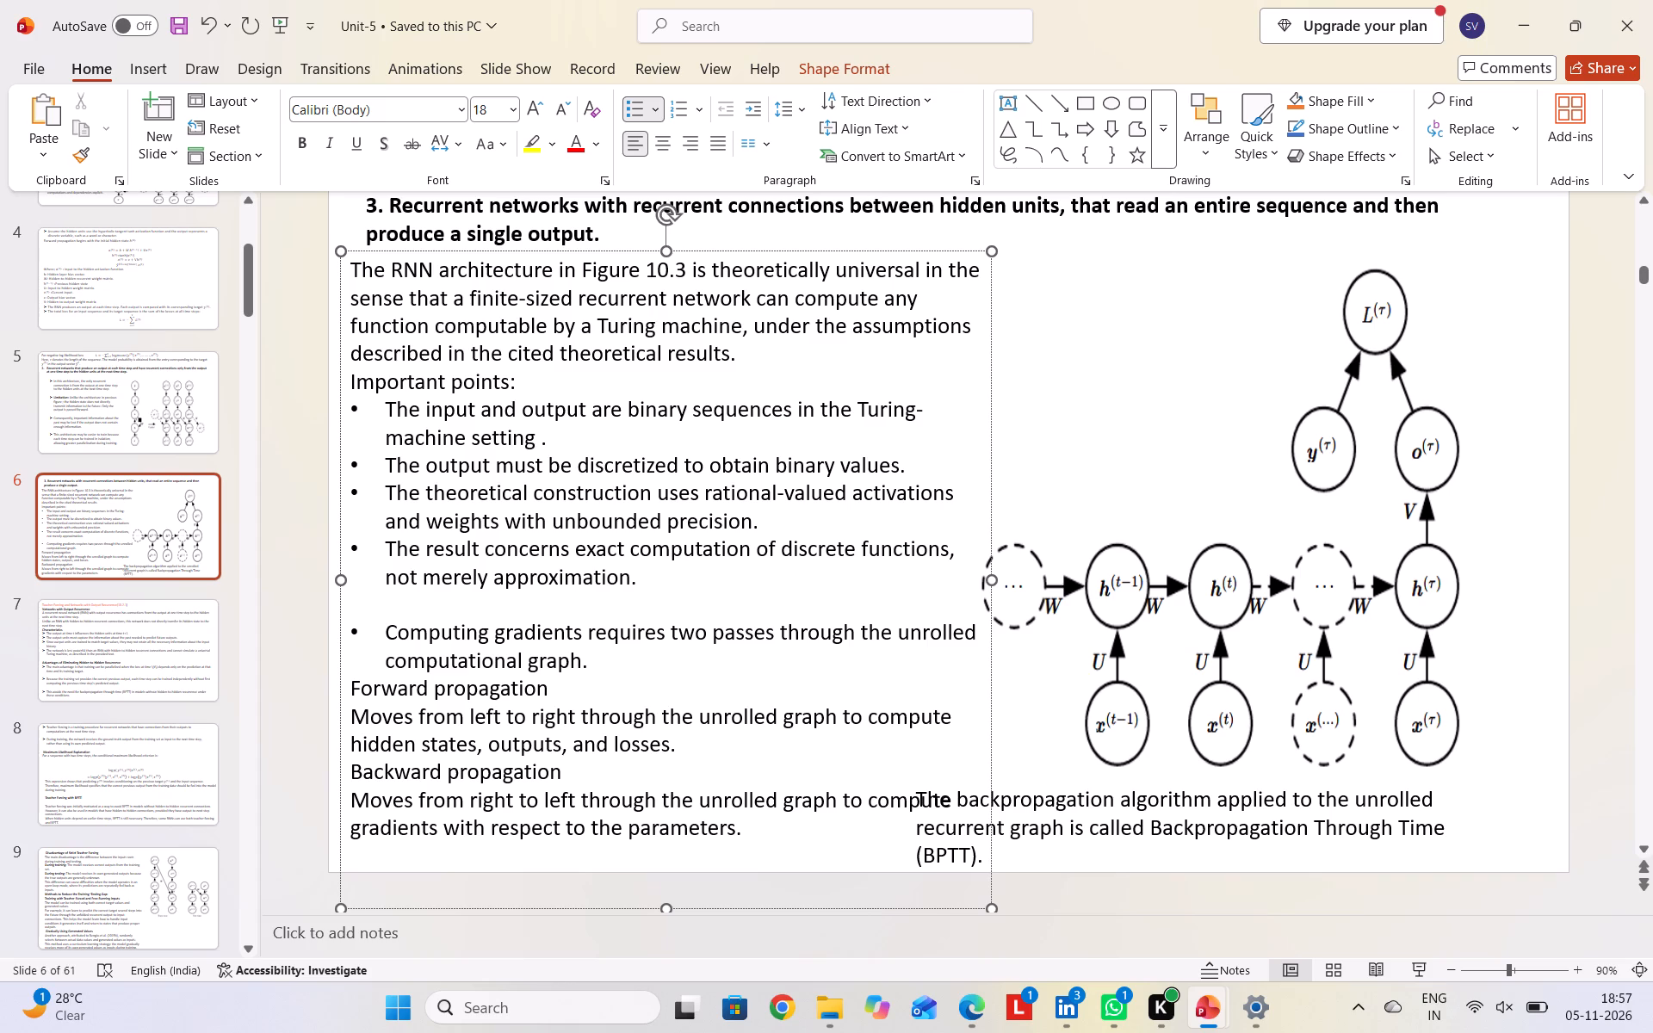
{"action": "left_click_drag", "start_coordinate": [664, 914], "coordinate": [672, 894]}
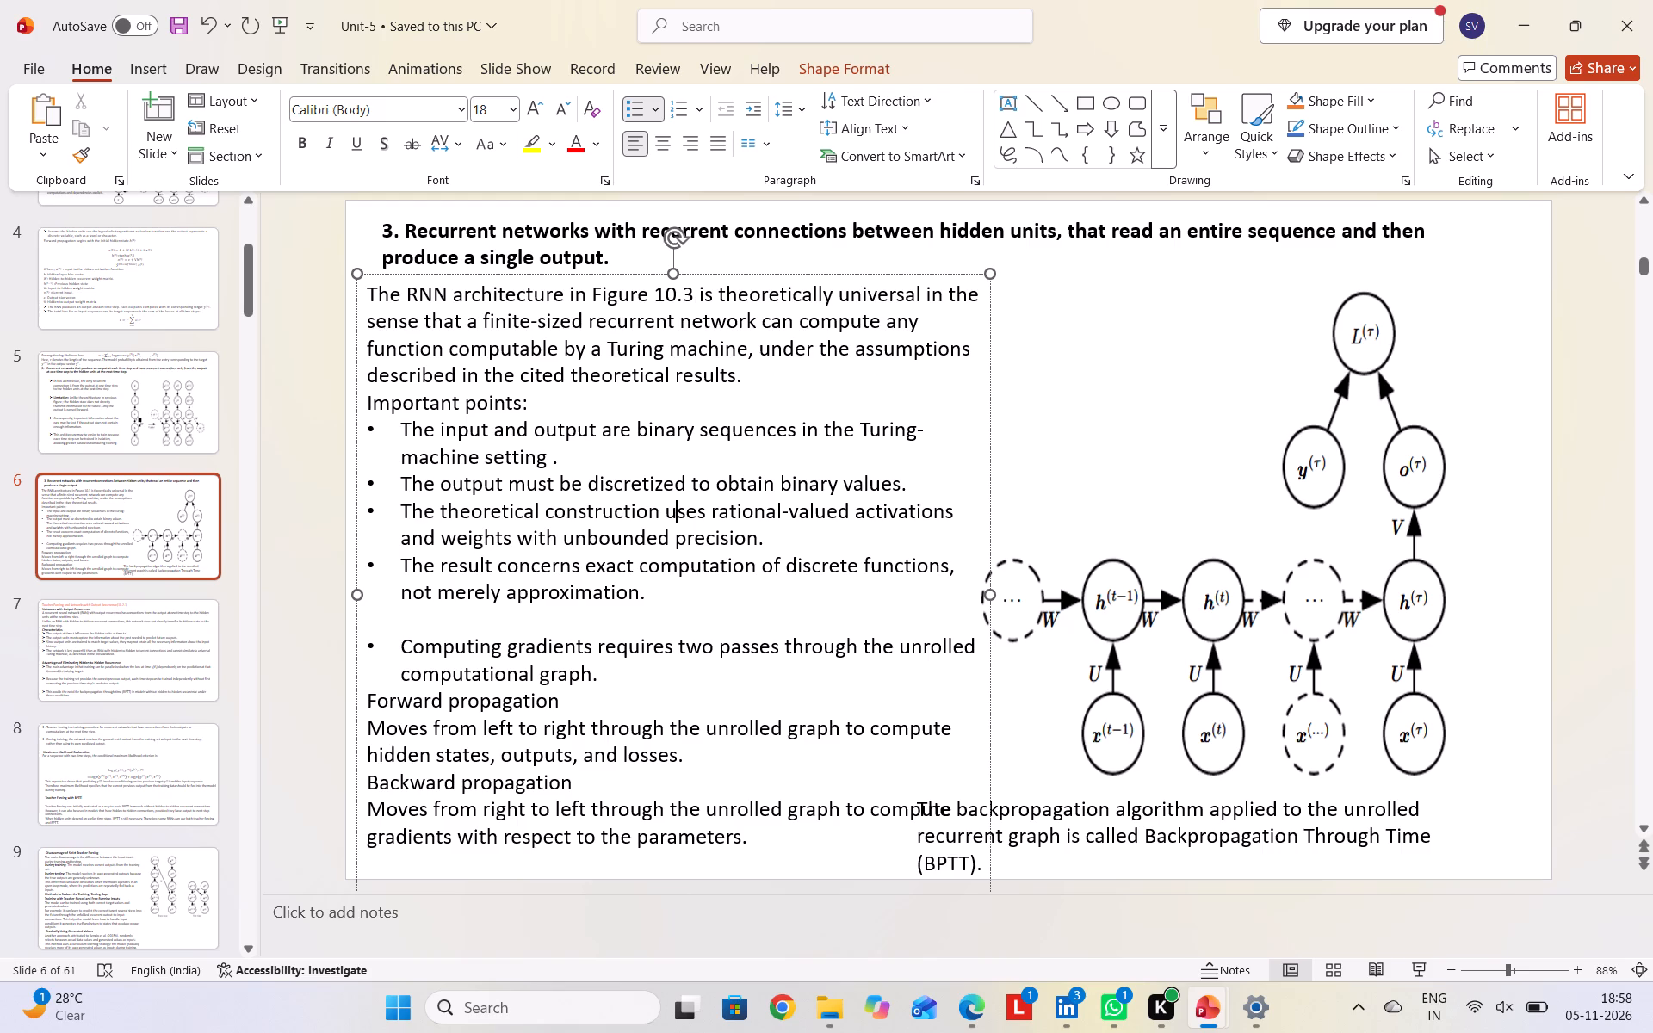
Put a space before the period after "losses" in the forward propagation description on slide 6.
{"action": "left_click", "coordinate": [710, 757]}
{"action": "key", "text": "BackSpace"}
{"action": "key", "text": "space"}
{"action": "type", "text": "."}
Make the "Forward propagation" subheading on slide 6 bold.
{"action": "left_click_drag", "start_coordinate": [570, 703], "coordinate": [475, 696]}
{"action": "left_click_drag", "start_coordinate": [475, 696], "coordinate": [365, 696]}
{"action": "left_click", "coordinate": [381, 656]}
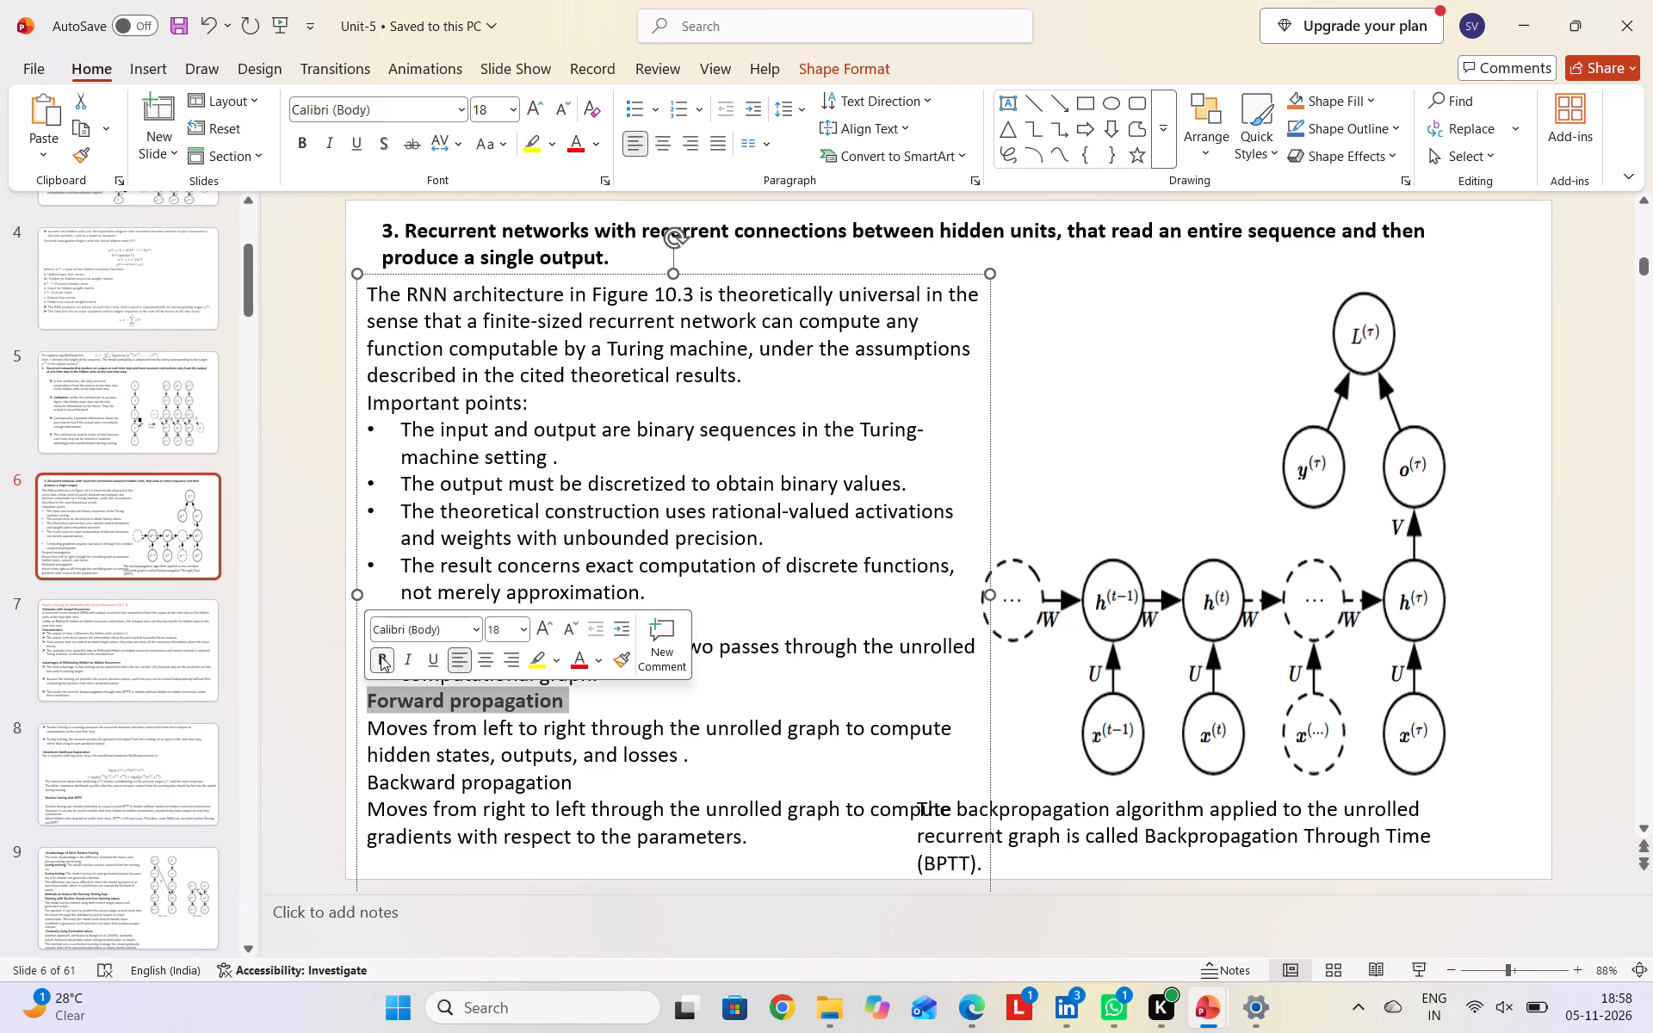
{"action": "left_click", "coordinate": [755, 716]}
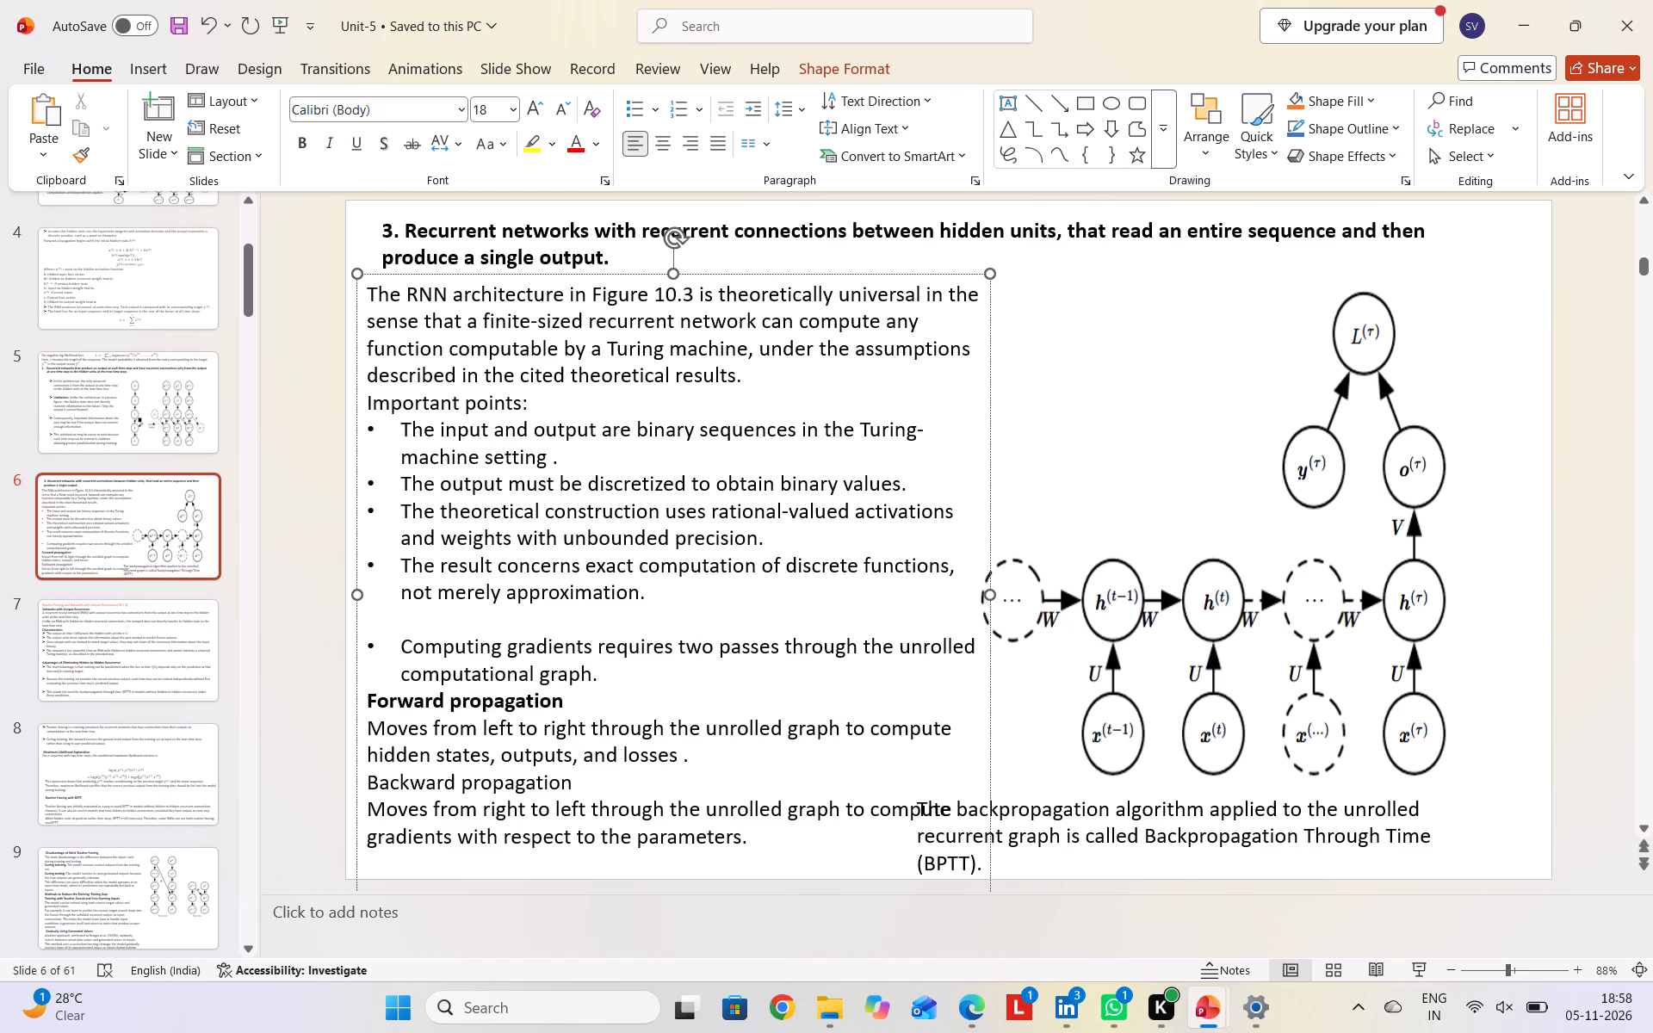
Make the words "The backpropagation" bold in the text beneath the network diagram on slide 6.
{"action": "left_click_drag", "start_coordinate": [1111, 805], "coordinate": [925, 806]}
{"action": "left_click", "coordinate": [938, 770]}
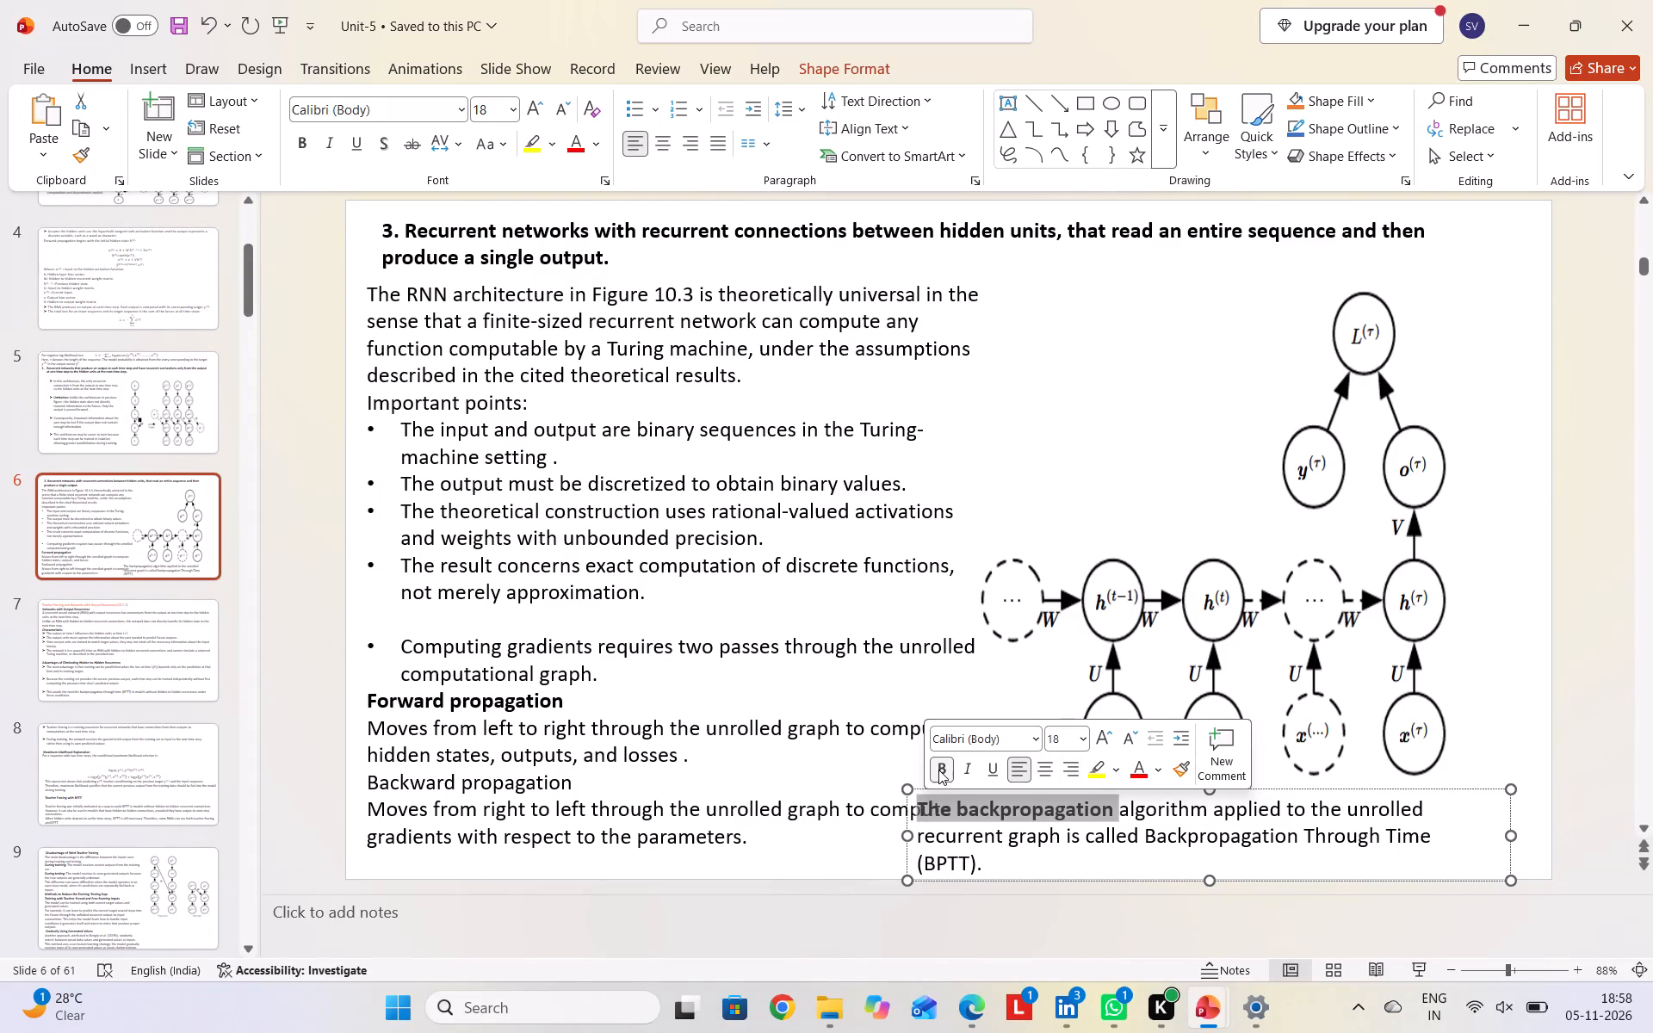
{"action": "left_click", "coordinate": [812, 759]}
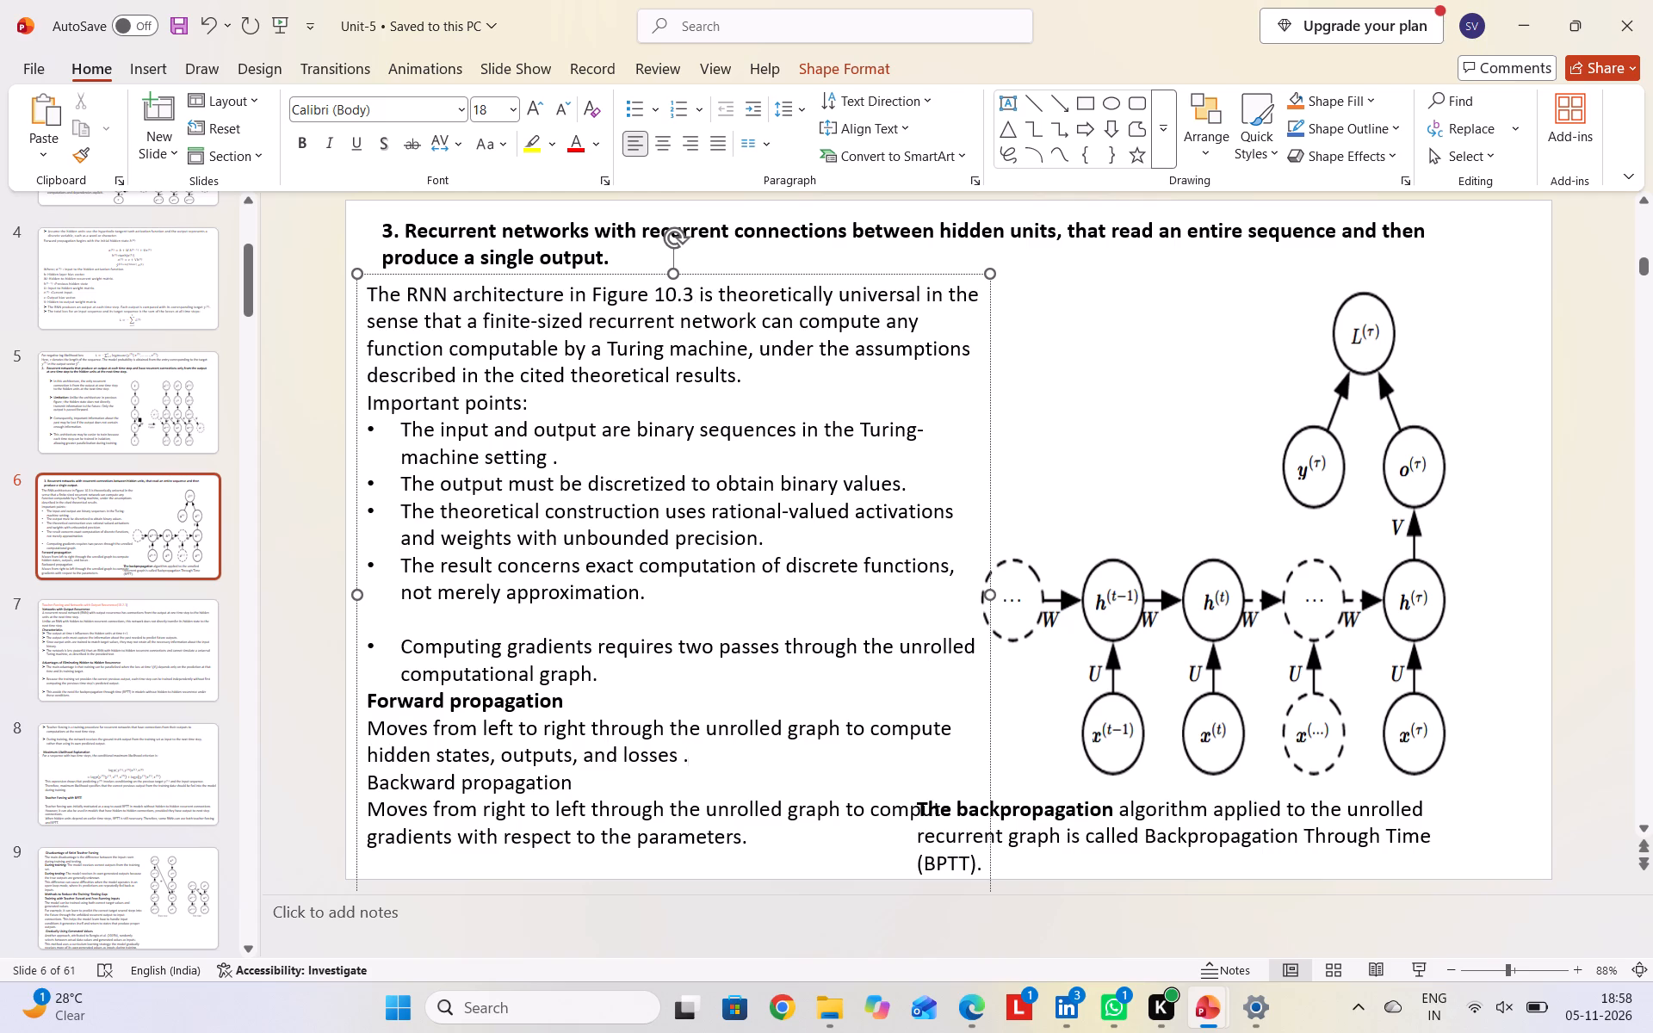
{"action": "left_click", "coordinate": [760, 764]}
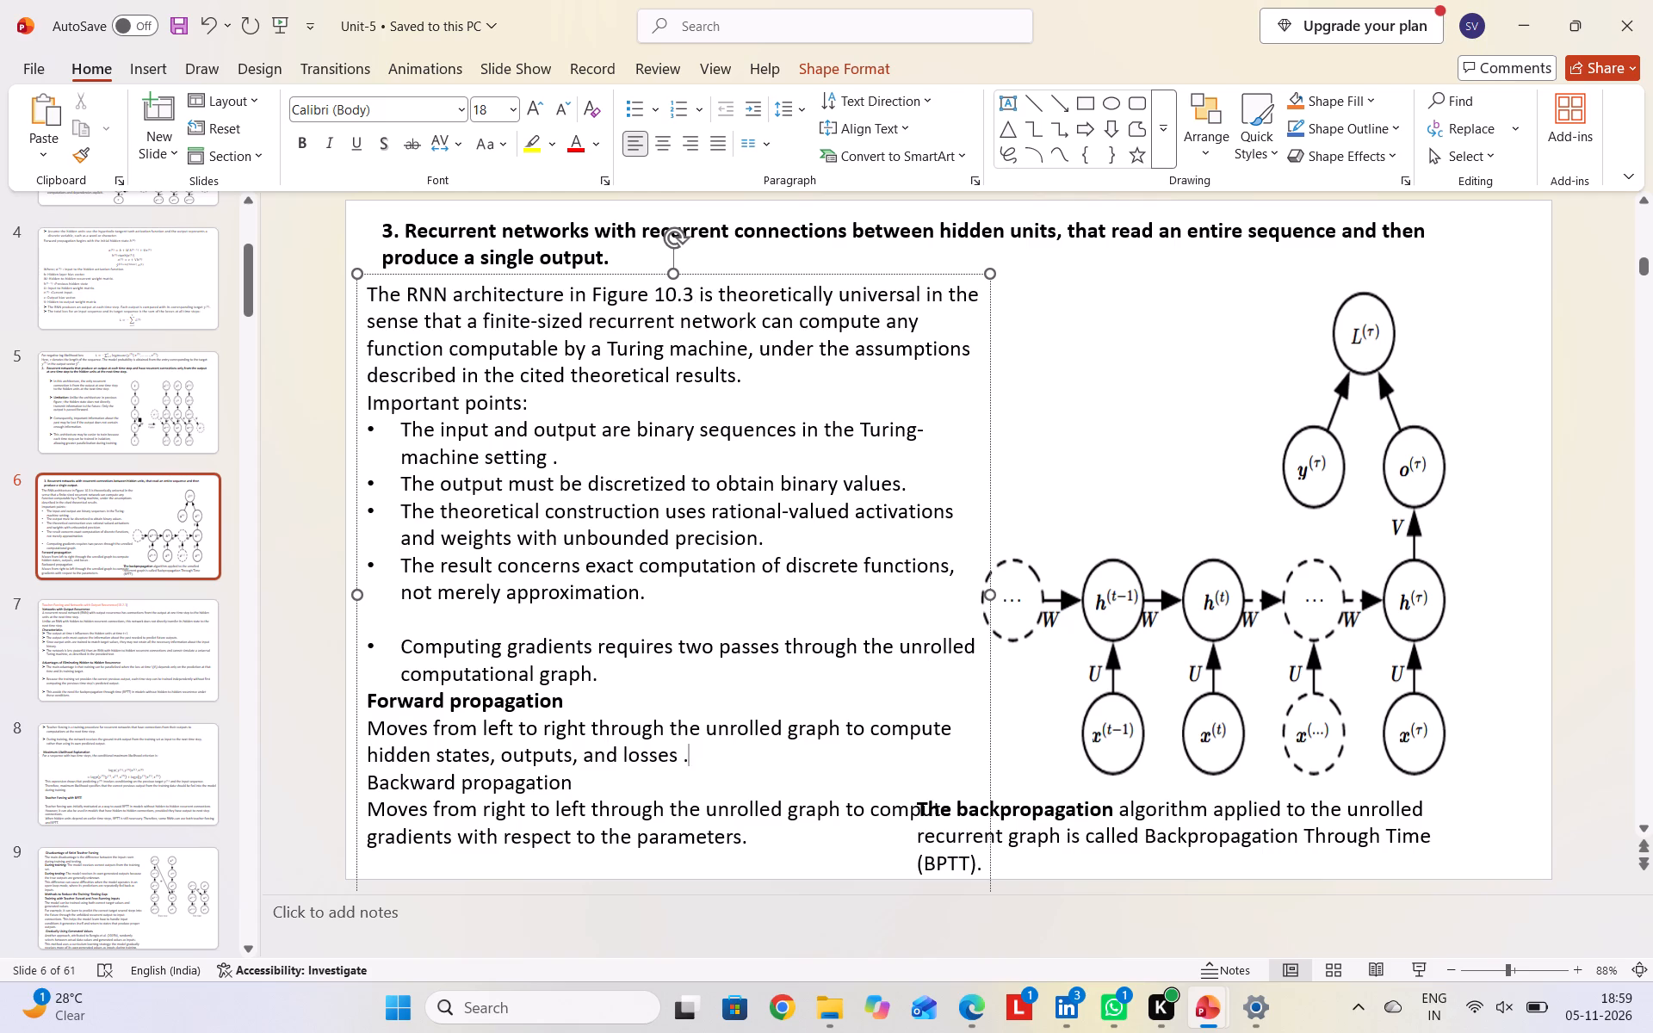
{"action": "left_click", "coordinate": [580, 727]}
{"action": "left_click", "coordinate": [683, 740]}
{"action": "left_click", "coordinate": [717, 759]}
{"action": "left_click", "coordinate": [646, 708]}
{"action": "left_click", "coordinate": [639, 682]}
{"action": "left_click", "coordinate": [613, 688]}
Add an extra space between "to" and "right" in the forward propagation description on slide 6.
{"action": "left_click", "coordinate": [570, 727]}
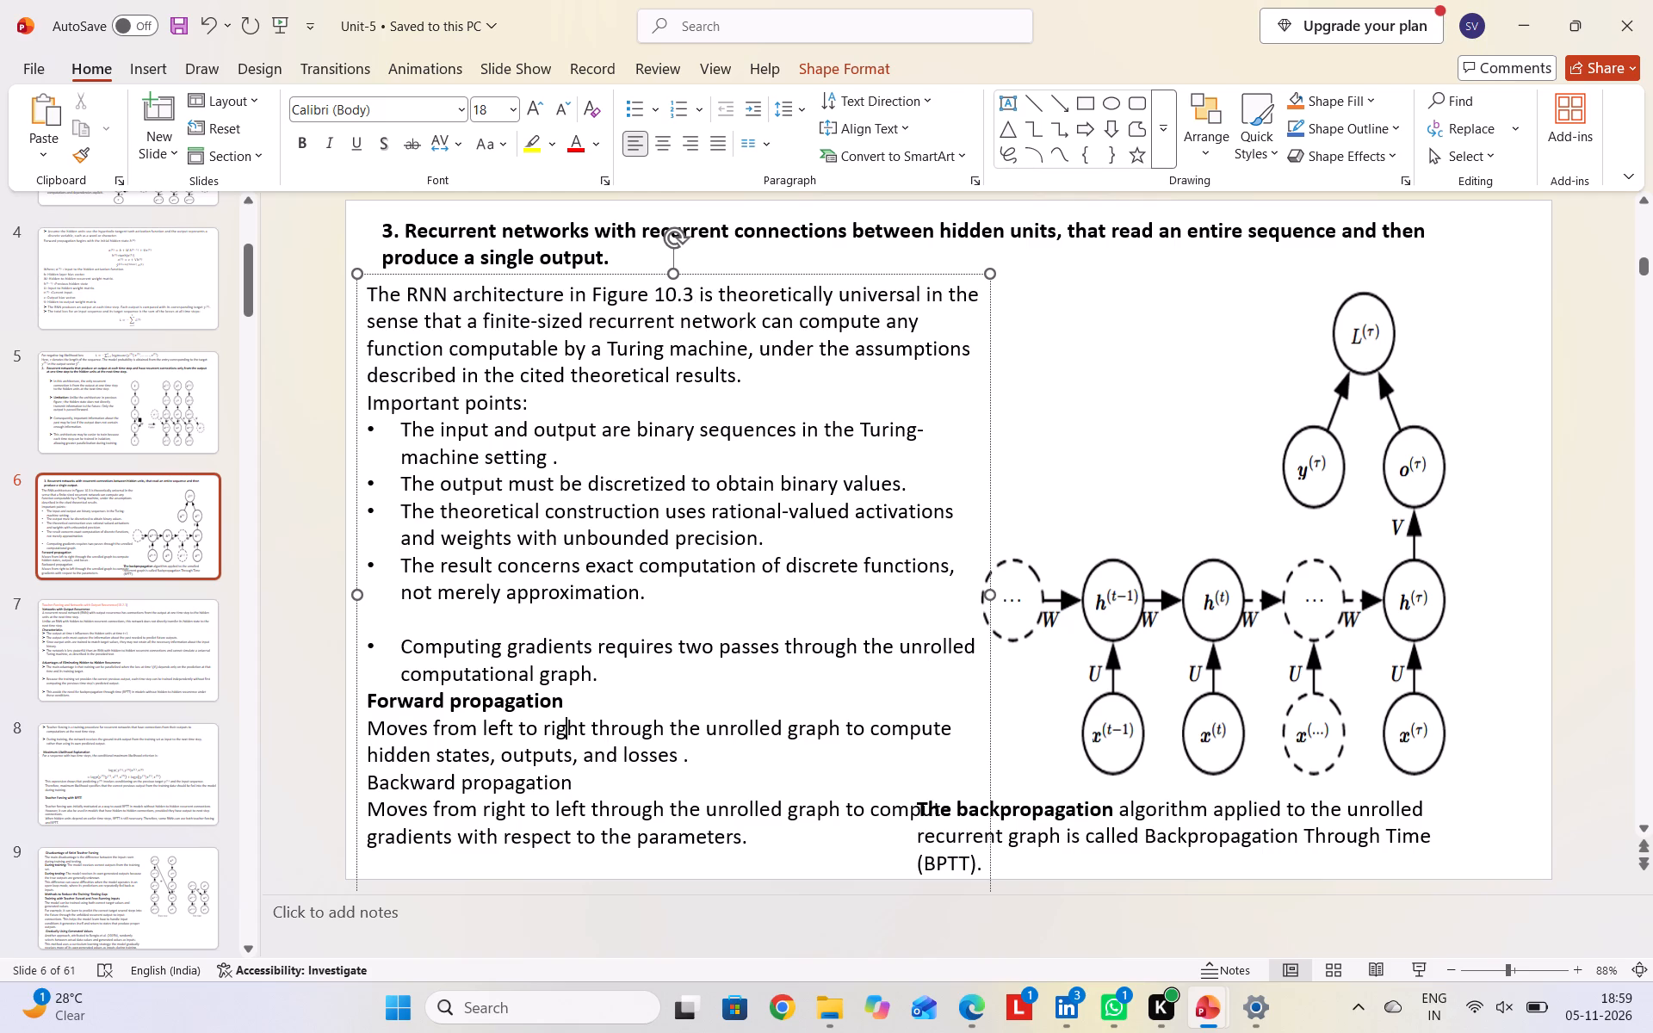
{"action": "key", "text": "Left"}
{"action": "key", "text": "Left"}
{"action": "key", "text": "Left"}
{"action": "key", "text": "space"}
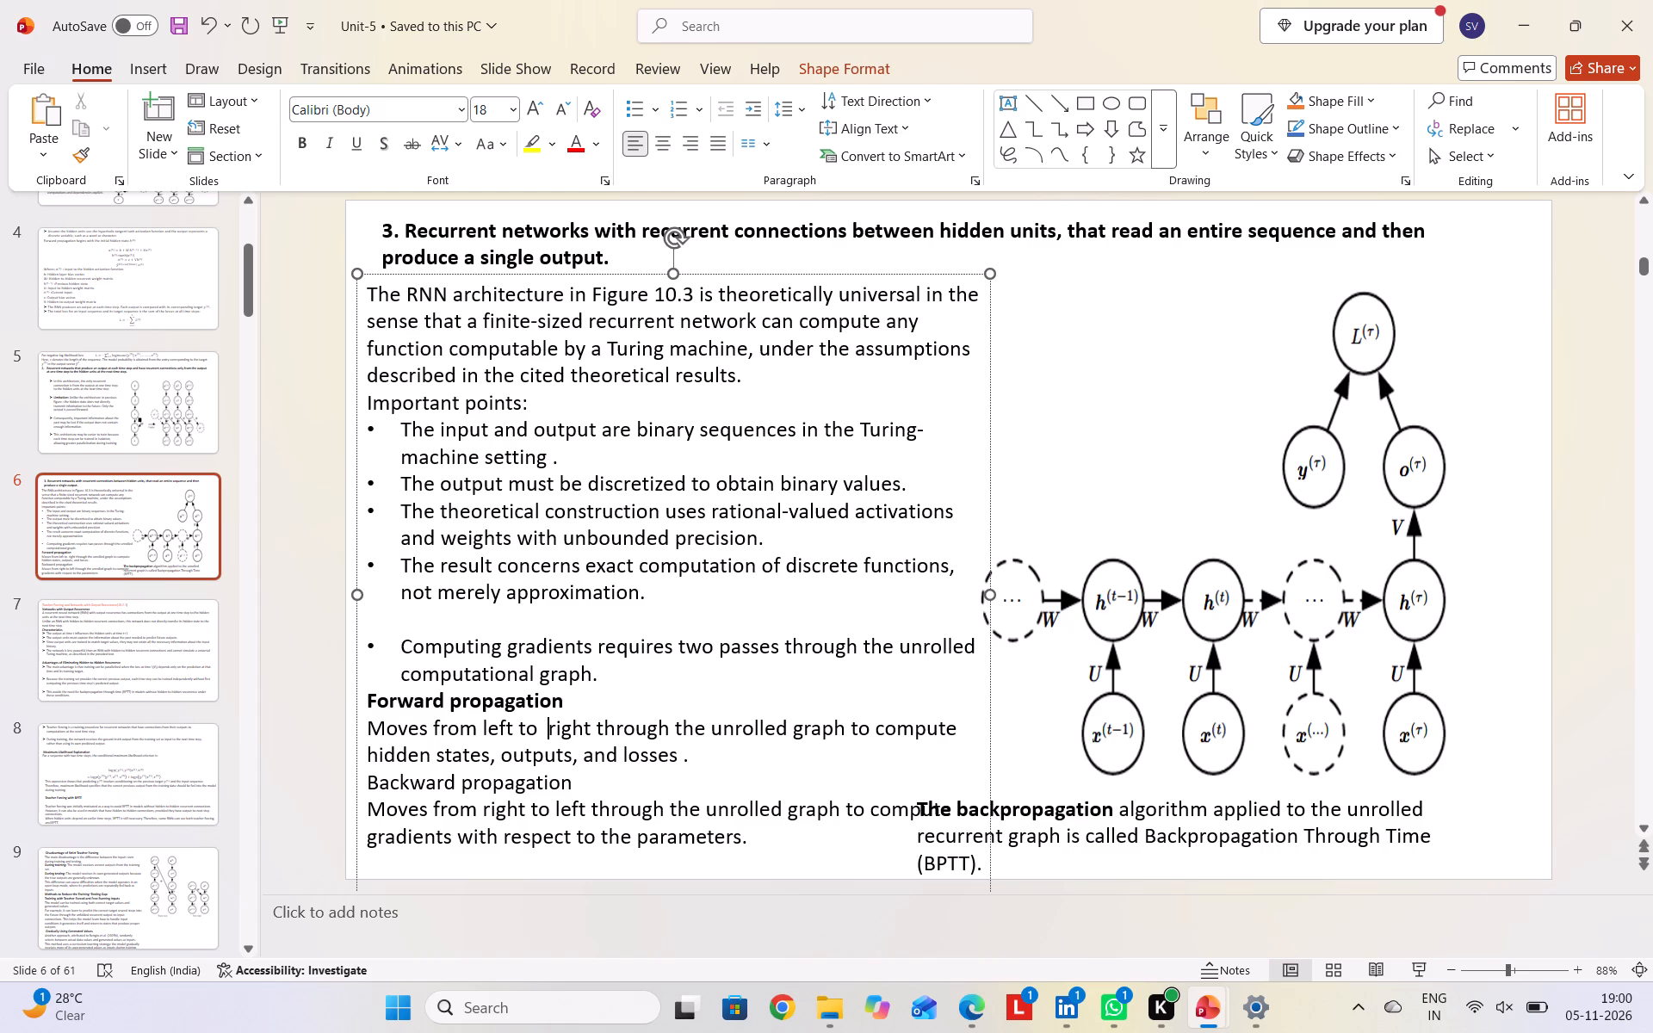
Put a space before the period after "approximation" in the fourth bullet on slide 6.
{"action": "left_click", "coordinate": [633, 637]}
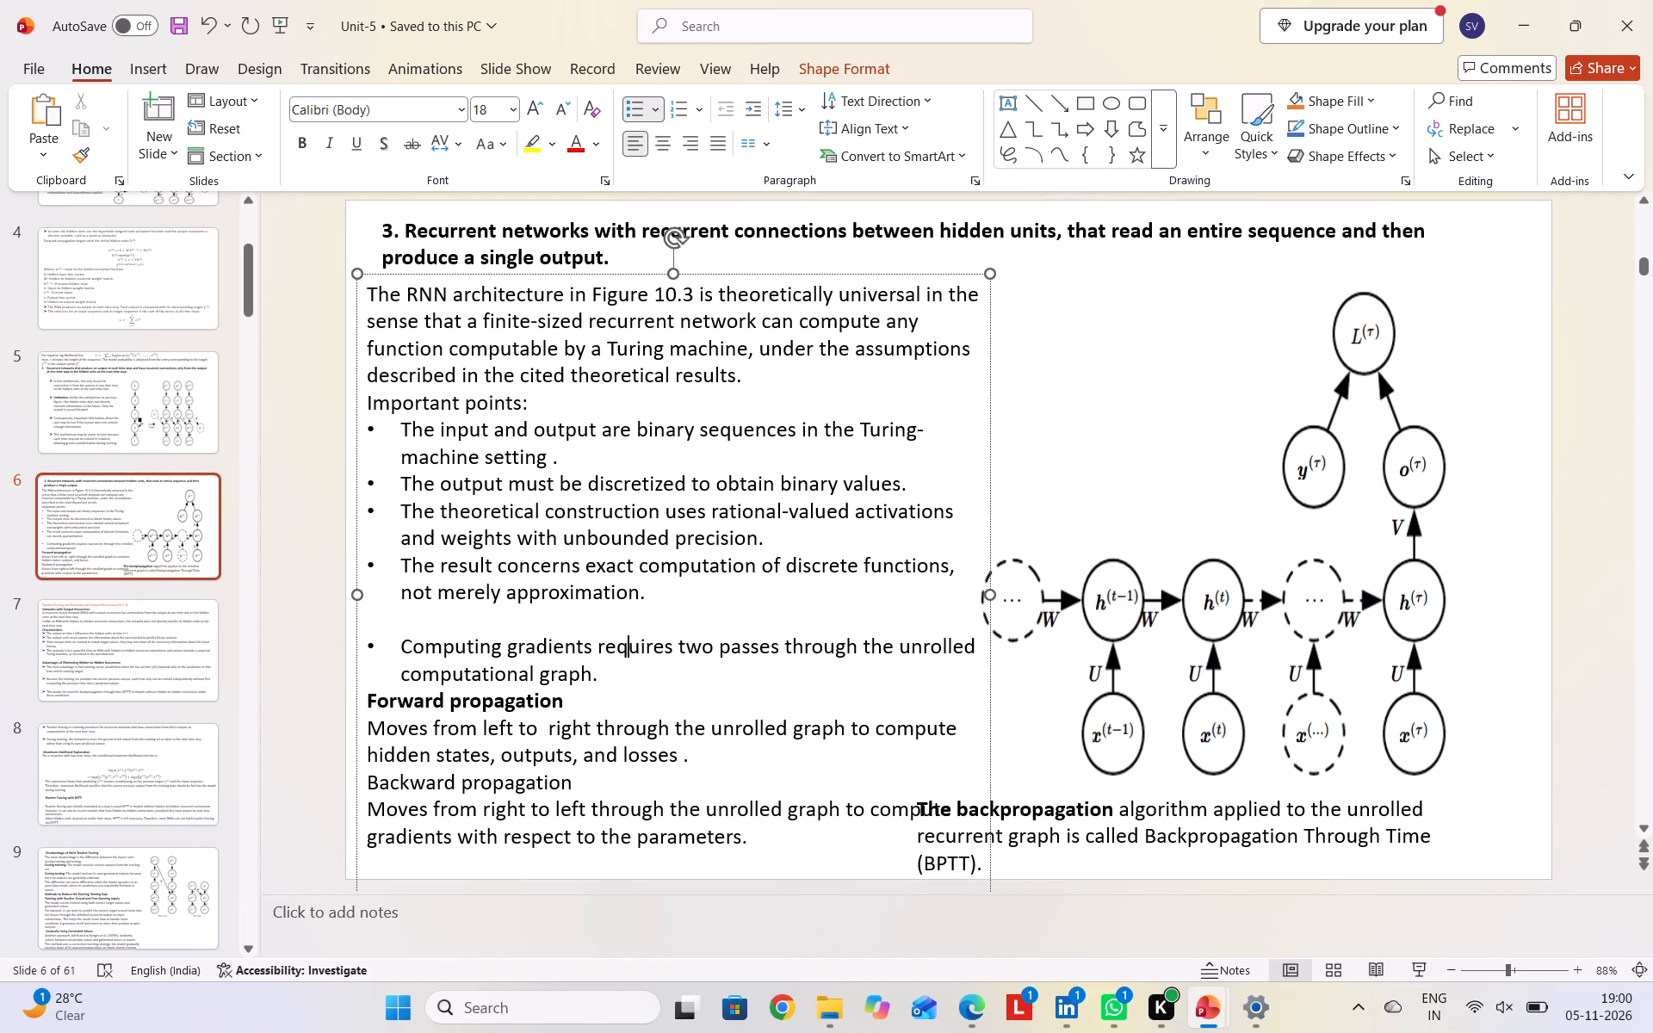
{"action": "left_click", "coordinate": [672, 588]}
{"action": "key", "text": "BackSpace"}
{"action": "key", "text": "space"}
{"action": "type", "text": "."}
Put a space before the colon after "Important points" on slide 6.
{"action": "left_click", "coordinate": [671, 455]}
{"action": "left_click", "coordinate": [537, 405]}
{"action": "key", "text": "BackSpace"}
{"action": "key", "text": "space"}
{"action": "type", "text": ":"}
Make the "Backward propagation" subheading on slide 6 bold.
{"action": "left_click", "coordinate": [636, 399]}
{"action": "left_click_drag", "start_coordinate": [578, 779], "coordinate": [368, 784]}
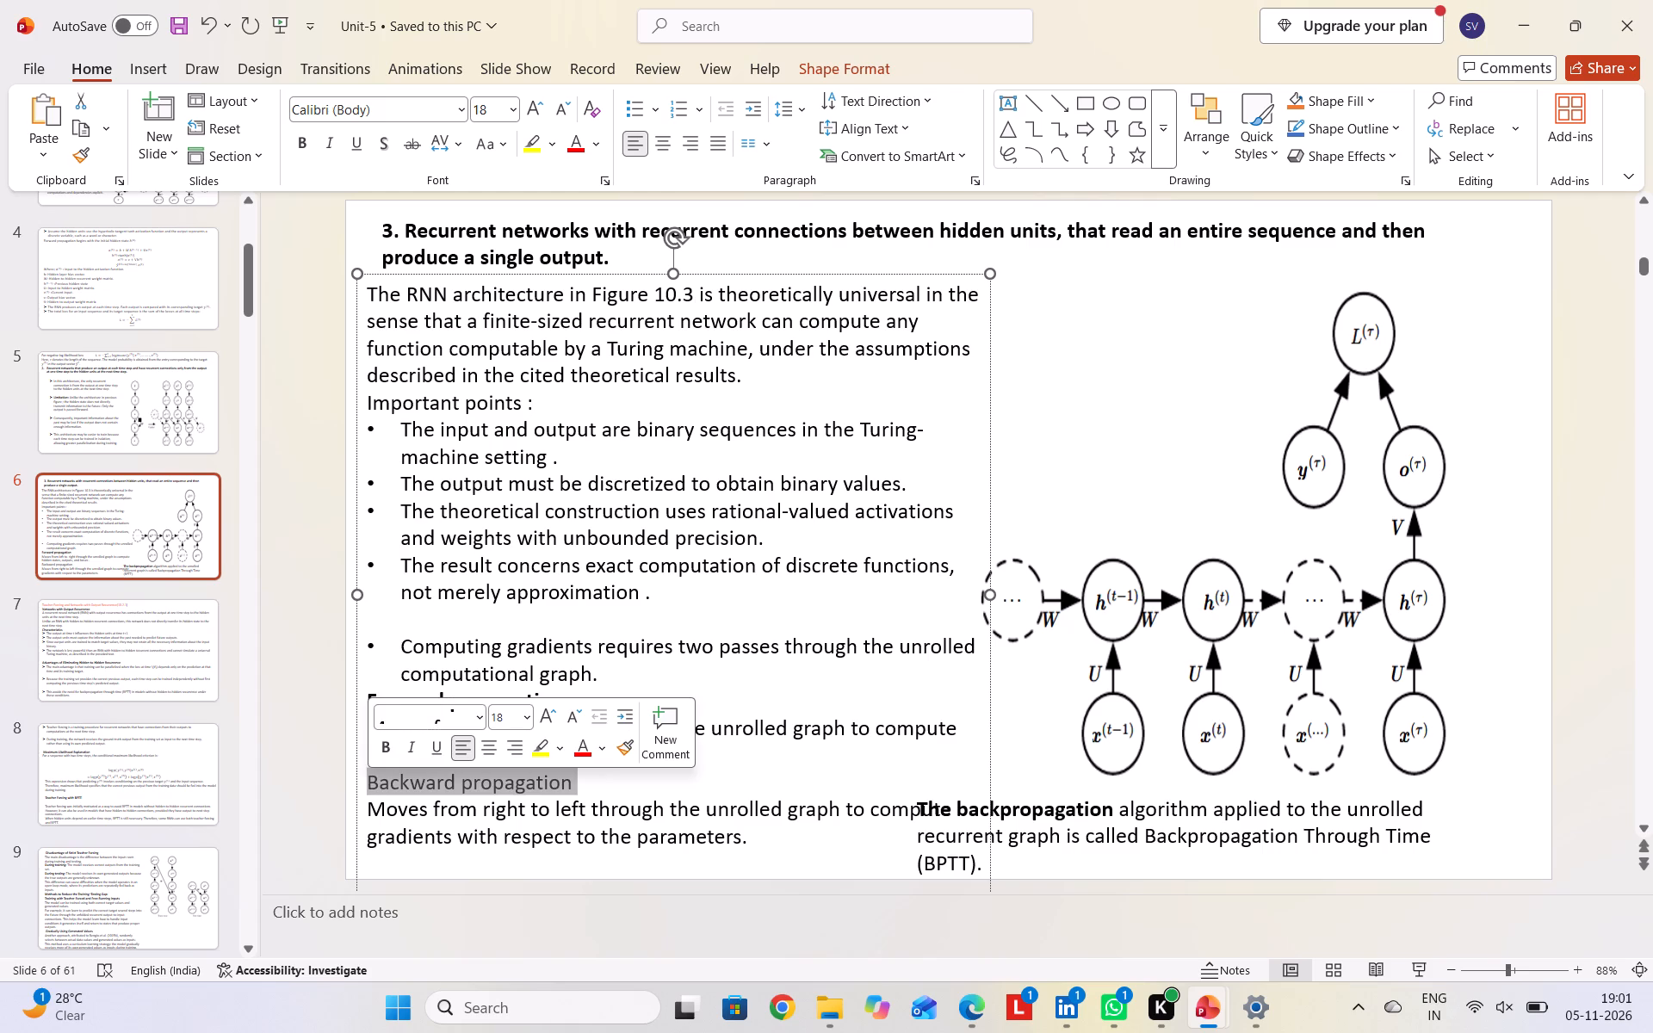
{"action": "left_click", "coordinate": [381, 743]}
{"action": "left_click", "coordinate": [484, 832]}
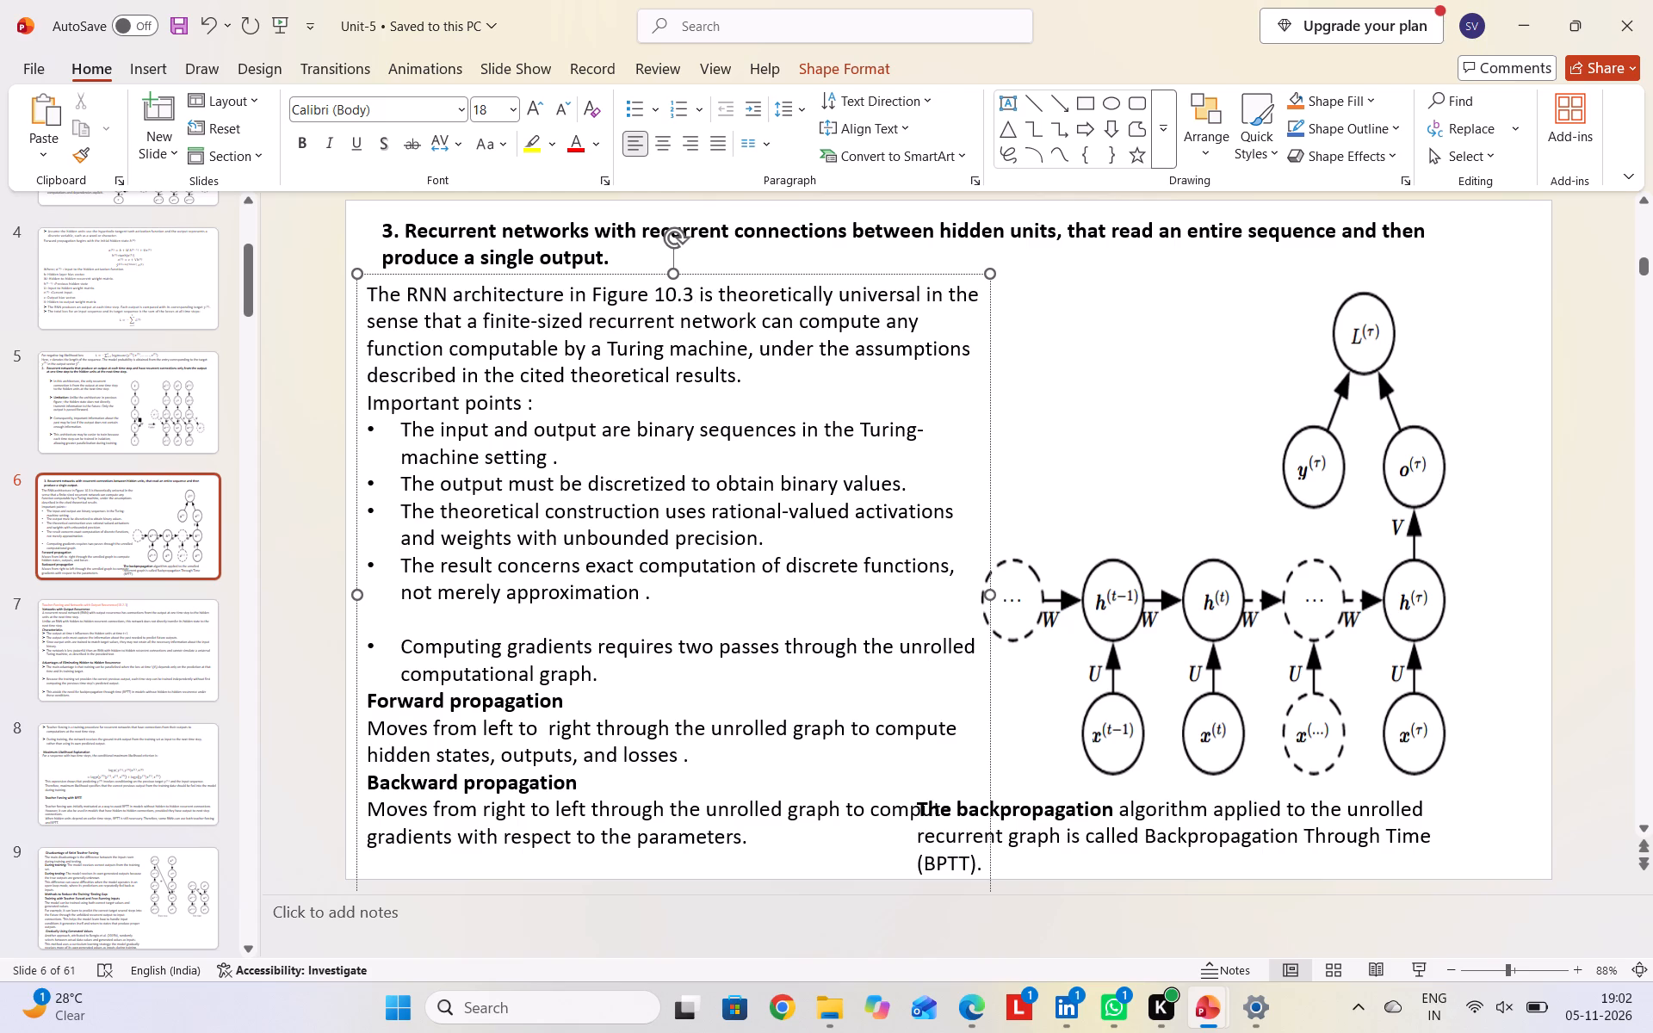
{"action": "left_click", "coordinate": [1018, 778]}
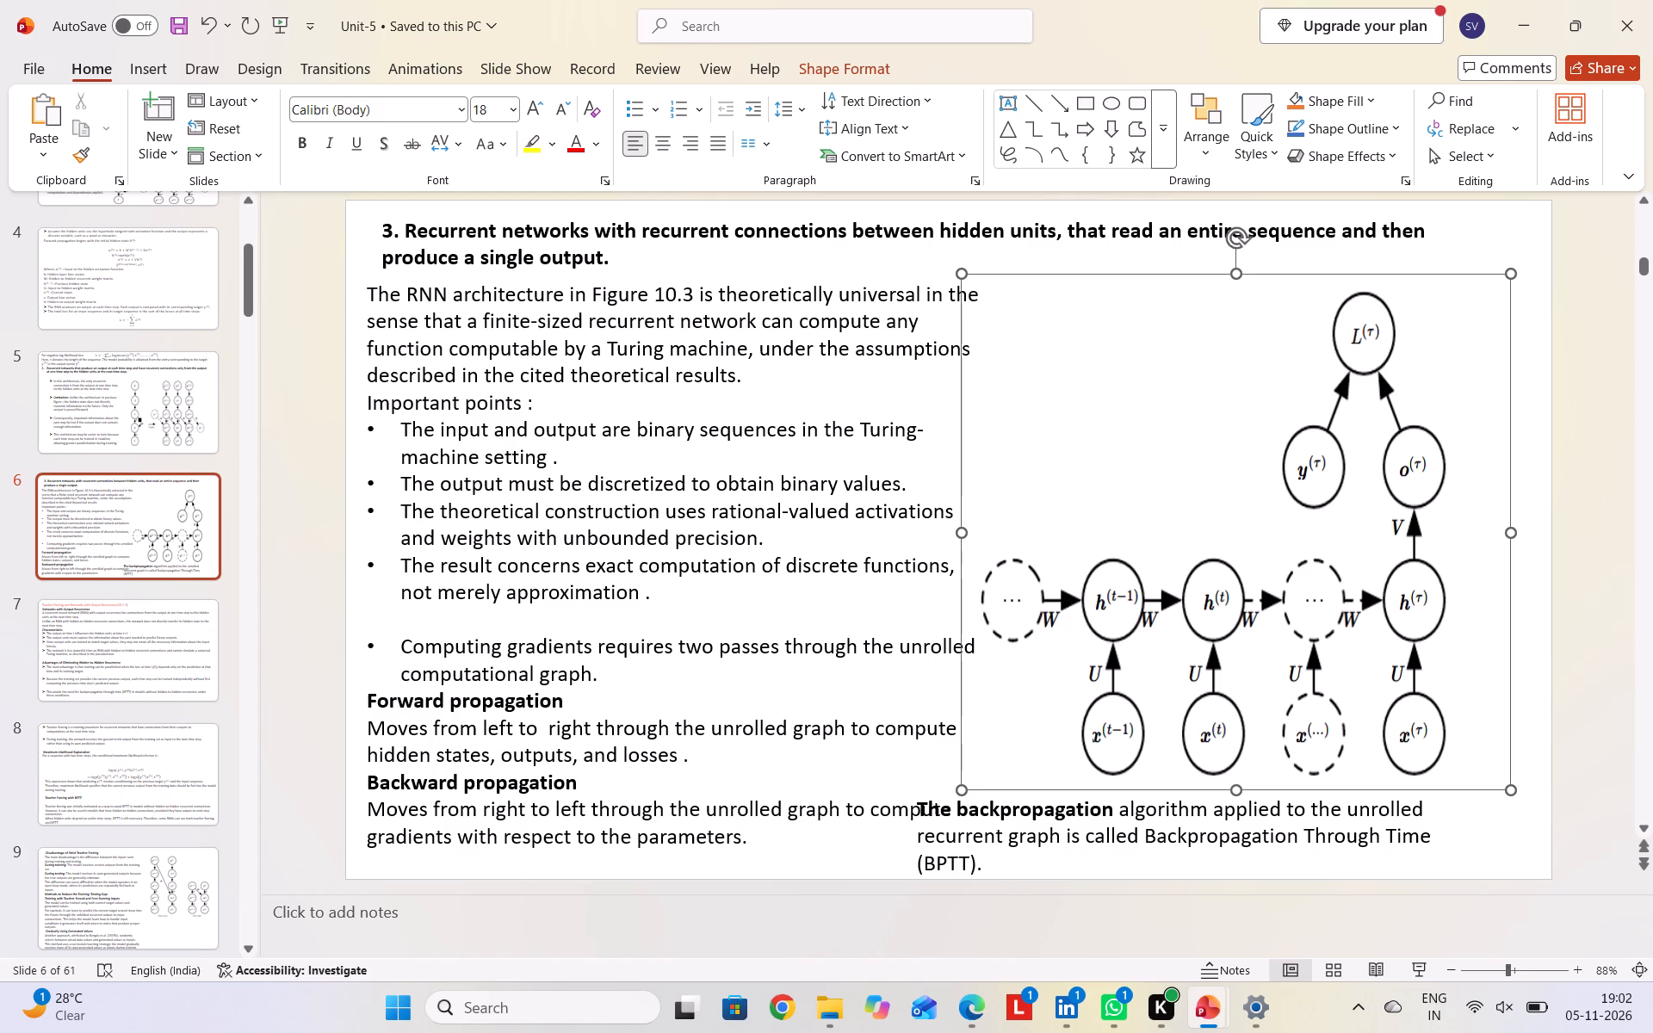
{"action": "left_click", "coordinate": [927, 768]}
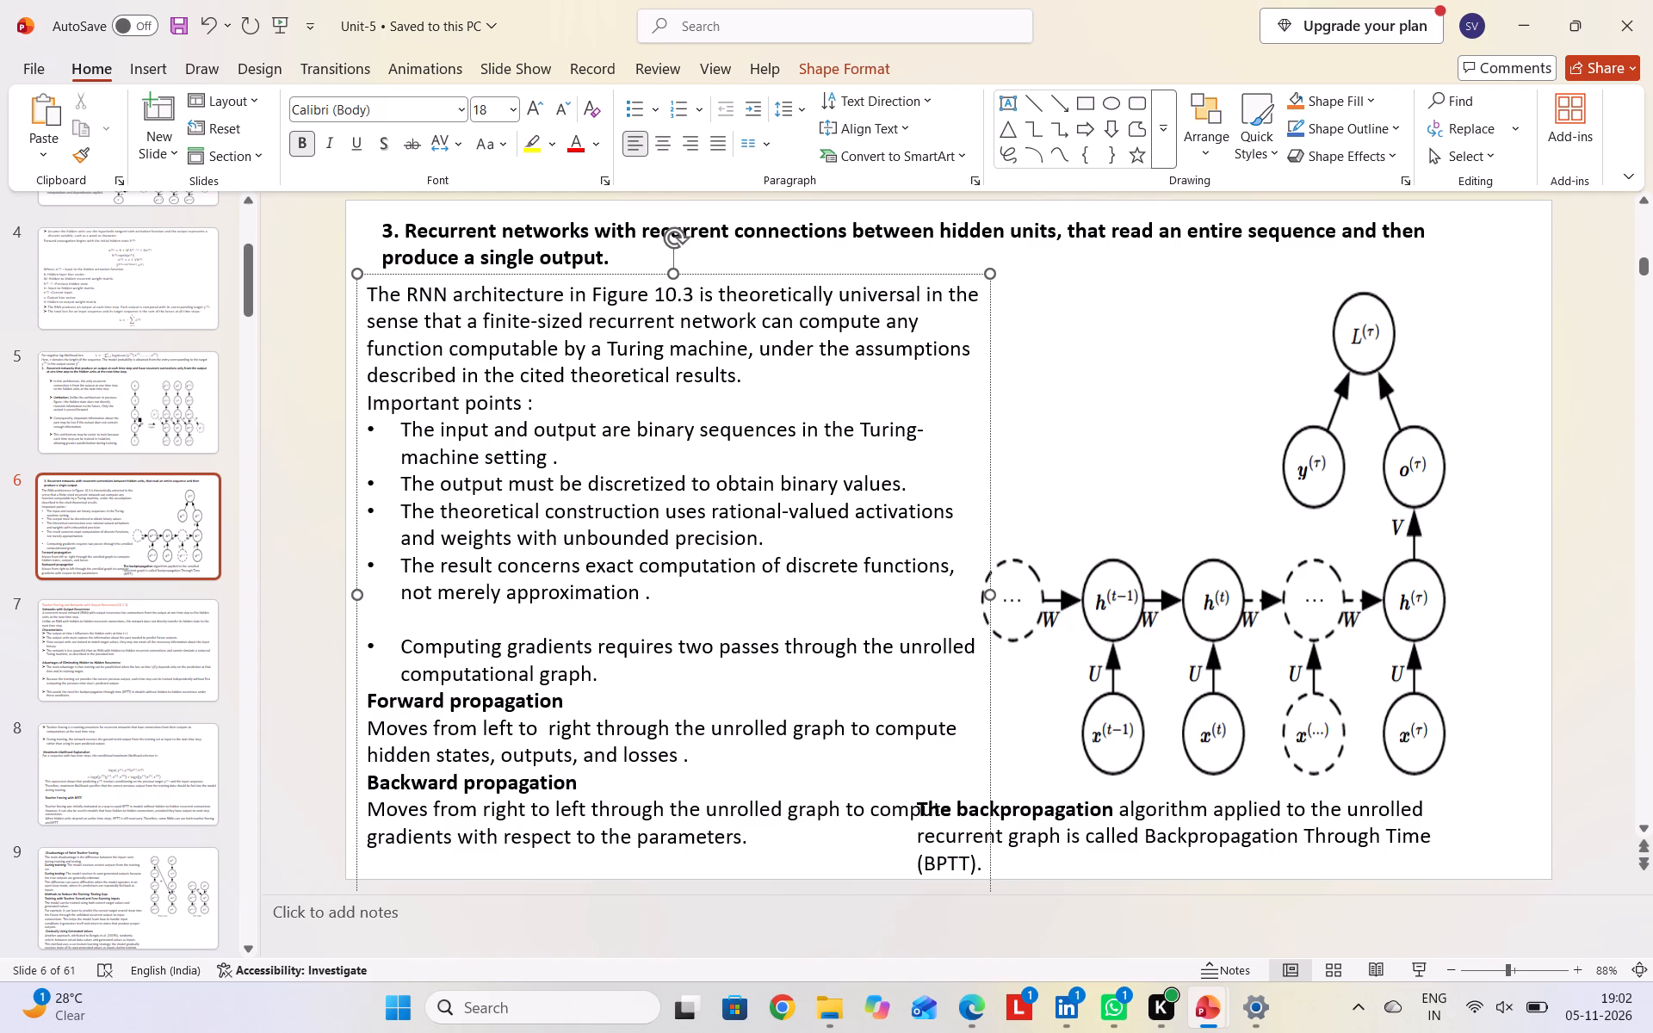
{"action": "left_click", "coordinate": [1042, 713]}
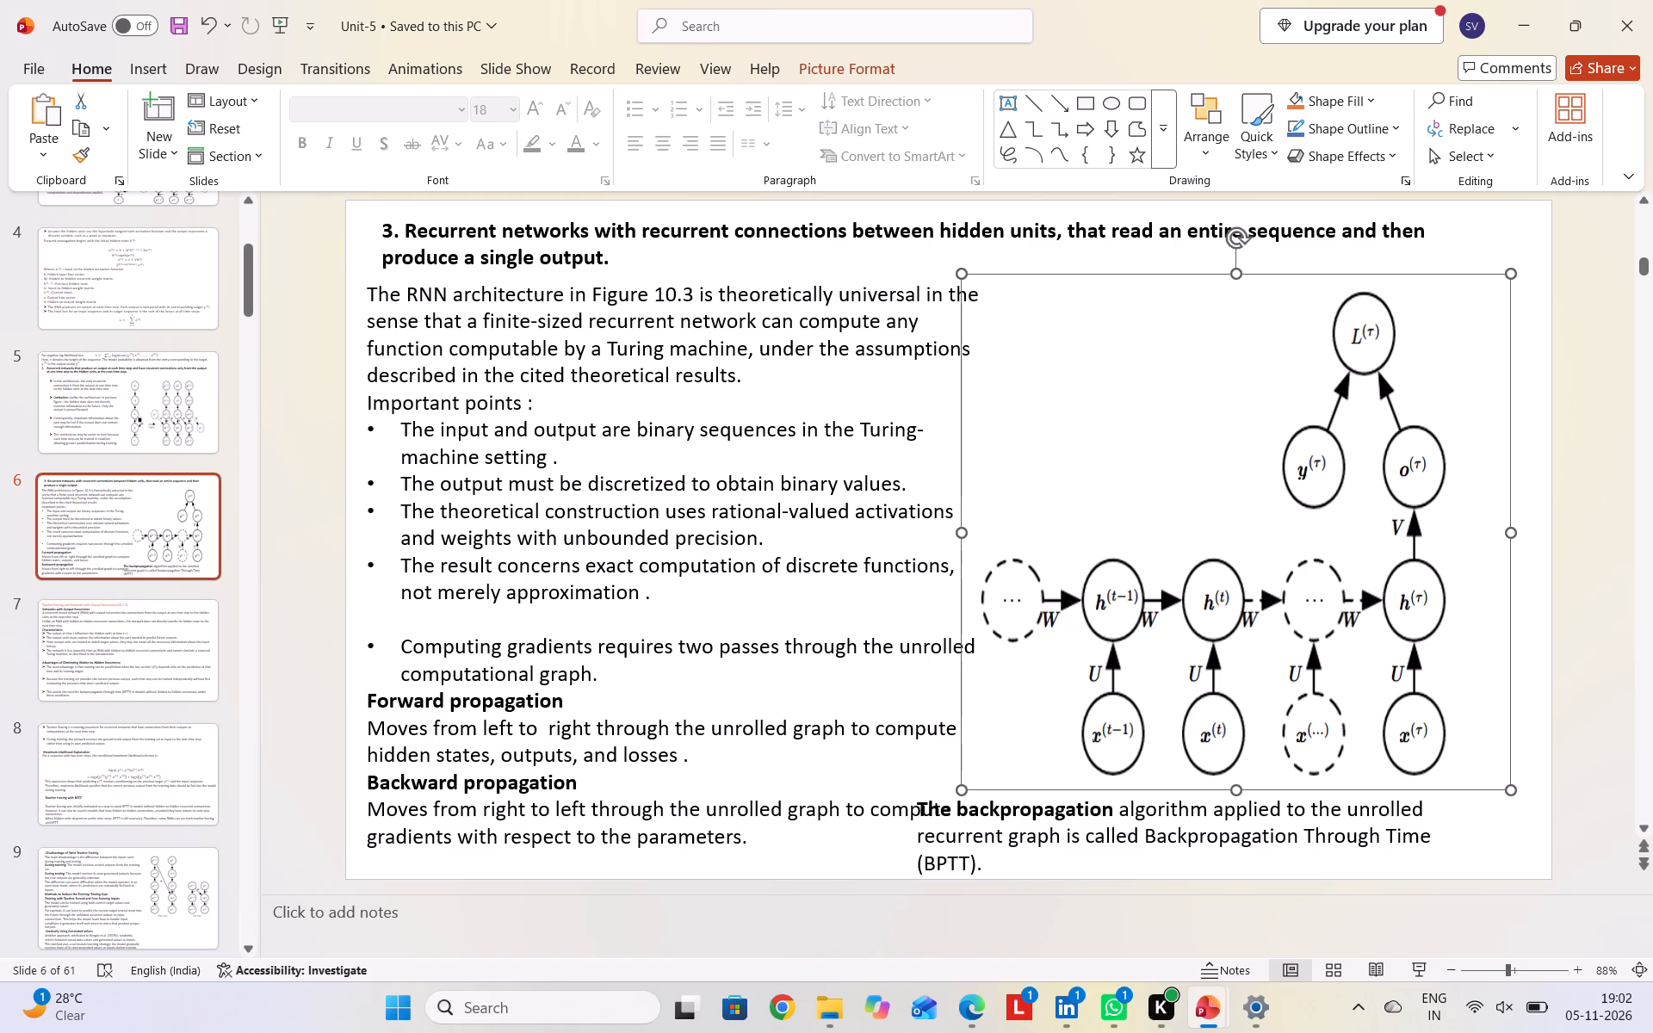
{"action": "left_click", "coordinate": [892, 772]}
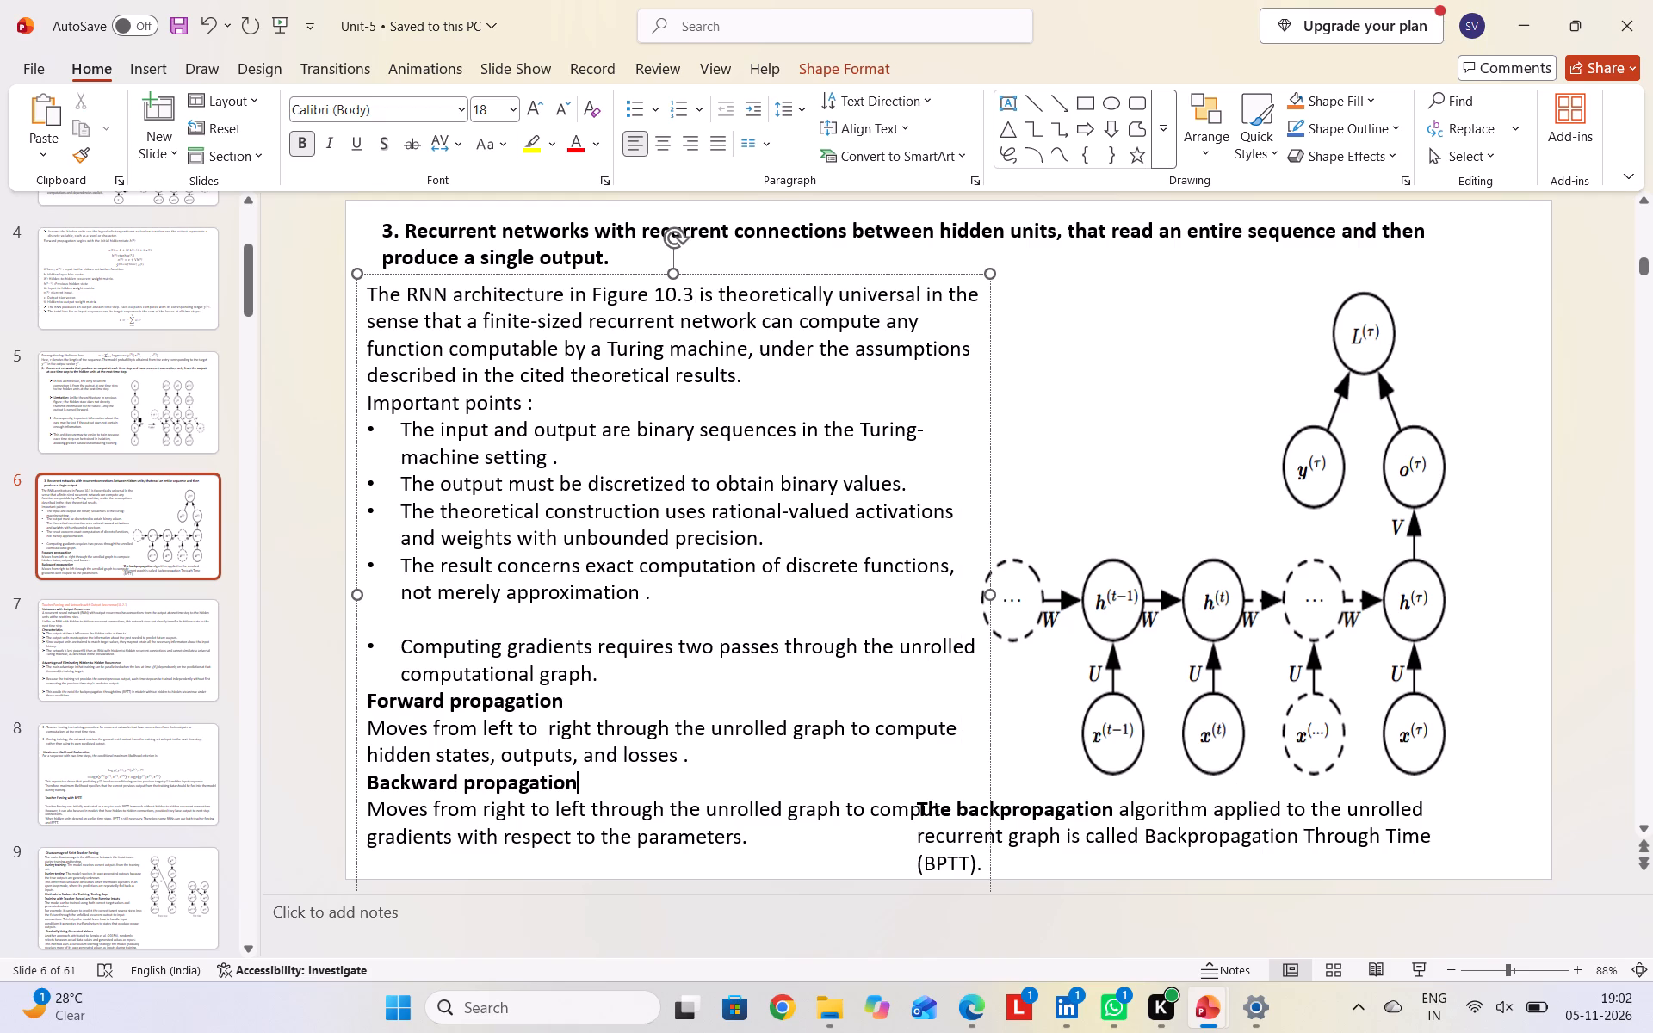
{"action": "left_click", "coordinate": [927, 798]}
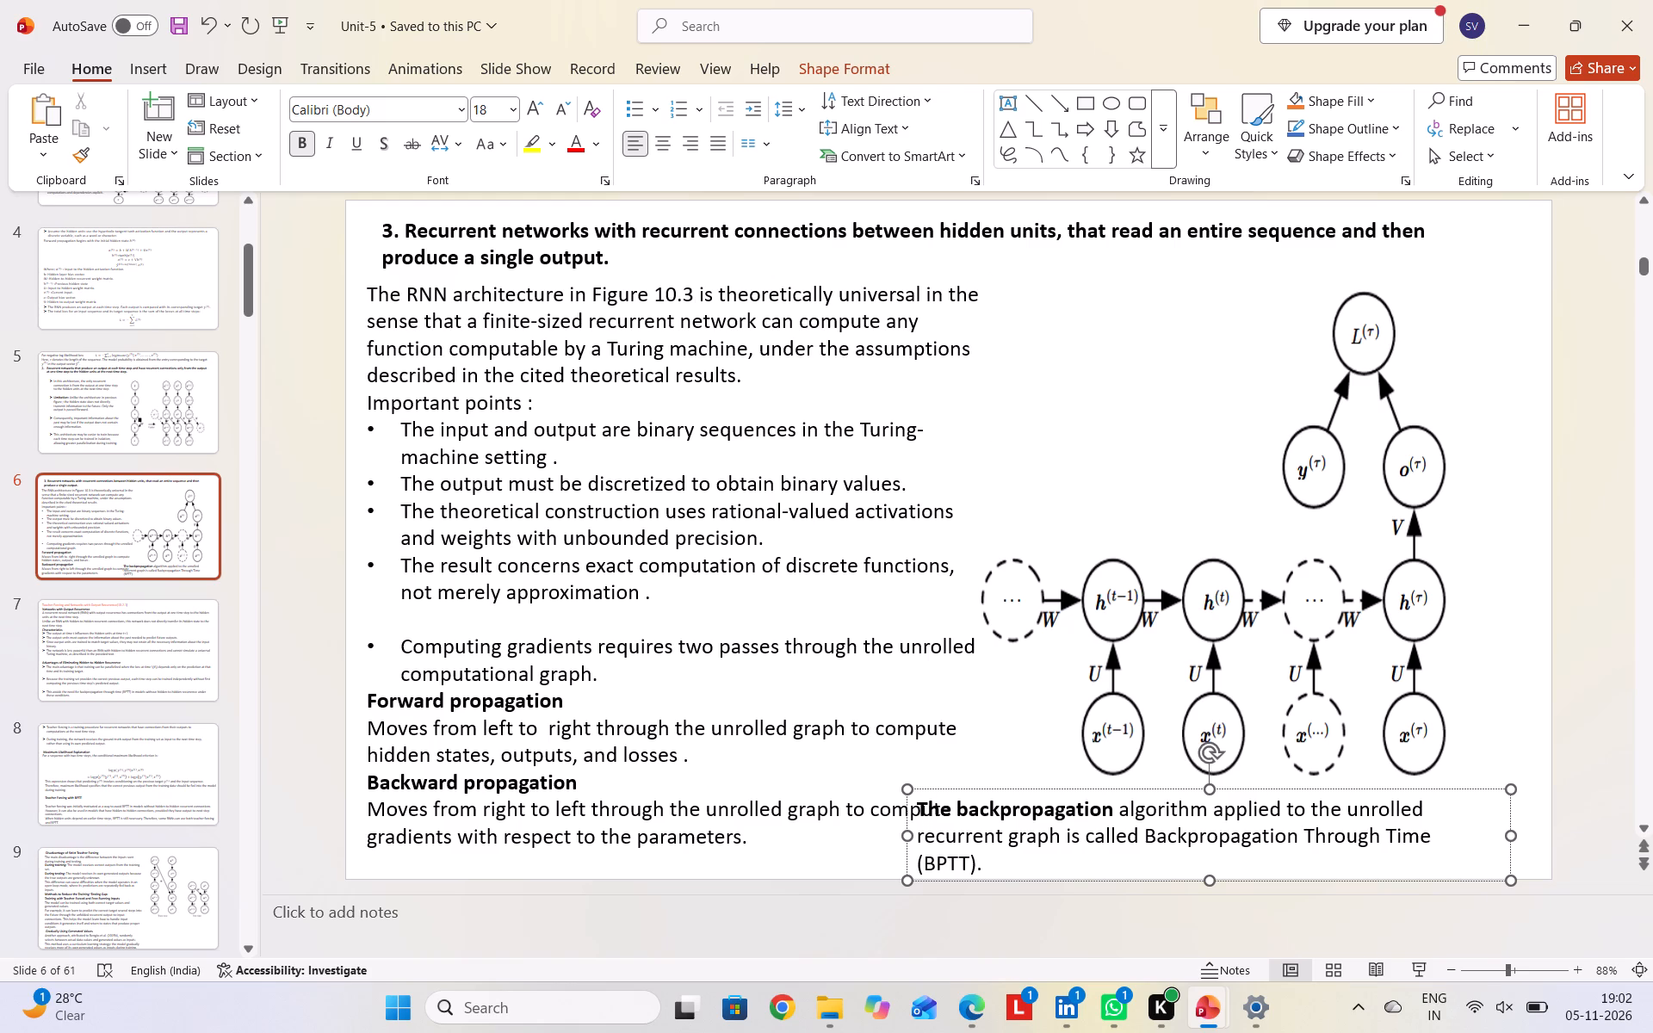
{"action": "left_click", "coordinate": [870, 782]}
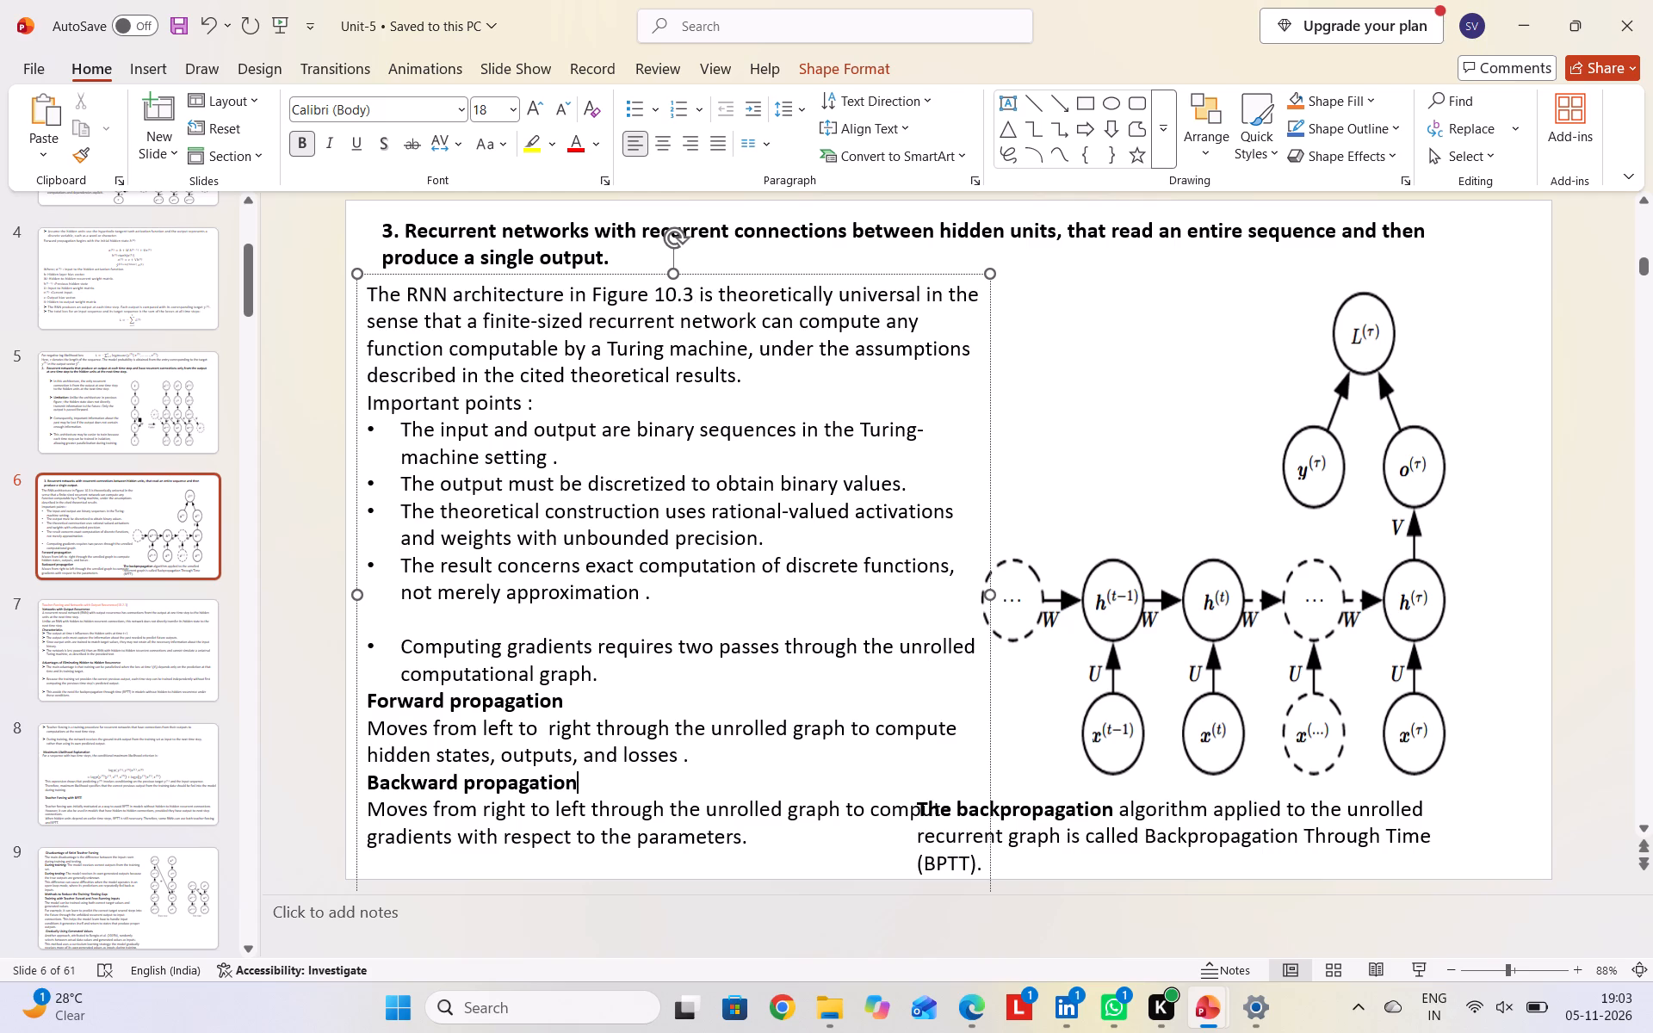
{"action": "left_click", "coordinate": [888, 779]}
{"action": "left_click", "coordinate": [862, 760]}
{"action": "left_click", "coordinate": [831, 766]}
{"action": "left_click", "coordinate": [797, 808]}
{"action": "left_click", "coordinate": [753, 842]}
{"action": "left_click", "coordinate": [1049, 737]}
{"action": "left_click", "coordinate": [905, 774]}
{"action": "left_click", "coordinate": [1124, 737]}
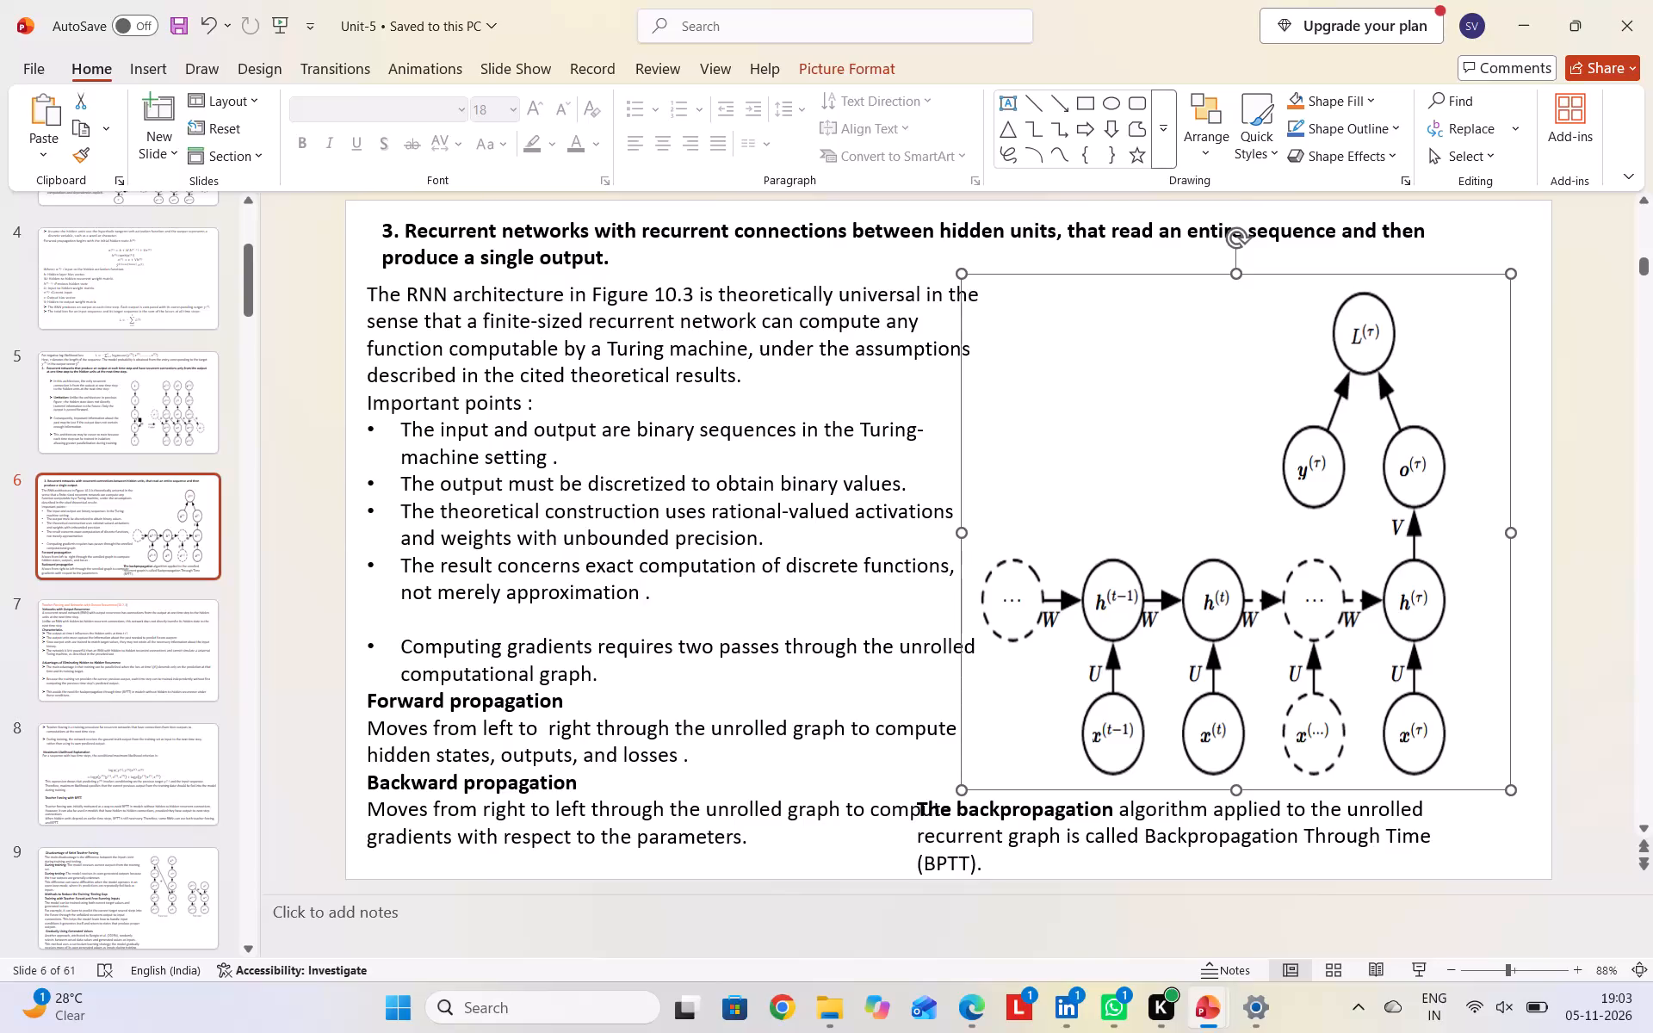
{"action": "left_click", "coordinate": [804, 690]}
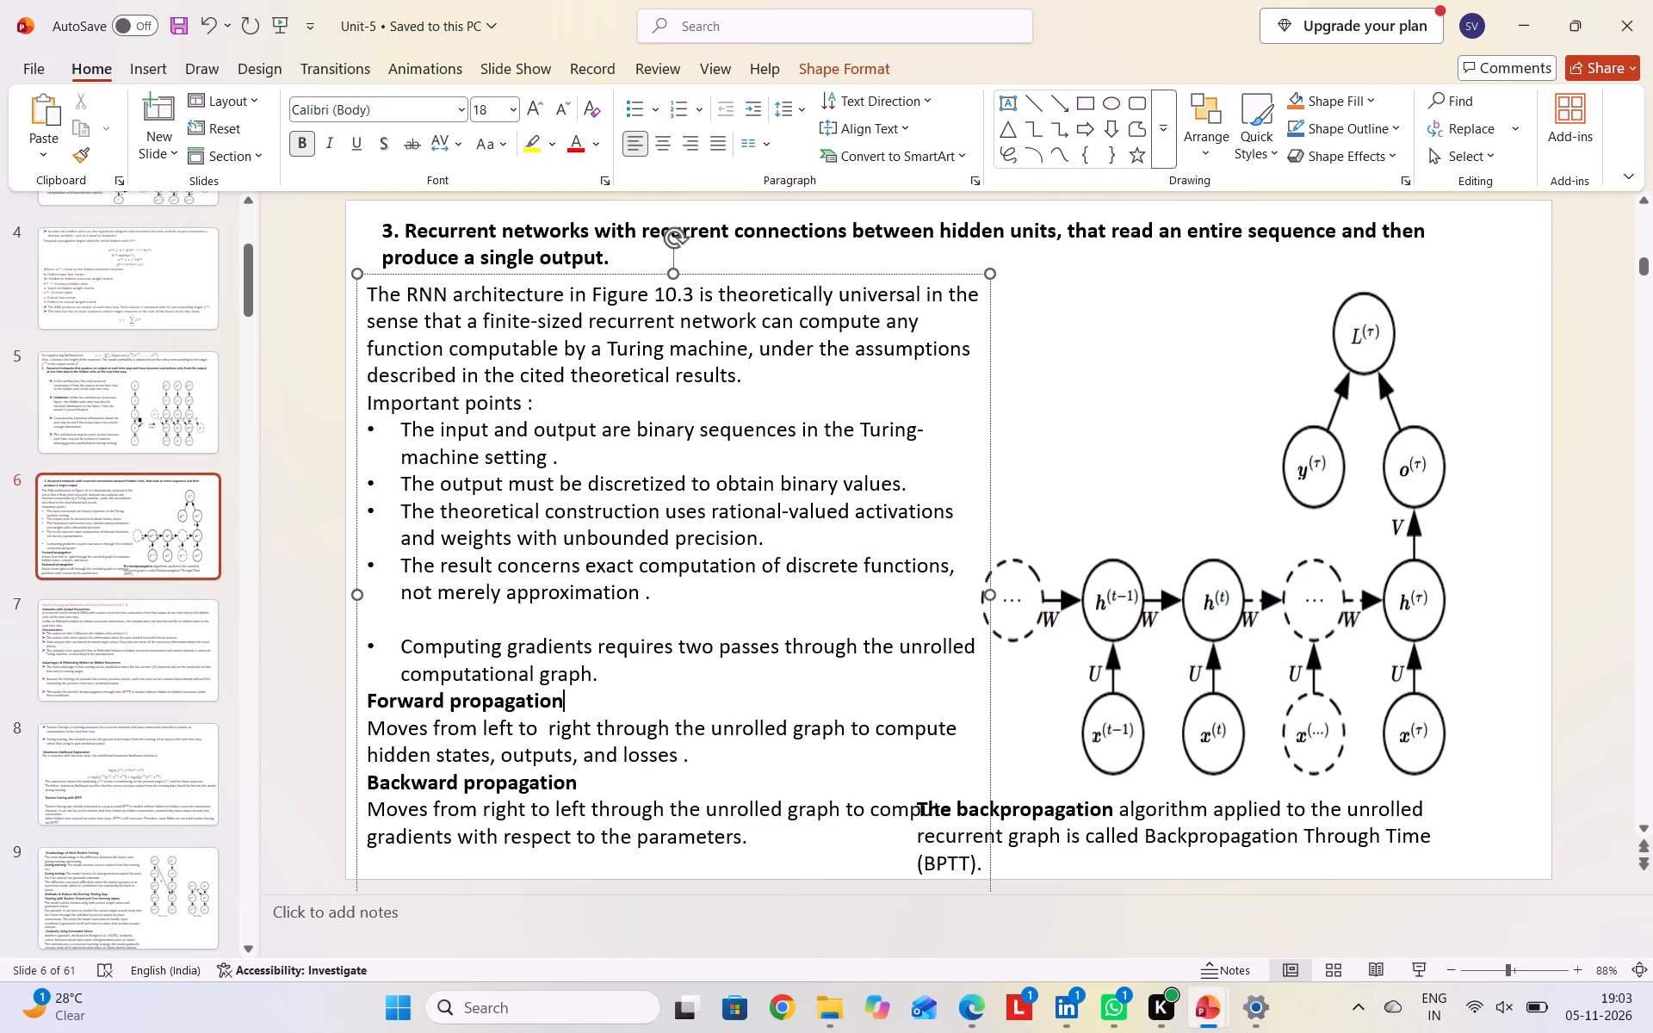
On slide 7, replace the section number "(10.2.1)" at the end of the orange heading with a colon.
{"action": "left_click", "coordinate": [127, 609]}
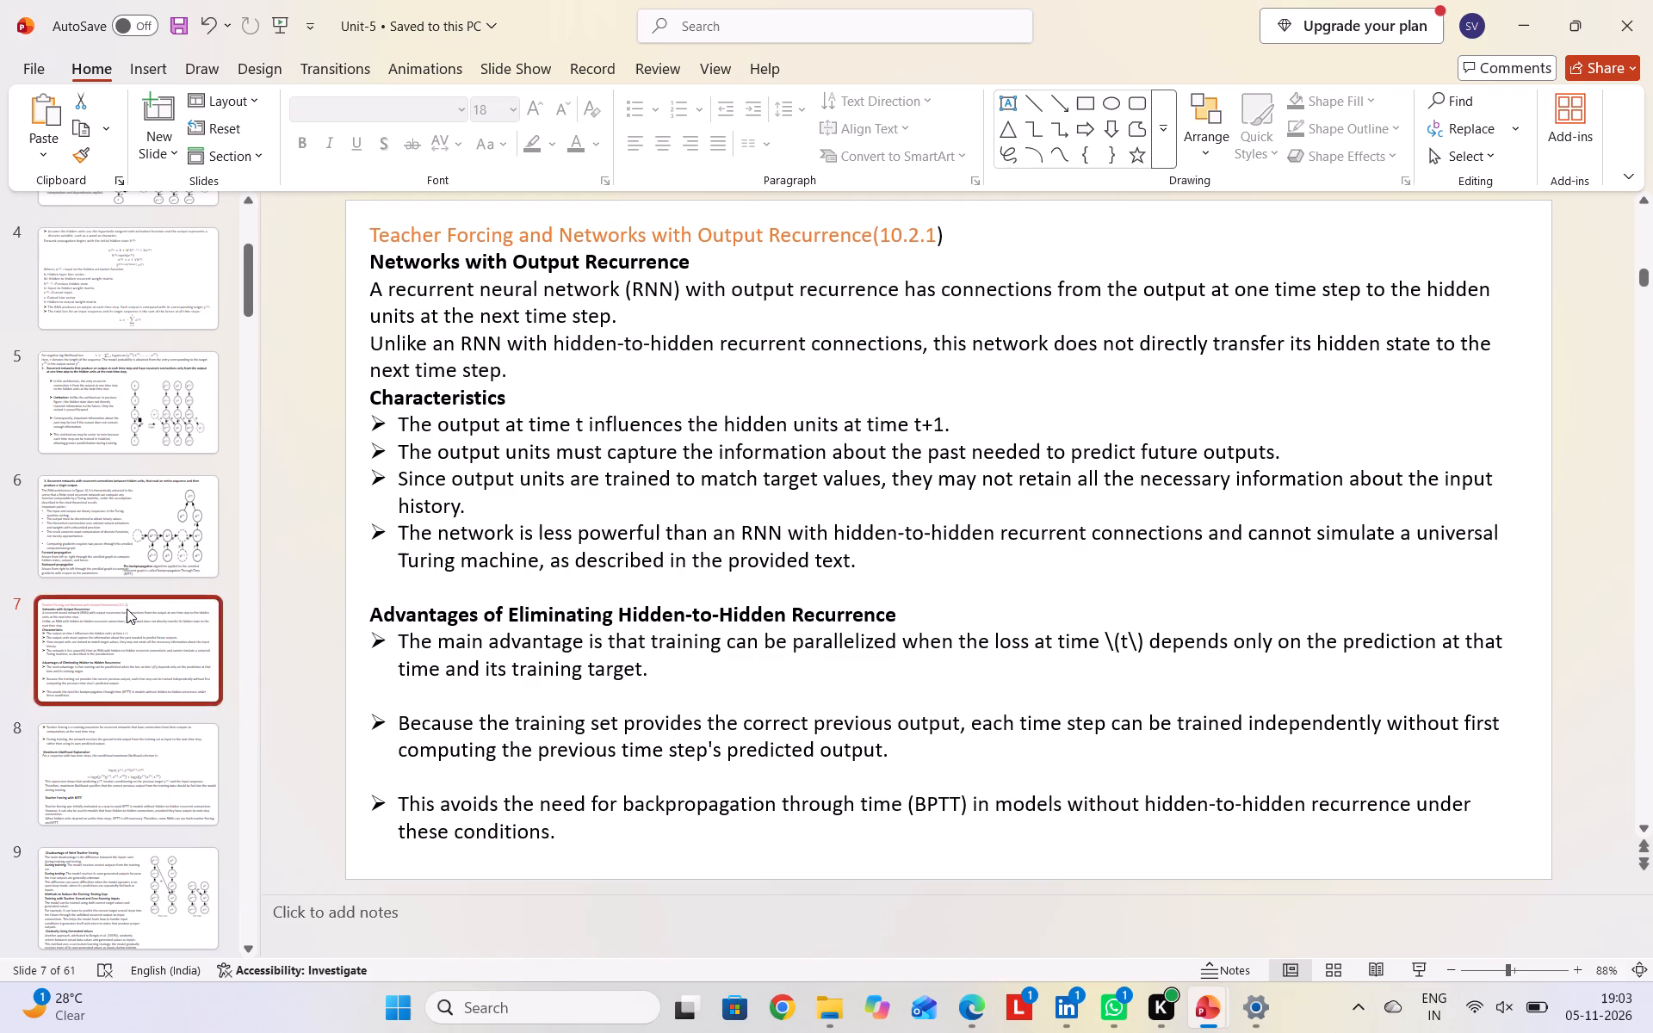
{"action": "scroll", "coordinate": [148, 490], "scroll_direction": "down", "scroll_amount": 1}
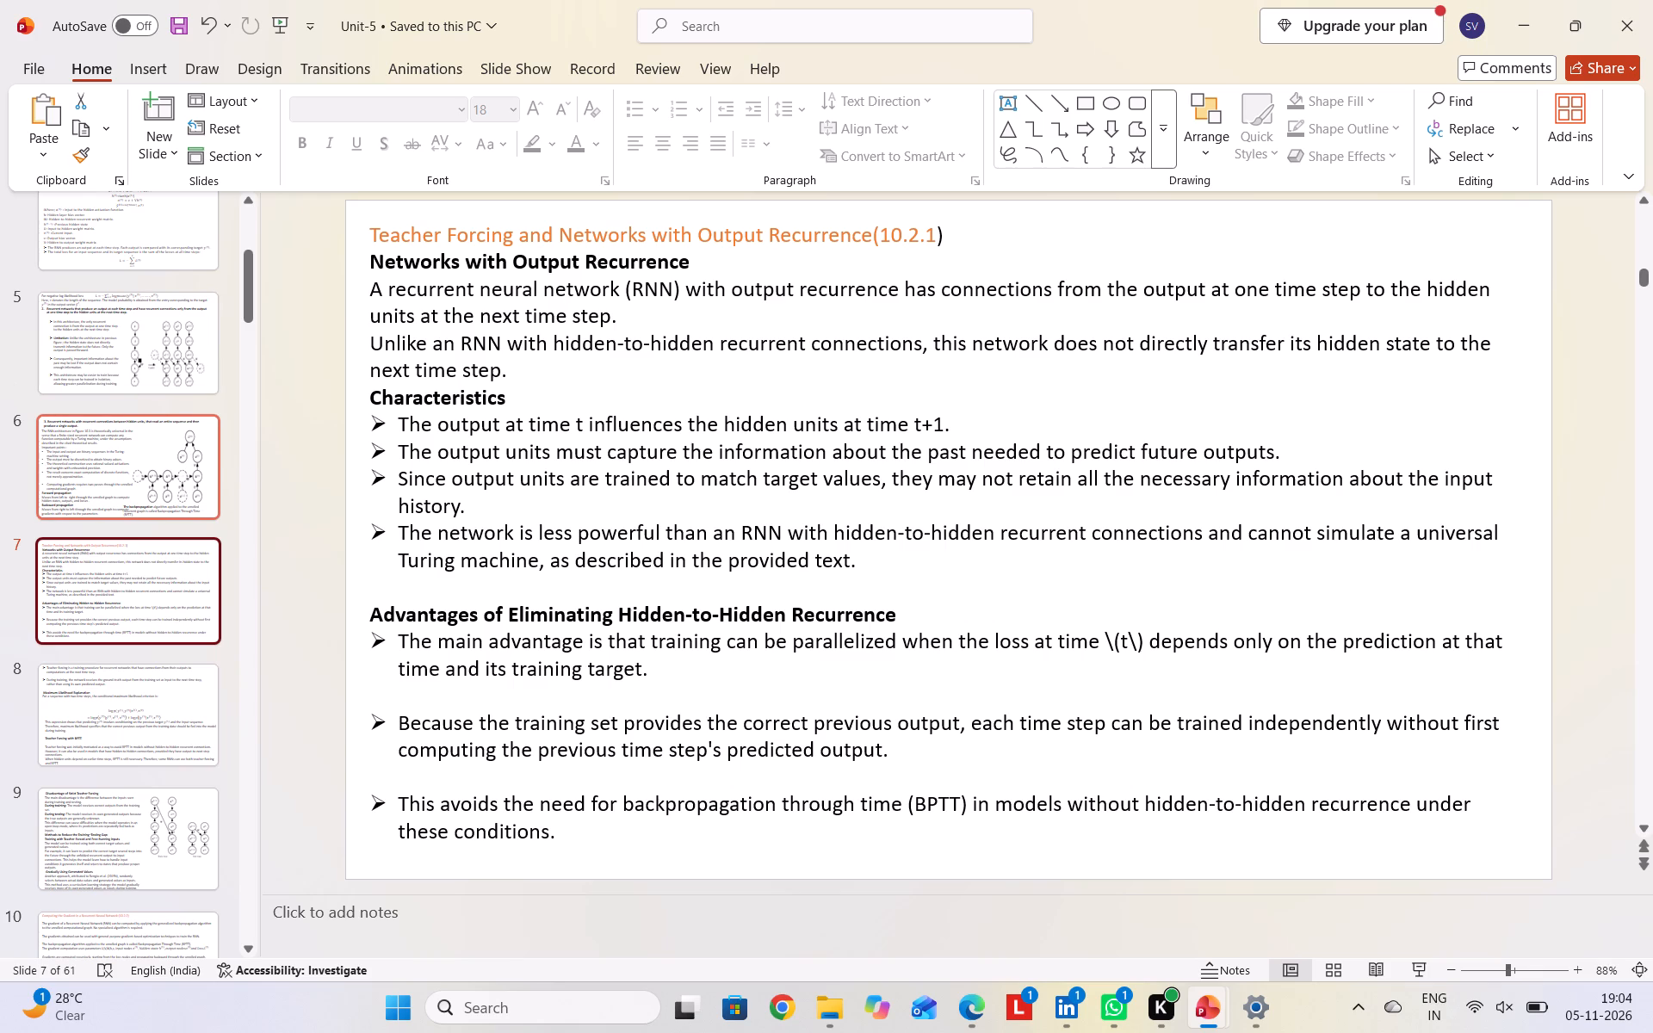
{"action": "left_click", "coordinate": [768, 805]}
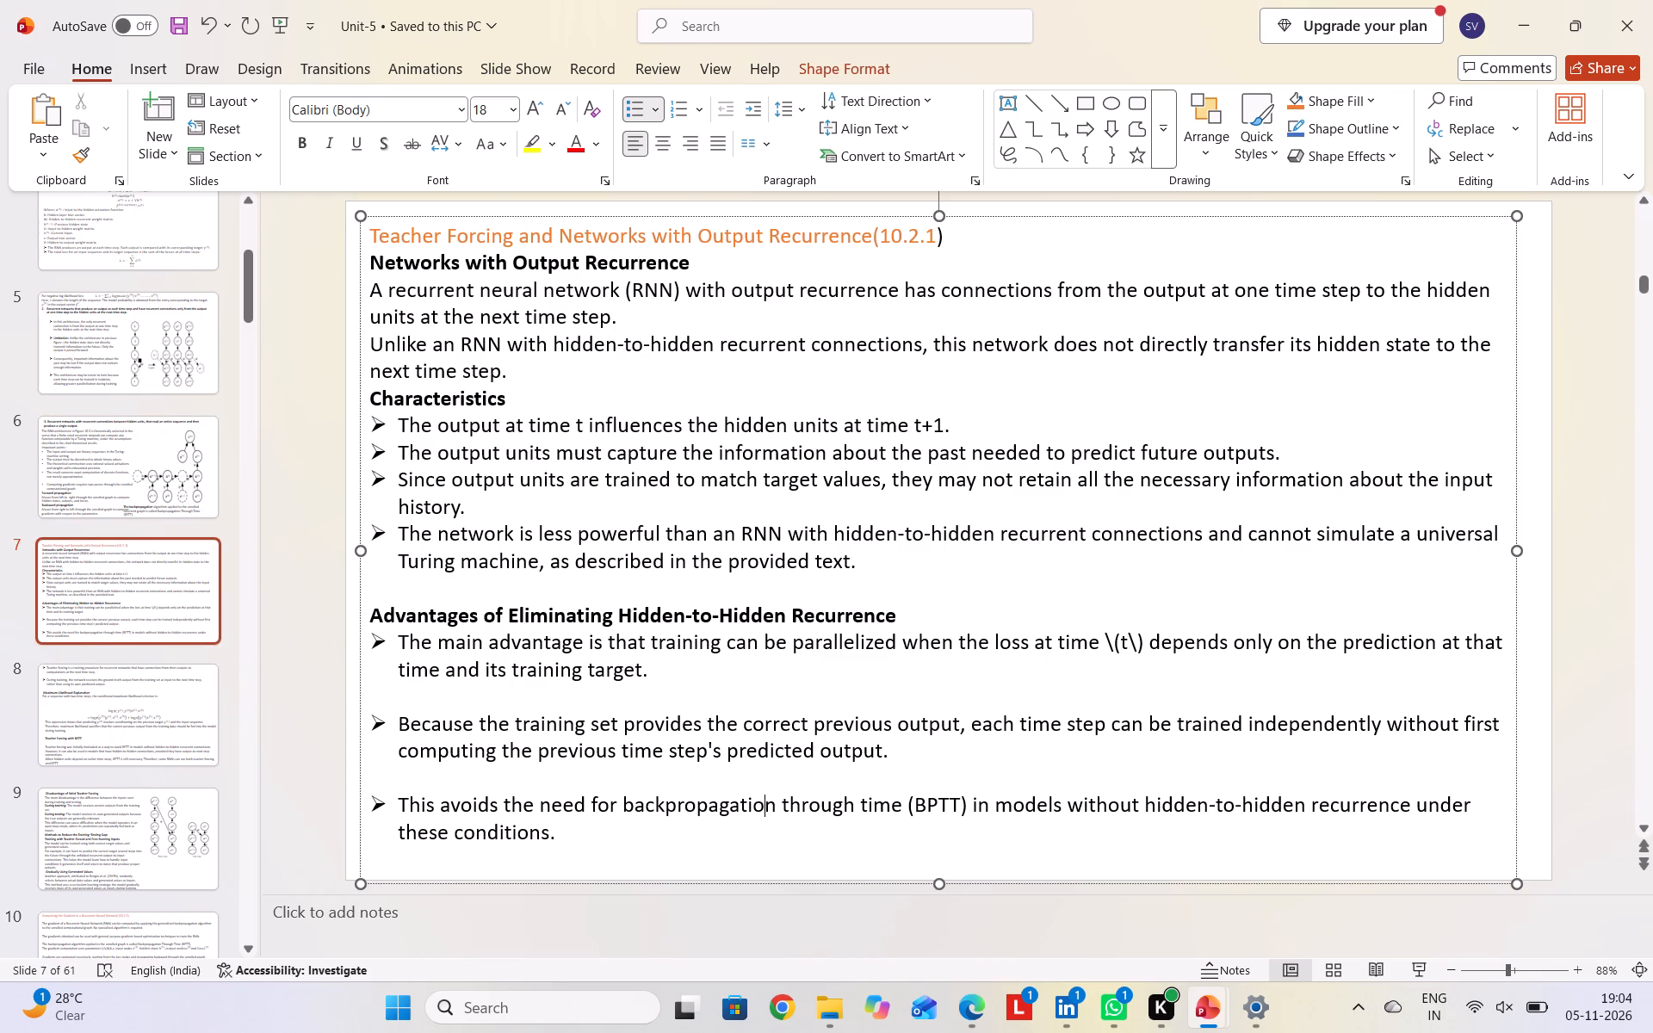
{"action": "left_click", "coordinate": [838, 792]}
{"action": "scroll", "coordinate": [82, 499], "scroll_direction": "down", "scroll_amount": 1}
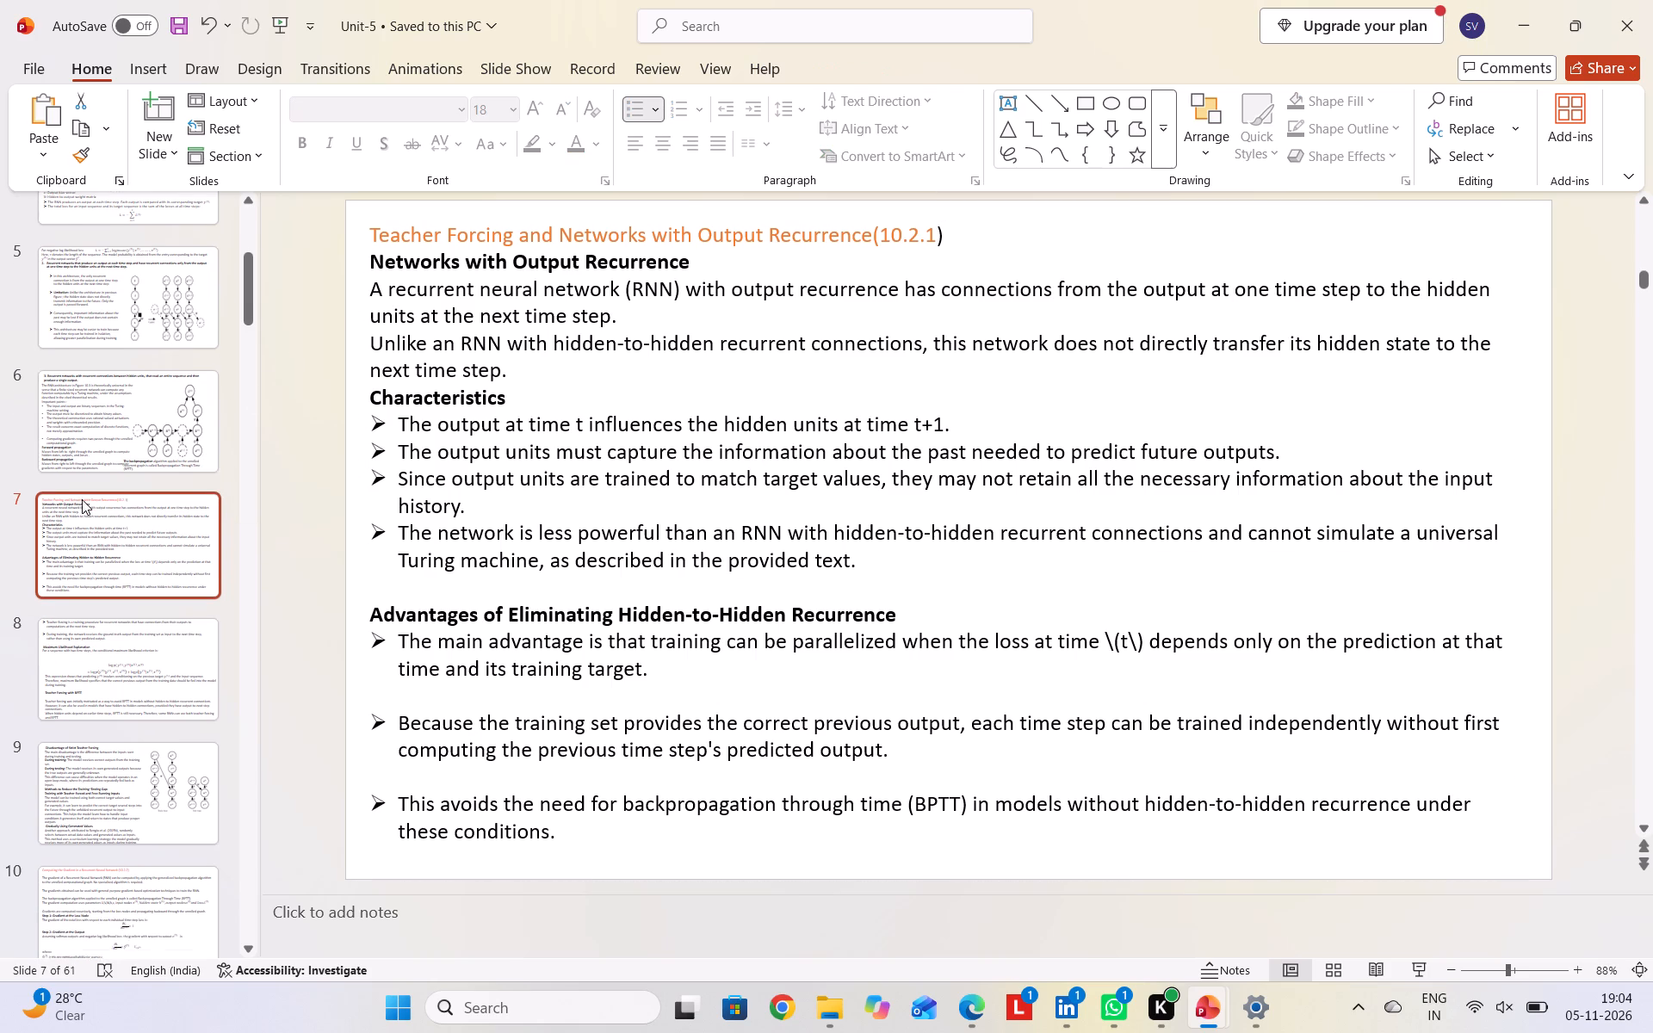
{"action": "scroll", "coordinate": [82, 499], "scroll_direction": "down", "scroll_amount": 1}
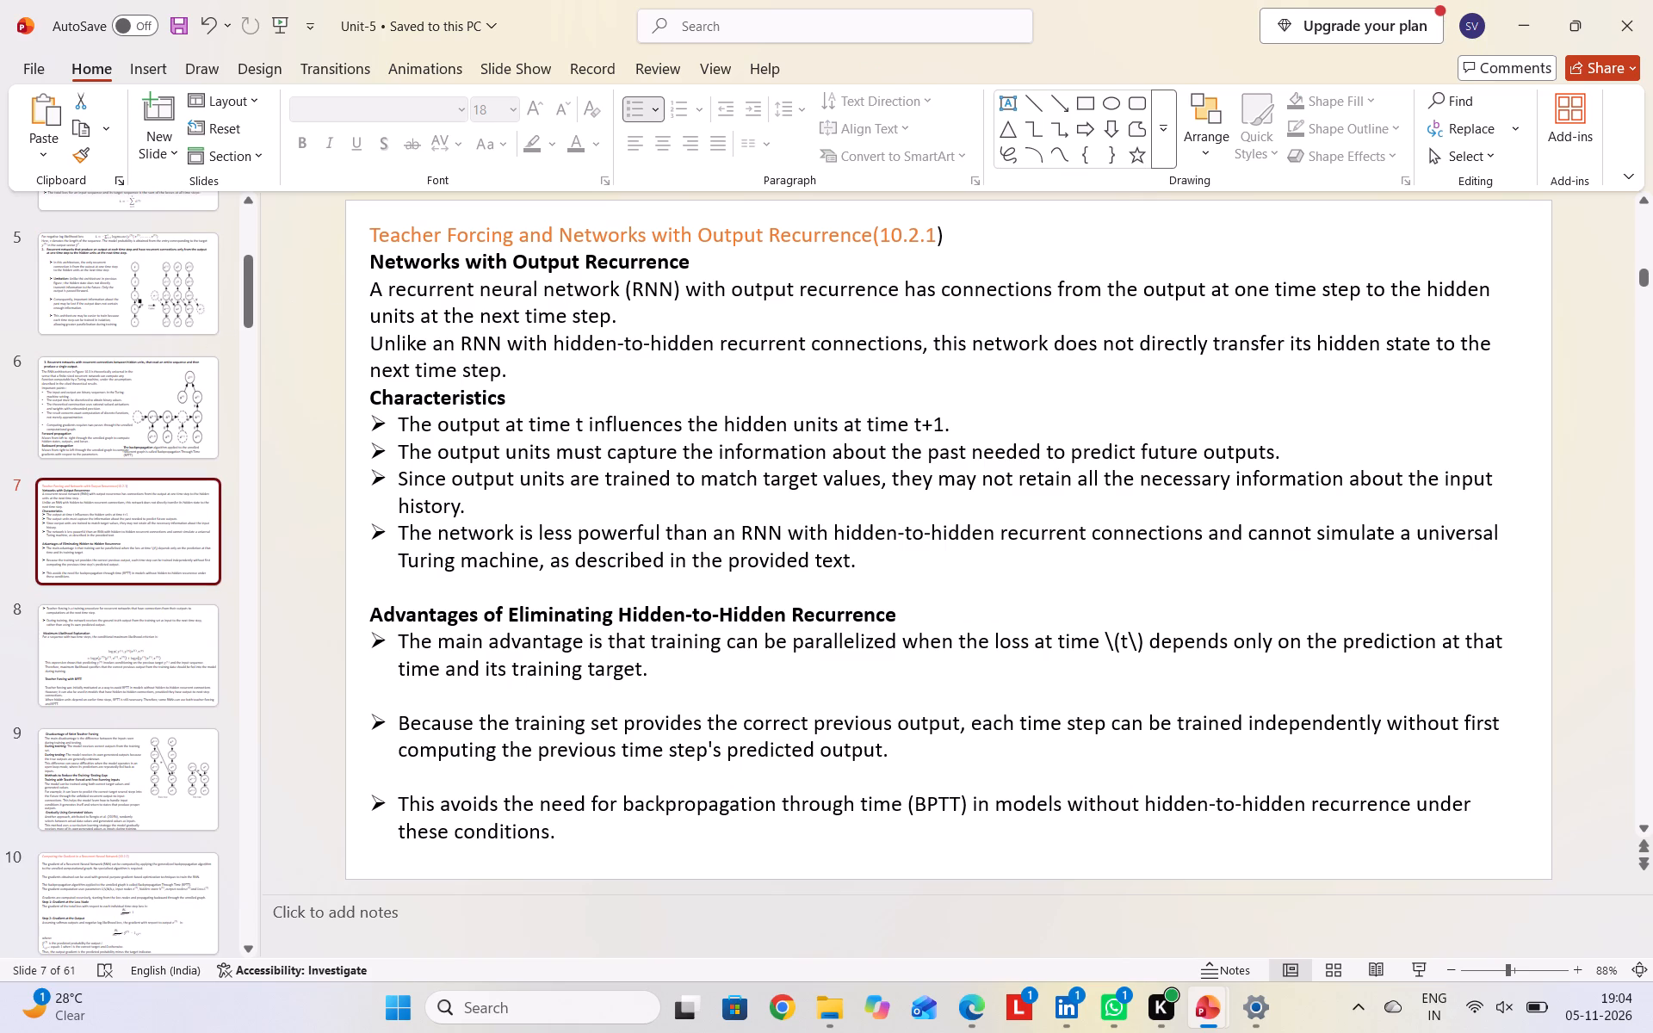
{"action": "left_click", "coordinate": [832, 268]}
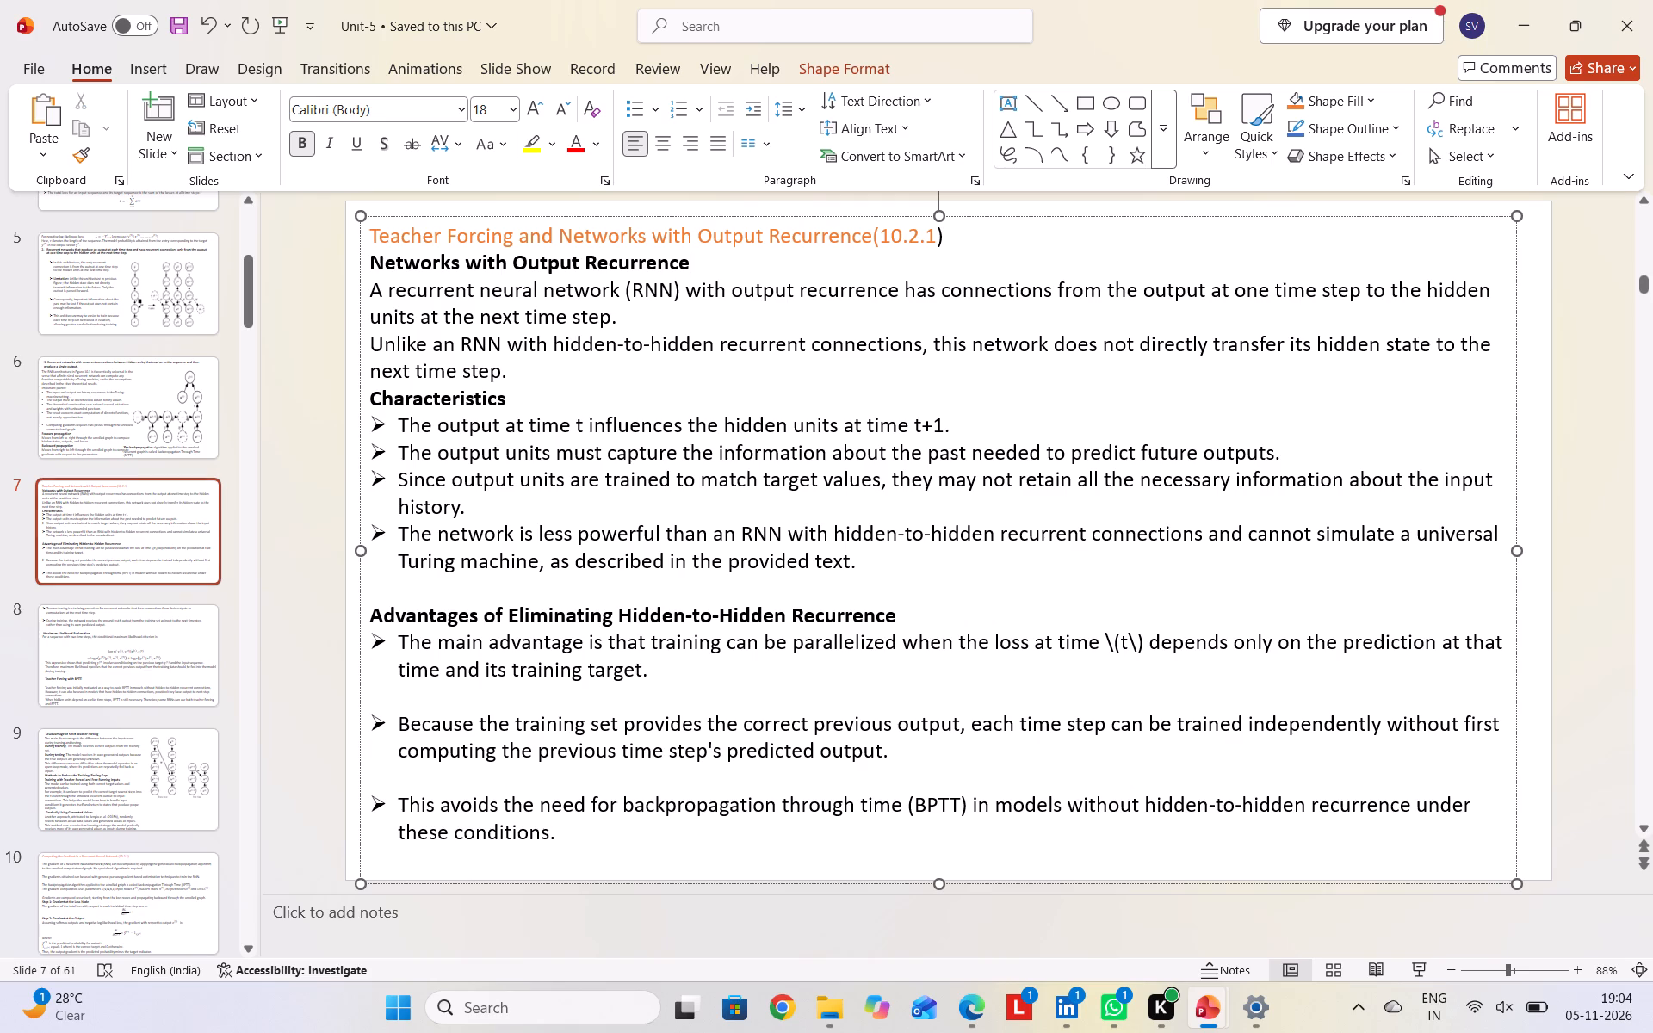
{"action": "left_click", "coordinate": [975, 242]}
{"action": "key", "text": "BackSpace"}
{"action": "key", "text": "BackSpace"}
{"action": "key", "text": "BackSpace"}
{"action": "key", "text": "BackSpace"}
{"action": "key", "text": "BackSpace"}
{"action": "key", "text": "BackSpace"}
{"action": "key", "text": "BackSpace"}
{"action": "key", "text": "BackSpace"}
{"action": "key", "text": "shift+colon"}
Put a space before the period ending the first paragraph under "Networks with Output Recurrence" on slide 7.
{"action": "left_click", "coordinate": [742, 324]}
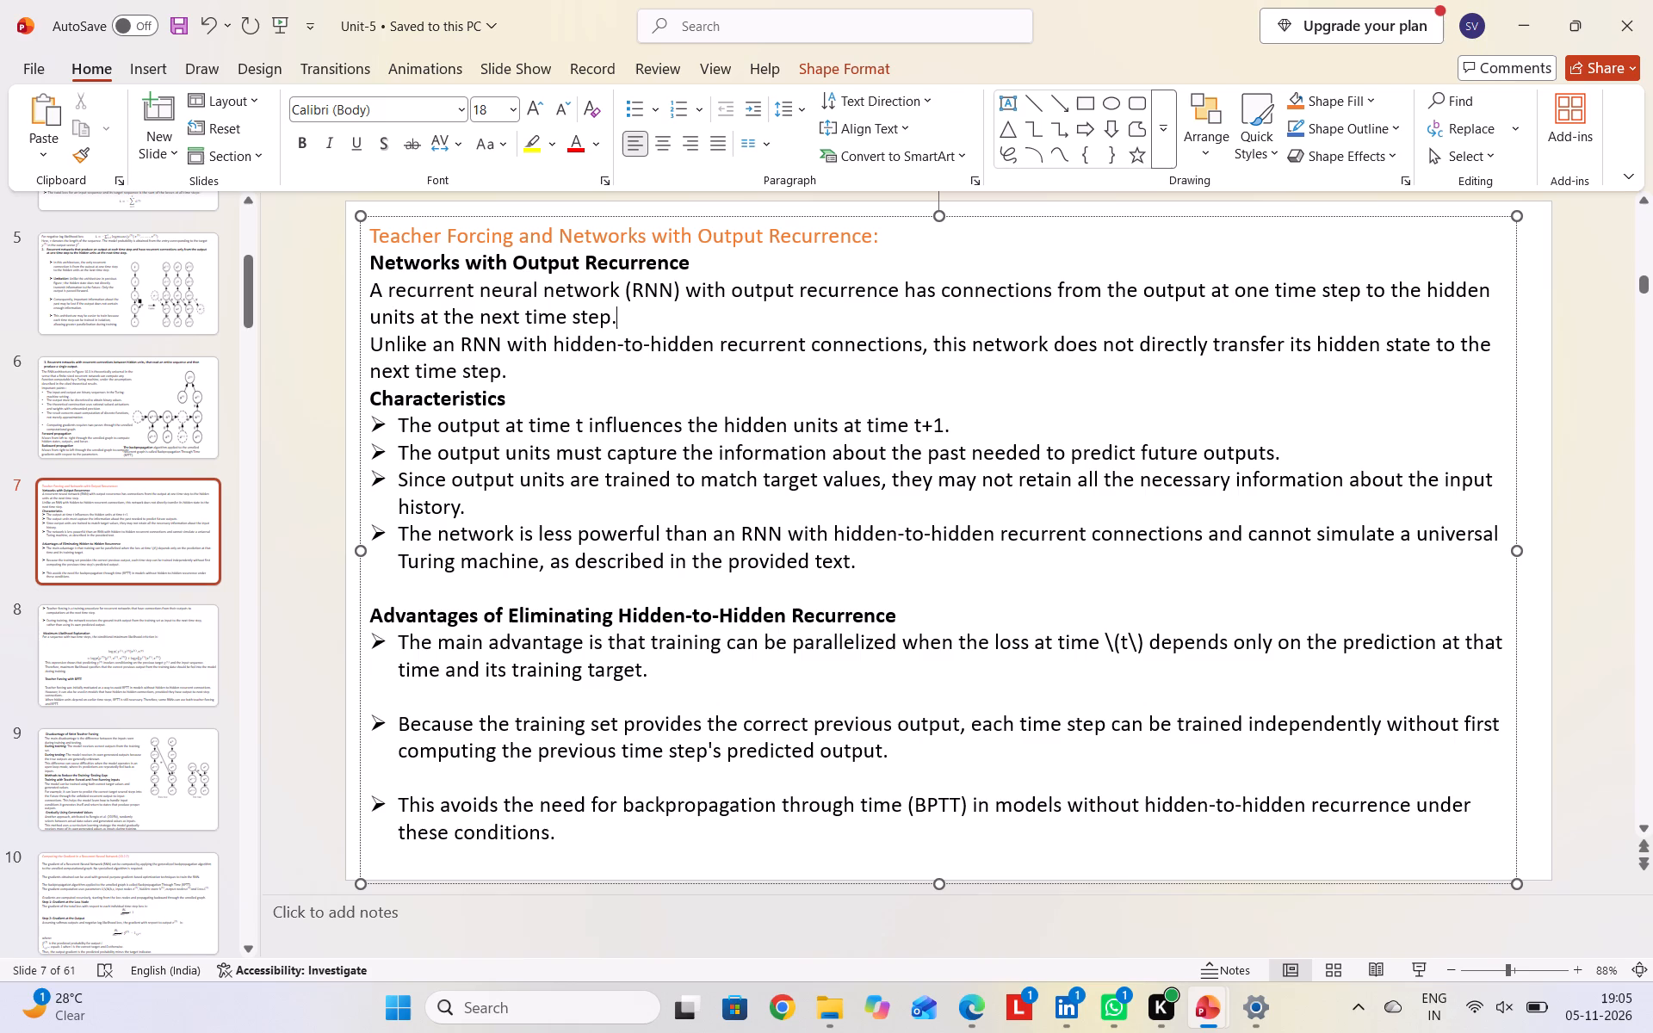
{"action": "left_click", "coordinate": [786, 339]}
{"action": "left_click", "coordinate": [725, 391]}
{"action": "left_click", "coordinate": [787, 326]}
{"action": "key", "text": "BackSpace"}
{"action": "key", "text": "space"}
{"action": "type", "text": "."}
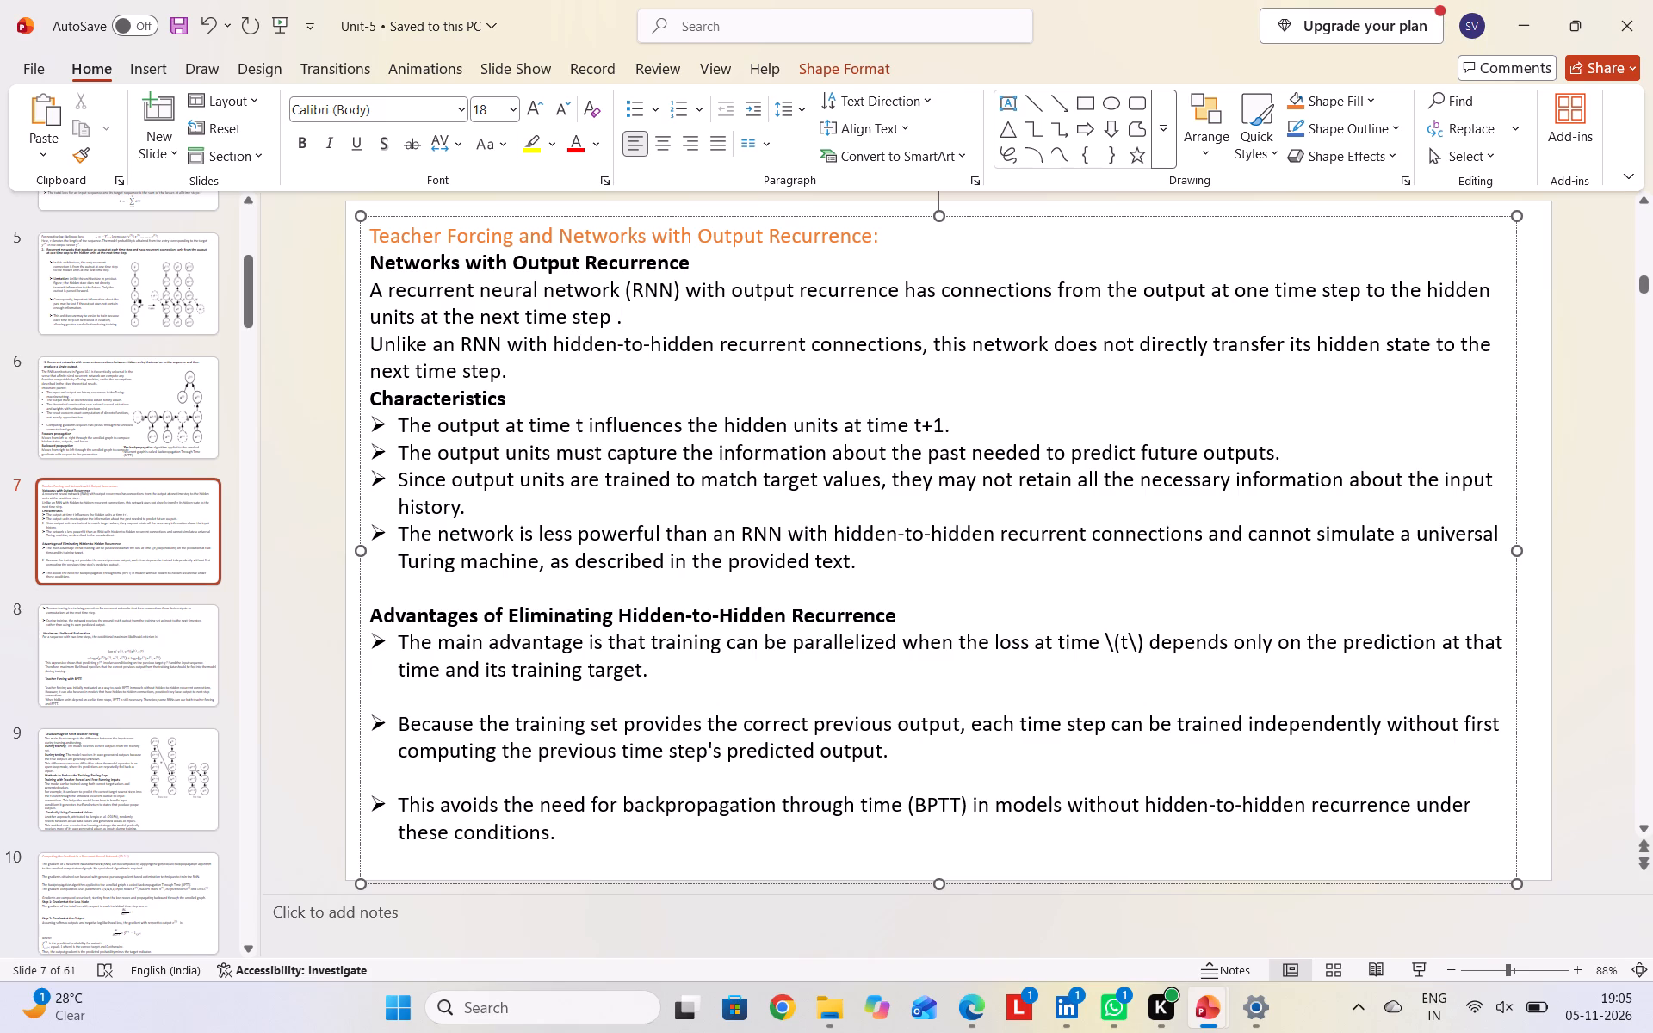
{"action": "left_click", "coordinate": [787, 326]}
{"action": "left_click", "coordinate": [987, 318]}
Add a colon after the "Characteristics" subheading on slide 7.
{"action": "left_click", "coordinate": [586, 378]}
{"action": "left_click", "coordinate": [527, 401]}
{"action": "key", "text": "shift+colon"}
Put a space before the colon in the "Characteristics:" subheading on slide 7.
{"action": "key", "text": "Left"}
{"action": "key", "text": "space"}
Put a space before the periods ending the second and third bullets under "Characteristics" on slide 7.
{"action": "left_click", "coordinate": [1082, 464]}
{"action": "left_click", "coordinate": [1296, 463]}
{"action": "key", "text": "BackSpace"}
{"action": "key", "text": "space"}
{"action": "type", "text": "."}
{"action": "left_click", "coordinate": [832, 498]}
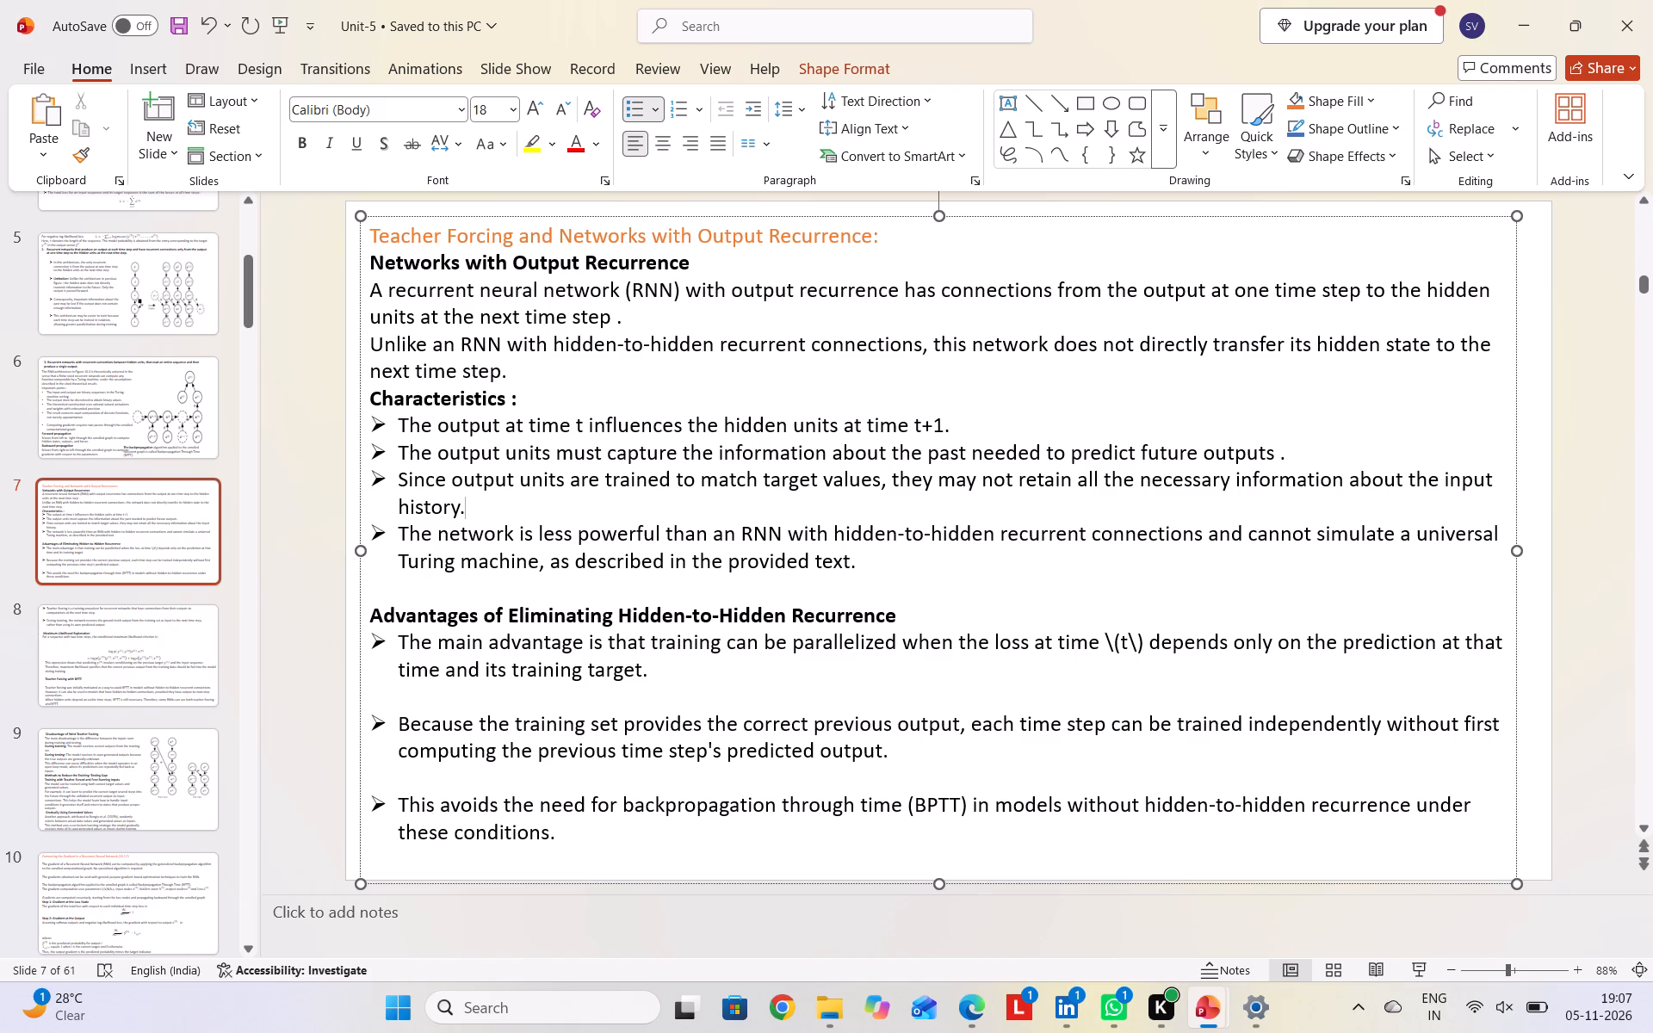
{"action": "key", "text": "Left"}
{"action": "key", "text": "space"}
In the first Advantages bullet on slide 7, remove both backslashes from "\(t\)" and add an extra space before "(t)".
{"action": "left_click", "coordinate": [434, 589]}
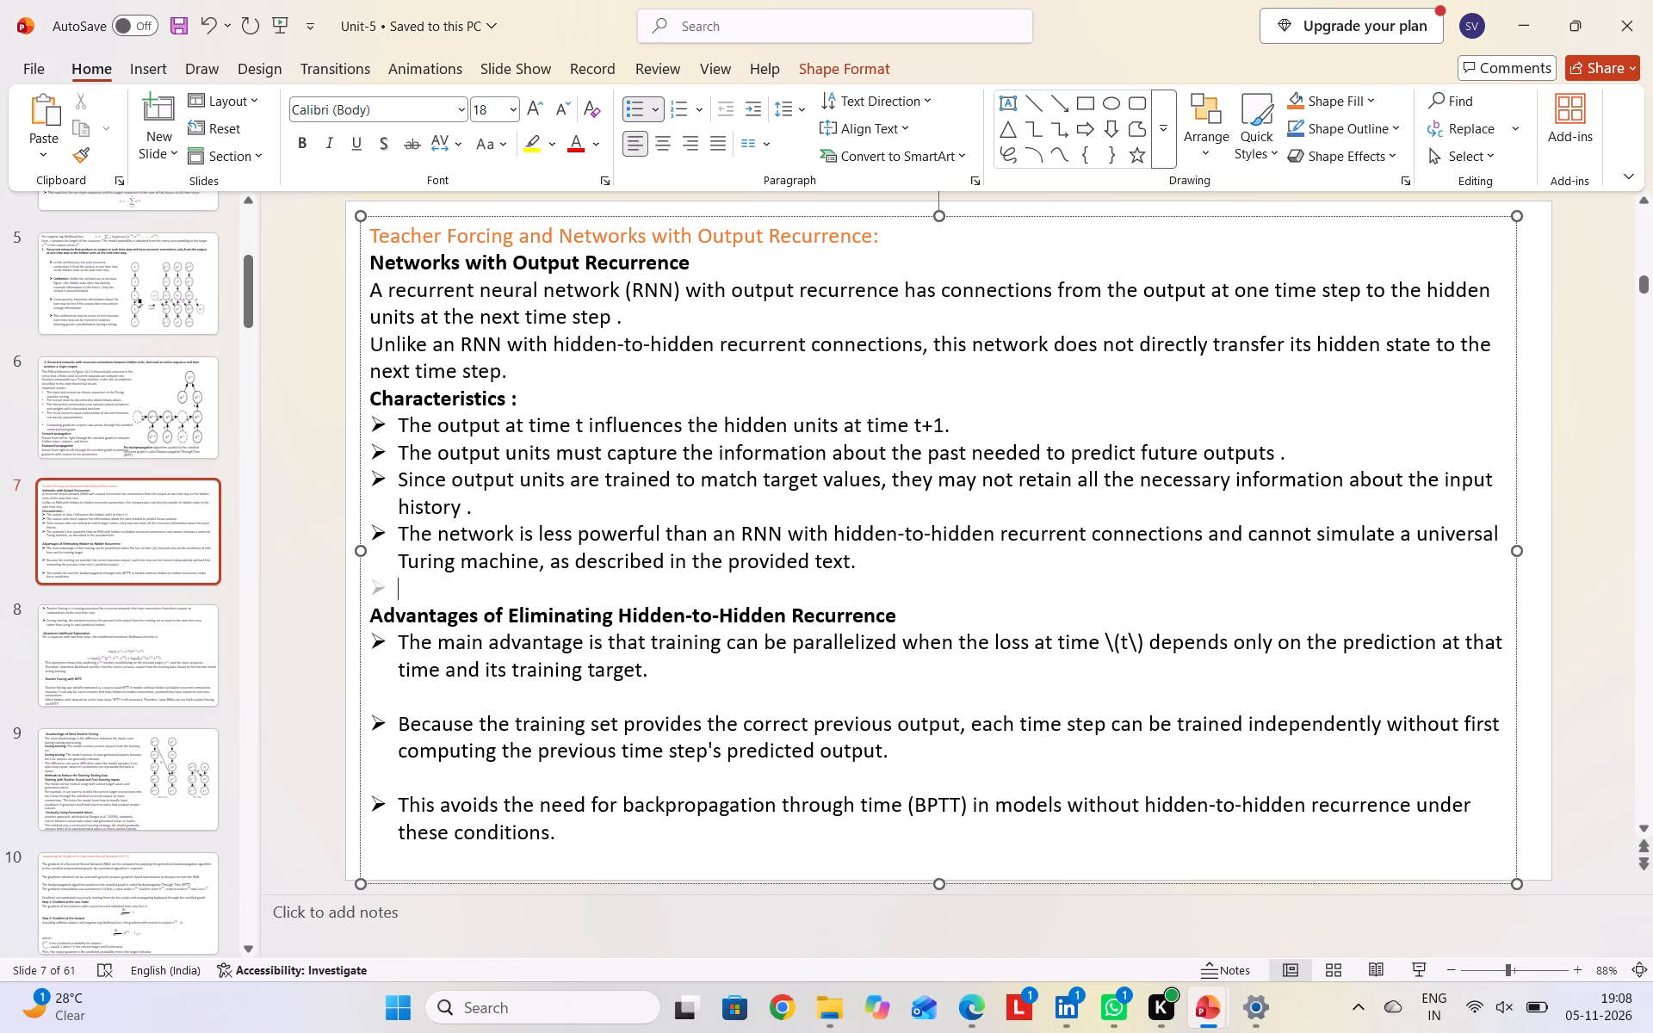
{"action": "left_click", "coordinate": [864, 536]}
{"action": "left_click", "coordinate": [1249, 739]}
{"action": "left_click", "coordinate": [1108, 641]}
{"action": "key", "text": "Right"}
{"action": "key", "text": "BackSpace"}
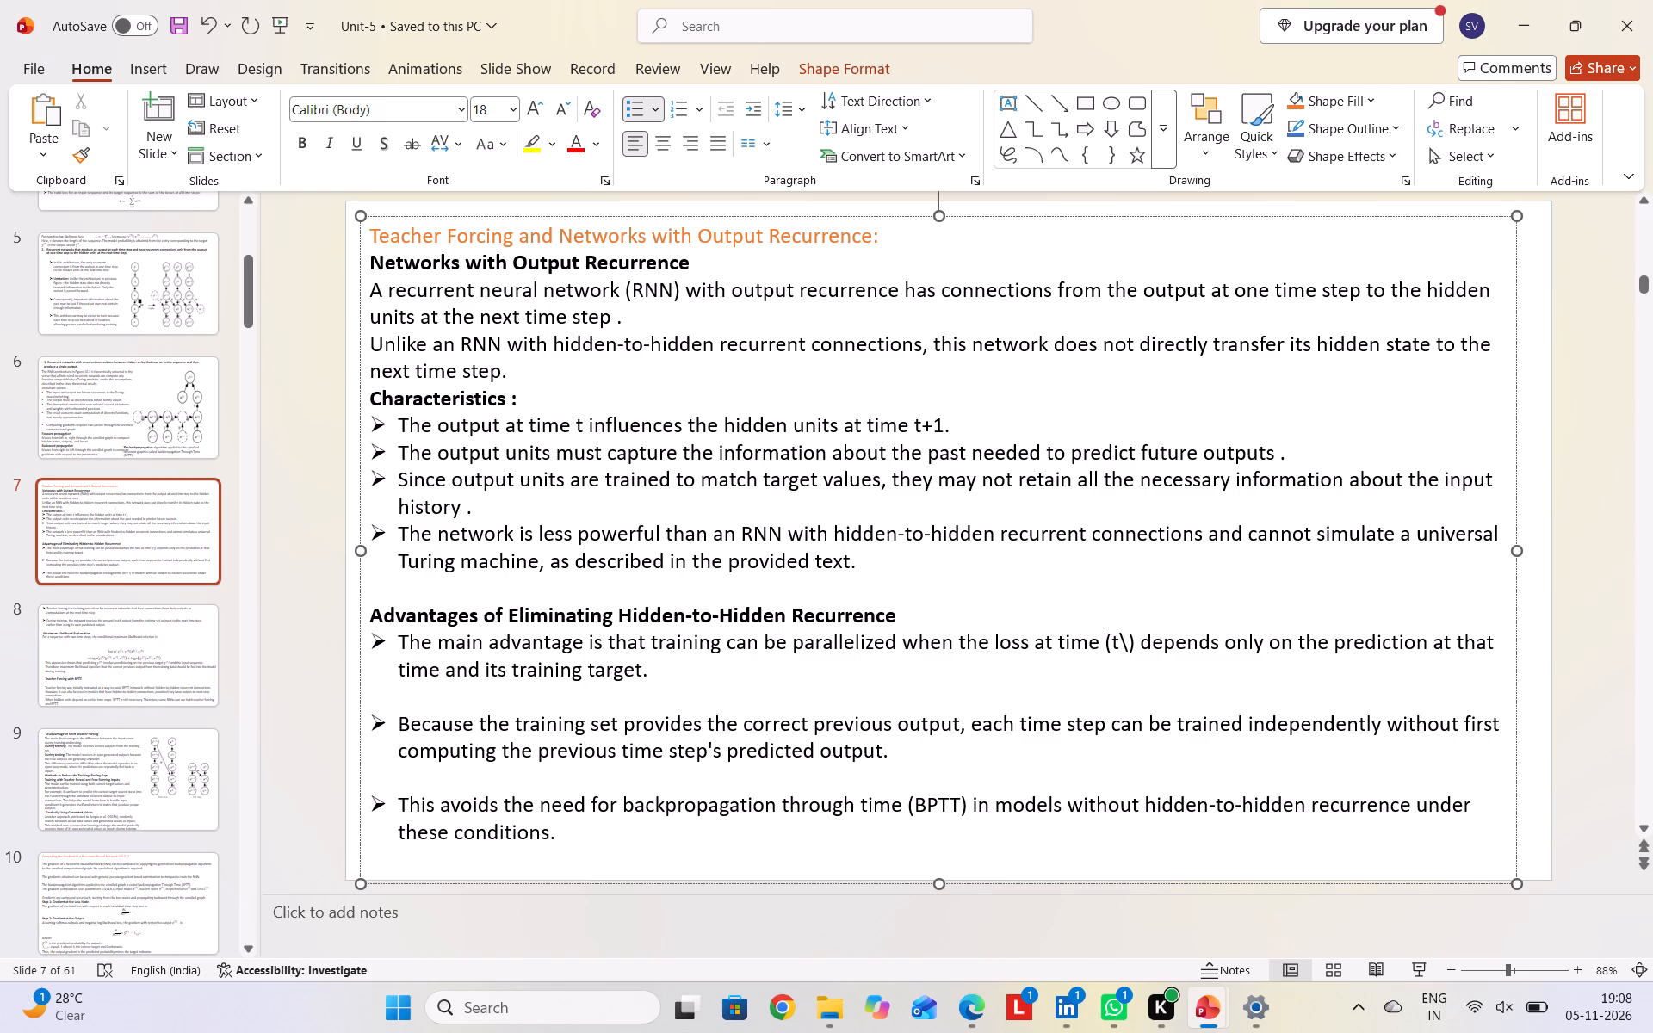
{"action": "key", "text": "slash"}
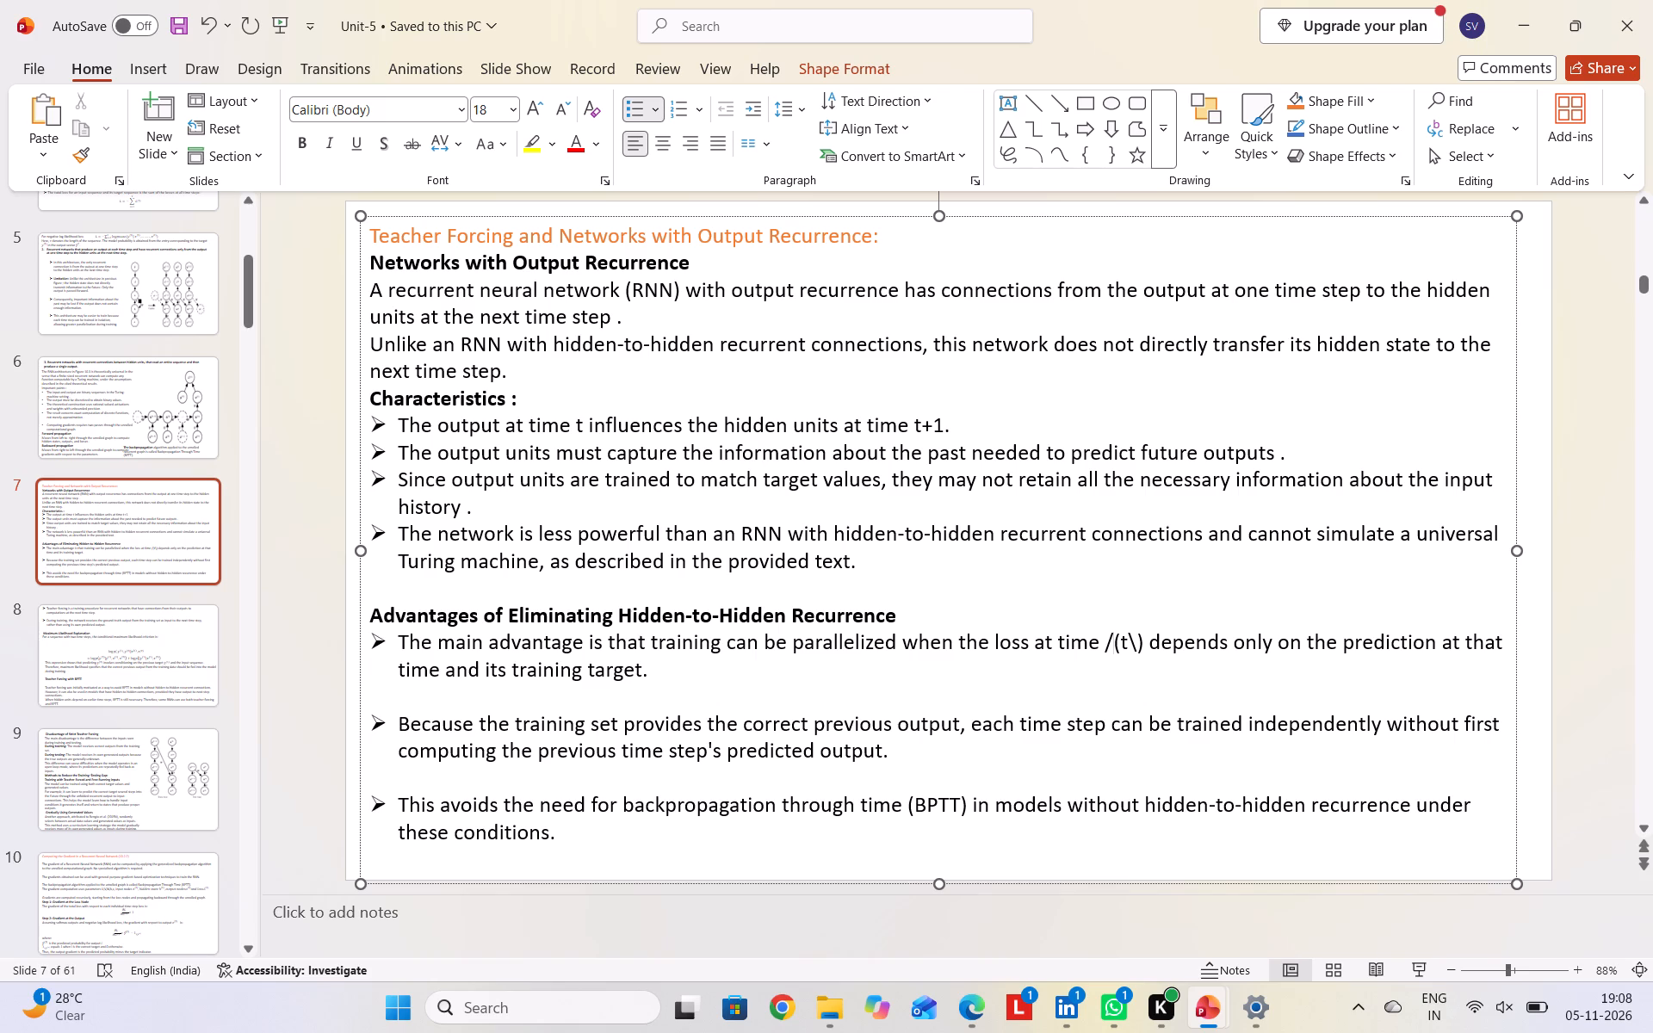
{"action": "key", "text": "BackSpace"}
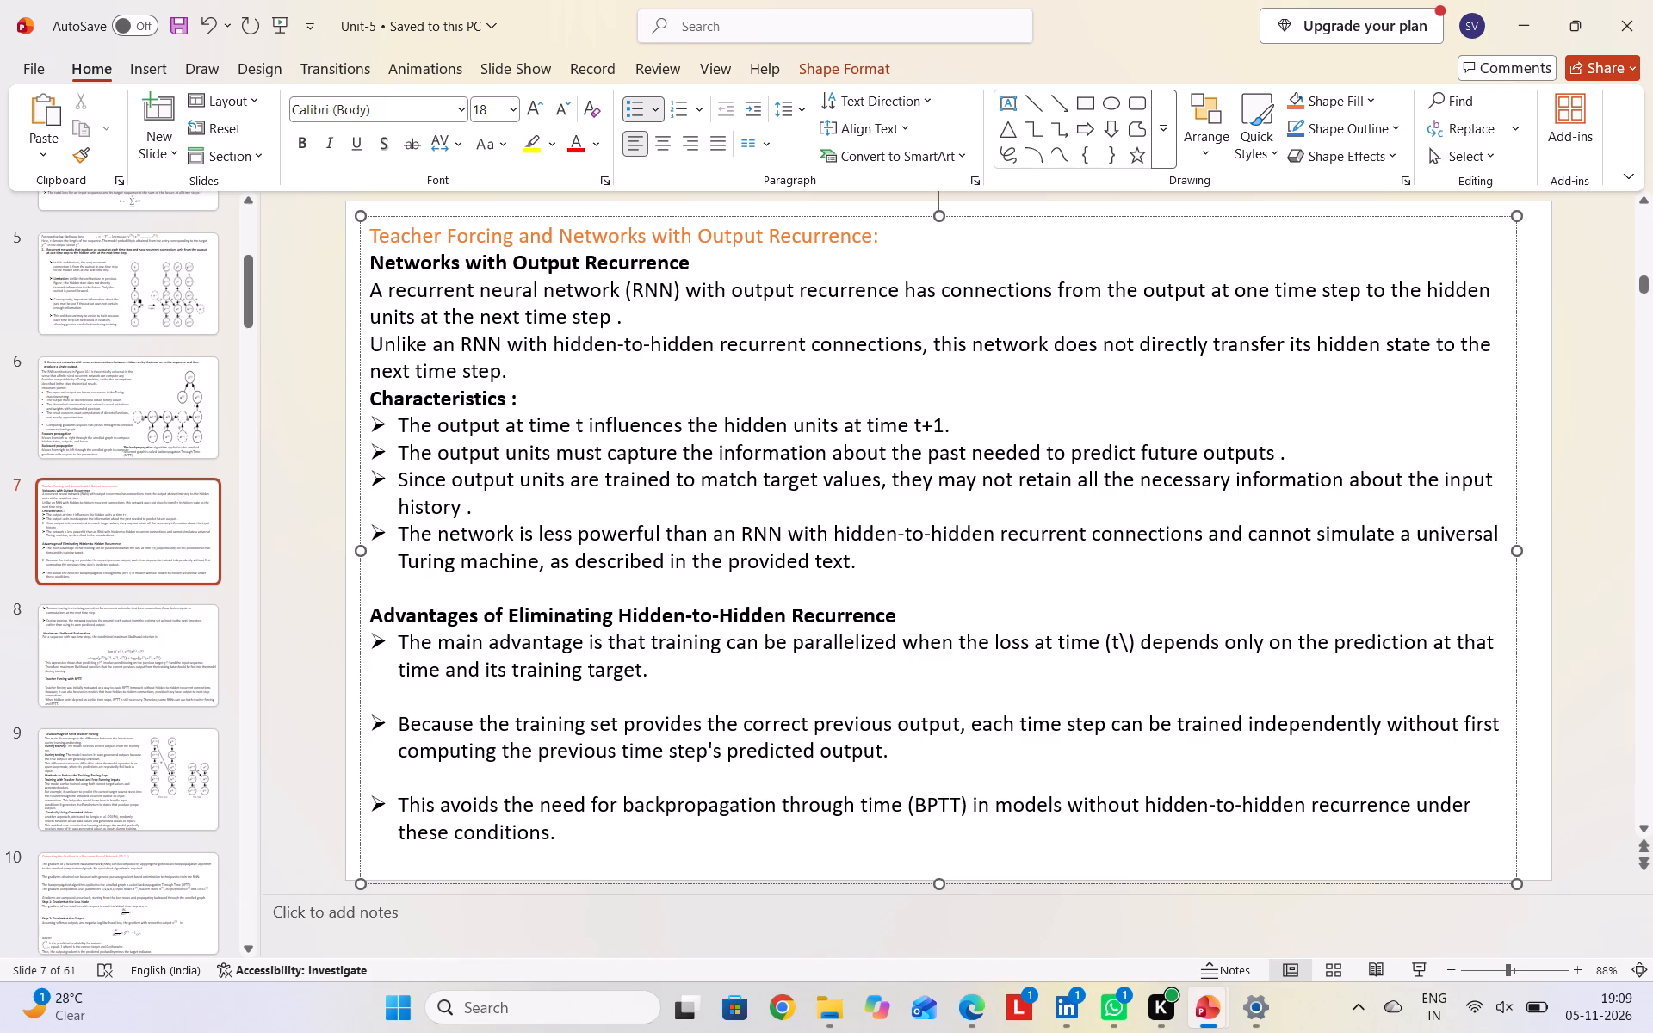
{"action": "key", "text": "space"}
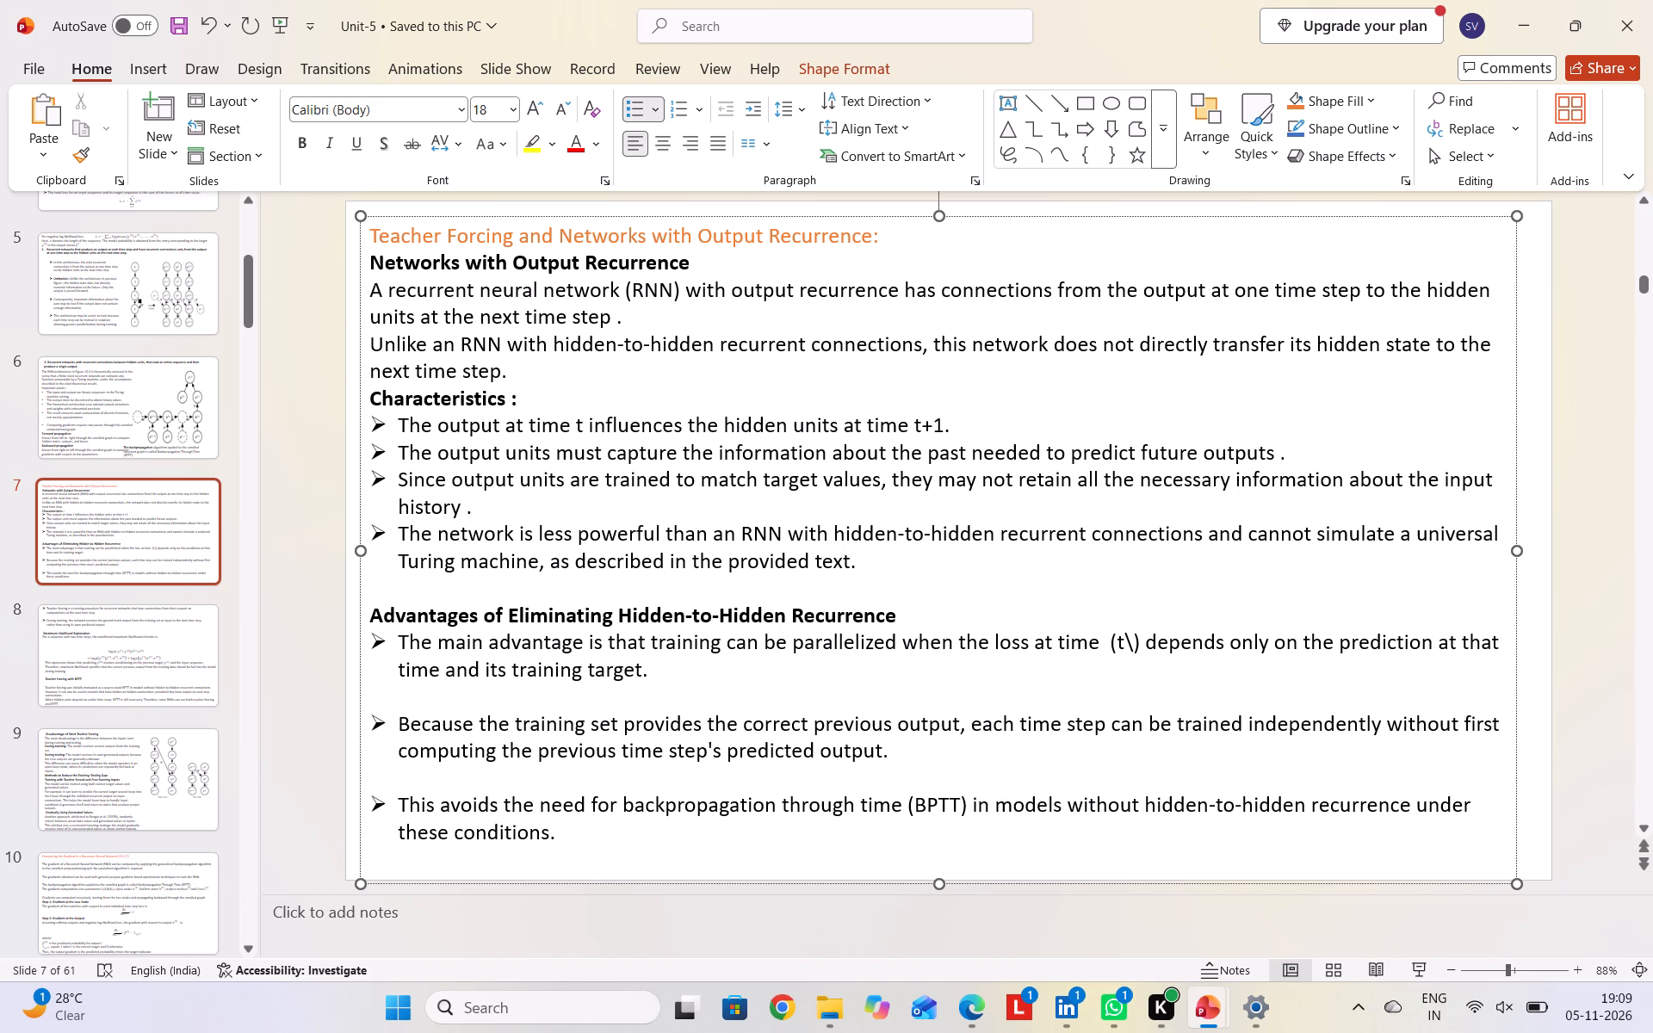
{"action": "left_click", "coordinate": [1138, 643]}
{"action": "key", "text": "Left"}
{"action": "key", "text": "BackSpace"}
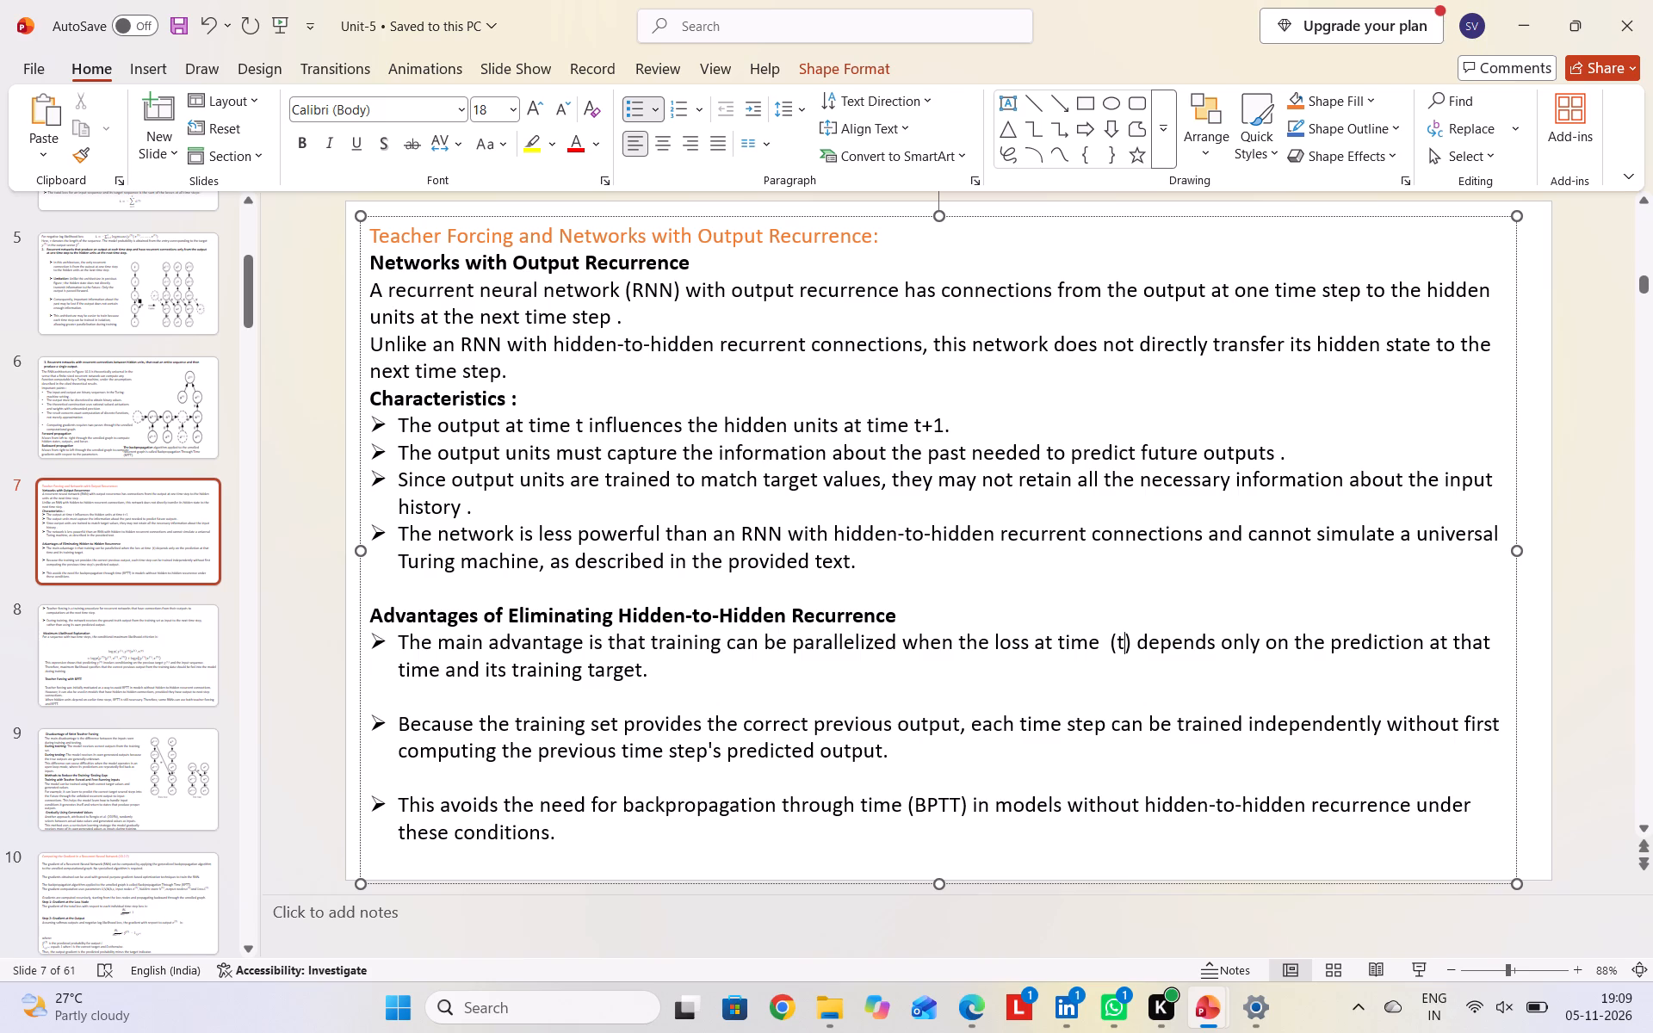
Put a space before the periods ending the first and second bullets under the Advantages subheading on slide 7.
{"action": "left_click", "coordinate": [1304, 619]}
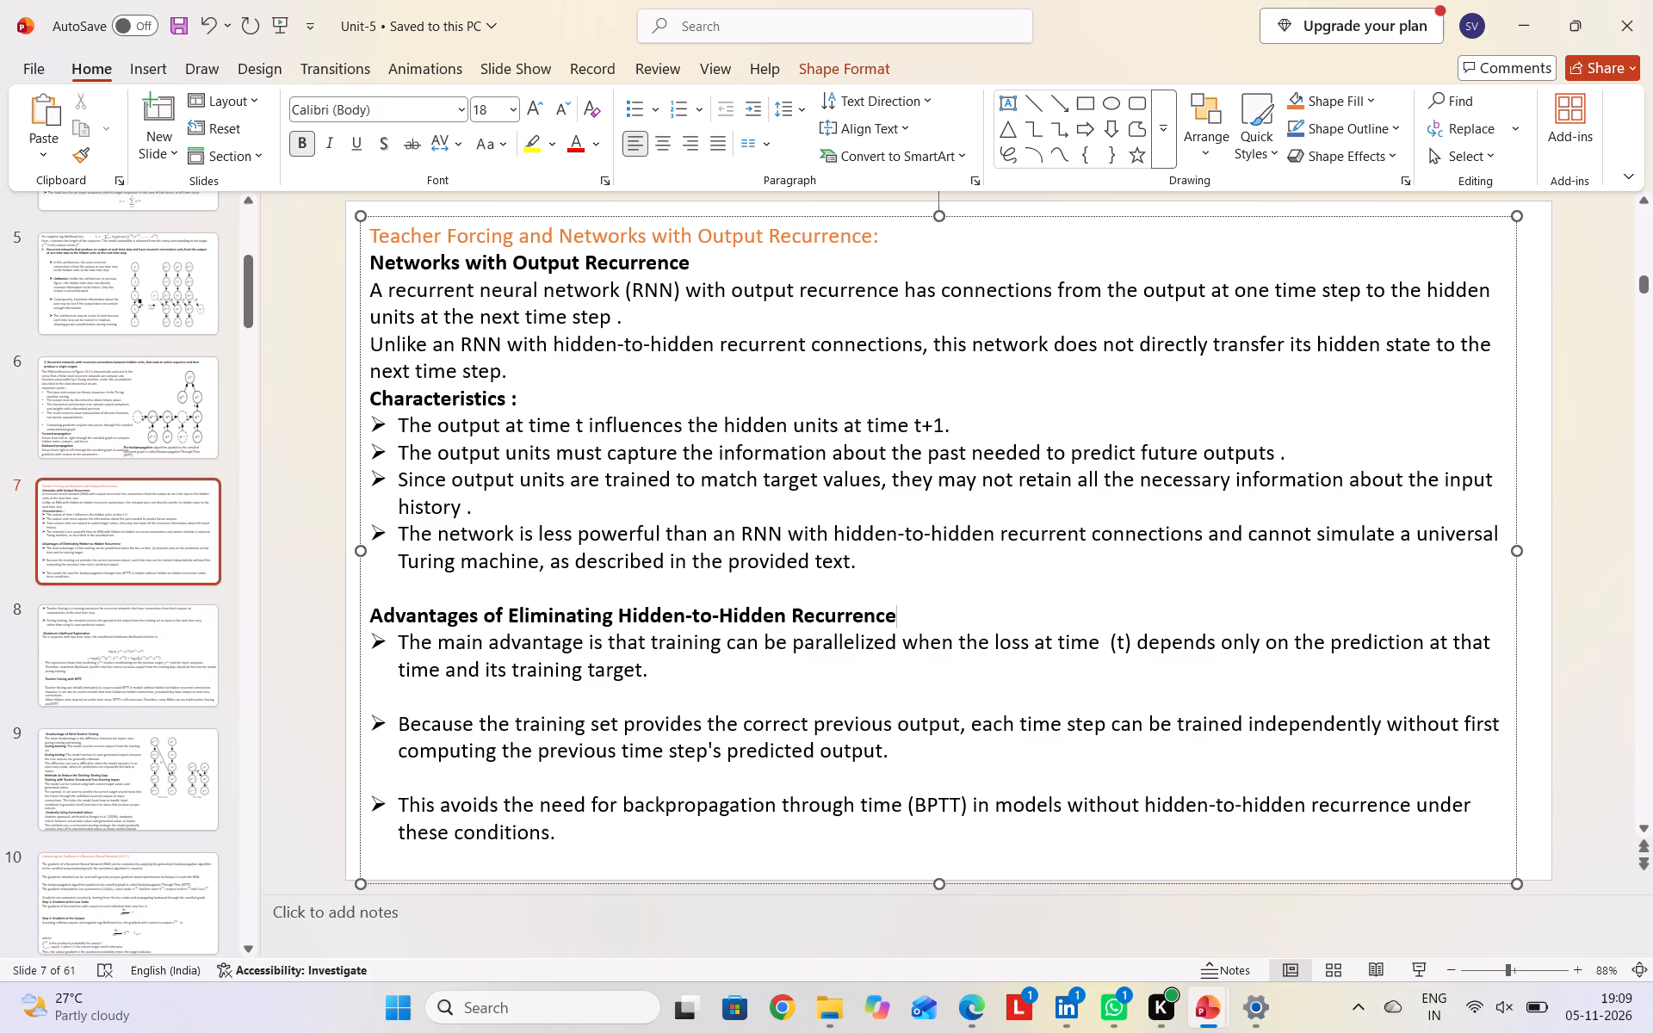
{"action": "left_click", "coordinate": [689, 652]}
{"action": "left_click", "coordinate": [672, 674]}
{"action": "key", "text": "Left"}
{"action": "key", "text": "space"}
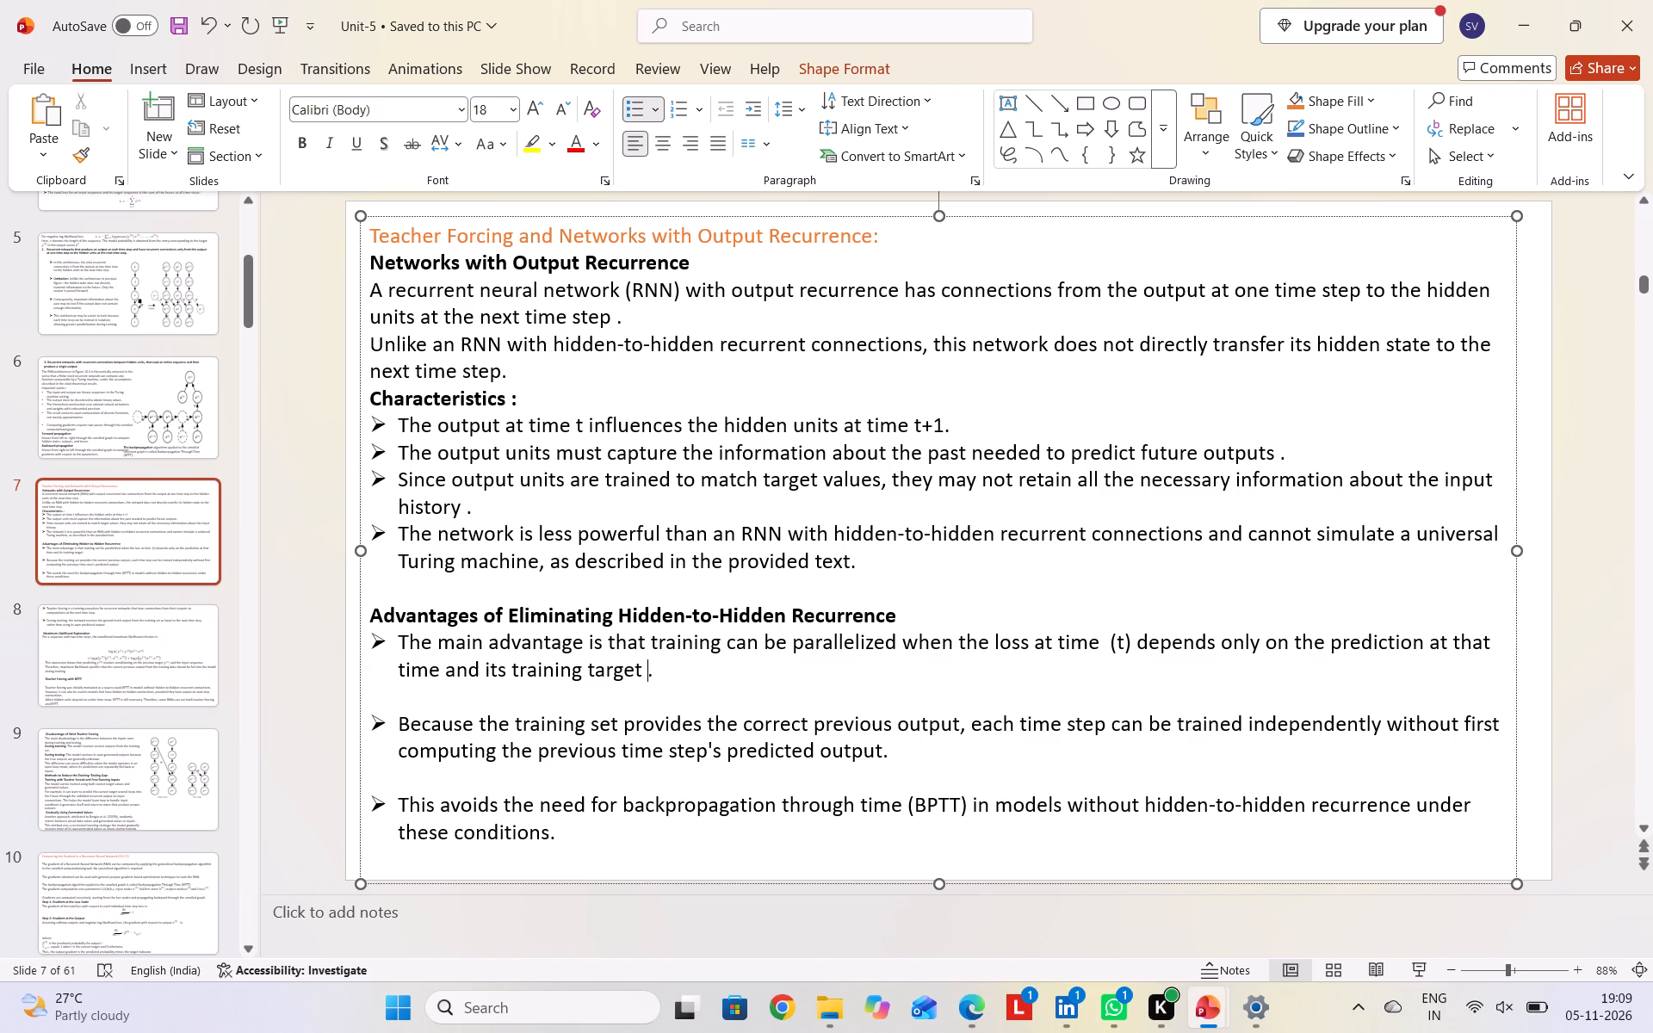
{"action": "left_click", "coordinate": [882, 754]}
{"action": "key", "text": "space"}
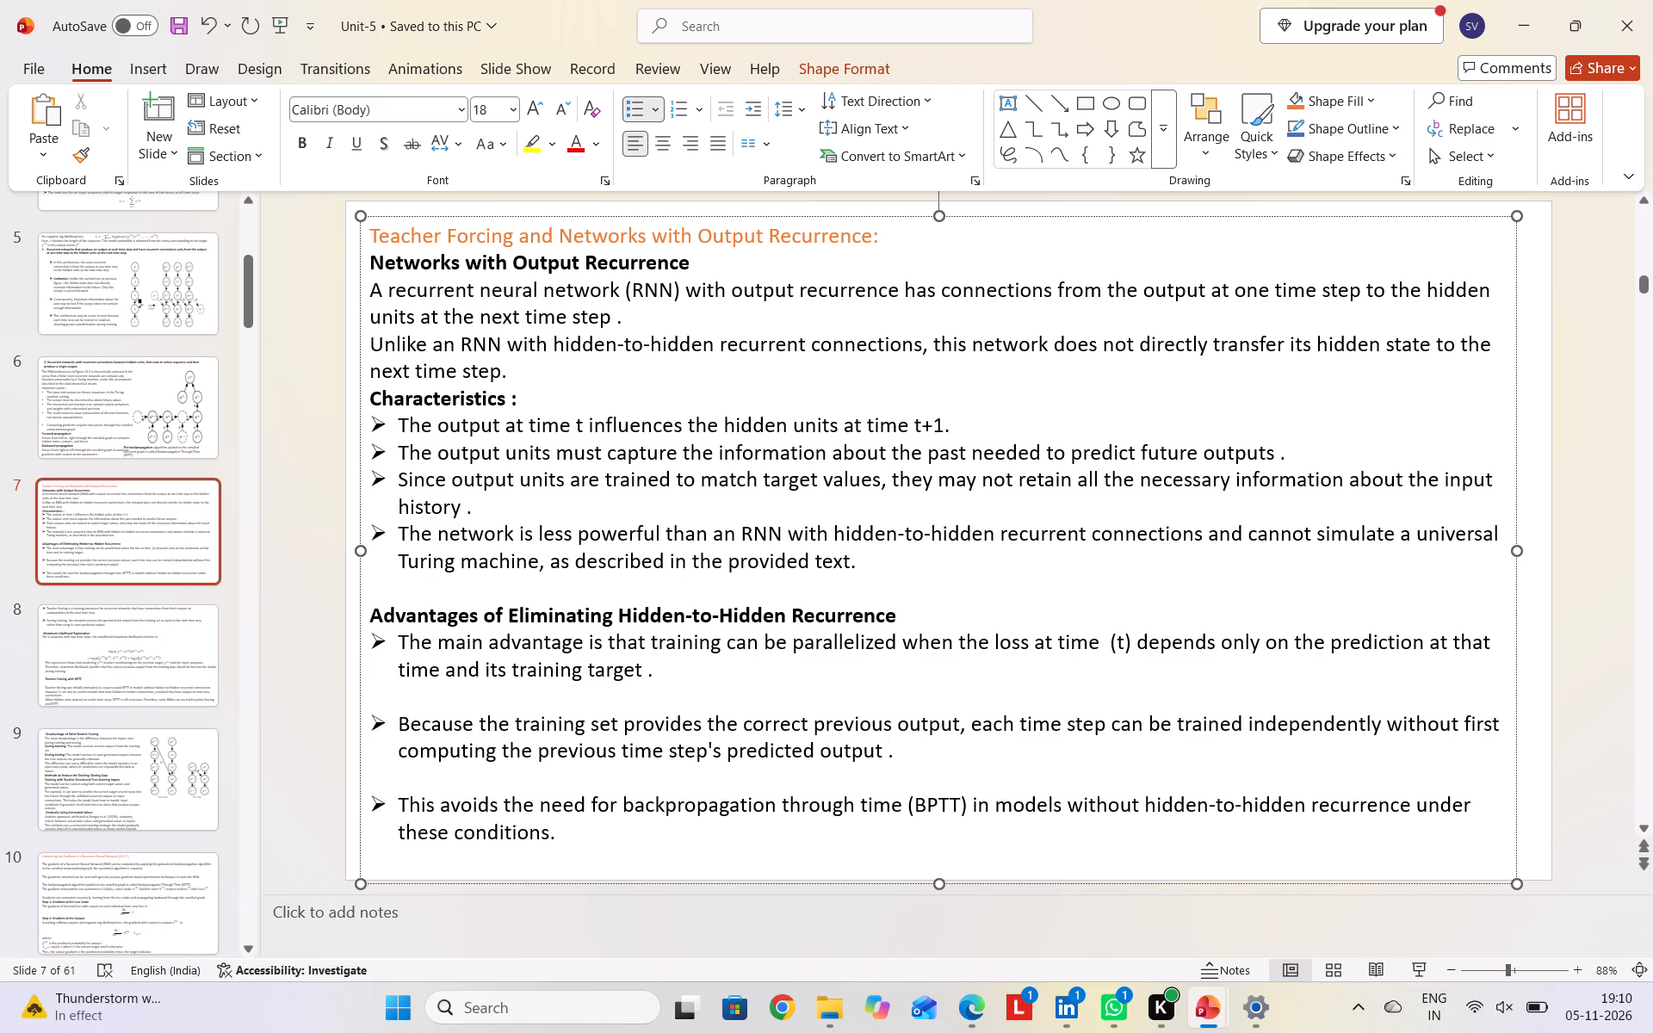
In the second Advantages bullet, replace the comma after "correct previous output" with a space and a semicolon.
{"action": "left_click", "coordinate": [957, 727]}
{"action": "key", "text": "Right"}
{"action": "key", "text": "BackSpace"}
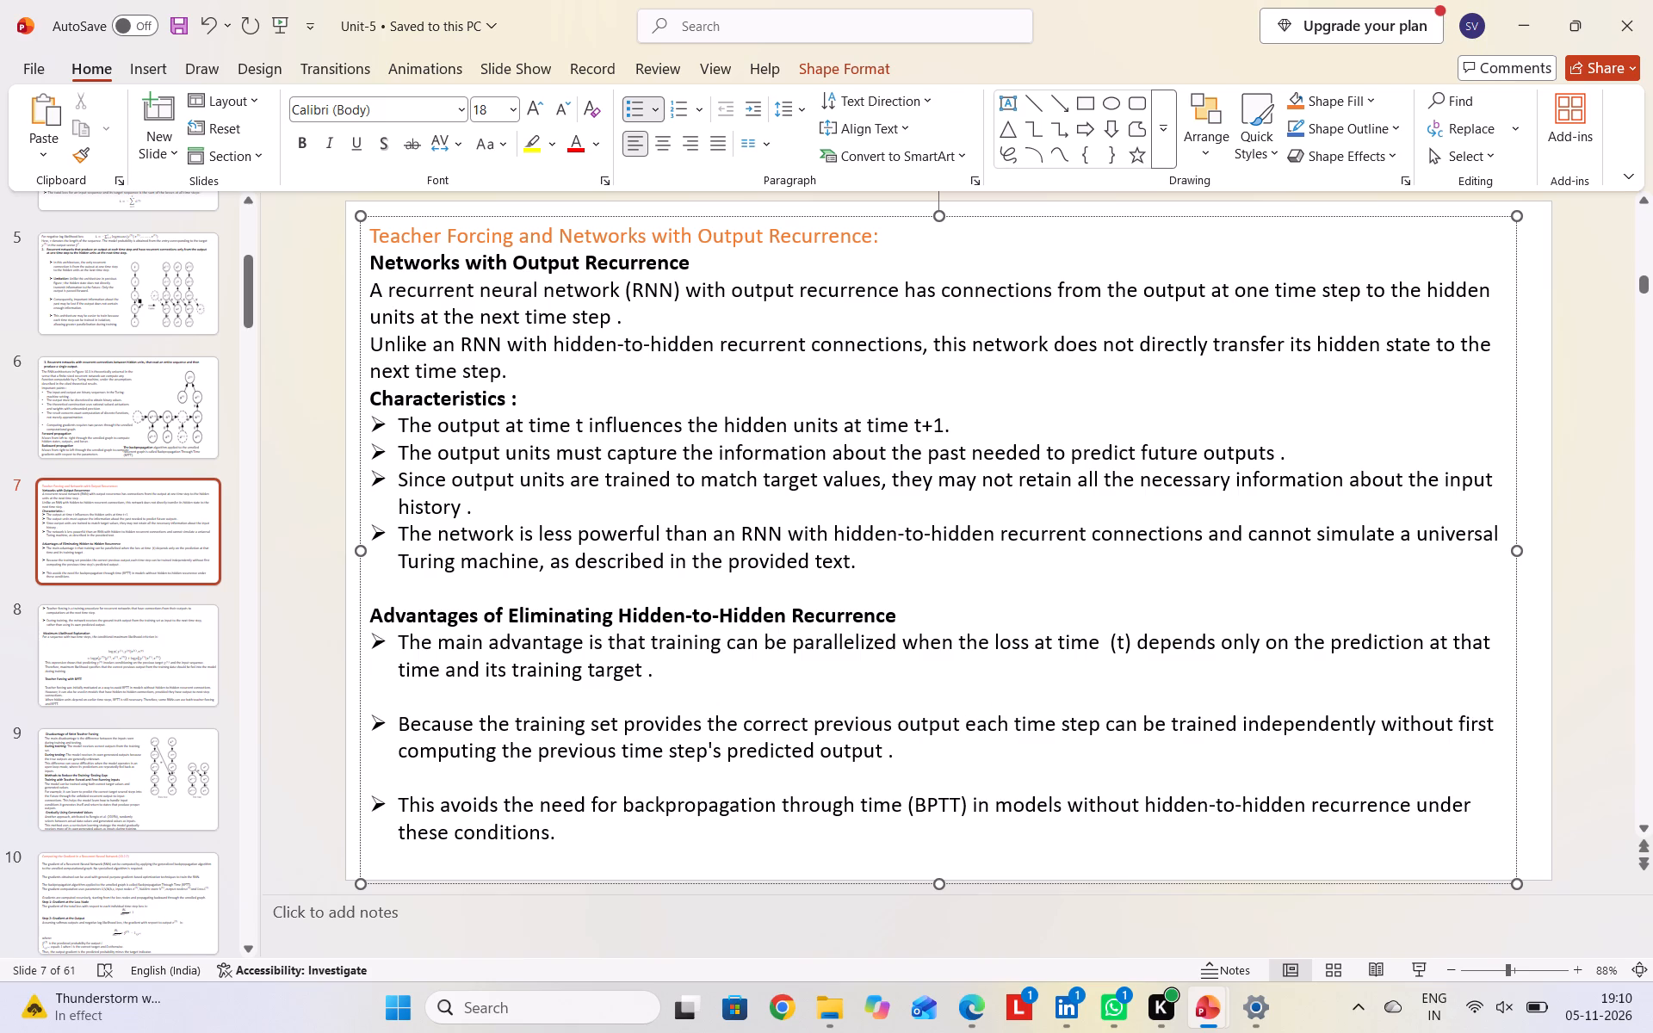
{"action": "key", "text": "space"}
{"action": "type", "text": ";"}
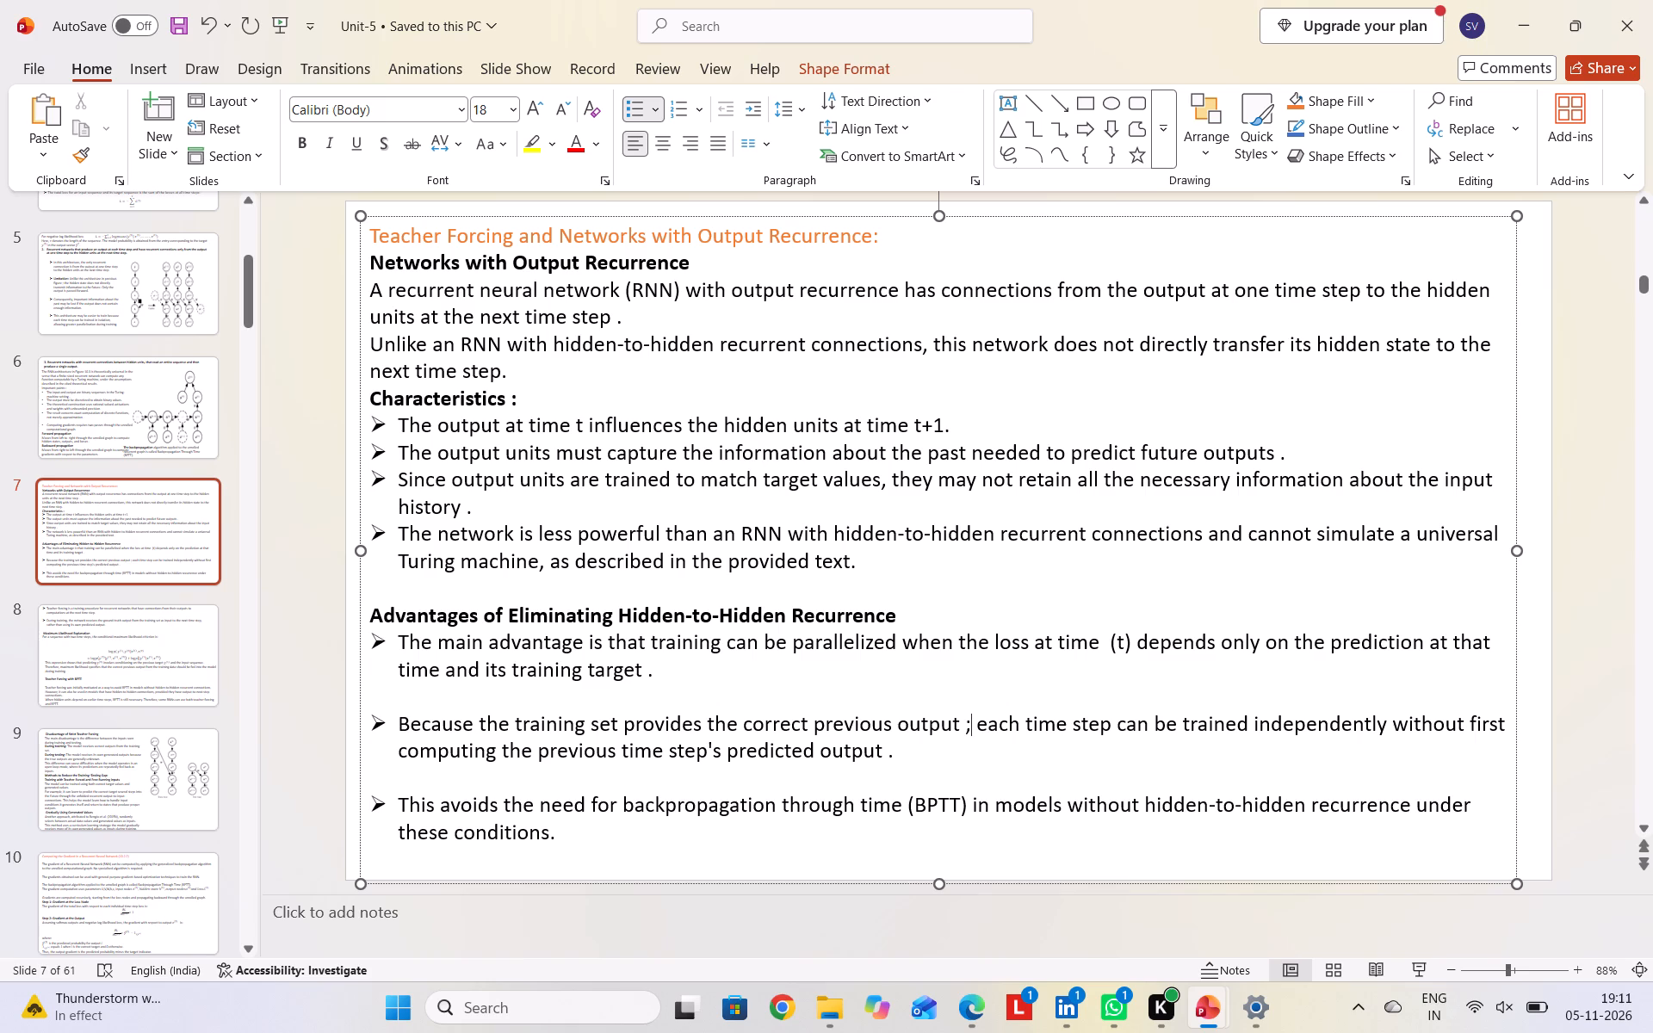
In the last bullet on slide 7, put spaces around the first hyphen of "hidden-to-hidden".
{"action": "left_click", "coordinate": [1205, 803]}
{"action": "key", "text": "space"}
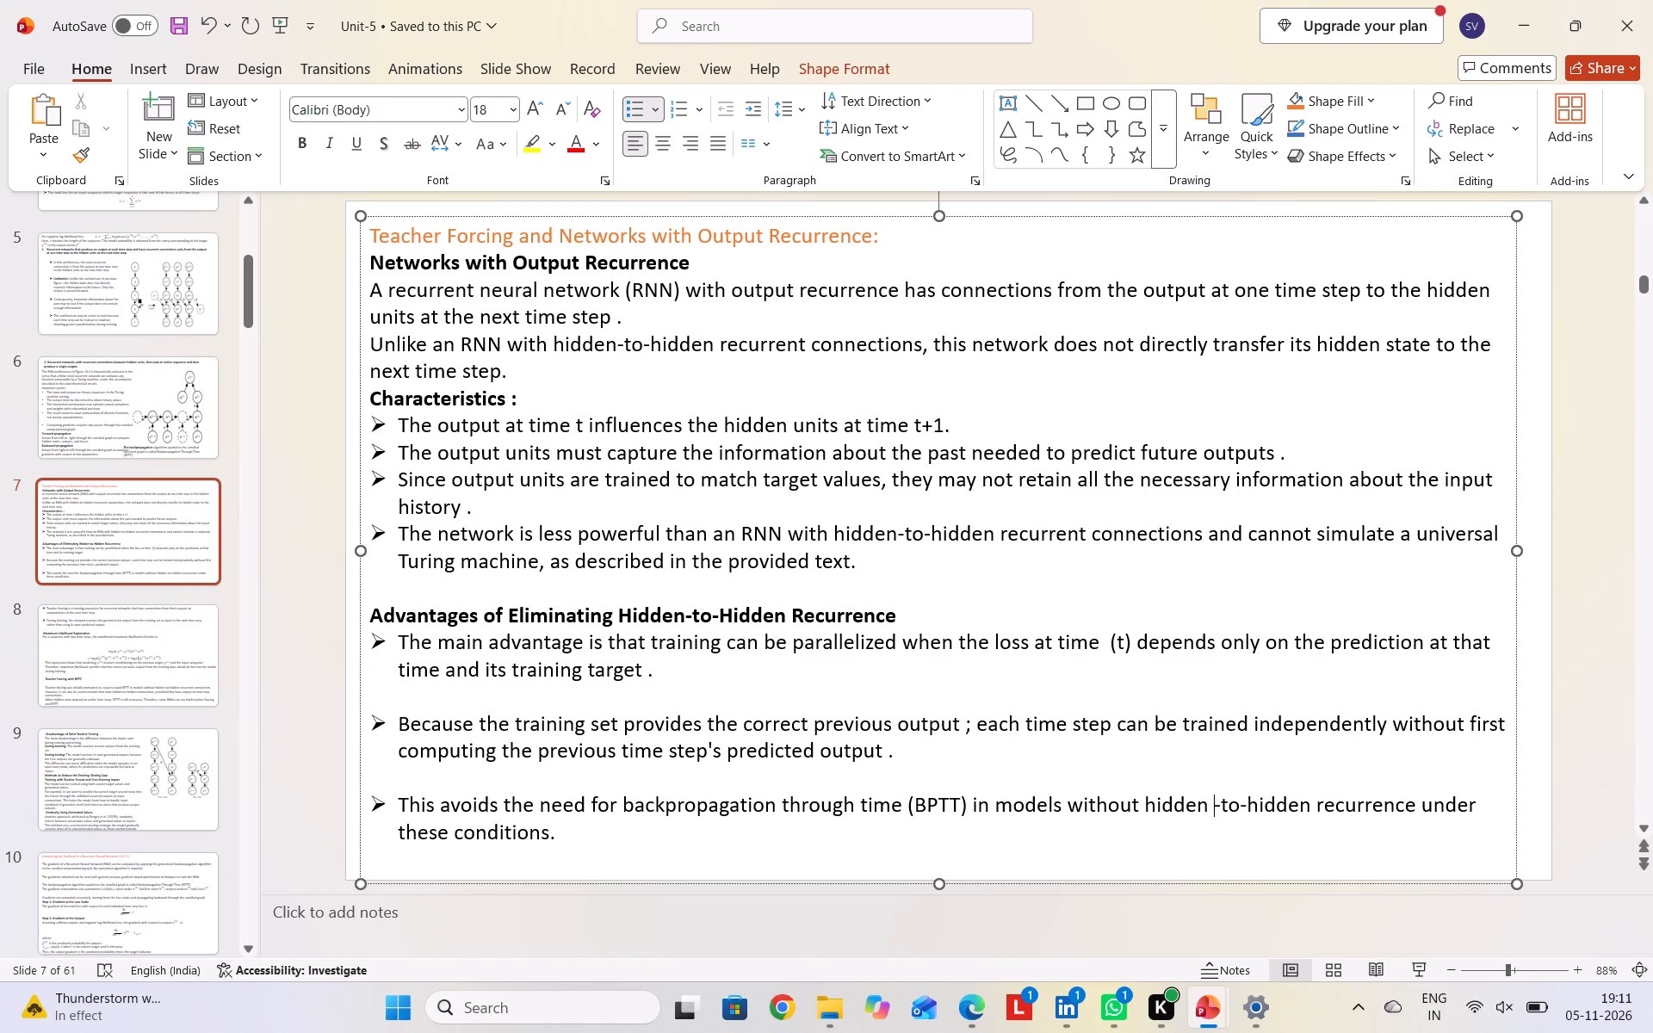
{"action": "key", "text": "Right"}
{"action": "key", "text": "space"}
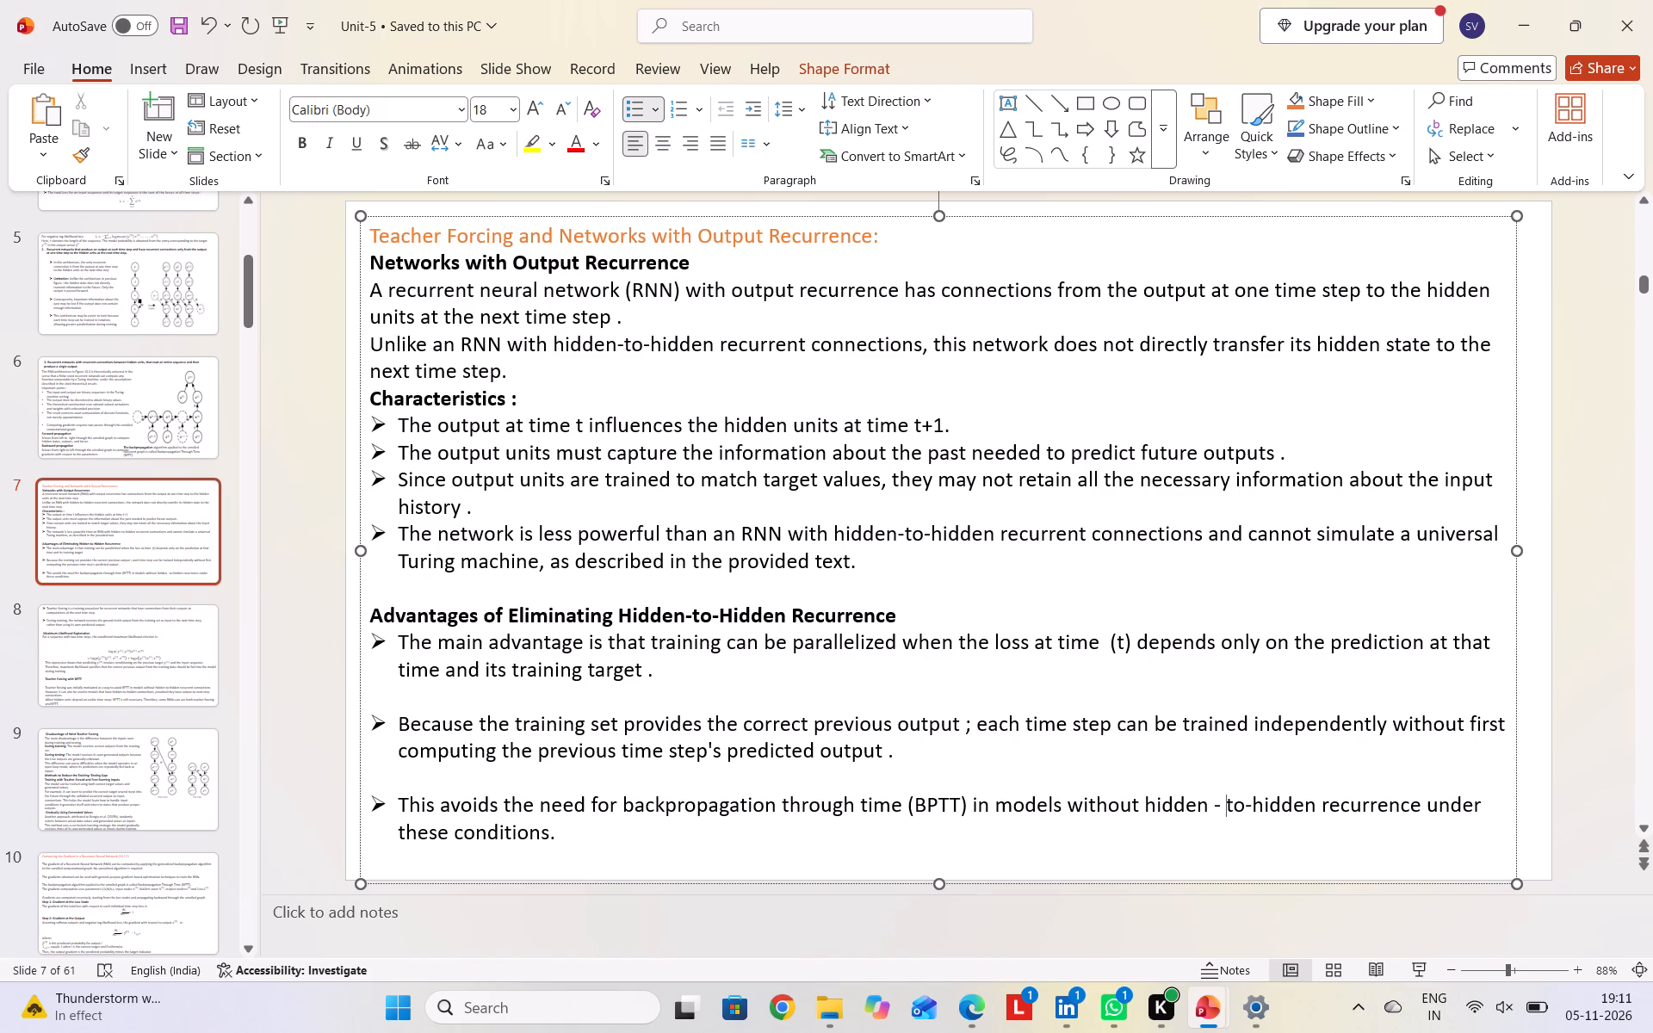
{"action": "left_click", "coordinate": [1533, 839]}
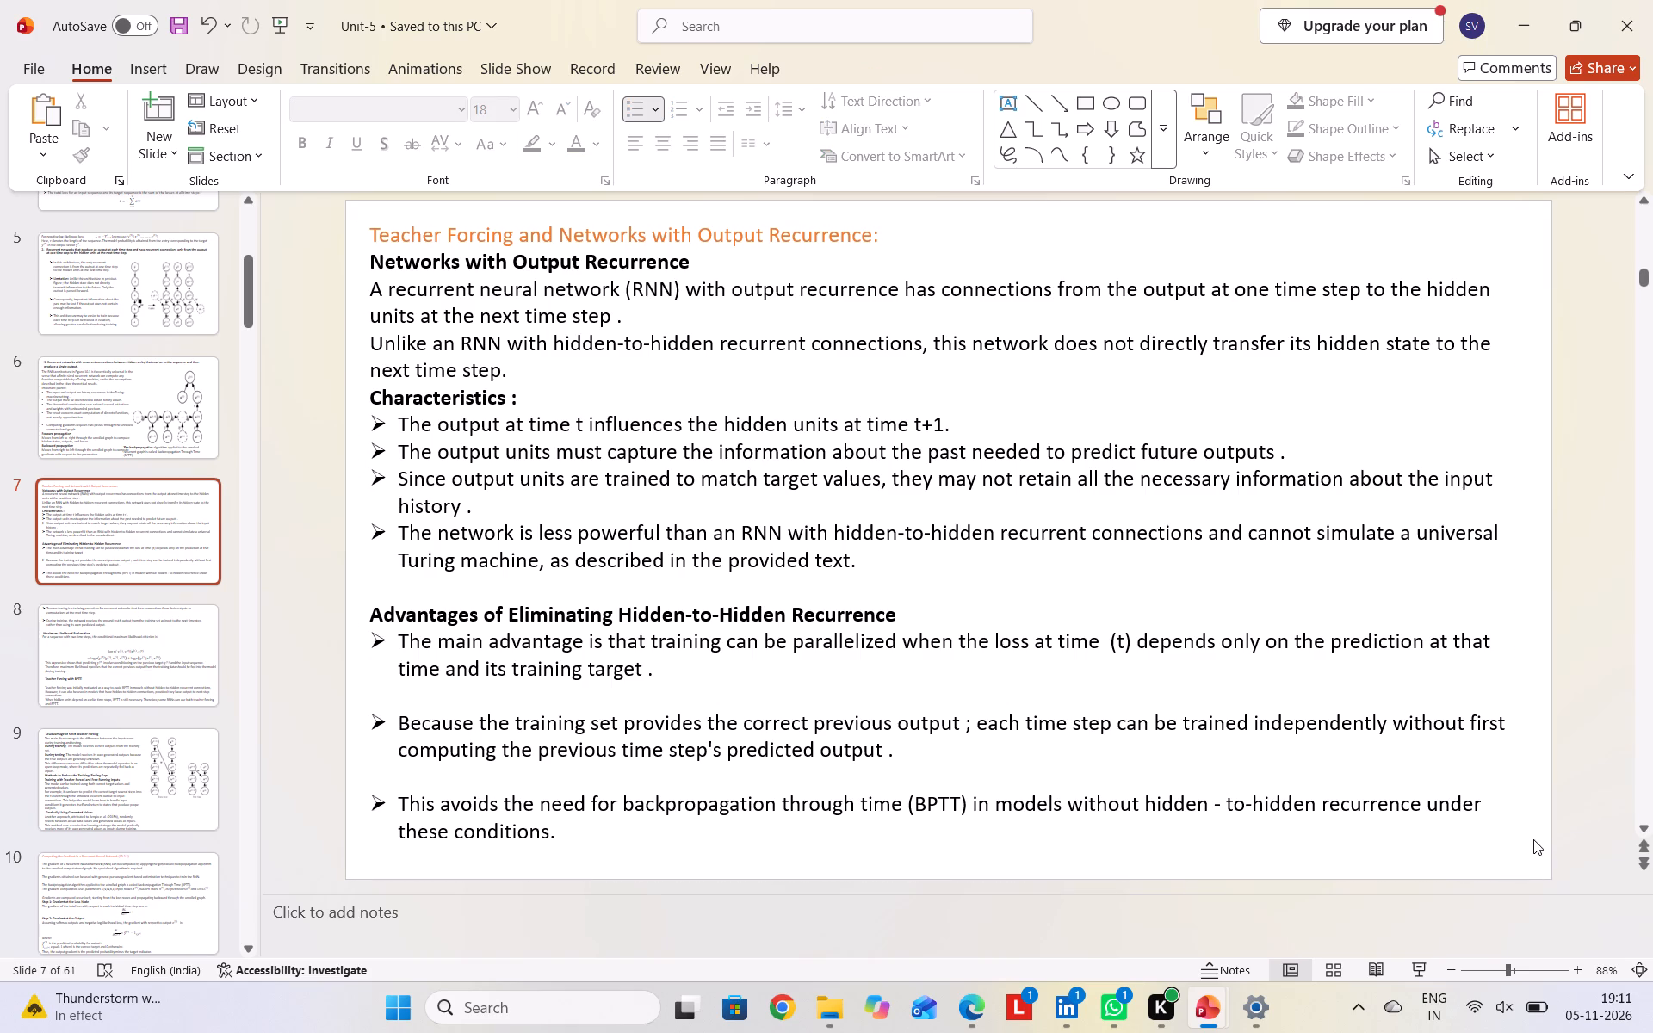
On slide 8, add an extra space between "outputs" and "to" in the first teacher forcing bullet.
{"action": "key", "text": "Down"}
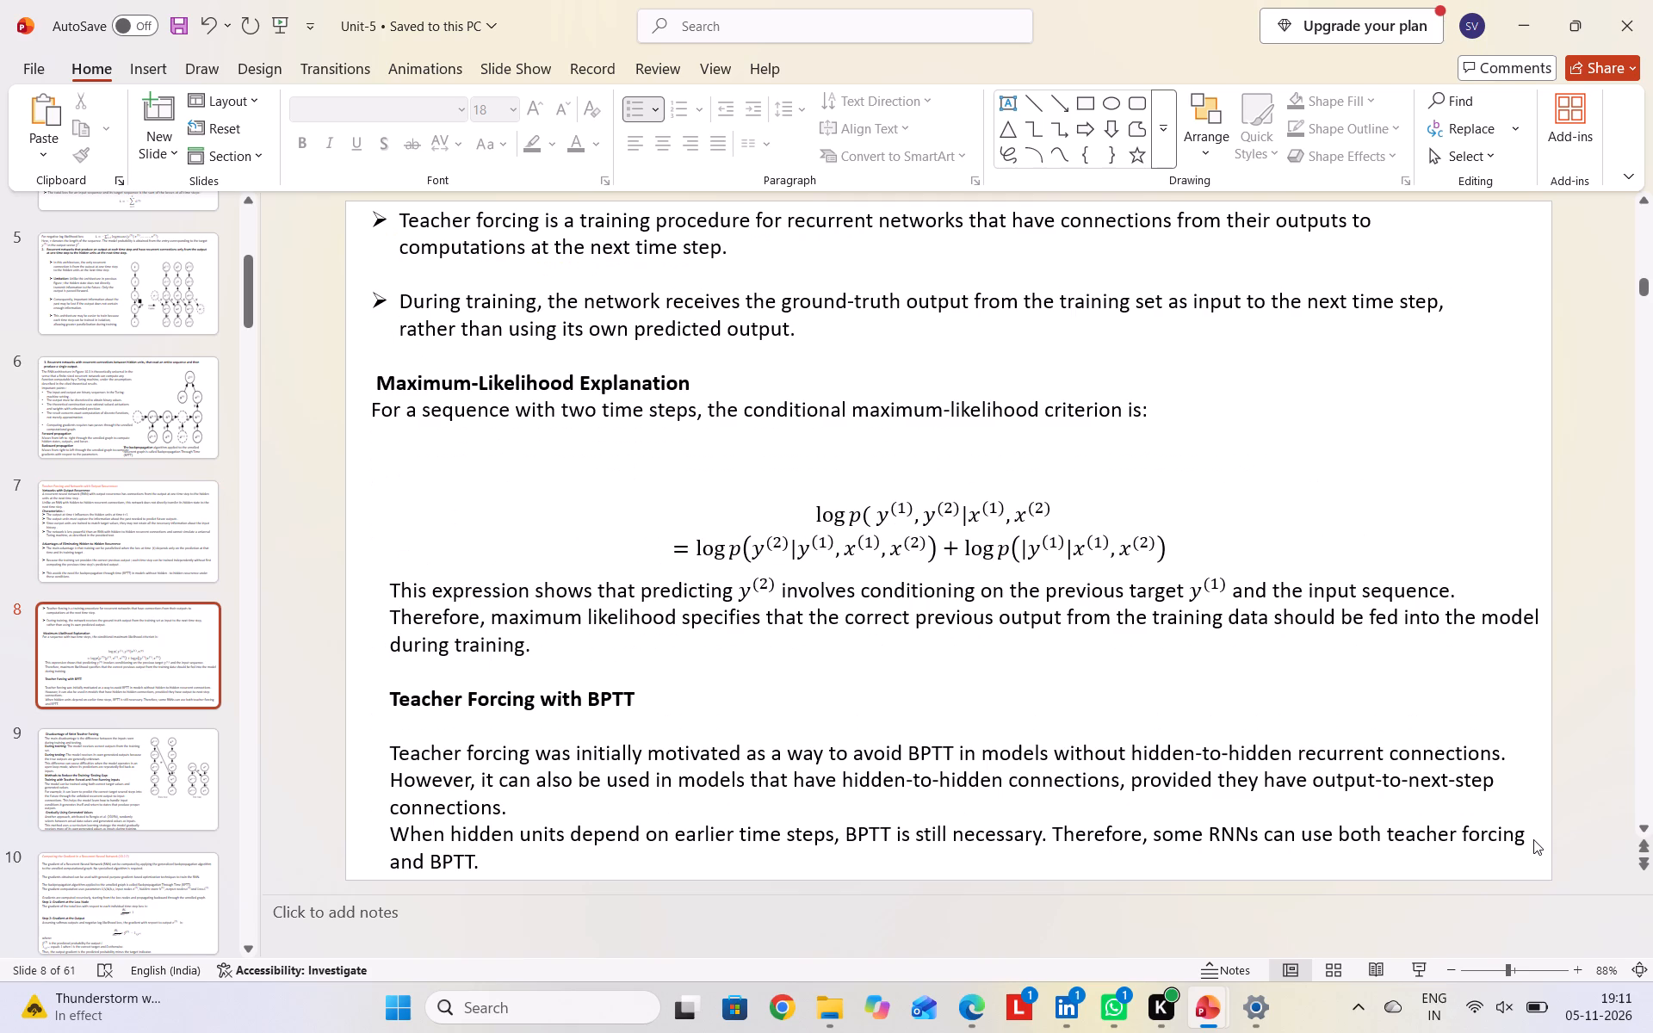
{"action": "left_click", "coordinate": [1372, 725]}
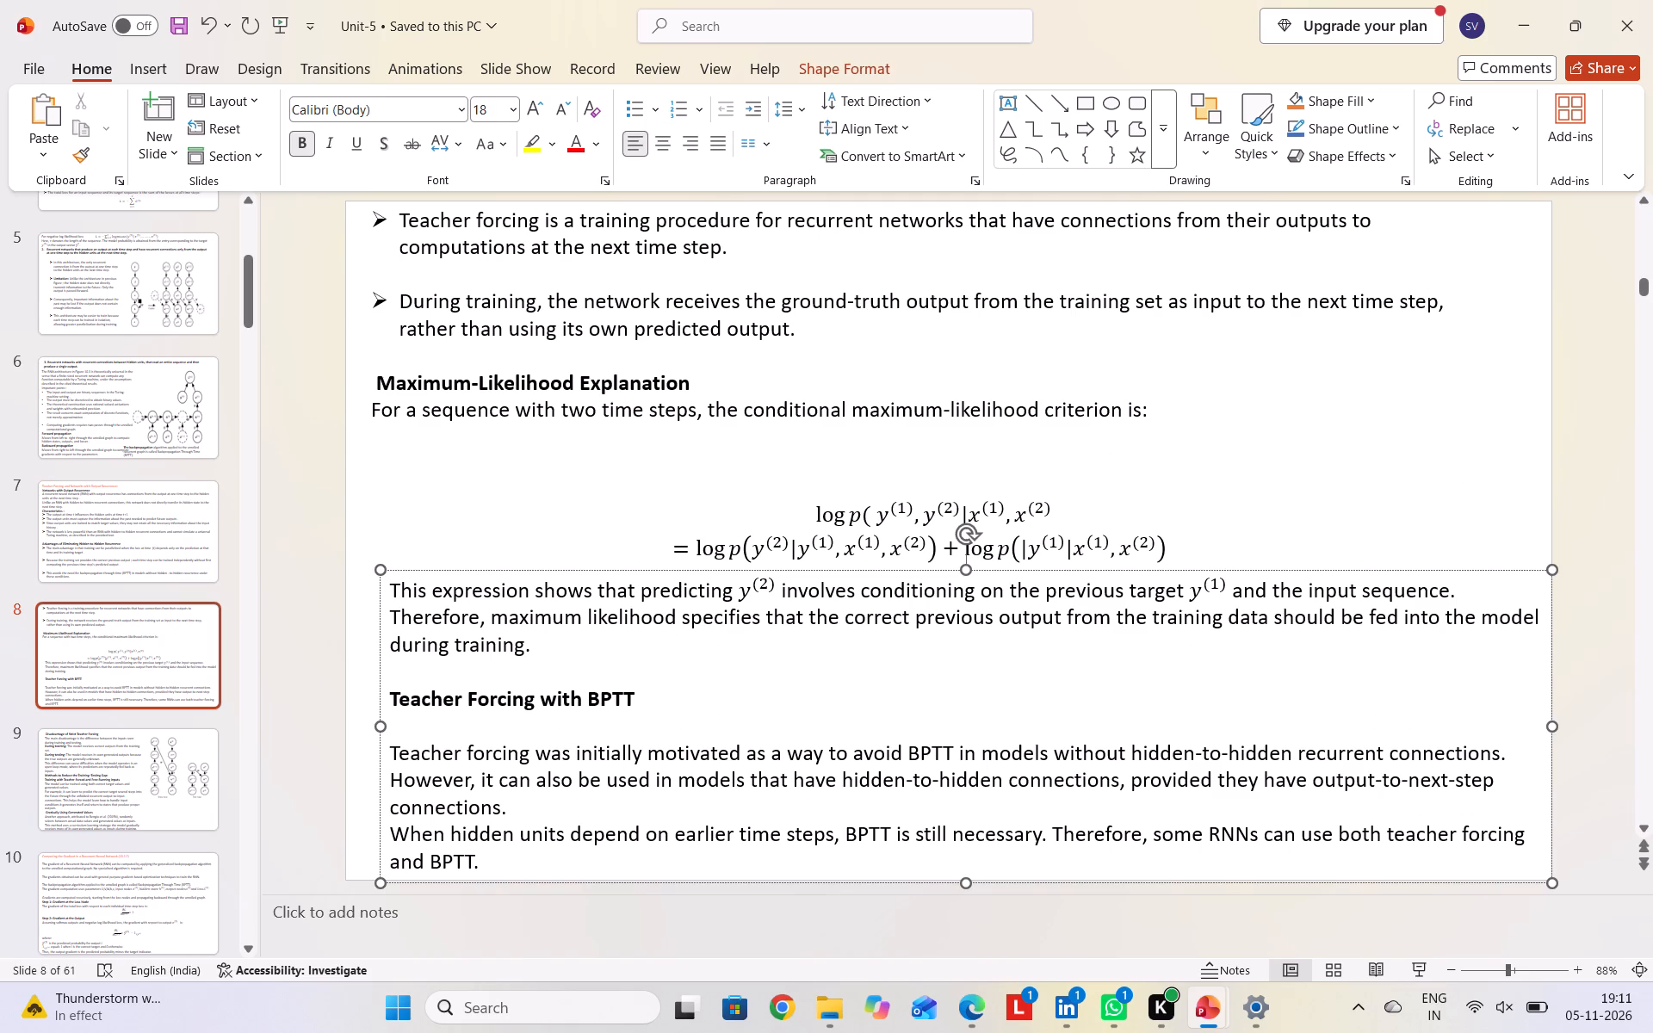
{"action": "left_click", "coordinate": [1328, 298]}
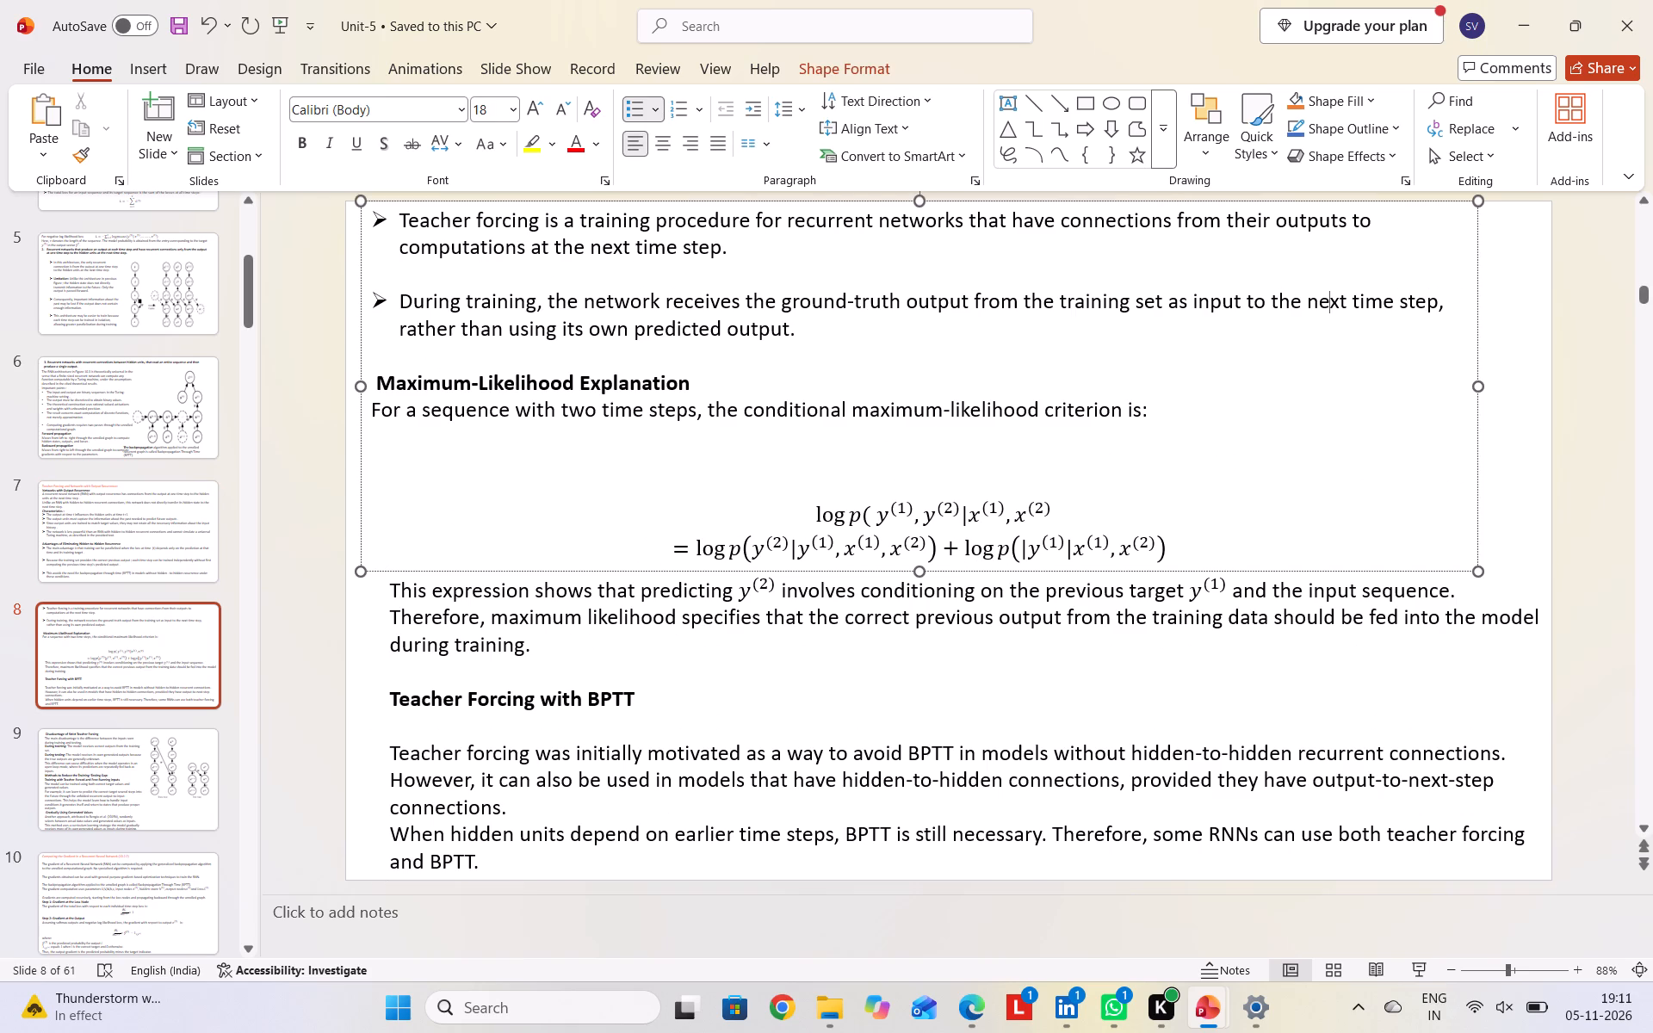
{"action": "left_click", "coordinate": [1354, 215]}
{"action": "key", "text": "space"}
Put a space before the period ending the second bullet on slide 8, after "predicted output".
{"action": "left_click", "coordinate": [801, 335]}
{"action": "key", "text": "Left"}
{"action": "key", "text": "space"}
On slide 8, widen the box of the upper log p equation line by extending its right edge slightly.
{"action": "left_click", "coordinate": [546, 419]}
{"action": "left_click", "coordinate": [1078, 504]}
{"action": "left_click", "coordinate": [1070, 522]}
{"action": "left_click", "coordinate": [998, 517]}
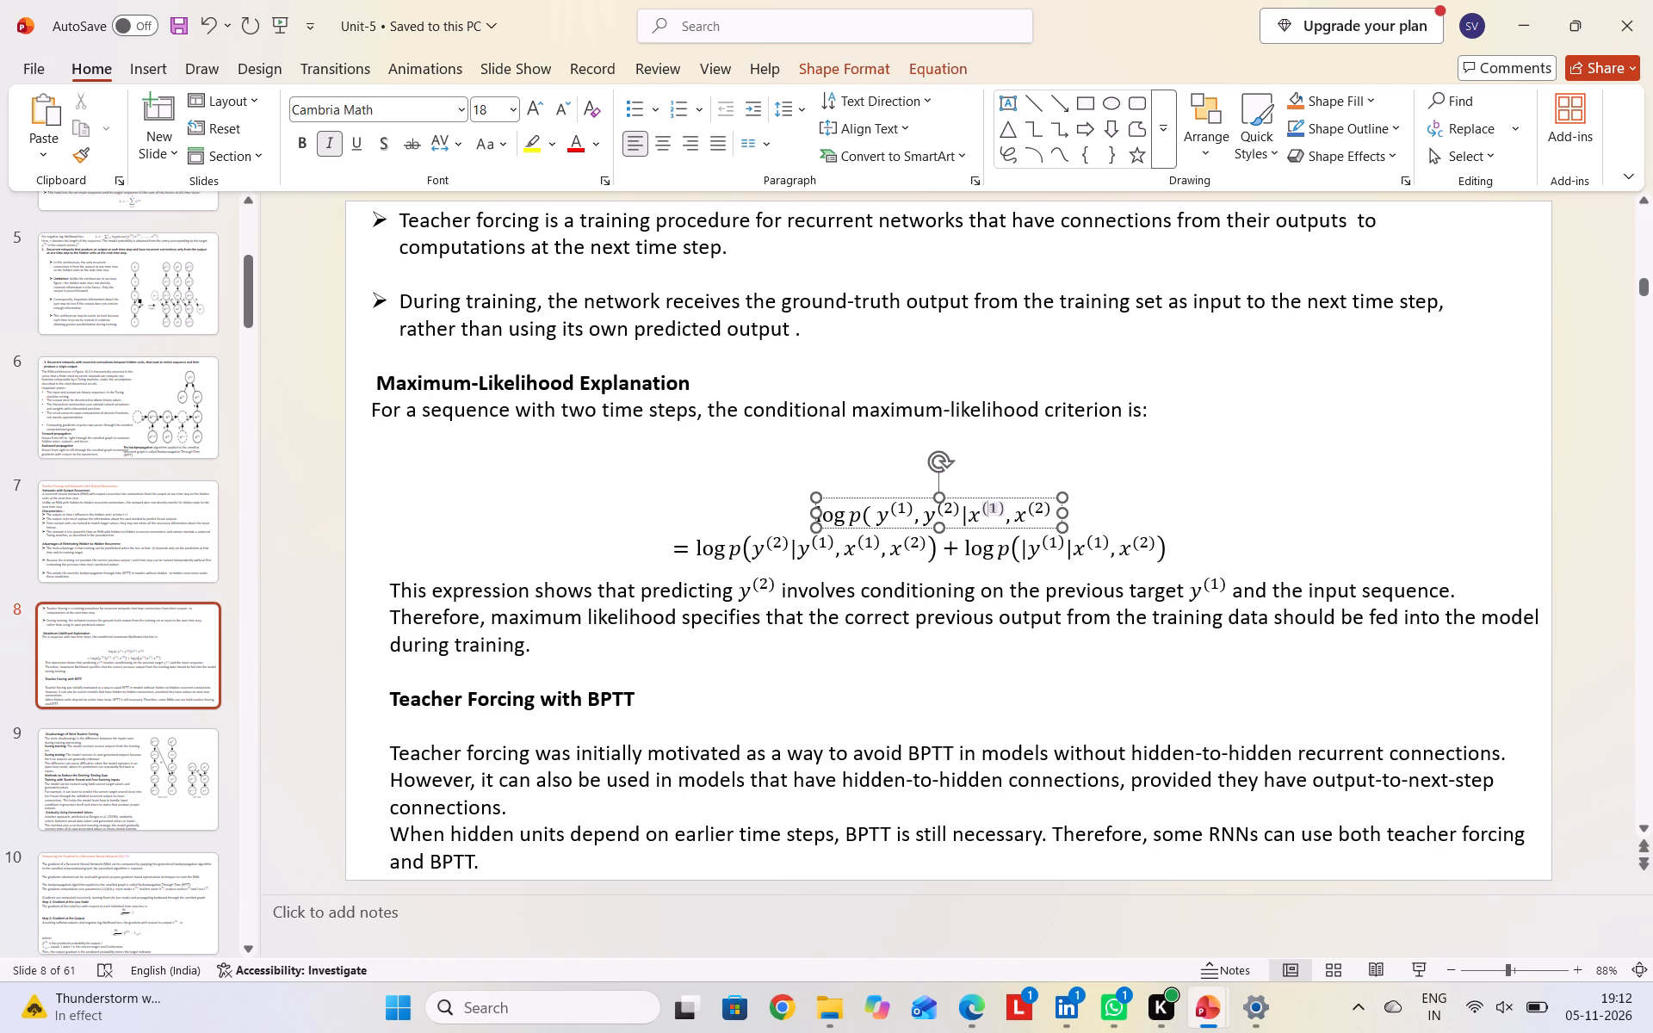
{"action": "left_click", "coordinate": [1031, 517]}
{"action": "left_click", "coordinate": [1130, 528]}
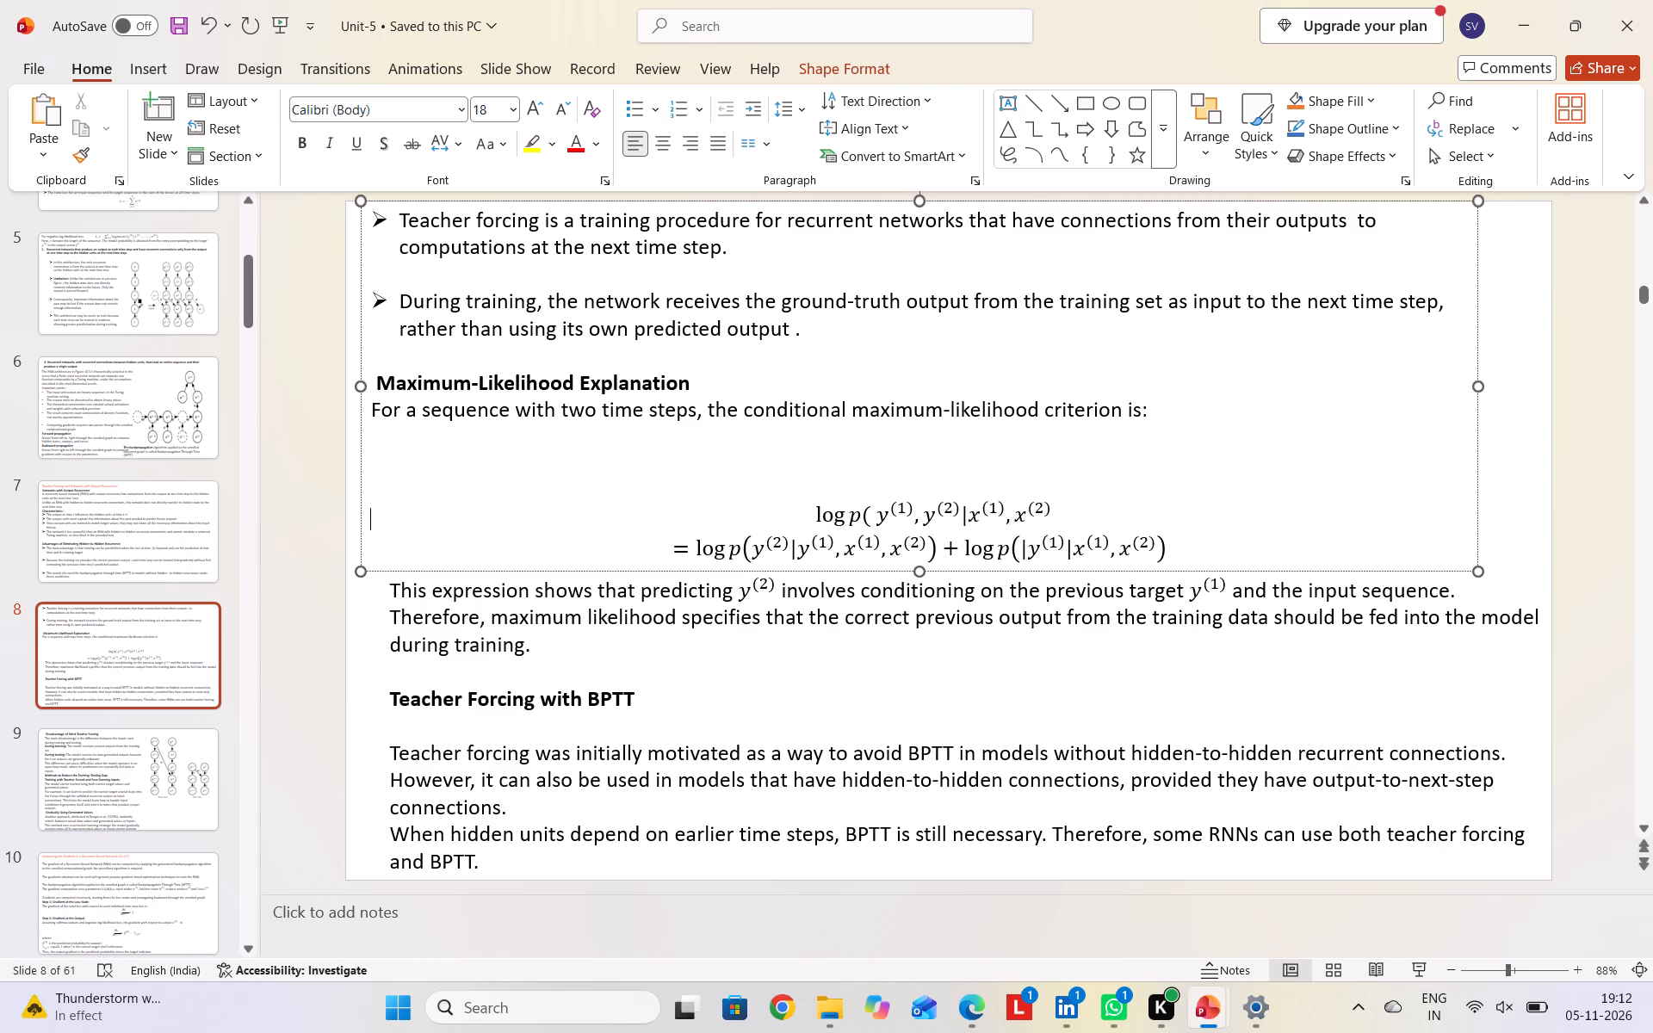
{"action": "left_click", "coordinate": [1023, 523]}
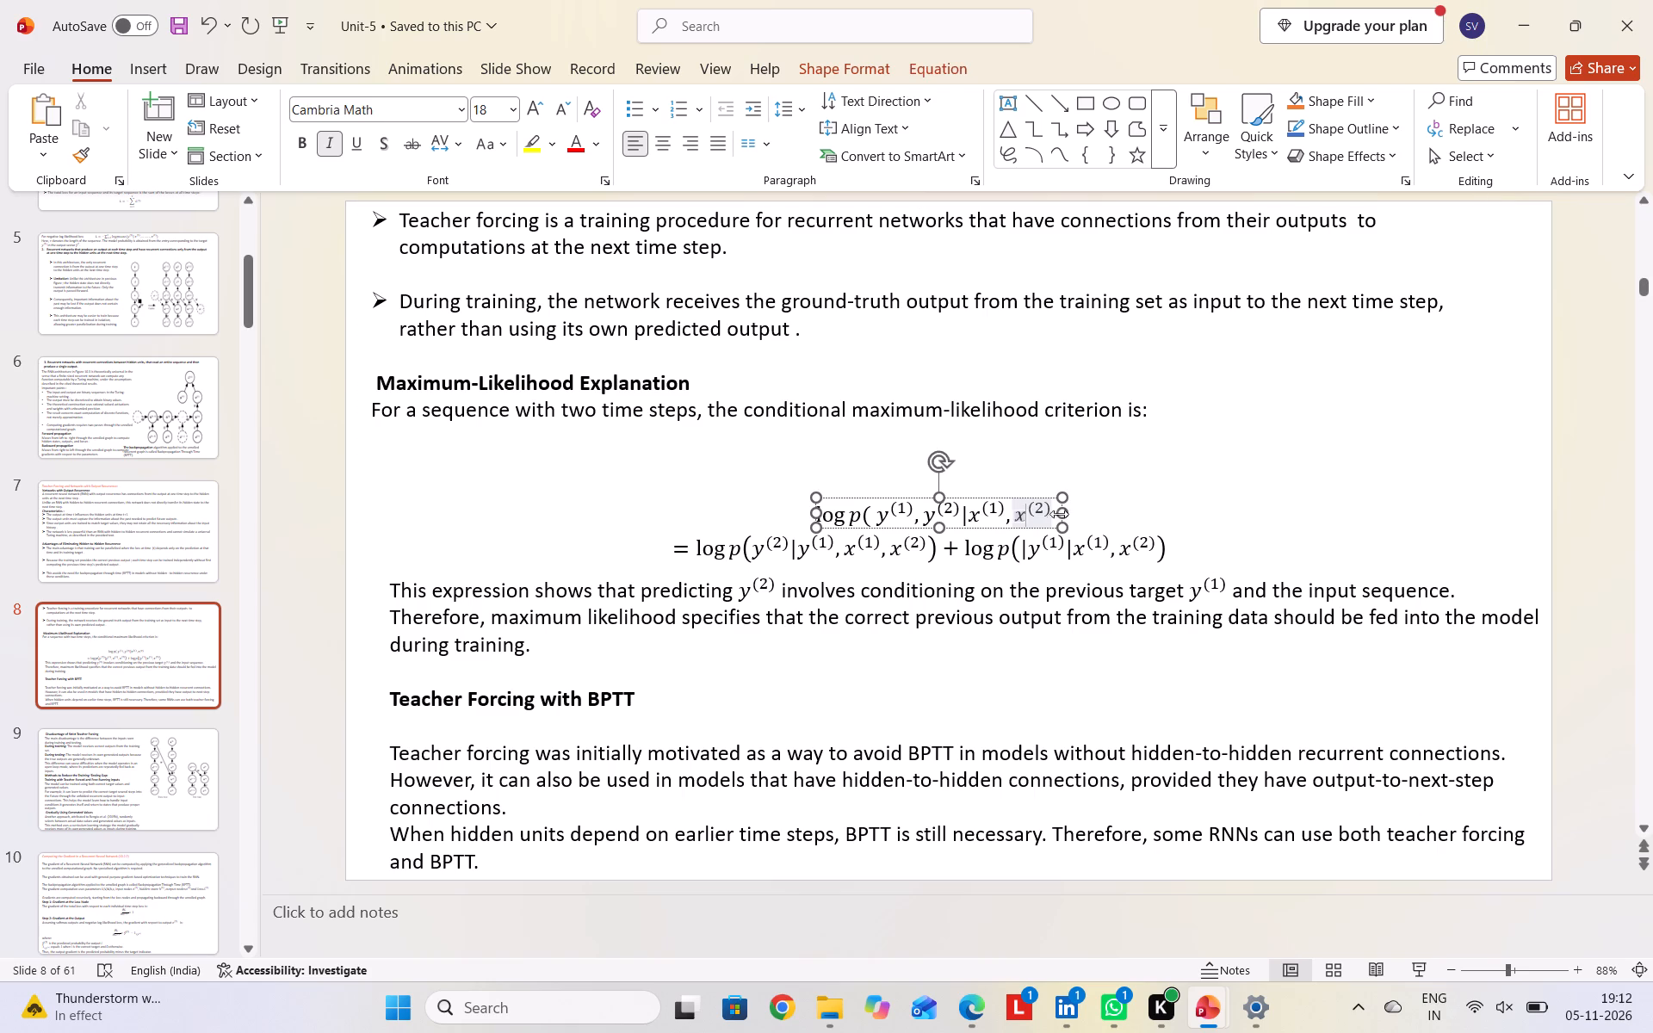
{"action": "left_click_drag", "start_coordinate": [1059, 512], "coordinate": [1118, 509]}
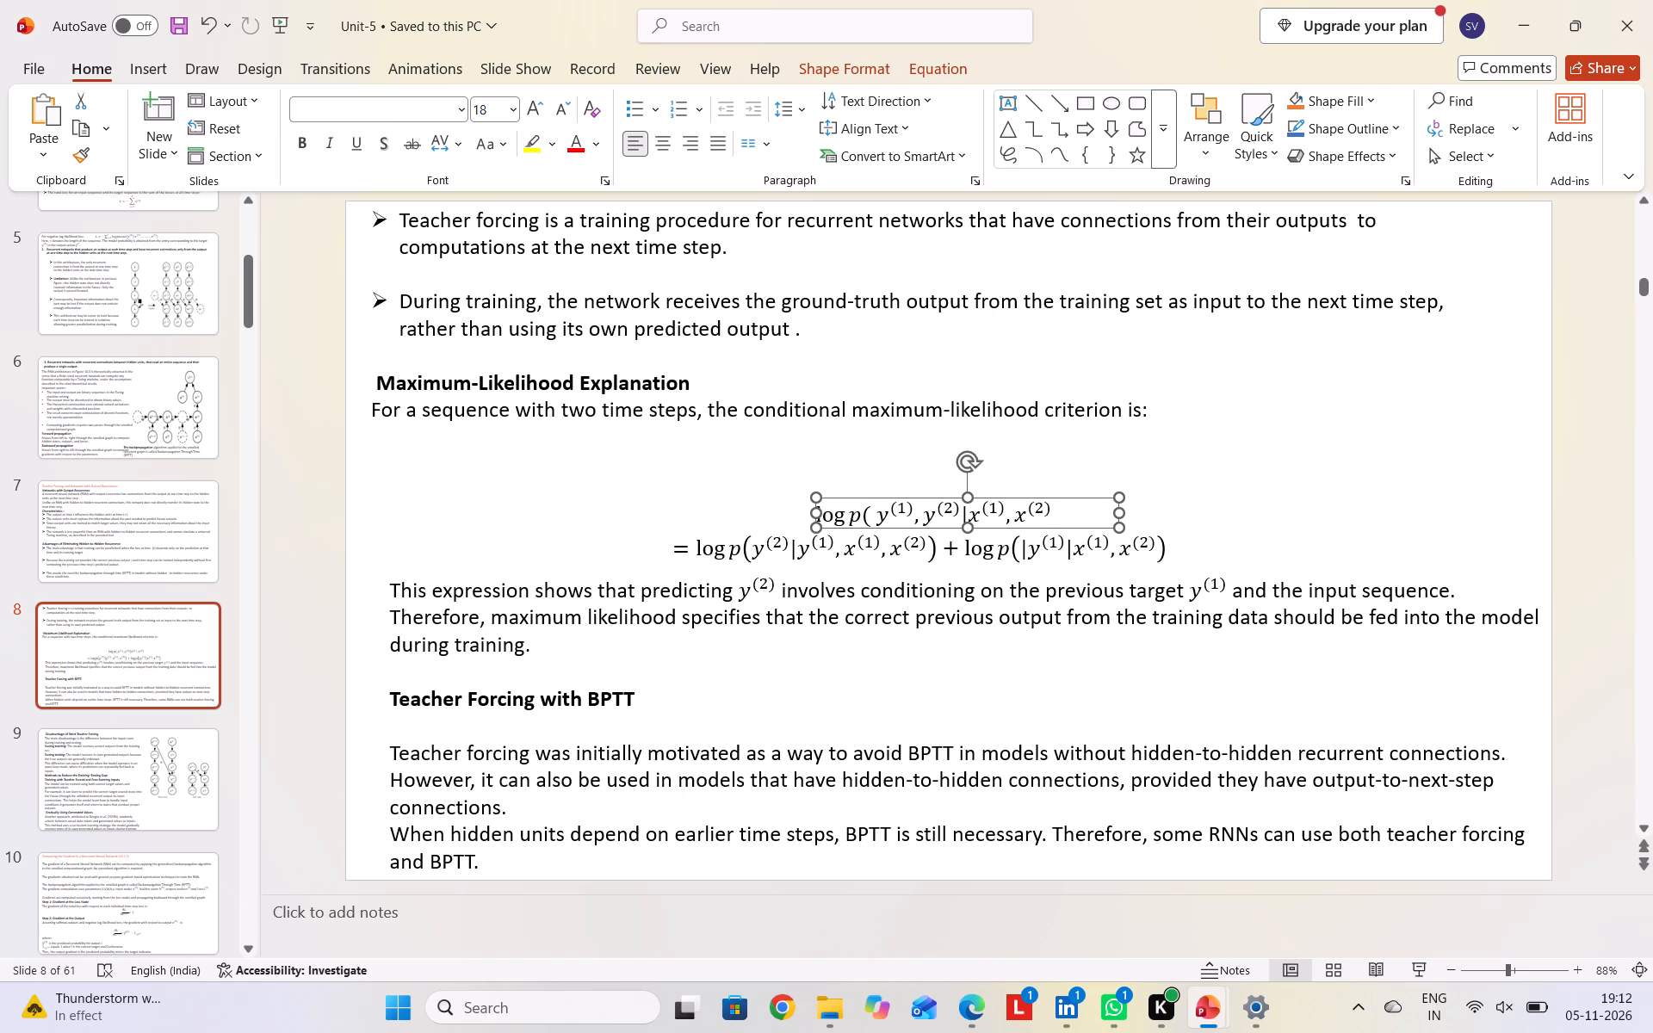
{"action": "left_click", "coordinate": [1208, 495]}
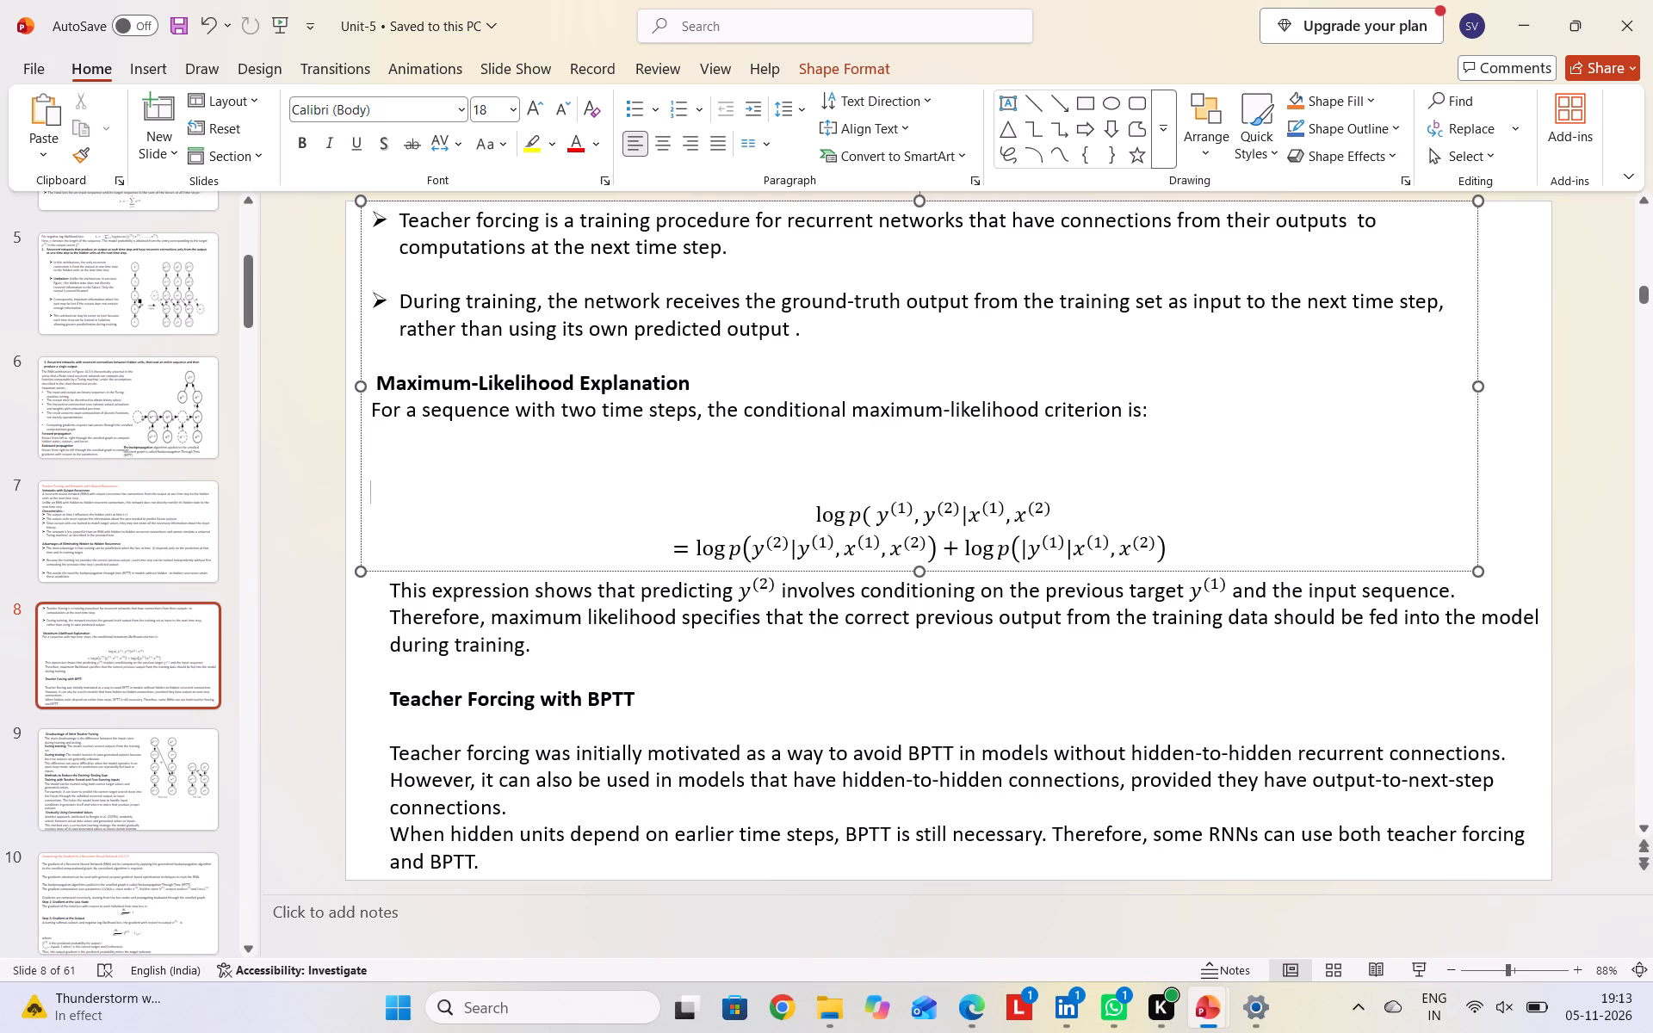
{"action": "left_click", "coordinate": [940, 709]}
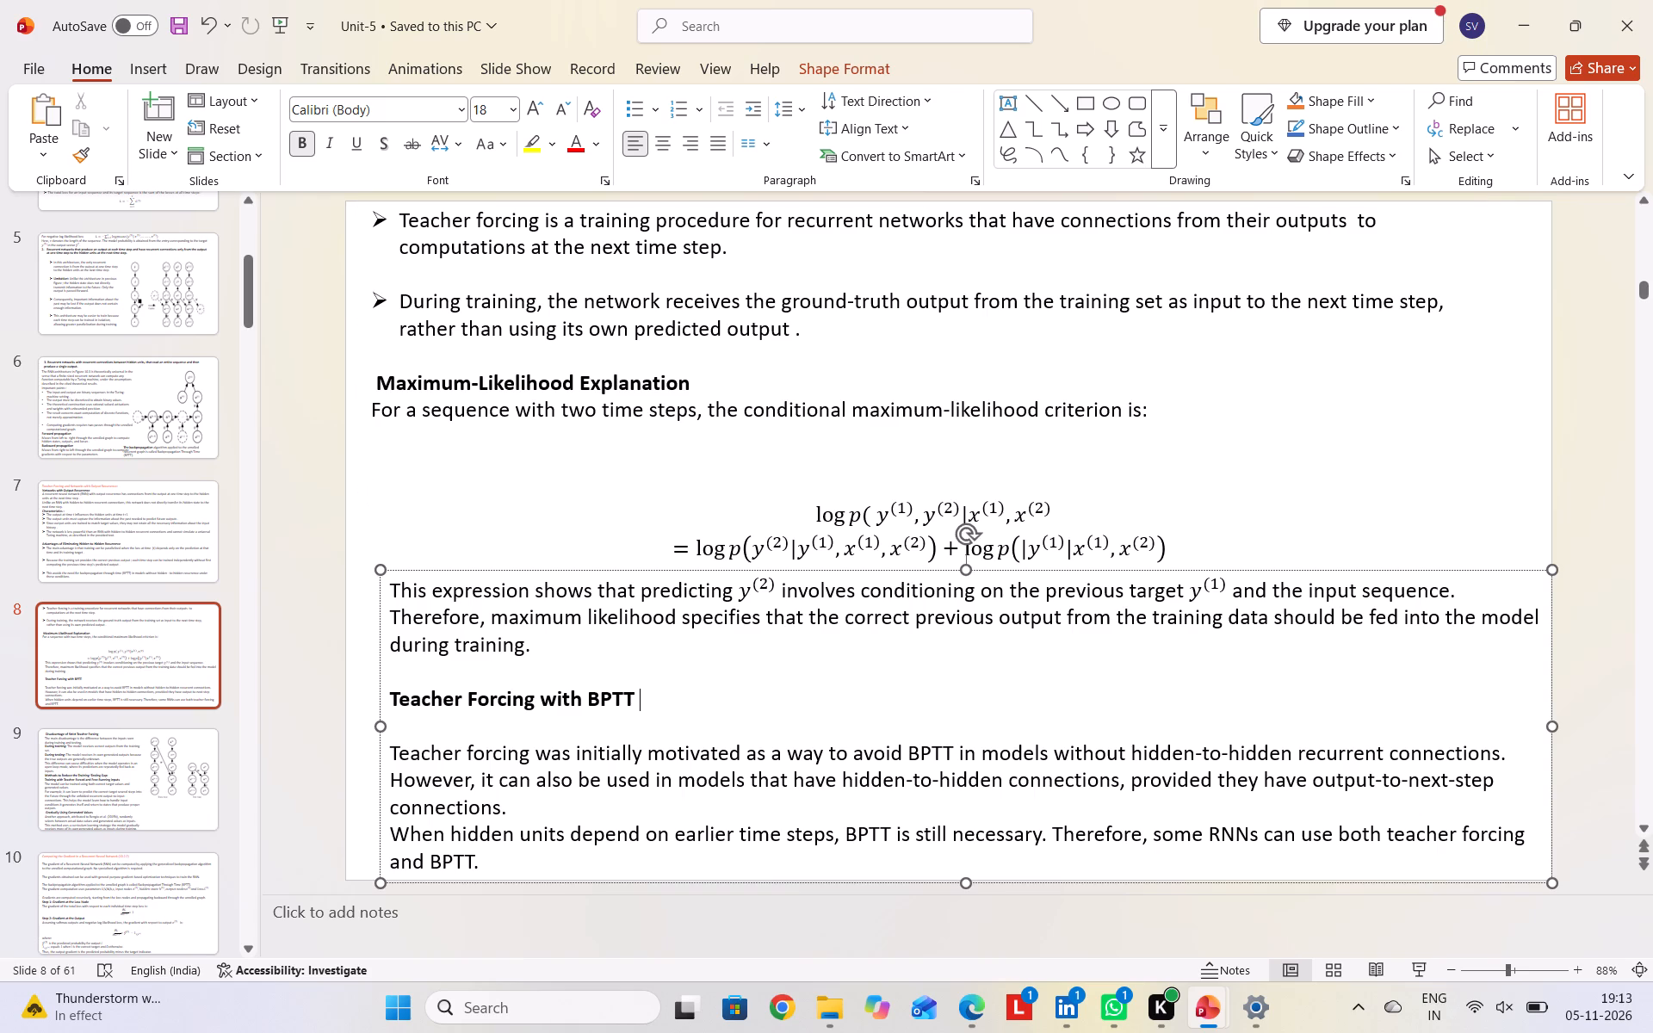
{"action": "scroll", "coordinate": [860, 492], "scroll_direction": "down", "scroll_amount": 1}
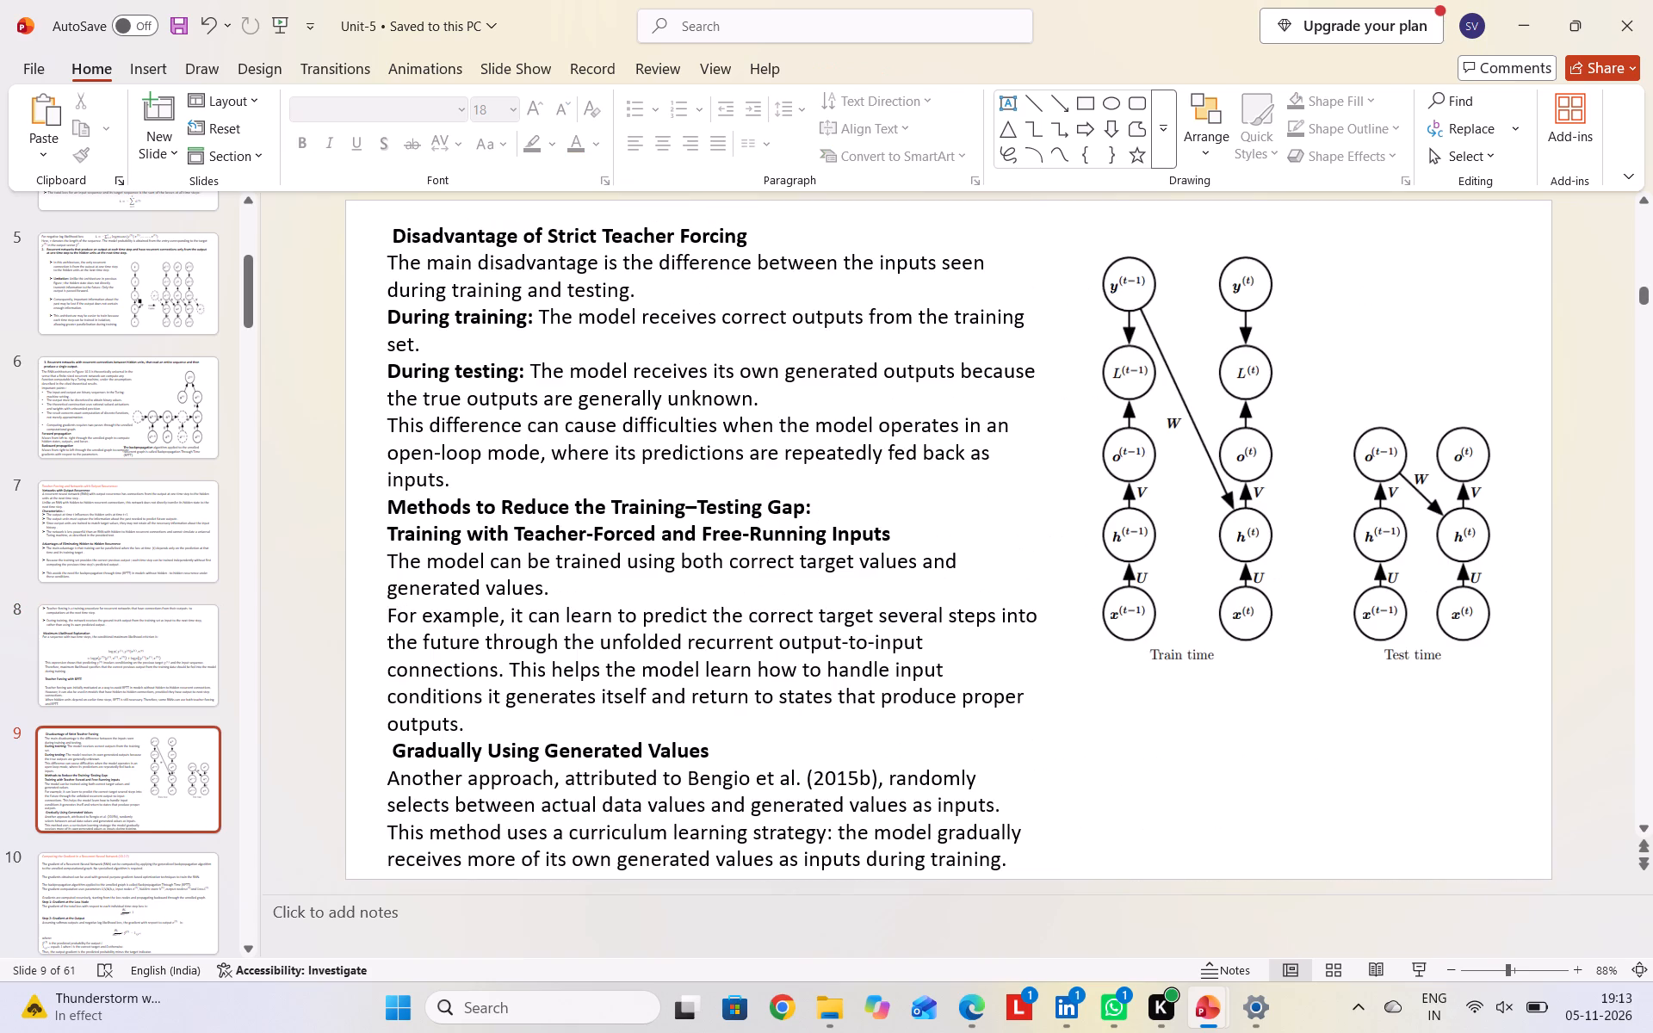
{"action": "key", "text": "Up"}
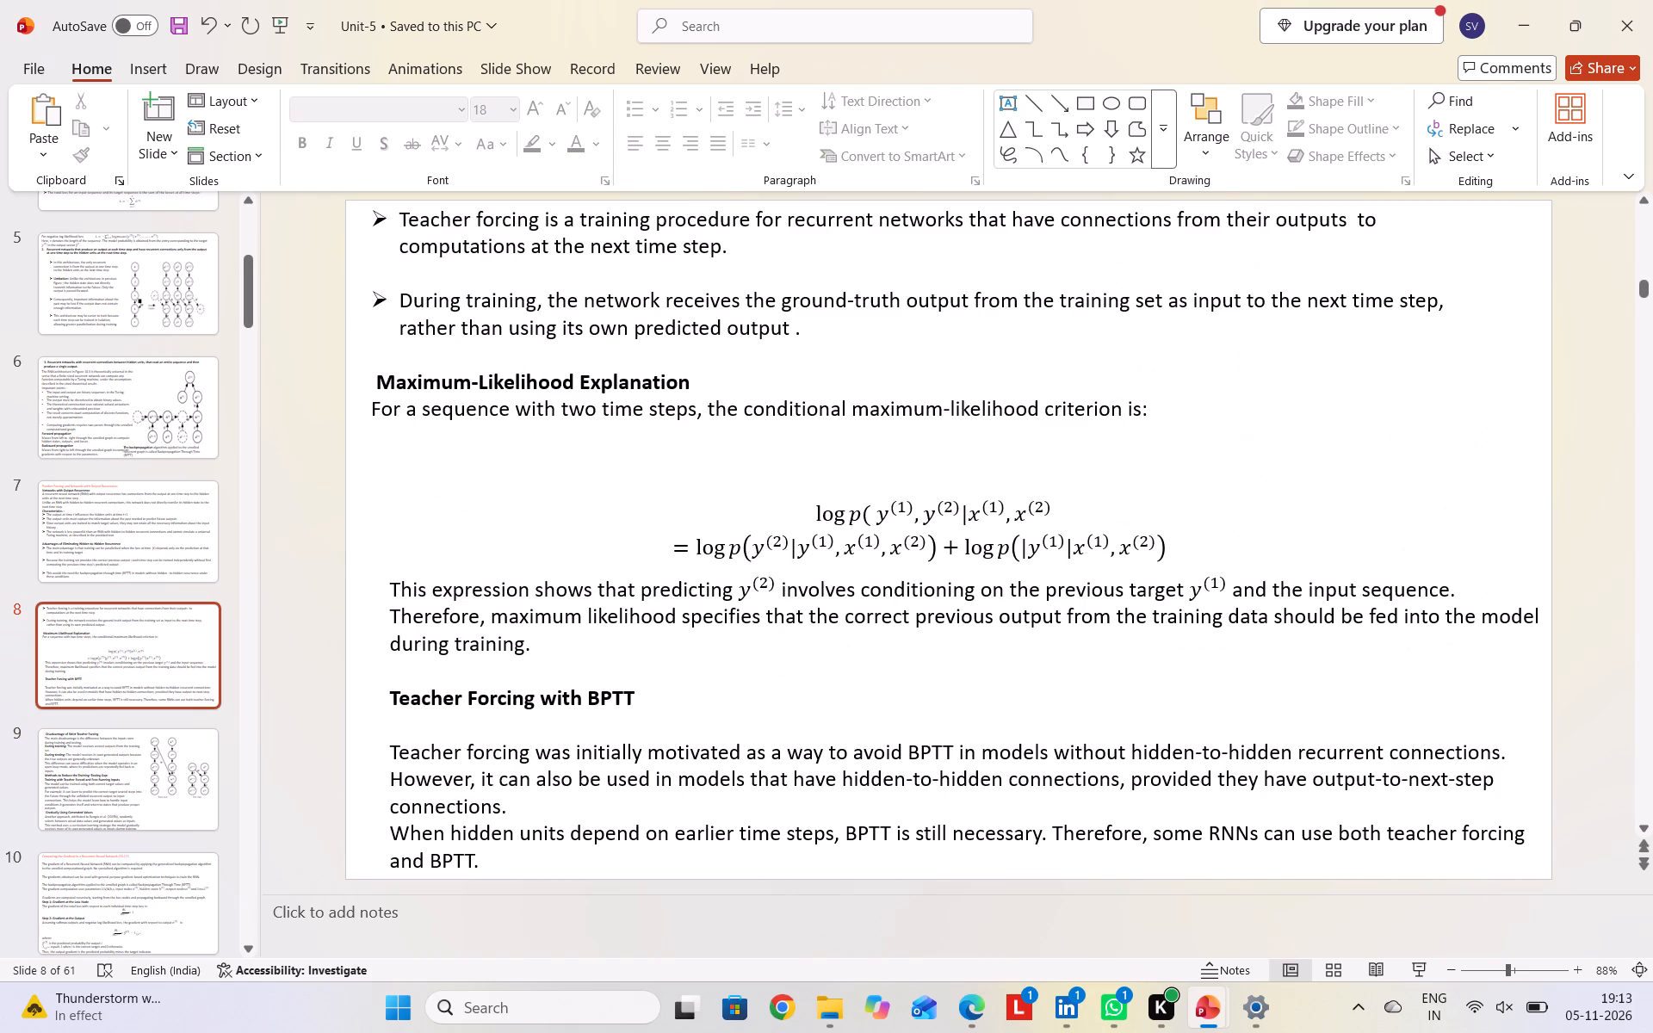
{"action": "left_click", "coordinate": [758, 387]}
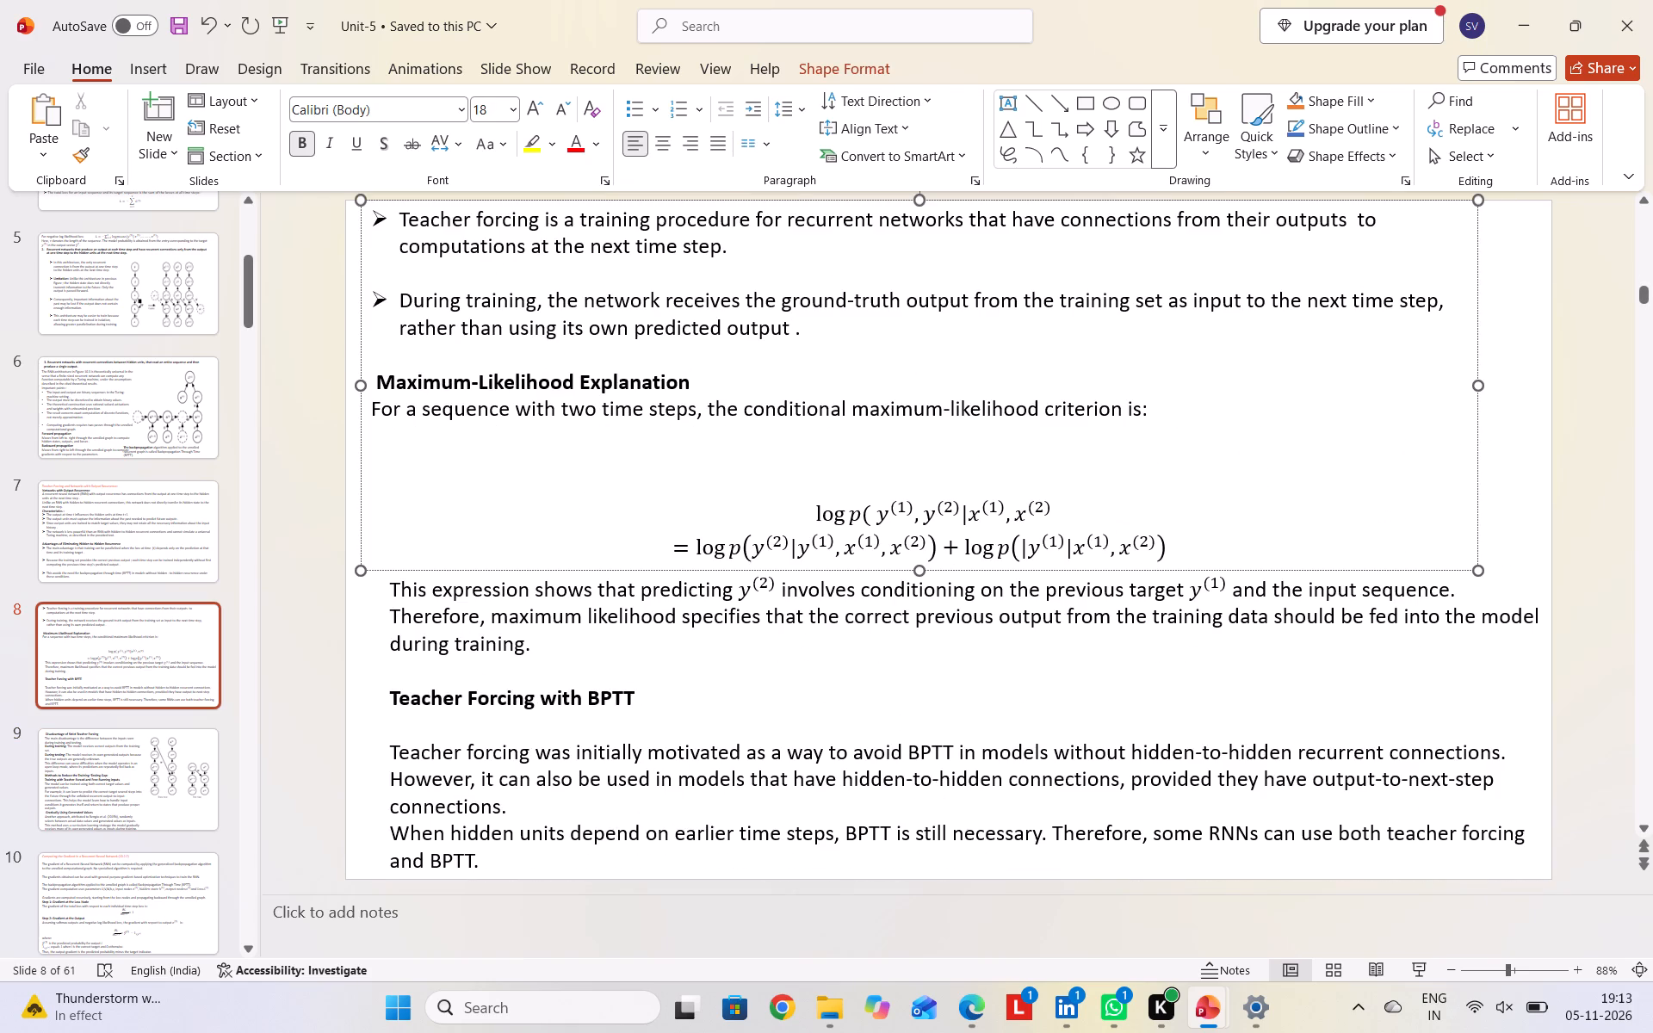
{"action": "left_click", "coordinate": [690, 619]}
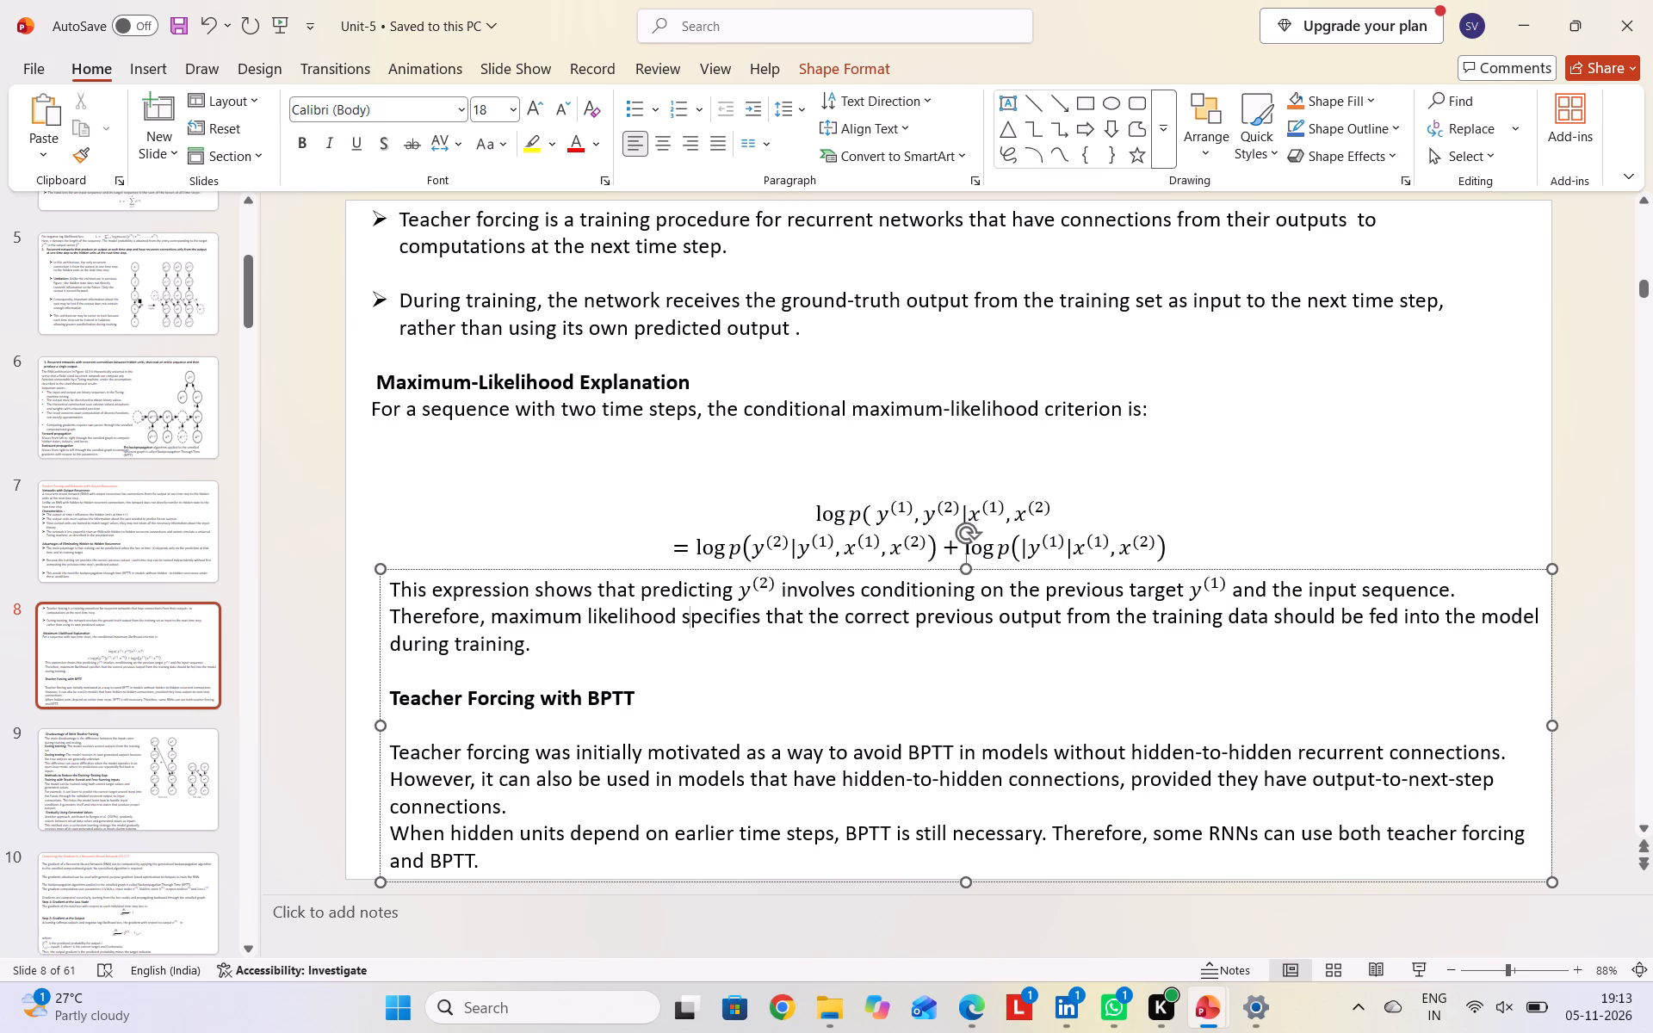
Under Teacher Forcing with BPTT, add an extra space after "avoid BPTT" and a space before the period following "output-to-next-step connections".
{"action": "left_click", "coordinate": [957, 755]}
{"action": "key", "text": "space"}
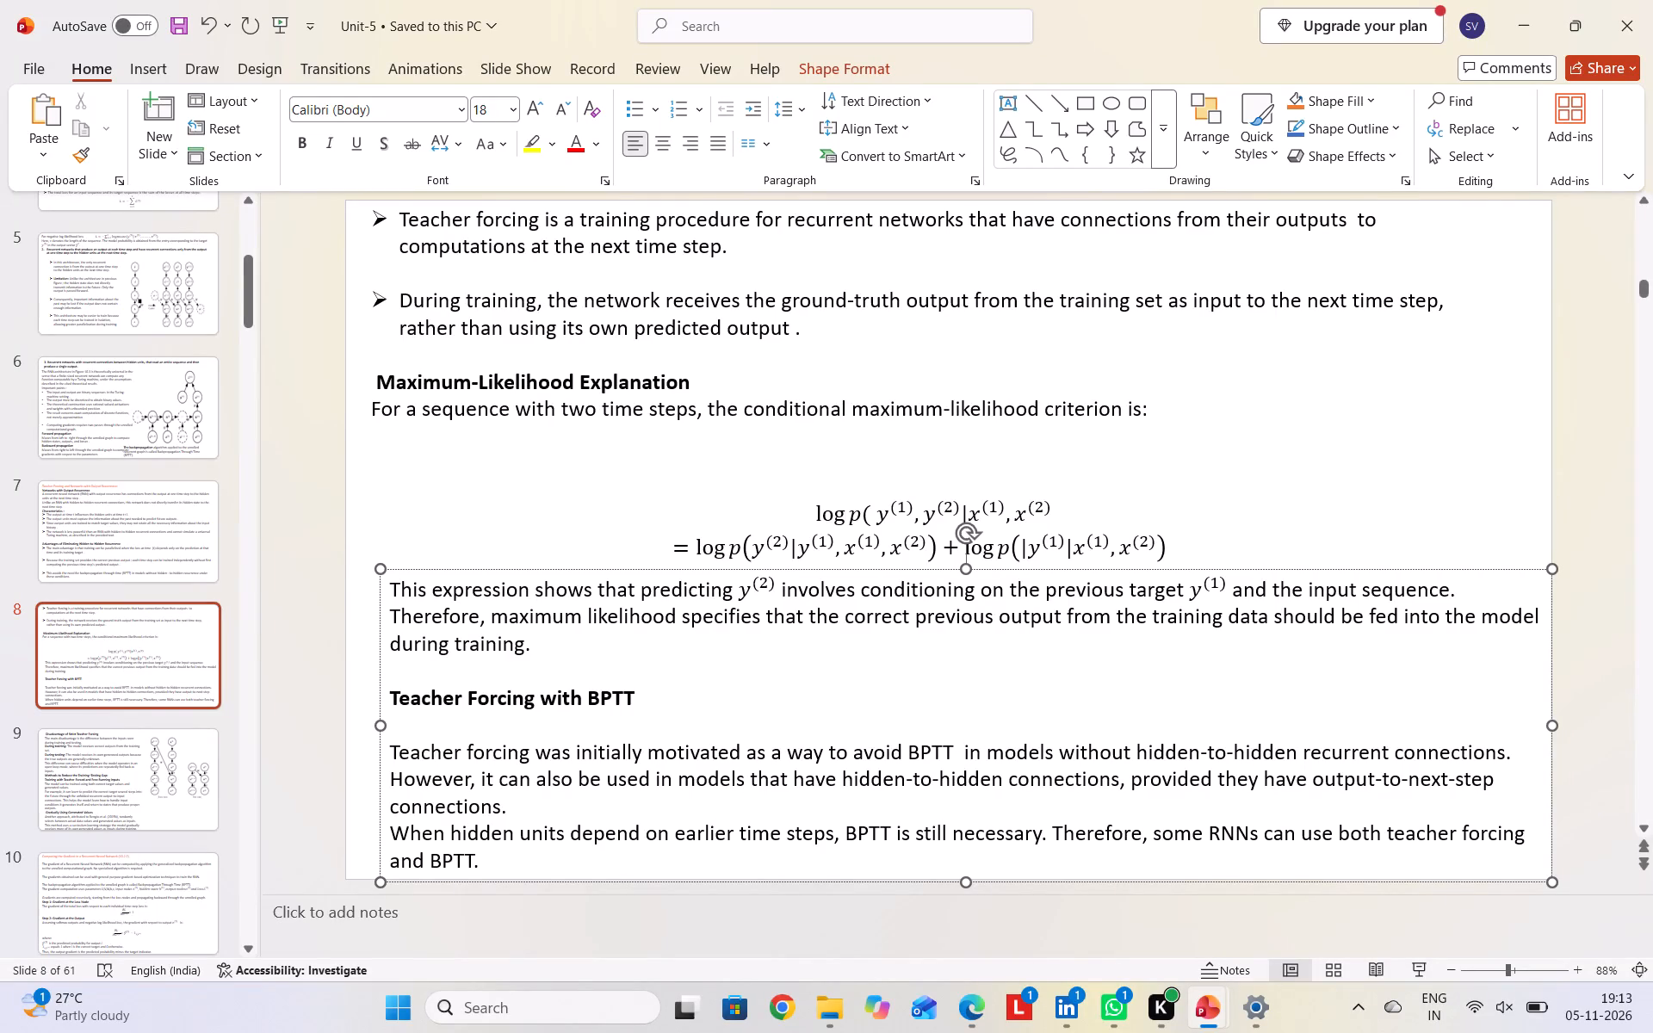
{"action": "left_click", "coordinate": [798, 816]}
{"action": "key", "text": "Left"}
{"action": "key", "text": "space"}
{"action": "left_click", "coordinate": [1187, 831]}
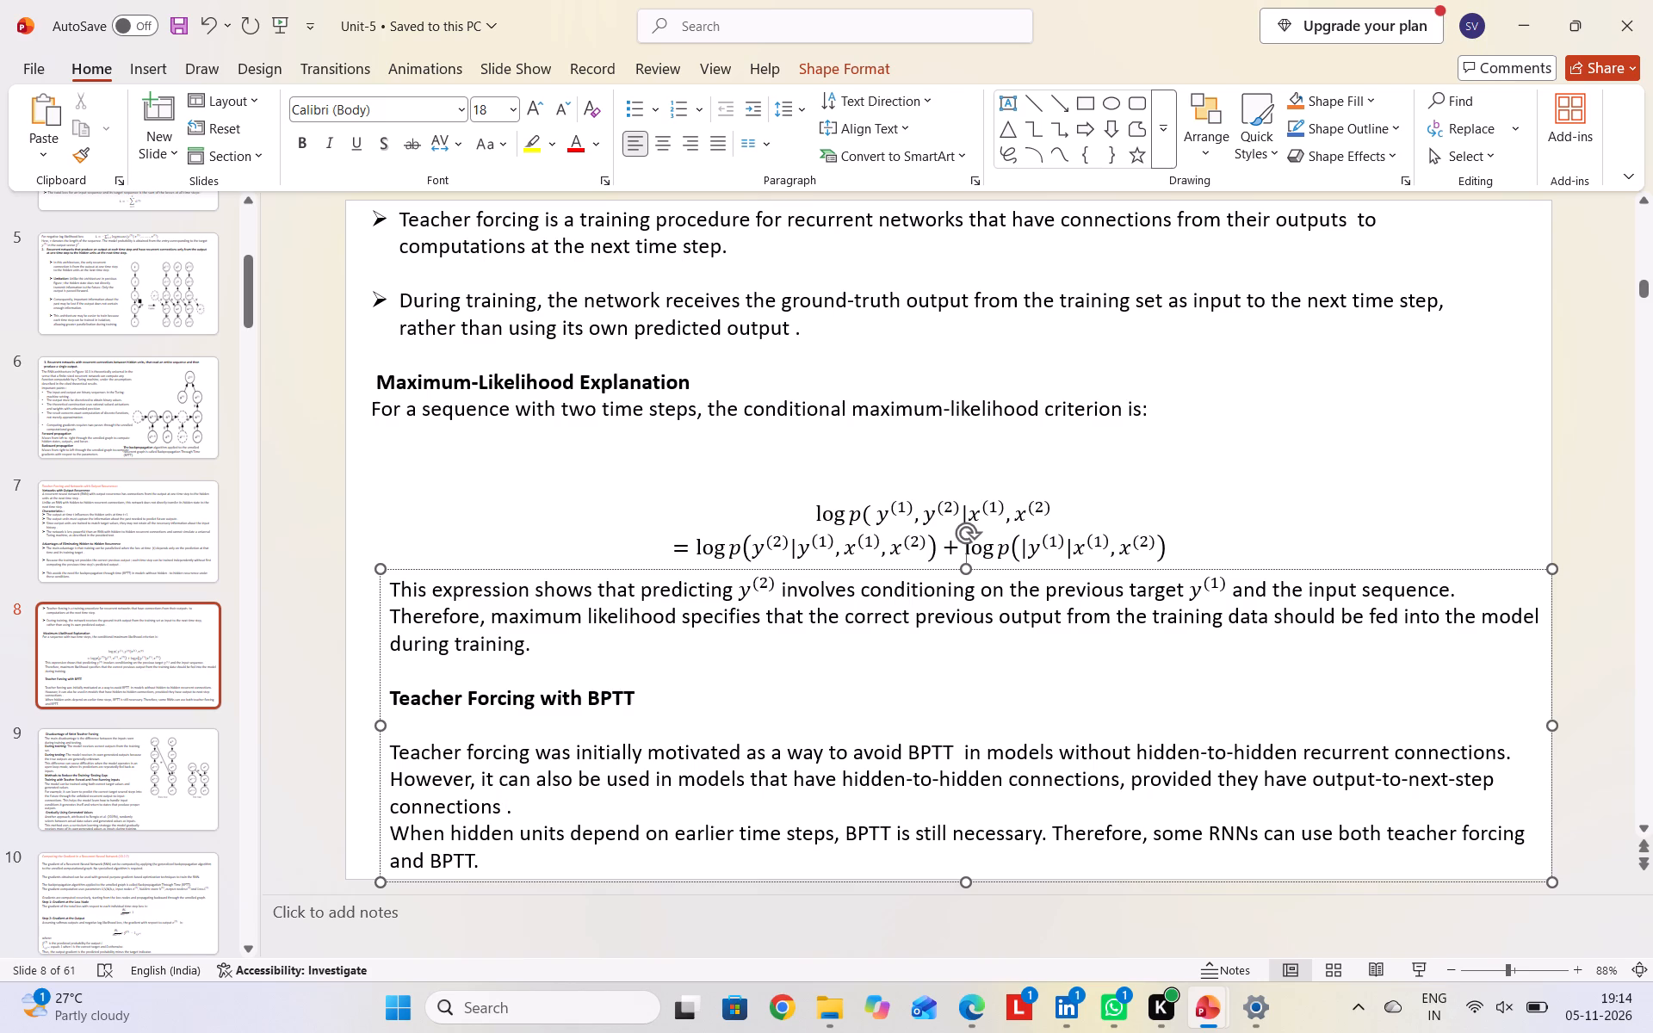
On slide 9, put a space before the period after "during training and testing".
{"action": "left_click", "coordinate": [366, 809]}
{"action": "key", "text": "Down"}
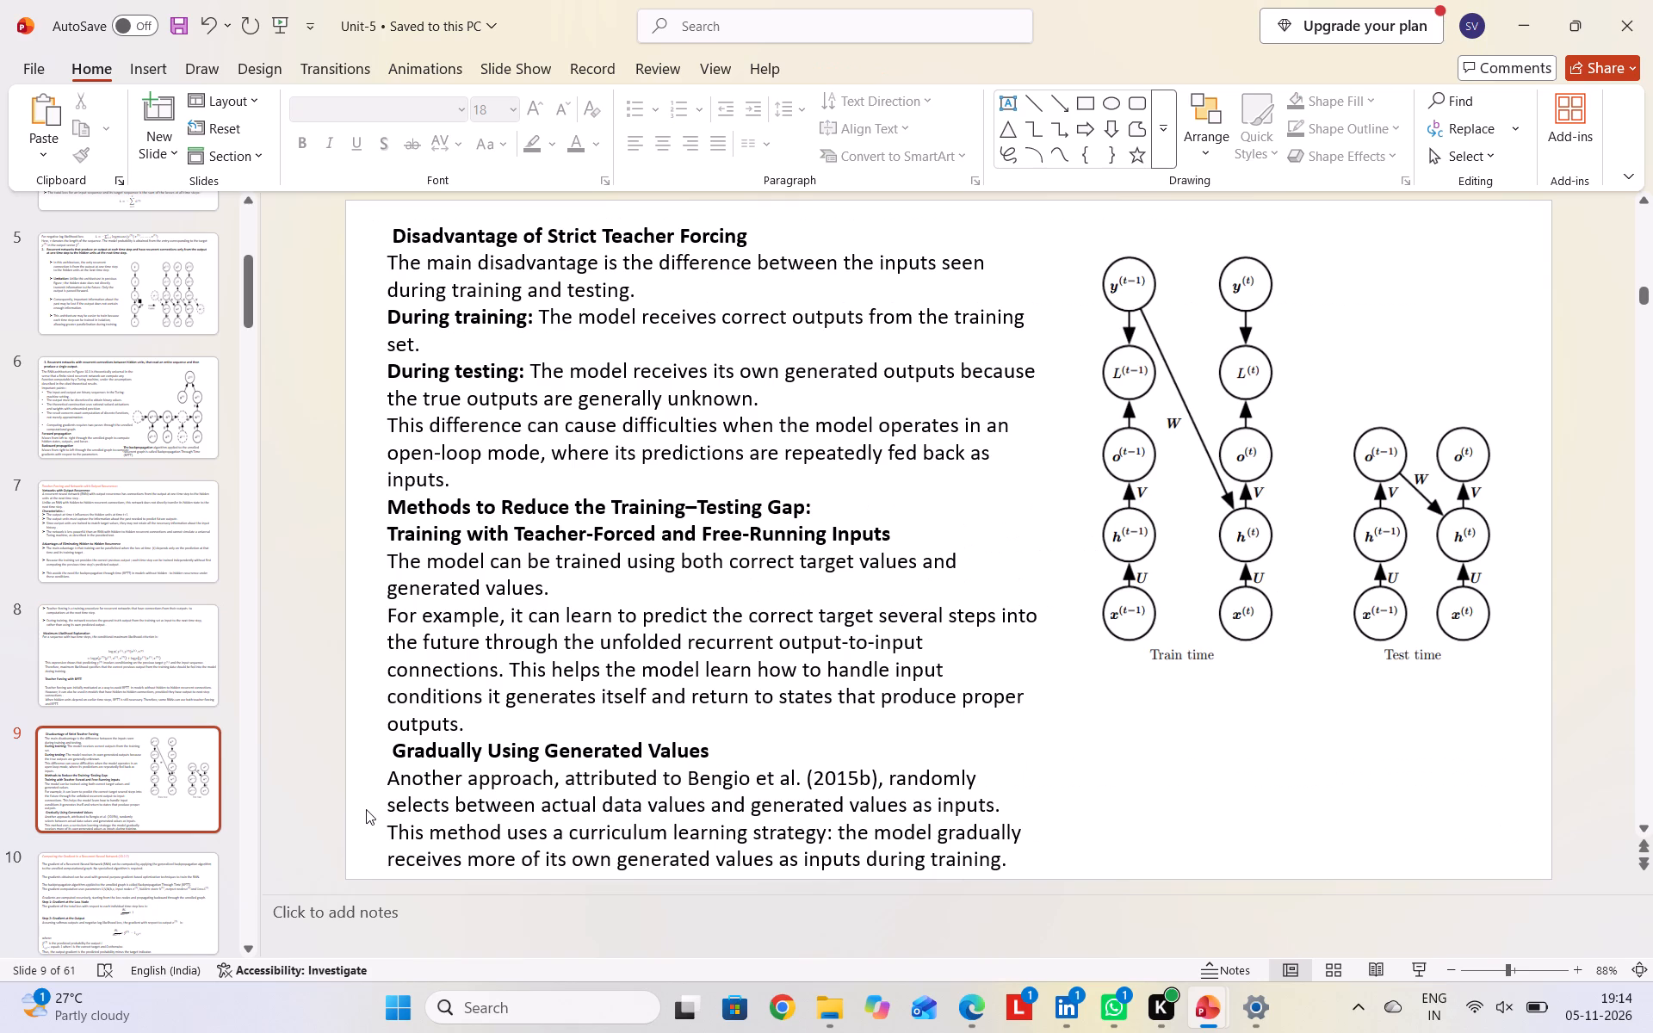
{"action": "left_click", "coordinate": [698, 300]}
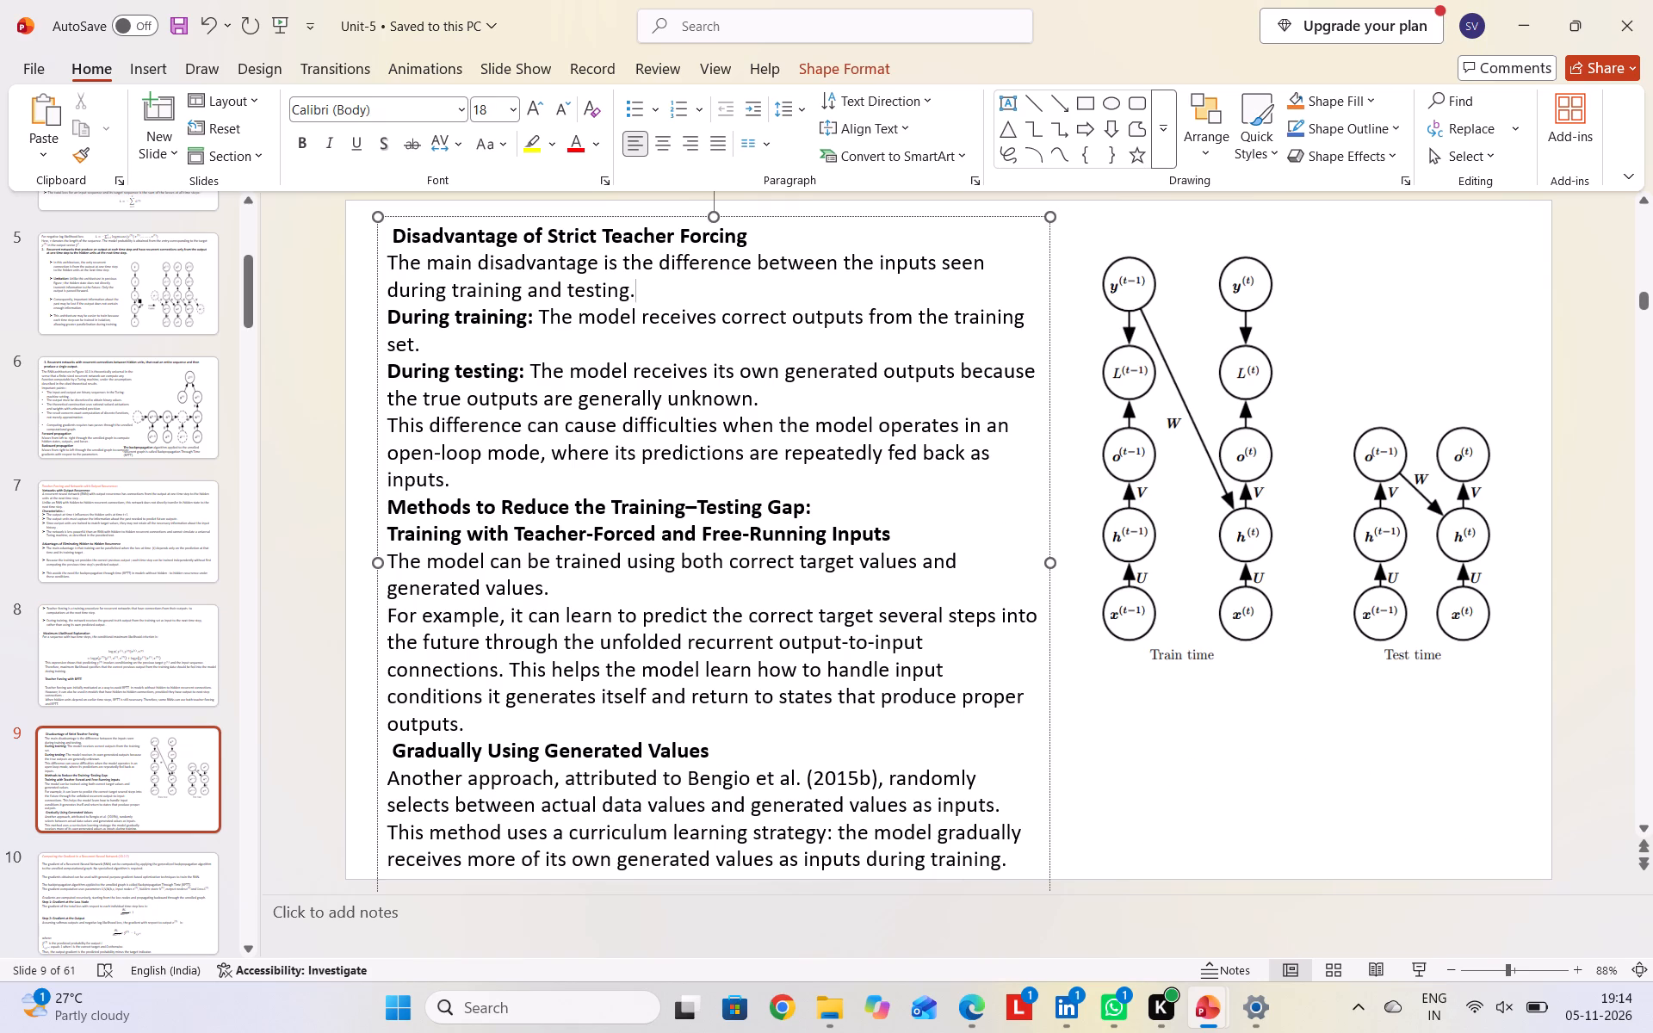
{"action": "key", "text": "Left"}
{"action": "key", "text": "space"}
Append a space and a colon to the heading "Disadvantage of Strict Teacher Forcing".
{"action": "key", "text": "Up"}
{"action": "key", "text": "Up"}
{"action": "key", "text": "Up"}
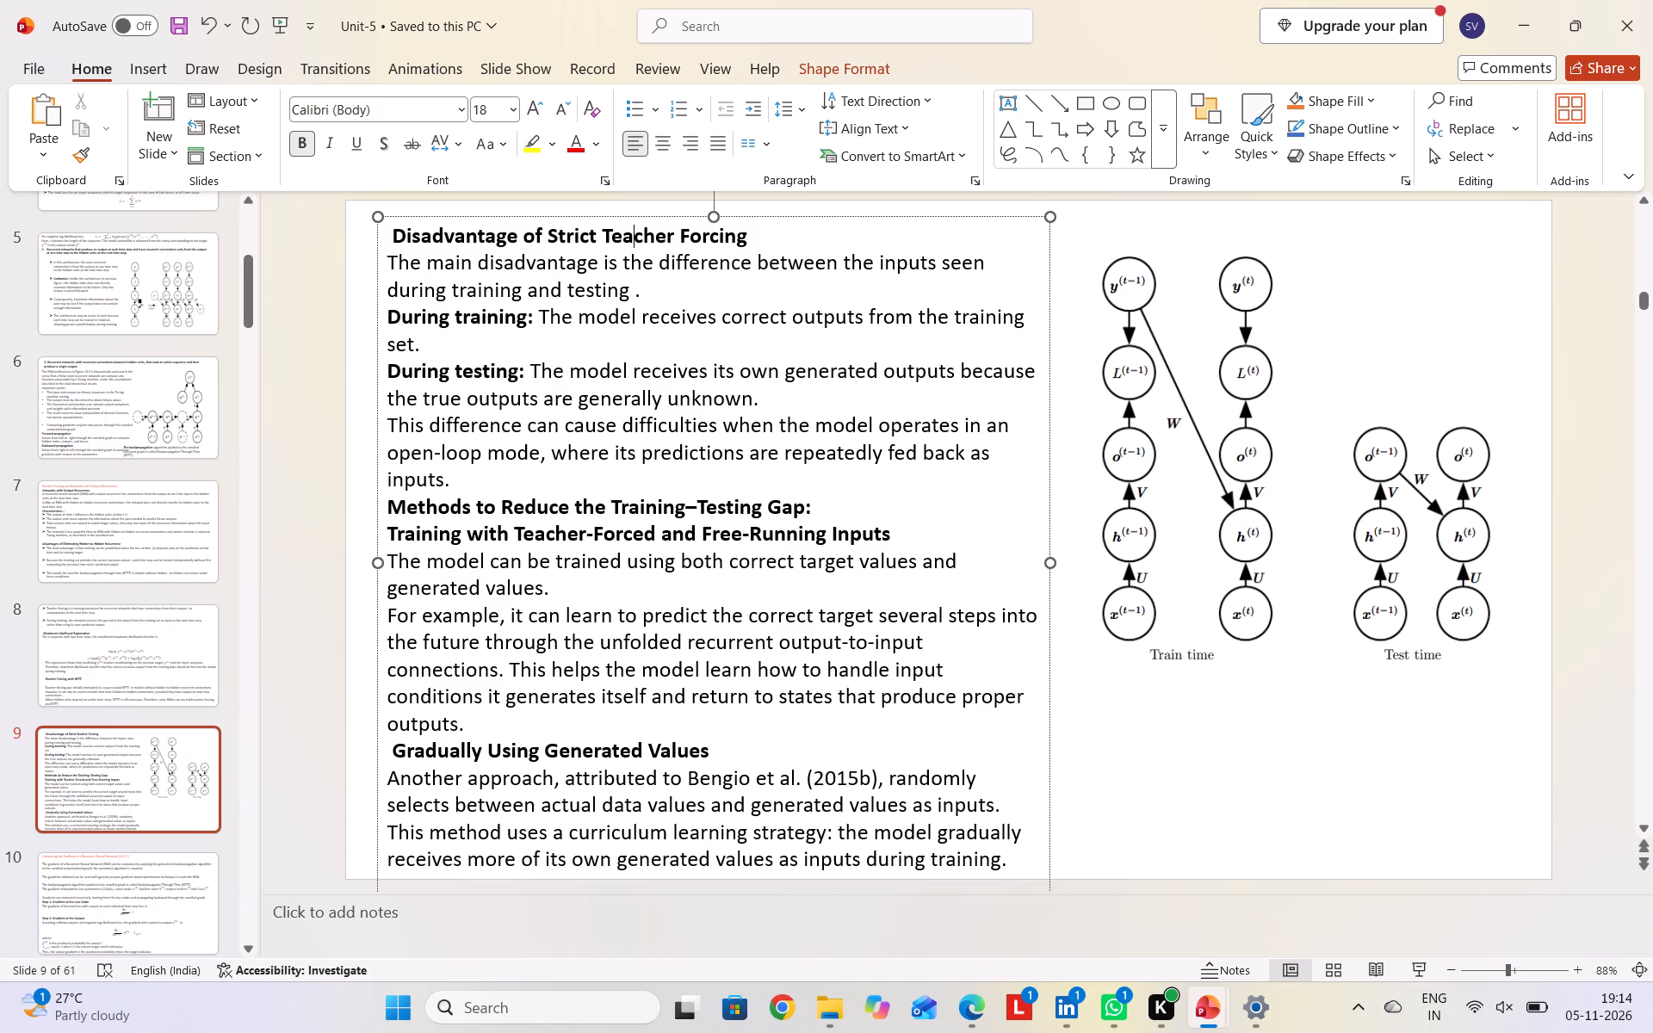
{"action": "key", "text": "Right"}
{"action": "key", "text": "Right"}
{"action": "key", "text": "Right"}
{"action": "key", "text": "Right"}
{"action": "key", "text": "Right"}
{"action": "key", "text": "Right"}
{"action": "key", "text": "Right"}
{"action": "key", "text": "Right"}
{"action": "key", "text": "Right"}
{"action": "key", "text": "Right"}
{"action": "key", "text": "Right"}
{"action": "key", "text": "Right"}
{"action": "key", "text": "space"}
{"action": "type", "text": ":"}
In the "During training" sentence on slide 9, put a space before its closing period and before the colon.
{"action": "left_click", "coordinate": [764, 409]}
{"action": "left_click", "coordinate": [436, 350]}
{"action": "key", "text": "Left"}
{"action": "key", "text": "space"}
{"action": "left_click", "coordinate": [480, 336]}
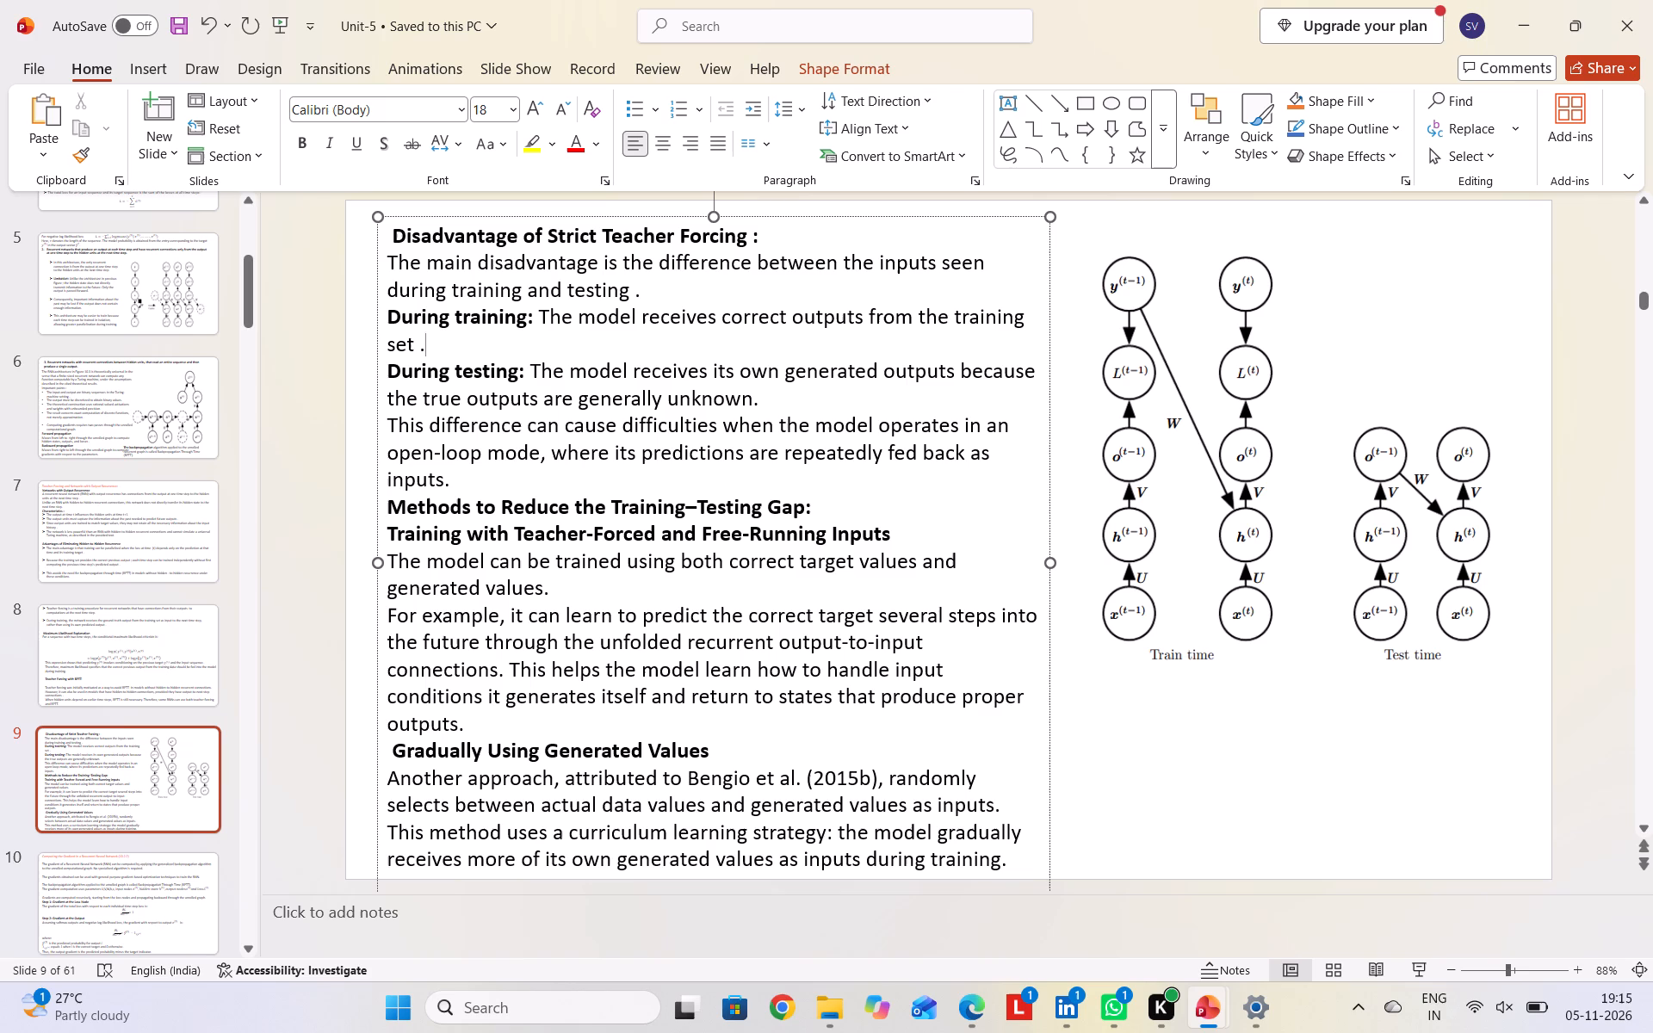
{"action": "left_click", "coordinate": [471, 316]}
{"action": "left_click", "coordinate": [535, 327]}
{"action": "key", "text": "Left"}
{"action": "key", "text": "space"}
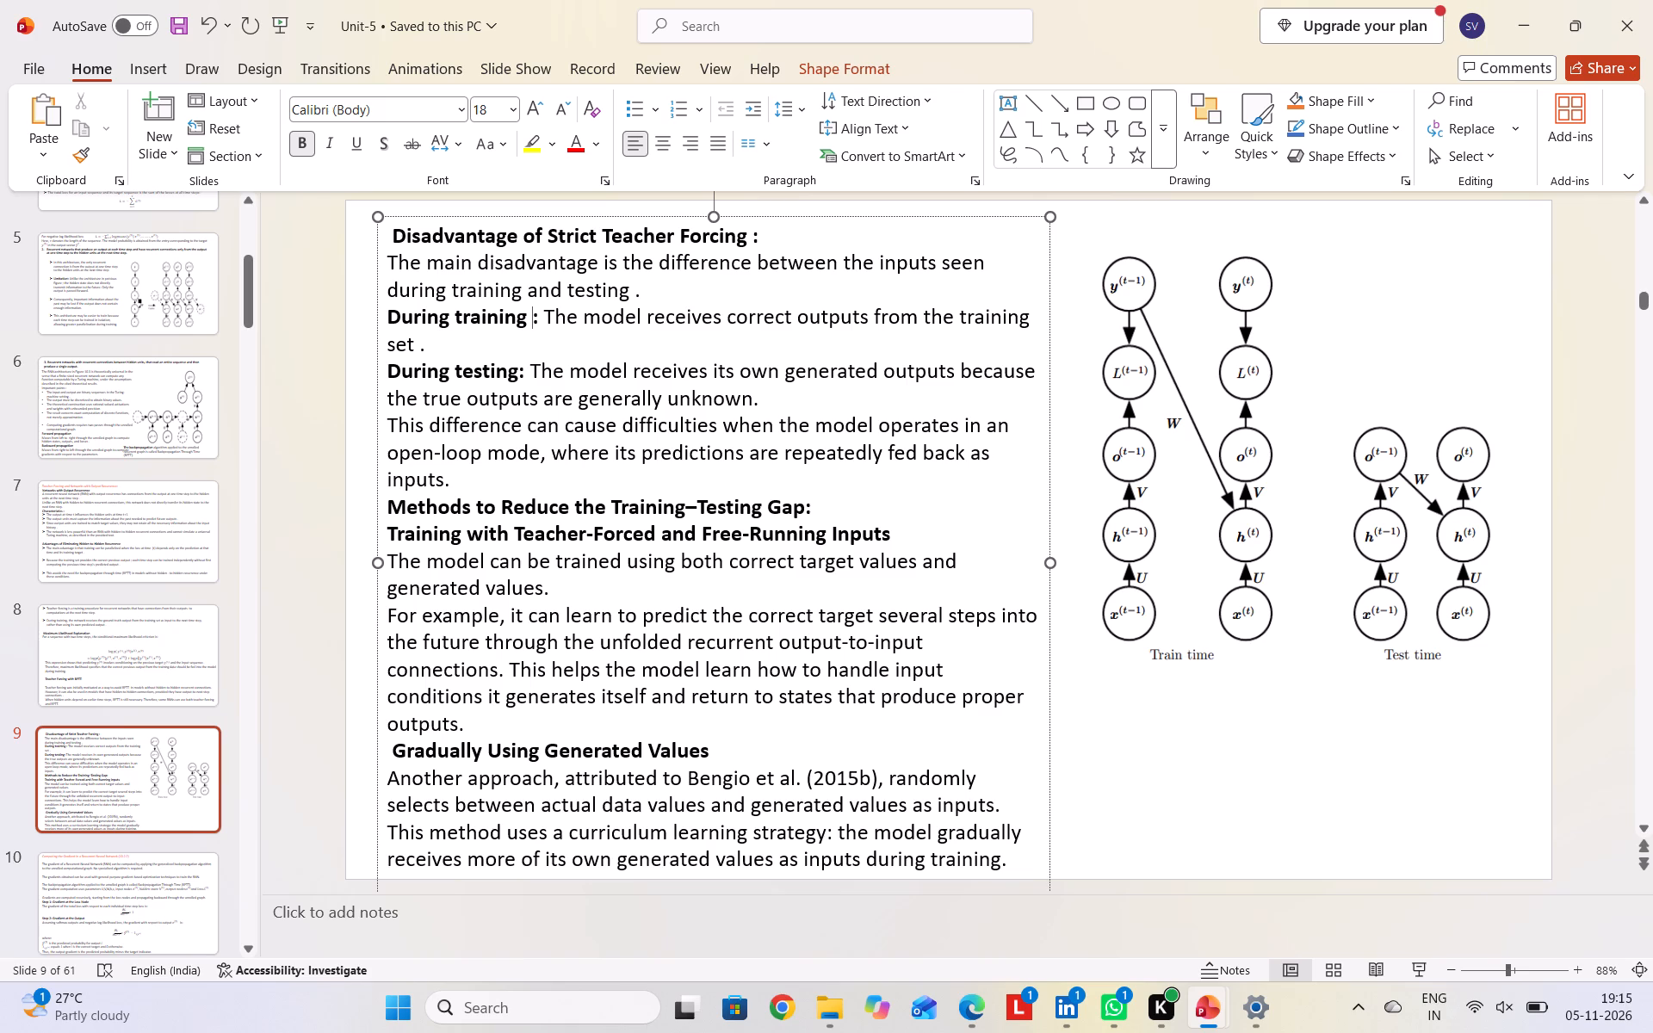
Put a space before the period after "generally unknown" and before the period after "fed back as inputs".
{"action": "left_click", "coordinate": [750, 397]}
{"action": "key", "text": "space"}
{"action": "left_click", "coordinate": [876, 477]}
{"action": "key", "text": "Left"}
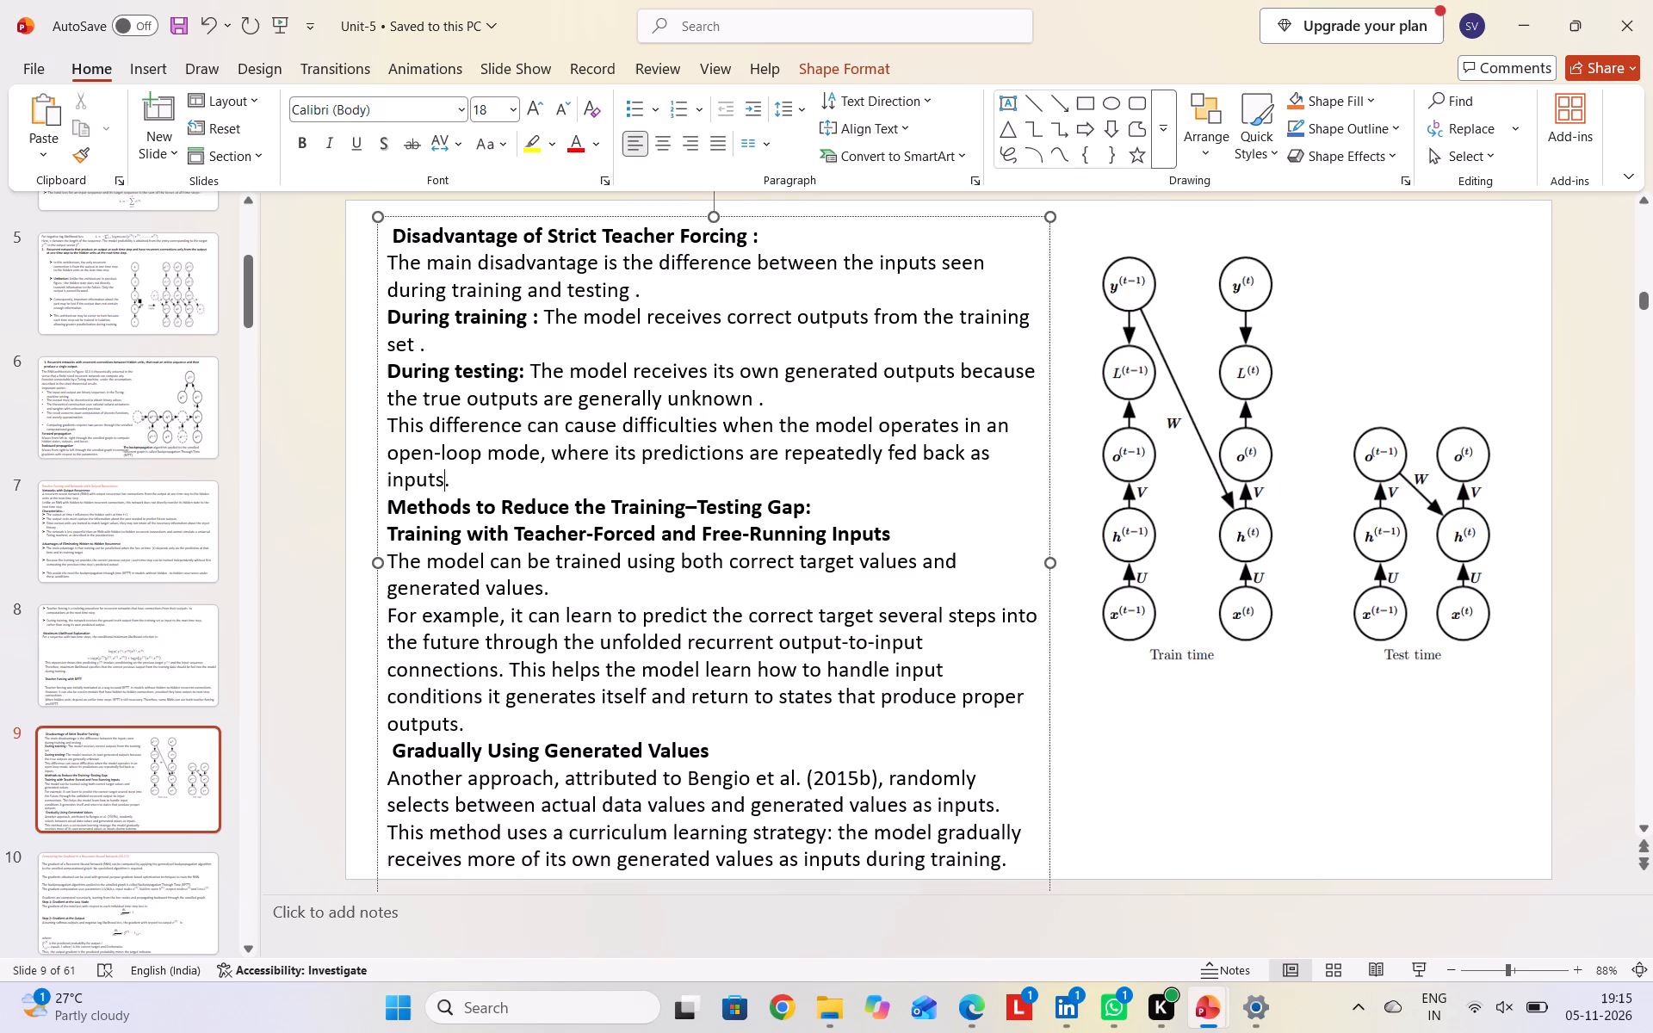
{"action": "key", "text": "space"}
Stretch the train time and test time diagram on slide 9 downward so its bottom edge nears the slide's bottom, keeping its width.
{"action": "left_click", "coordinate": [1158, 531]}
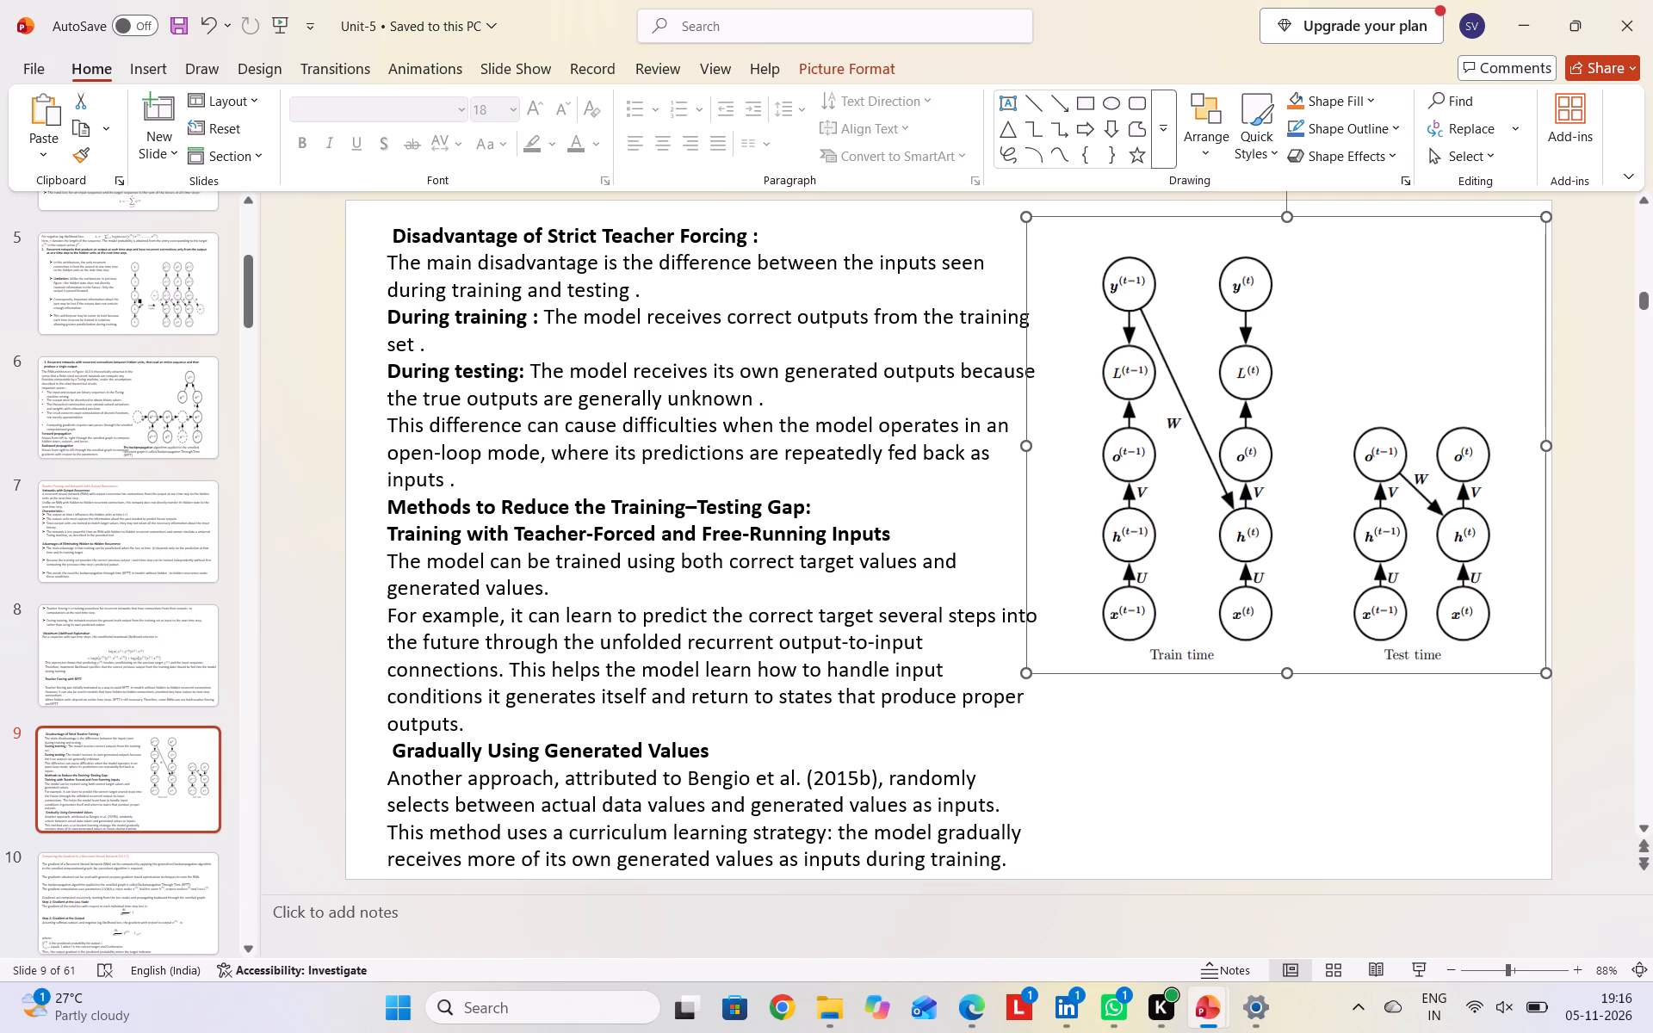
{"action": "left_click", "coordinate": [944, 525]}
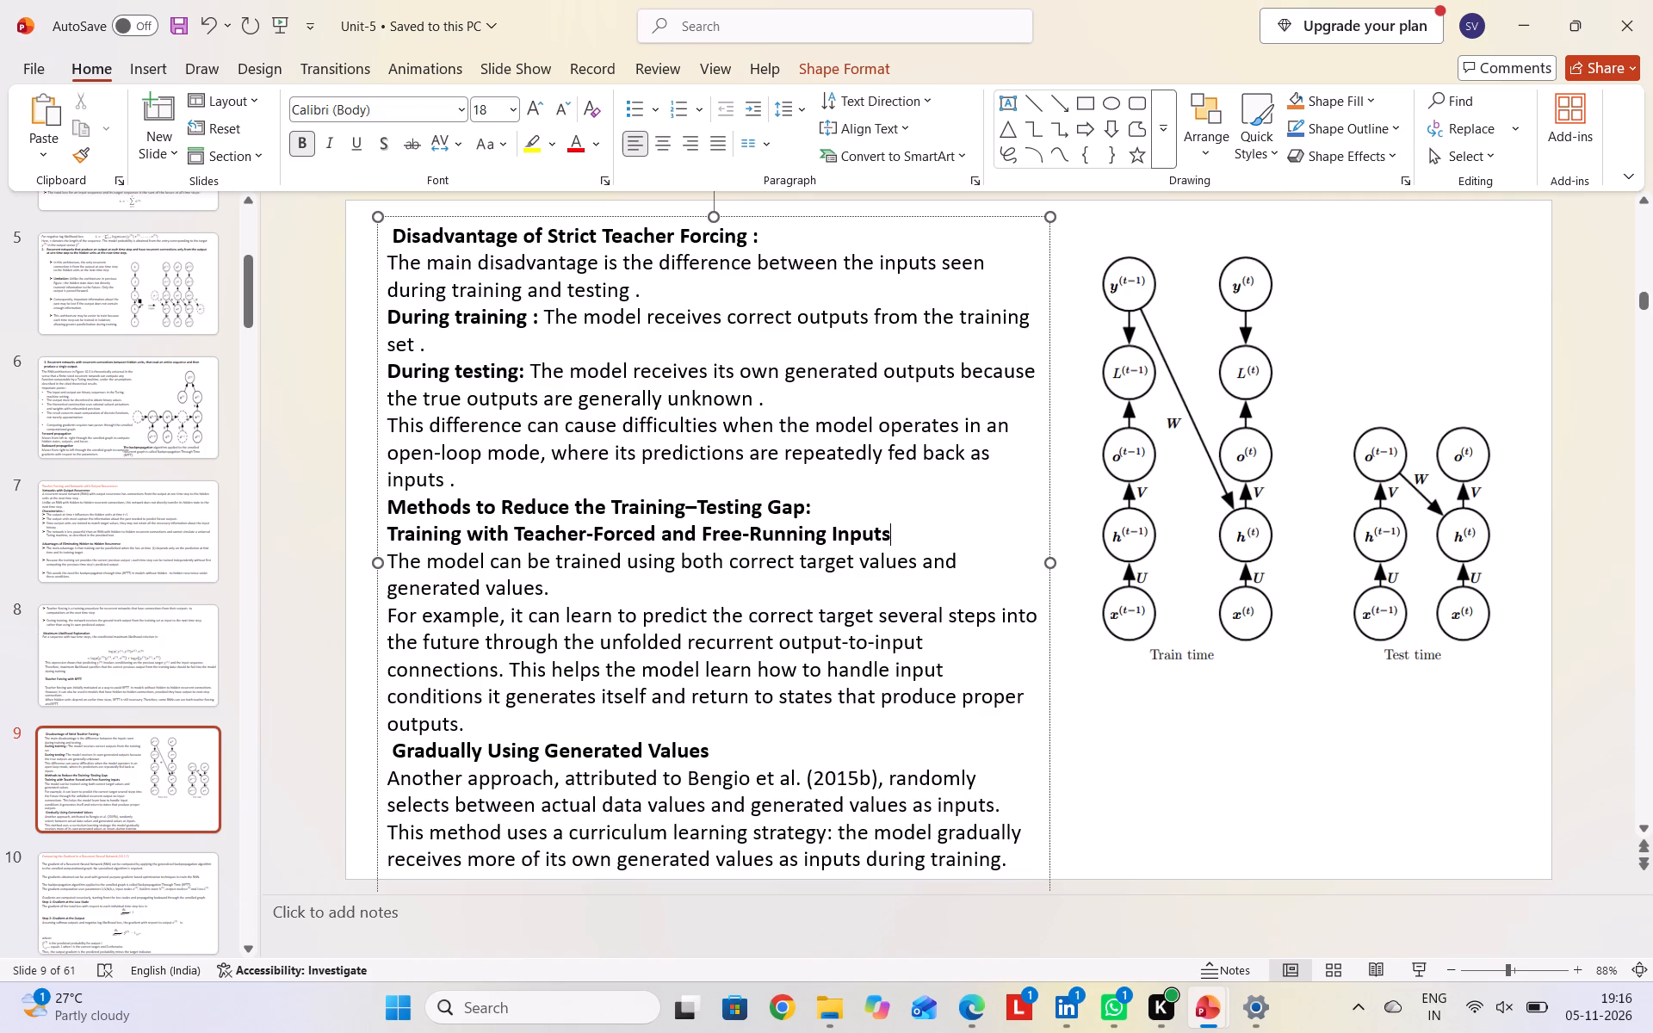
{"action": "left_click", "coordinate": [1200, 600]}
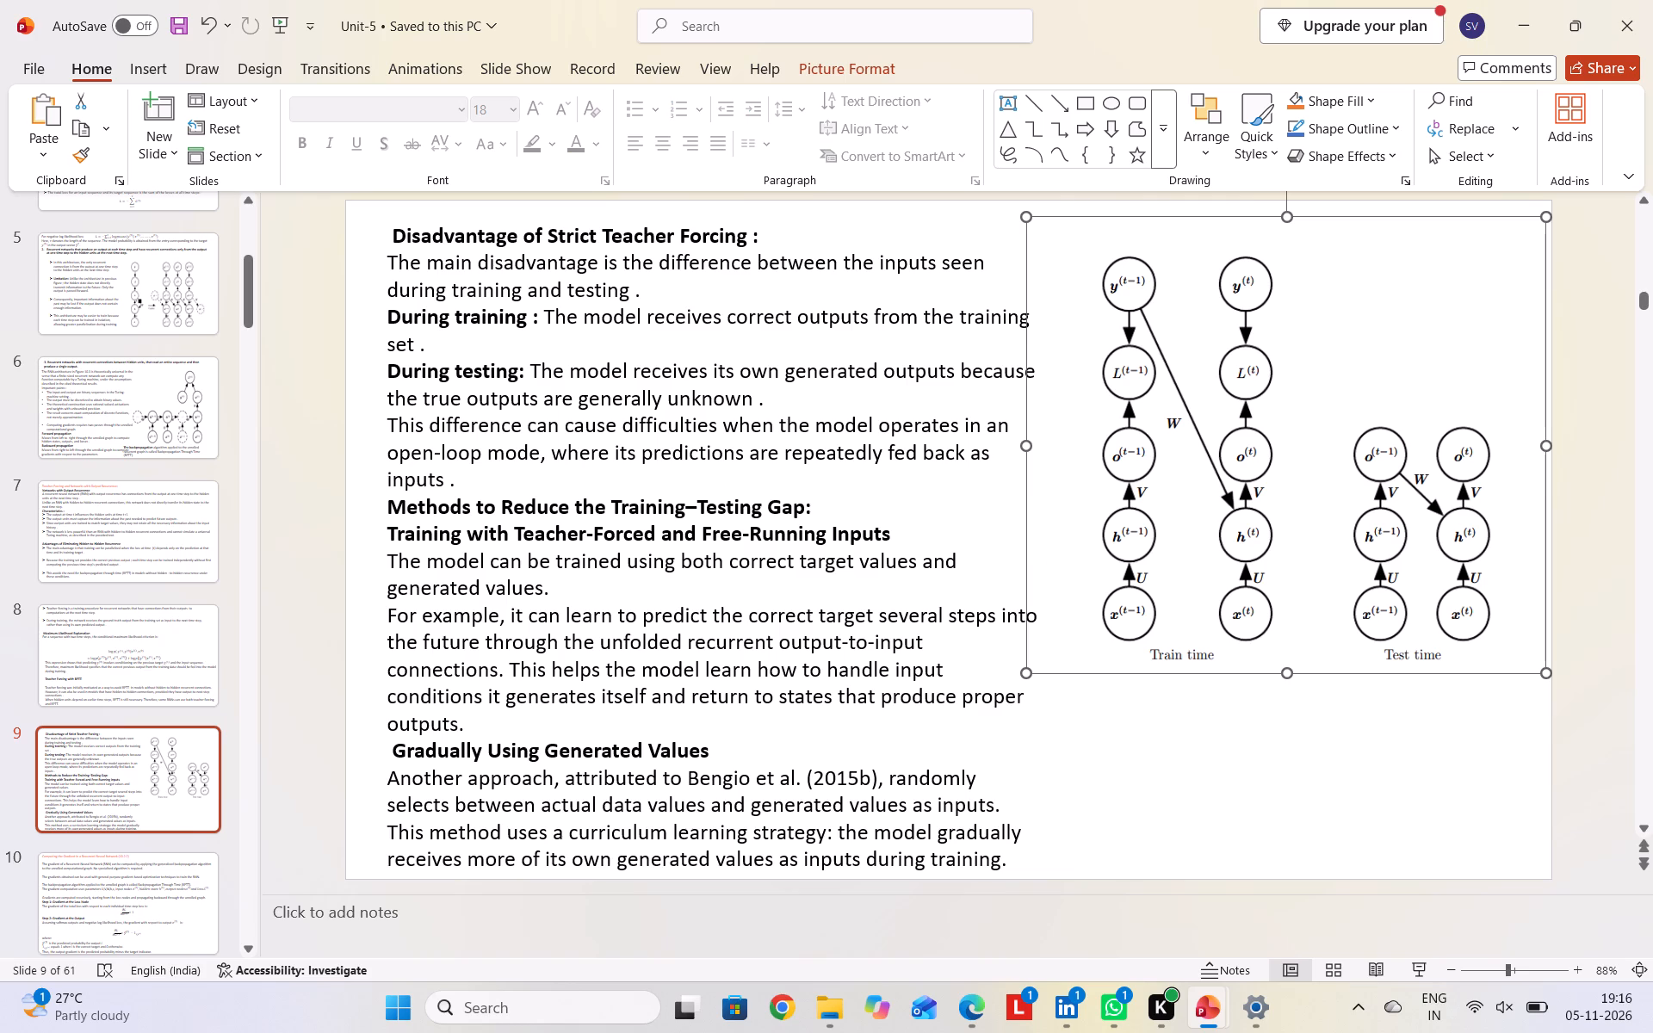
{"action": "left_click_drag", "start_coordinate": [1287, 674], "coordinate": [1303, 829]}
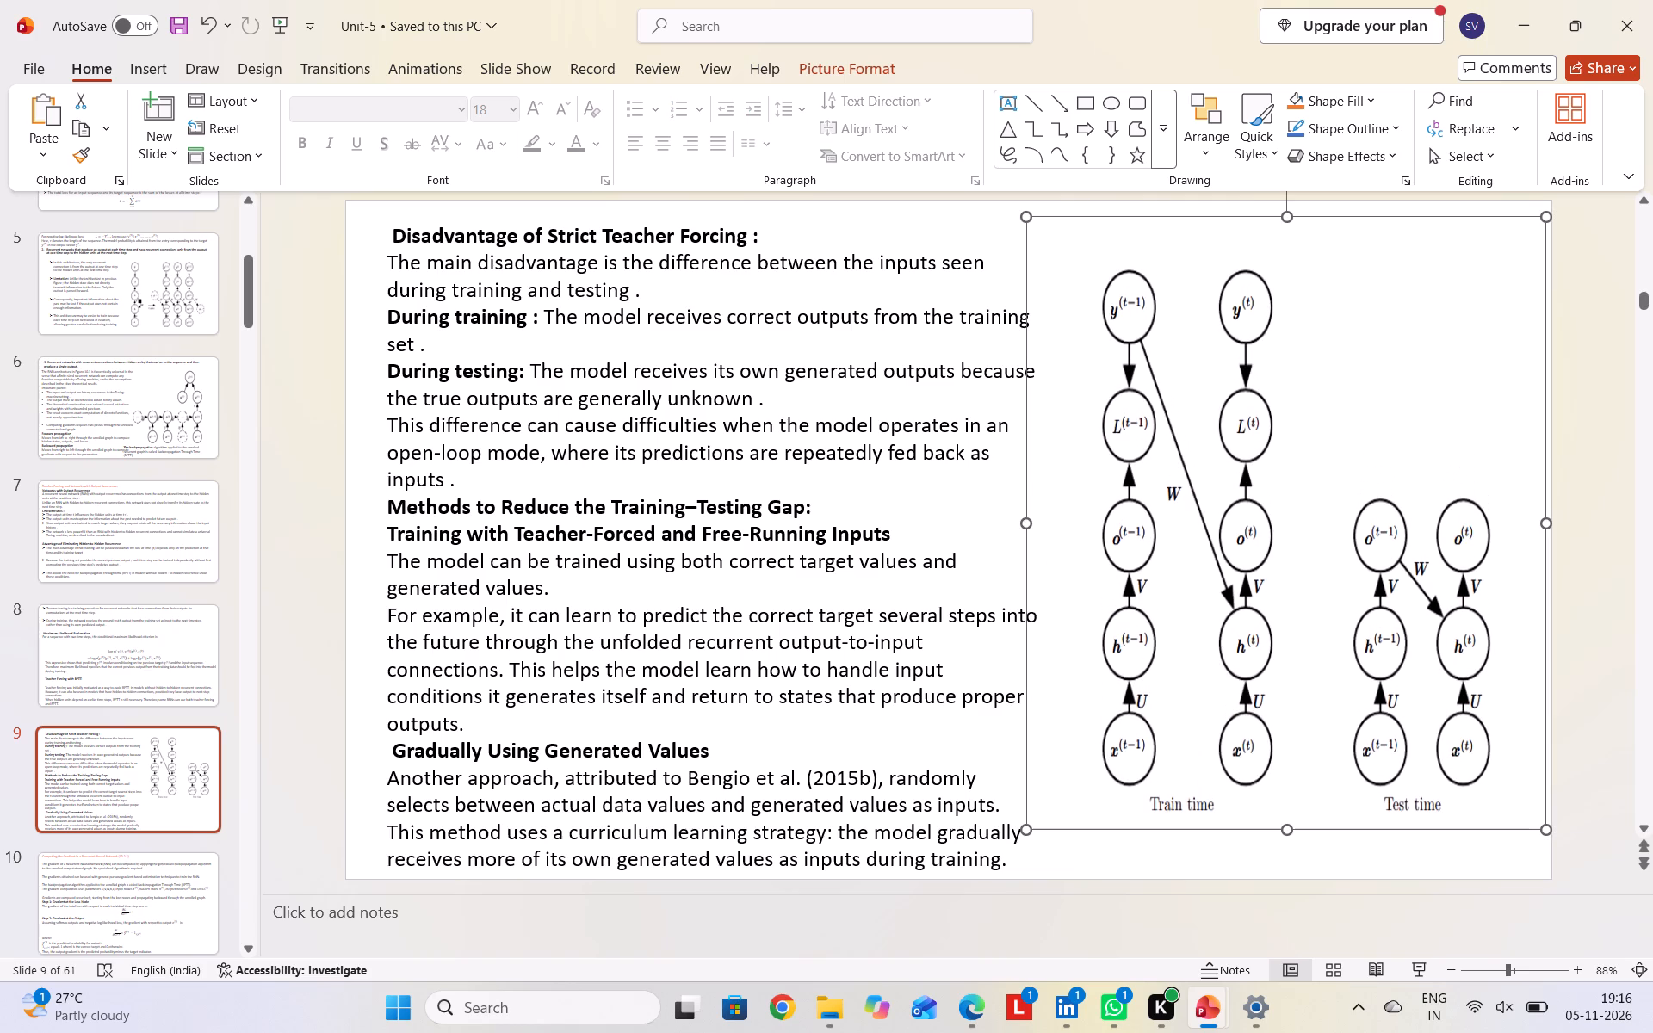
Append a space and a colon to the heading "Training with Teacher-Forced and Free-Running Inputs" on slide 9.
{"action": "left_click", "coordinate": [964, 715]}
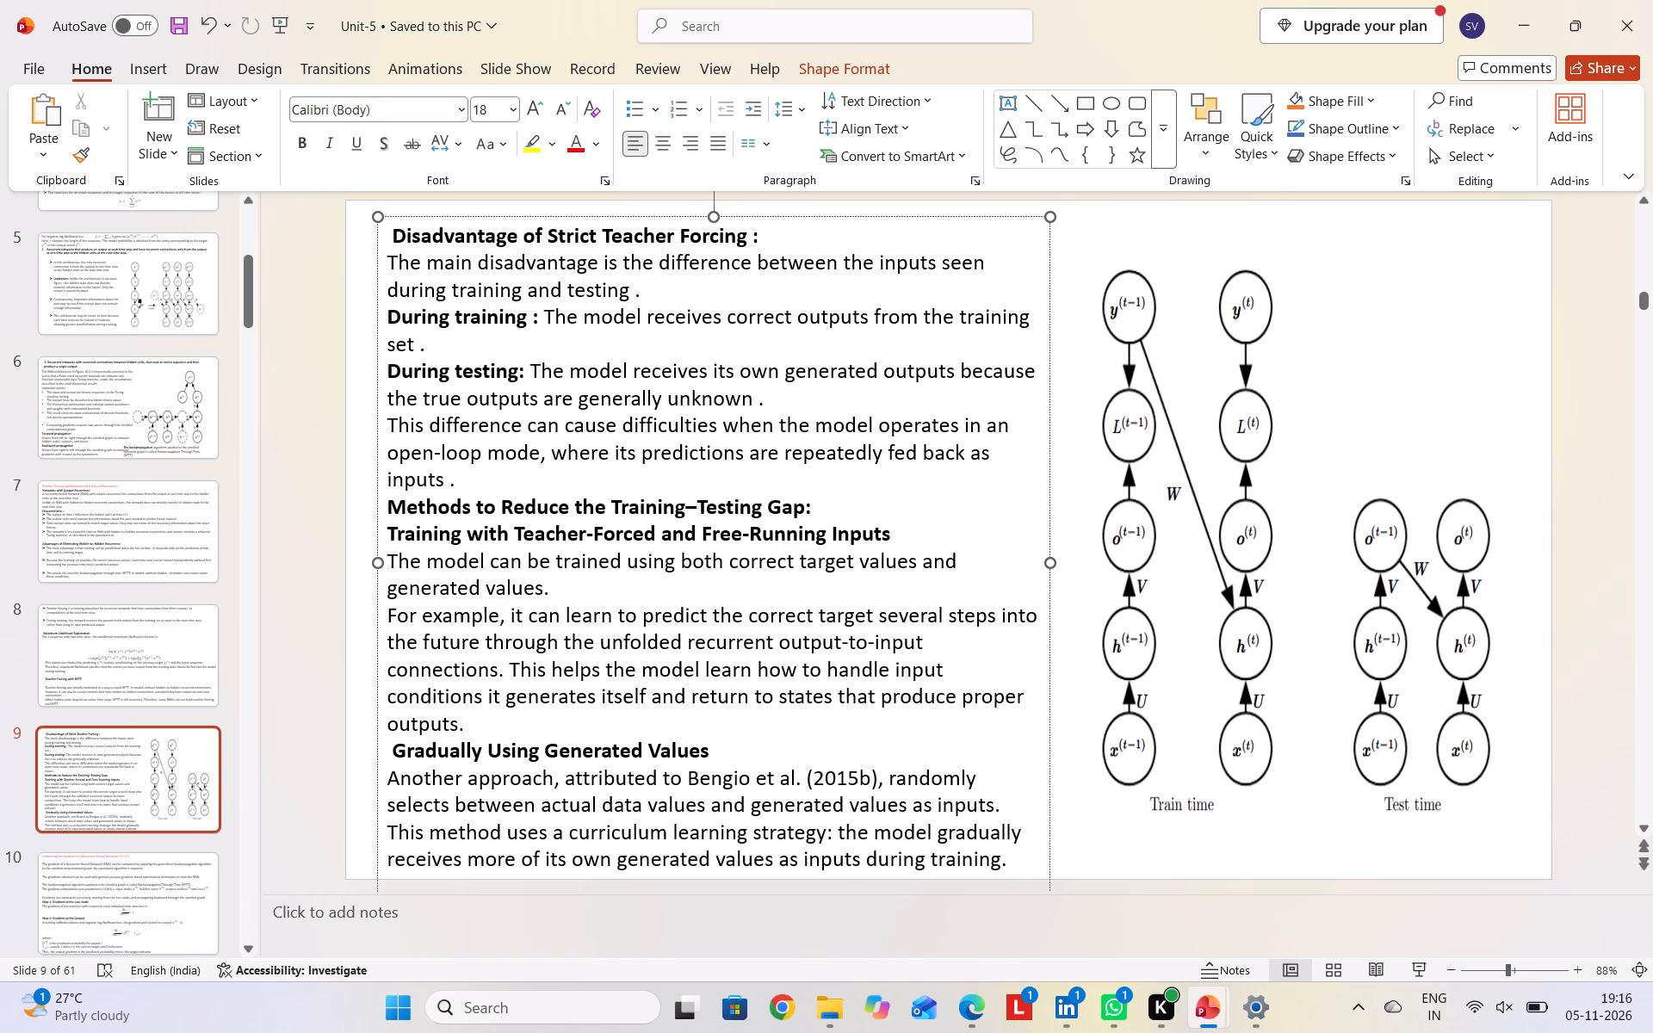
{"action": "left_click", "coordinate": [571, 504]}
{"action": "left_click", "coordinate": [662, 547]}
{"action": "left_click", "coordinate": [917, 536]}
{"action": "key", "text": "space"}
{"action": "type", "text": ":"}
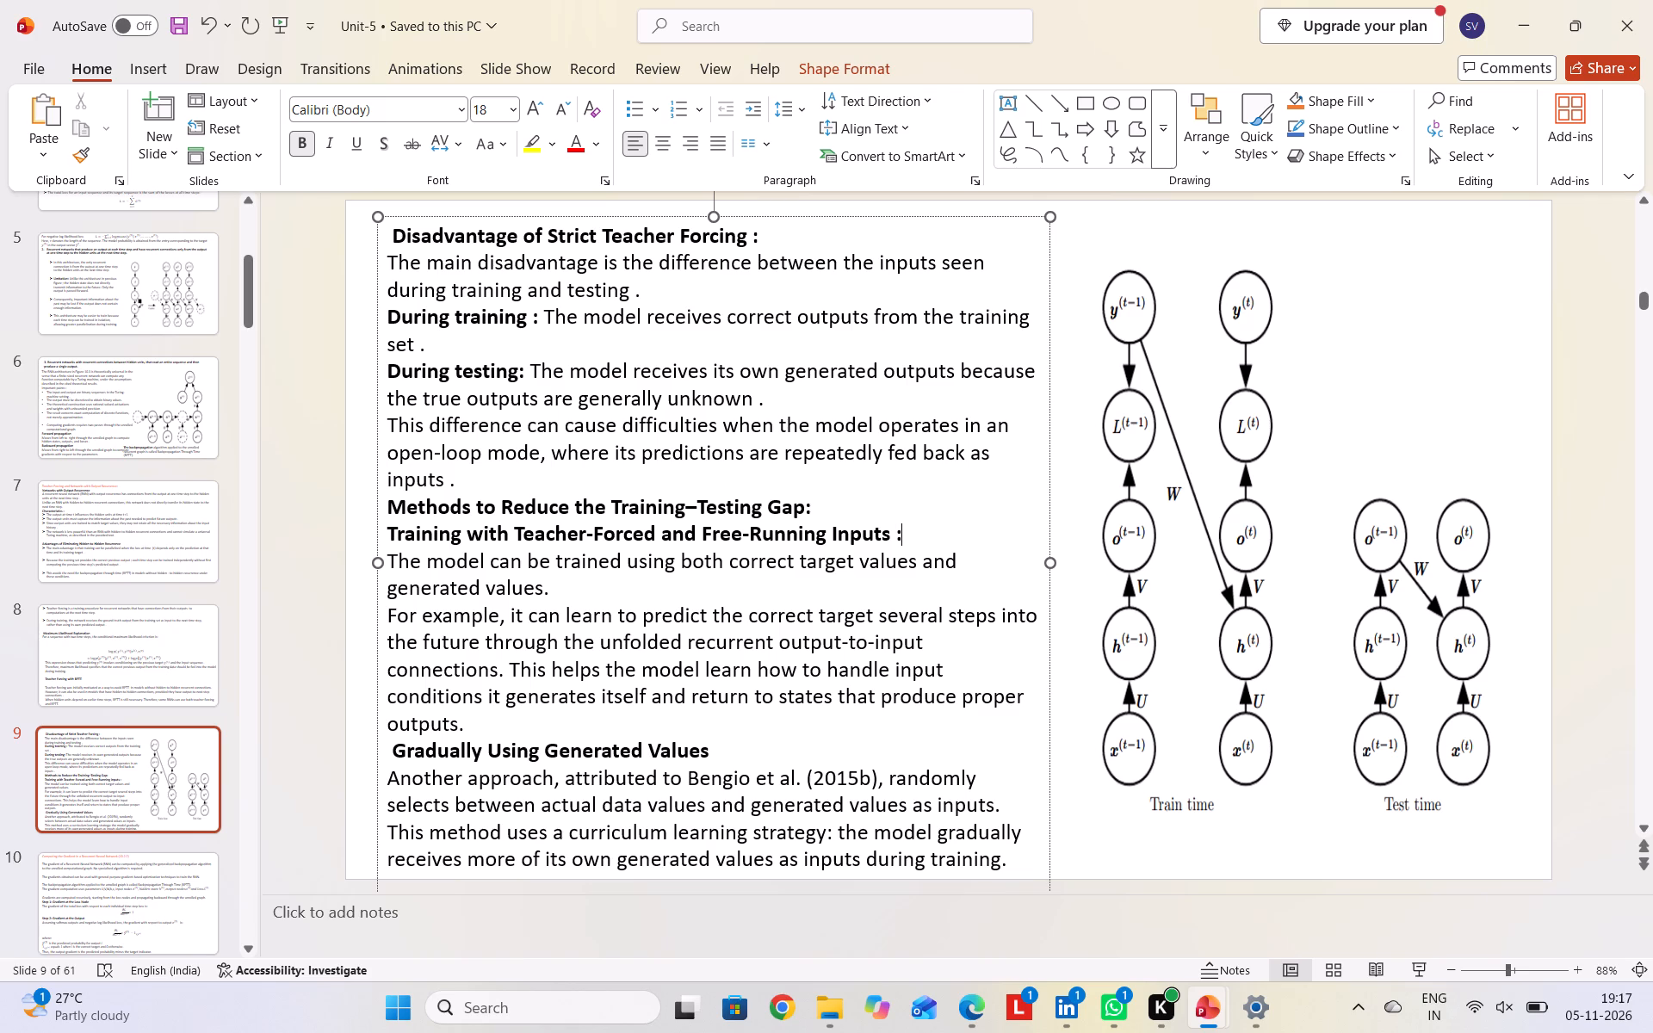
Put a space before the period after "correct target values and generated values".
{"action": "left_click", "coordinate": [585, 603]}
{"action": "left_click", "coordinate": [570, 577]}
{"action": "key", "text": "Left"}
{"action": "key", "text": "space"}
Insert two extra spaces before "input conditions" in the sentence "This helps the model learn how to handle".
{"action": "left_click", "coordinate": [551, 622]}
{"action": "left_click", "coordinate": [772, 622]}
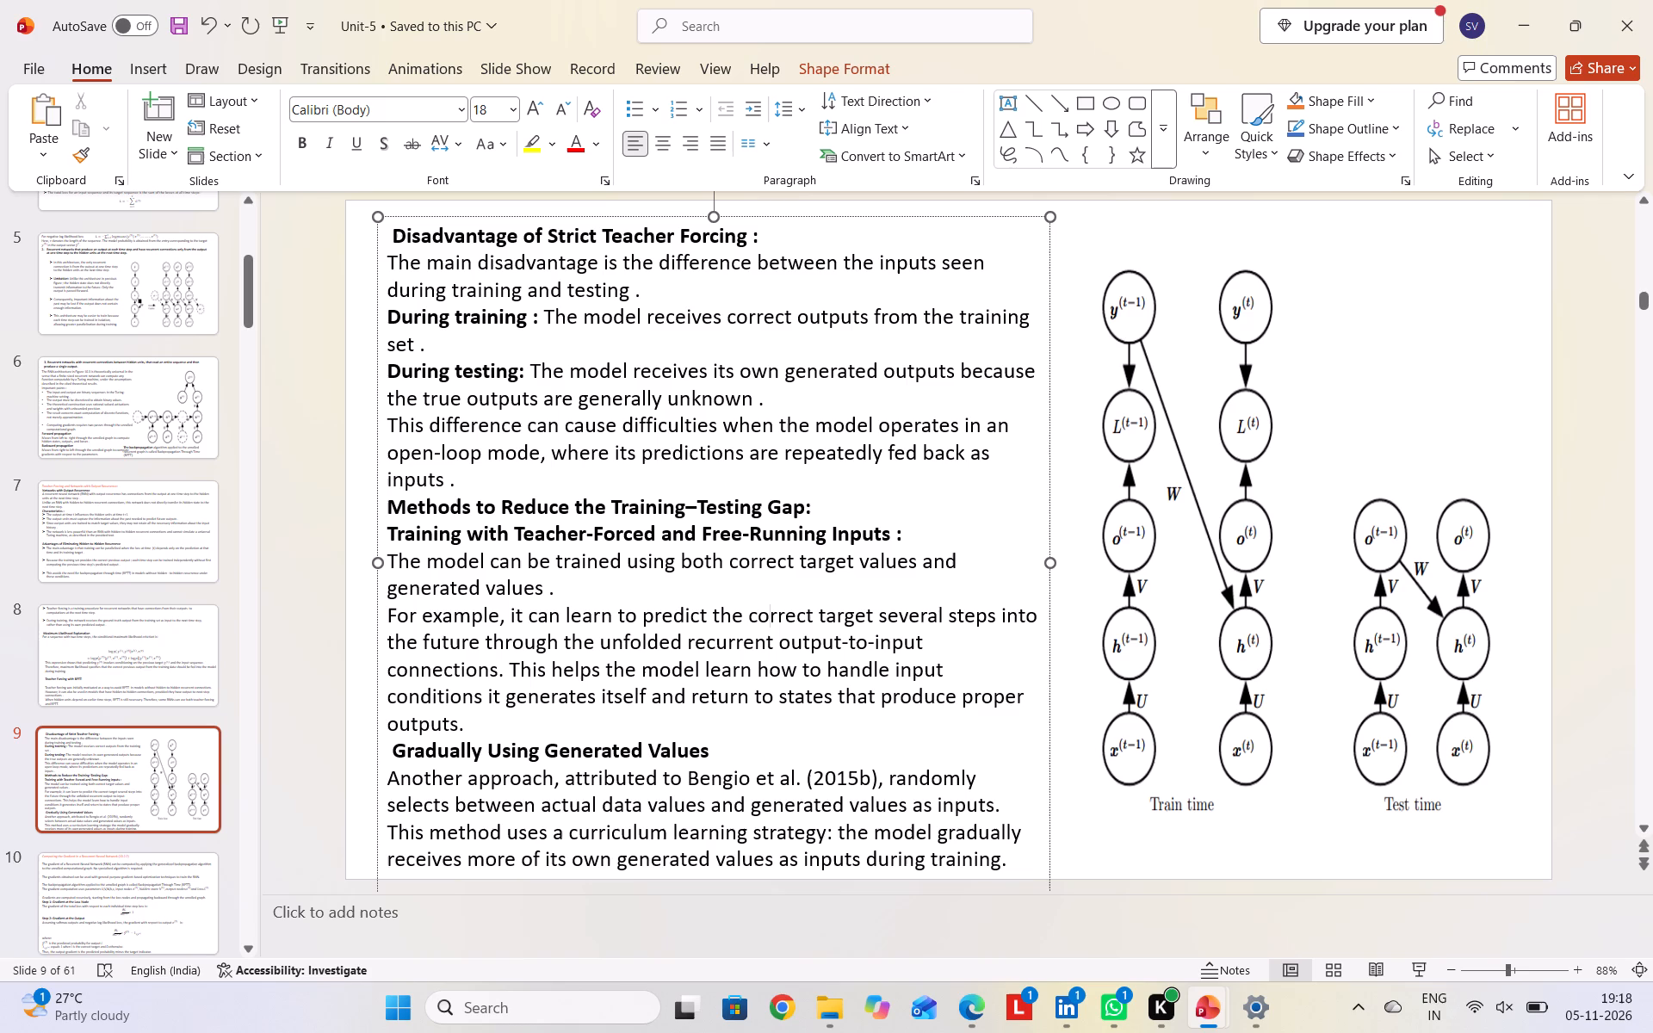
{"action": "left_click", "coordinate": [768, 665]}
{"action": "left_click", "coordinate": [722, 762]}
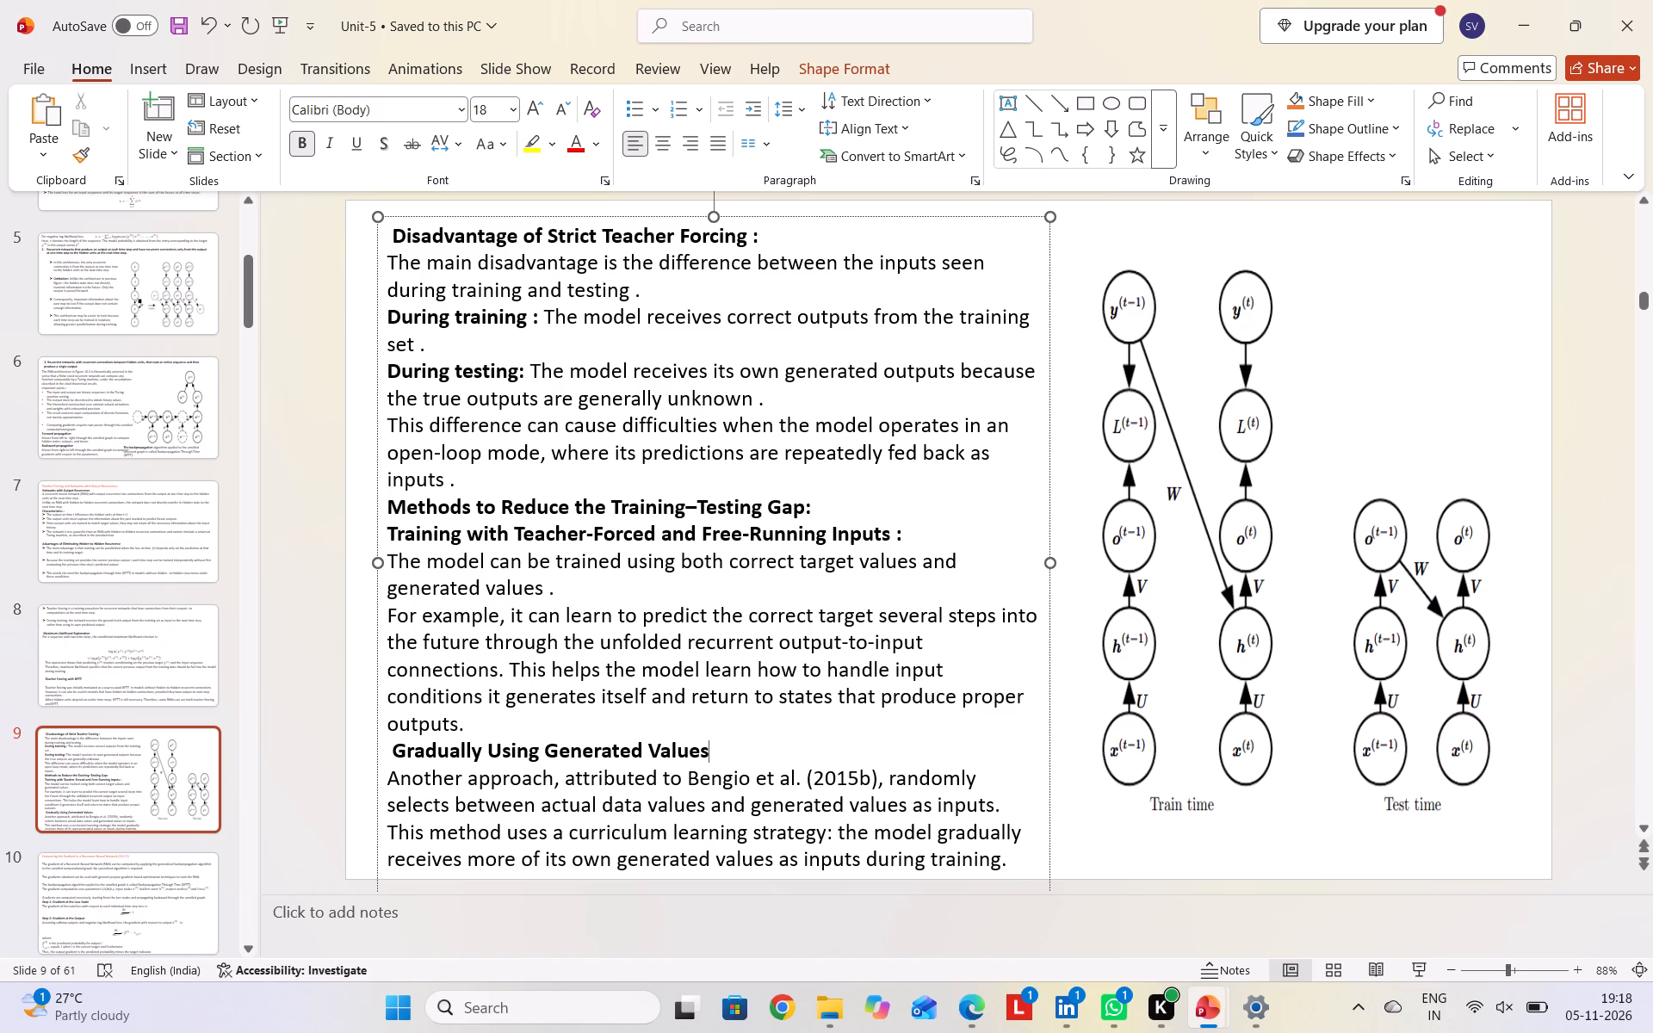
{"action": "left_click", "coordinate": [893, 666]}
{"action": "key", "text": "space"}
{"action": "key", "text": "space"}
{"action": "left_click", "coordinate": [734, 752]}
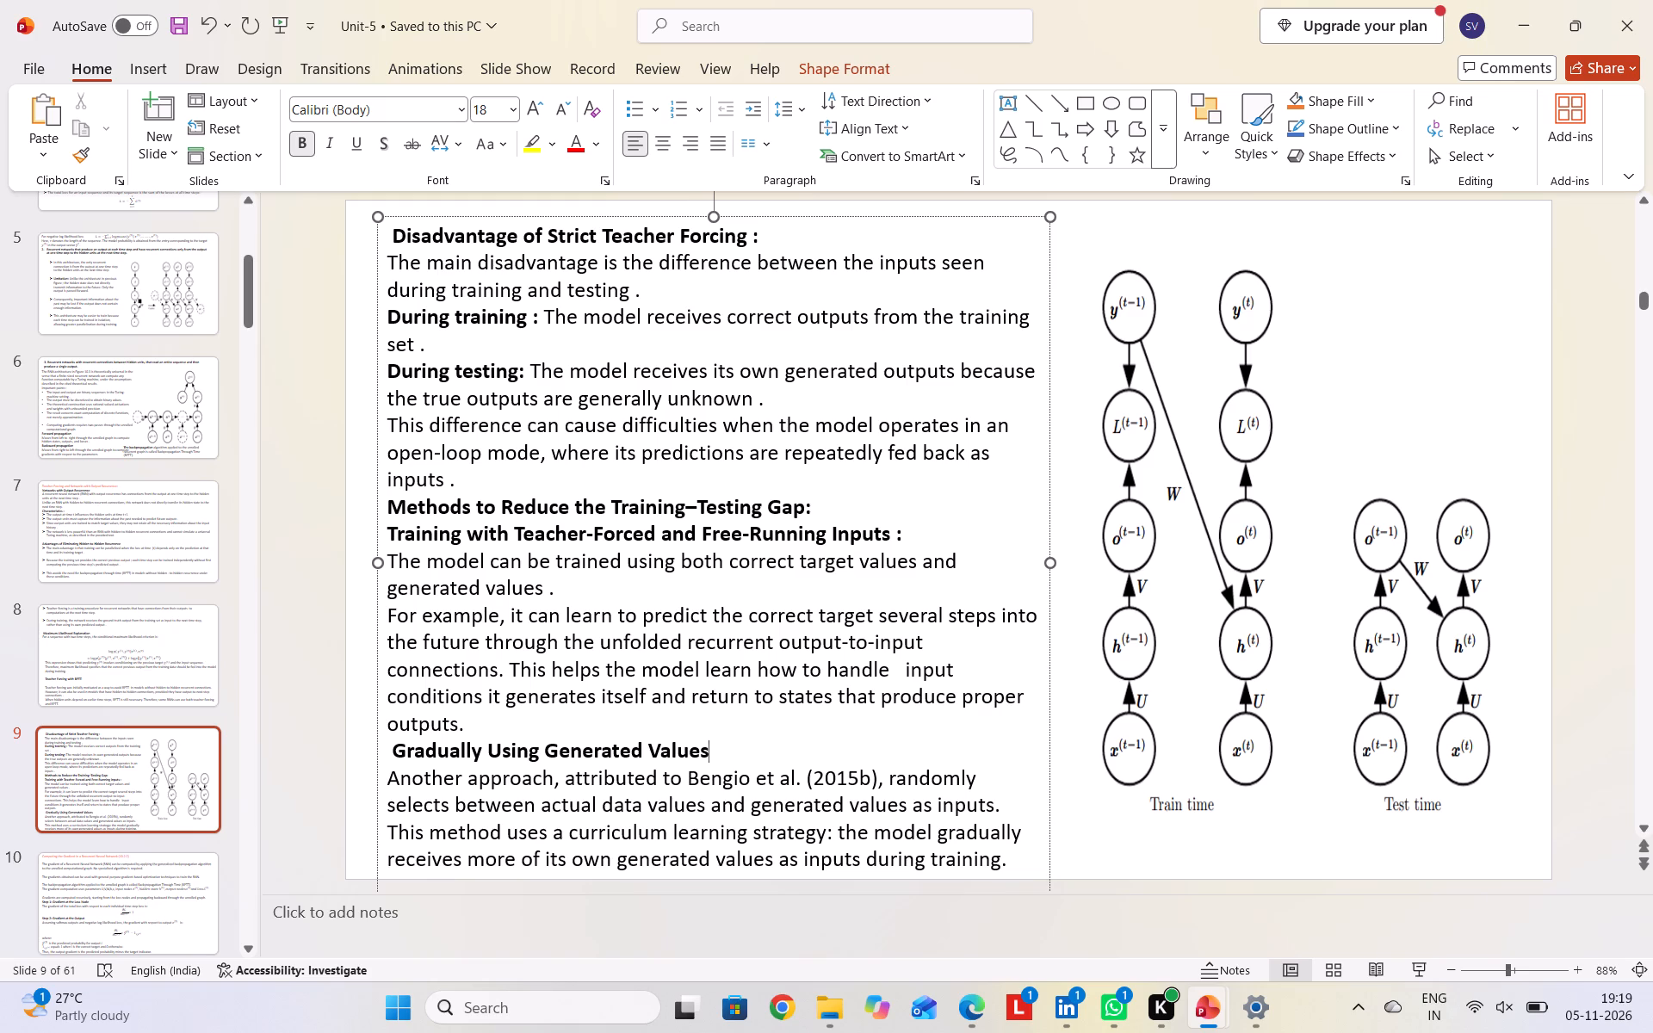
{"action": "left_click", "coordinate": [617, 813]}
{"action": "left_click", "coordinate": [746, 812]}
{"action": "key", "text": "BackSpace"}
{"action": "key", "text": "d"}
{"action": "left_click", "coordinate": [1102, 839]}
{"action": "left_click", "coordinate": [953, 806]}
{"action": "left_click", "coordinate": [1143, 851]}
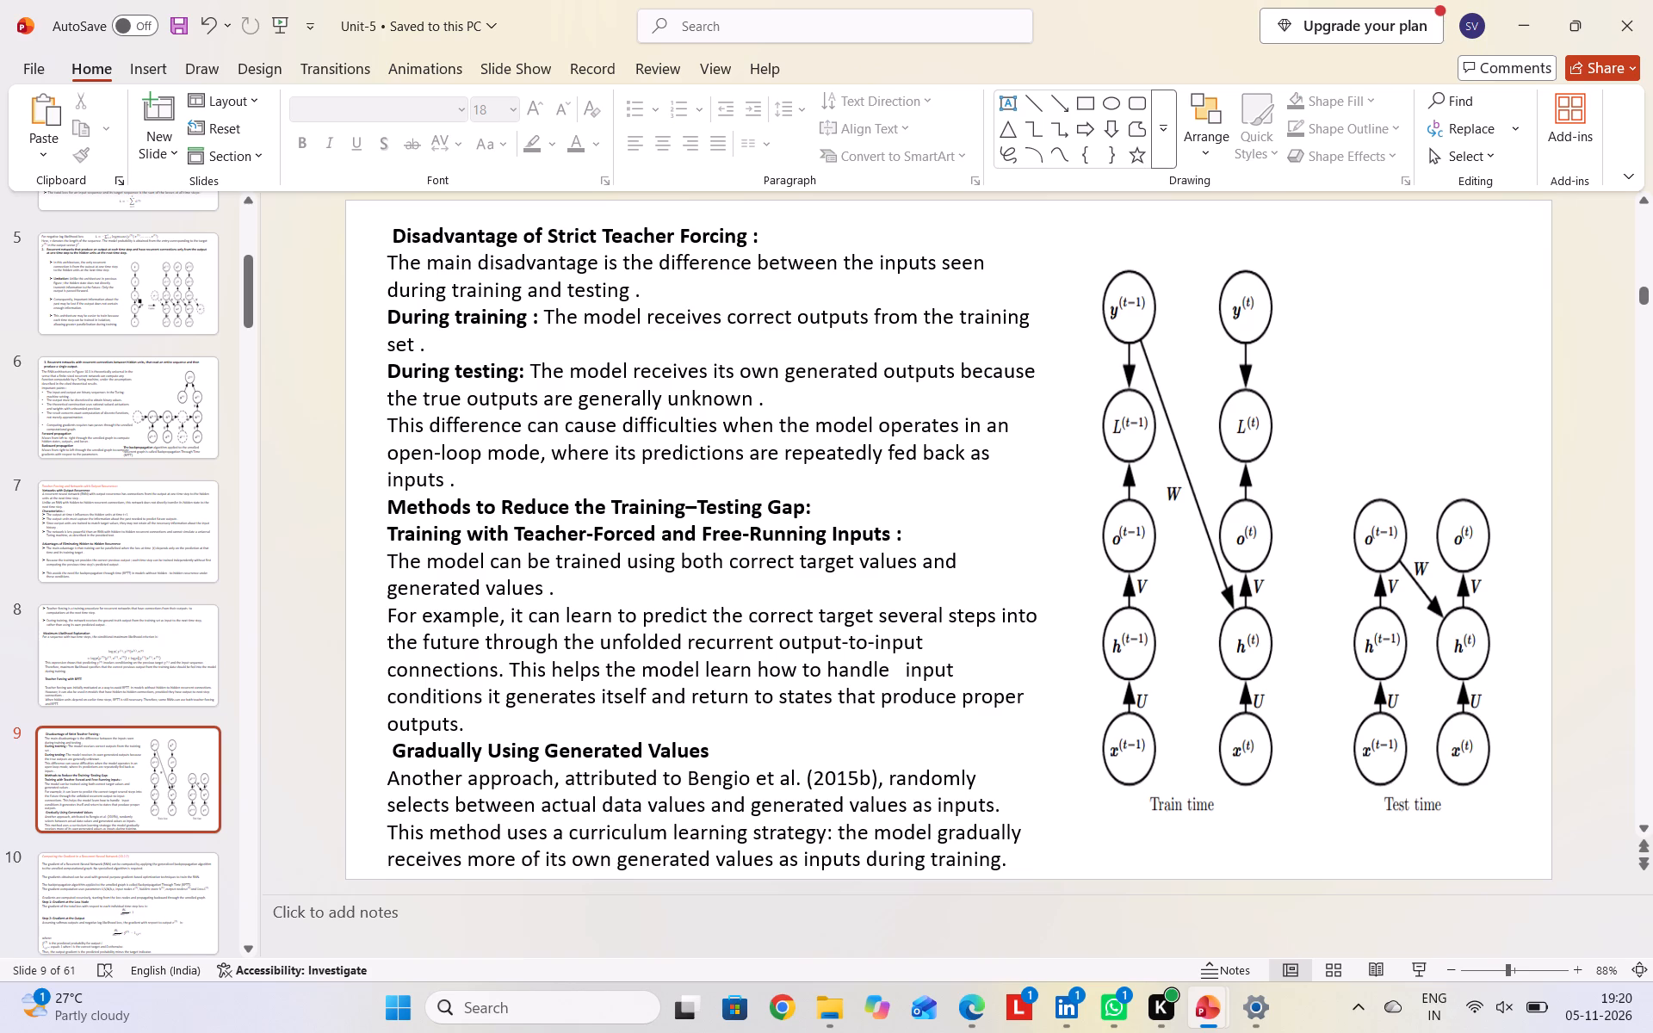
On slide 10, replace "(10.2.2)" at the end of the title "Computing the Gradient in a Recurrent Neural Network" with a colon.
{"action": "left_click", "coordinate": [1137, 844]}
{"action": "key", "text": "Down"}
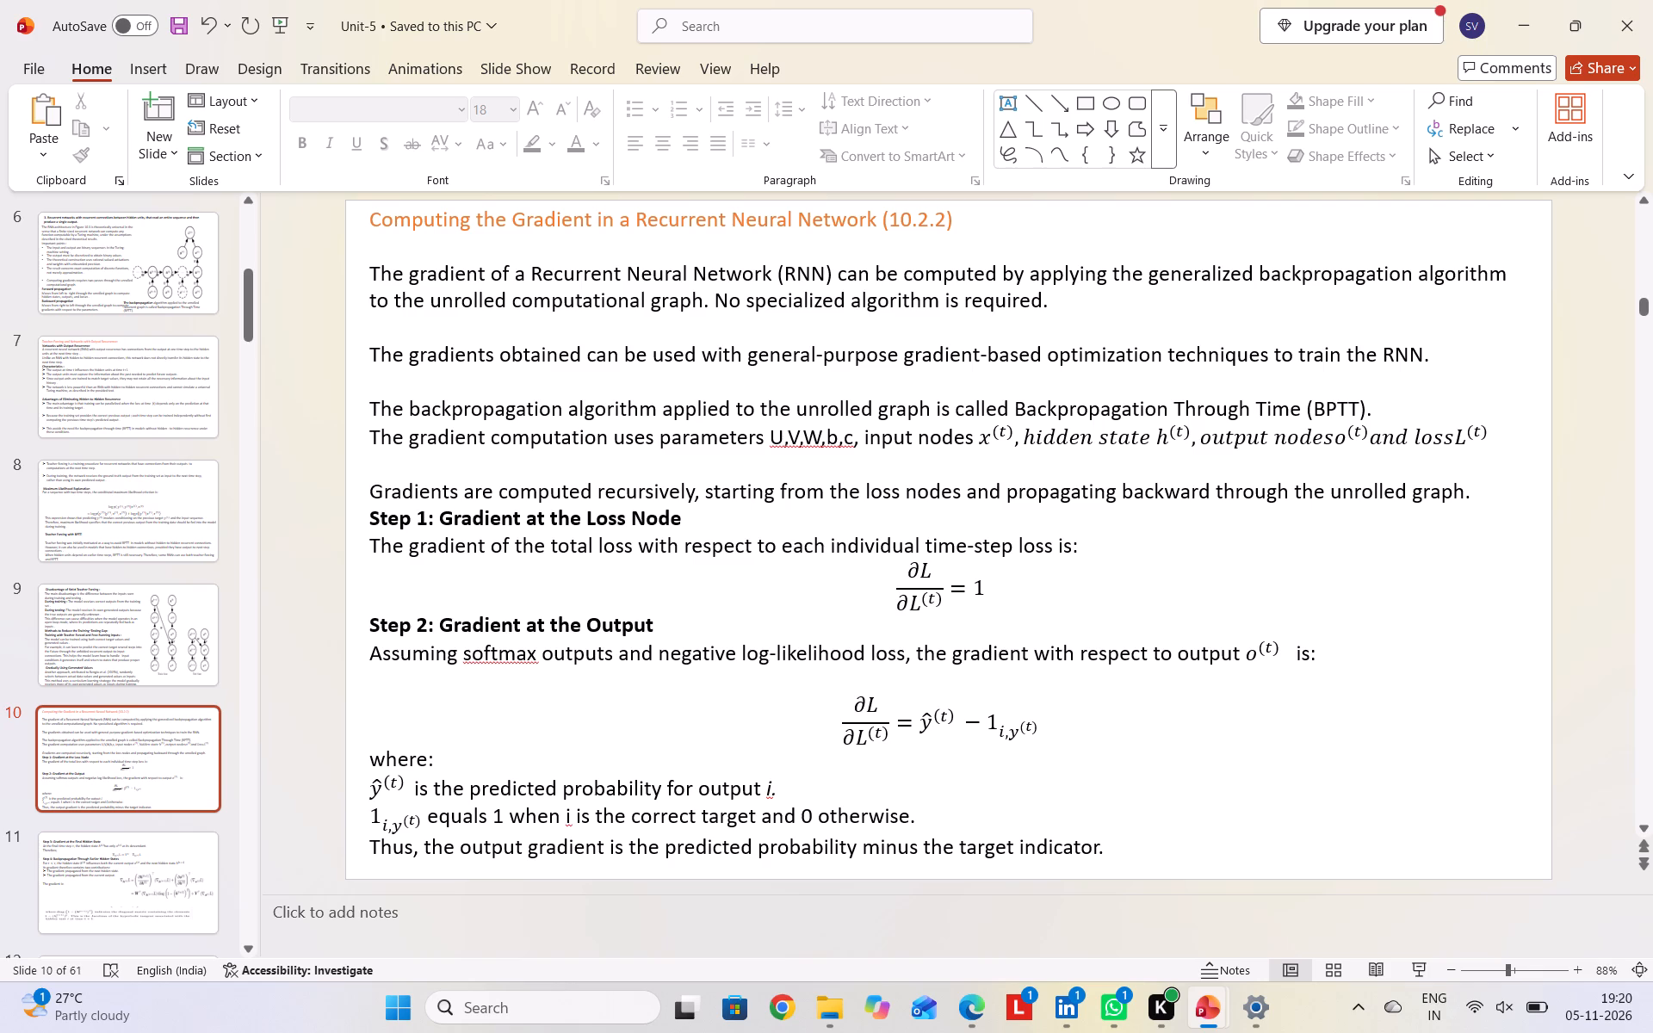
{"action": "left_click", "coordinate": [963, 217]}
{"action": "key", "text": "BackSpace"}
{"action": "key", "text": "BackSpace"}
{"action": "key", "text": "BackSpace"}
{"action": "key", "text": "BackSpace"}
{"action": "key", "text": "BackSpace"}
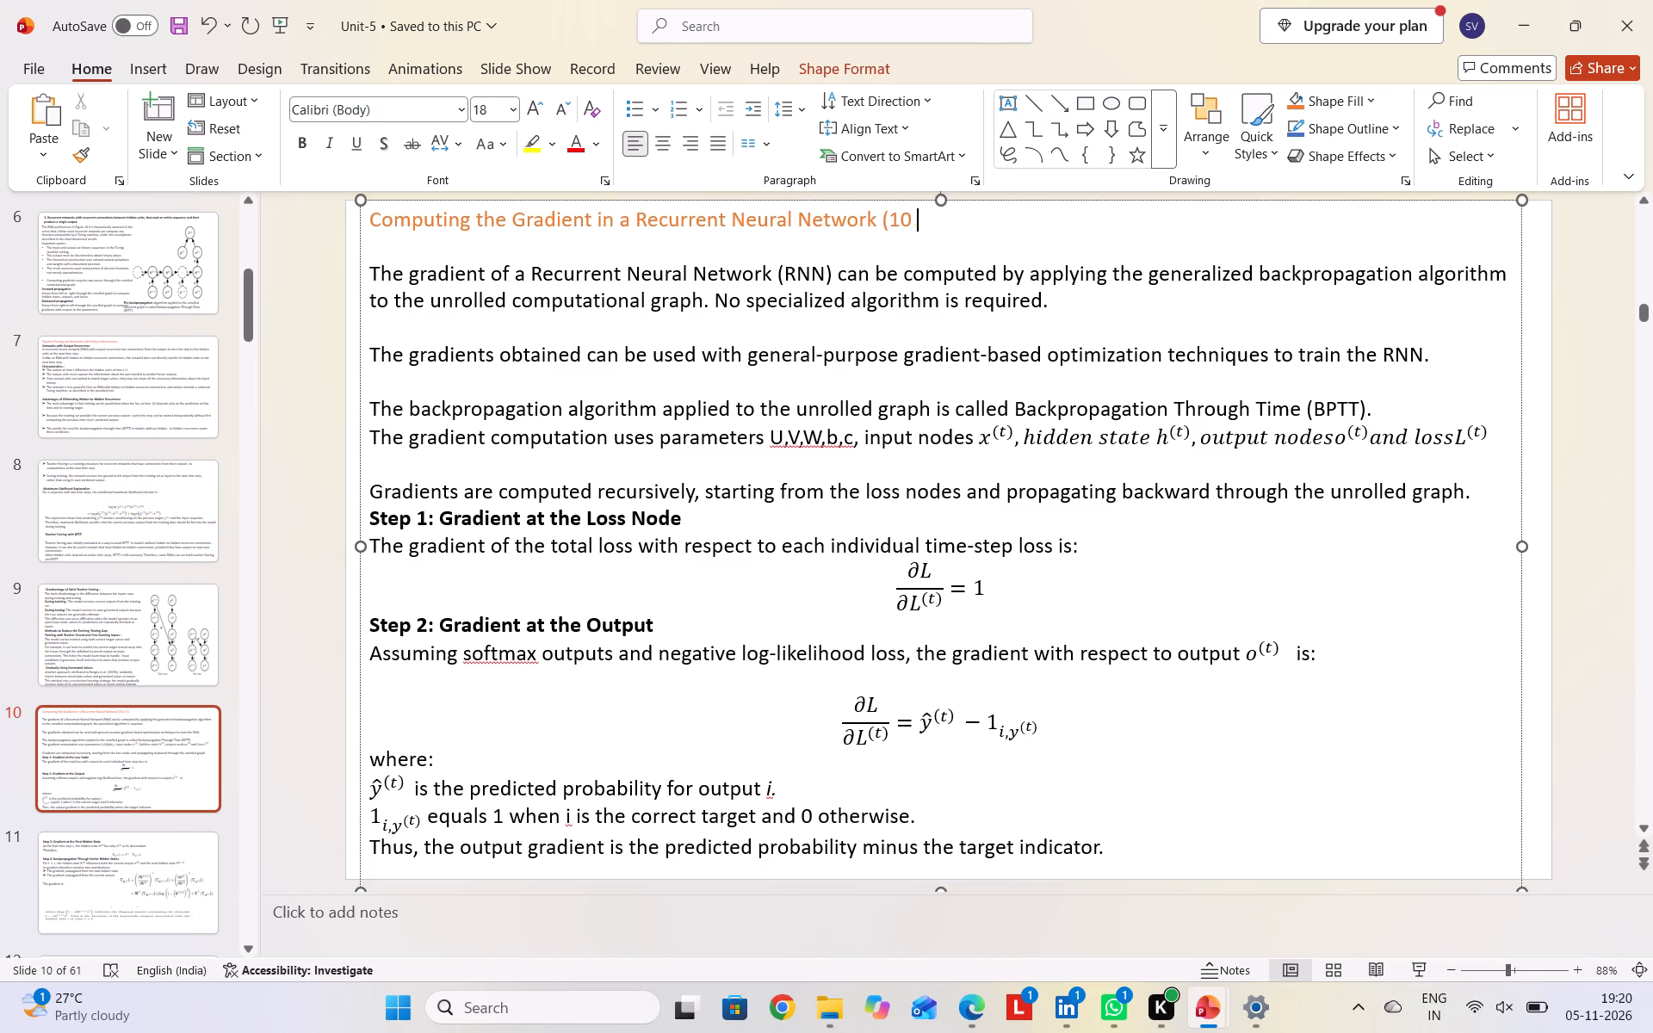
{"action": "key", "text": "BackSpace"}
{"action": "key", "text": "BackSpace"}
{"action": "key", "text": "BackSpace"}
{"action": "key", "text": "shift+colon"}
In the sentence "The gradients obtained can be used", add an extra space after "can" and put spaces around the hyphen in "general-purpose".
{"action": "scroll", "coordinate": [49, 445], "scroll_direction": "down", "scroll_amount": 1}
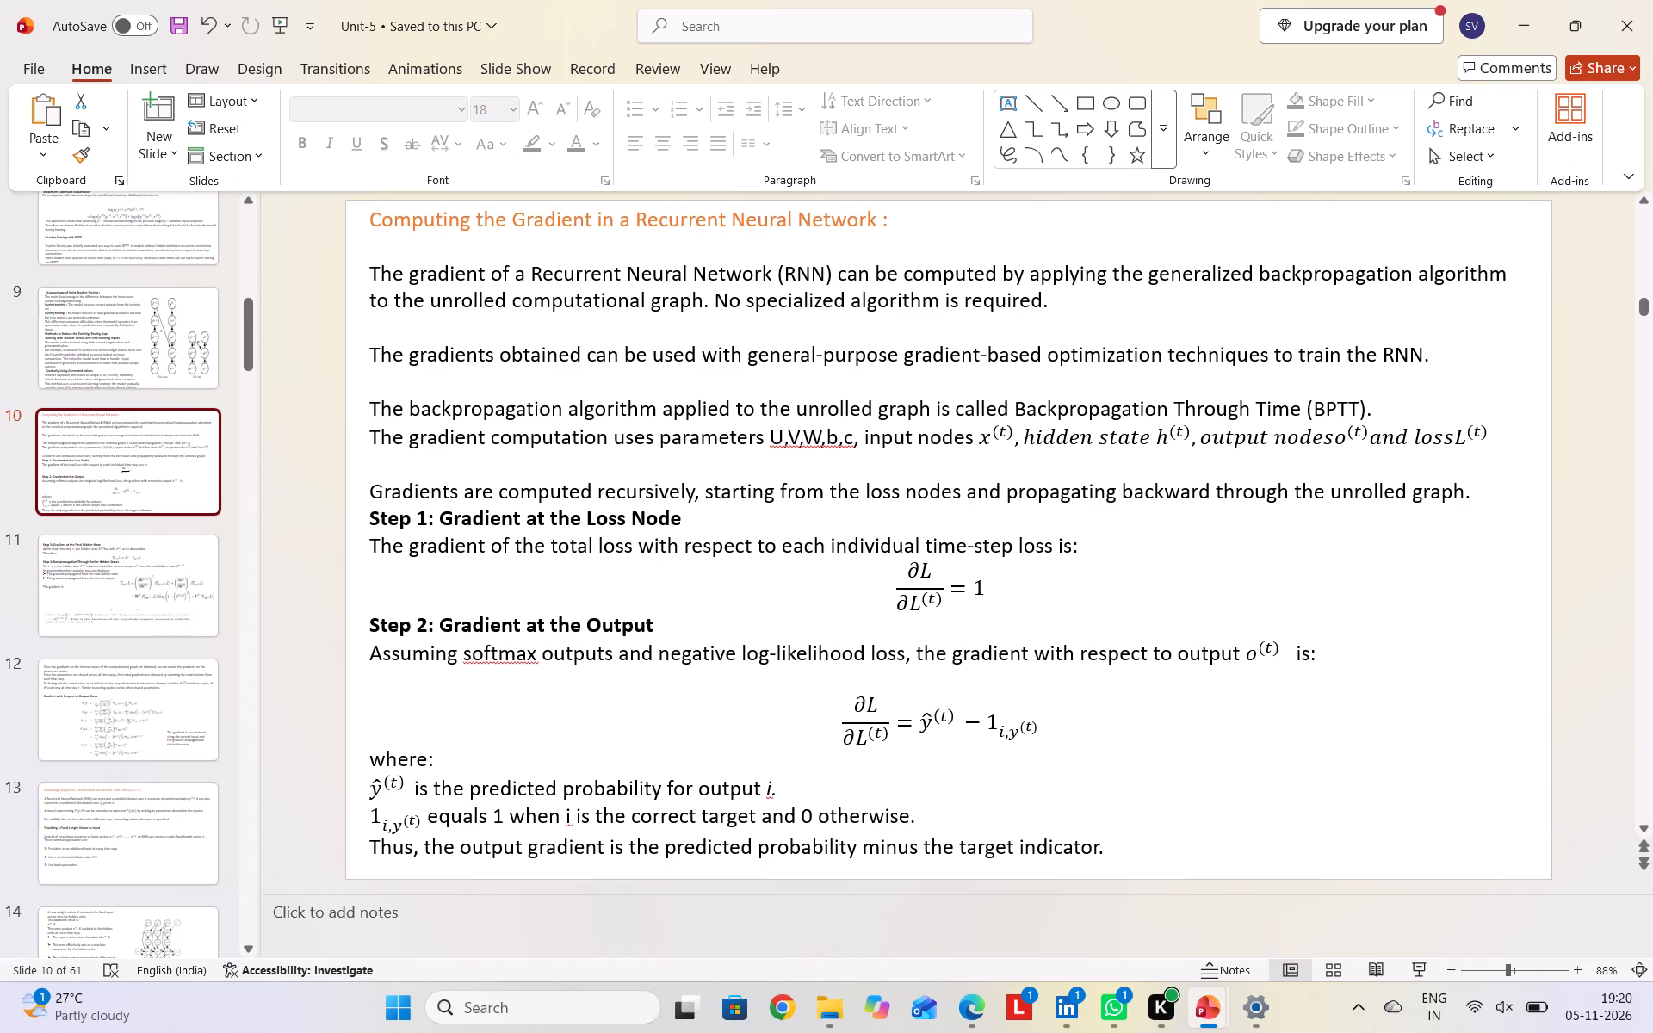
{"action": "left_click", "coordinate": [619, 347]}
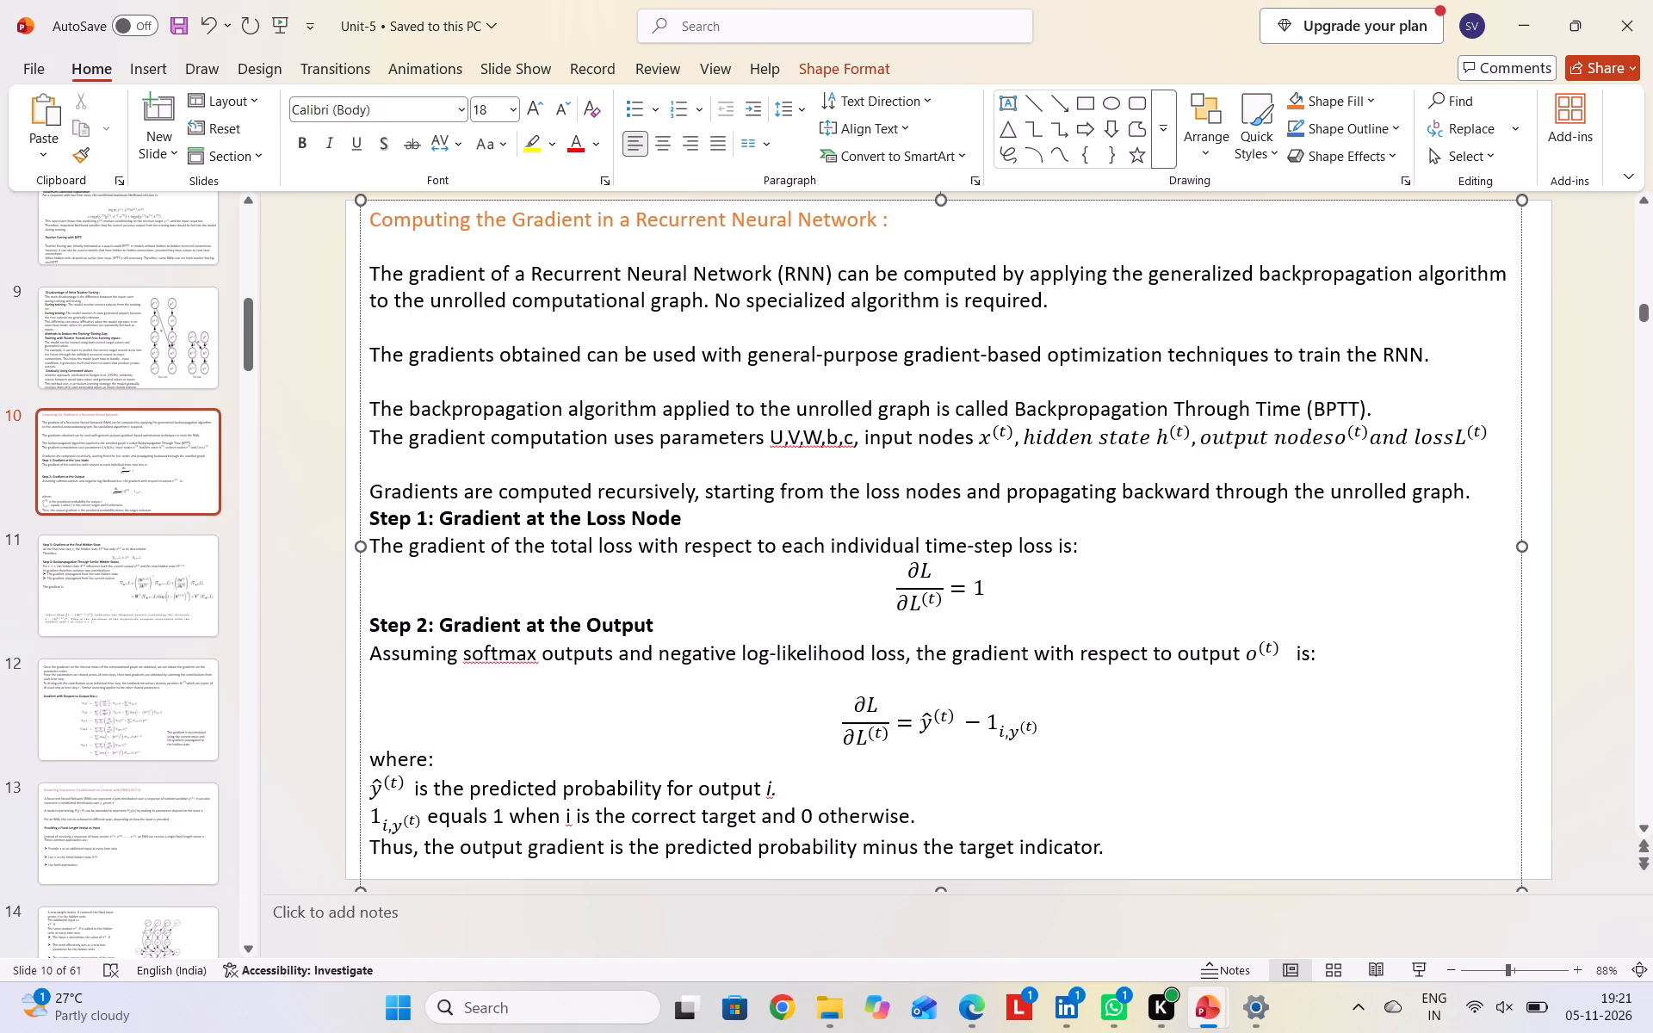
{"action": "key", "text": "space"}
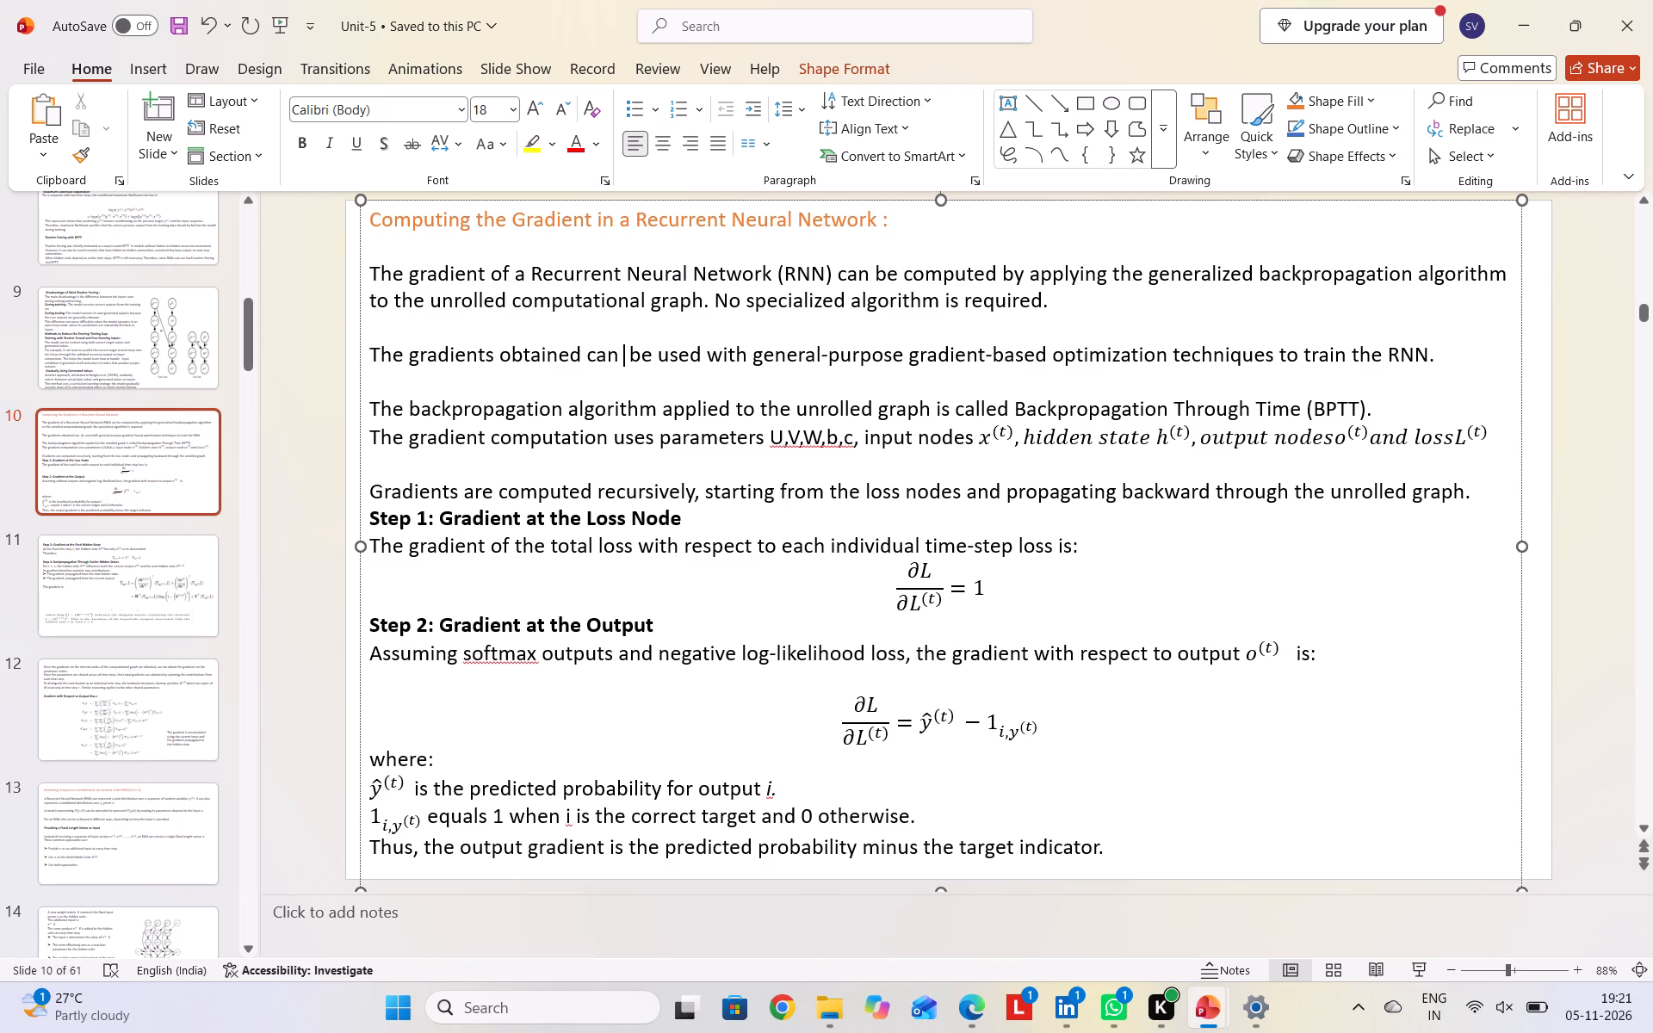
{"action": "left_click", "coordinate": [820, 358]}
{"action": "key", "text": "space"}
{"action": "key", "text": "Right"}
{"action": "key", "text": "space"}
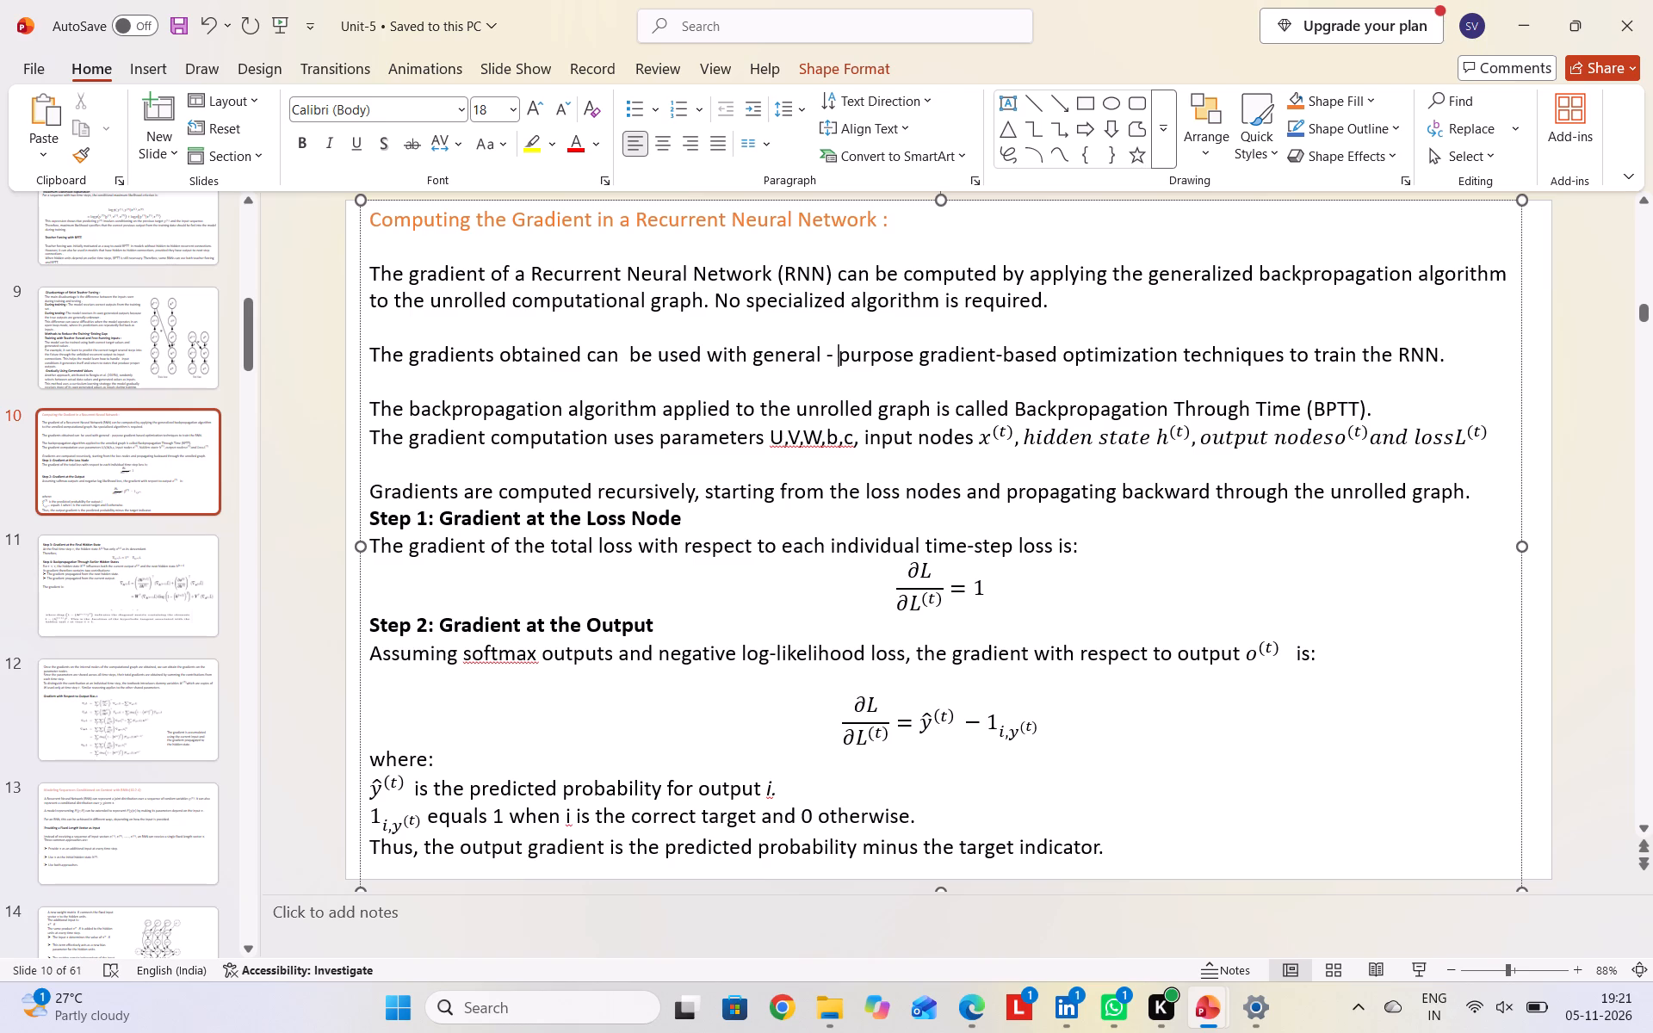
Put a space before the period after "train the RNN" and before the period after "backward through the unrolled graph".
{"action": "left_click", "coordinate": [992, 439]}
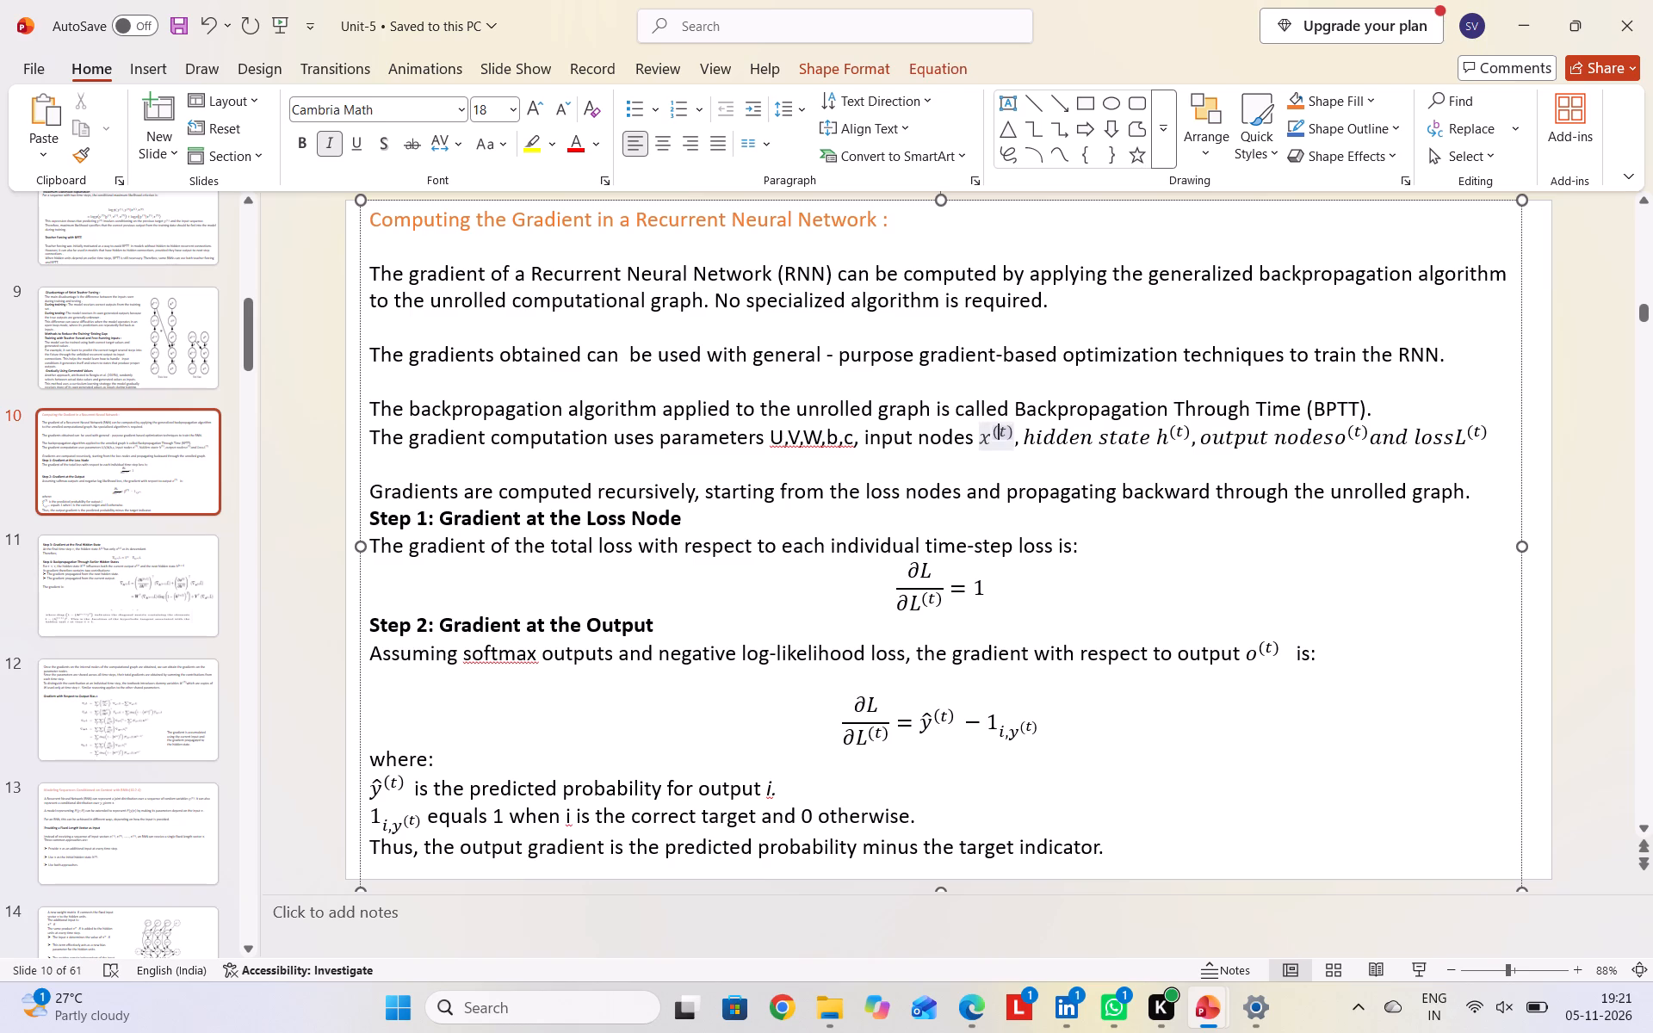
{"action": "left_click", "coordinate": [1439, 353]}
{"action": "key", "text": "space"}
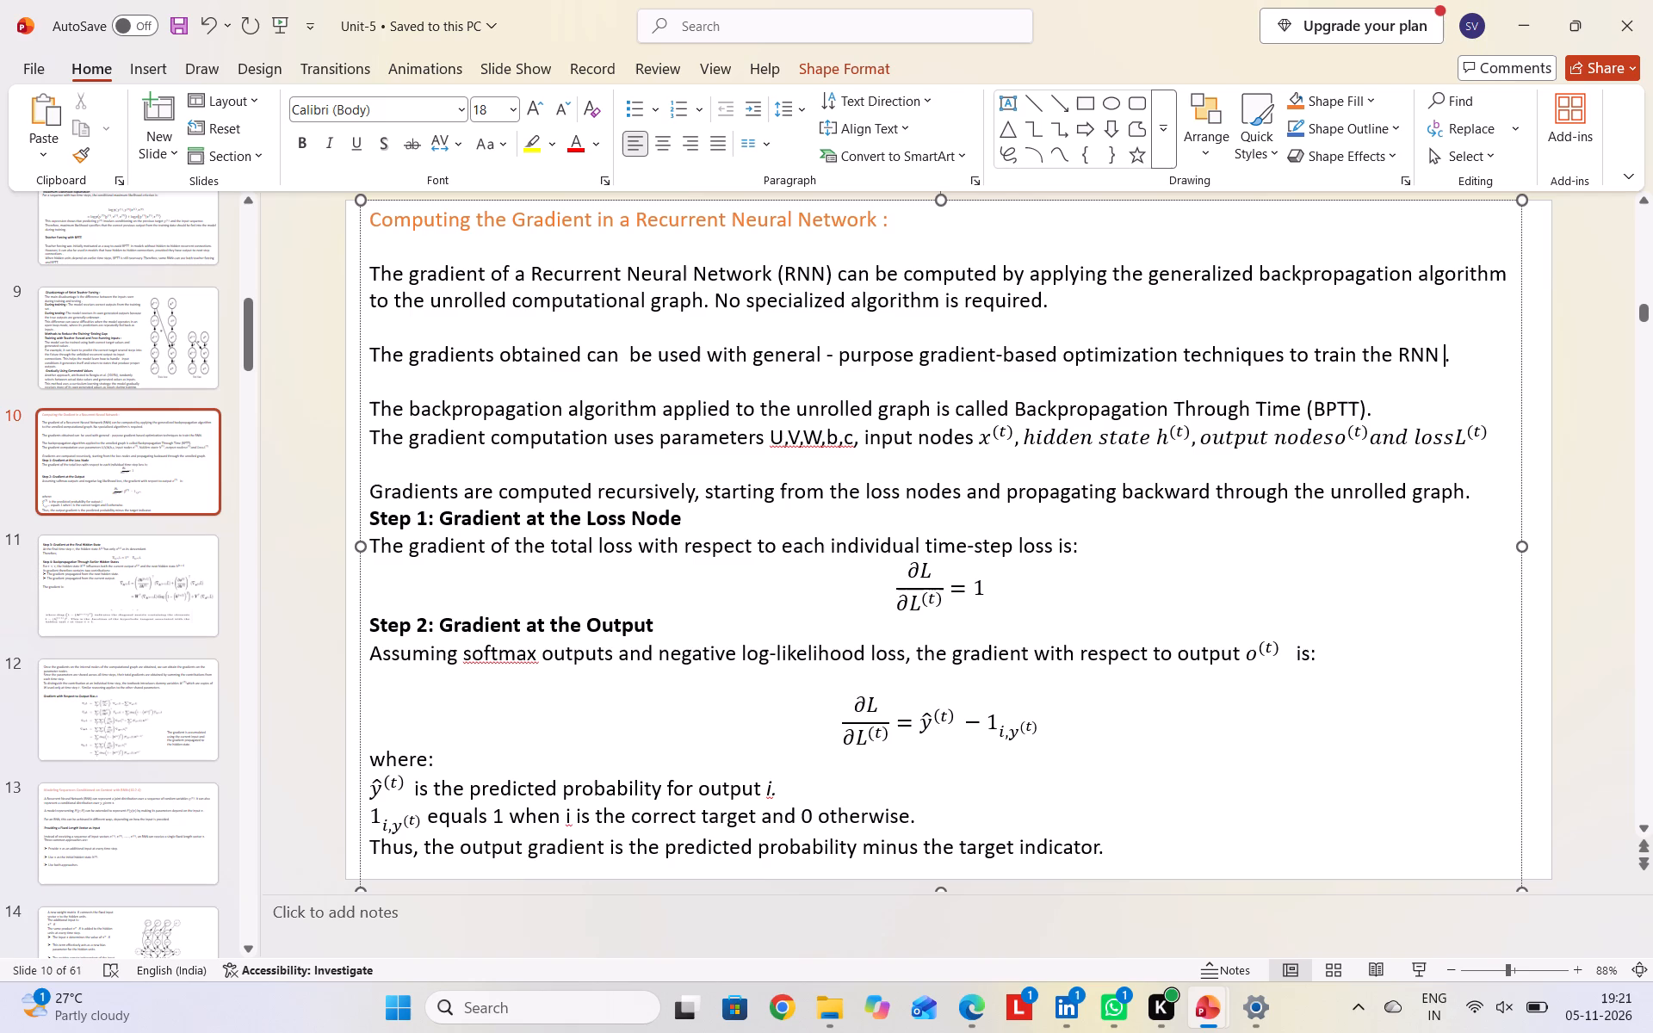
{"action": "left_click", "coordinate": [1466, 498]}
{"action": "key", "text": "space"}
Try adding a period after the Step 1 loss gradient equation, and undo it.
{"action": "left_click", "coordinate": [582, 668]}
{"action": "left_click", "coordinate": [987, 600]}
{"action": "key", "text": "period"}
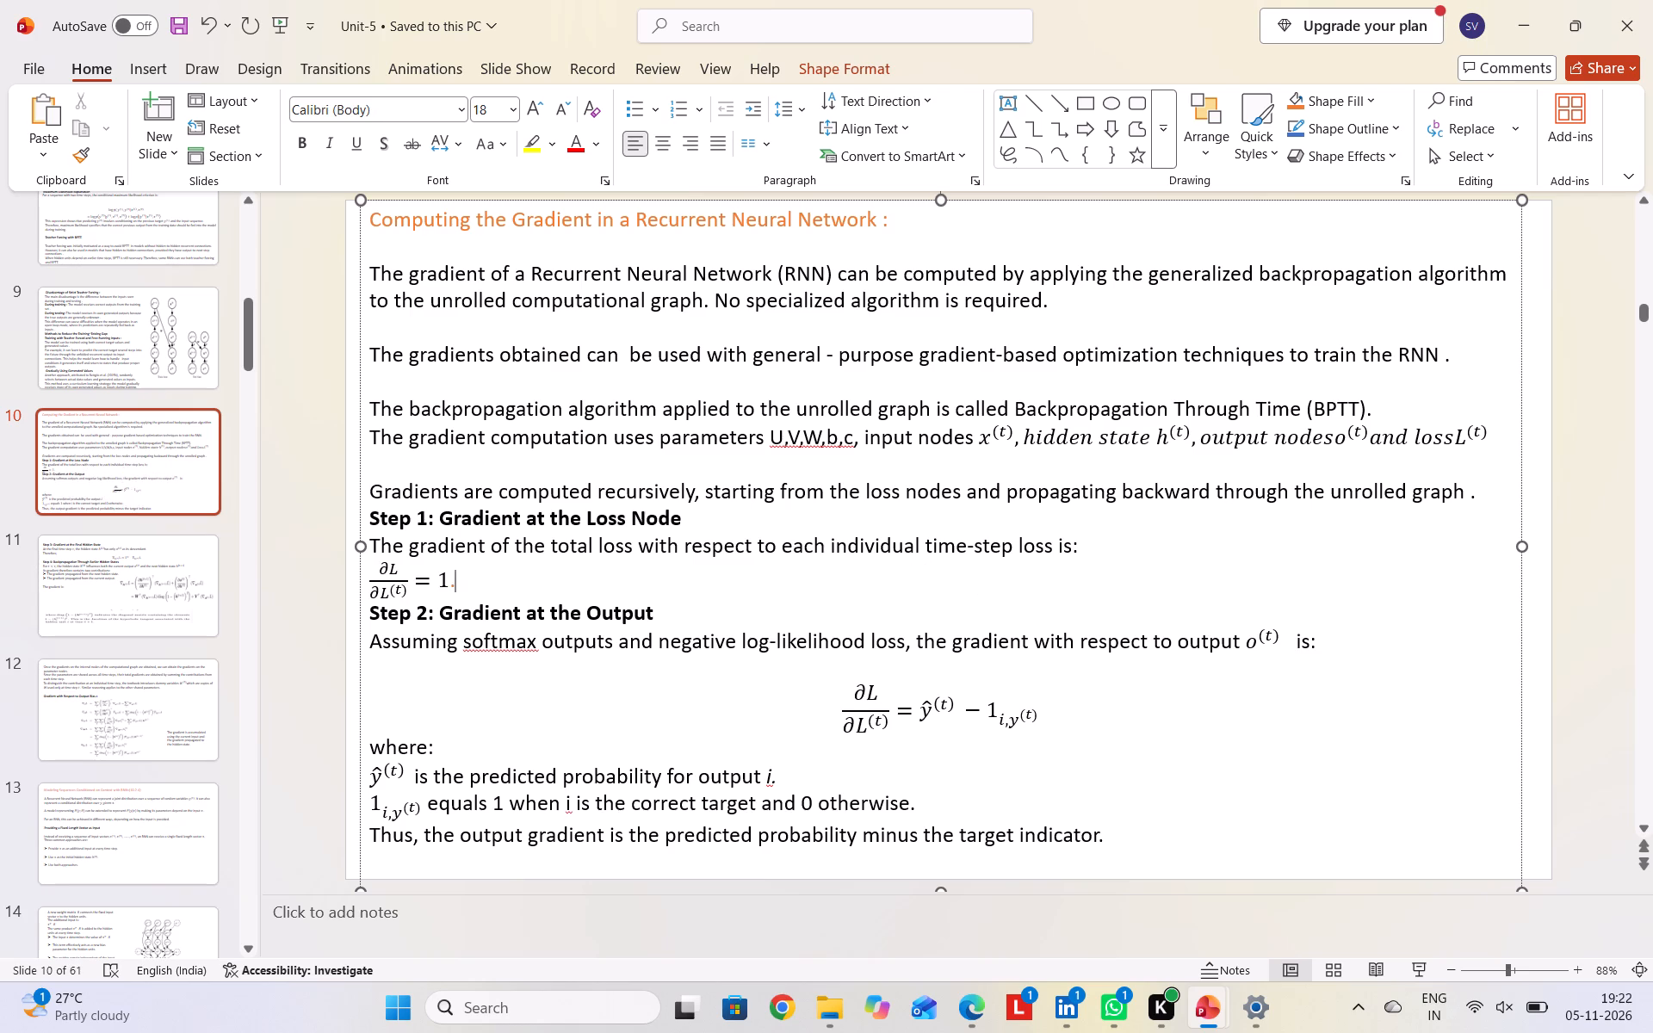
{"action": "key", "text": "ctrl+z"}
Append a space and a colon to the heading "Step 2: Gradient at the Output".
{"action": "left_click", "coordinate": [585, 696]}
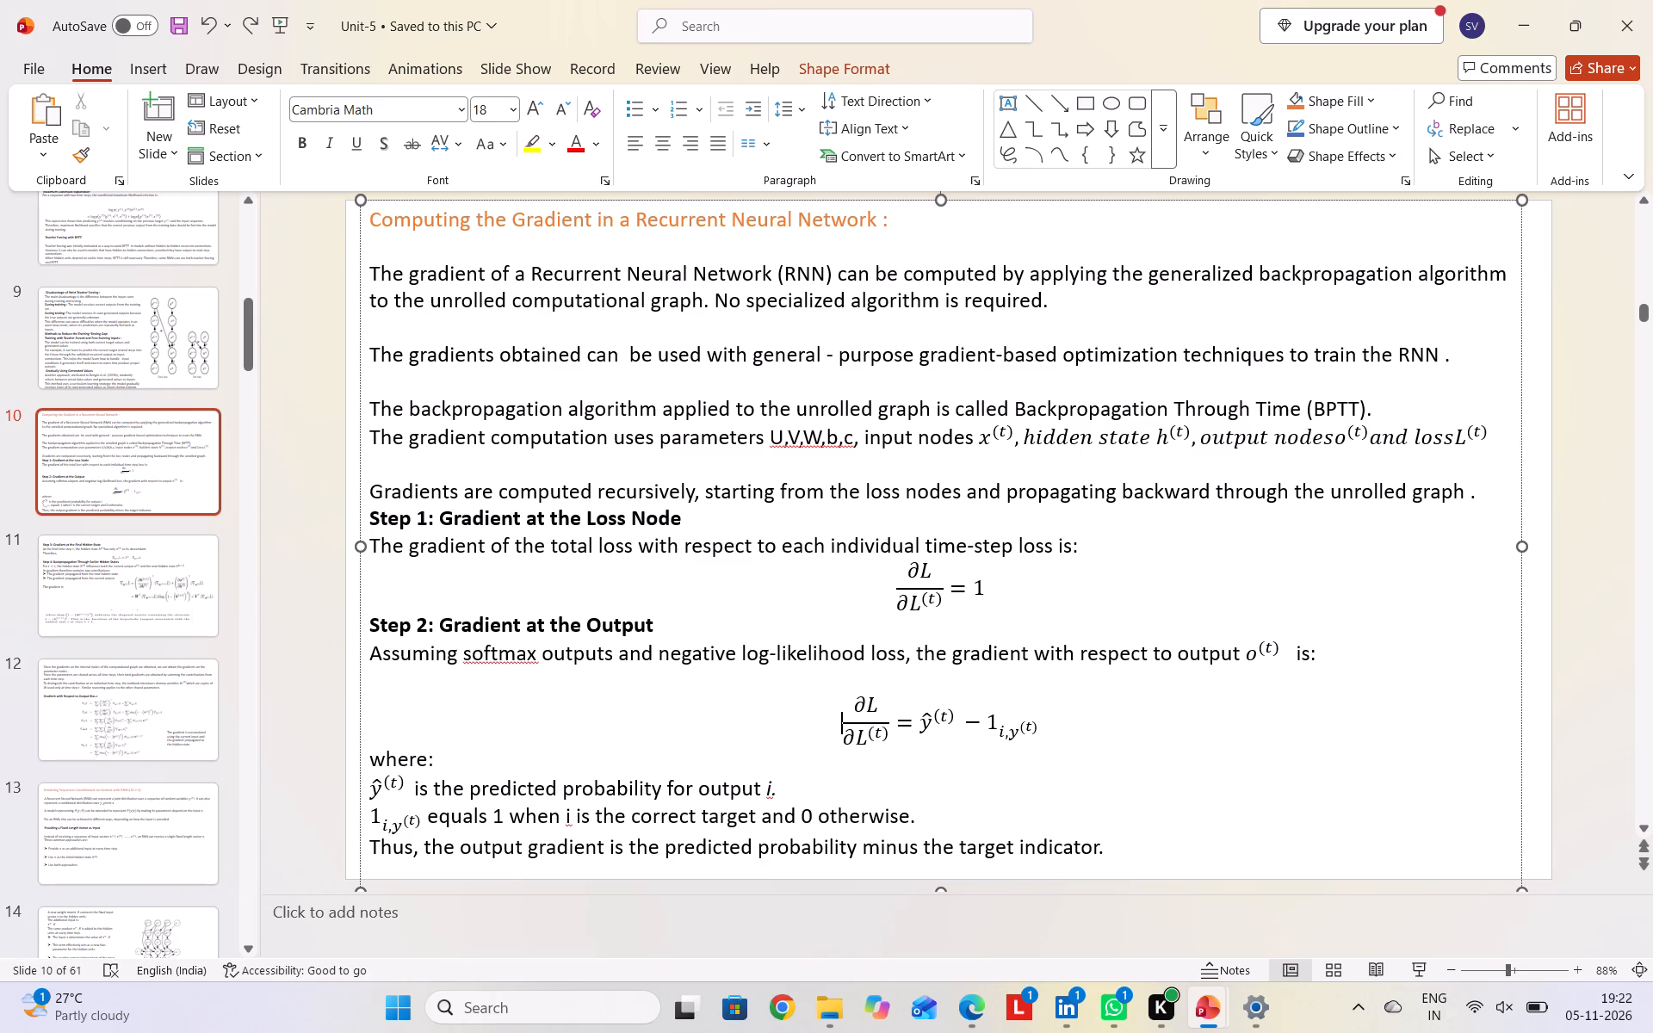
{"action": "left_click", "coordinate": [684, 636]}
{"action": "key", "text": "space"}
{"action": "key", "text": "shift+colon"}
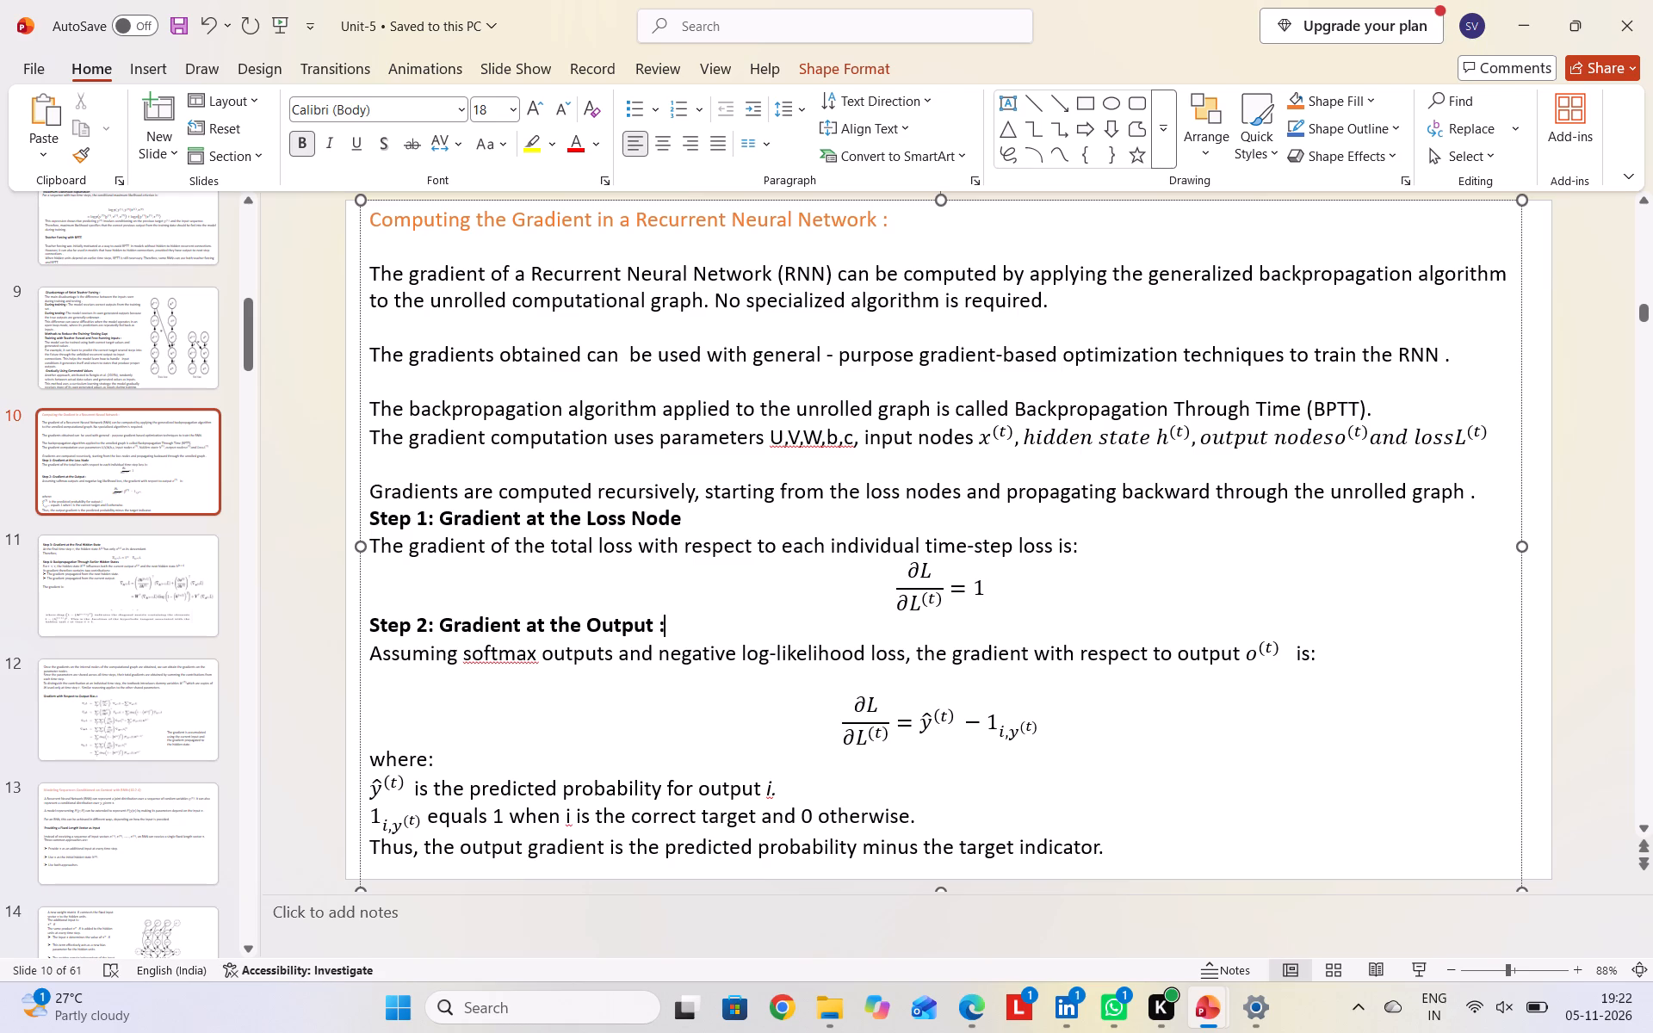
In the "Assuming softmax outputs" sentence, add an extra space after "outputs" and replace the comma after "loss" with a space and semicolon.
{"action": "left_click", "coordinate": [481, 659]}
{"action": "left_click", "coordinate": [635, 661]}
{"action": "key", "text": "Left"}
{"action": "key", "text": "space"}
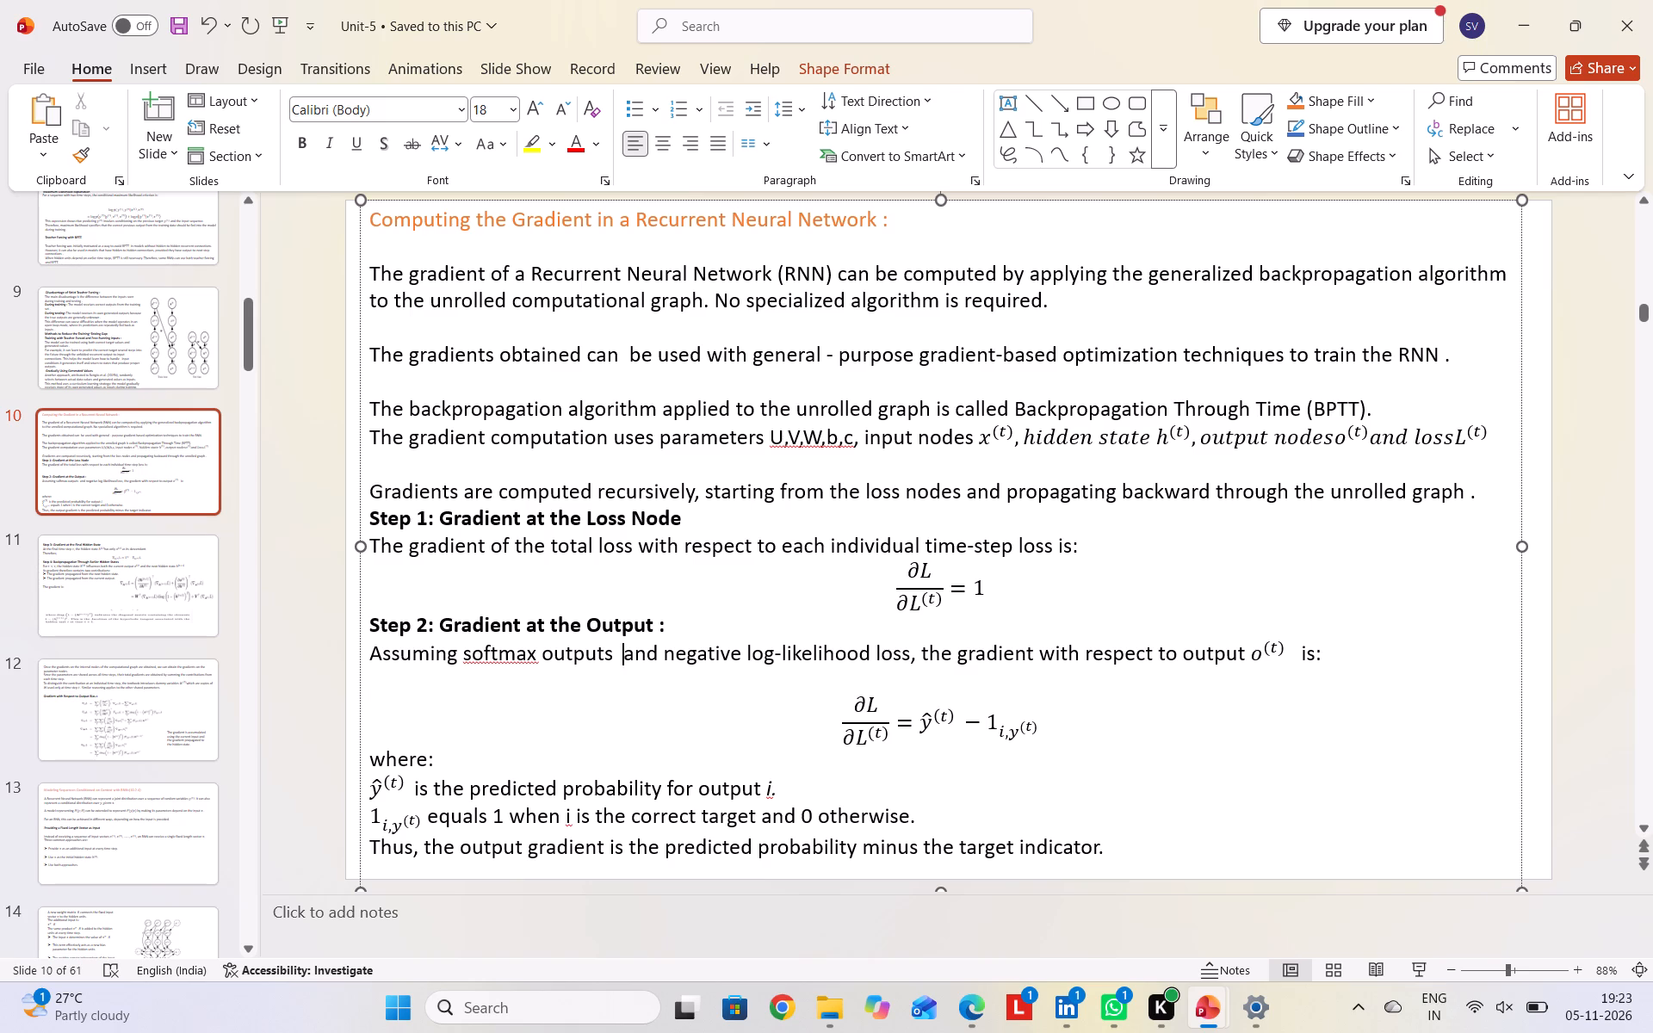
{"action": "left_click", "coordinate": [1025, 645]}
{"action": "left_click", "coordinate": [919, 653]}
{"action": "key", "text": "BackSpace"}
{"action": "key", "text": "space"}
{"action": "type", "text": ";"}
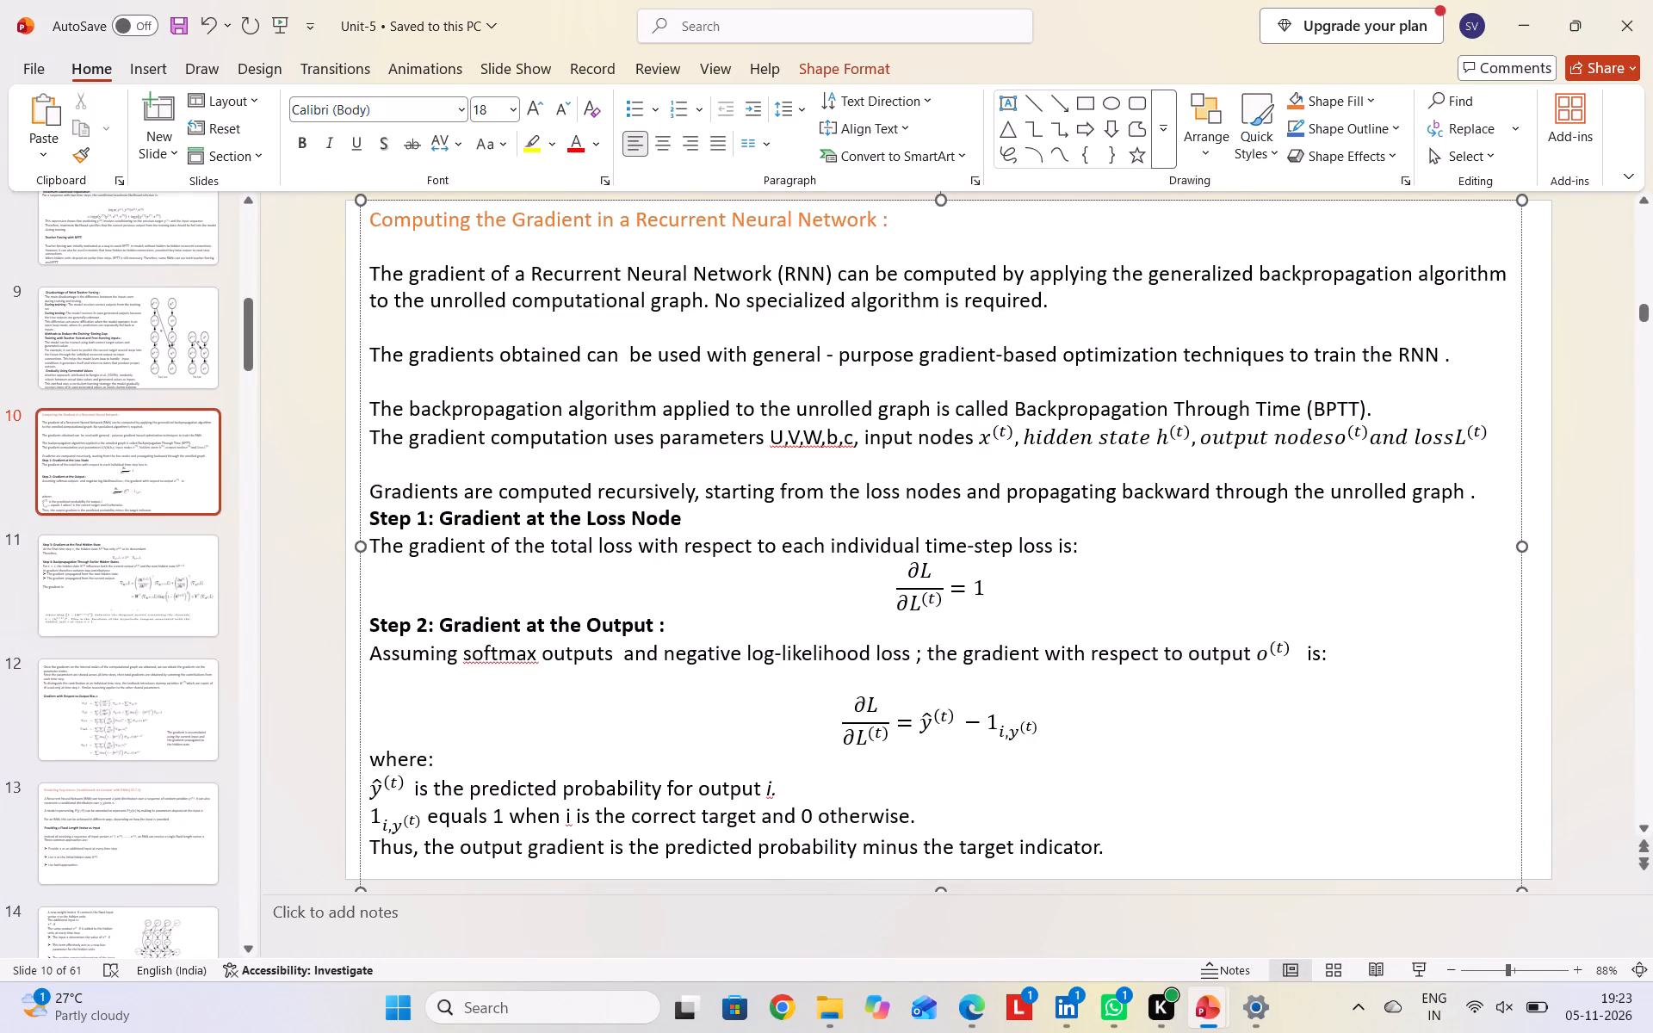
Add an extra space after "minus" in the closing sentence about the output gradient on slide 10.
{"action": "left_click", "coordinate": [601, 820]}
{"action": "left_click", "coordinate": [926, 860]}
{"action": "key", "text": "space"}
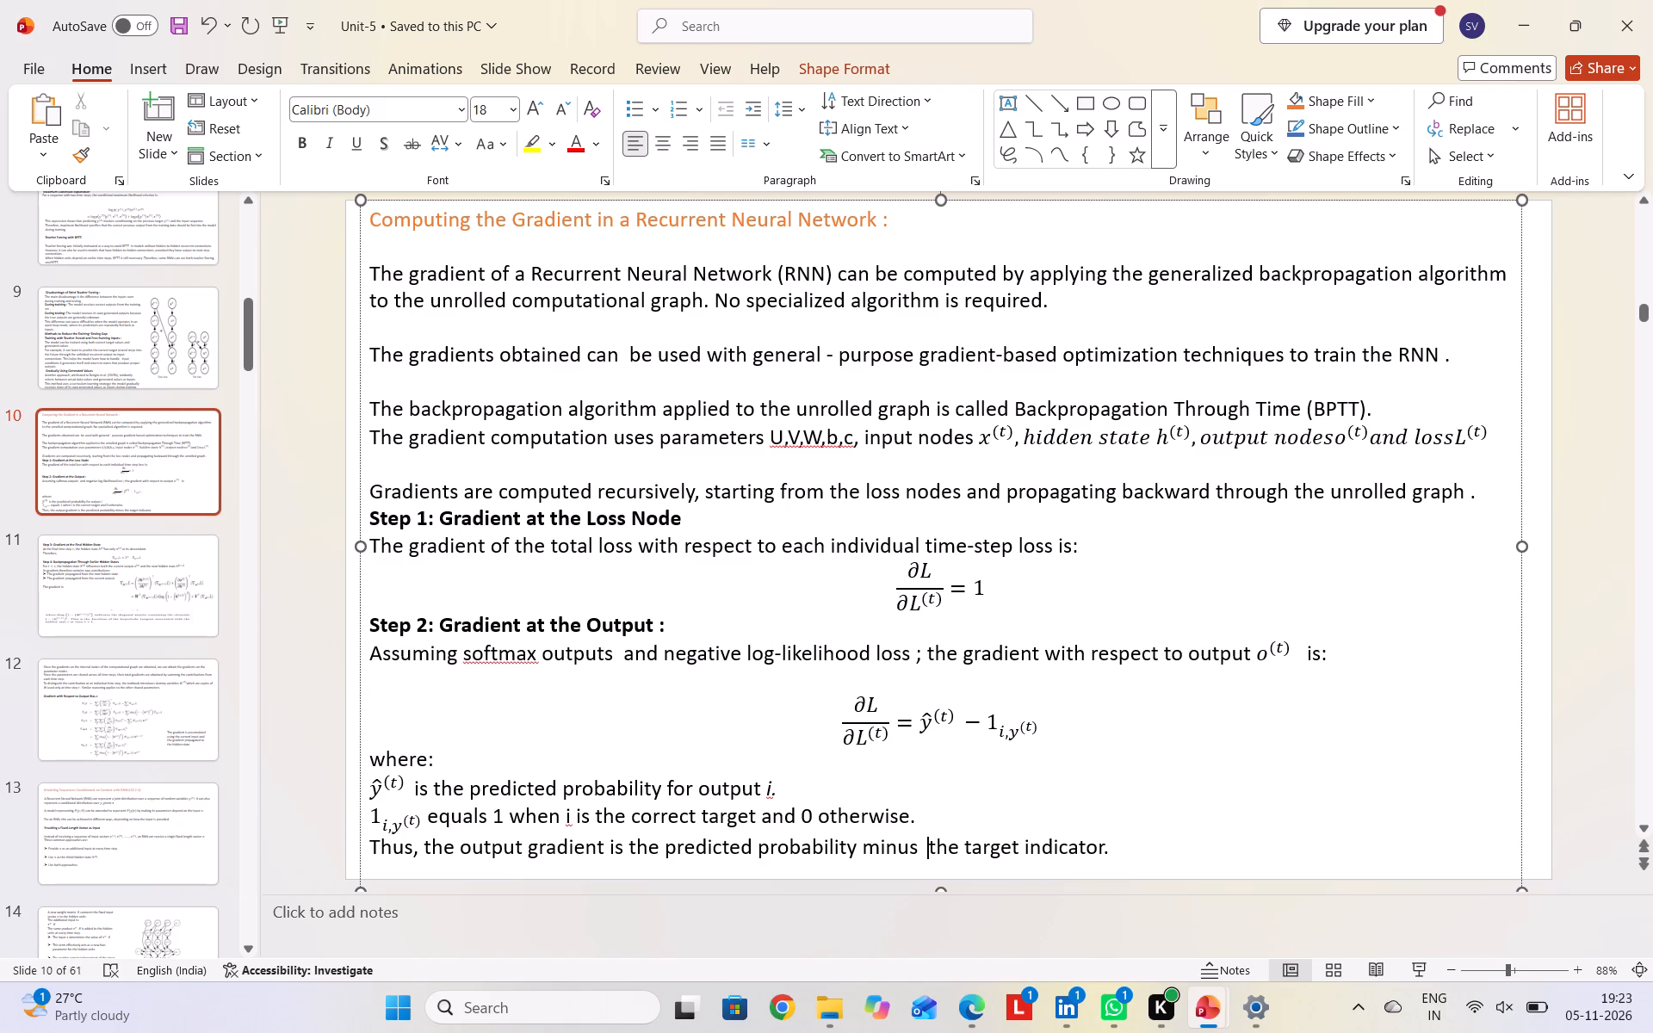
{"action": "left_click", "coordinate": [350, 745]}
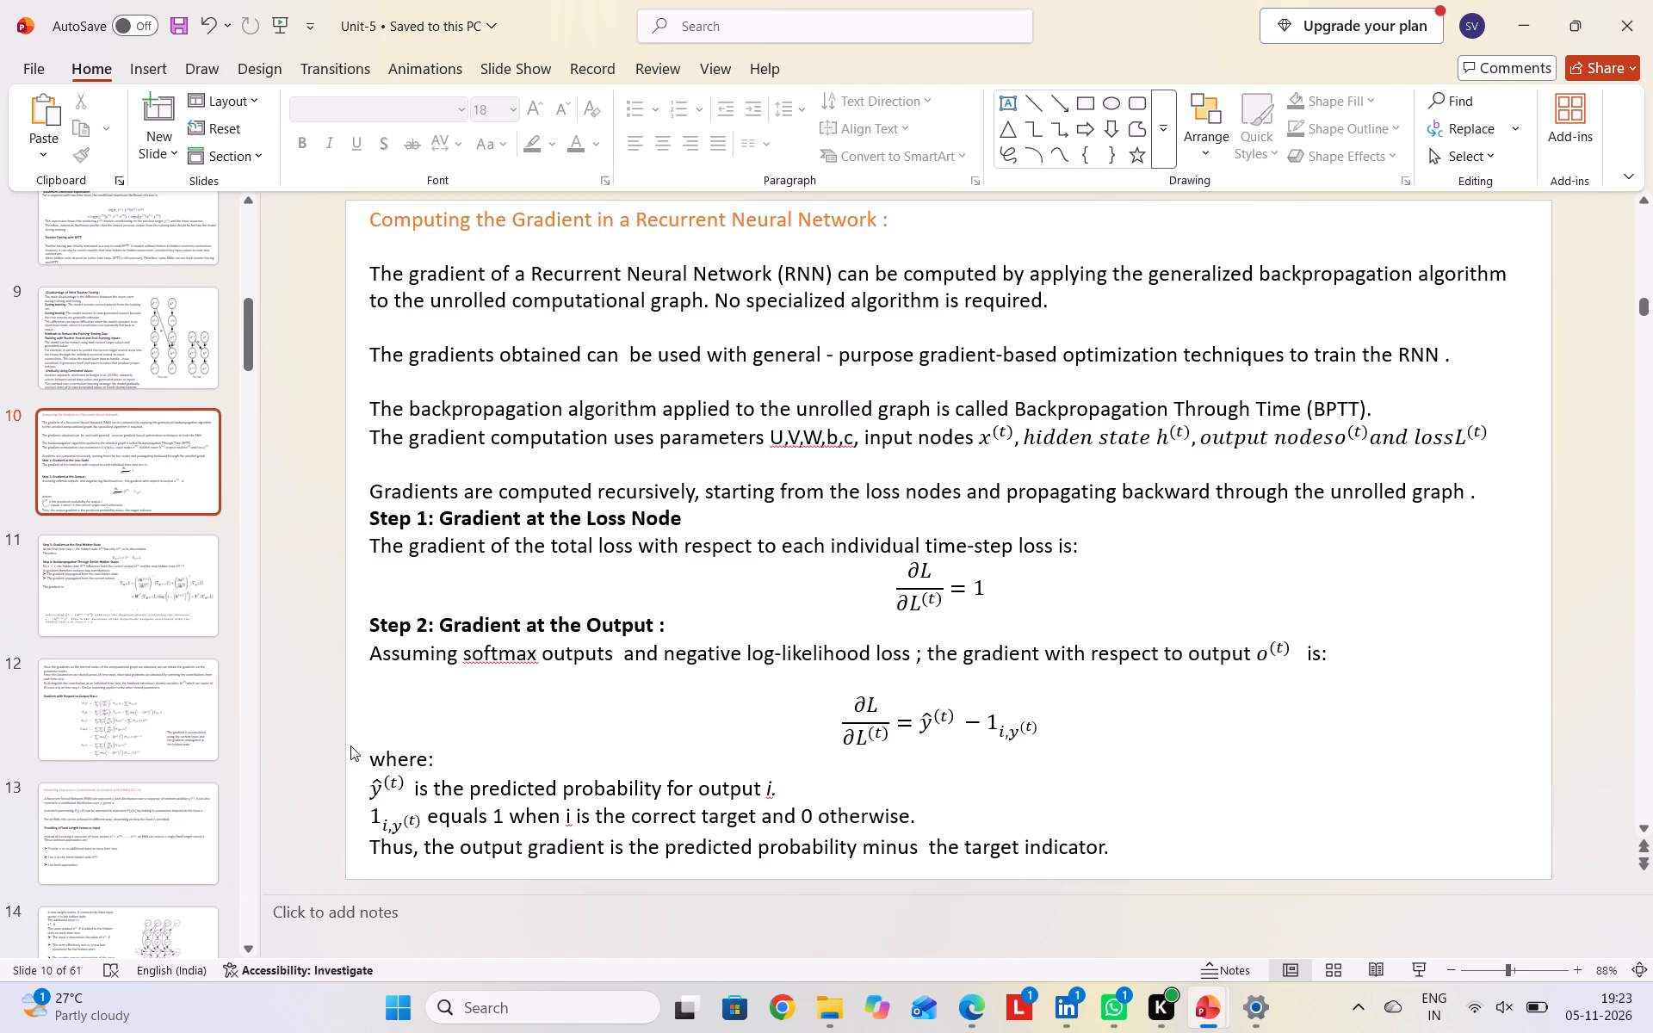
On slide 11, append a space and a colon to the heading "Step 3: Gradient at the Final Hidden State".
{"action": "key", "text": "Down"}
{"action": "left_click", "coordinate": [668, 536]}
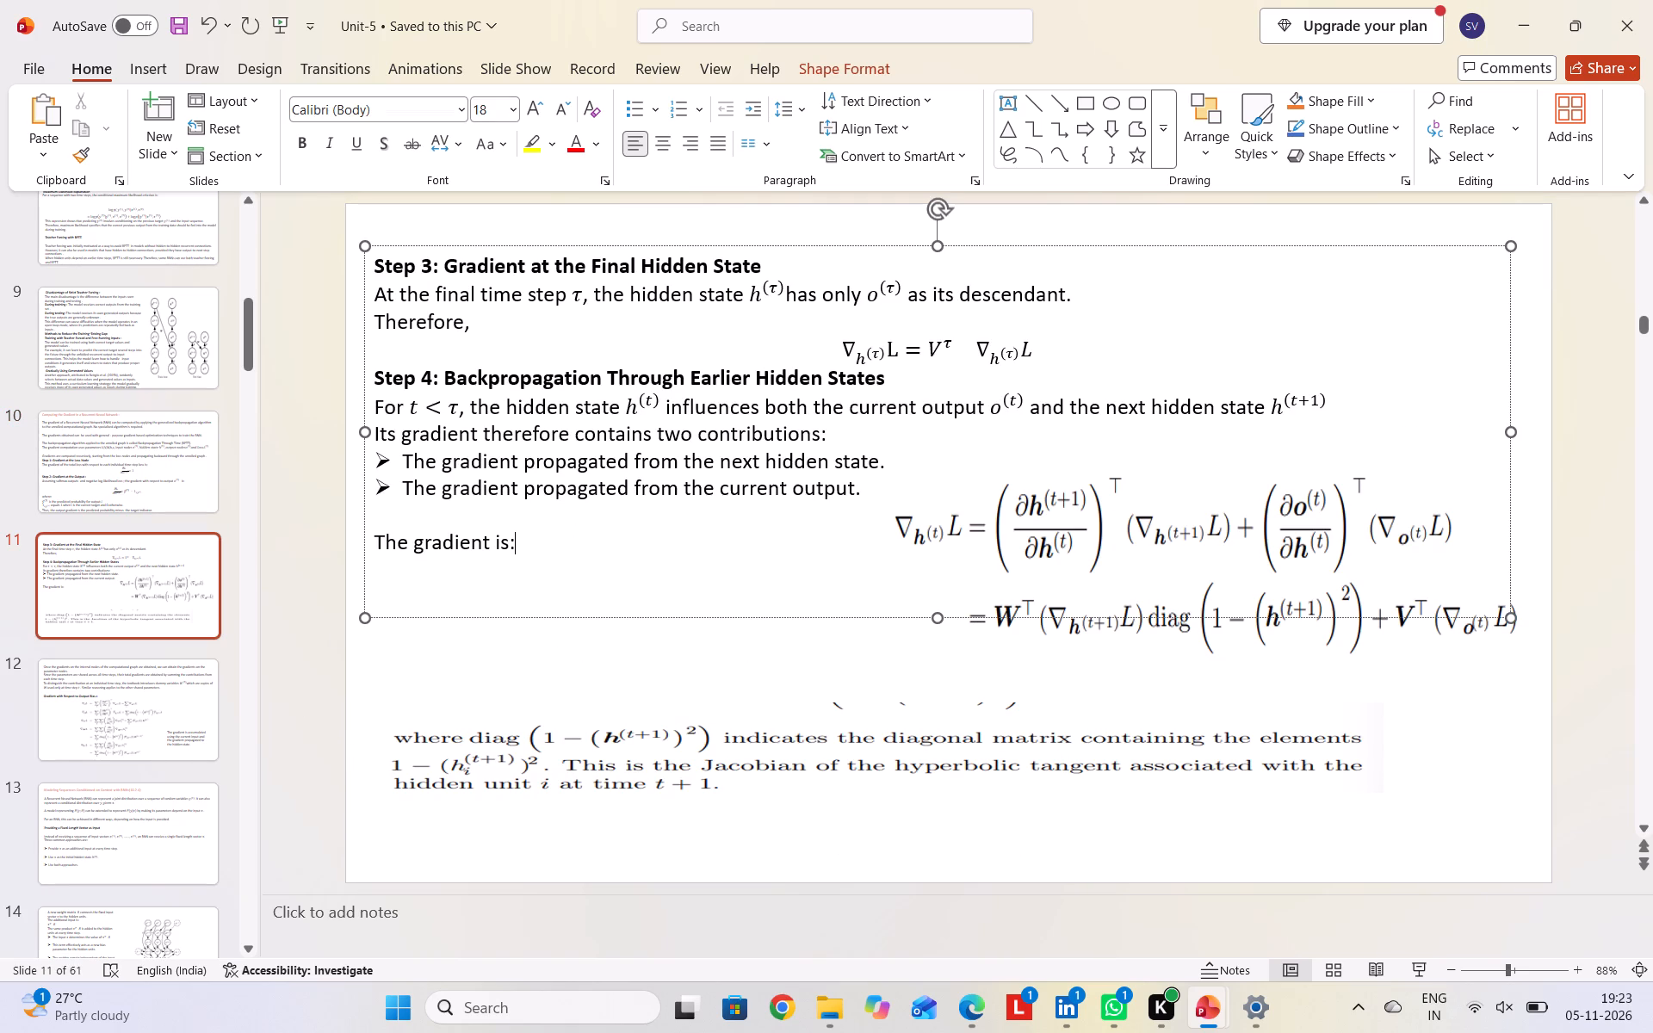
{"action": "left_click", "coordinate": [783, 256]}
{"action": "key", "text": "space"}
{"action": "key", "text": "shift+colon"}
Replace the comma after "Therefore" under Step 3 with a space and a semicolon.
{"action": "left_click", "coordinate": [610, 328]}
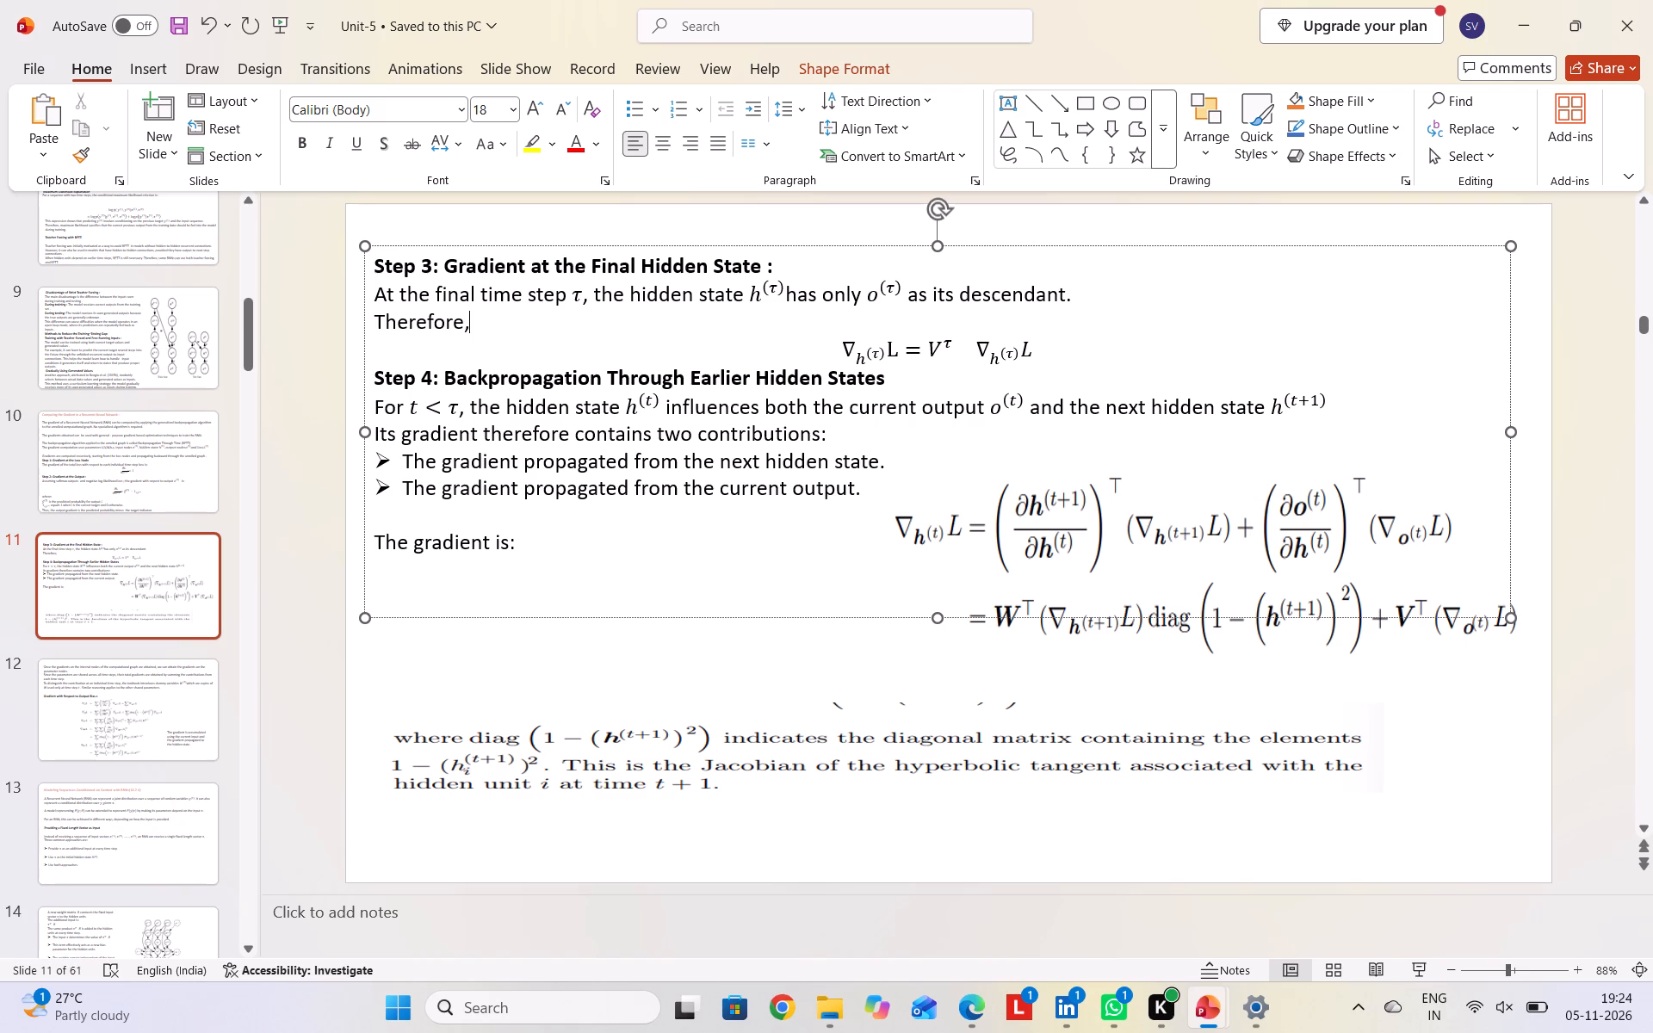
{"action": "left_click", "coordinate": [935, 381]}
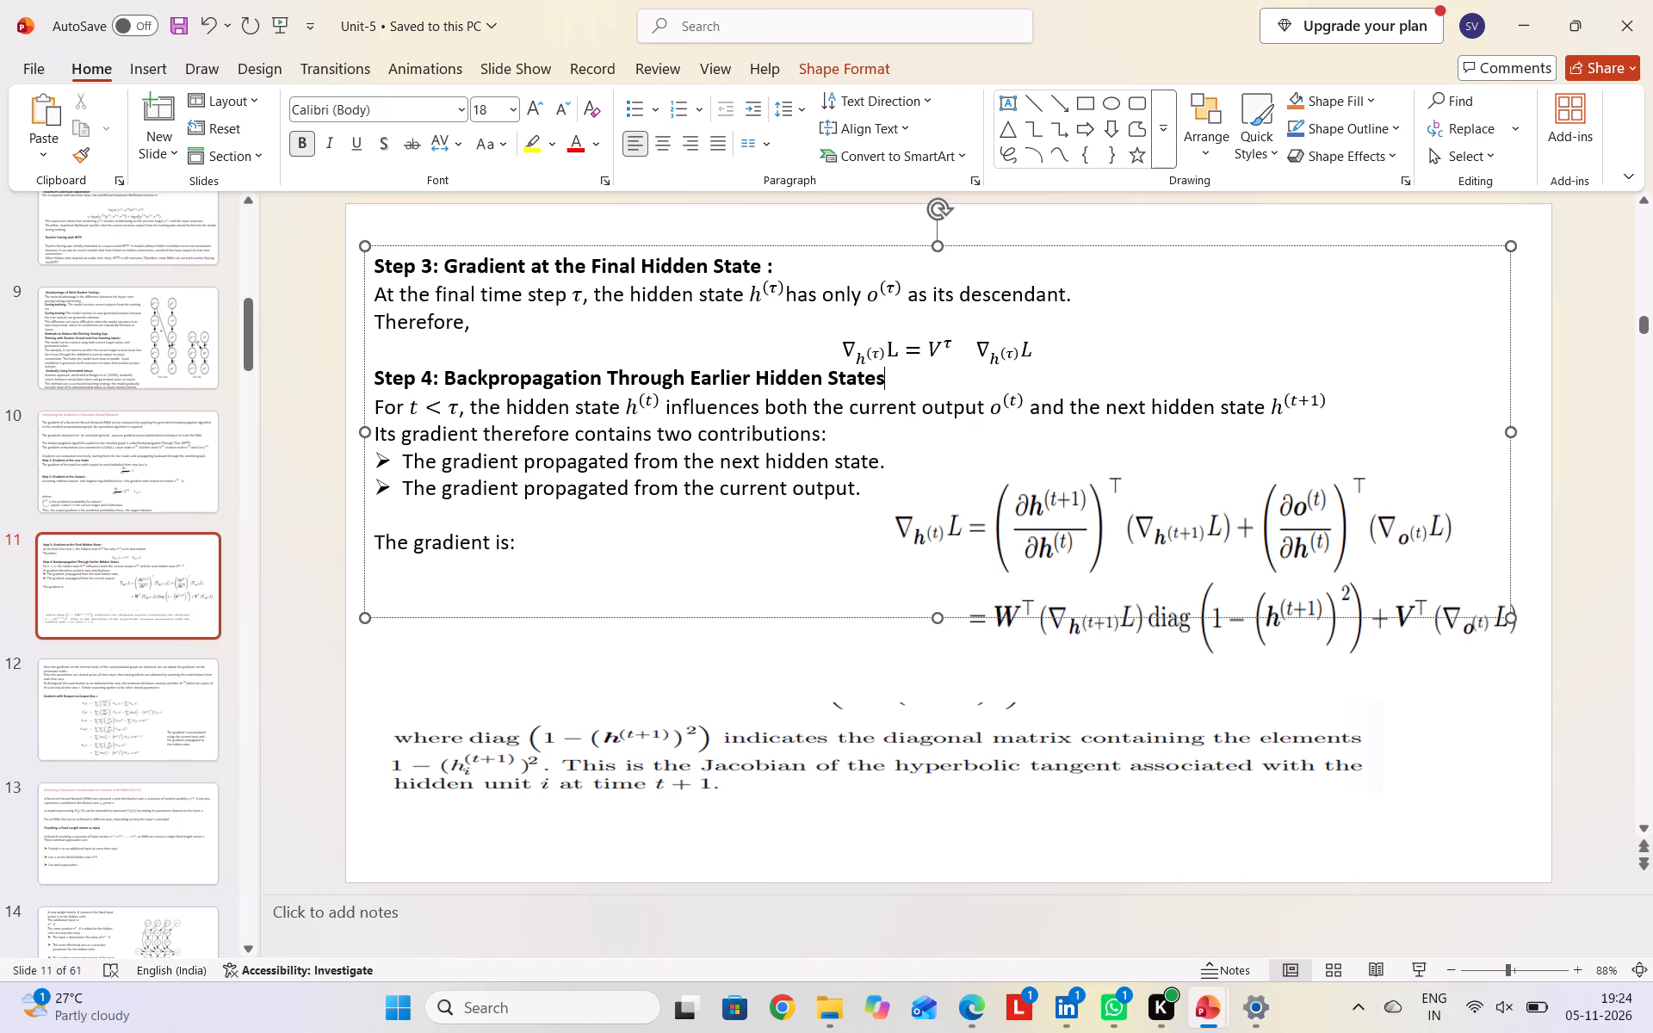
{"action": "left_click", "coordinate": [518, 318]}
{"action": "key", "text": "BackSpace"}
{"action": "key", "text": "space"}
{"action": "type", "text": ";"}
Under Step 4, add an extra space before "influences" and a space before the colon after "two contributions".
{"action": "left_click", "coordinate": [686, 550]}
{"action": "left_click", "coordinate": [668, 417]}
{"action": "key", "text": "space"}
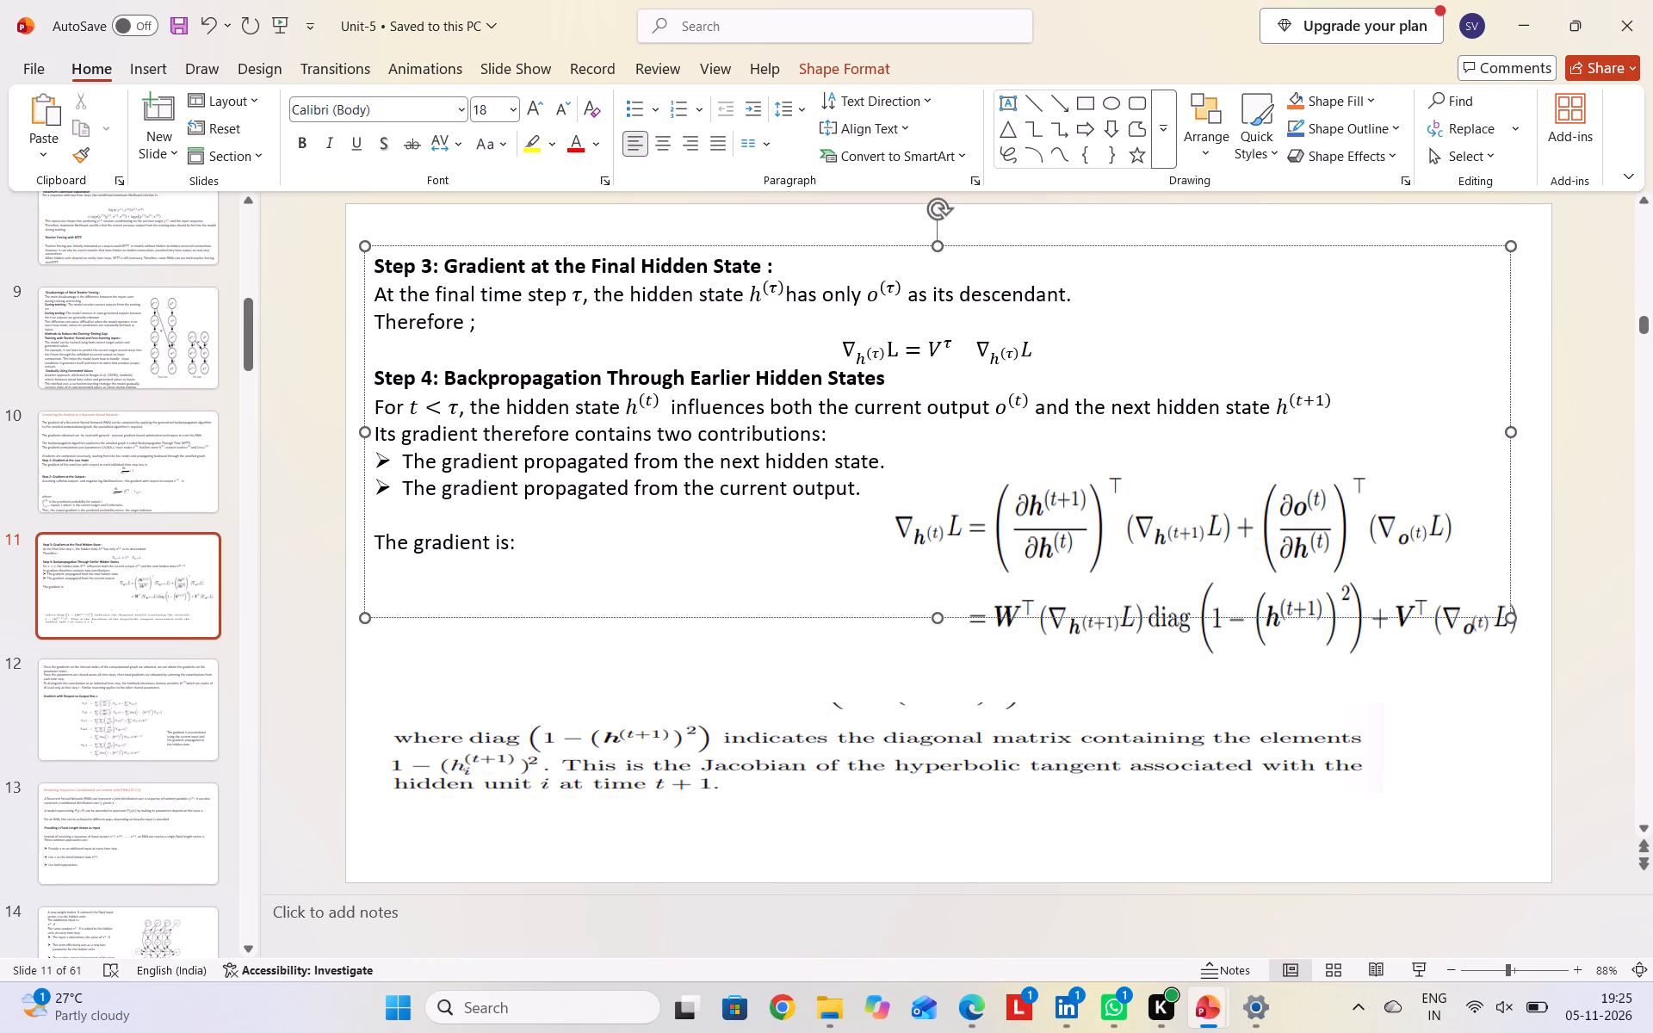
{"action": "left_click", "coordinate": [819, 440]}
{"action": "key", "text": "space"}
Stretch the picture of the "where diag" explanation upward so it starts just below the gradient equation.
{"action": "left_click", "coordinate": [977, 718]}
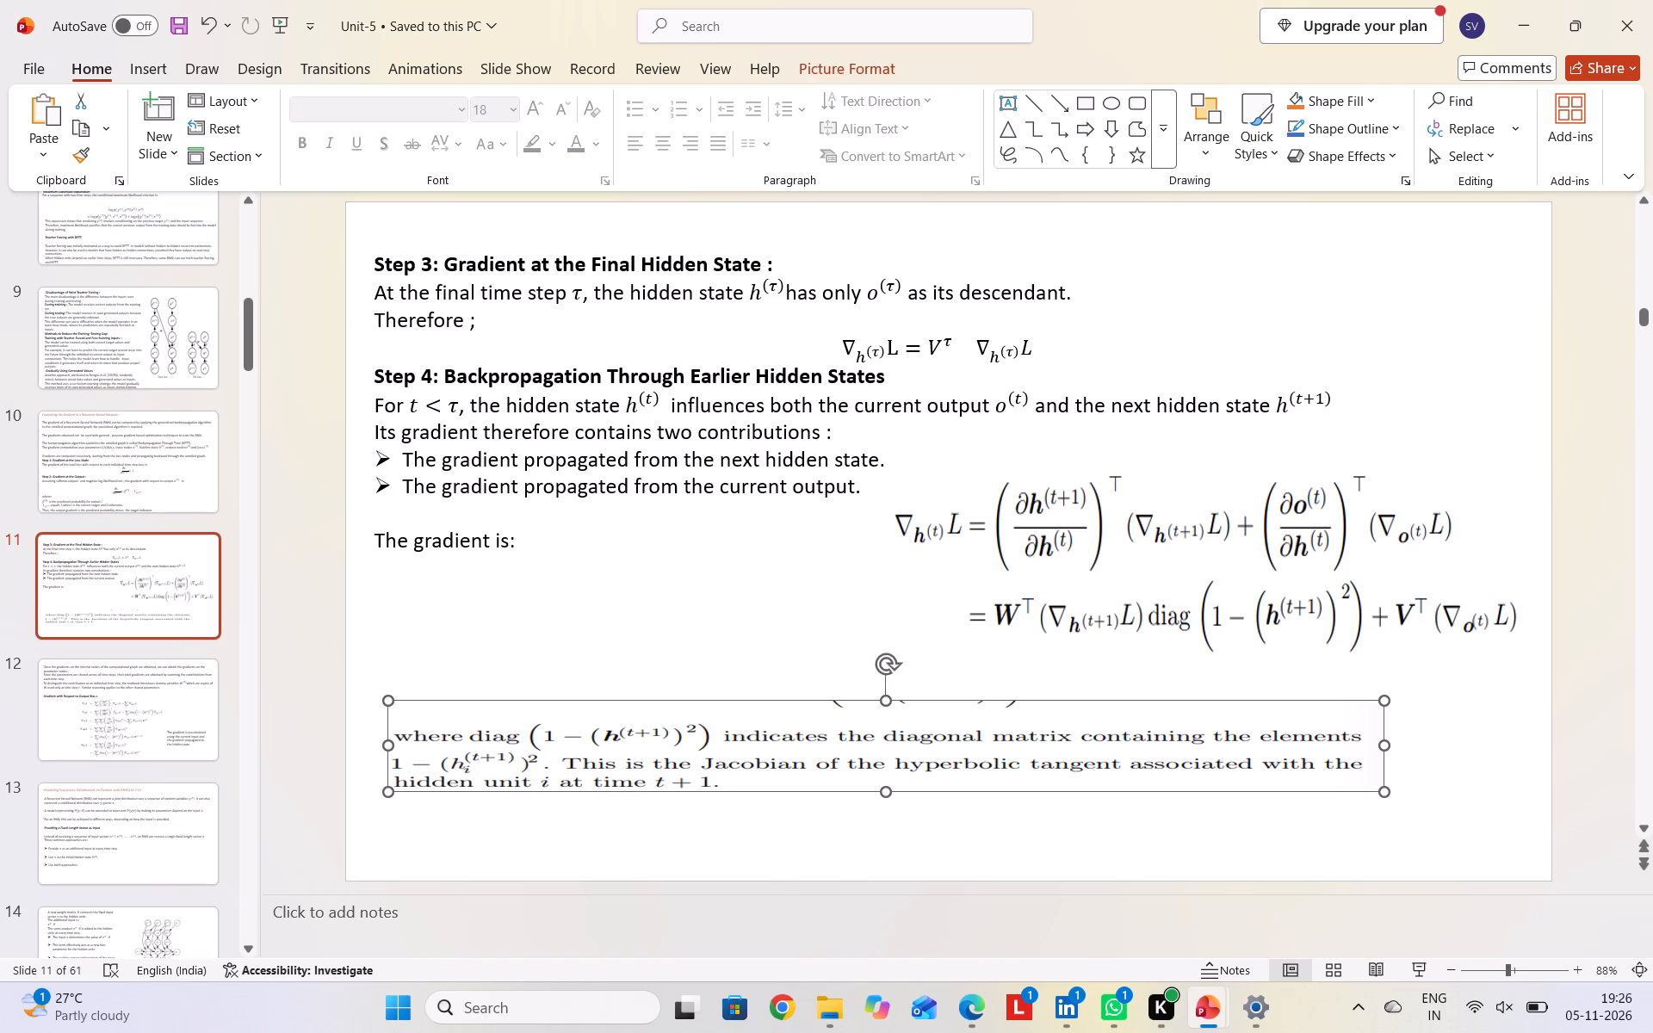
{"action": "left_click_drag", "start_coordinate": [889, 702], "coordinate": [885, 670]}
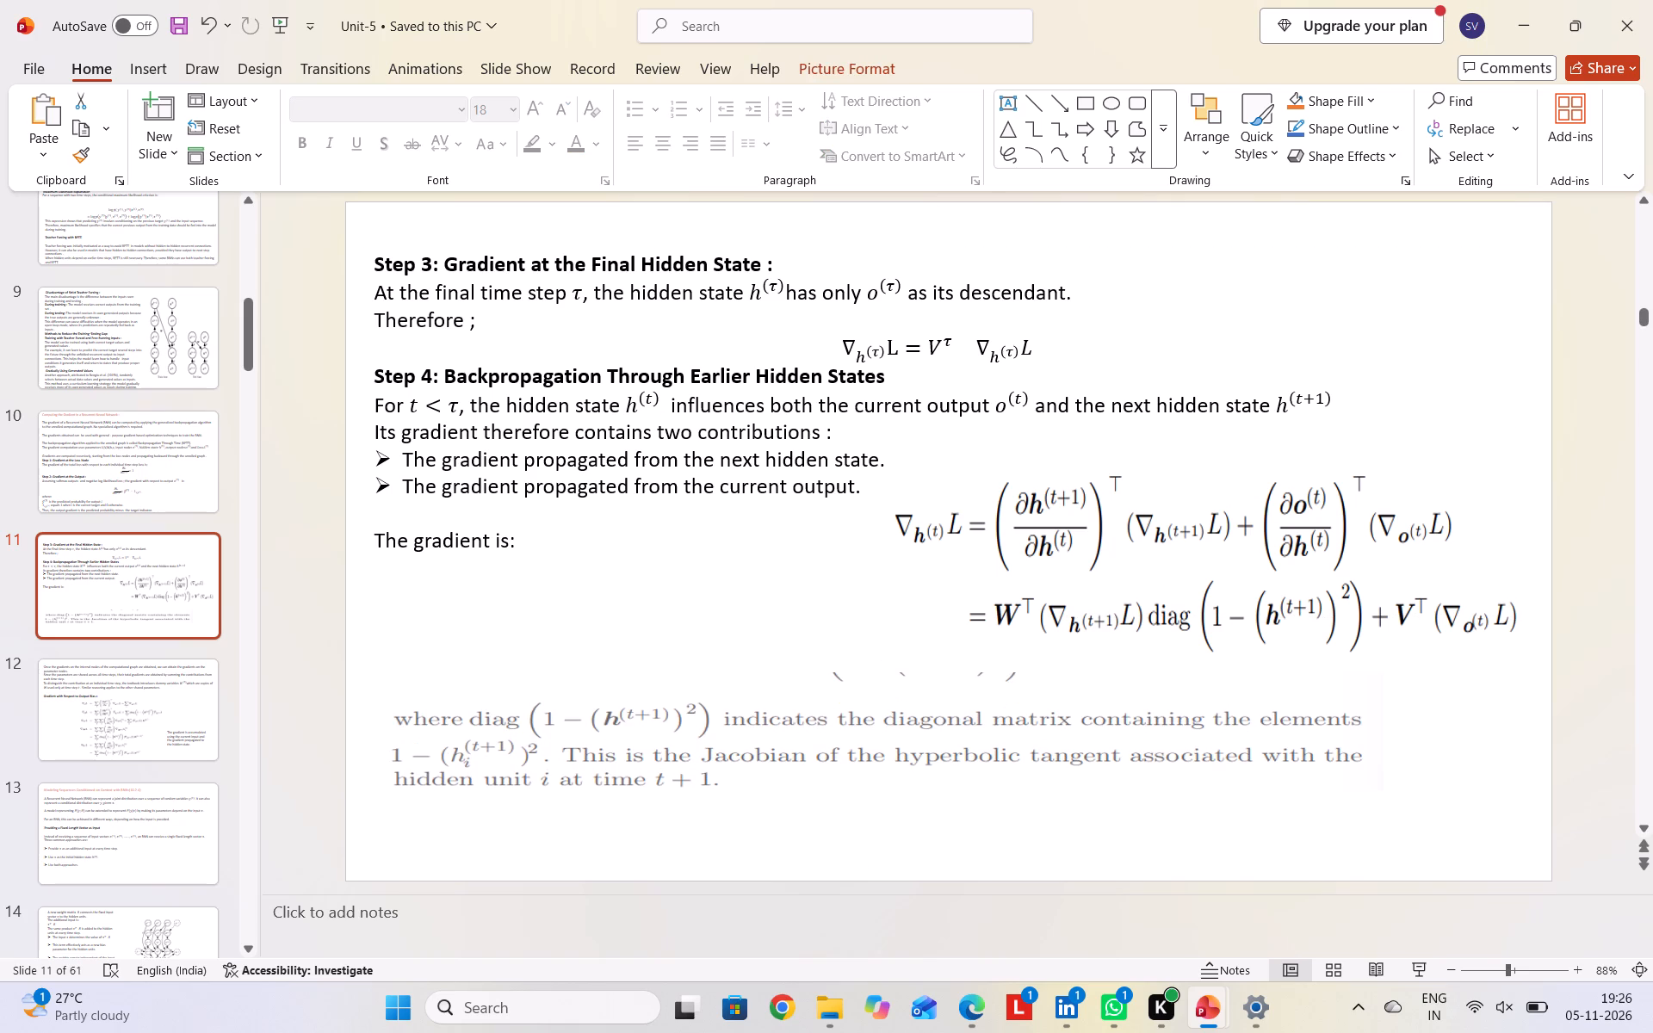
{"action": "left_click_drag", "start_coordinate": [885, 670], "coordinate": [885, 668]}
{"action": "left_click", "coordinate": [775, 609]}
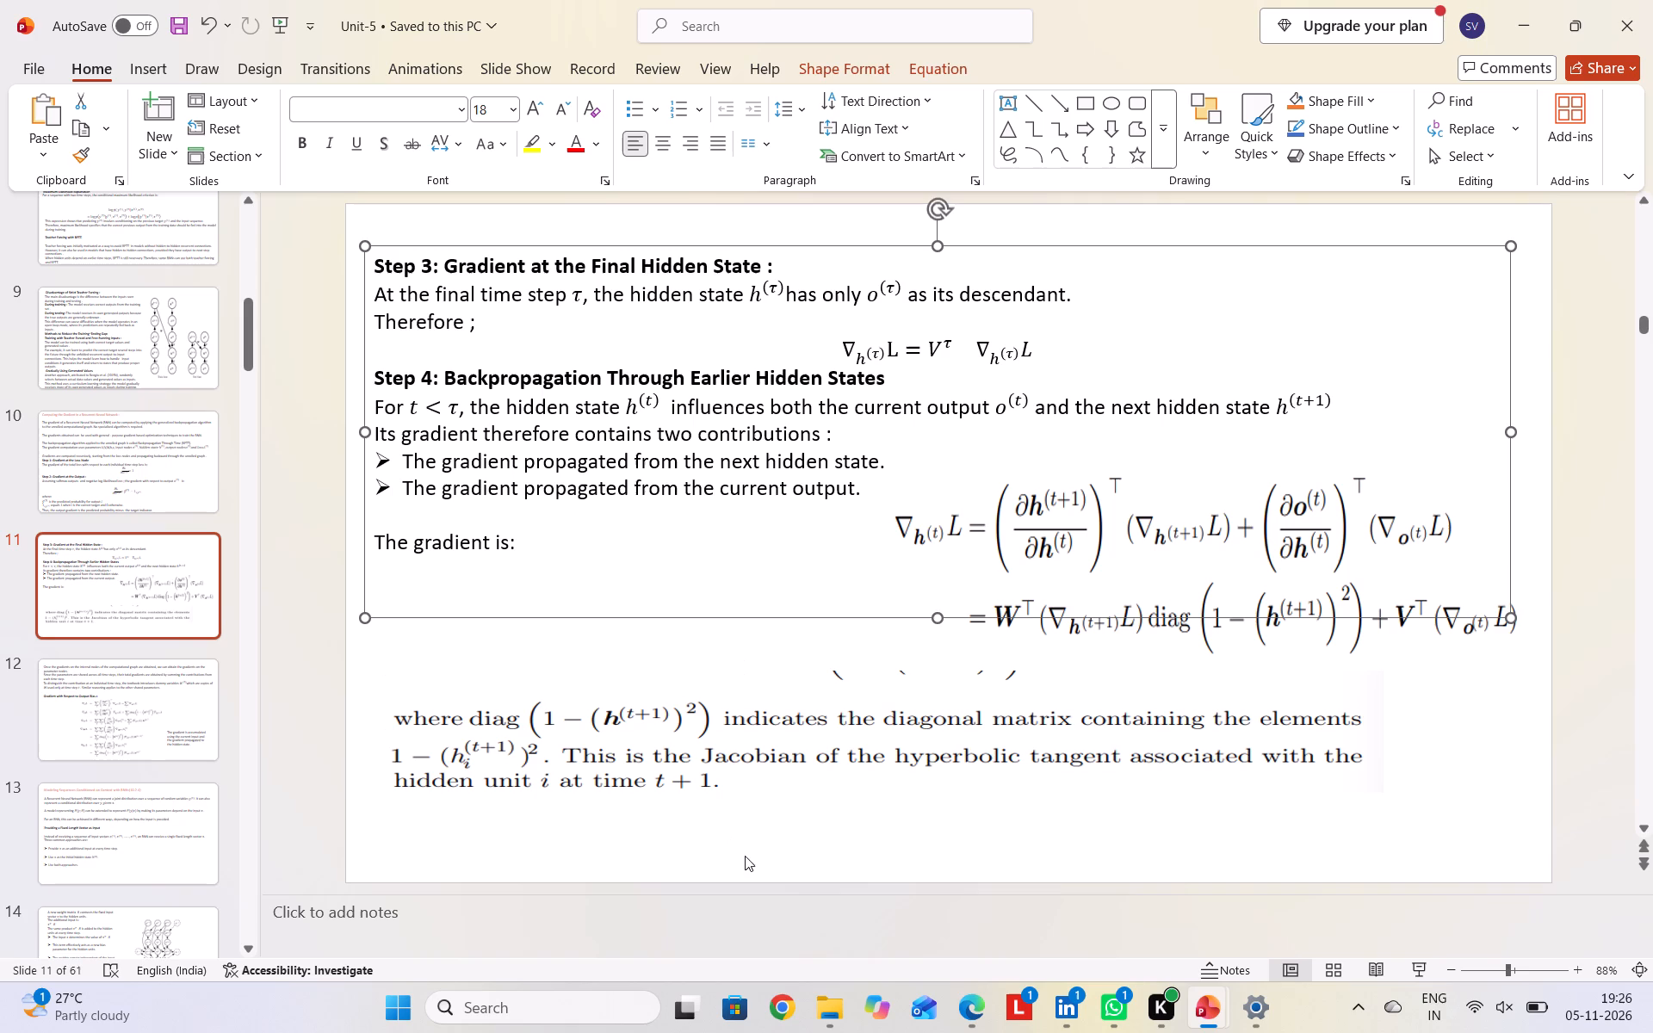
{"action": "left_click", "coordinate": [781, 862]}
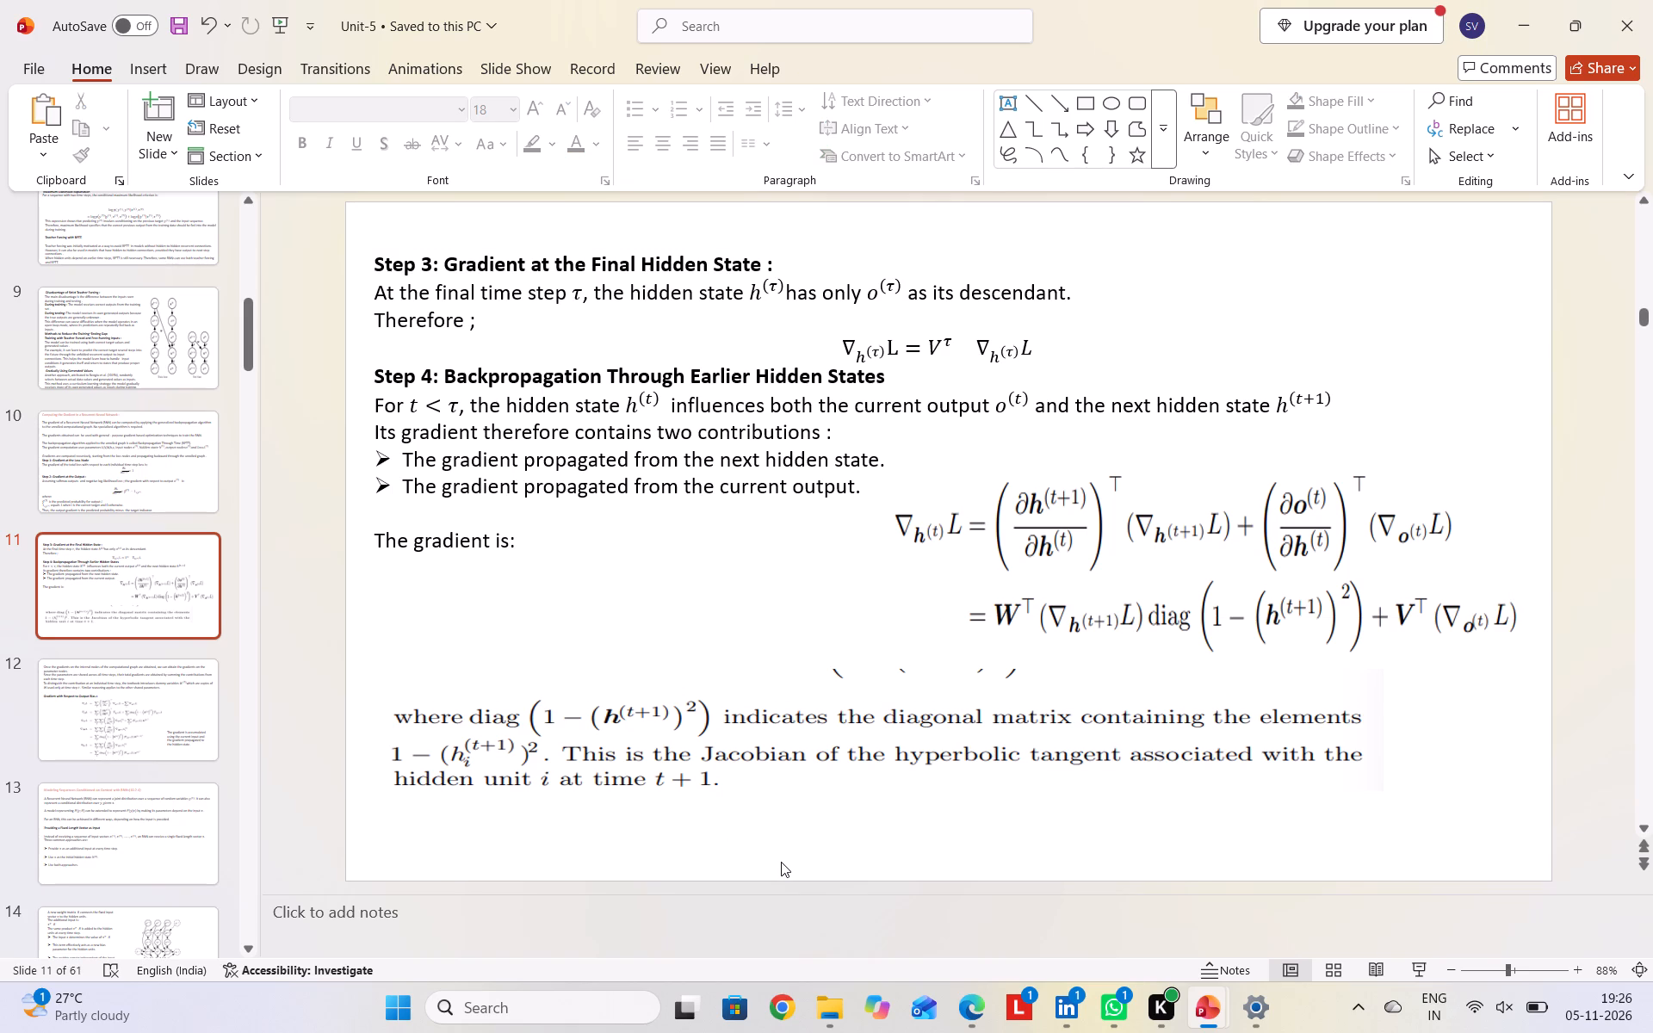
On slide 12, insert a semicolon followed by a space between "all time steps," and "their total gradients".
{"action": "key", "text": "Down"}
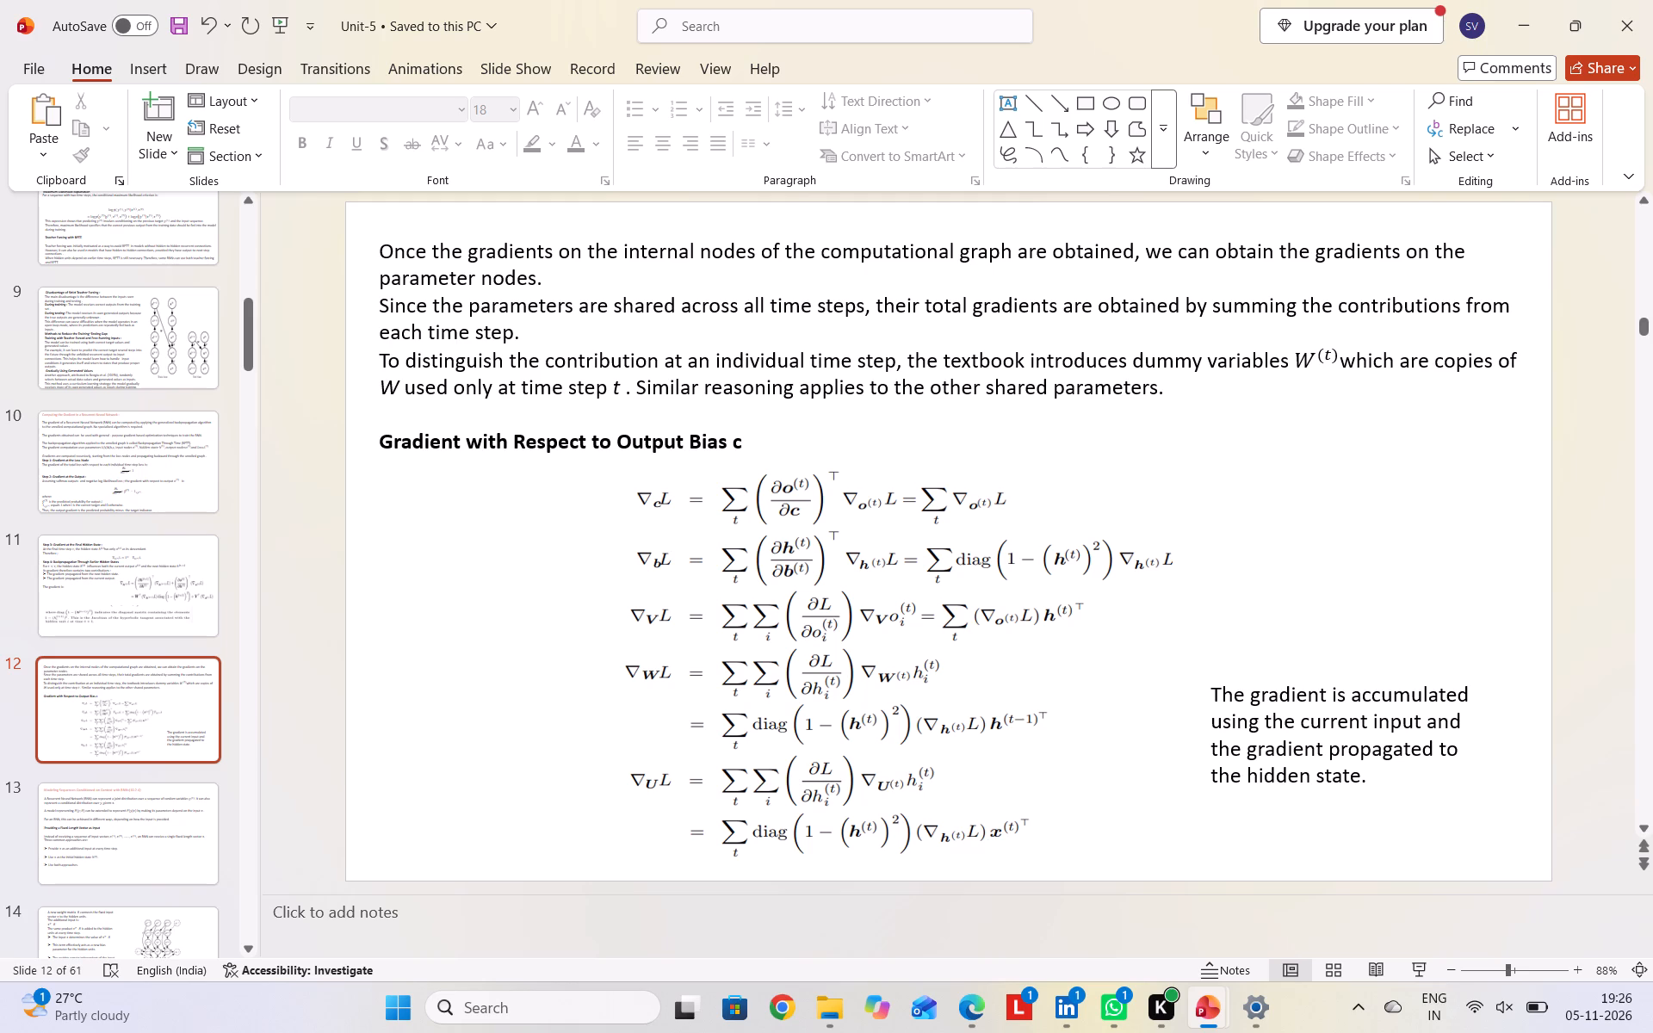
{"action": "left_click", "coordinate": [883, 363]}
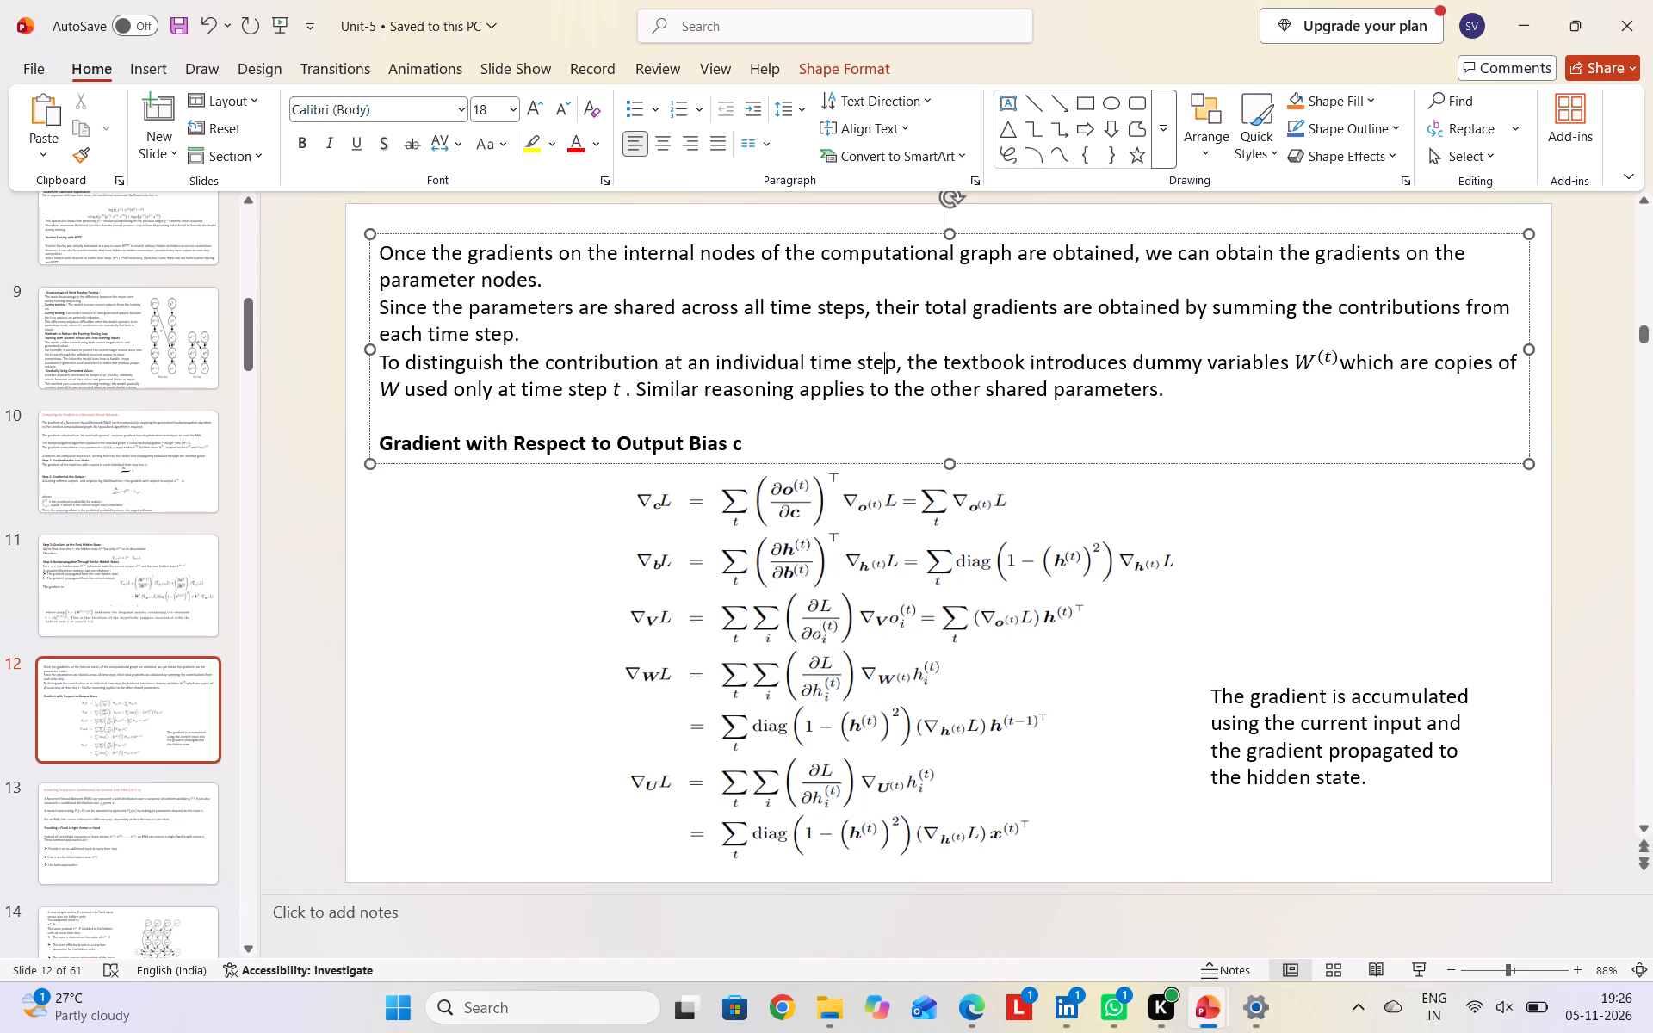
{"action": "left_click", "coordinate": [876, 316]}
{"action": "key", "text": "BackSpace"}
{"action": "key", "text": "space"}
{"action": "key", "text": "semicolon"}
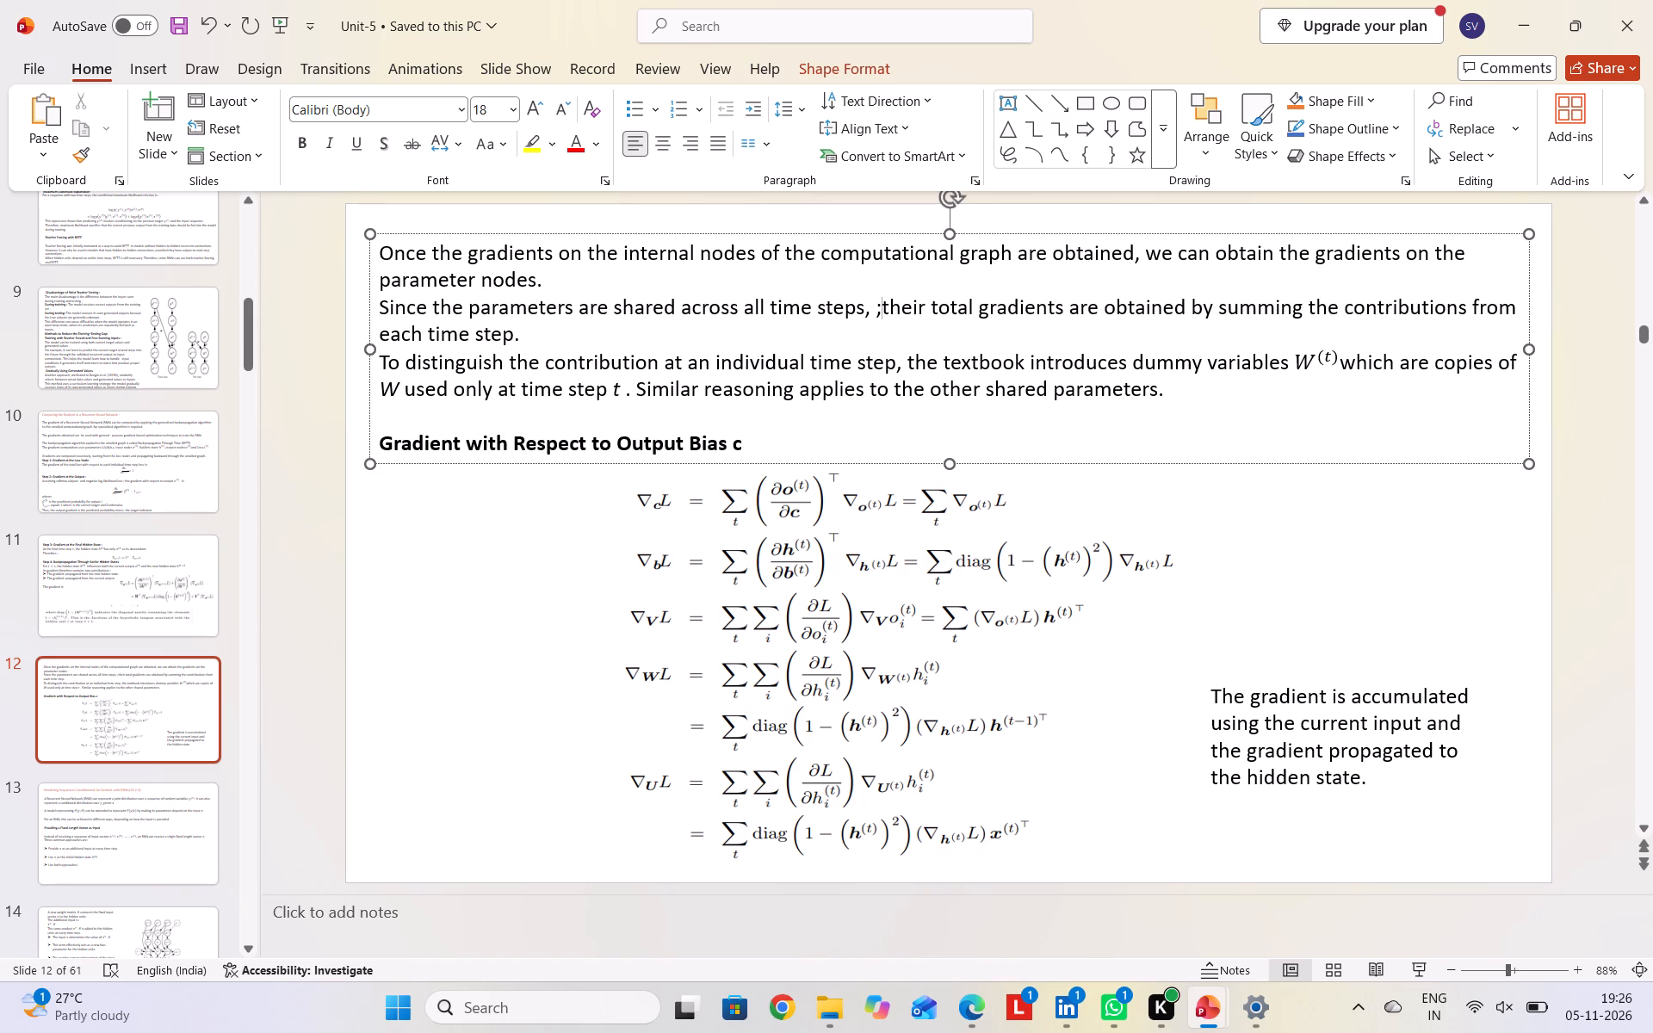
{"action": "key", "text": "space"}
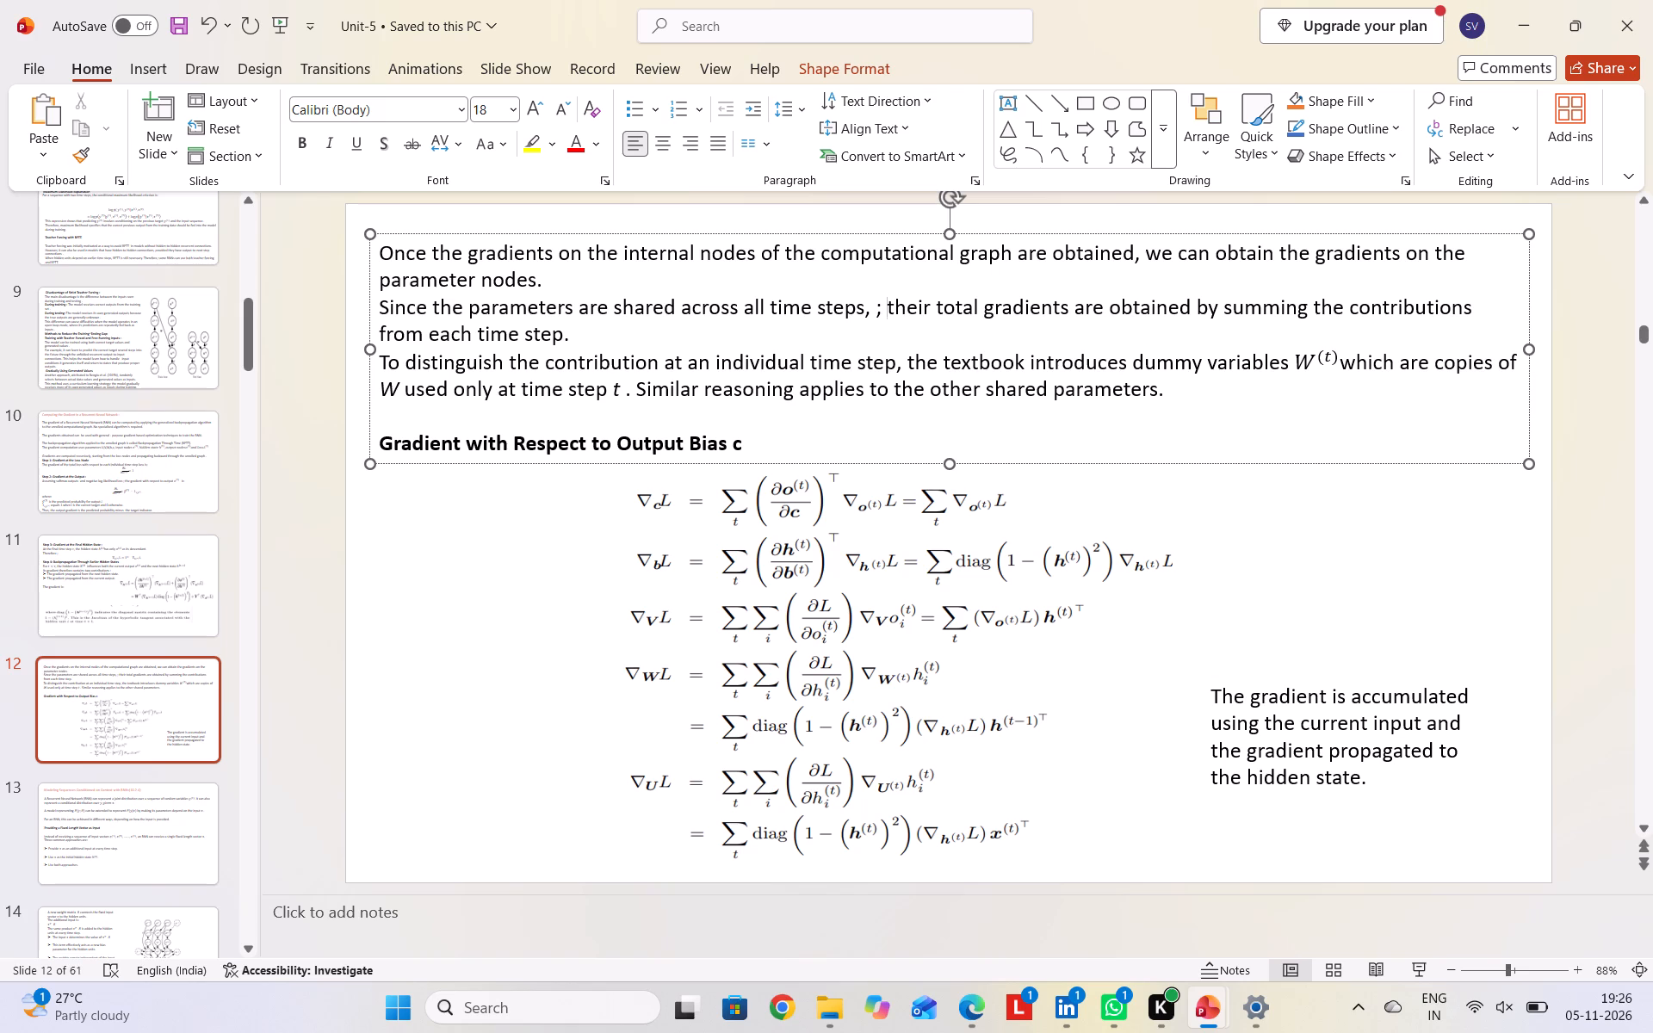
{"action": "left_click", "coordinate": [551, 535]}
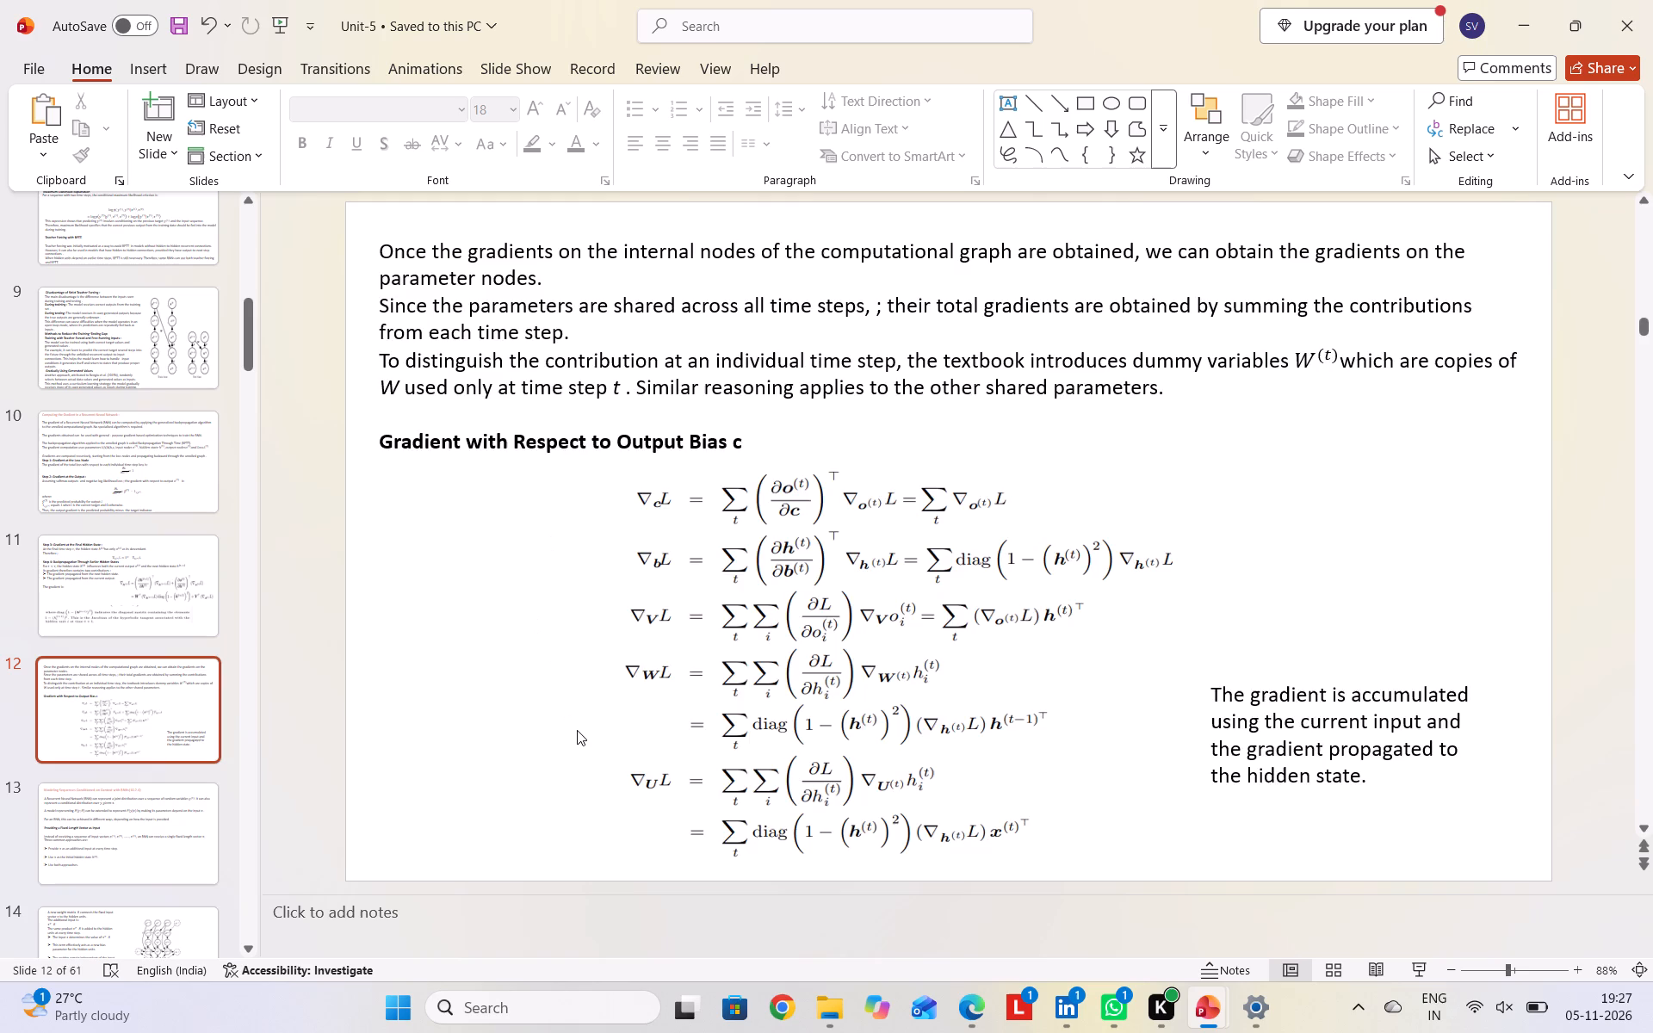
On slide 13, delete the section number "(10.2.4)" from the title "Modeling Sequences Conditioned on Context with RNNs".
{"action": "key", "text": "Down"}
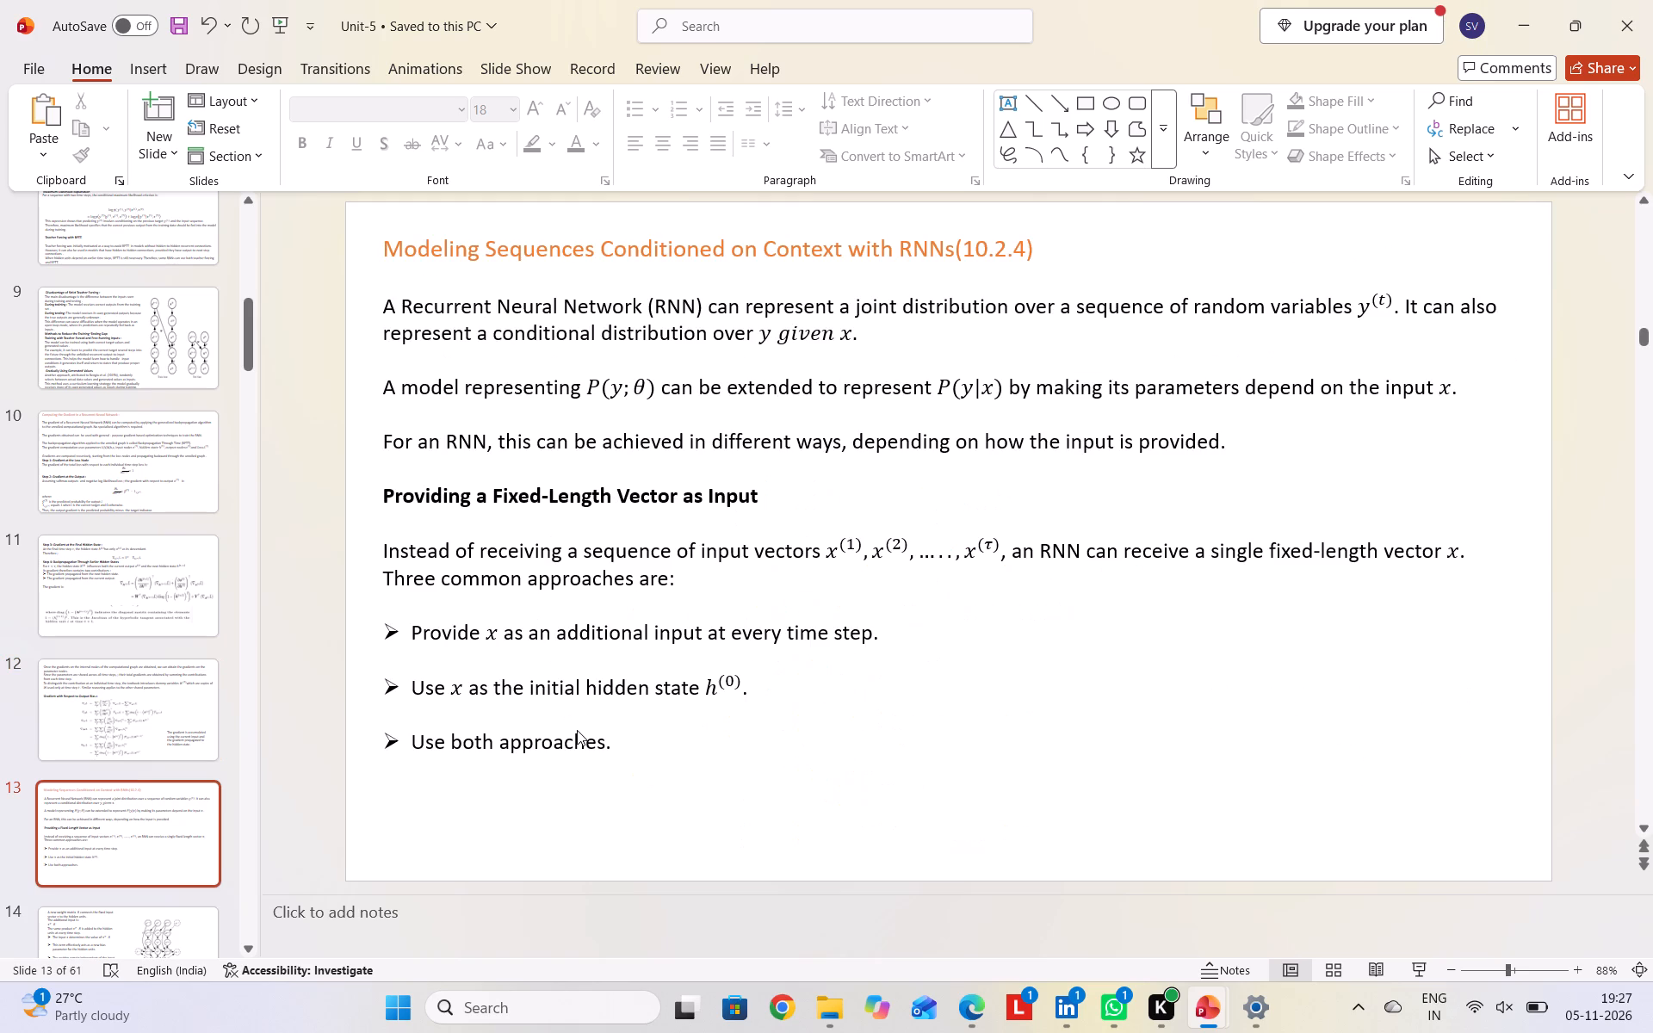
{"action": "left_click", "coordinate": [1049, 262]}
{"action": "key", "text": "BackSpace"}
{"action": "key", "text": "BackSpace"}
{"action": "key", "text": "BackSpace"}
{"action": "key", "text": "BackSpace"}
{"action": "key", "text": "BackSpace"}
{"action": "key", "text": "BackSpace"}
{"action": "key", "text": "BackSpace"}
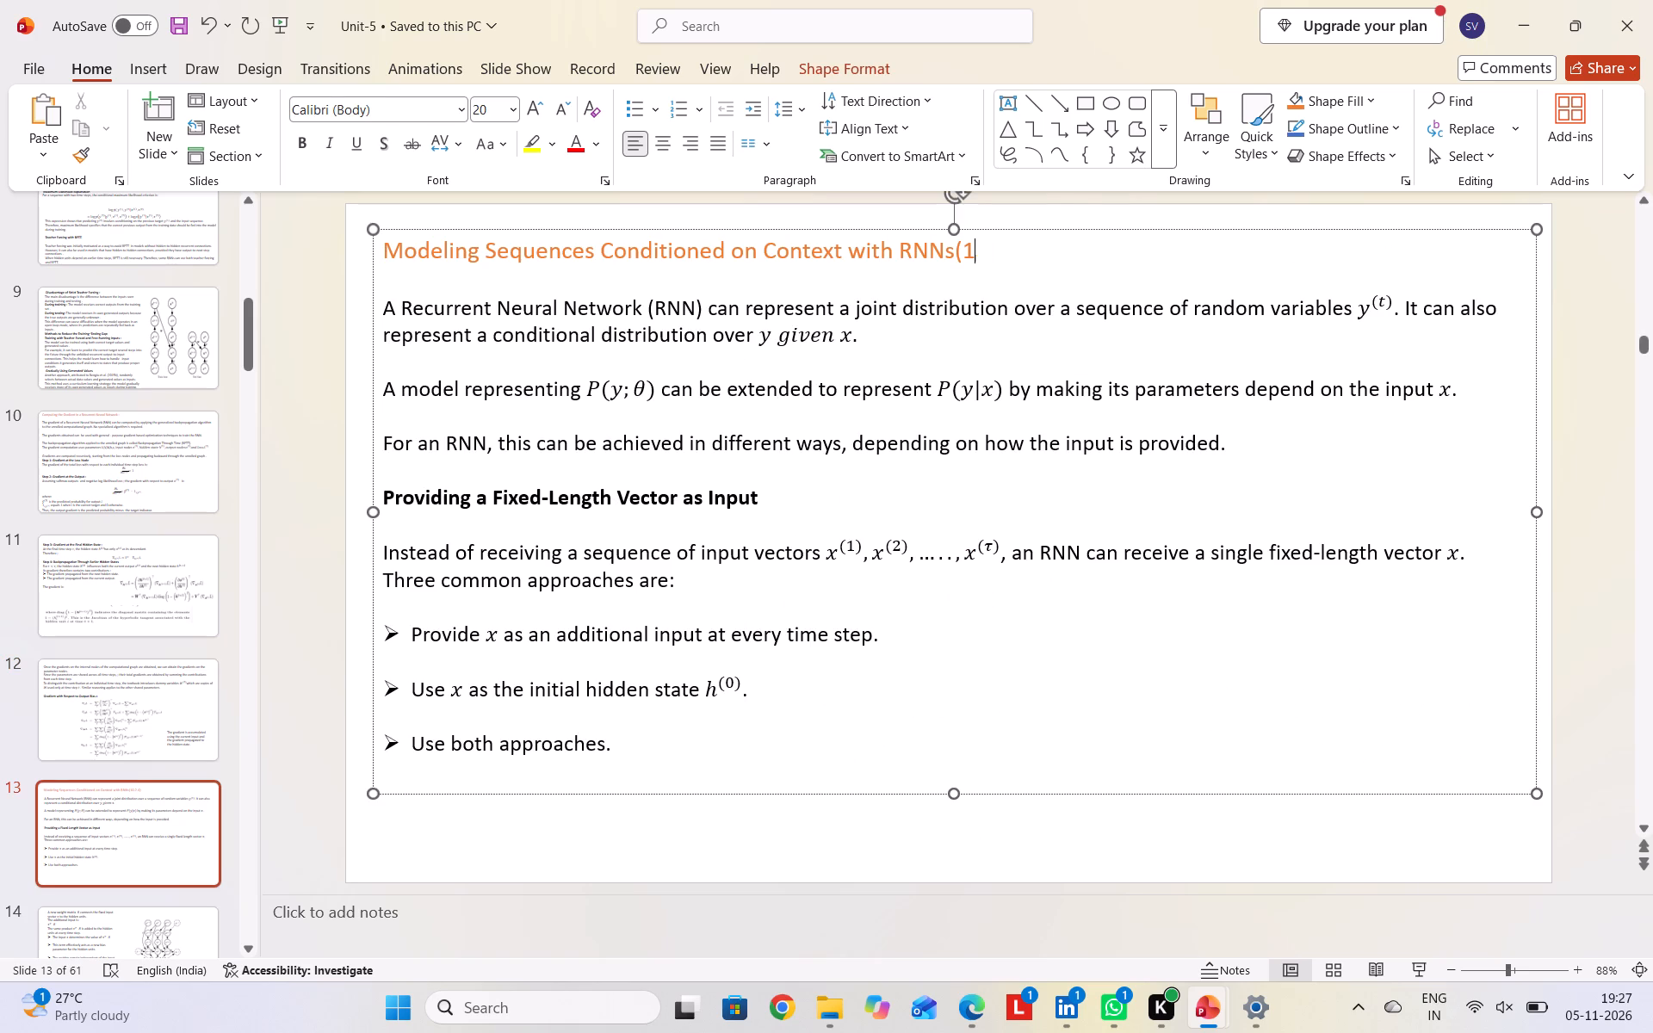
{"action": "key", "text": "BackSpace"}
In the first sentence of slide 13, add an extra space after "distribution" and another after "joint".
{"action": "left_click", "coordinate": [1015, 308]}
{"action": "key", "text": "space"}
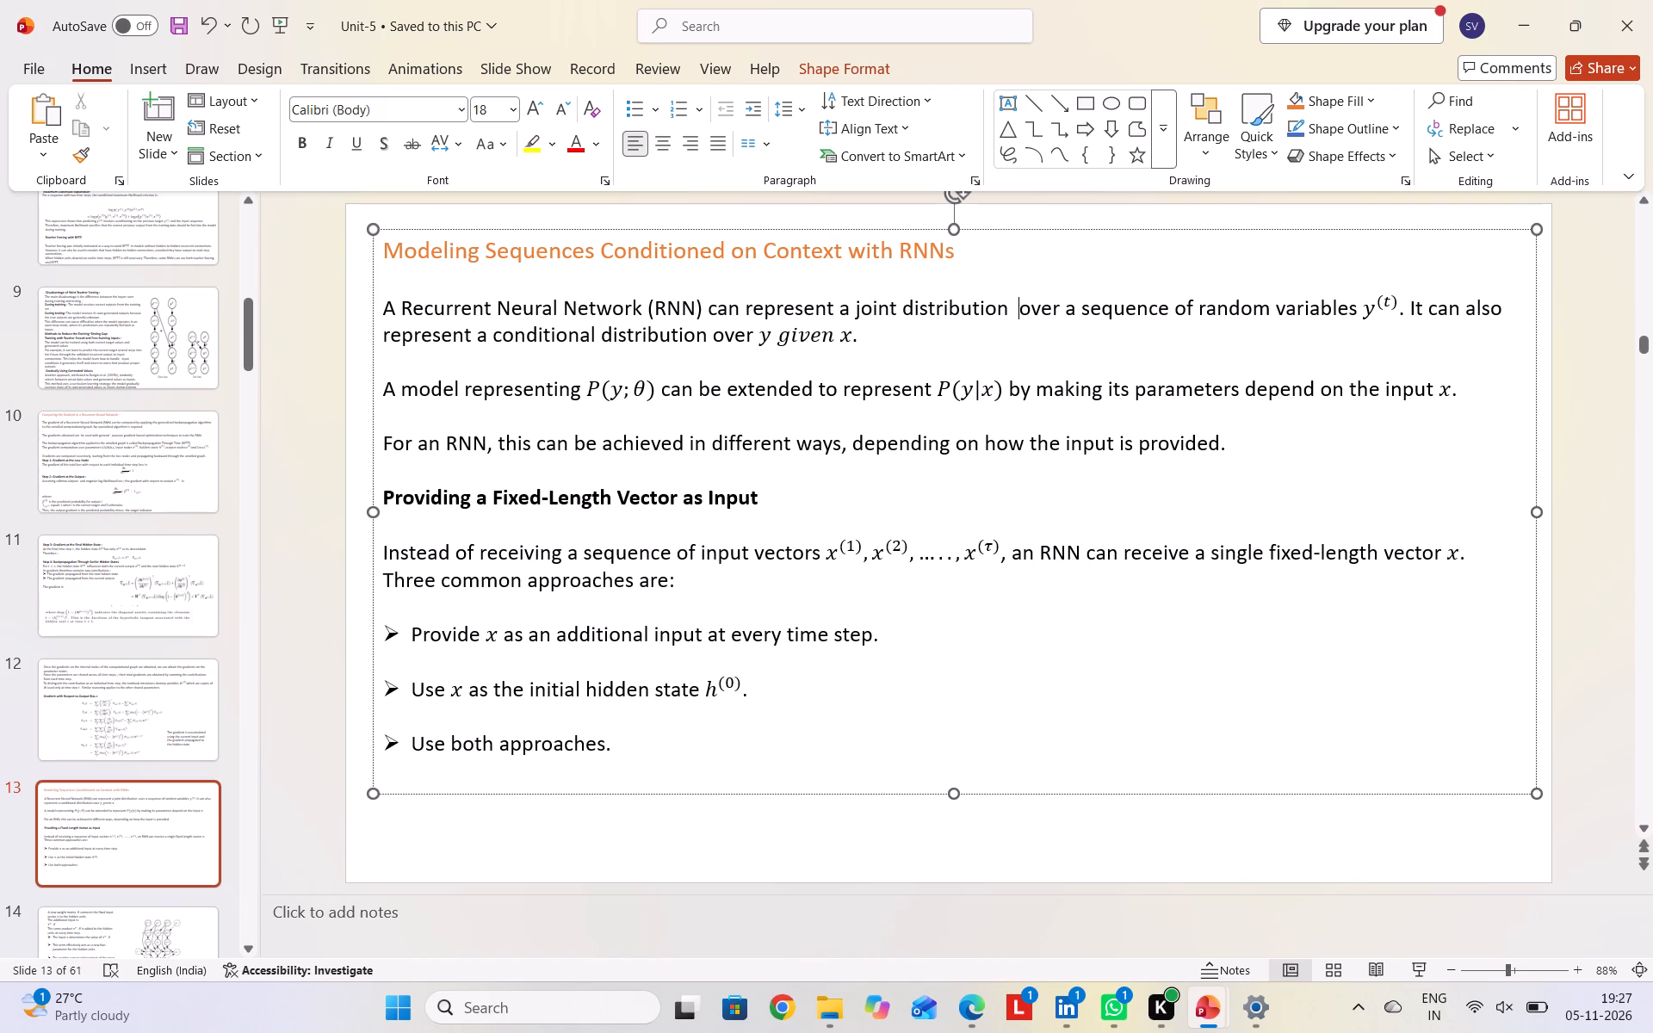
{"action": "left_click", "coordinate": [903, 309]}
{"action": "key", "text": "space"}
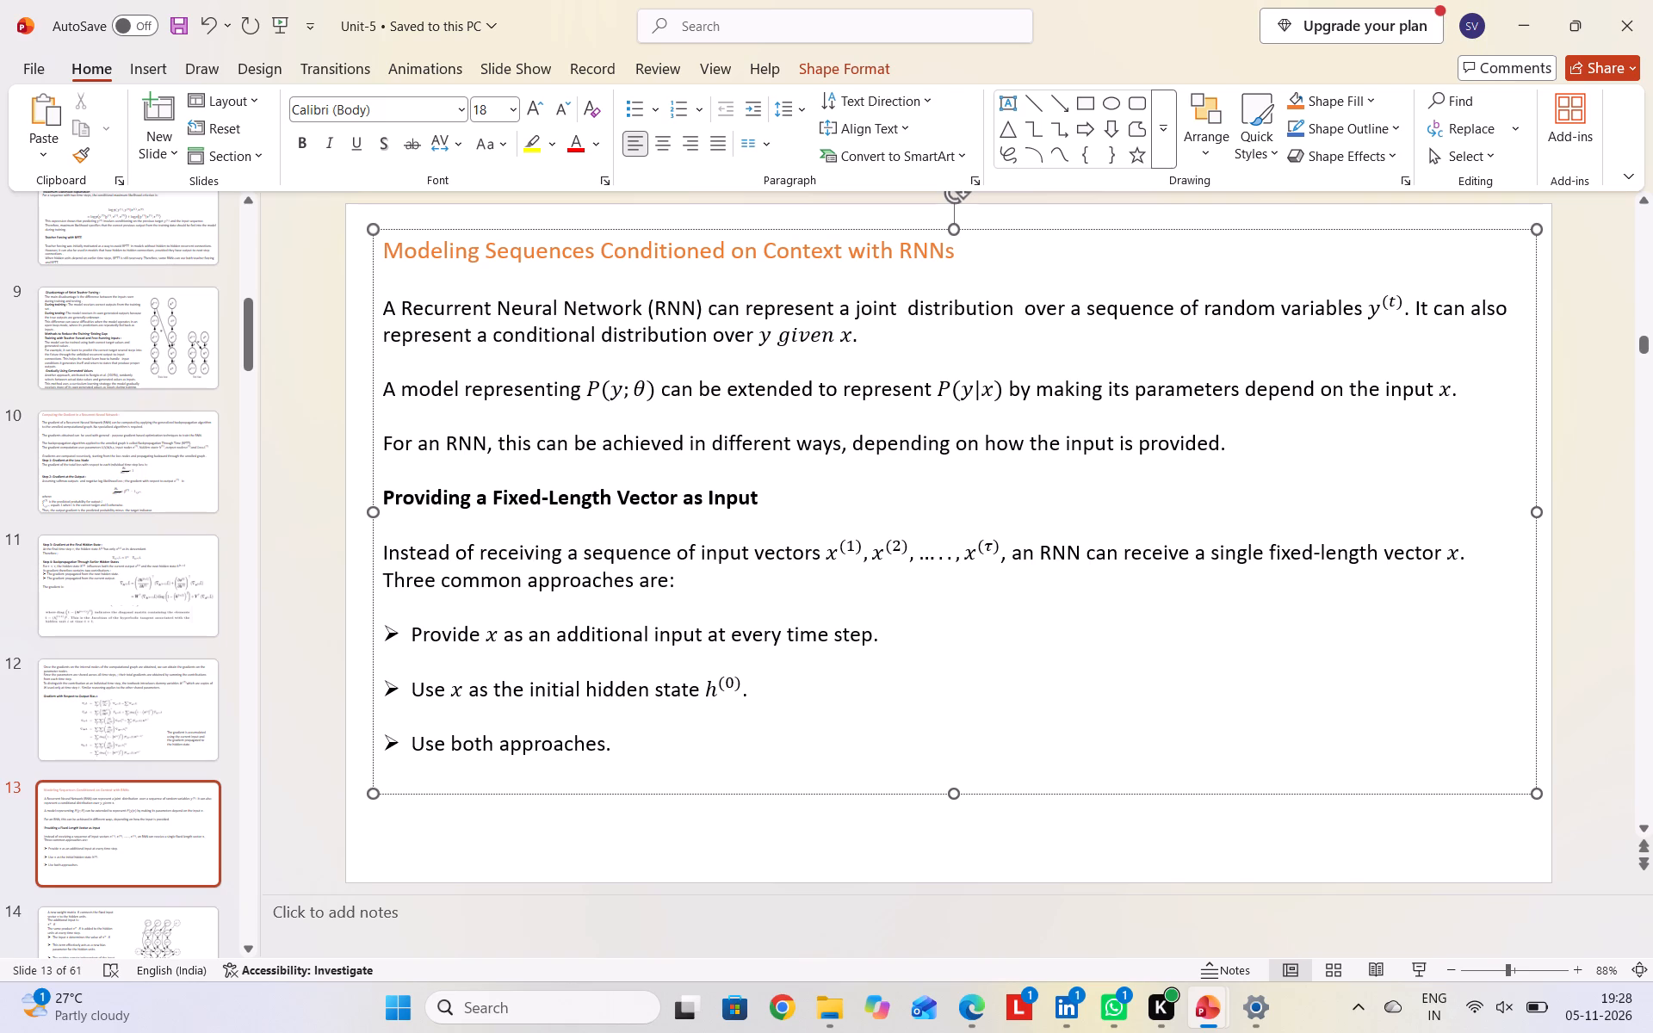
{"action": "left_click", "coordinate": [879, 324]}
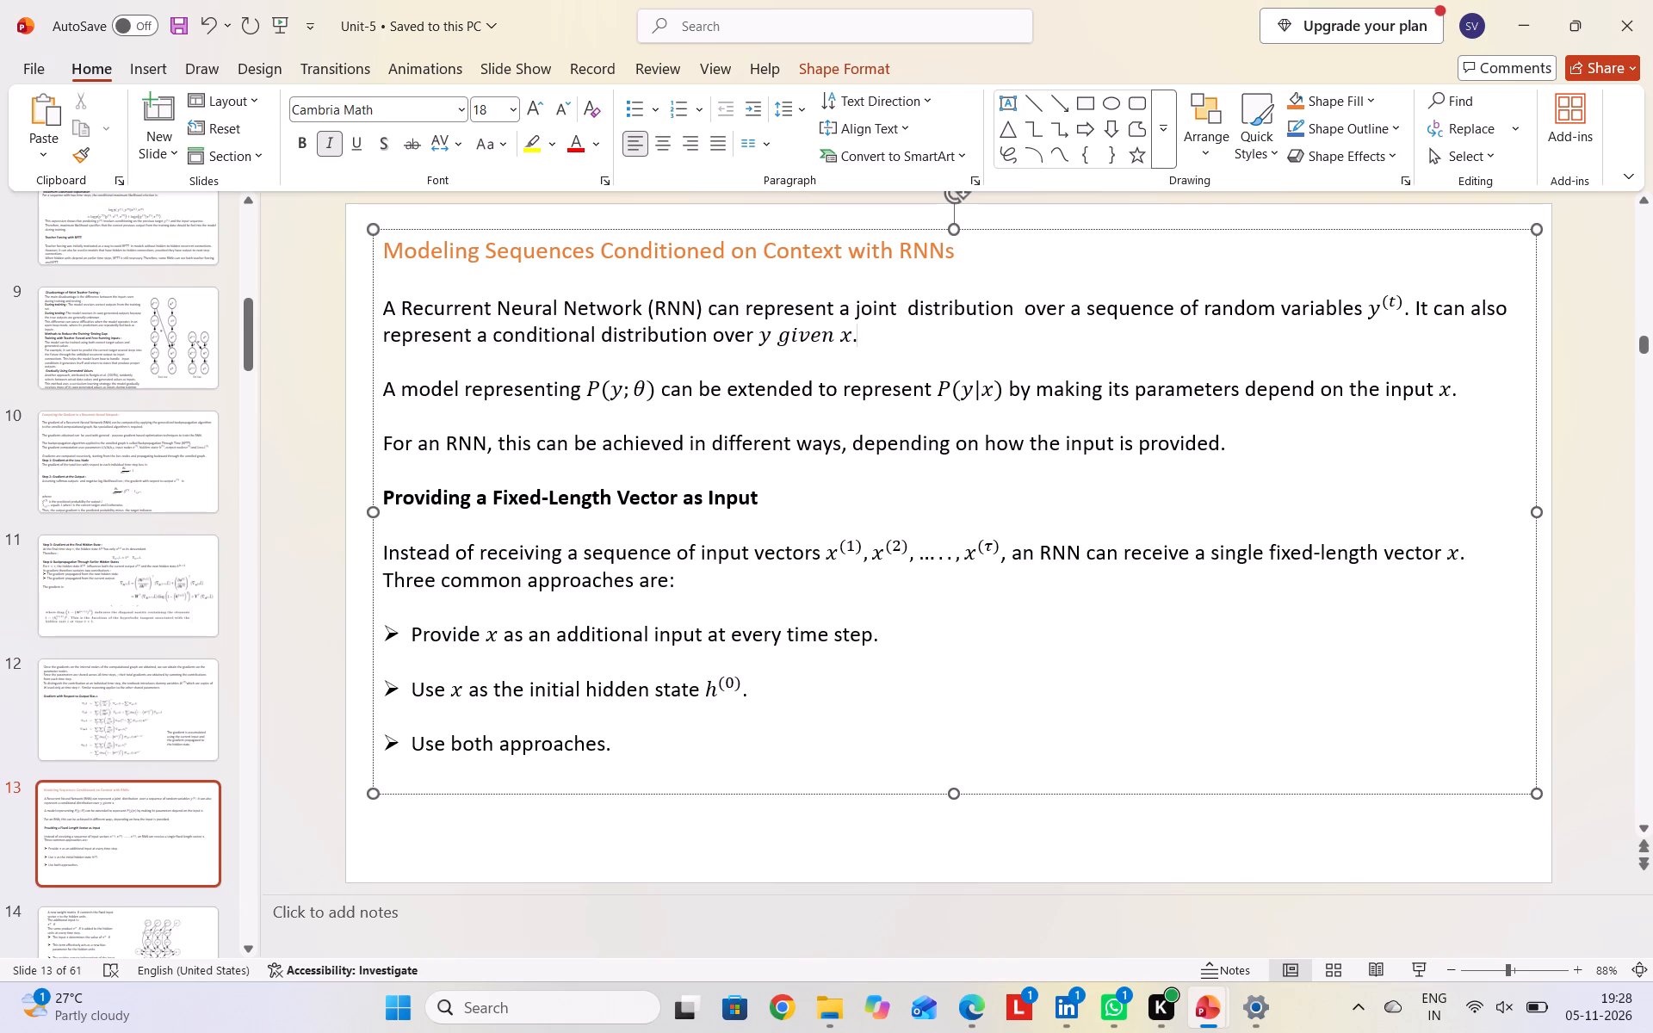
On slide 13, add a space between "y given x" and the full stop that follows it.
{"action": "key", "text": "Left"}
{"action": "key", "text": "space"}
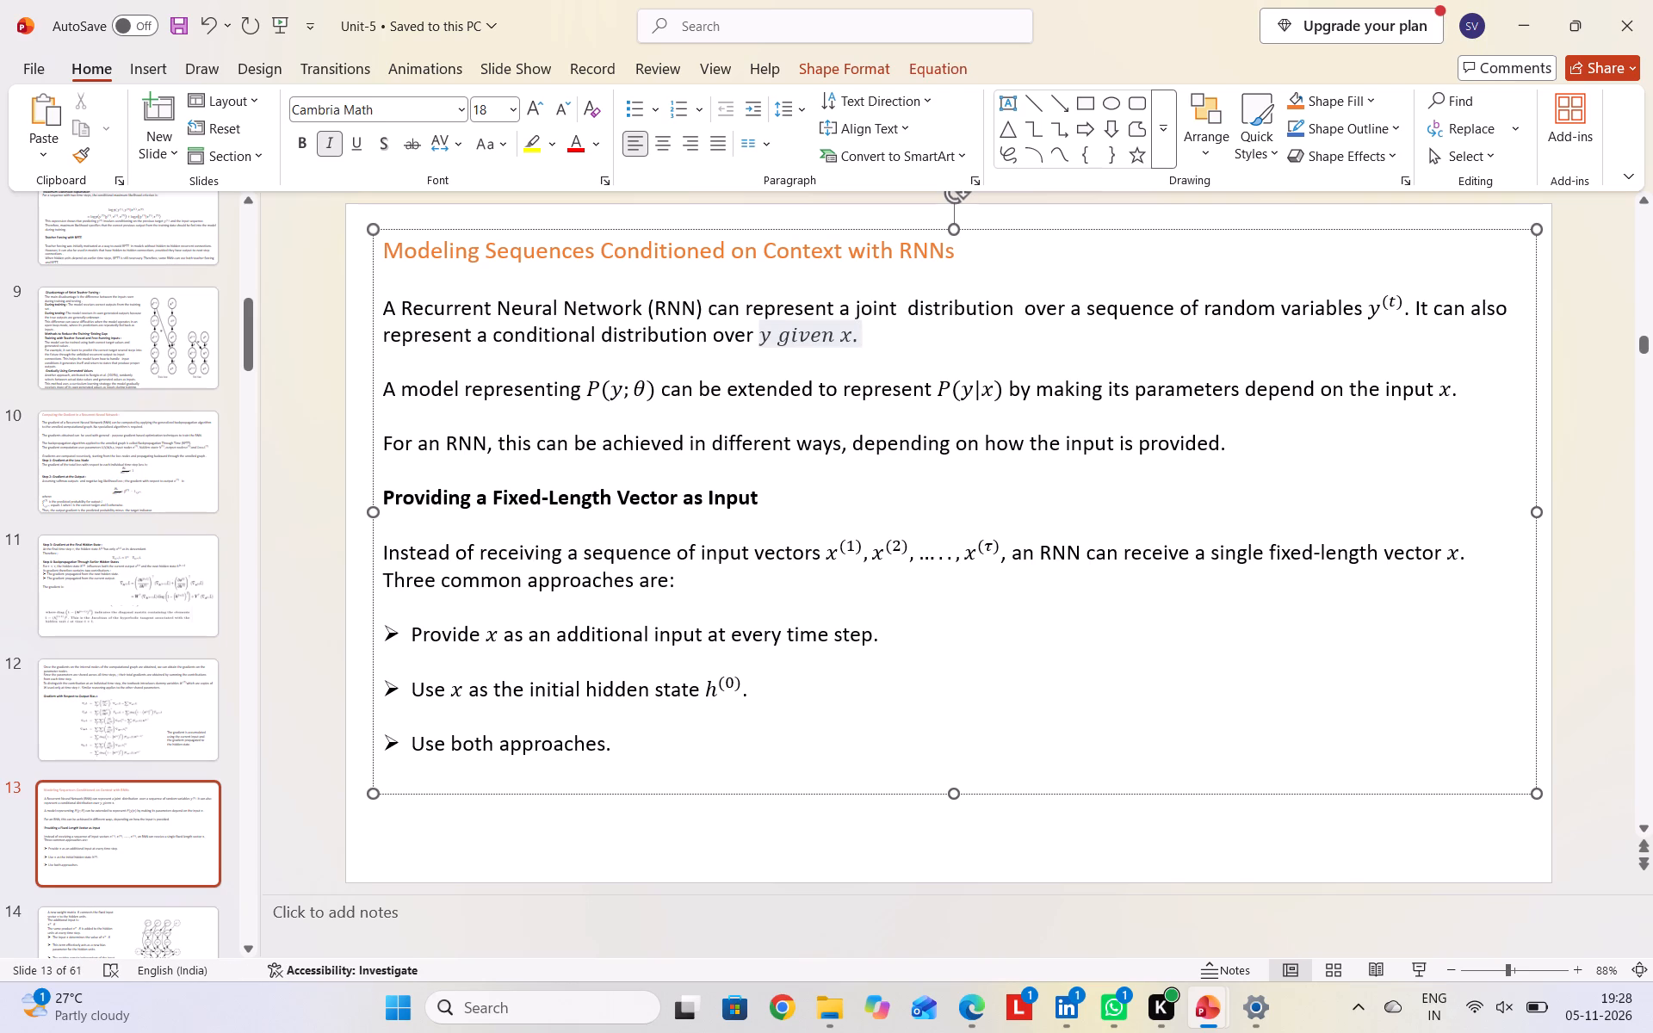
{"action": "right_click", "coordinate": [847, 347]}
{"action": "left_click", "coordinate": [755, 391]}
{"action": "key", "text": "space"}
{"action": "left_click", "coordinate": [763, 408]}
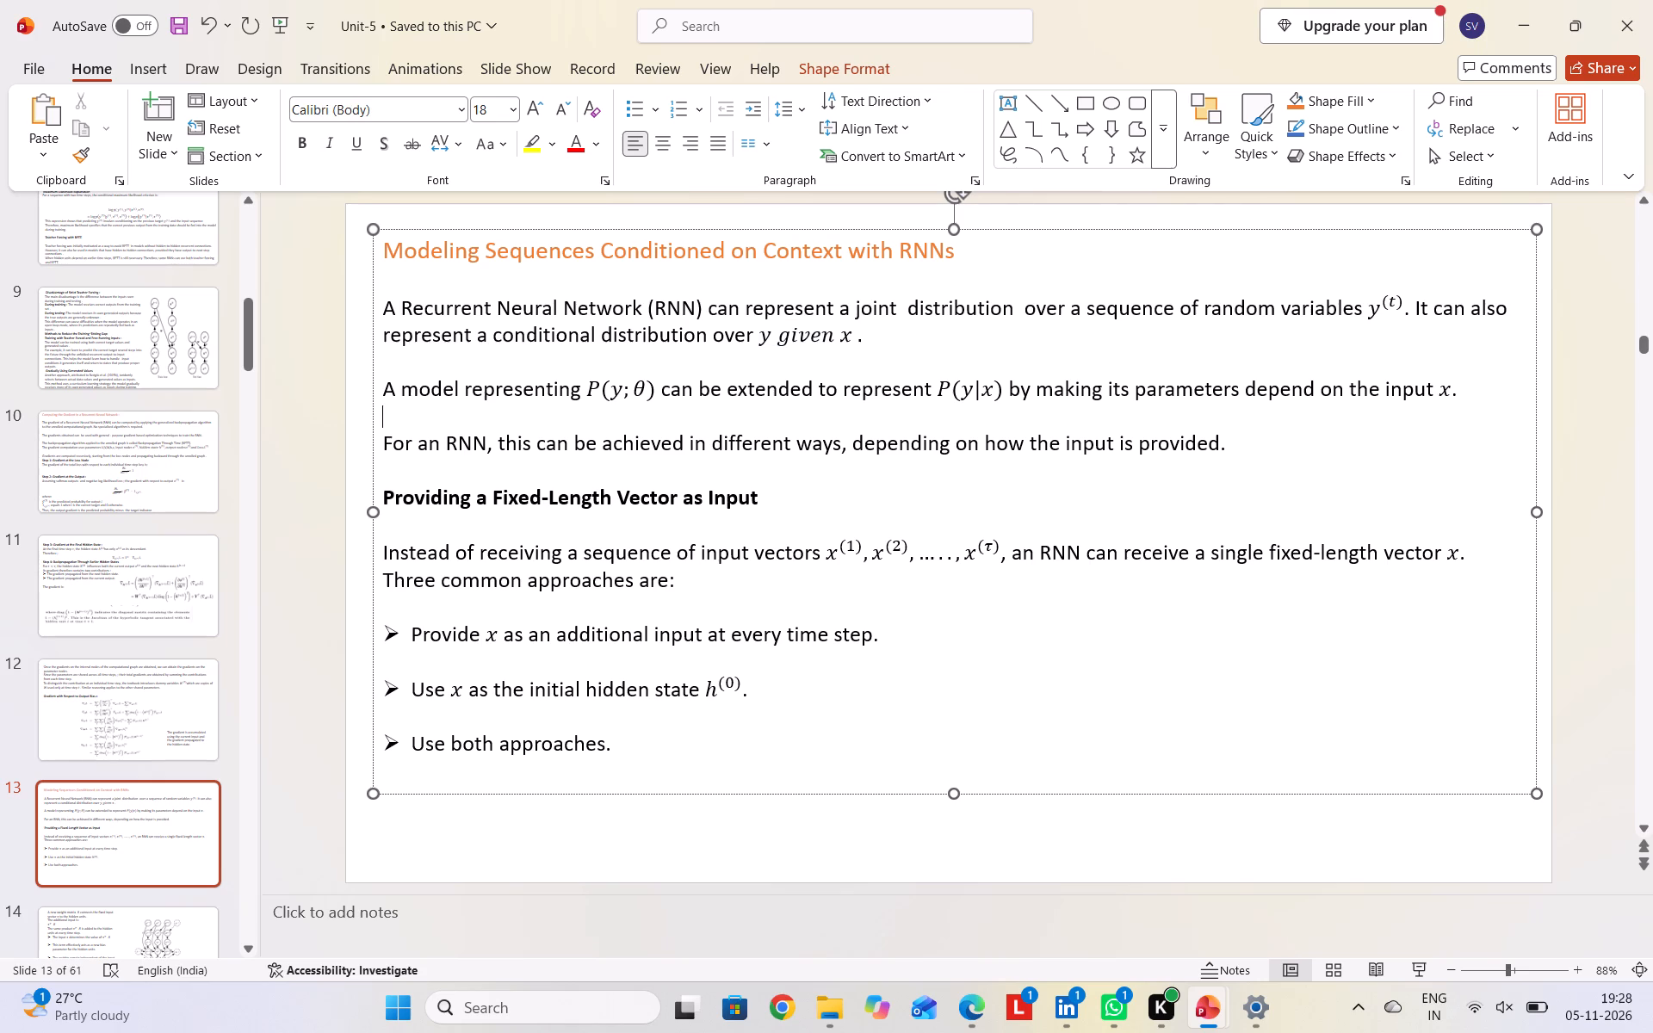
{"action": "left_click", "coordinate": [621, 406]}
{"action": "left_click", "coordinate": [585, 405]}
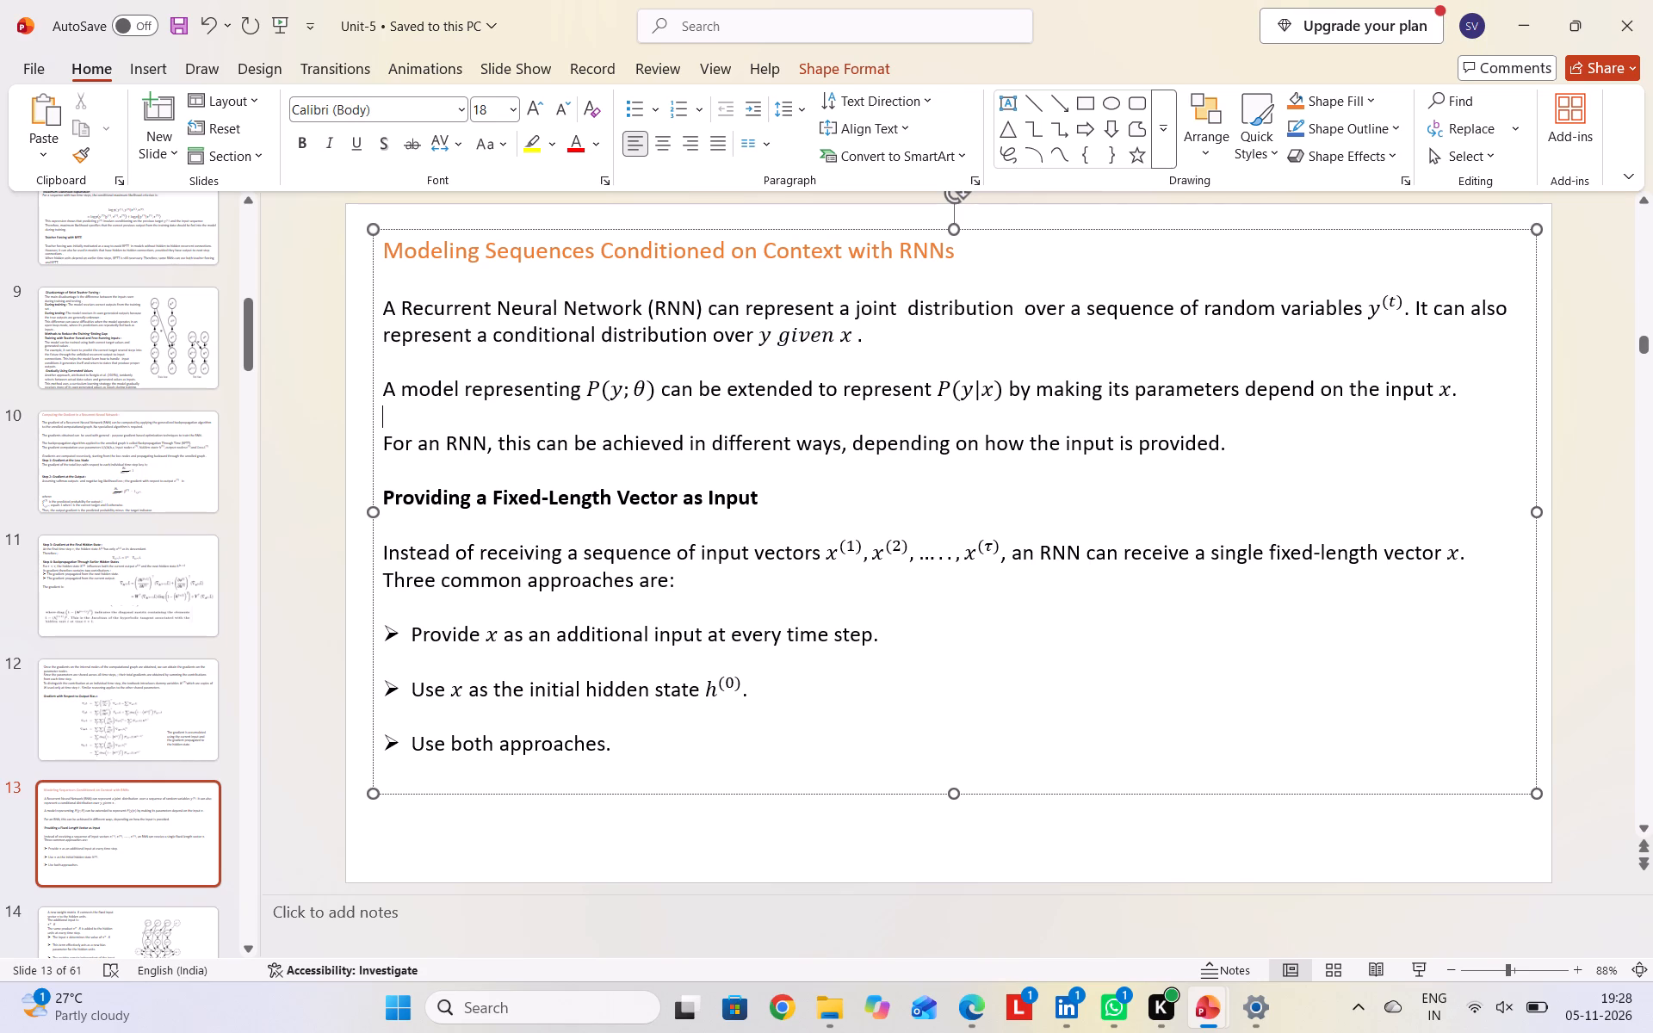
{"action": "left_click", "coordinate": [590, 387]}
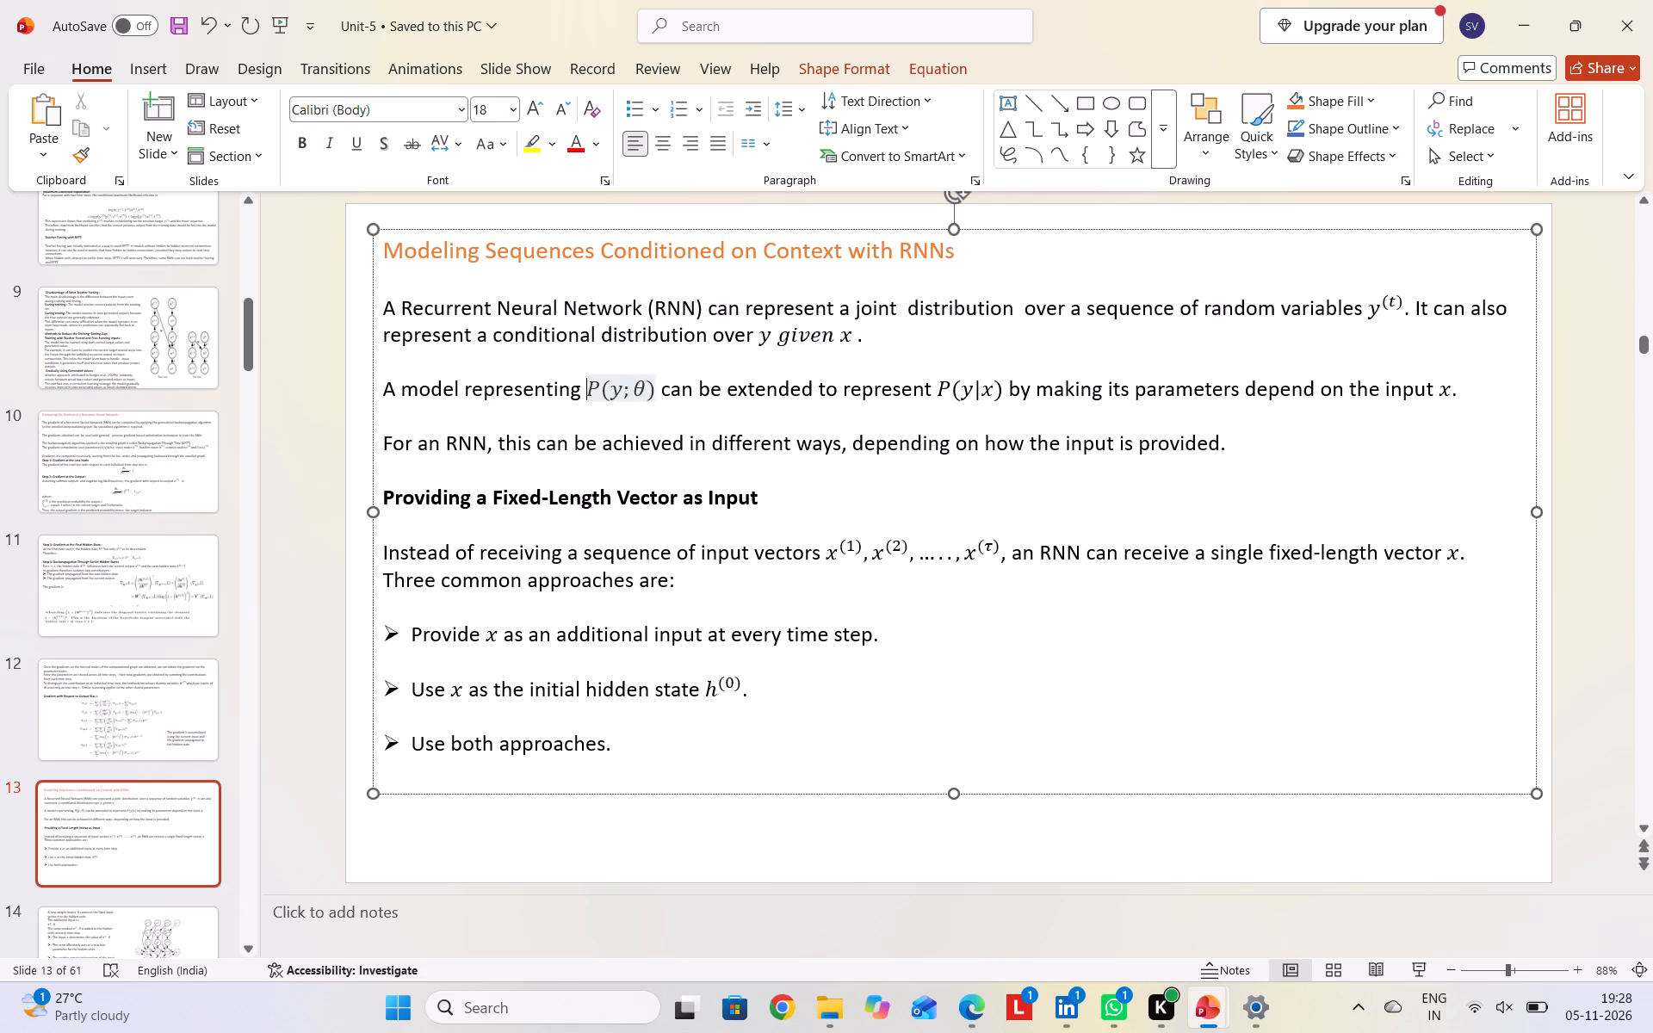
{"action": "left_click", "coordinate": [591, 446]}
Add a space before the full stop in the bullets "Use both approaches" and "Provide x as an additional input at every time step".
{"action": "left_click", "coordinate": [640, 741]}
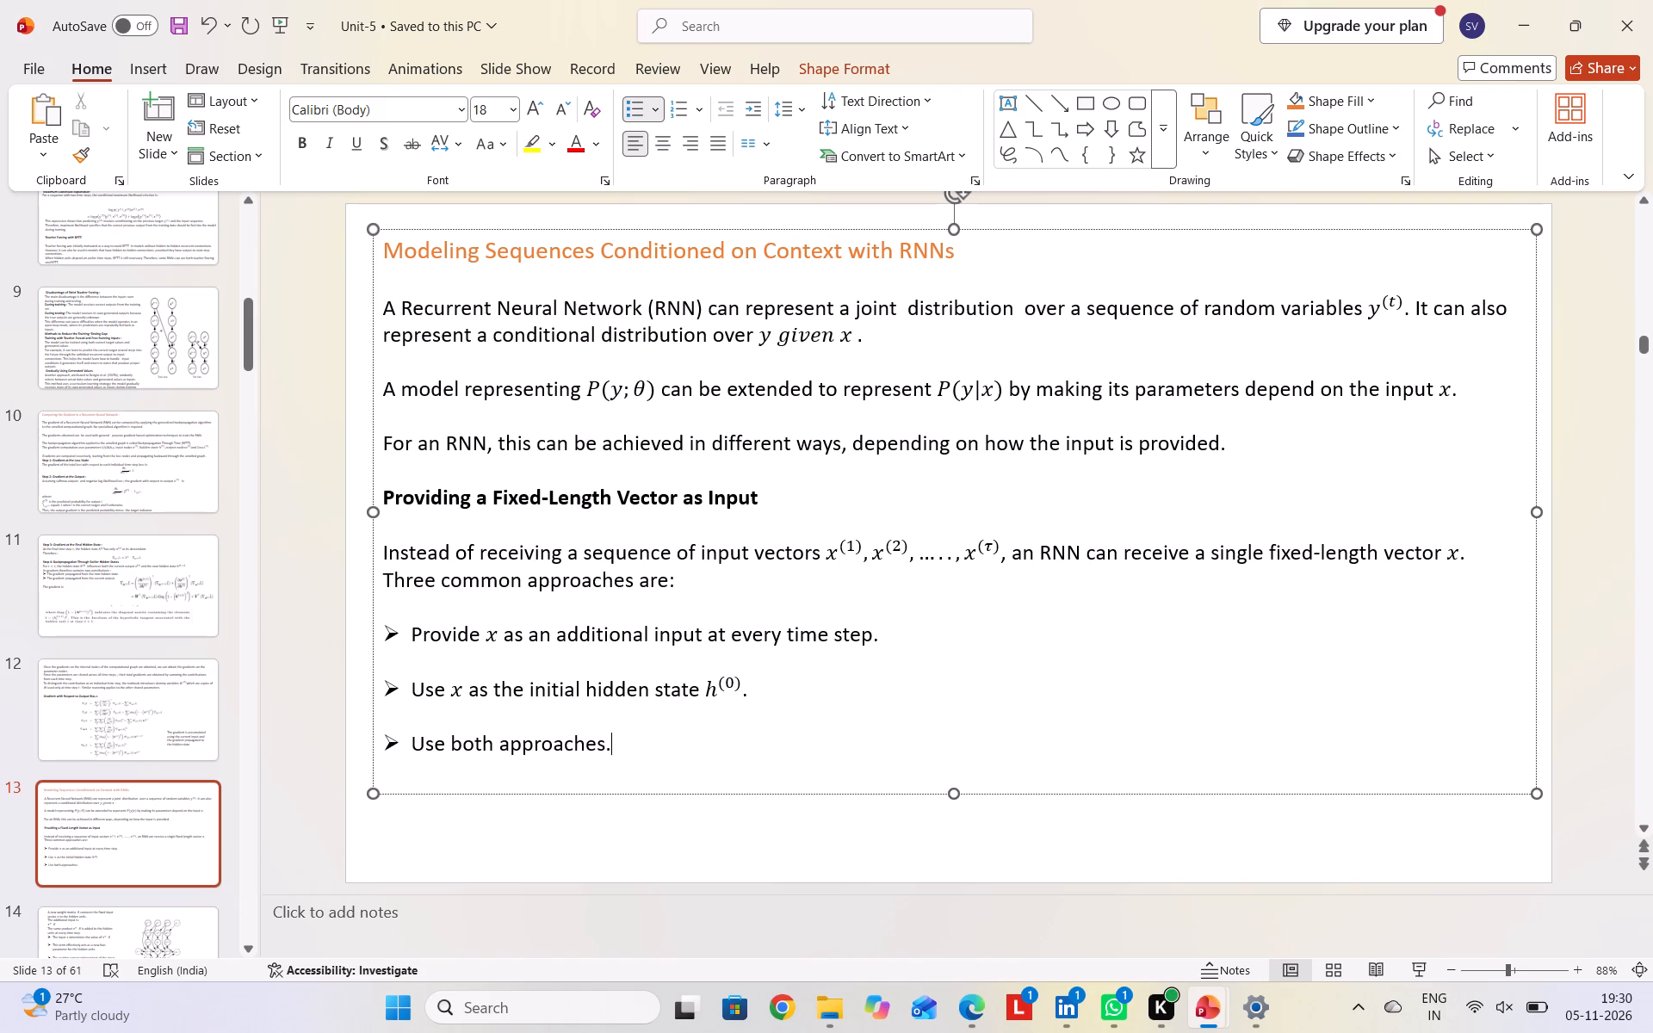
{"action": "key", "text": "Left"}
{"action": "key", "text": "space"}
{"action": "key", "text": "Up"}
{"action": "left_click", "coordinate": [900, 646]}
{"action": "key", "text": "Left"}
{"action": "key", "text": "space"}
{"action": "left_click", "coordinate": [790, 722]}
{"action": "left_click", "coordinate": [696, 857]}
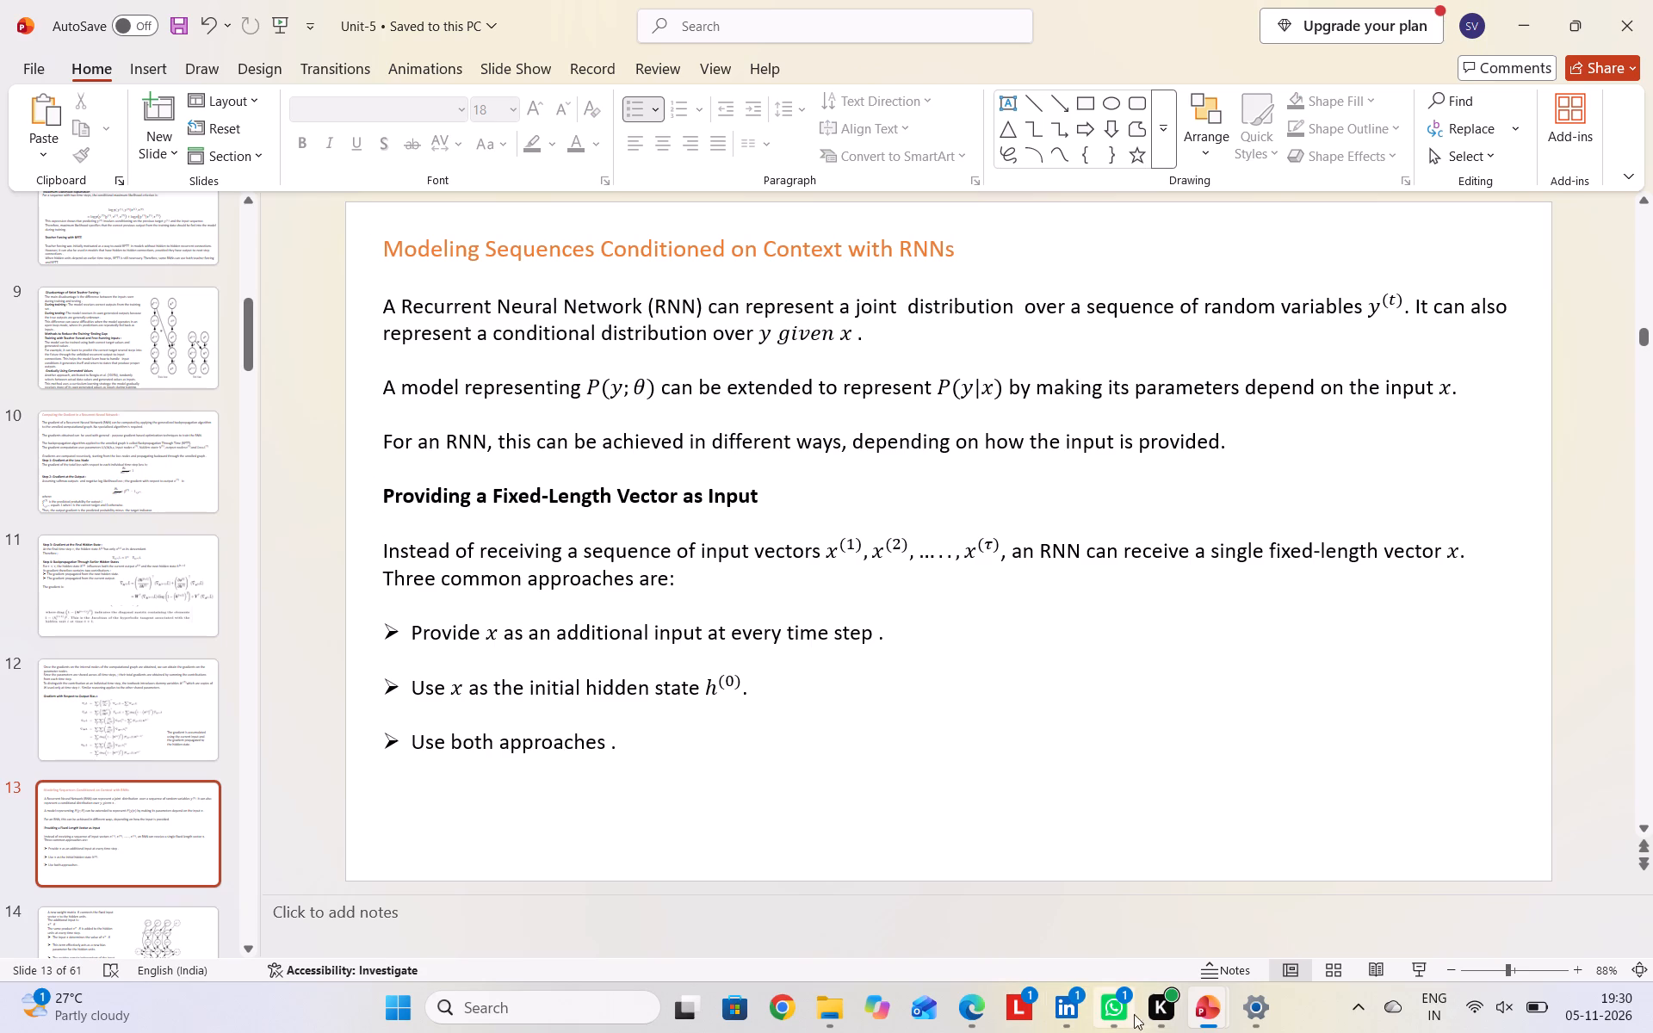
Switch to the syllabus PDF in Microsoft Edge and review the Unit-V topics up to "Modeling Sequences Conditioned on Context".
{"action": "left_click", "coordinate": [966, 1009]}
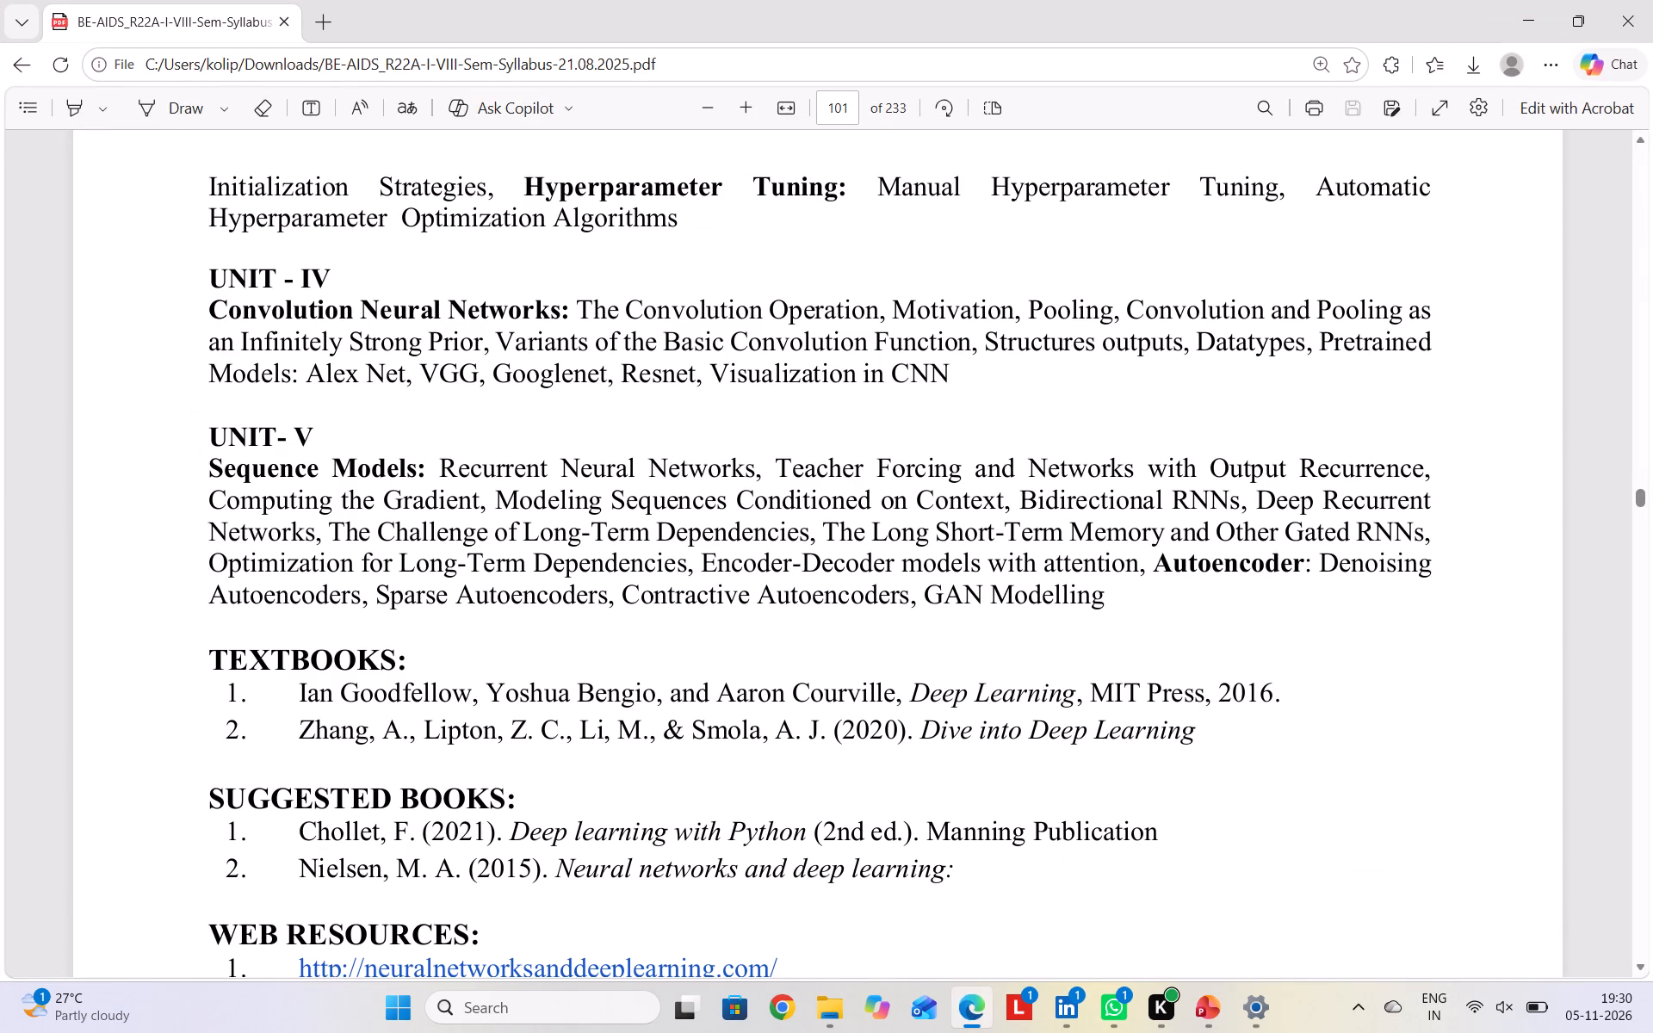
{"action": "left_click_drag", "start_coordinate": [432, 466], "coordinate": [863, 494]}
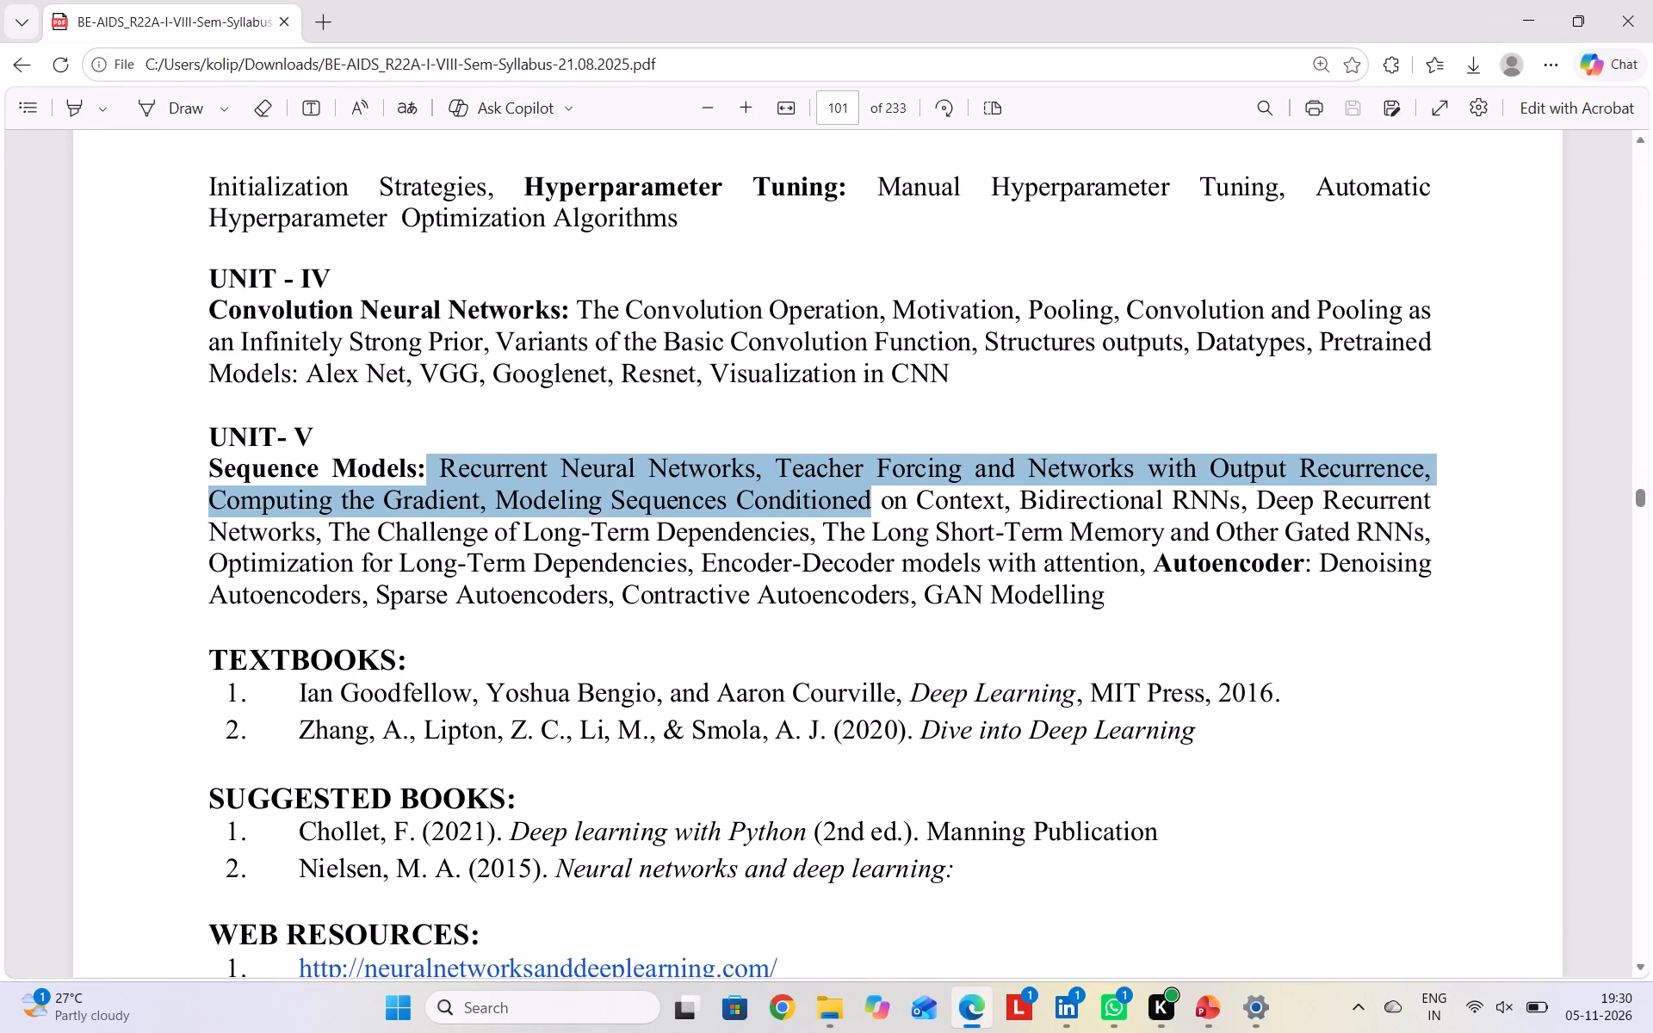
{"action": "left_click_drag", "start_coordinate": [863, 494], "coordinate": [1080, 498]}
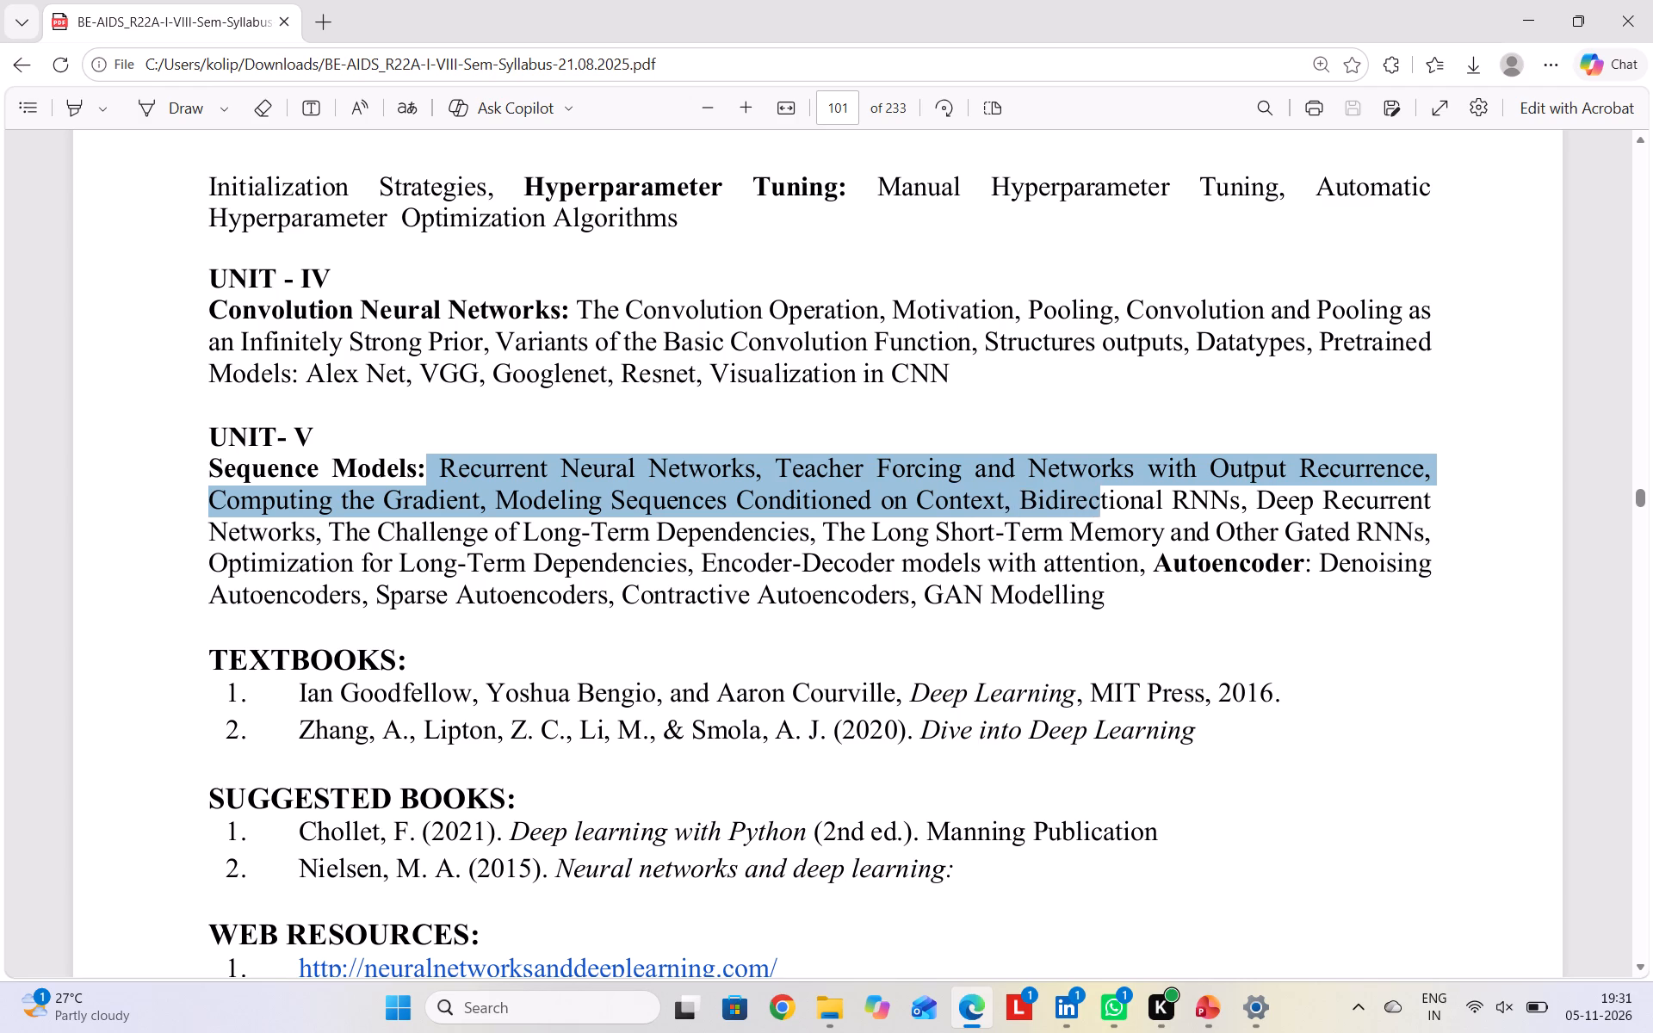
{"action": "left_click_drag", "start_coordinate": [1080, 498], "coordinate": [1015, 504]}
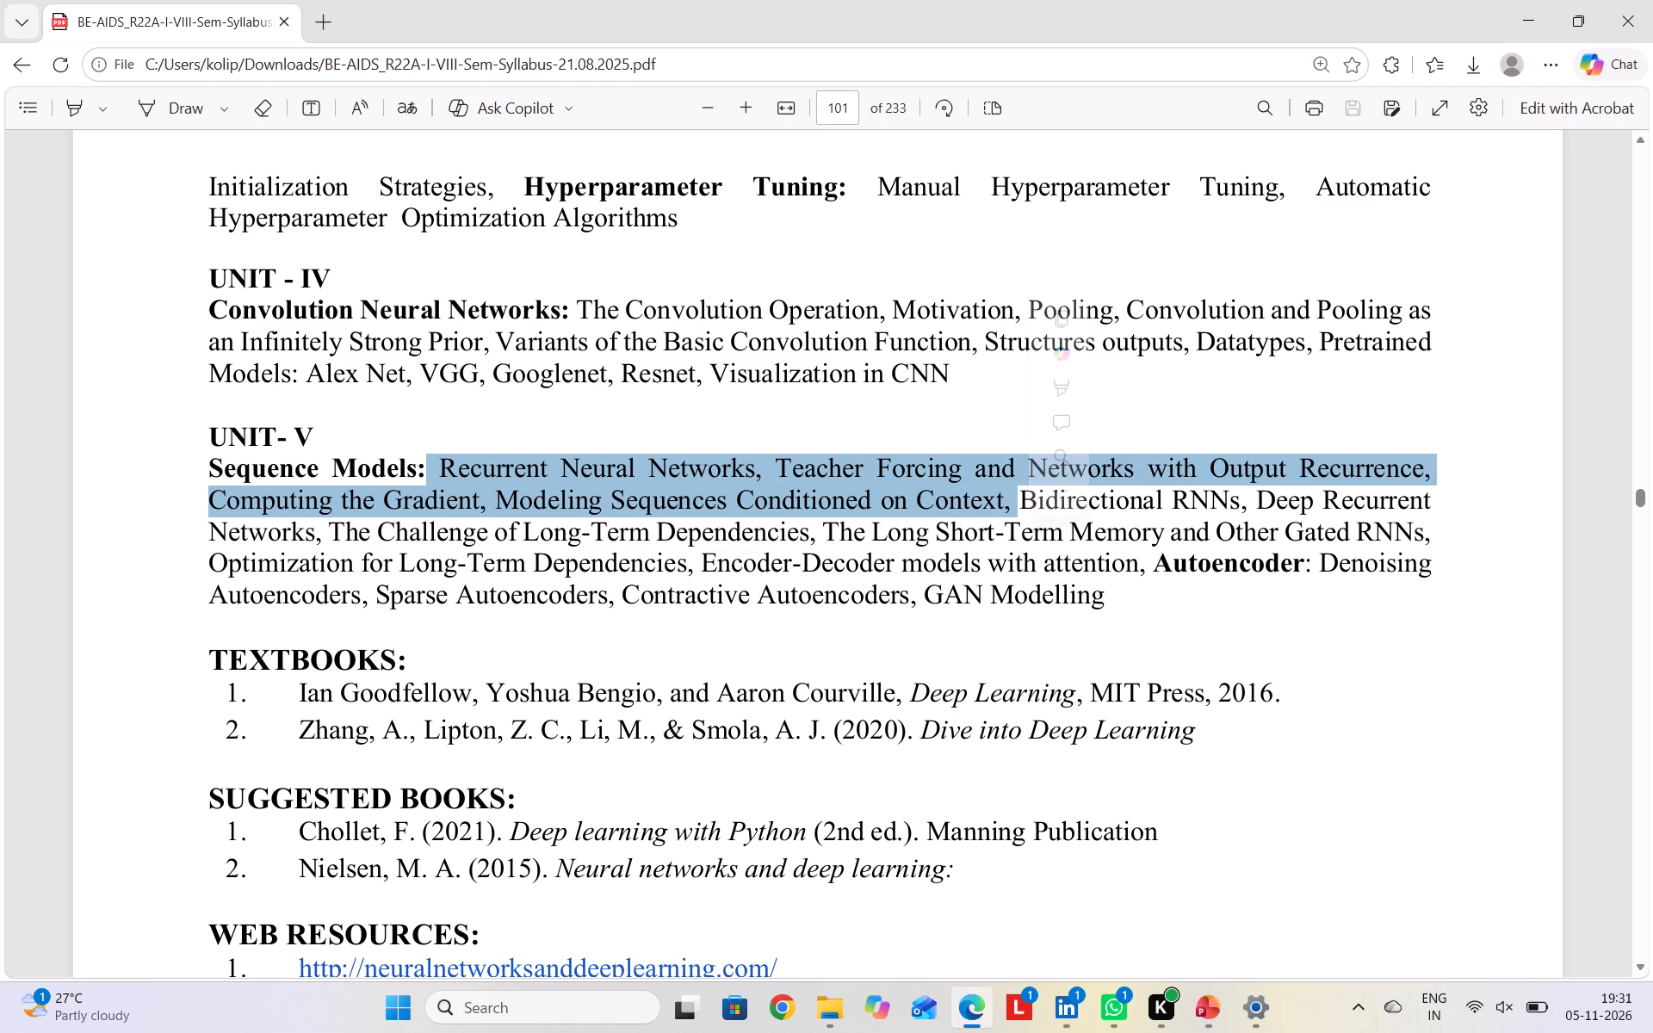
{"action": "left_click", "coordinate": [761, 546]}
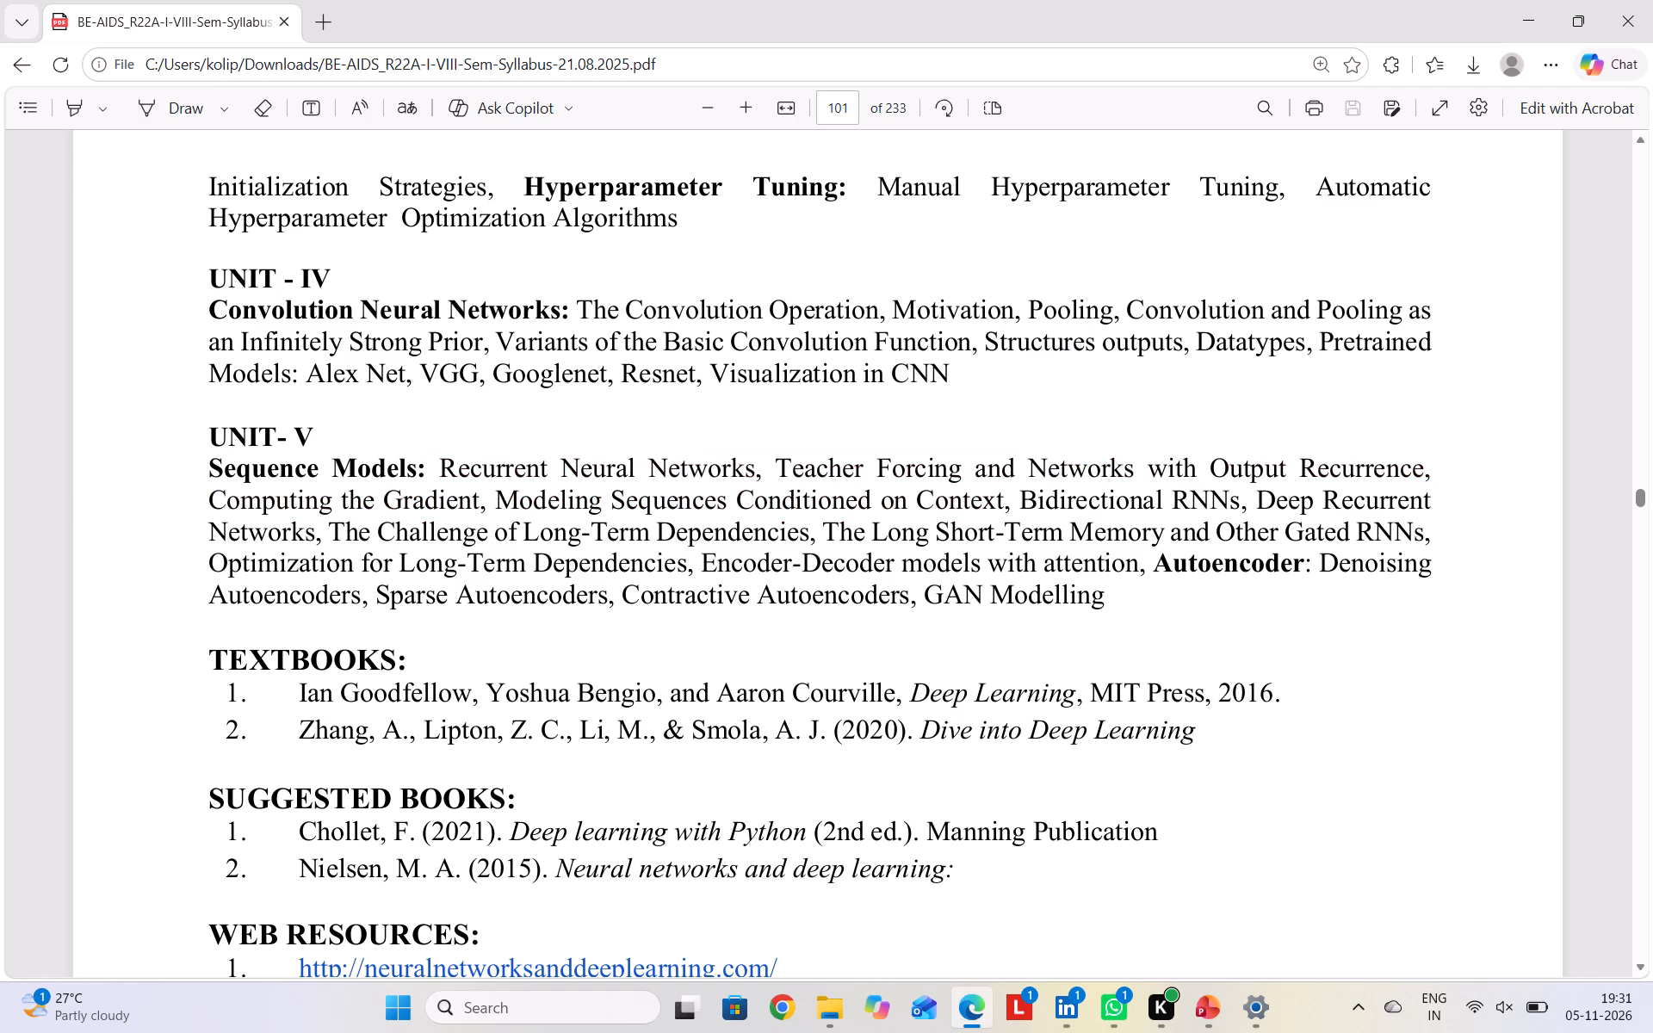
{"action": "left_click_drag", "start_coordinate": [1566, 0], "coordinate": [1545, 8]}
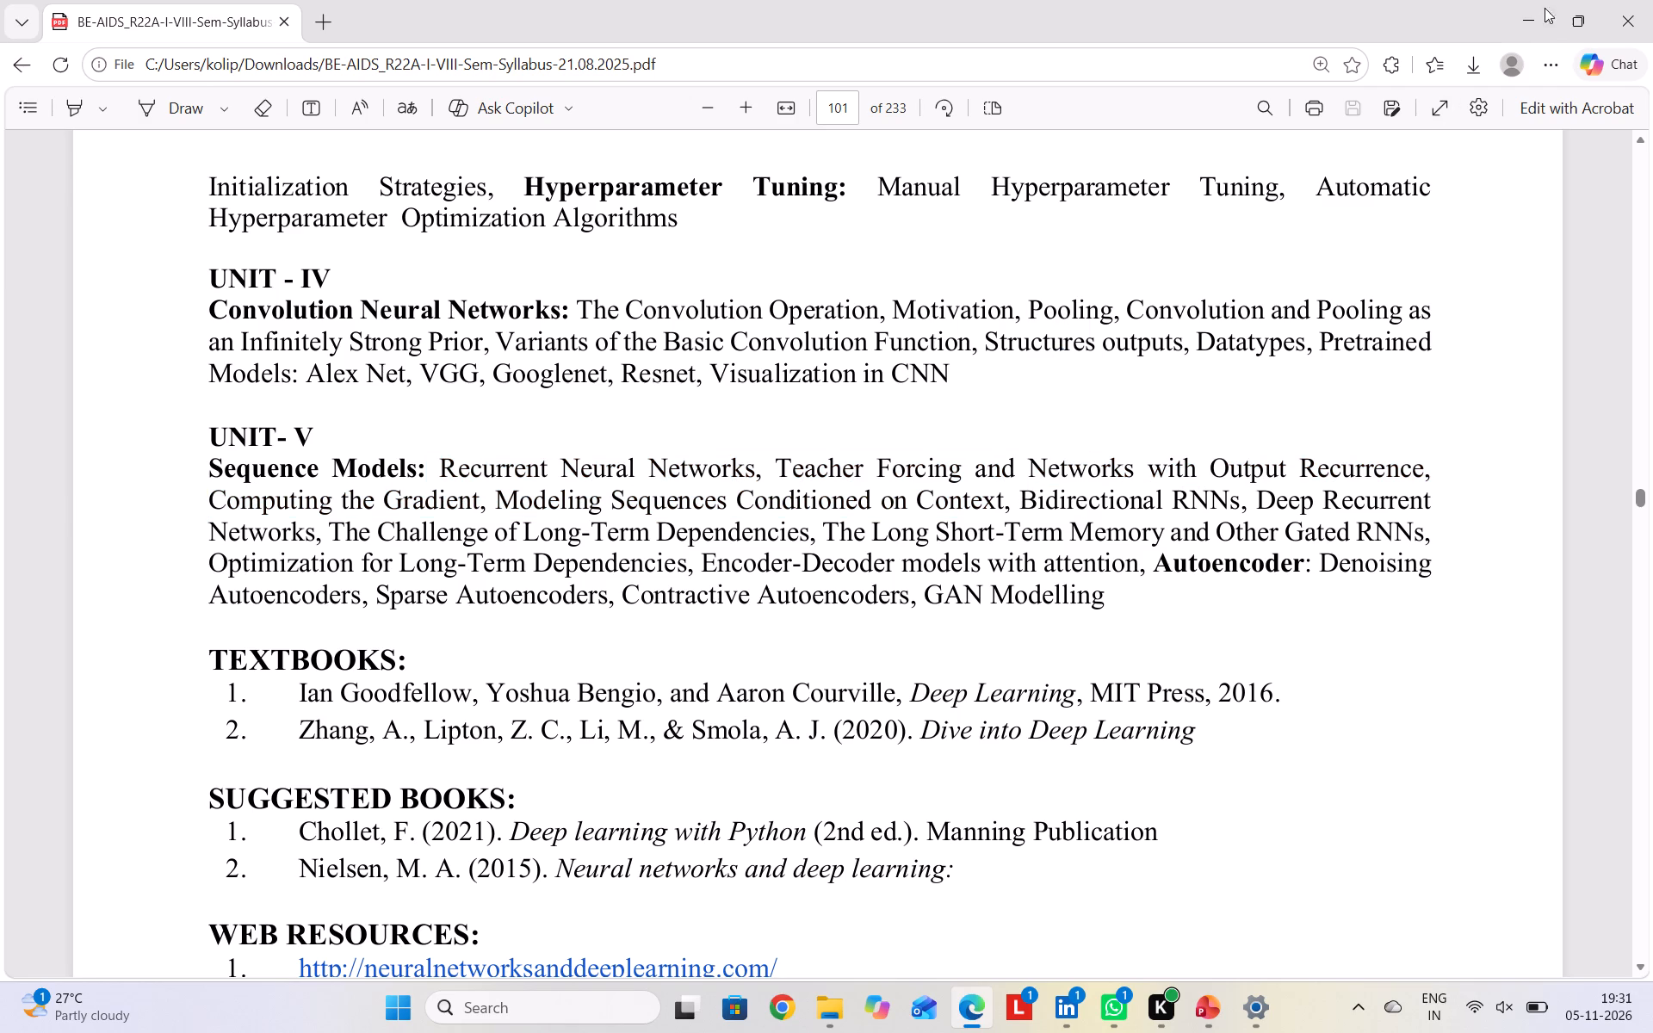
{"action": "left_click_drag", "start_coordinate": [1545, 8], "coordinate": [1527, 15]}
{"action": "left_click", "coordinate": [1527, 15]}
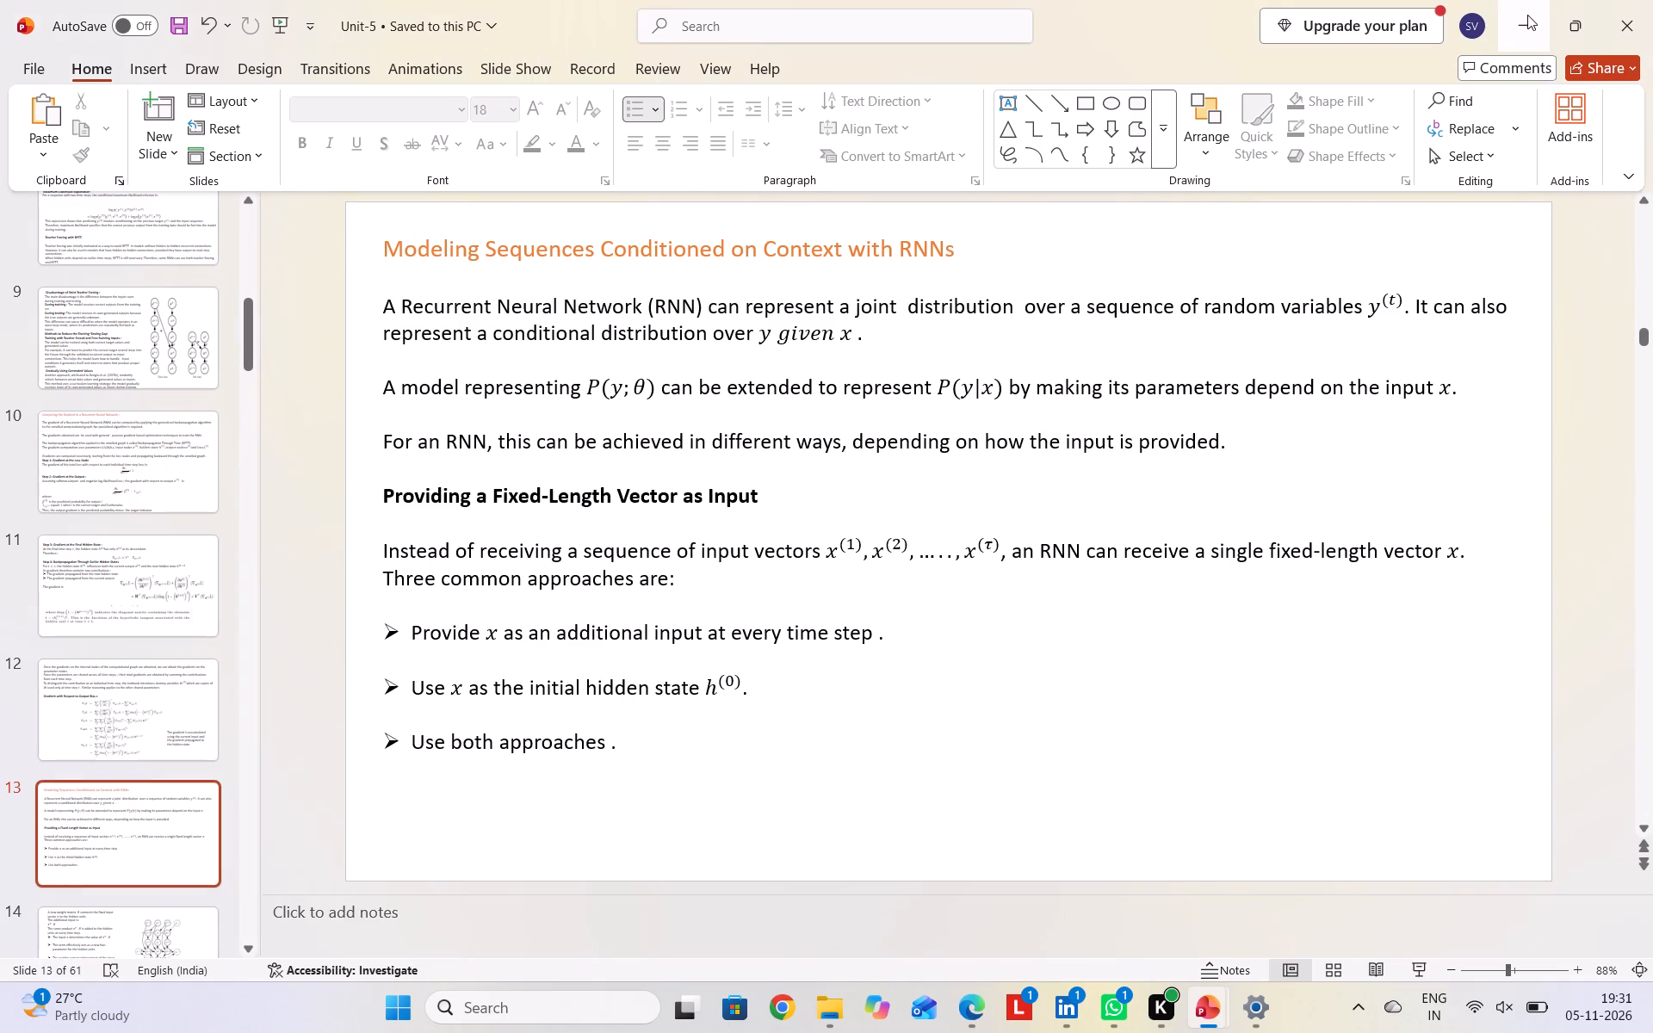
Go from slide 13 to slide 14 of the Unit-5 presentation.
{"action": "key", "text": "Down"}
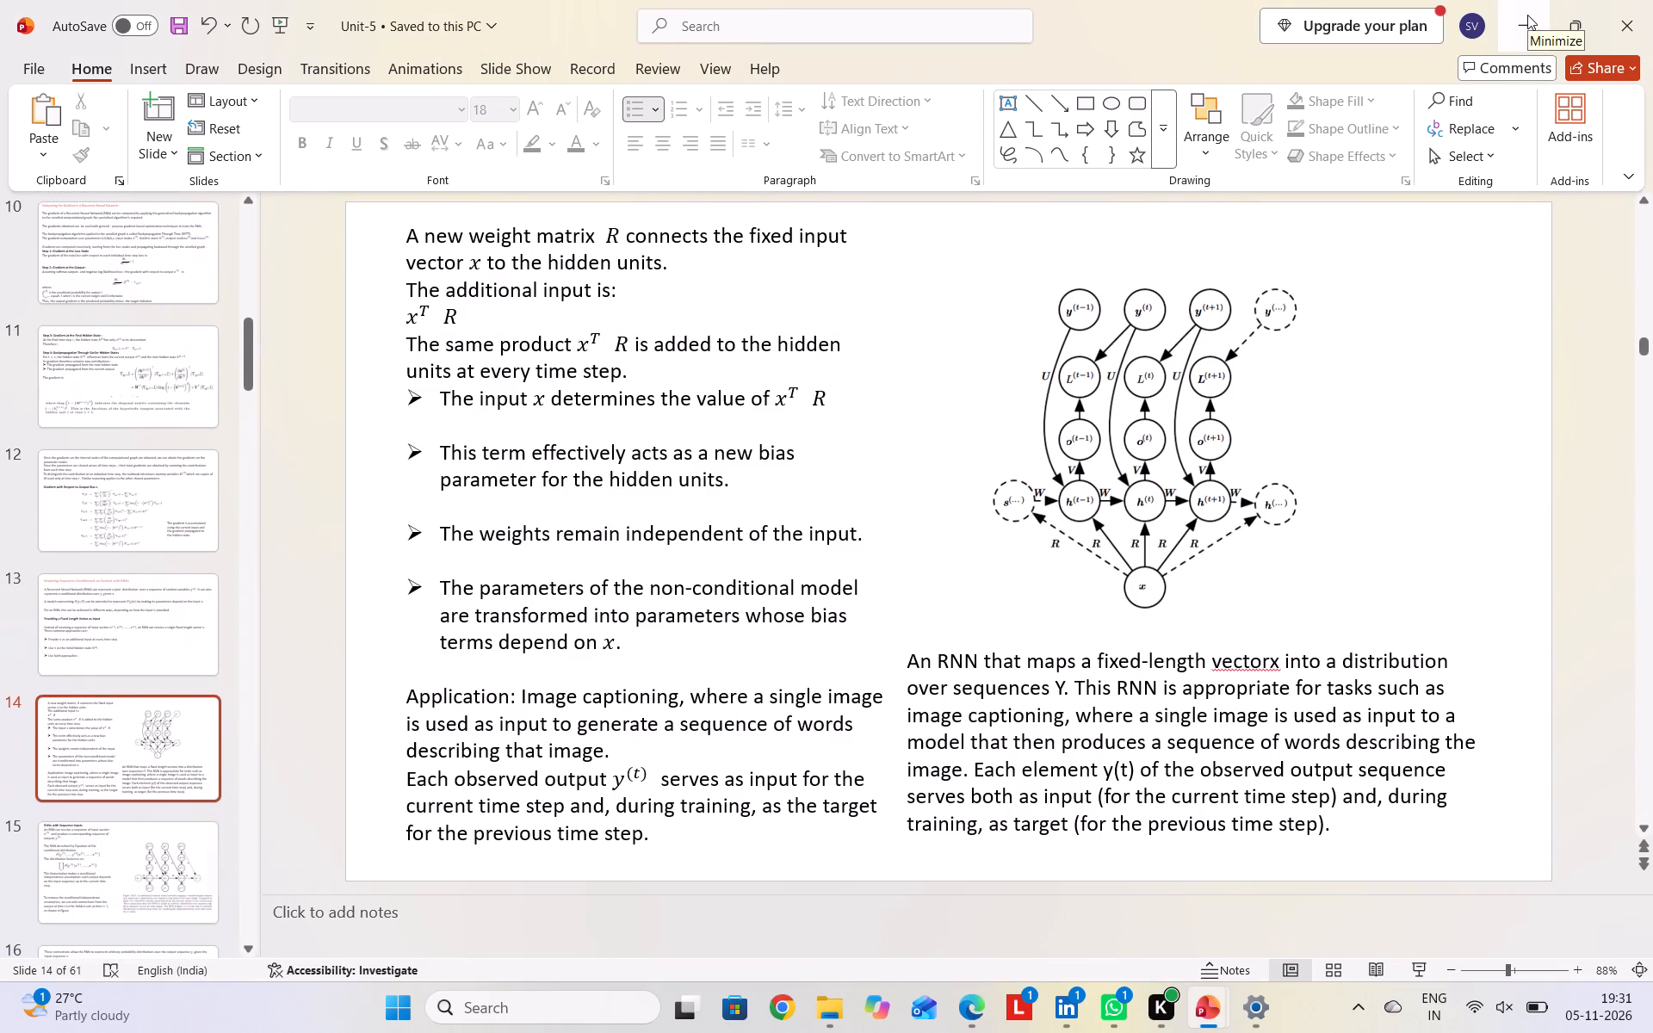
{"action": "key", "text": "Up"}
{"action": "key", "text": "Down"}
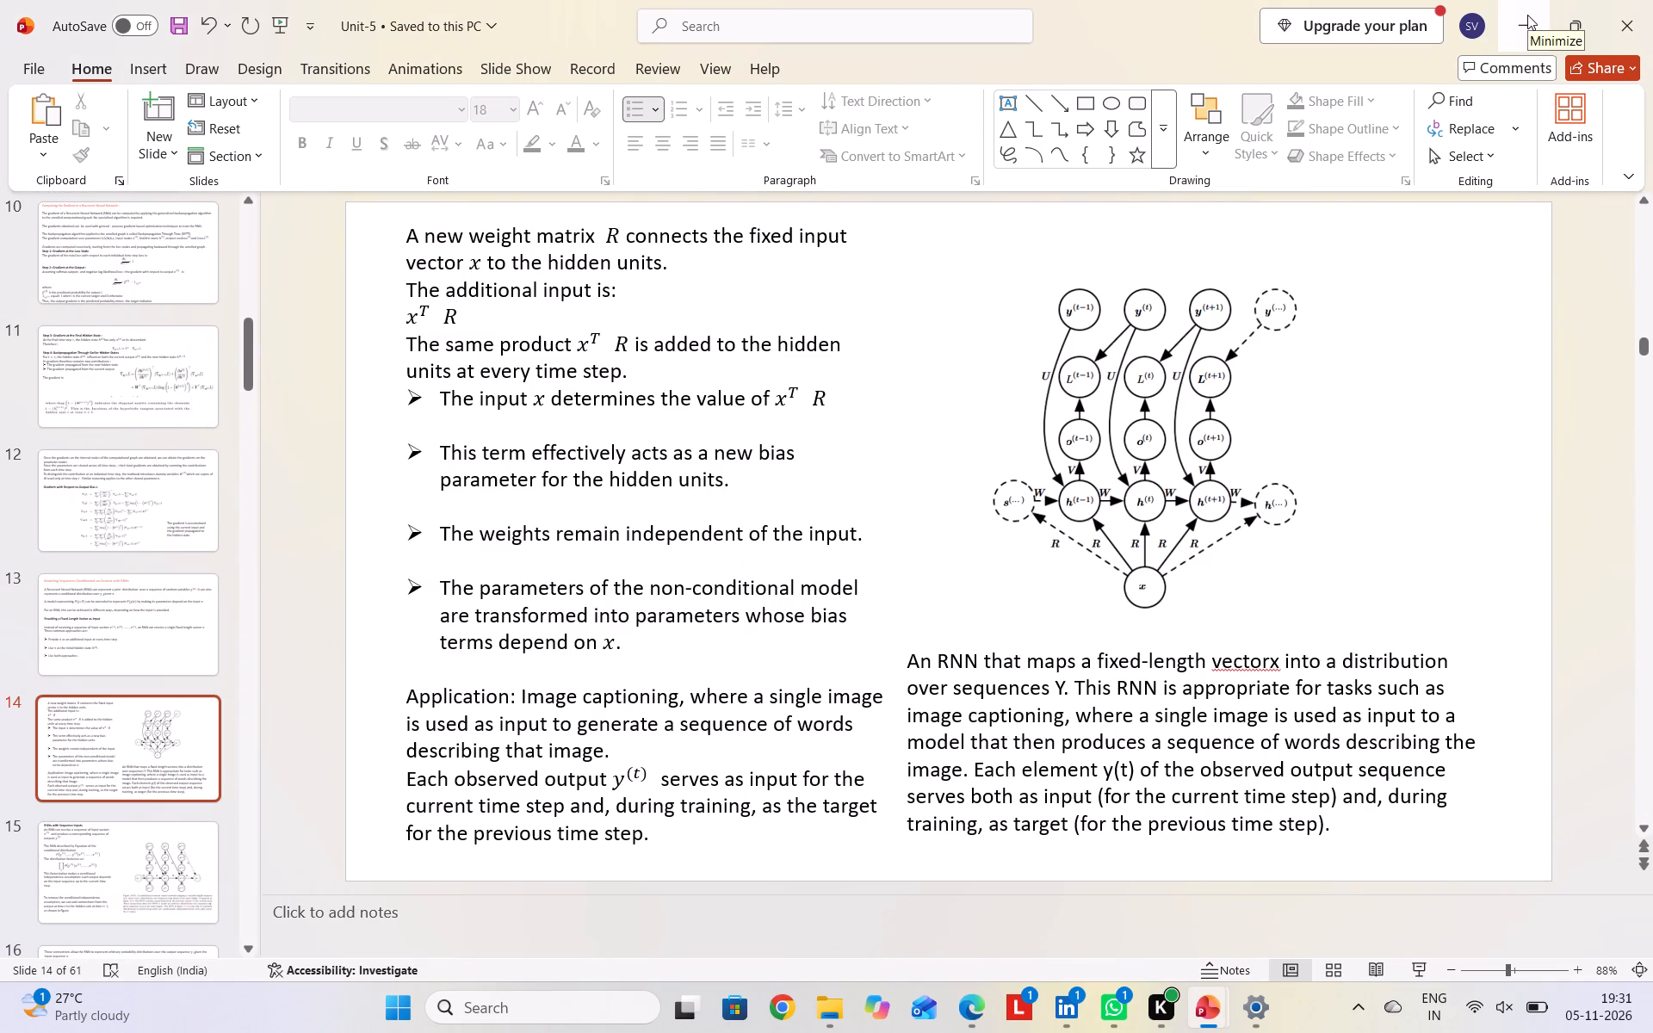
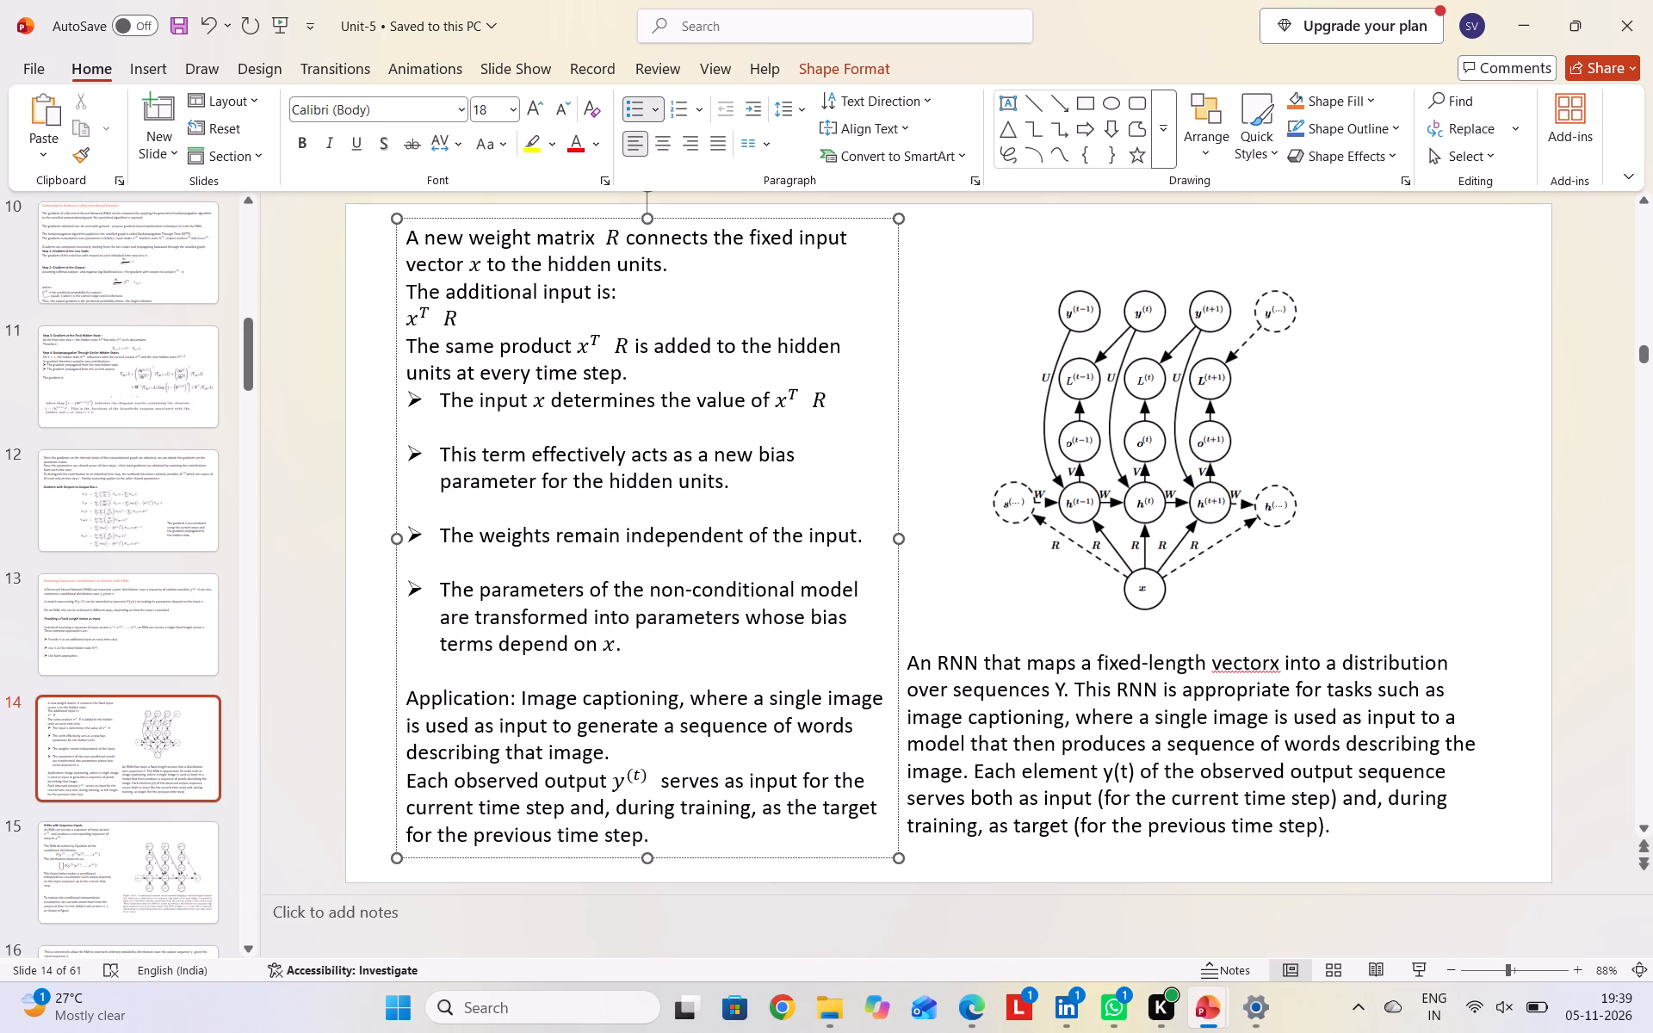
On slide 14, add a space before the colon in "The additional input is:".
{"action": "left_click", "coordinate": [659, 284]}
{"action": "key", "text": "Left"}
{"action": "key", "text": "space"}
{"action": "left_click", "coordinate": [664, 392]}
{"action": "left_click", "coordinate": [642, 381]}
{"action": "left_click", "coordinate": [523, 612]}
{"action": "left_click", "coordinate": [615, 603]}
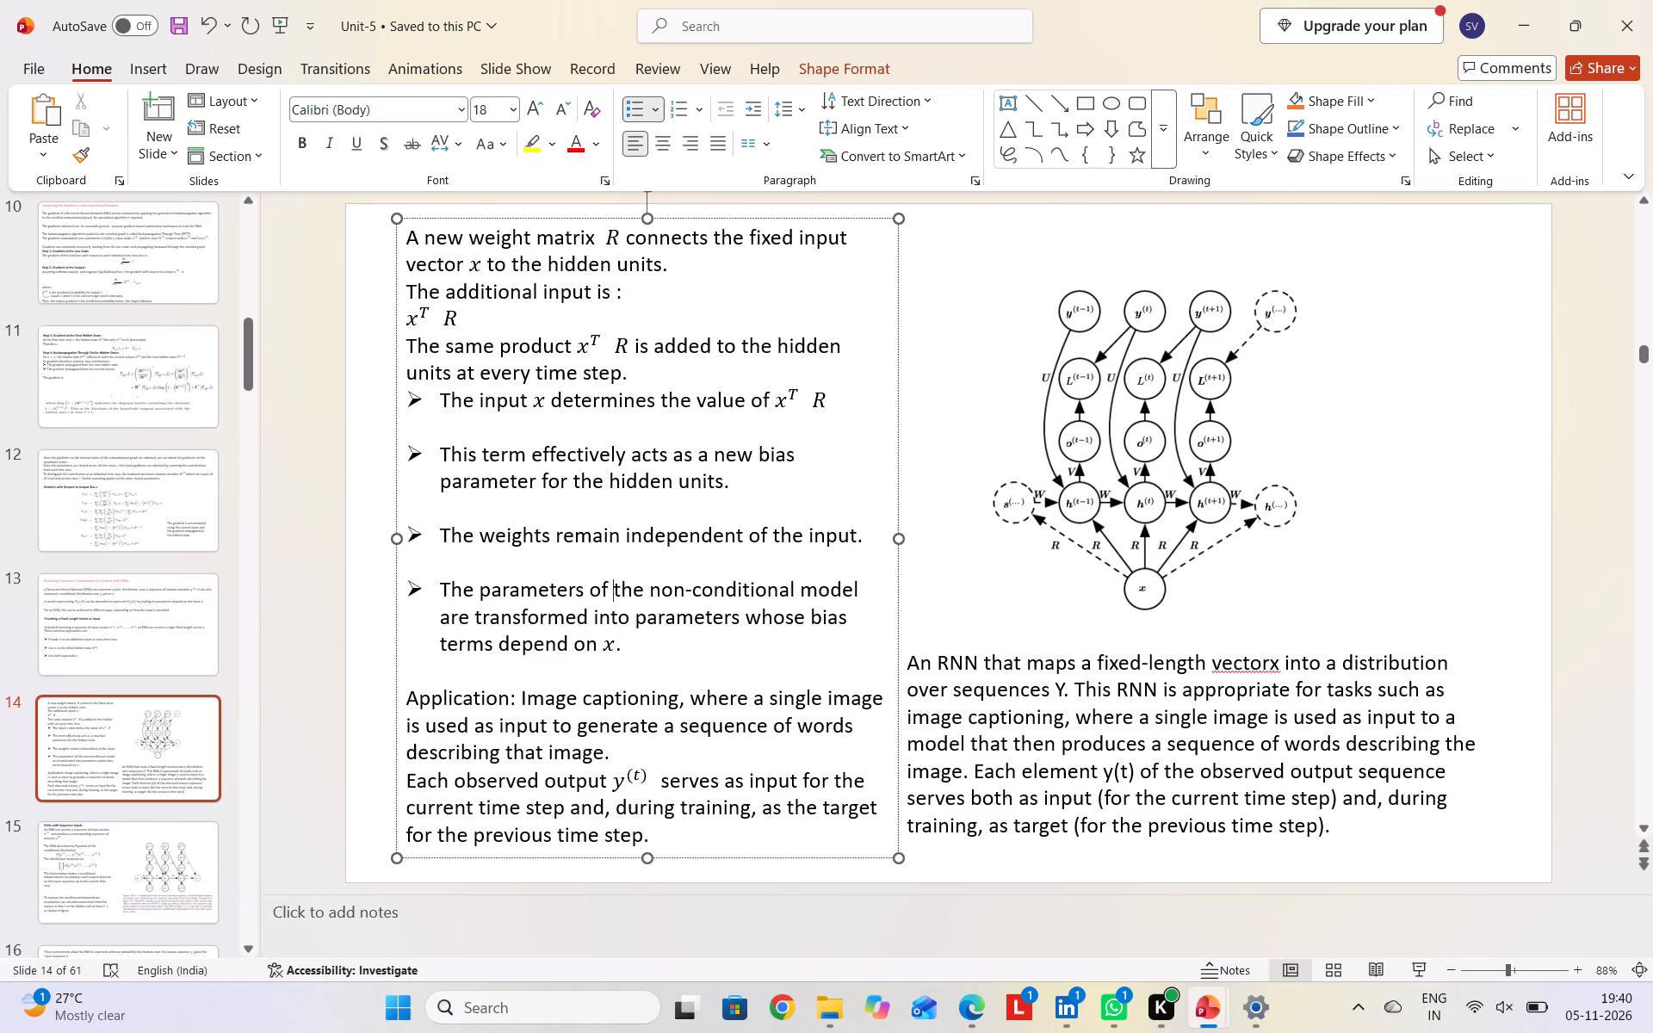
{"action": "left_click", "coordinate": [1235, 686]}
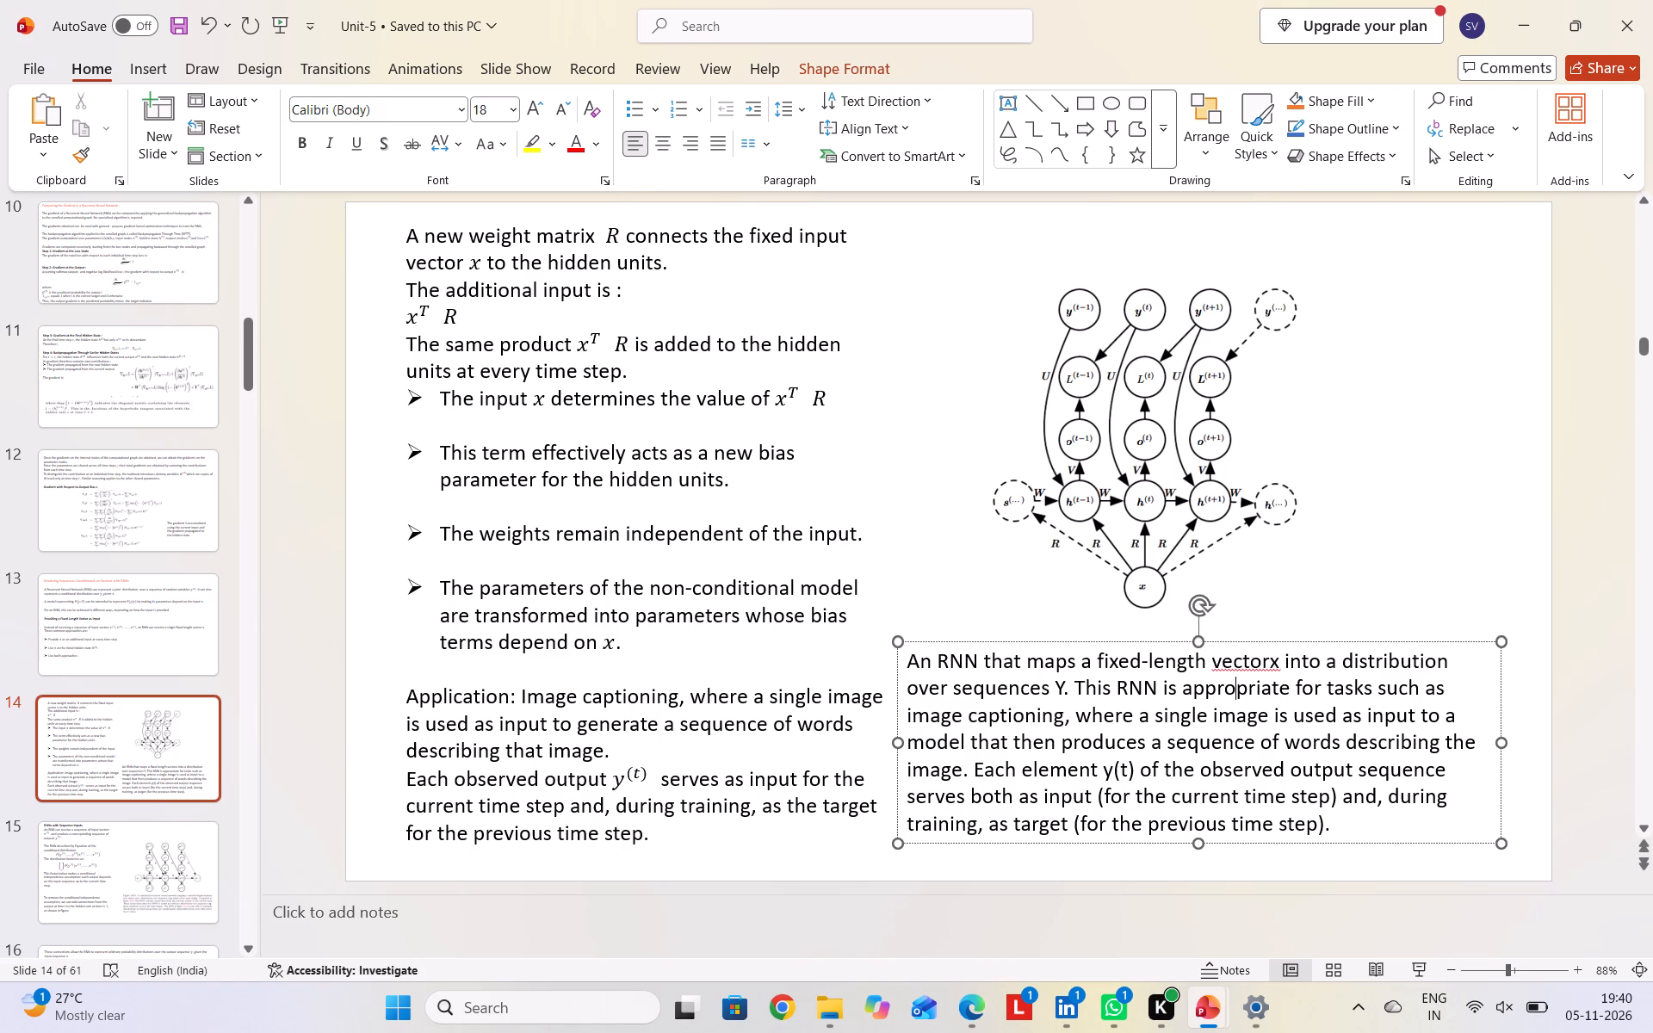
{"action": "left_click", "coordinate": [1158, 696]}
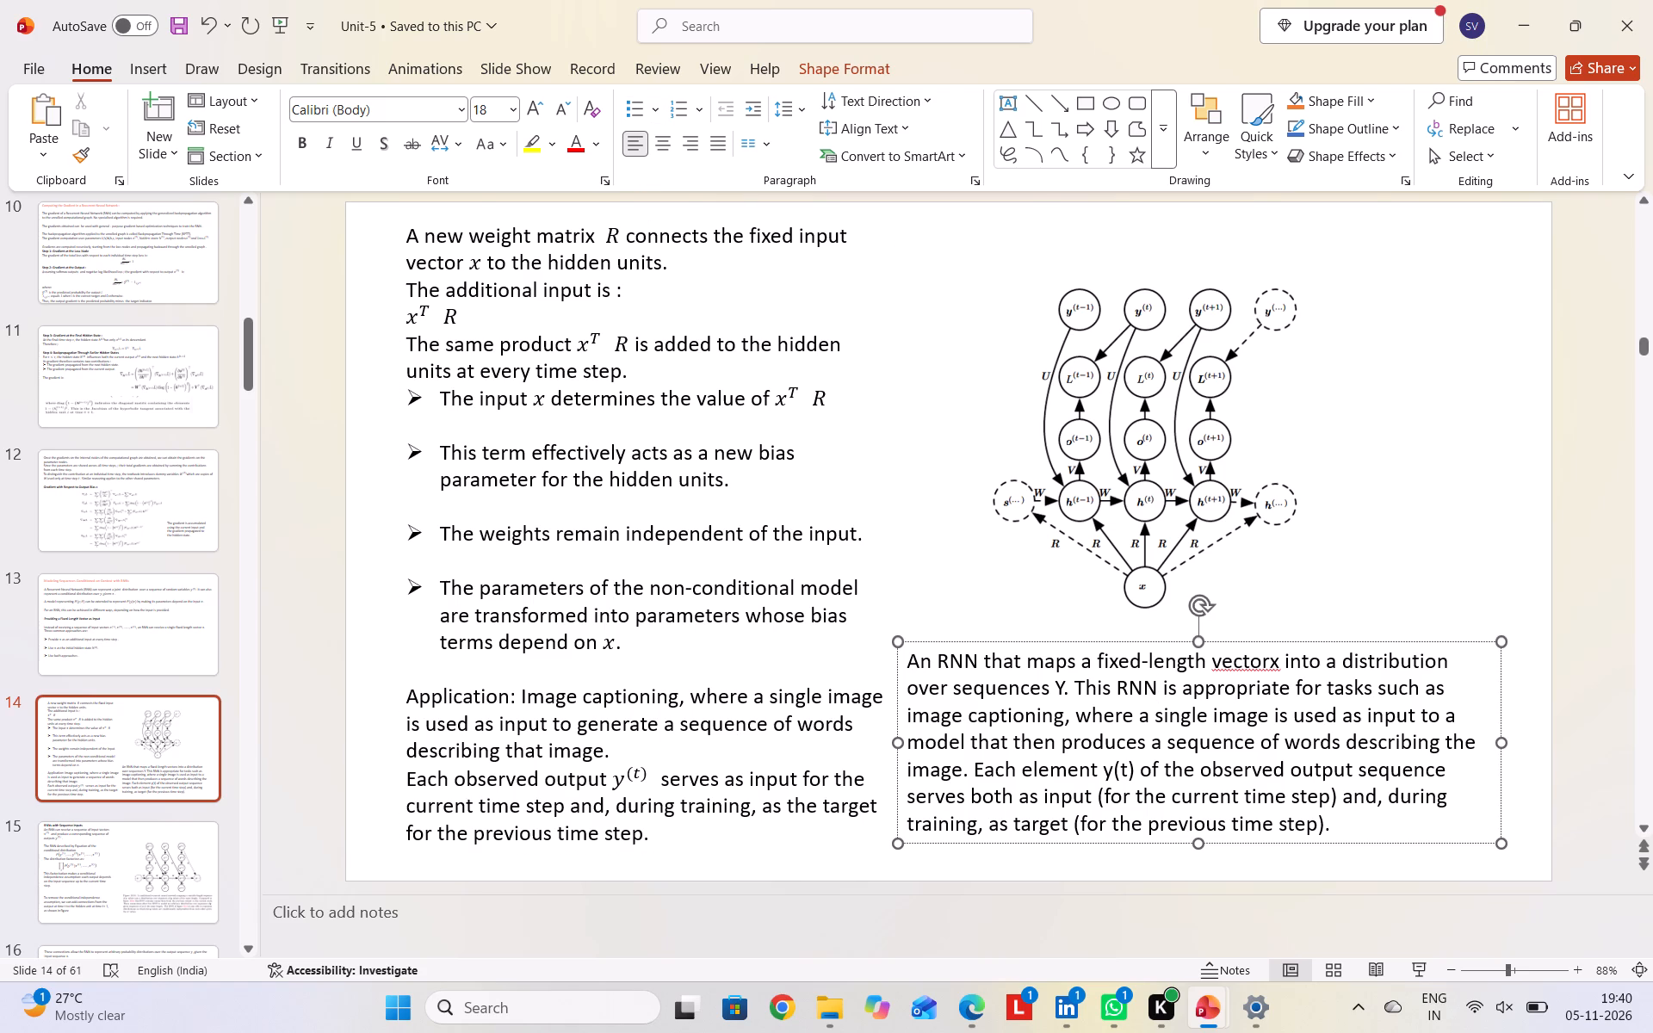
Stretch the RNN diagram slightly downward so its lower edge sits just above the caption text.
{"action": "left_click", "coordinate": [1247, 596]}
{"action": "left_click_drag", "start_coordinate": [1167, 607], "coordinate": [1168, 622]}
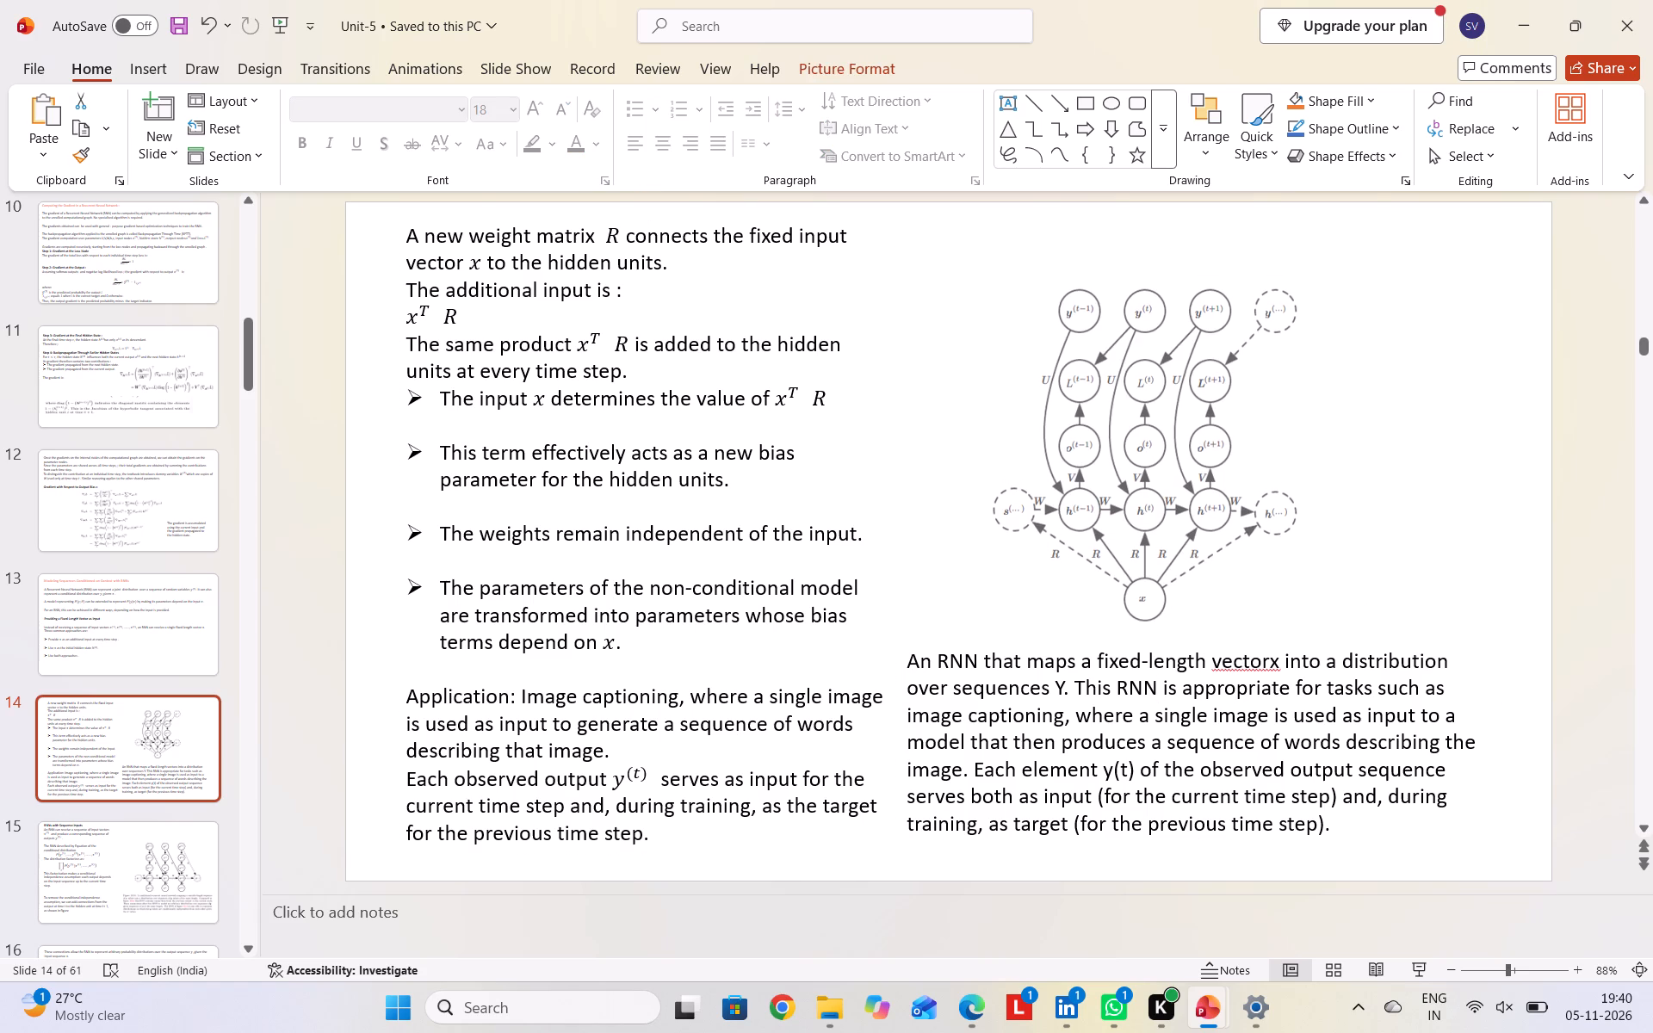
{"action": "left_click_drag", "start_coordinate": [1168, 622], "coordinate": [1170, 631]}
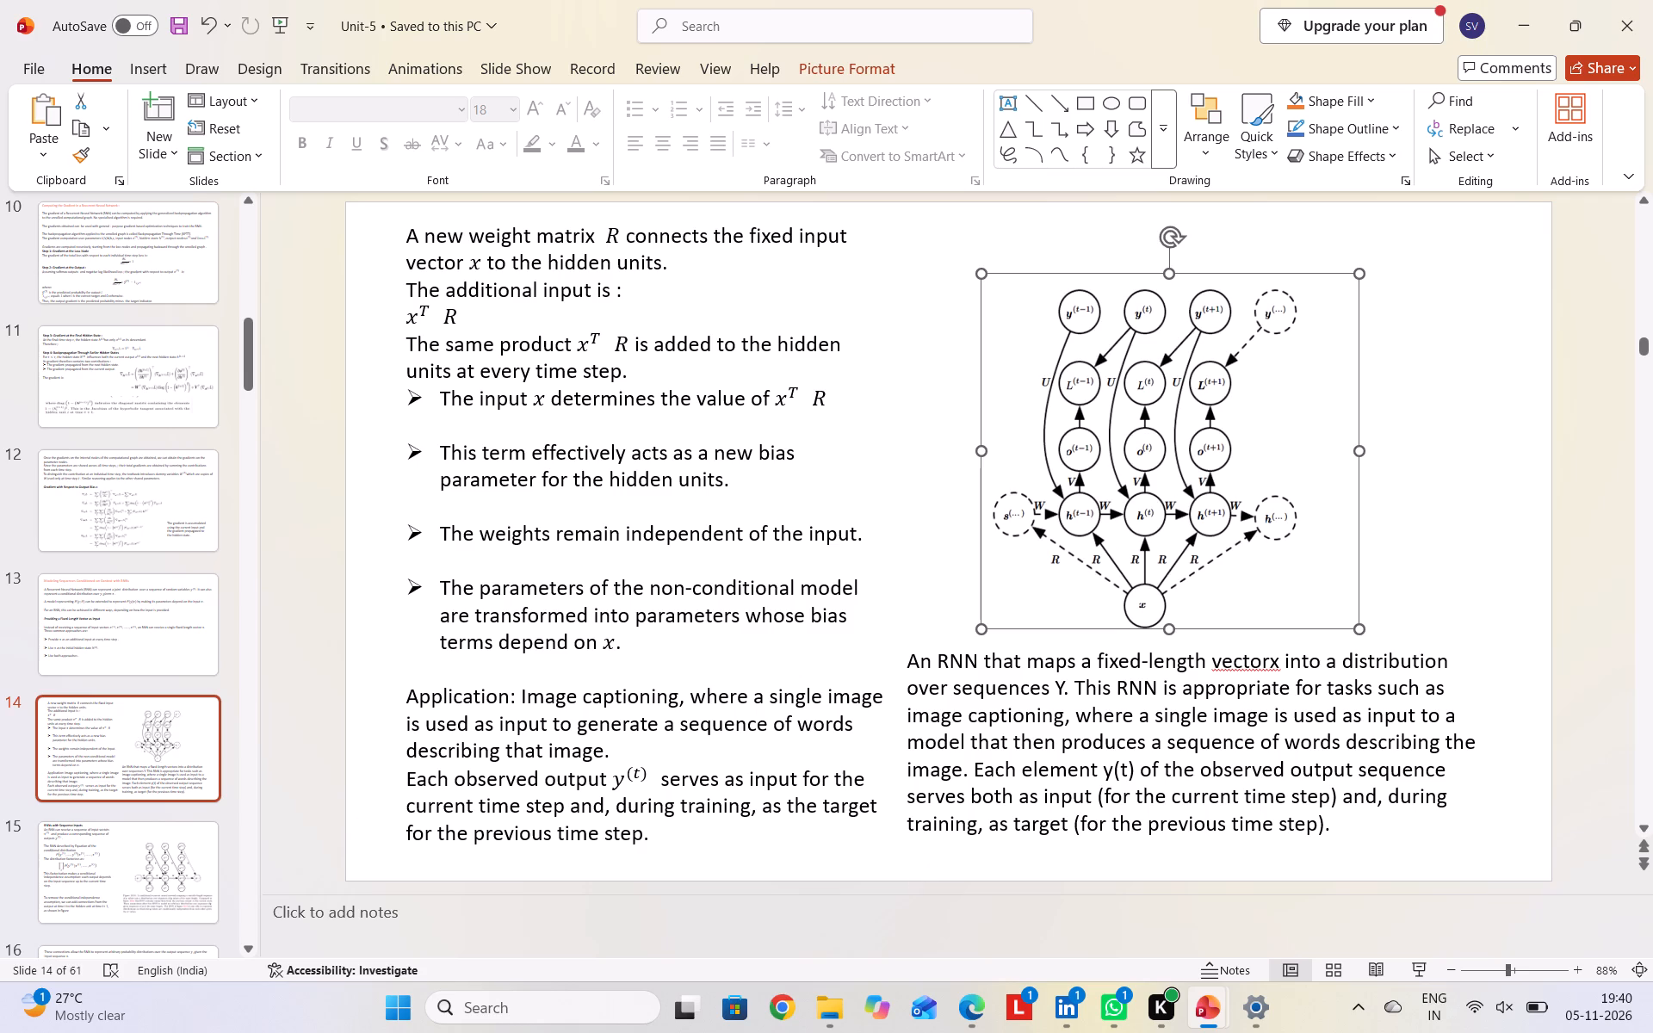
Review the content of slides 13 to 16, finishing on slide 15, "RNNs with Sequence Inputs".
{"action": "left_click", "coordinate": [81, 718]}
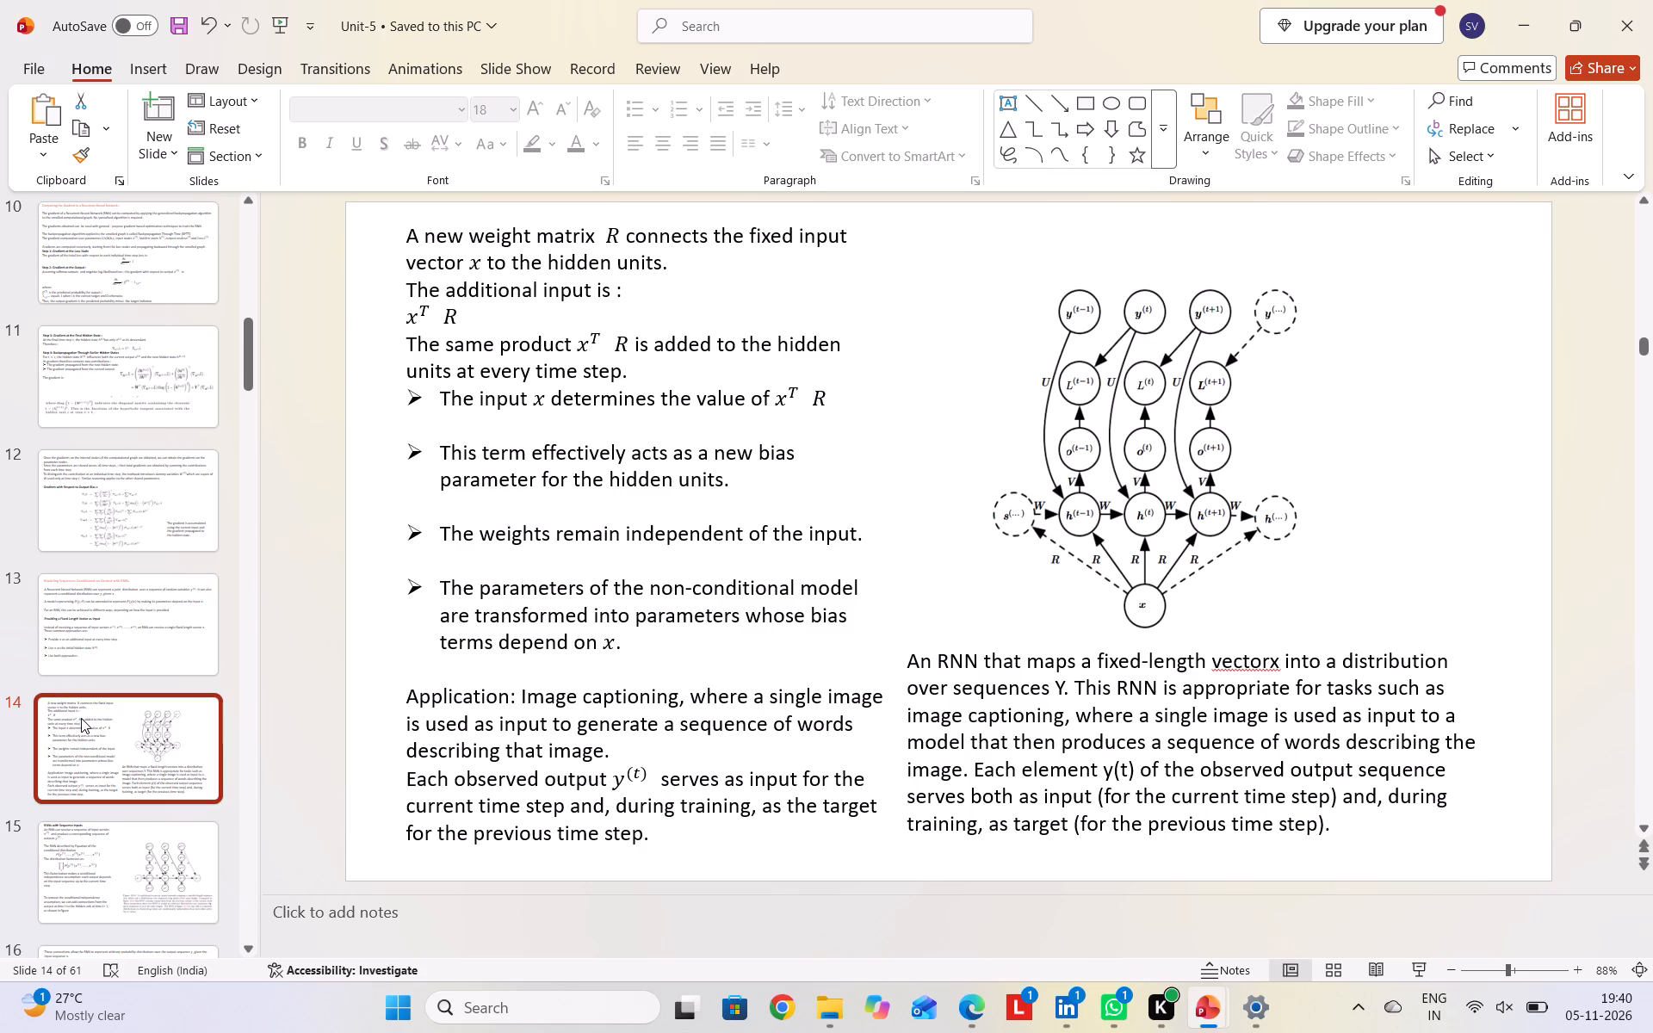
{"action": "scroll", "coordinate": [146, 578], "scroll_direction": "down", "scroll_amount": 1}
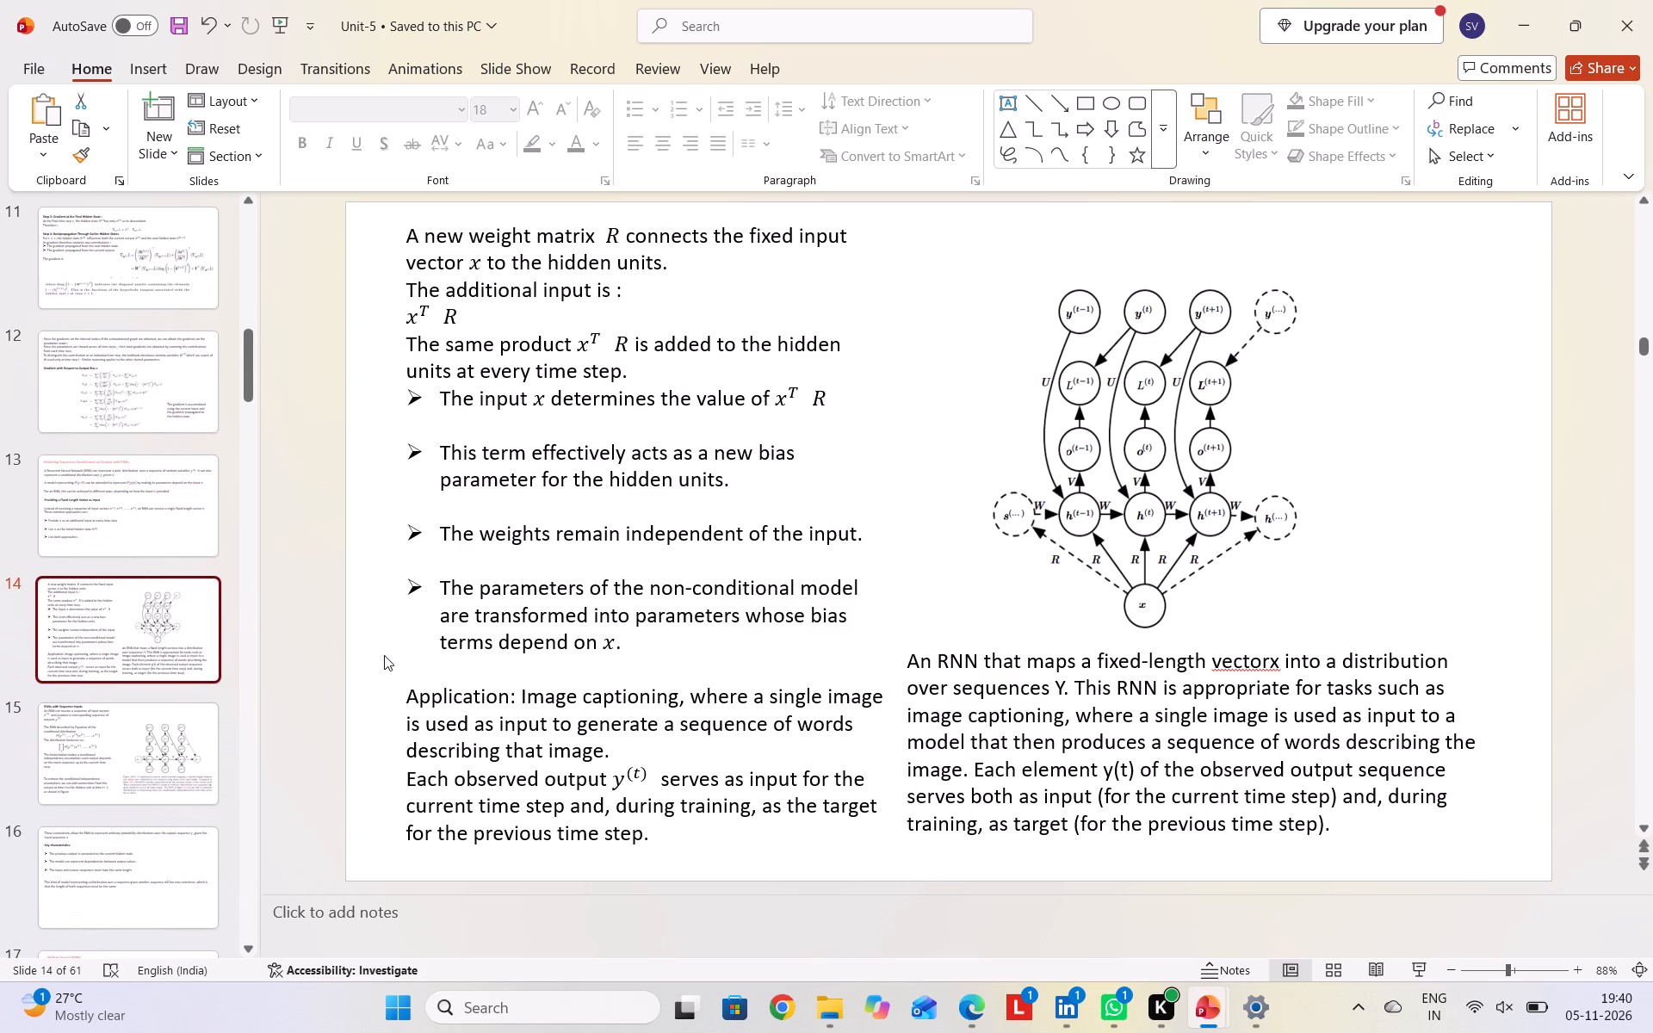
{"action": "key", "text": "Down"}
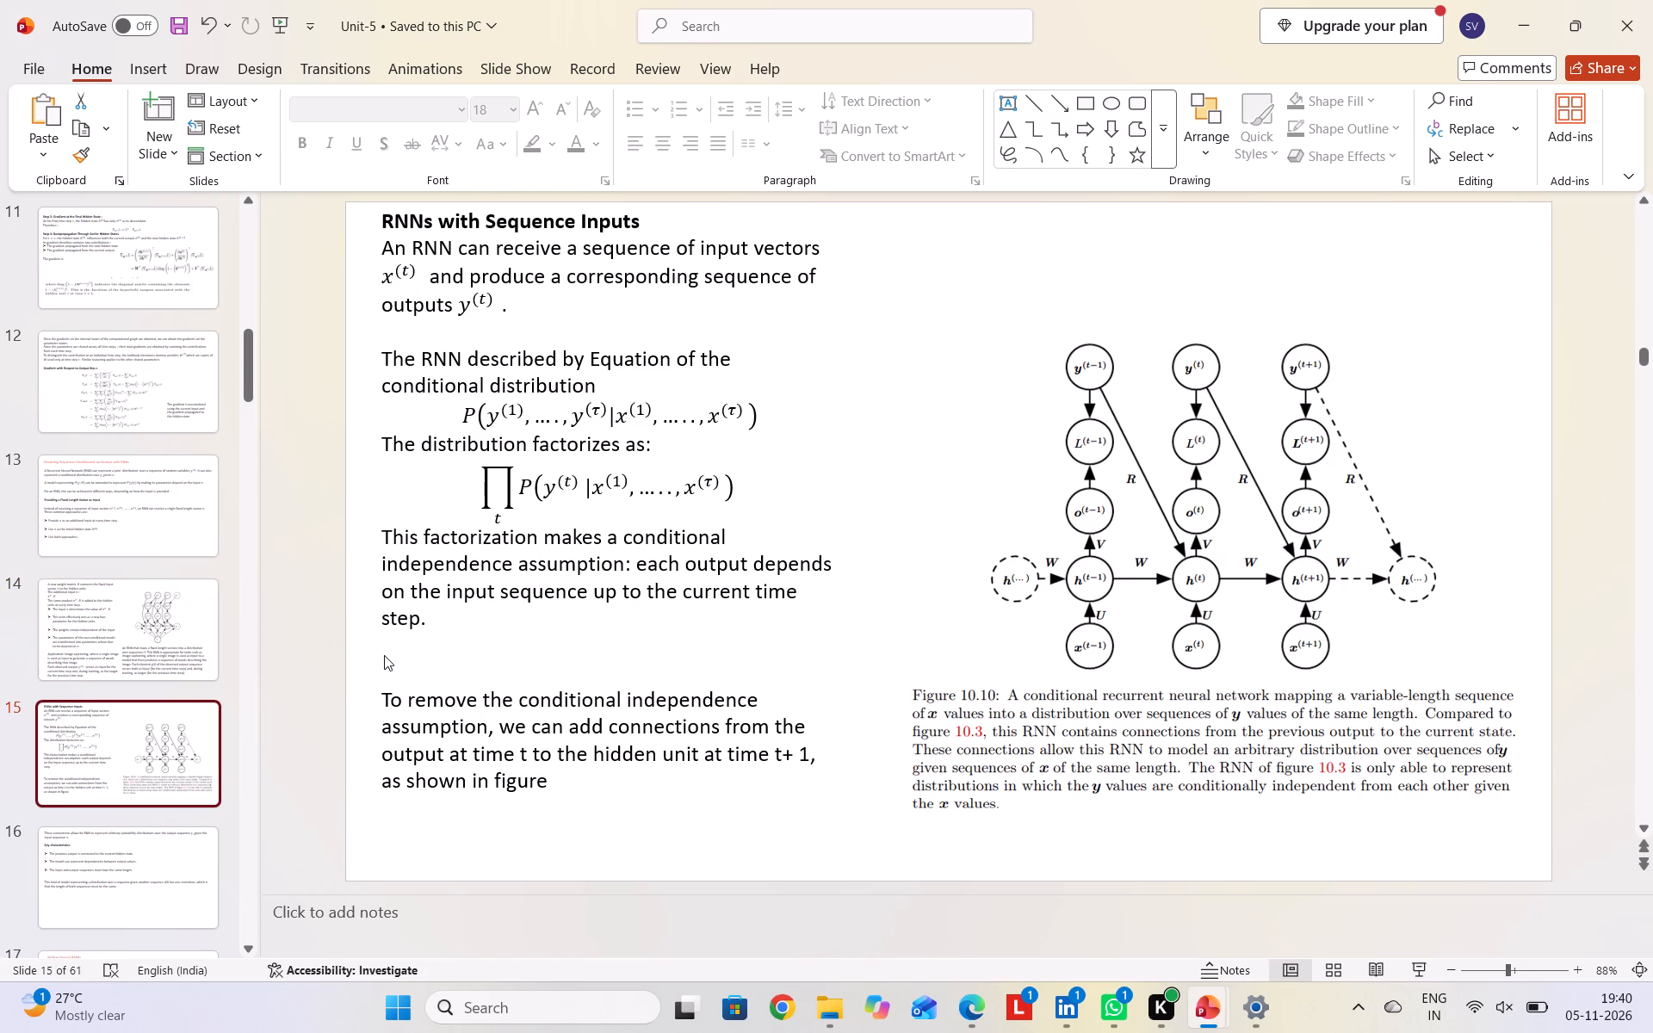
{"action": "left_click", "coordinate": [499, 458]}
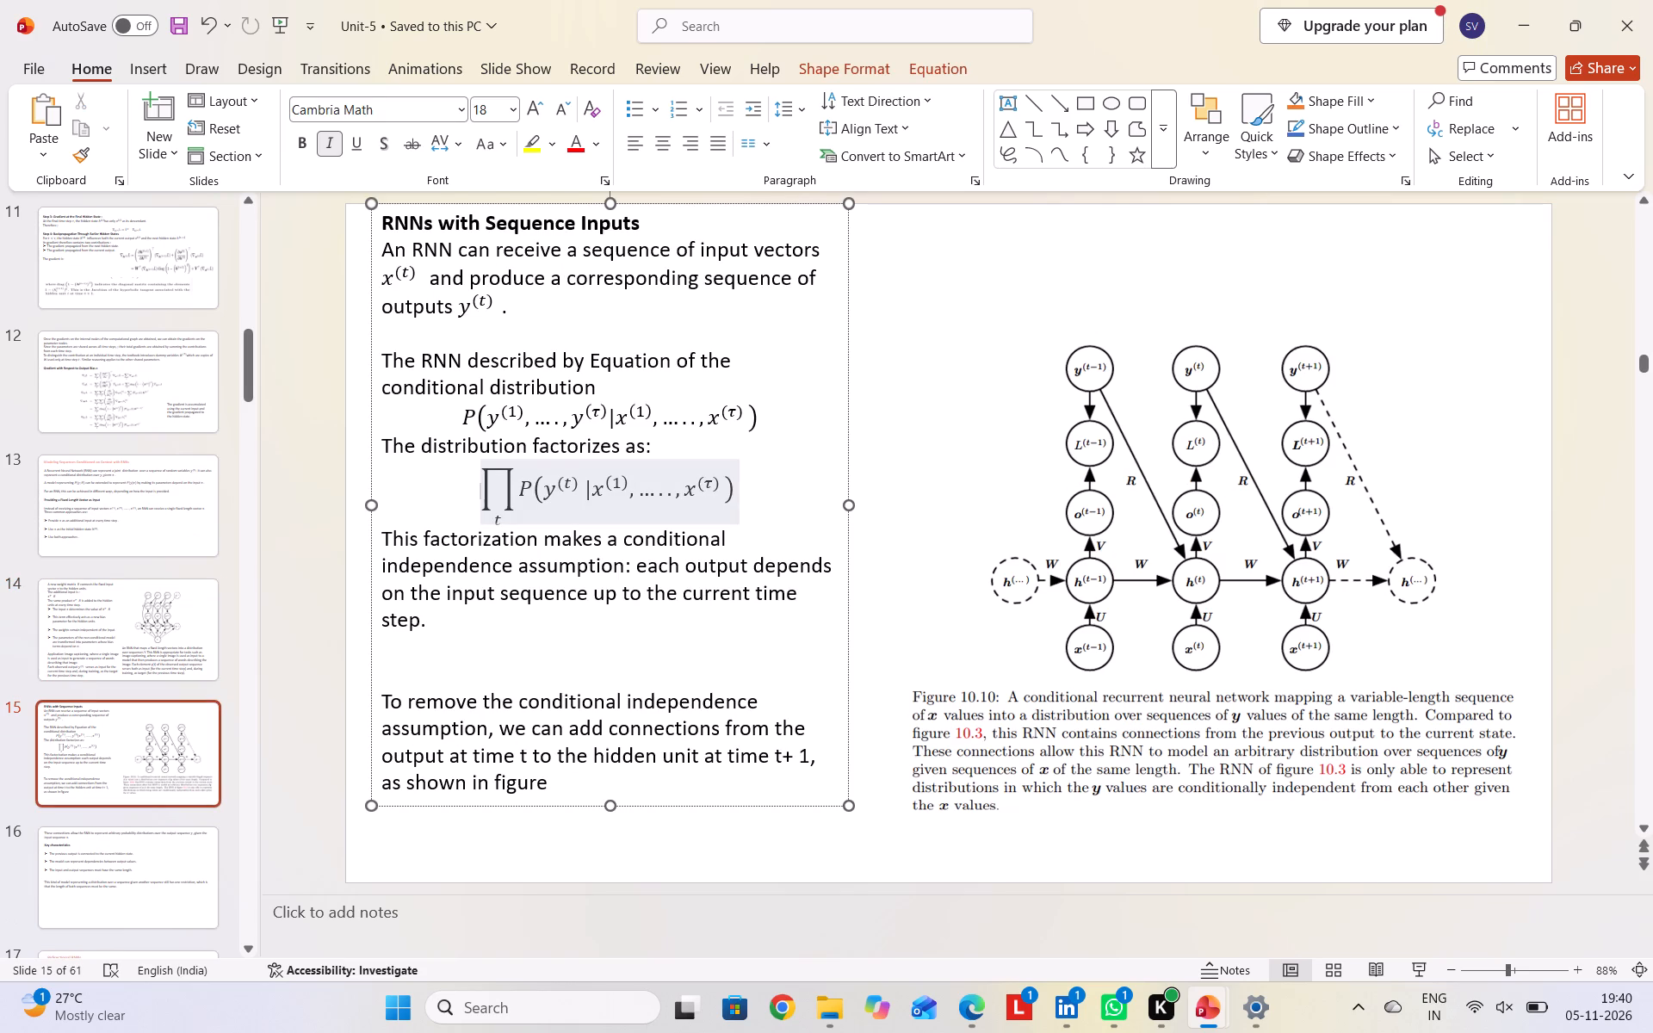
{"action": "left_click", "coordinate": [548, 365]}
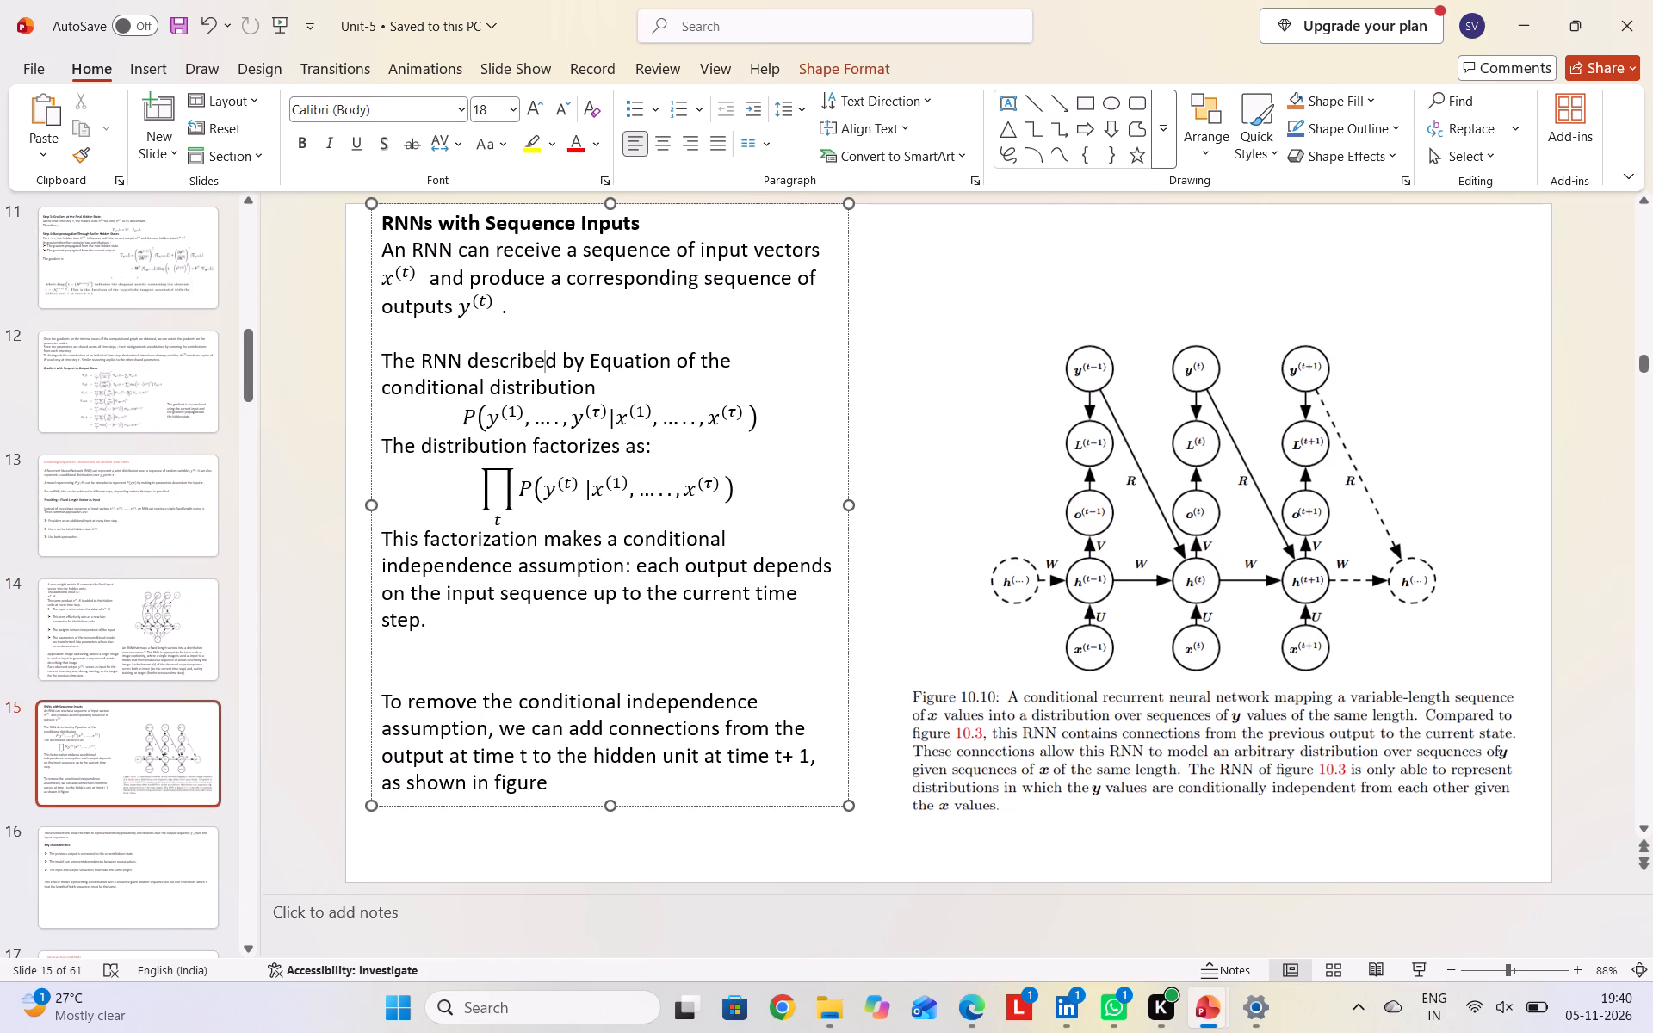
{"action": "left_click", "coordinate": [158, 844]}
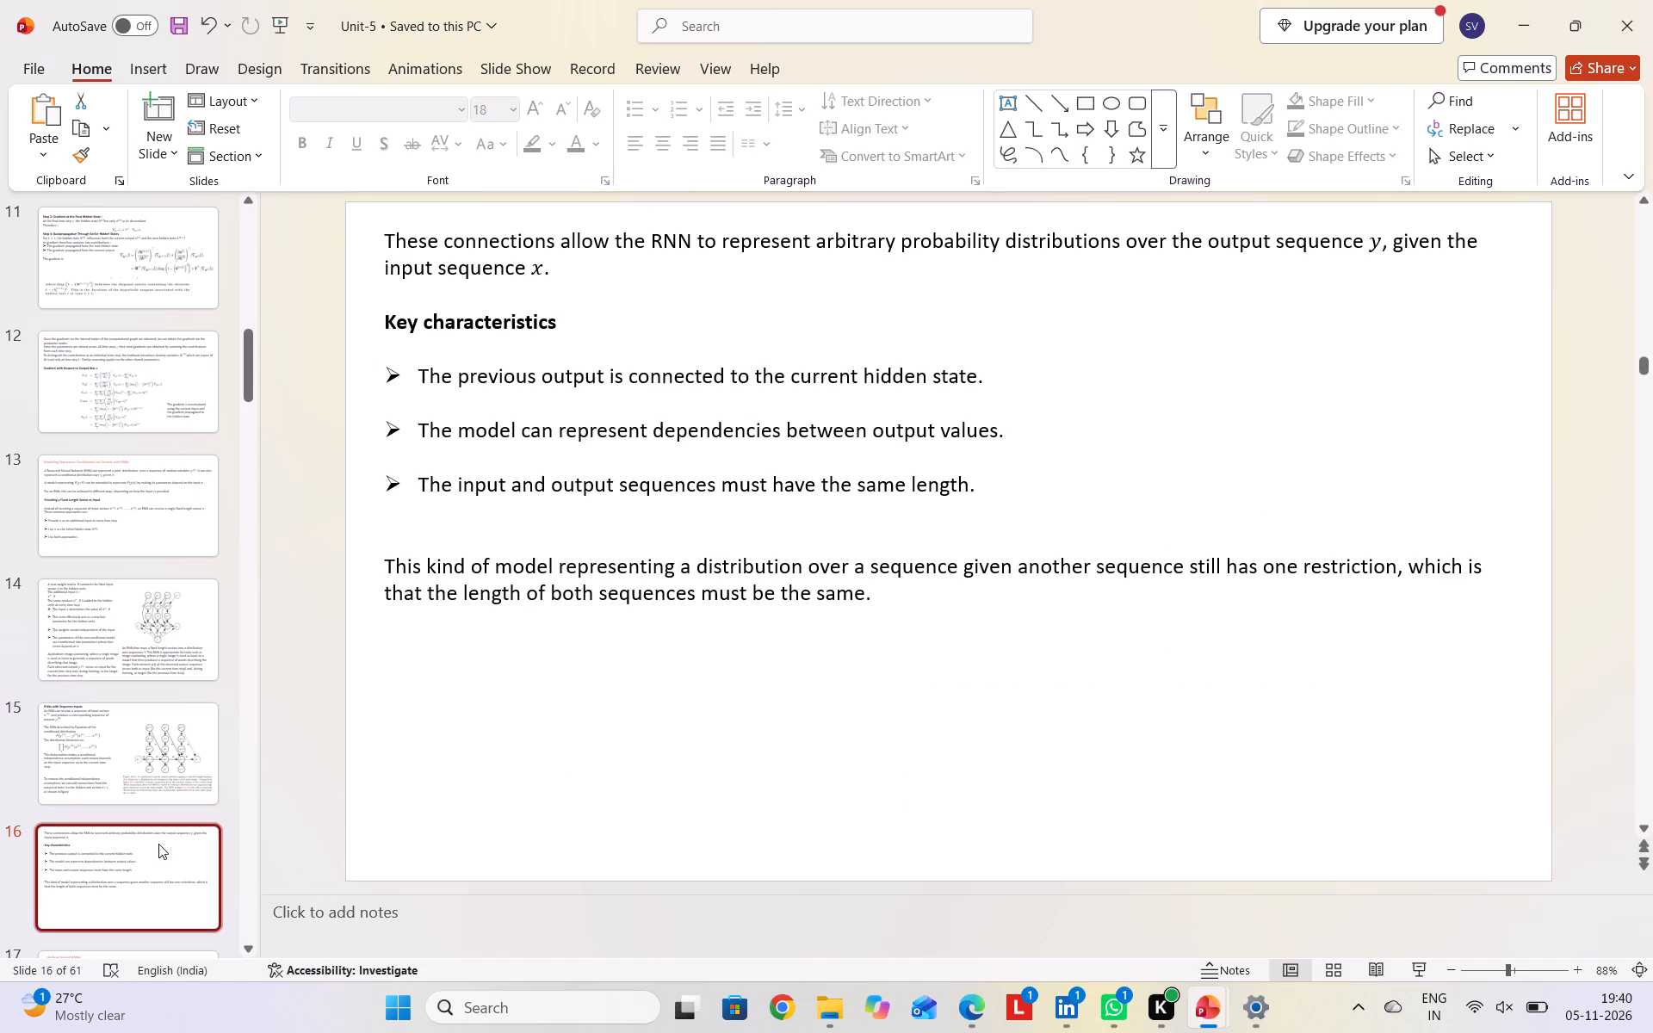
{"action": "left_click", "coordinate": [153, 767]}
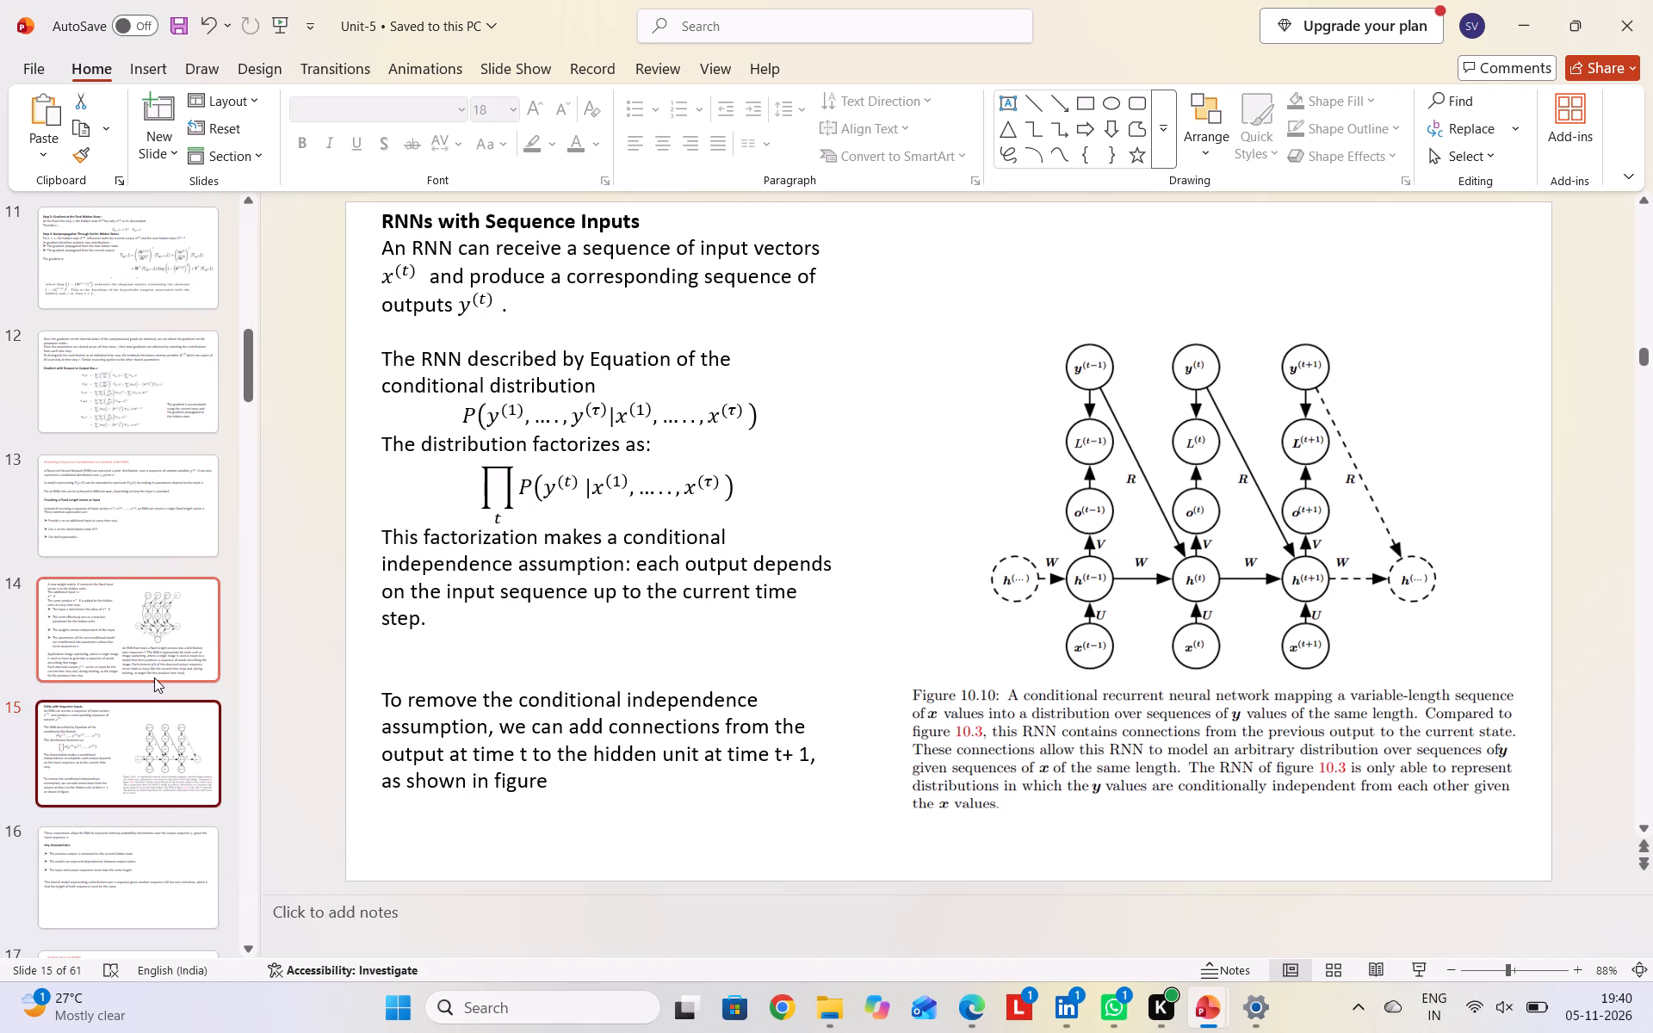
{"action": "left_click", "coordinate": [154, 670]}
{"action": "left_click", "coordinate": [138, 530]}
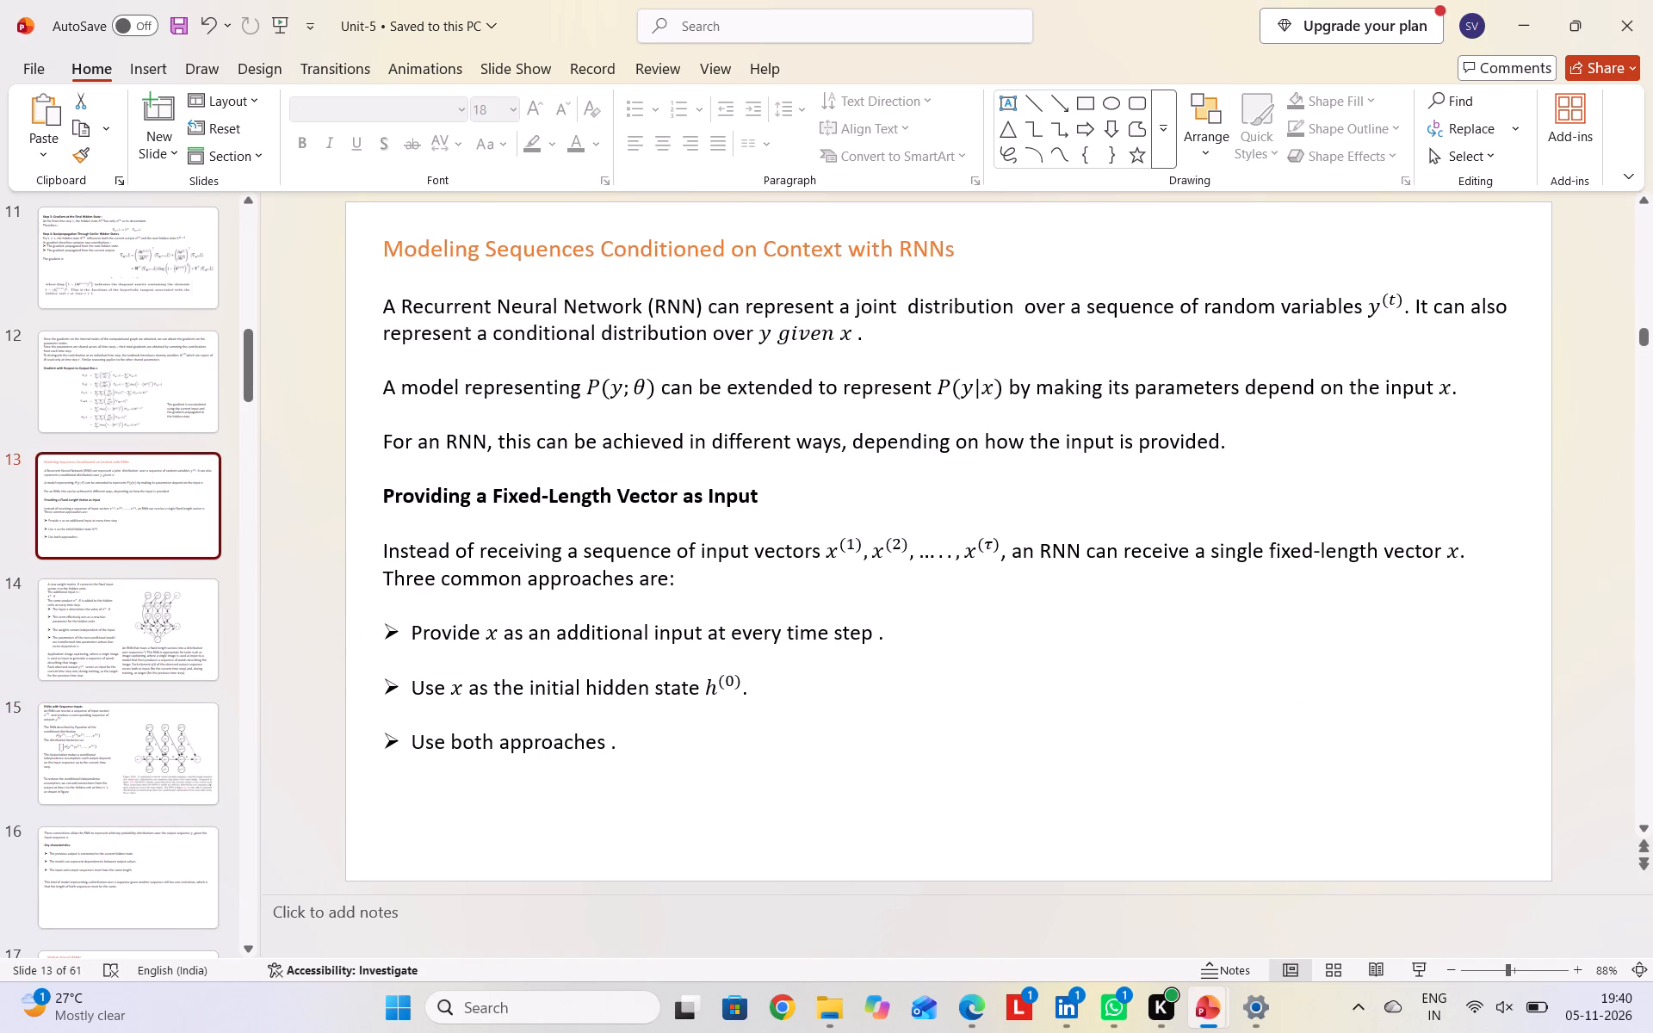
{"action": "left_click", "coordinate": [151, 651]}
{"action": "left_click", "coordinate": [151, 762]}
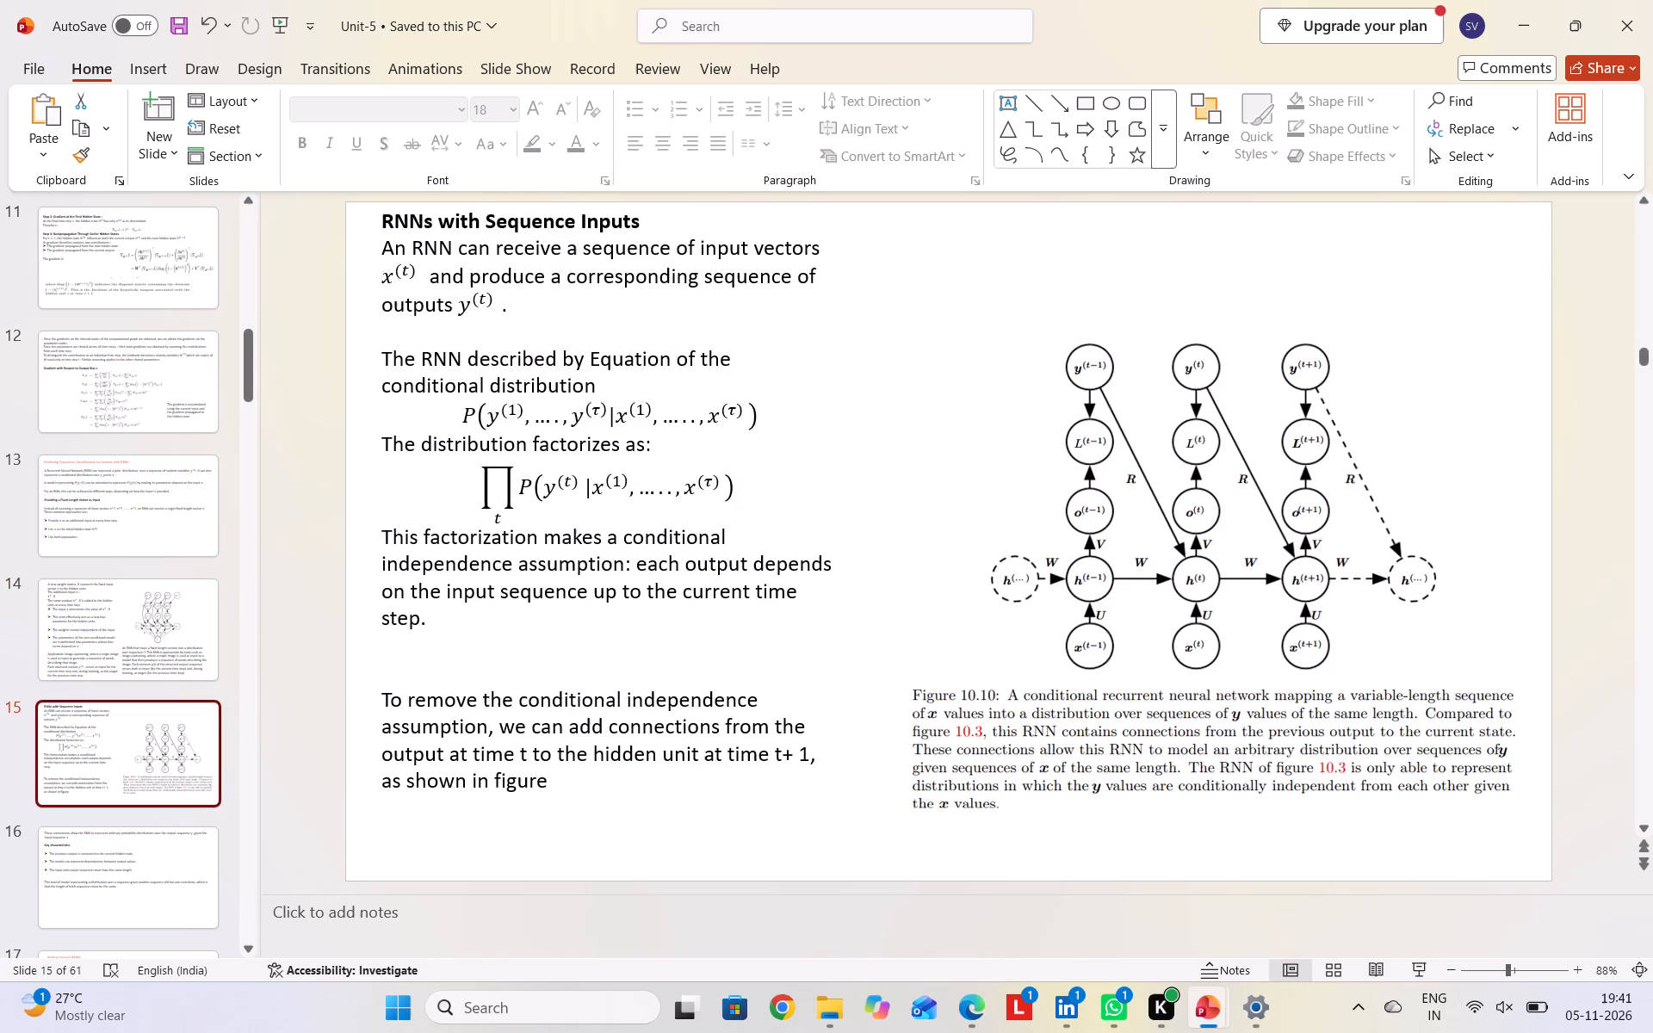
On slide 15, add an extra space between "and" and "produce" in the first sentence.
{"action": "left_click", "coordinate": [461, 267]}
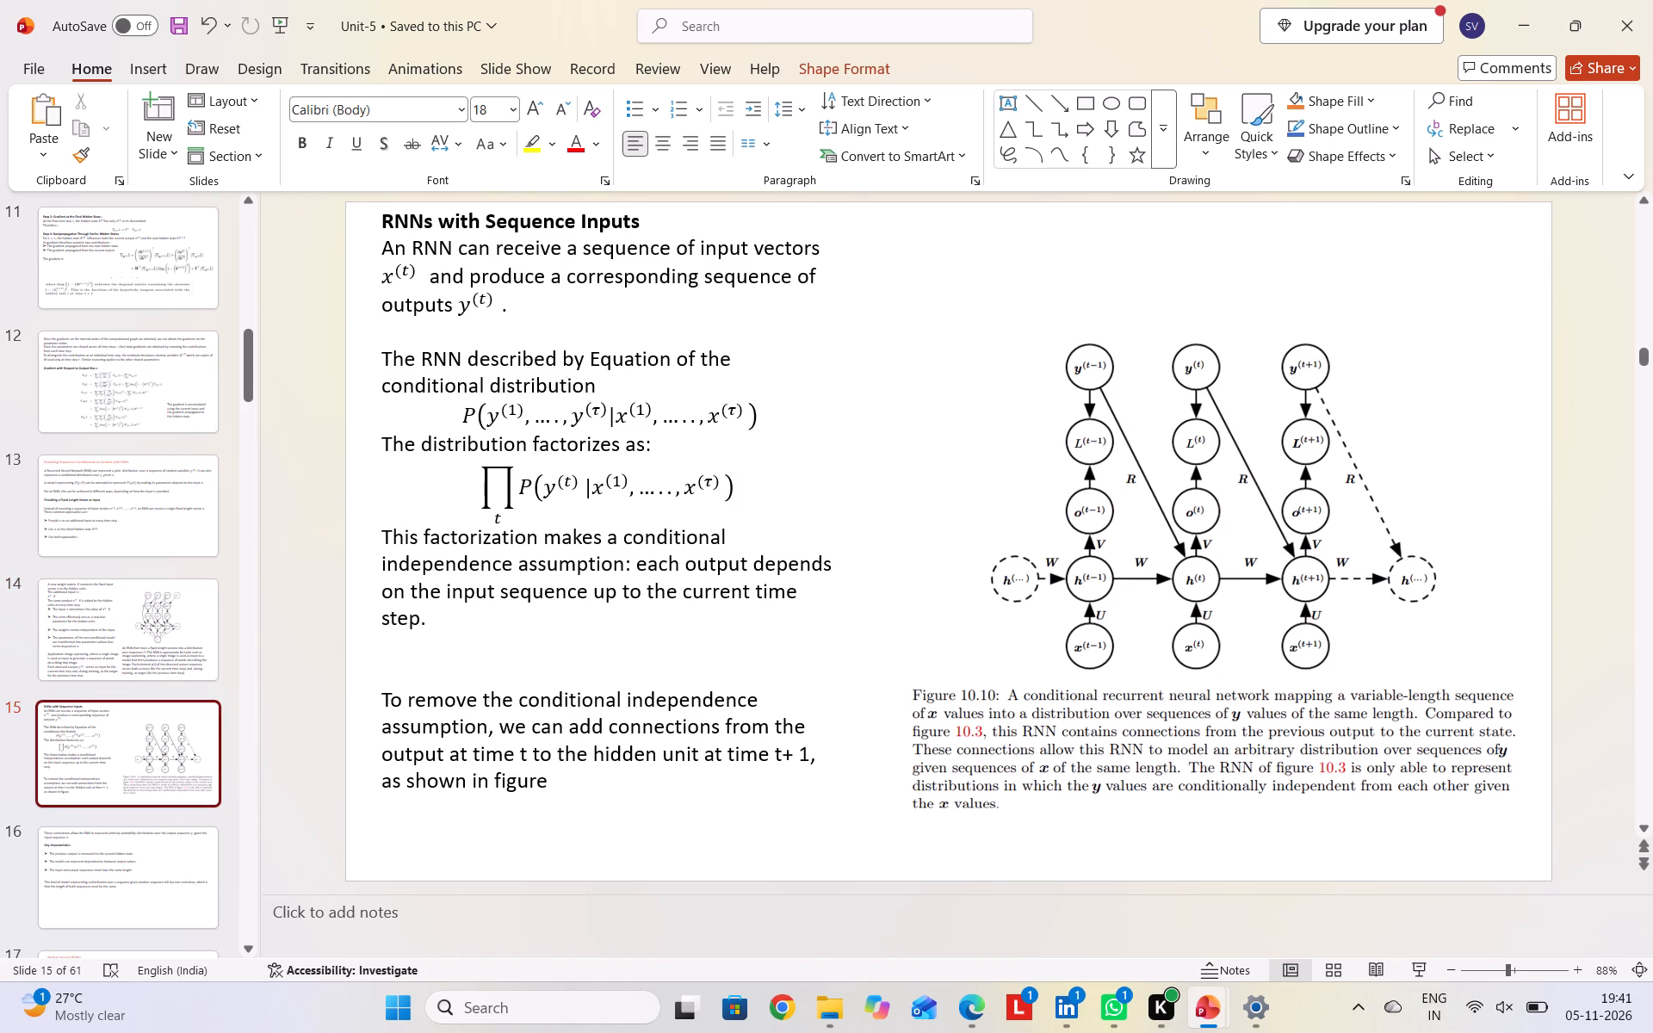
{"action": "key", "text": "space"}
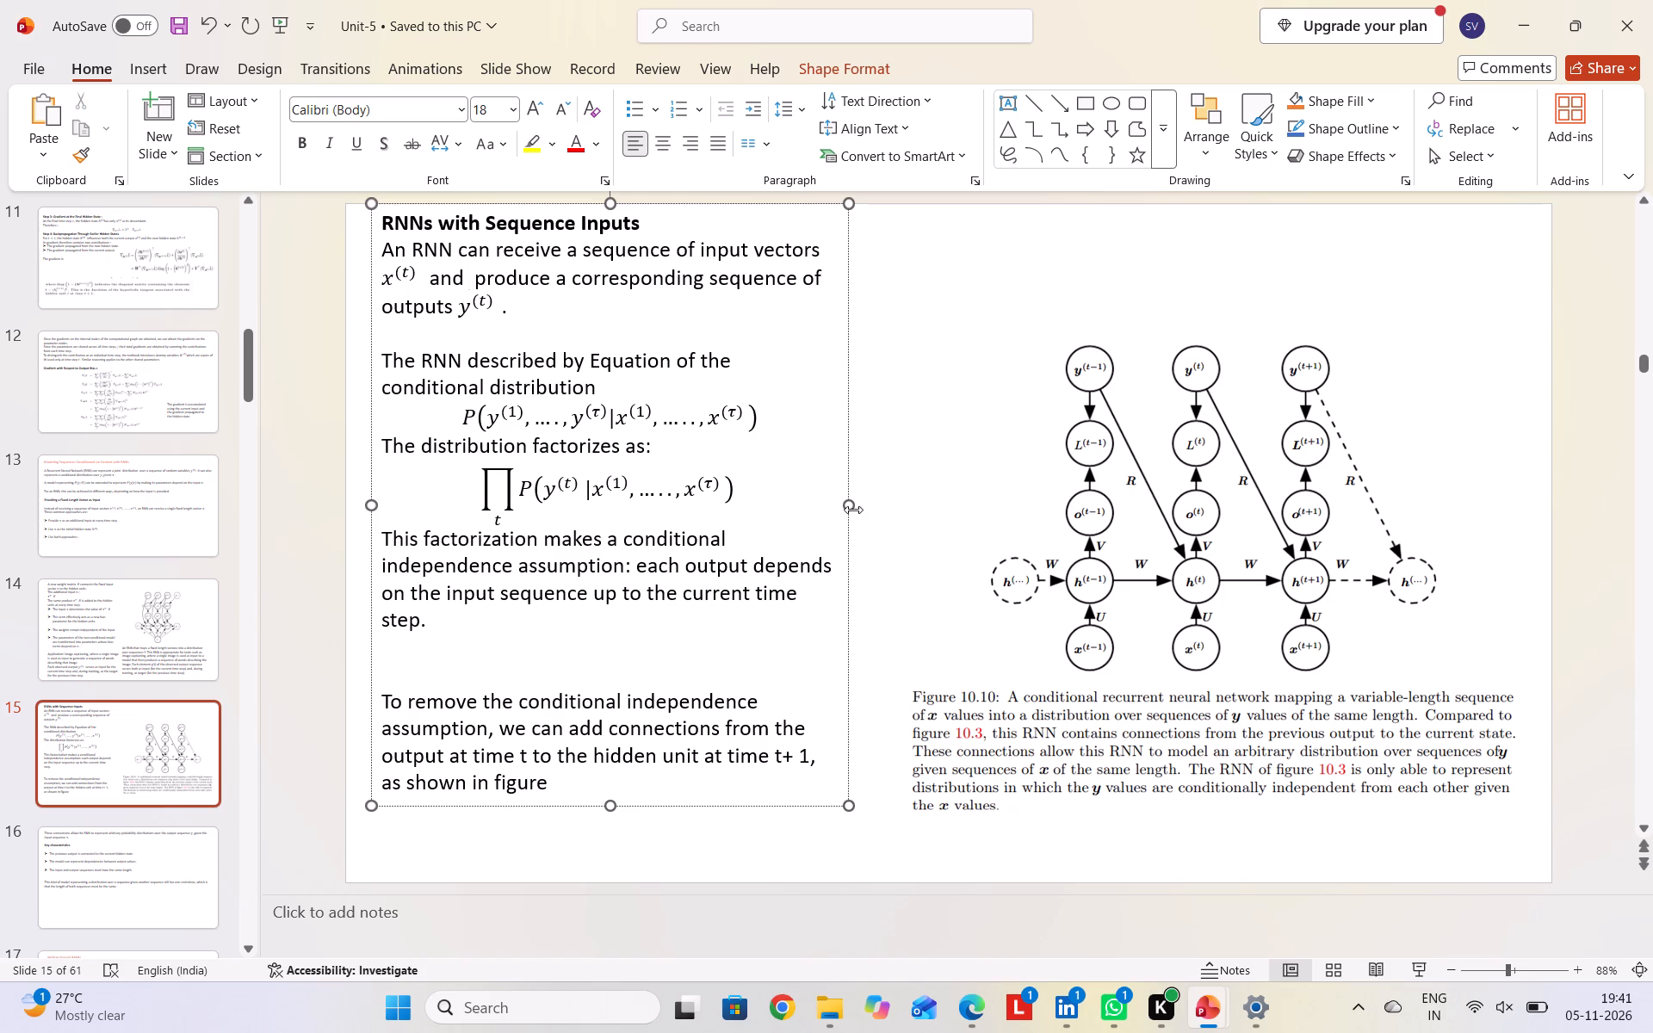
Widen the text box under "RNNs with Sequence Inputs" toward the diagram and try to extend its lower edge.
{"action": "left_click_drag", "start_coordinate": [853, 510], "coordinate": [907, 501]}
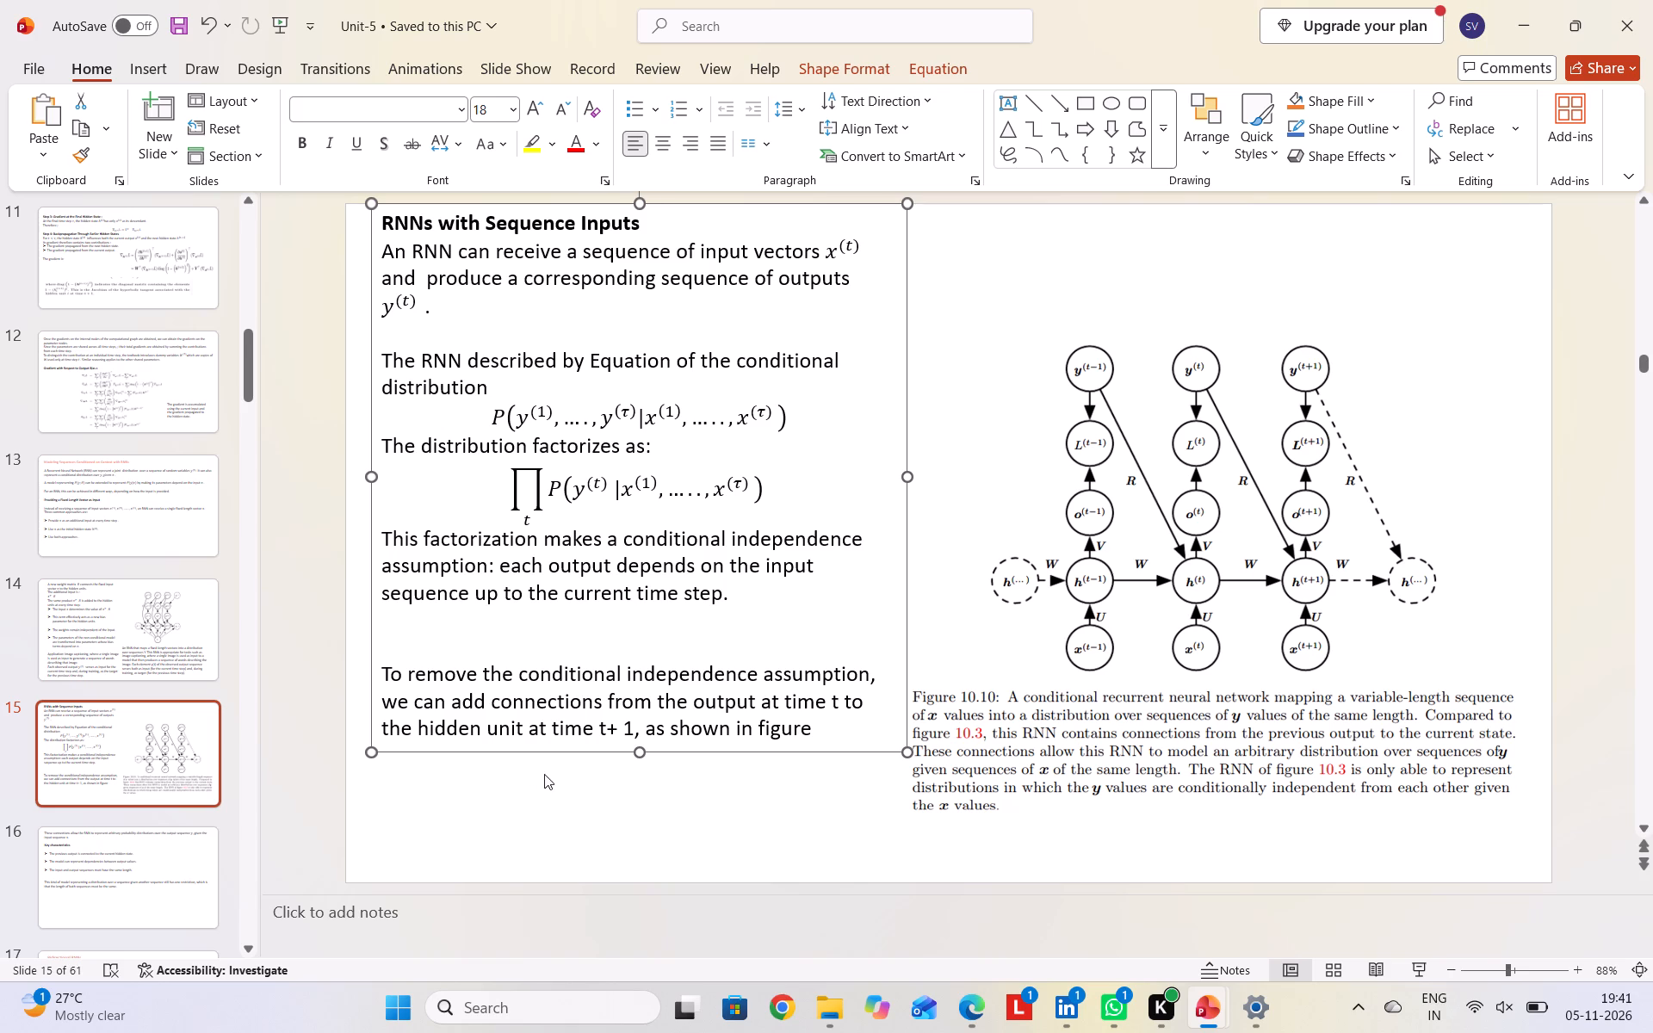
{"action": "left_click_drag", "start_coordinate": [641, 752], "coordinate": [633, 809]}
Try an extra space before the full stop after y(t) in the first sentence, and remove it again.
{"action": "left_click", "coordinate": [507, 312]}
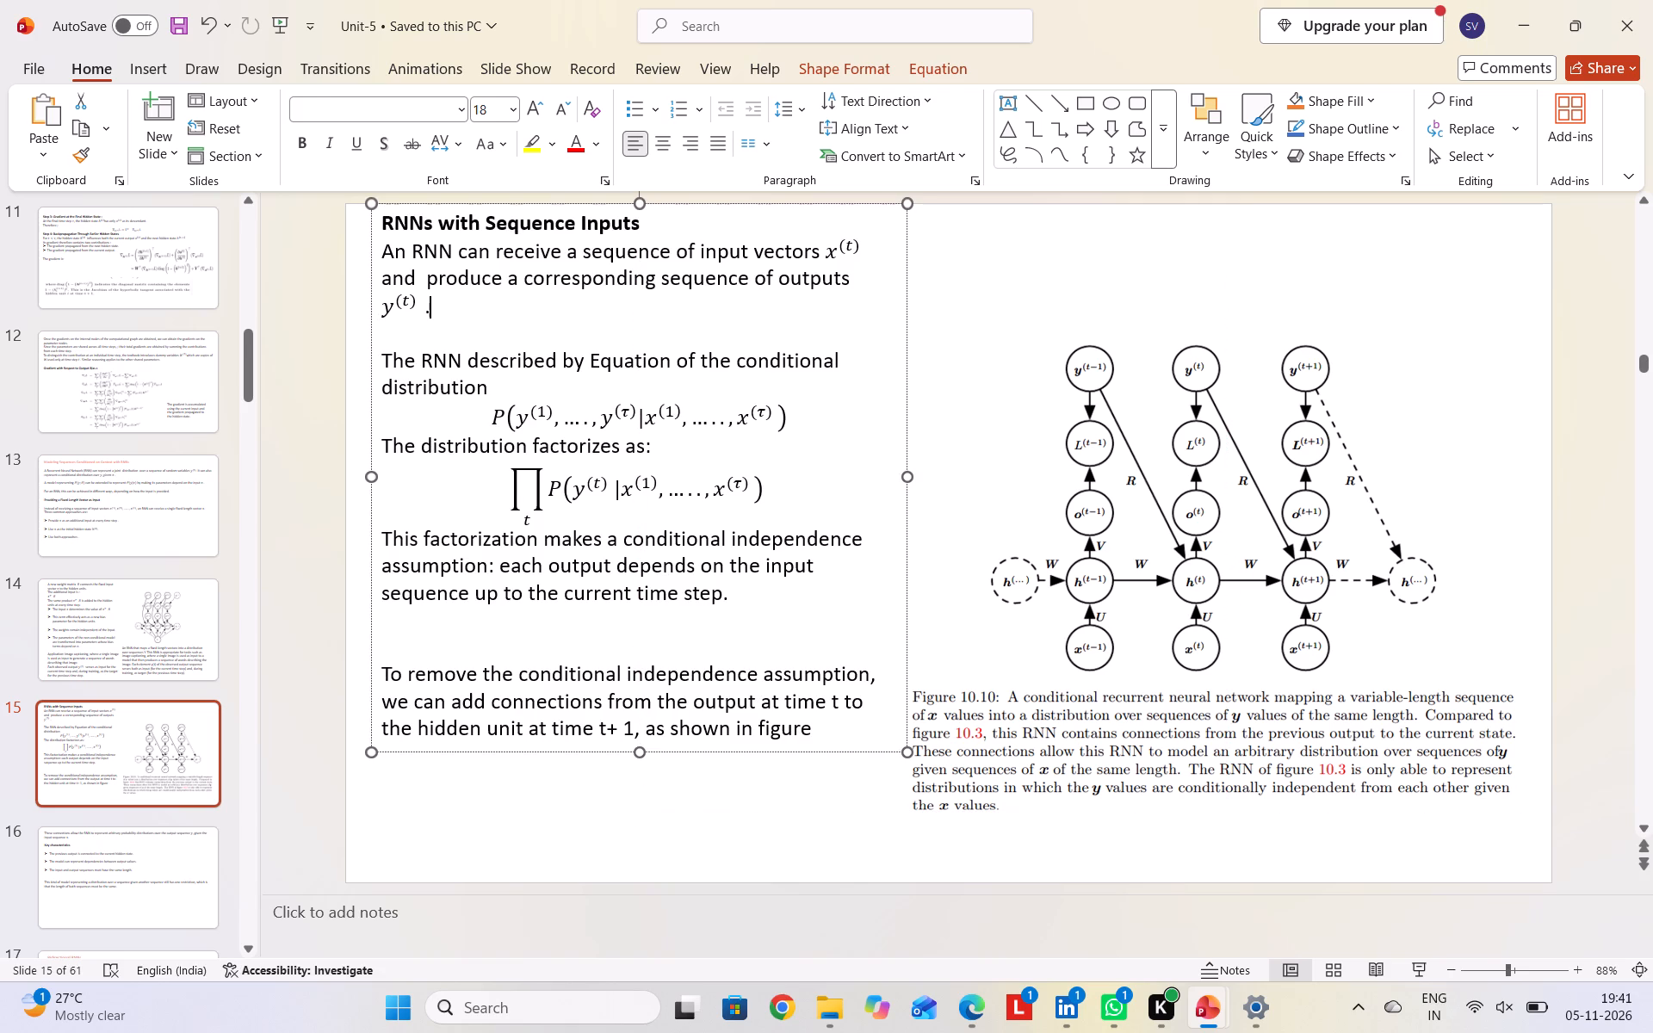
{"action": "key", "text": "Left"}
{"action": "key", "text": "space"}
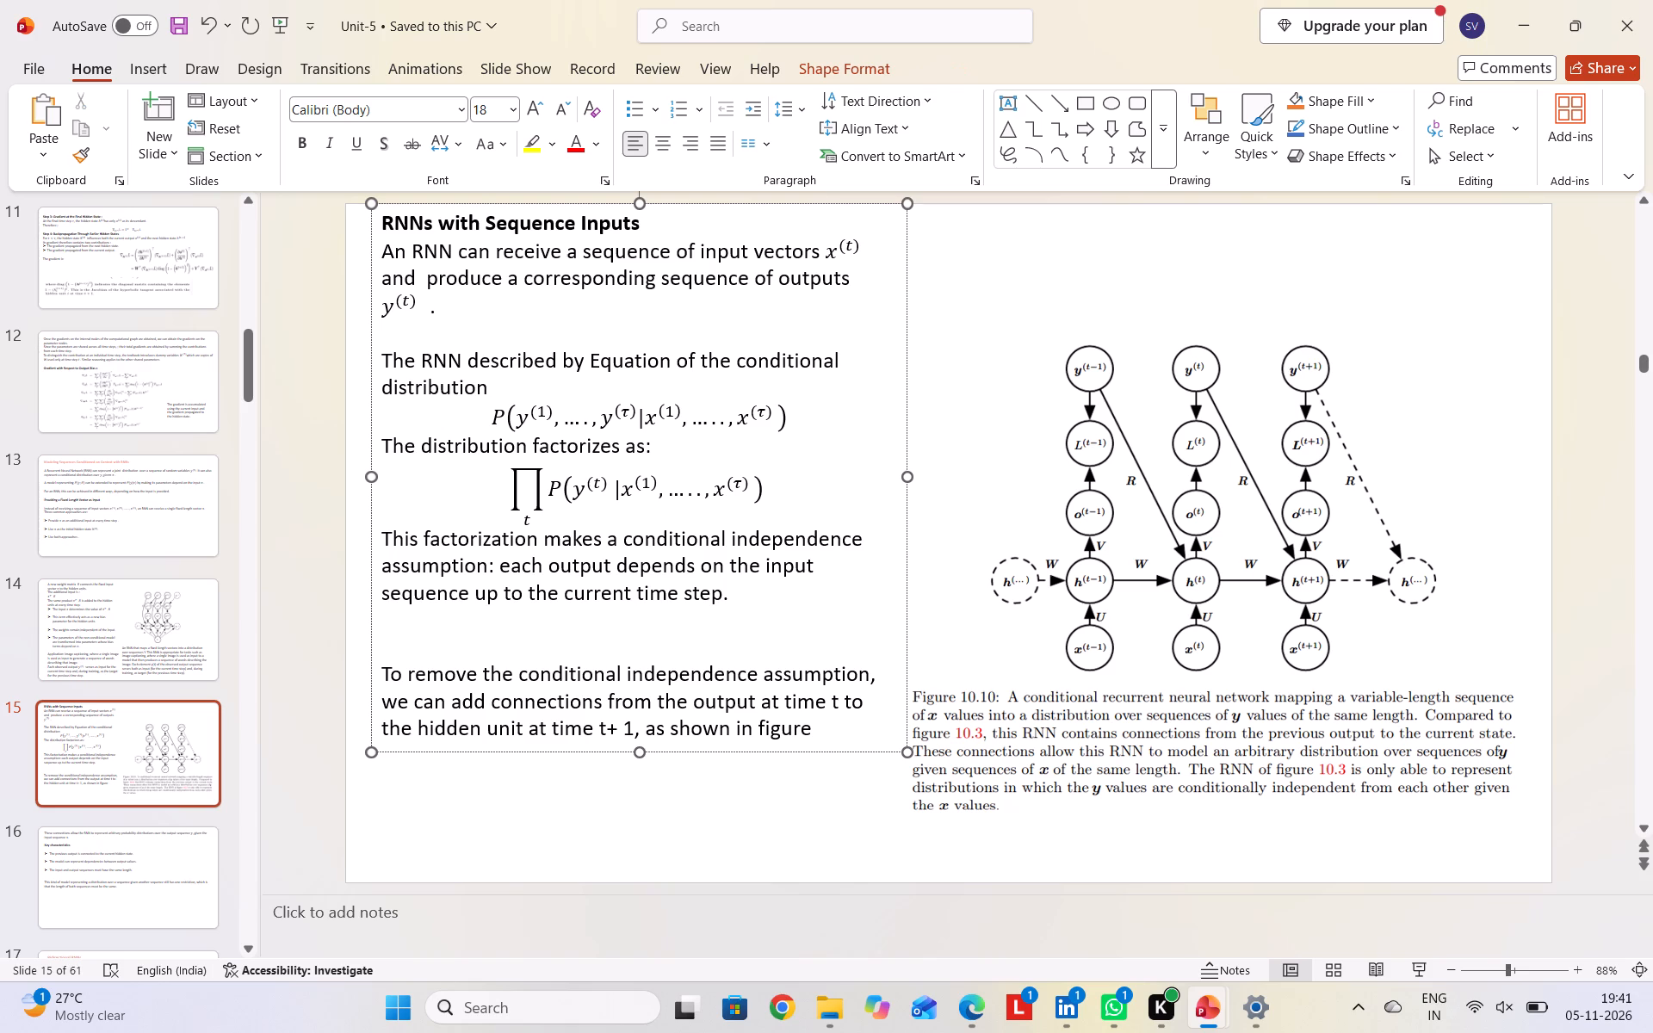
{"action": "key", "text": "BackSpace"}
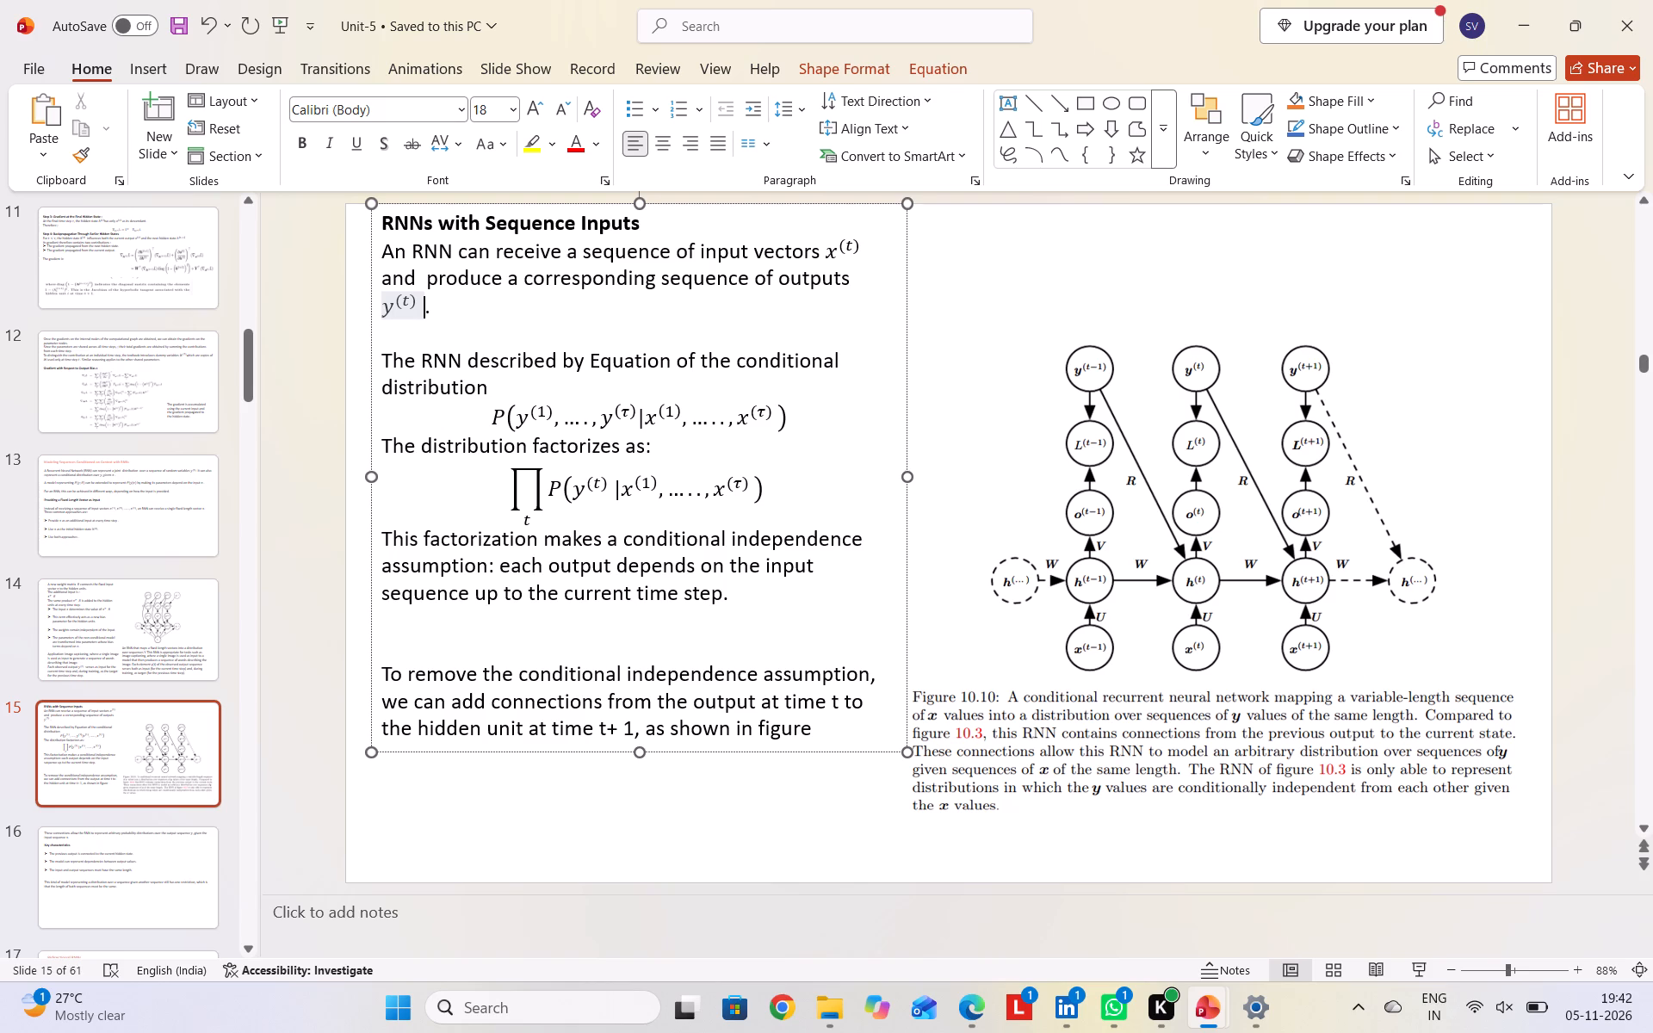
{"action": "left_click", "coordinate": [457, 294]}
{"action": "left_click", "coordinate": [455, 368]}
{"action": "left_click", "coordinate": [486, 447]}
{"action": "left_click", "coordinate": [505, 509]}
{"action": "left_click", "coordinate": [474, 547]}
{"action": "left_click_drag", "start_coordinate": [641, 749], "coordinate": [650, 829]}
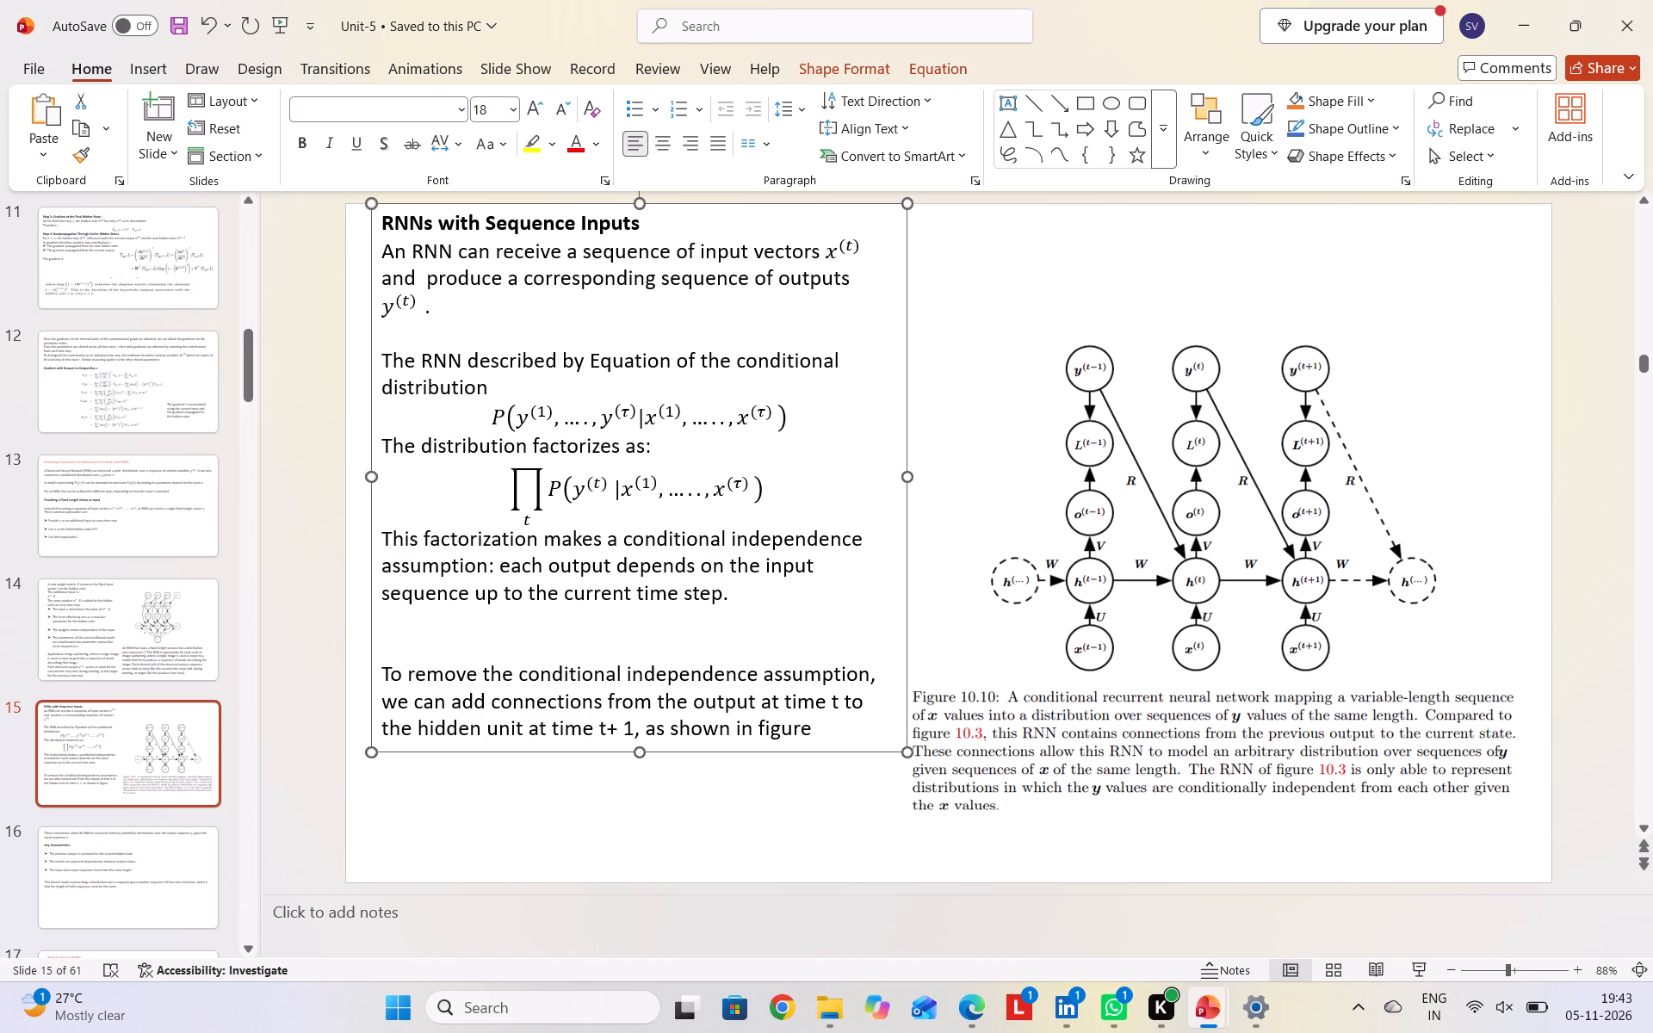
Delete the full stop after y(t) at the end of the first sentence on slide 15.
{"action": "left_click", "coordinate": [612, 298]}
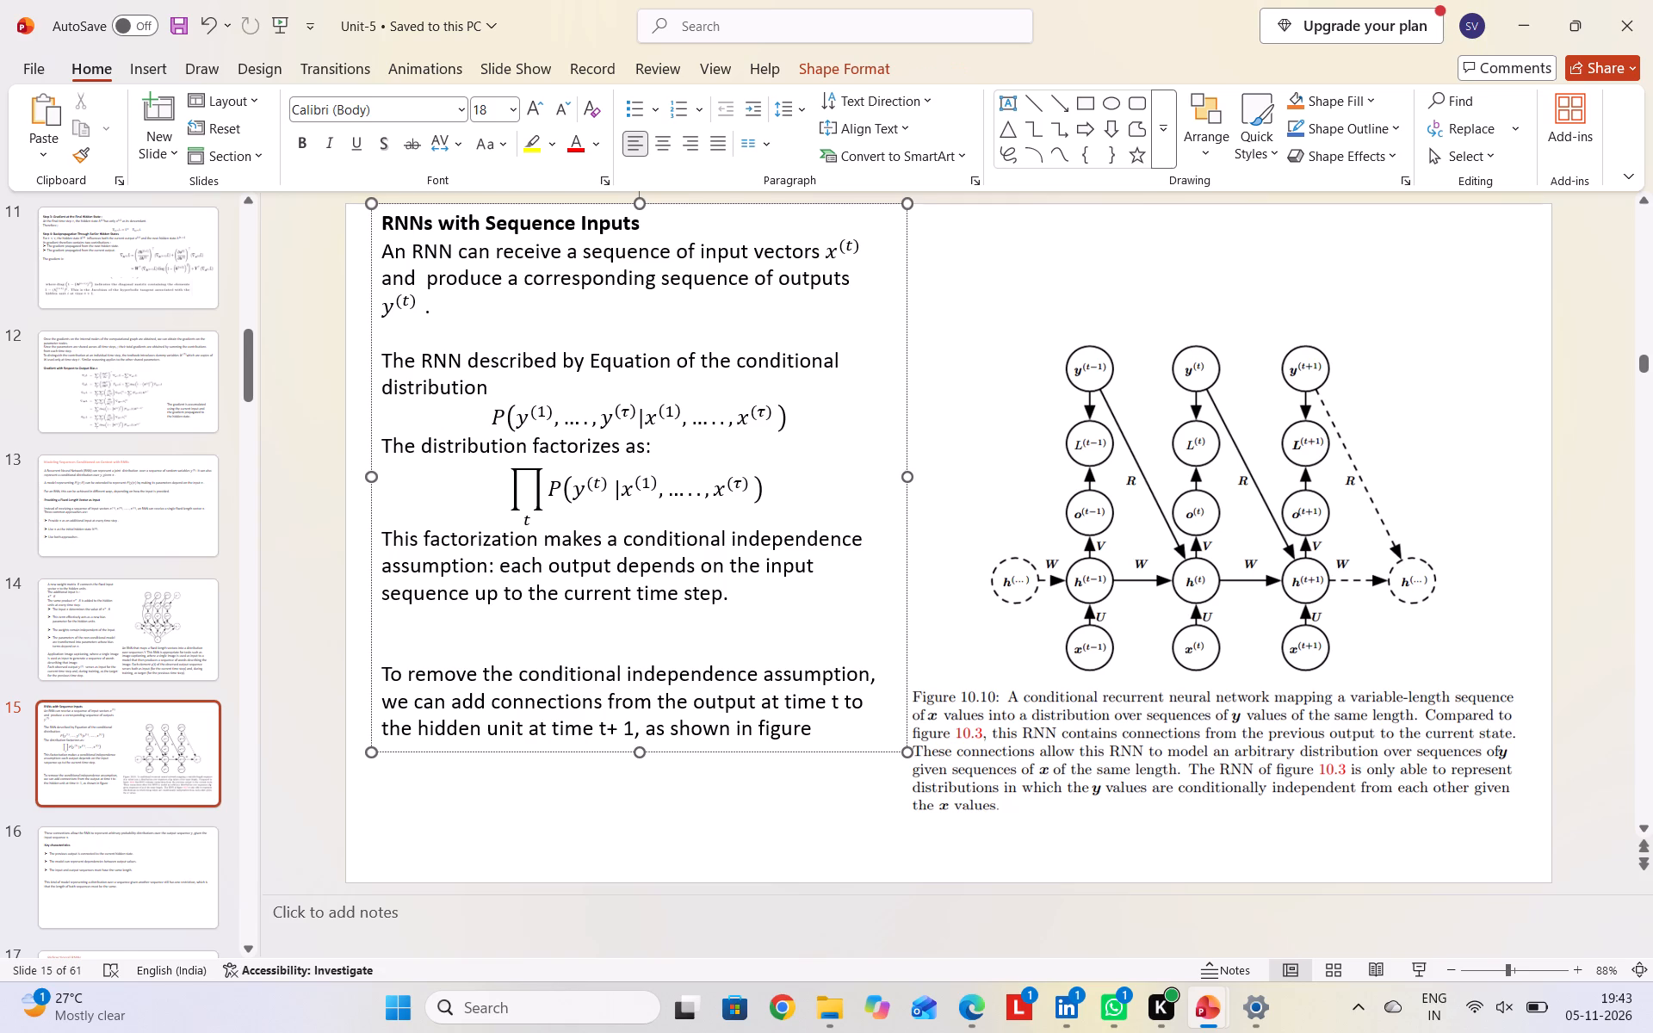
{"action": "key", "text": "BackSpace"}
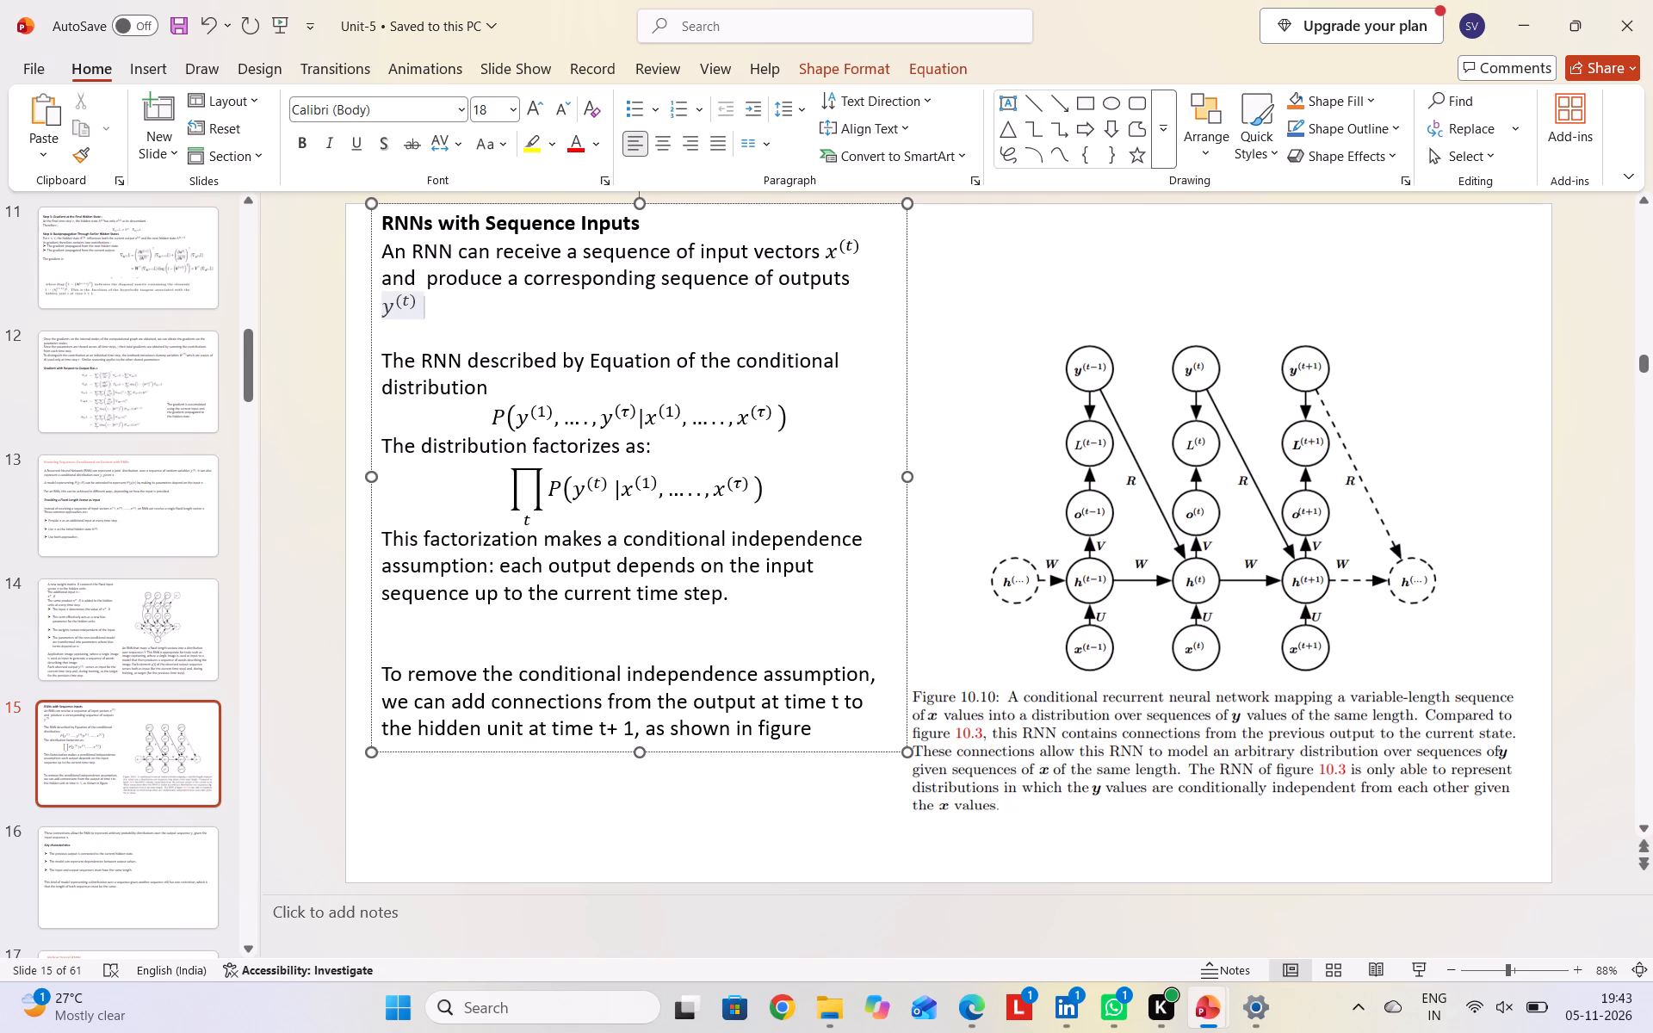
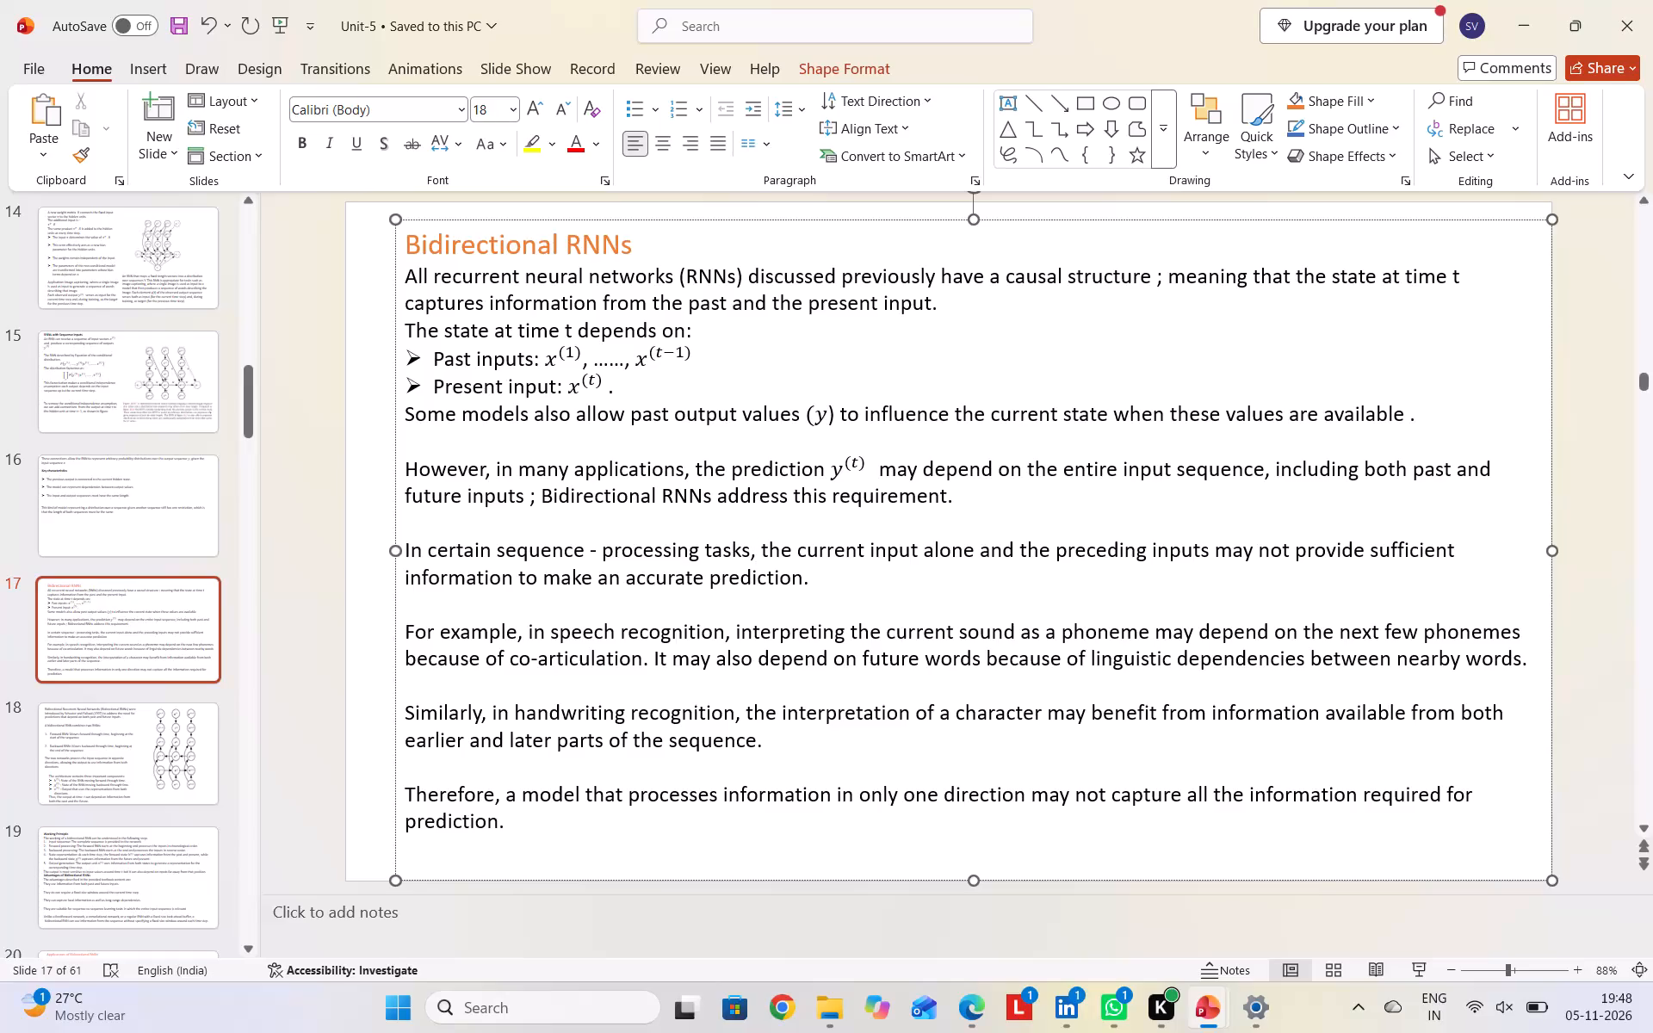
On slide 17, insert a space before the full stop after "accurate prediction" in the "In certain sequence - processing tasks" paragraph.
{"action": "left_click", "coordinate": [960, 570]}
{"action": "key", "text": "Left"}
{"action": "key", "text": "space"}
{"action": "left_click", "coordinate": [909, 611]}
{"action": "left_click", "coordinate": [801, 580]}
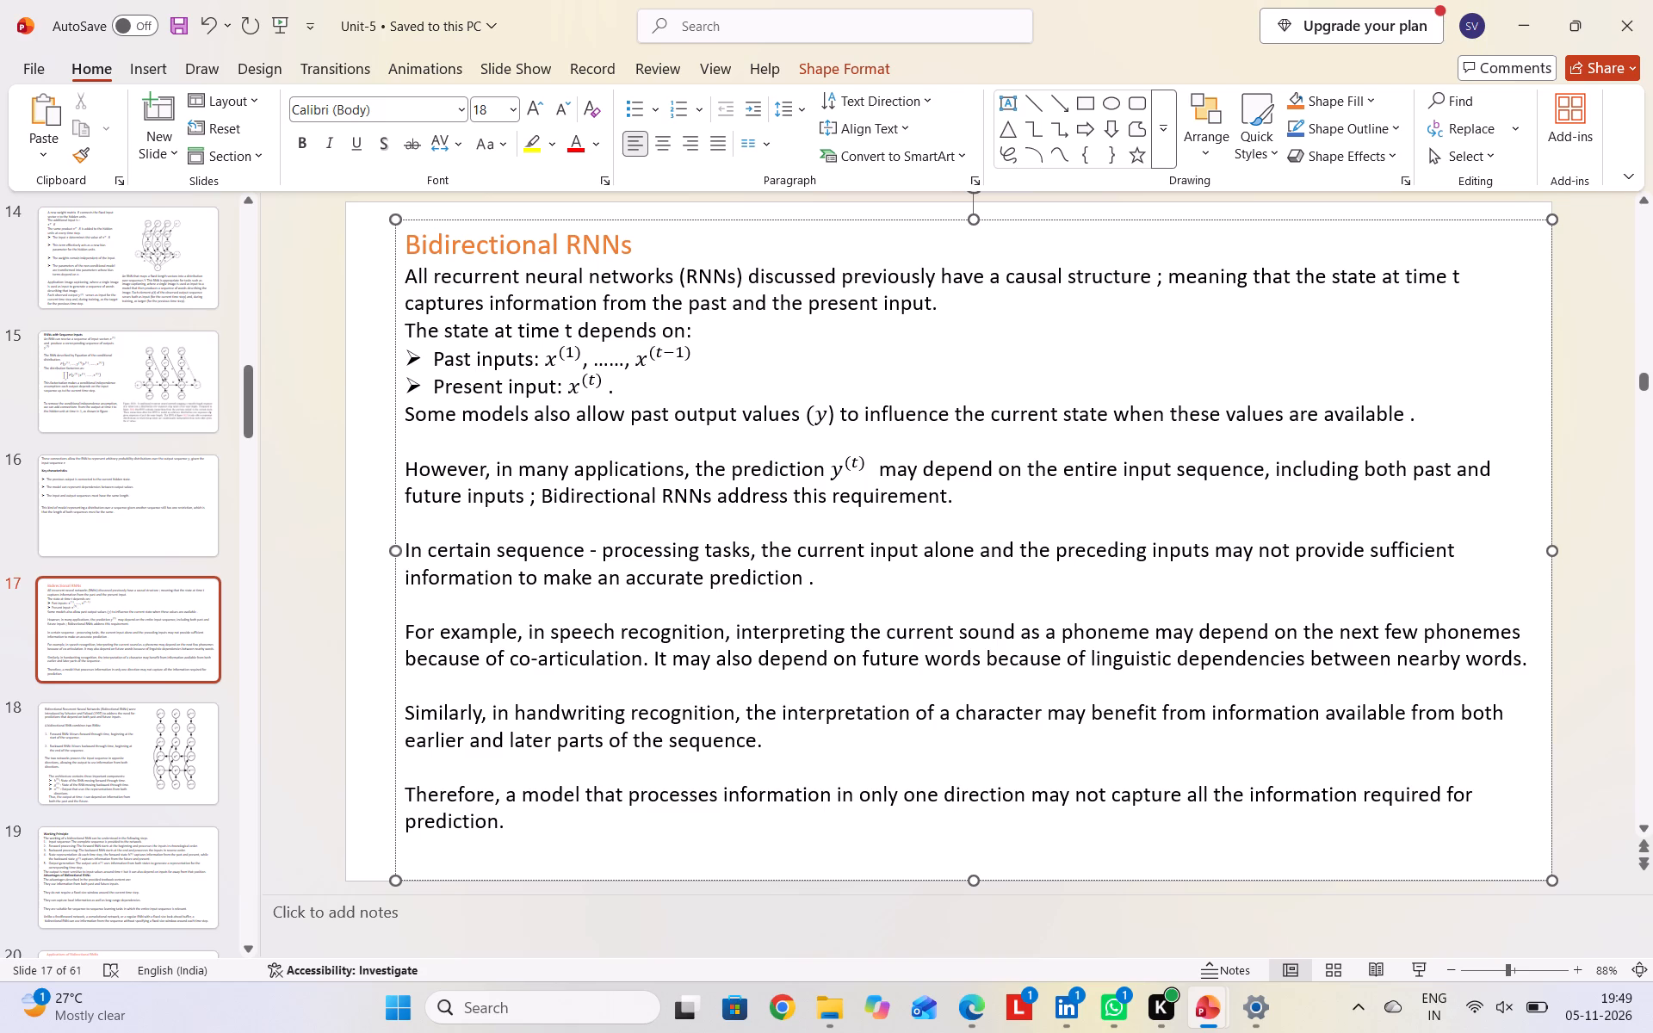
In the speech recognition paragraph, add an extra space before "a phoneme" and a space before the full stop after "co-articulation".
{"action": "left_click", "coordinate": [737, 626]}
{"action": "left_click", "coordinate": [1047, 636]}
{"action": "key", "text": "space"}
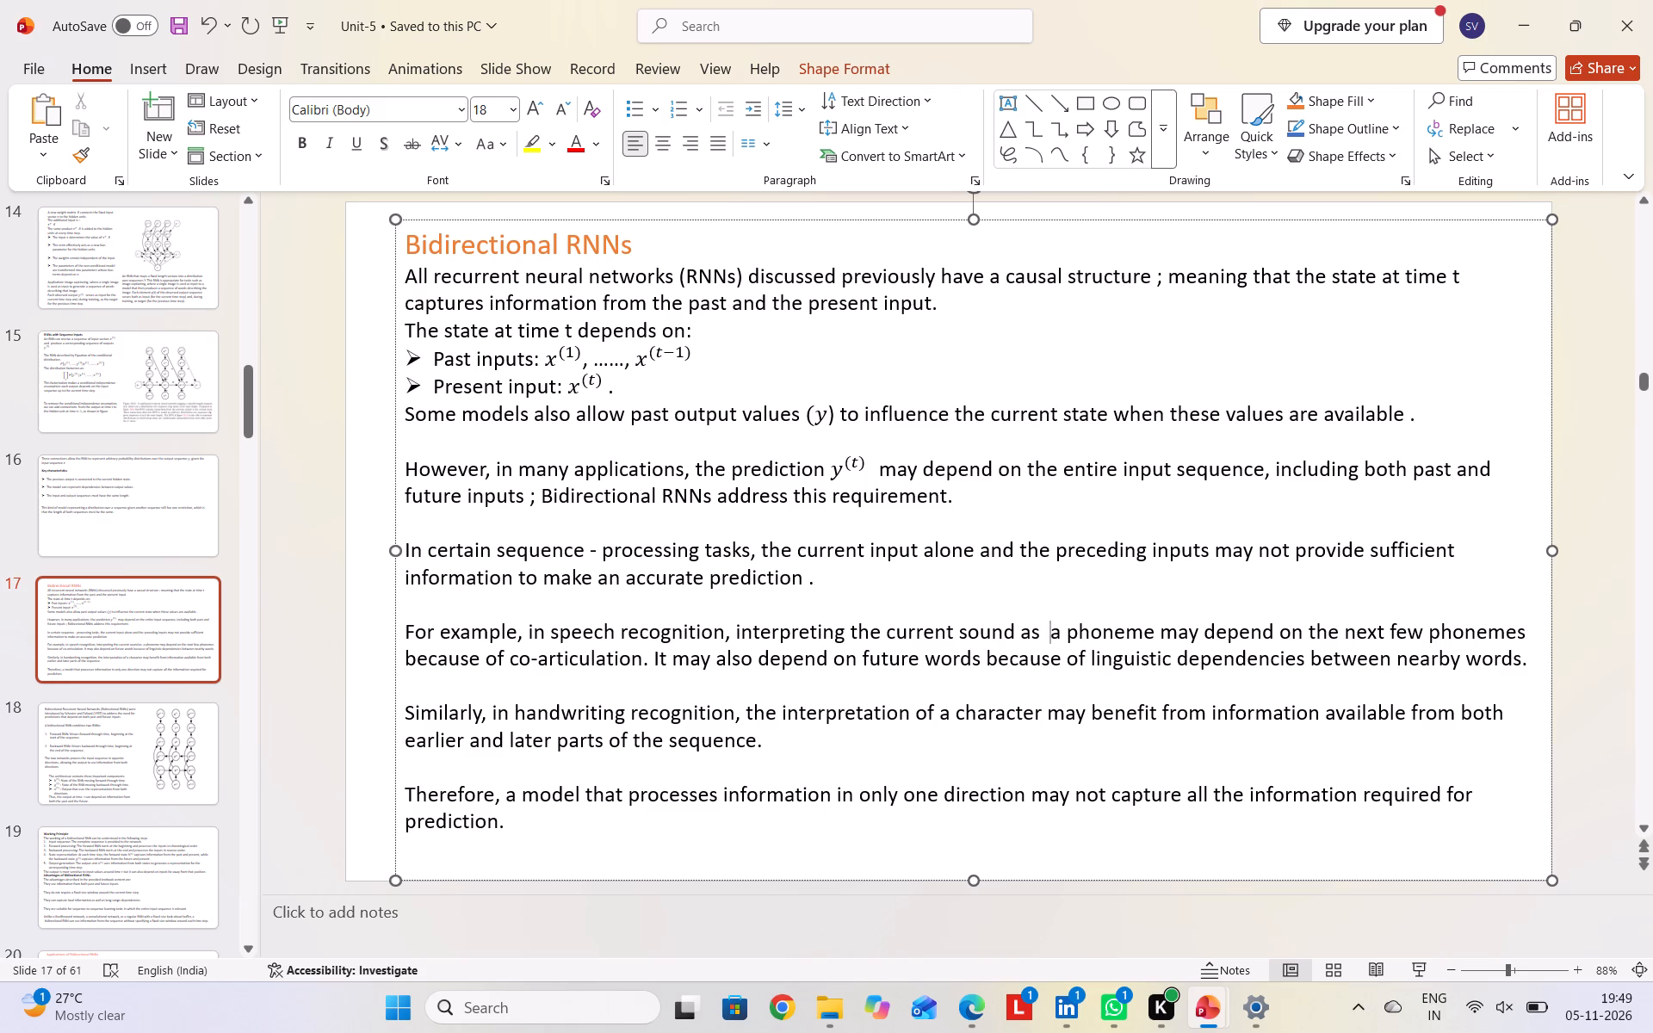
{"action": "left_click", "coordinate": [641, 658]}
{"action": "key", "text": "space"}
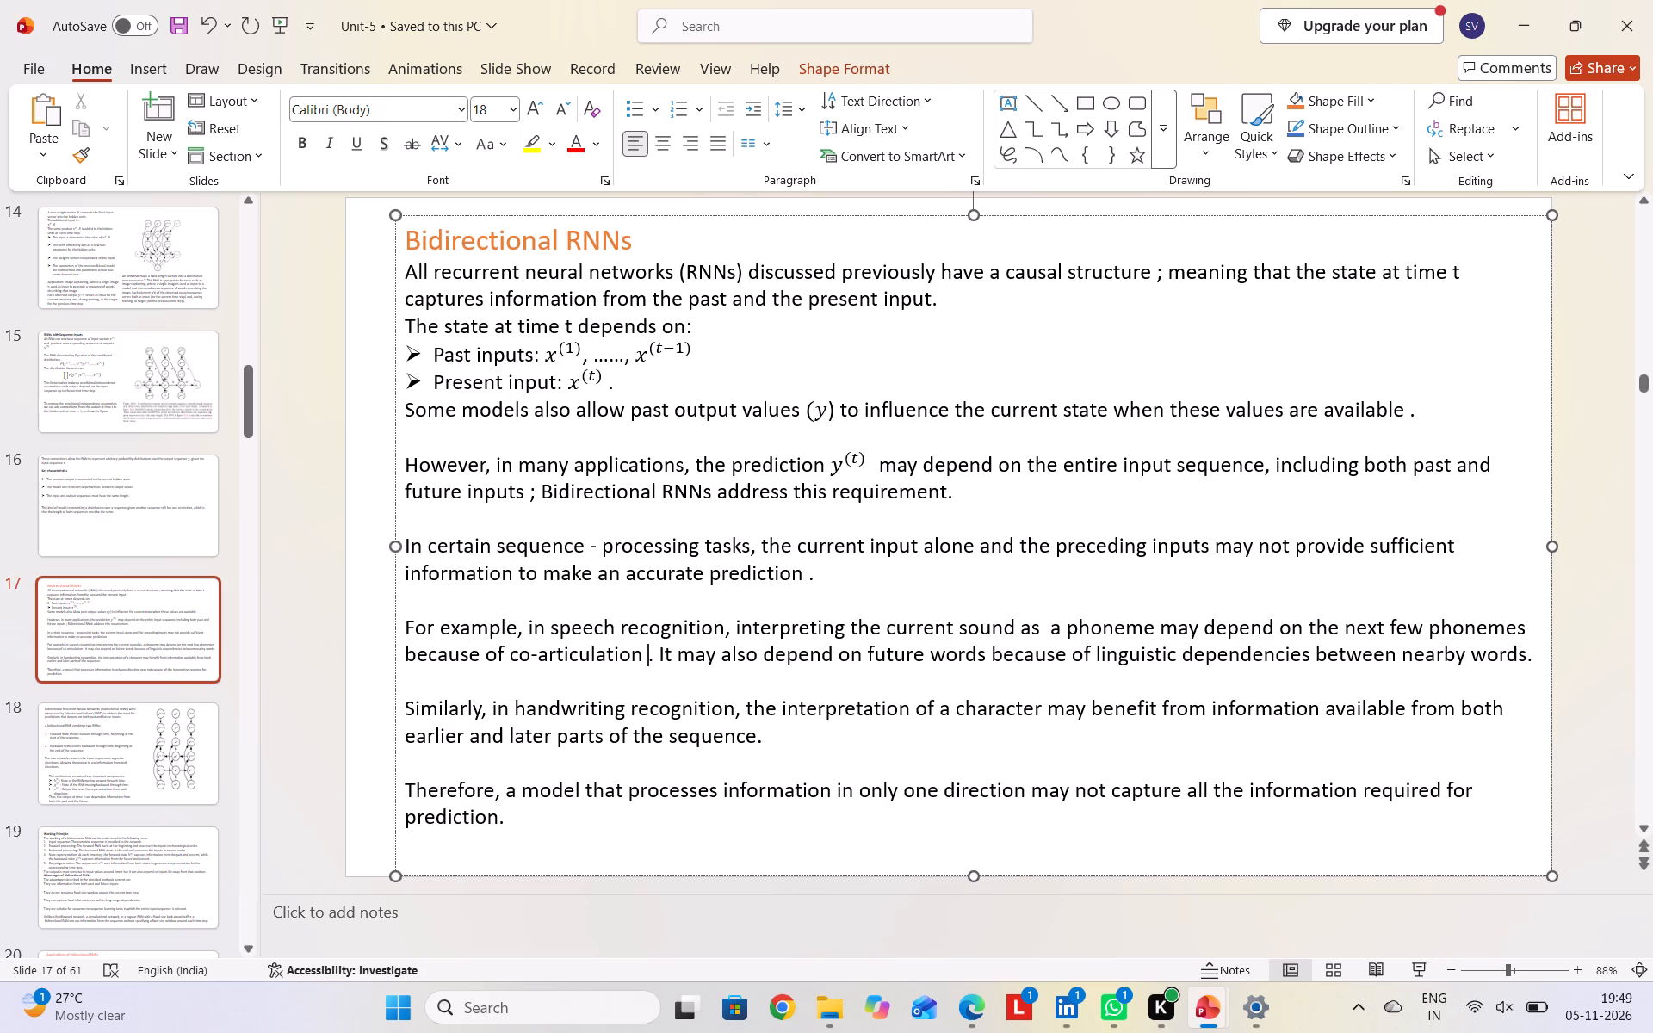
Add an extra space between "a" and "character" in the handwriting recognition paragraph.
{"action": "left_click", "coordinate": [952, 708]}
{"action": "key", "text": "space"}
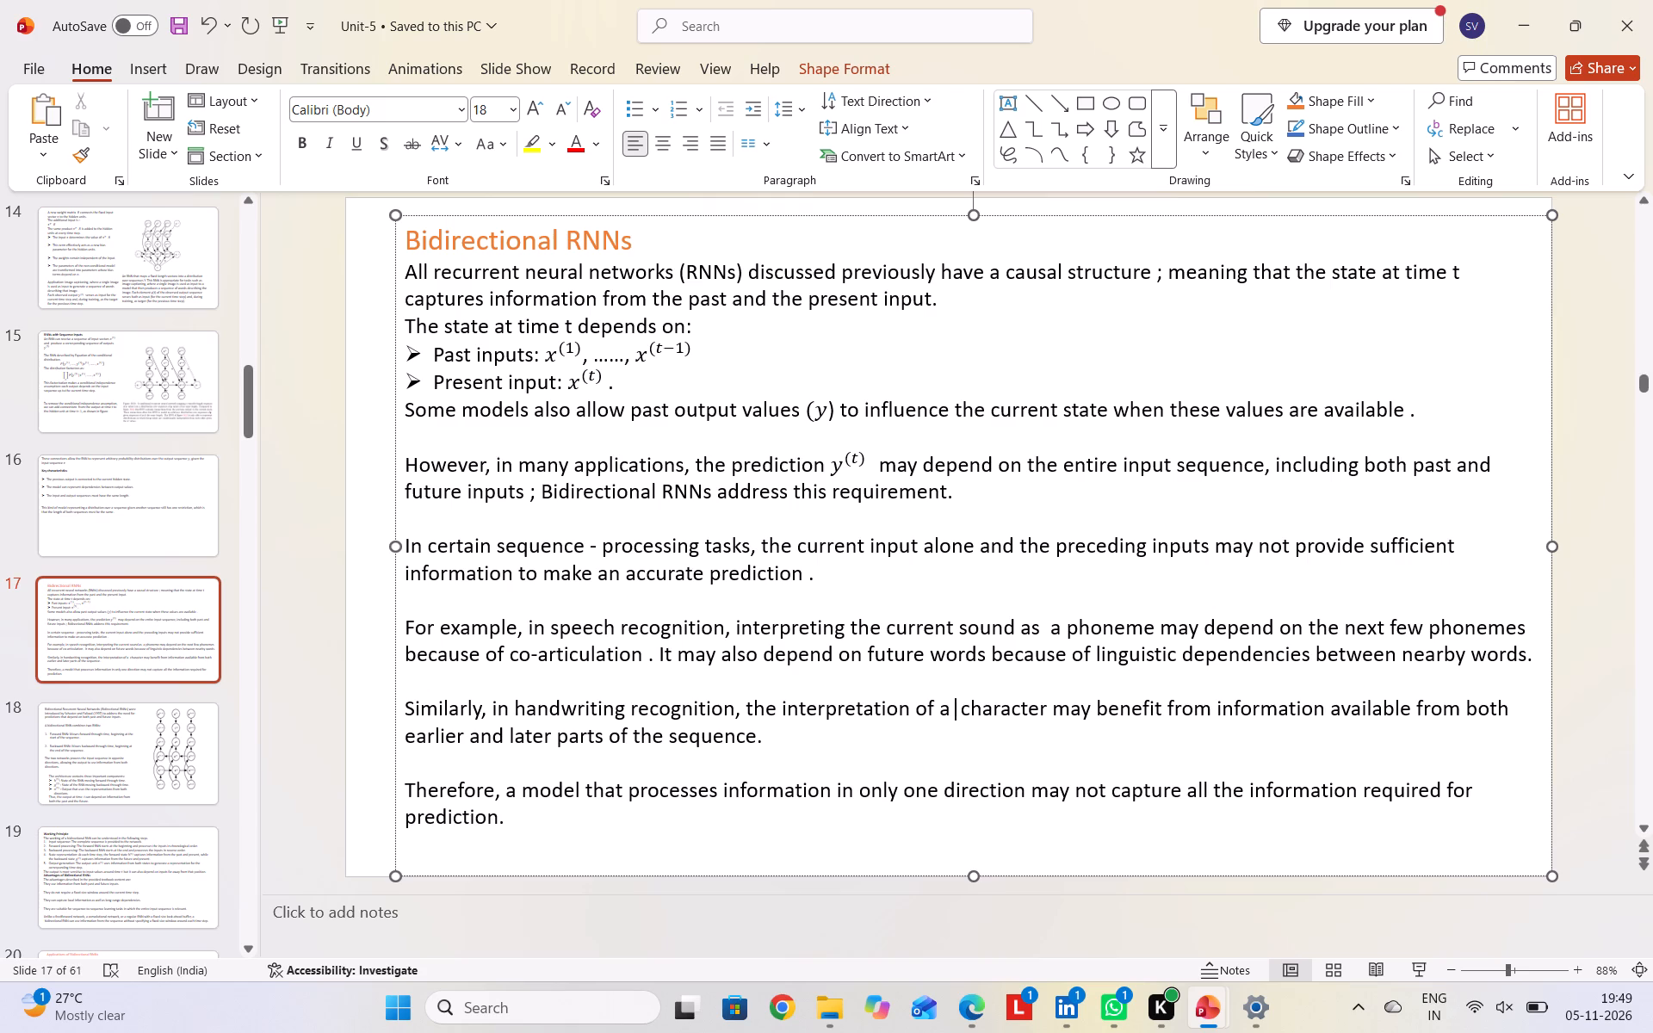
{"action": "left_click", "coordinate": [743, 854]}
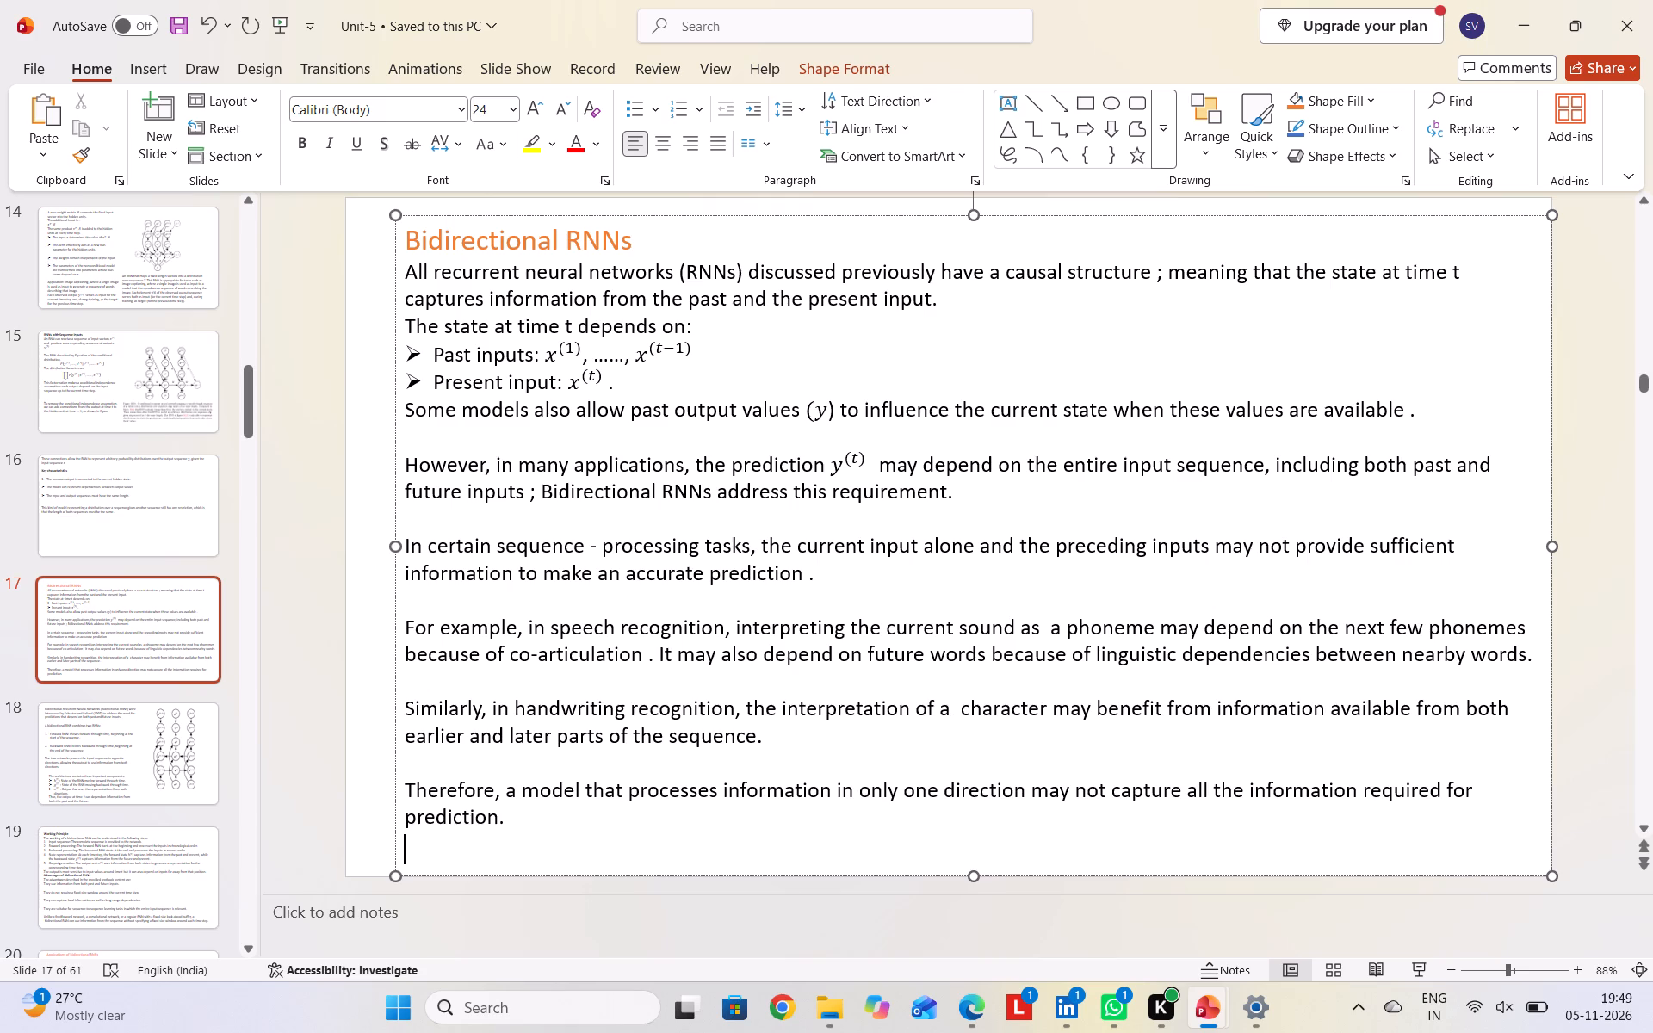
Replace the comma after "Therefore" in the last paragraph of slide 17 with a space and a semicolon.
{"action": "left_click", "coordinate": [502, 791]}
{"action": "key", "text": "BackSpace"}
{"action": "key", "text": "space"}
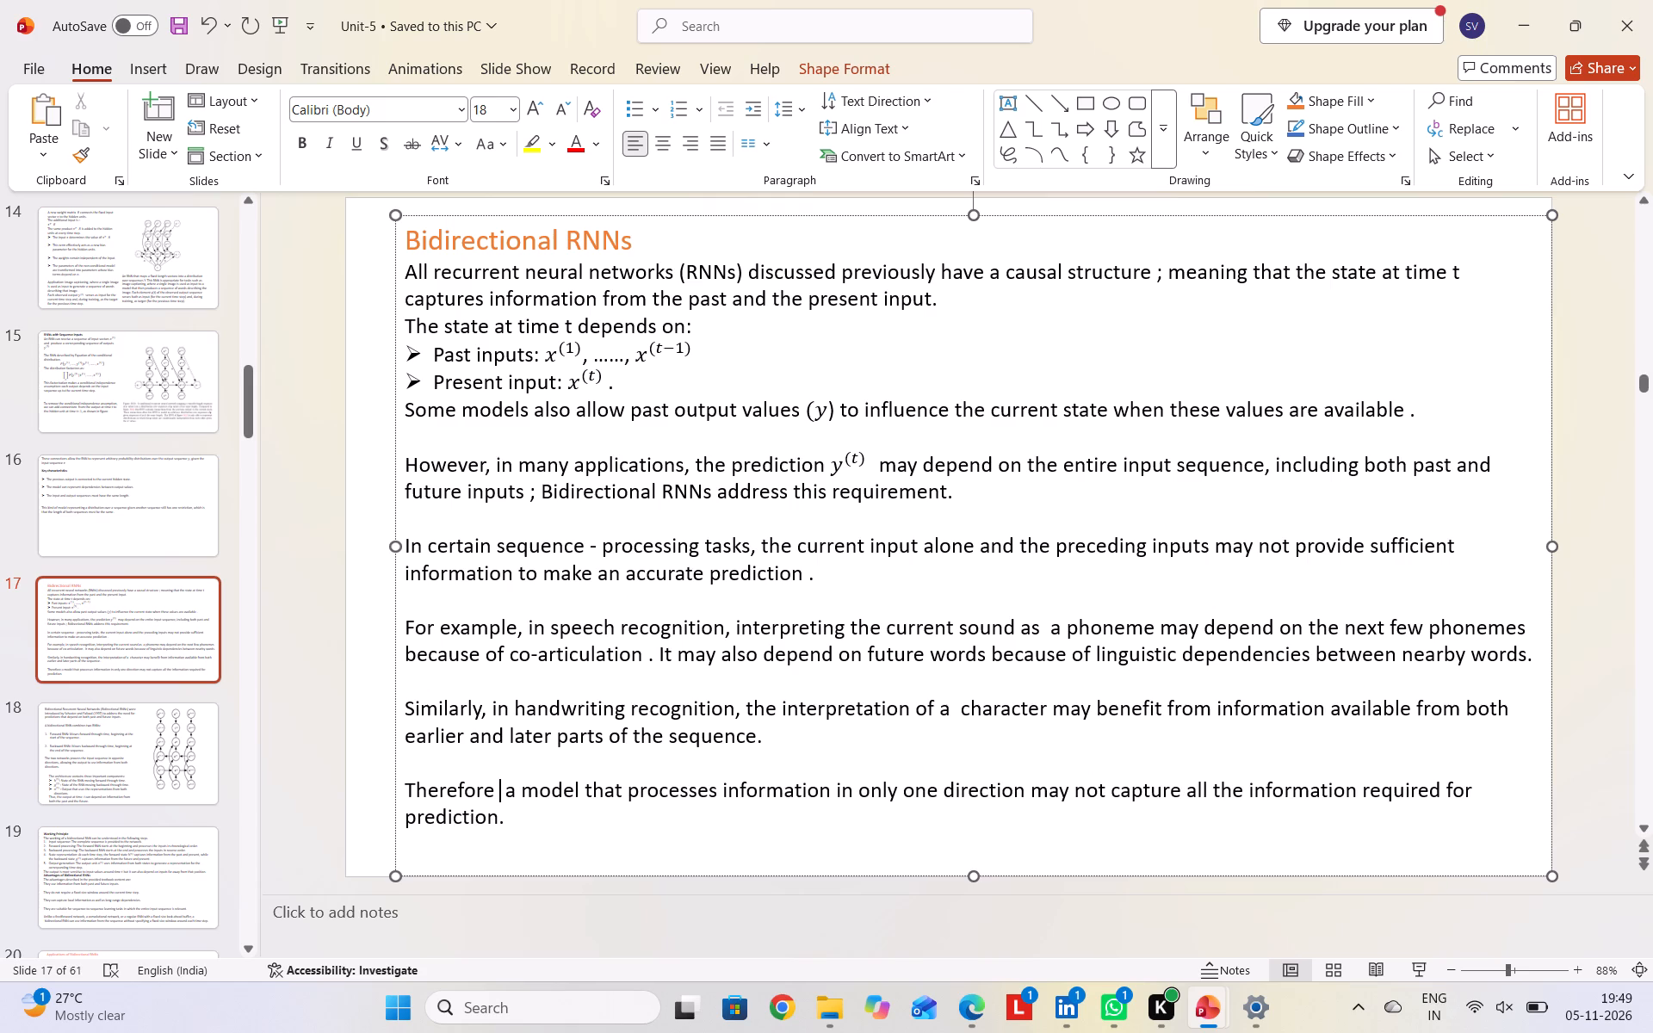
{"action": "type", "text": ";"}
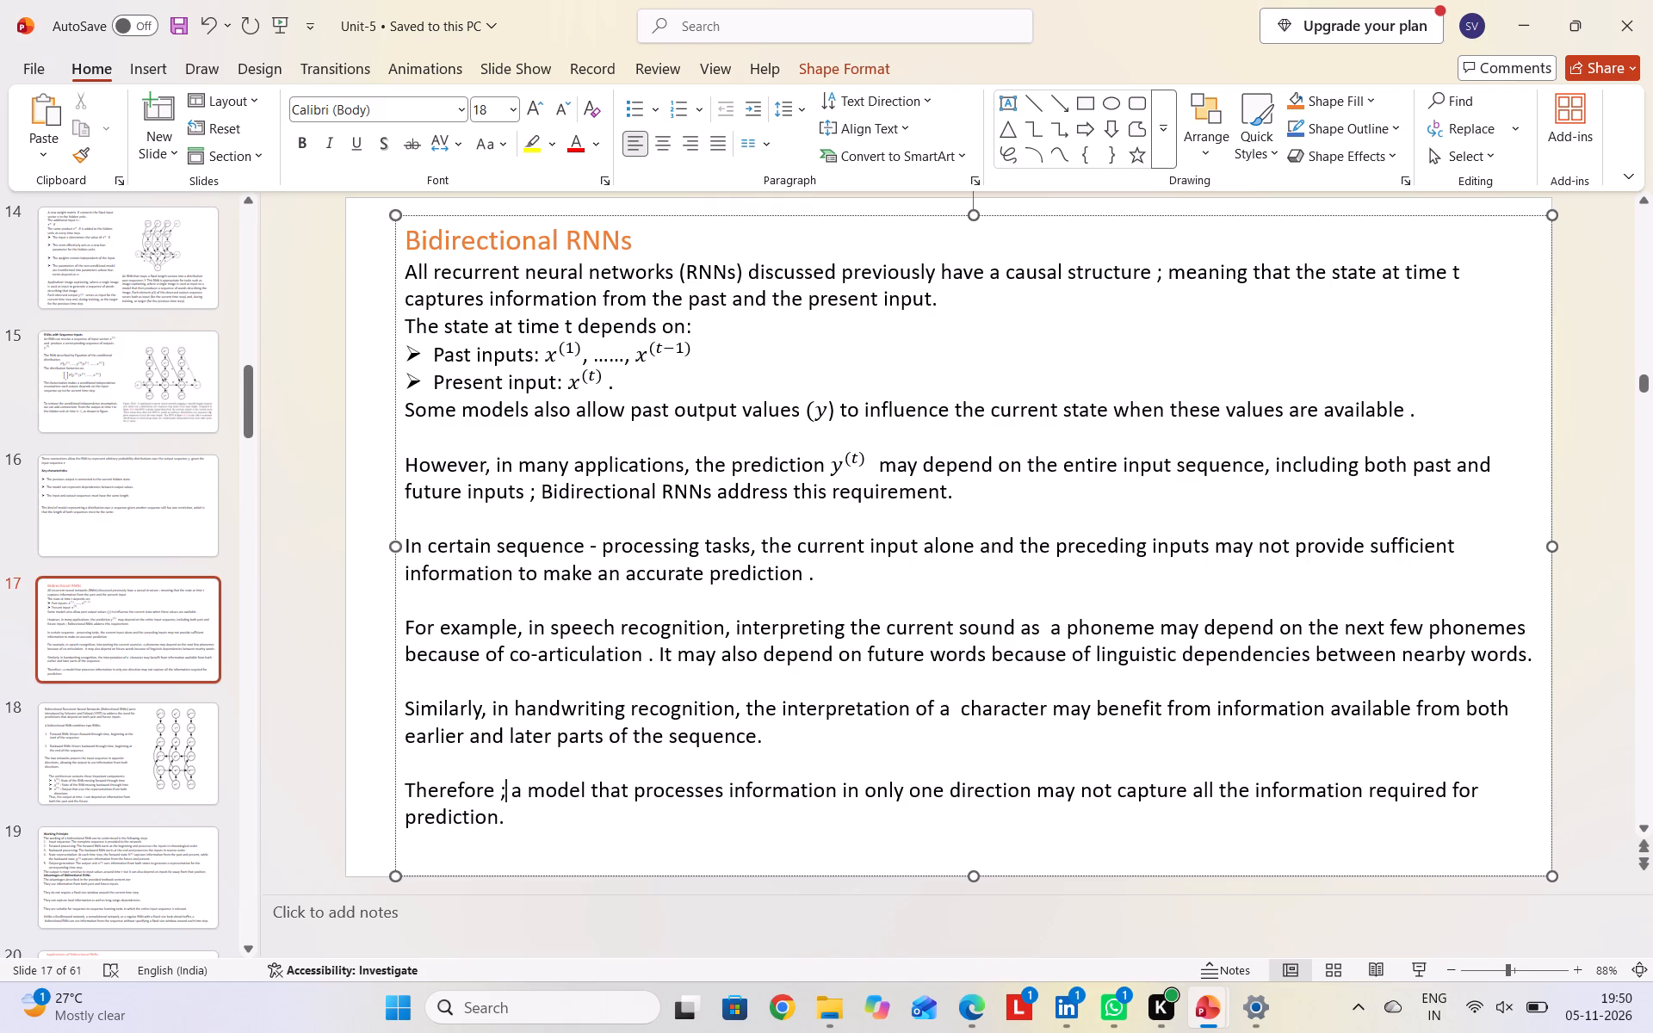
{"action": "left_click", "coordinate": [371, 823]}
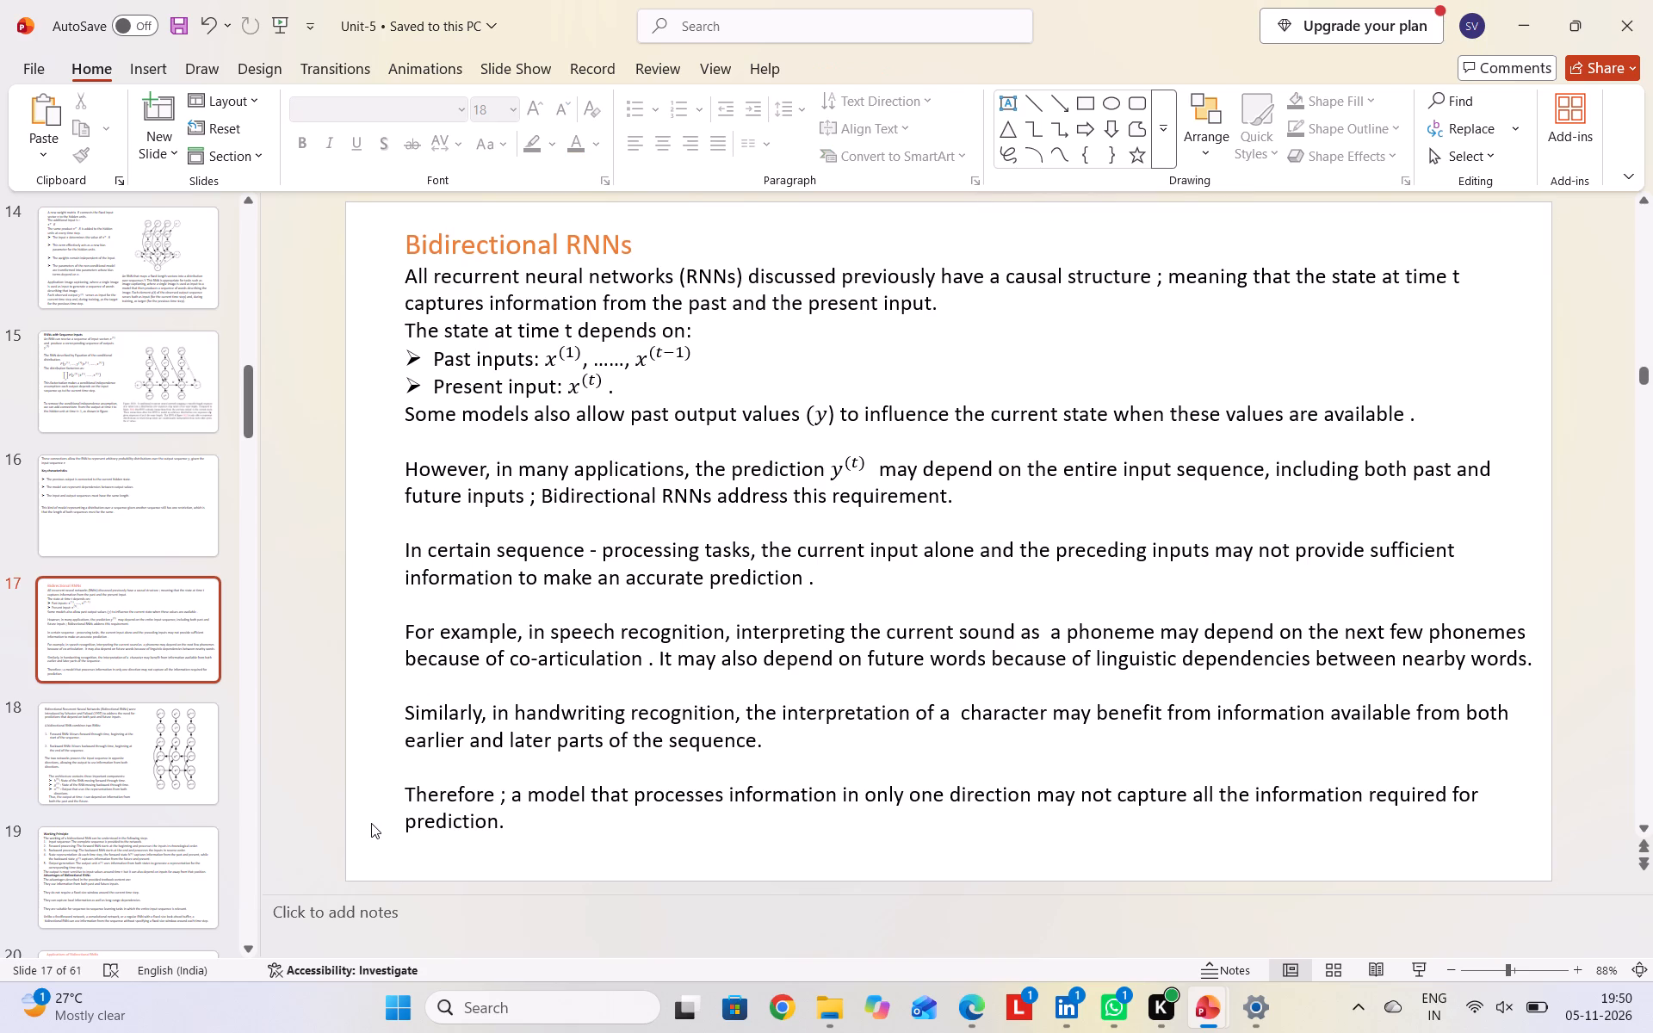
On slide 18, add a space after "past and future inputs" in the opening paragraph and remove the full stop that ends it.
{"action": "key", "text": "Down"}
{"action": "left_click", "coordinate": [520, 627]}
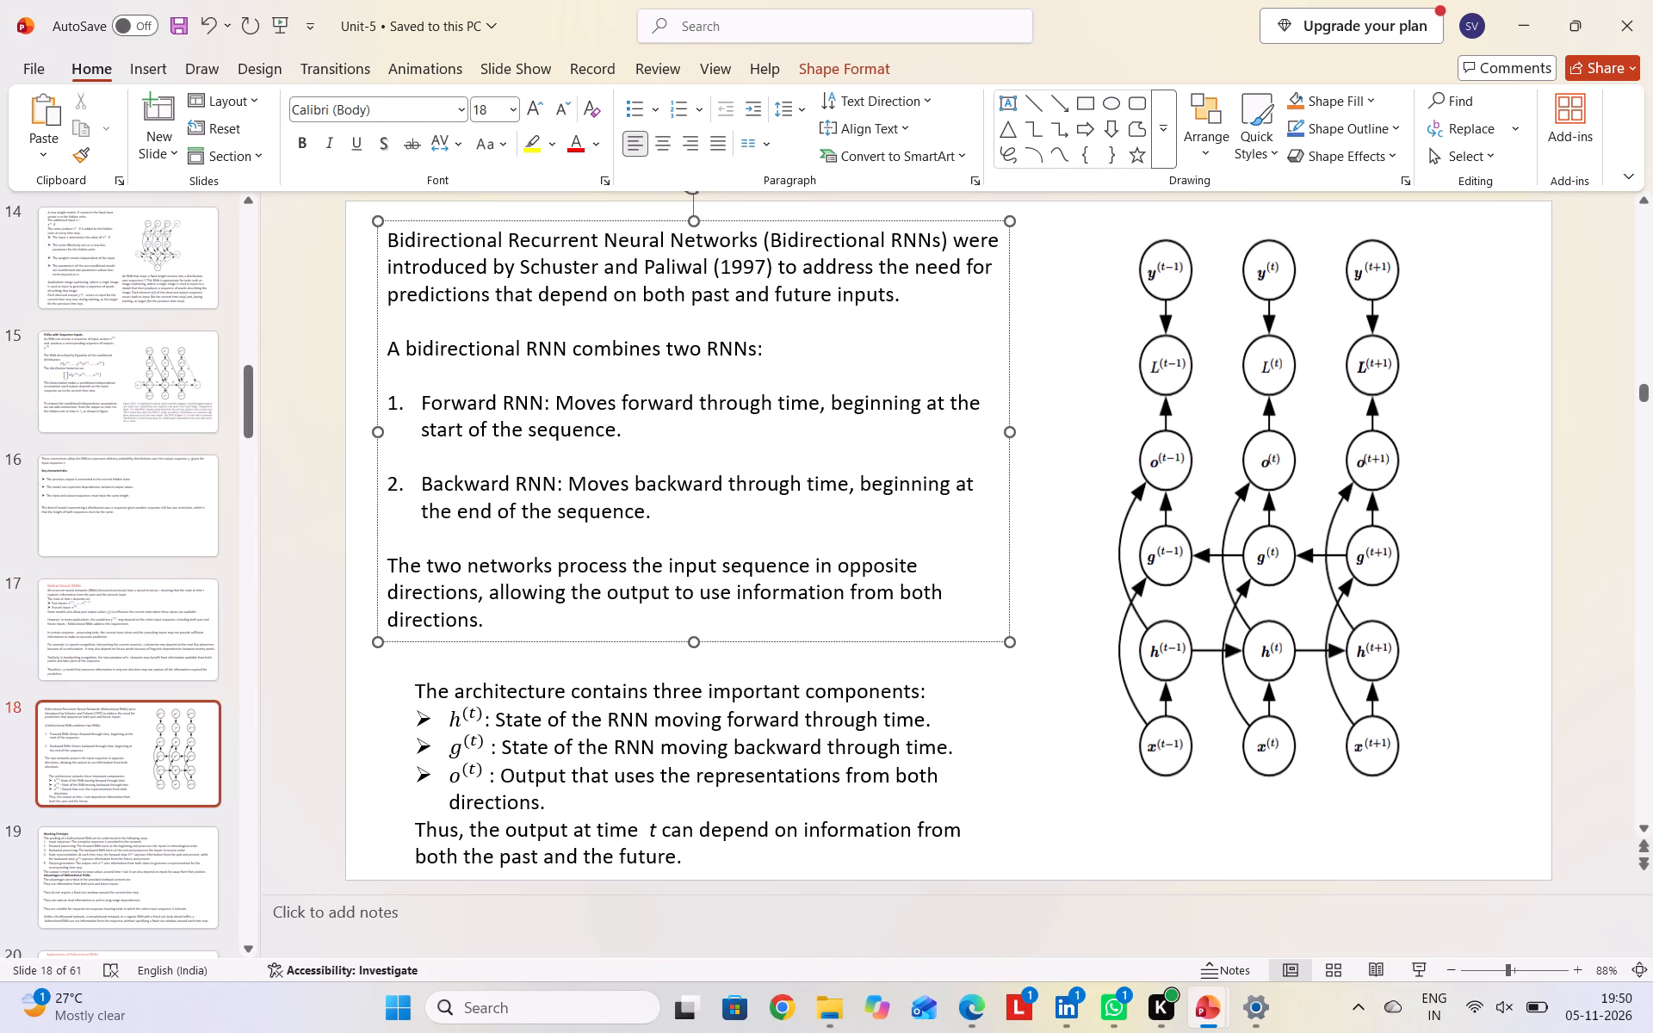
{"action": "left_click", "coordinate": [893, 304]}
{"action": "key", "text": "space"}
{"action": "key", "text": "apostrophe"}
{"action": "key", "text": "BackSpace"}
{"action": "key", "text": "period"}
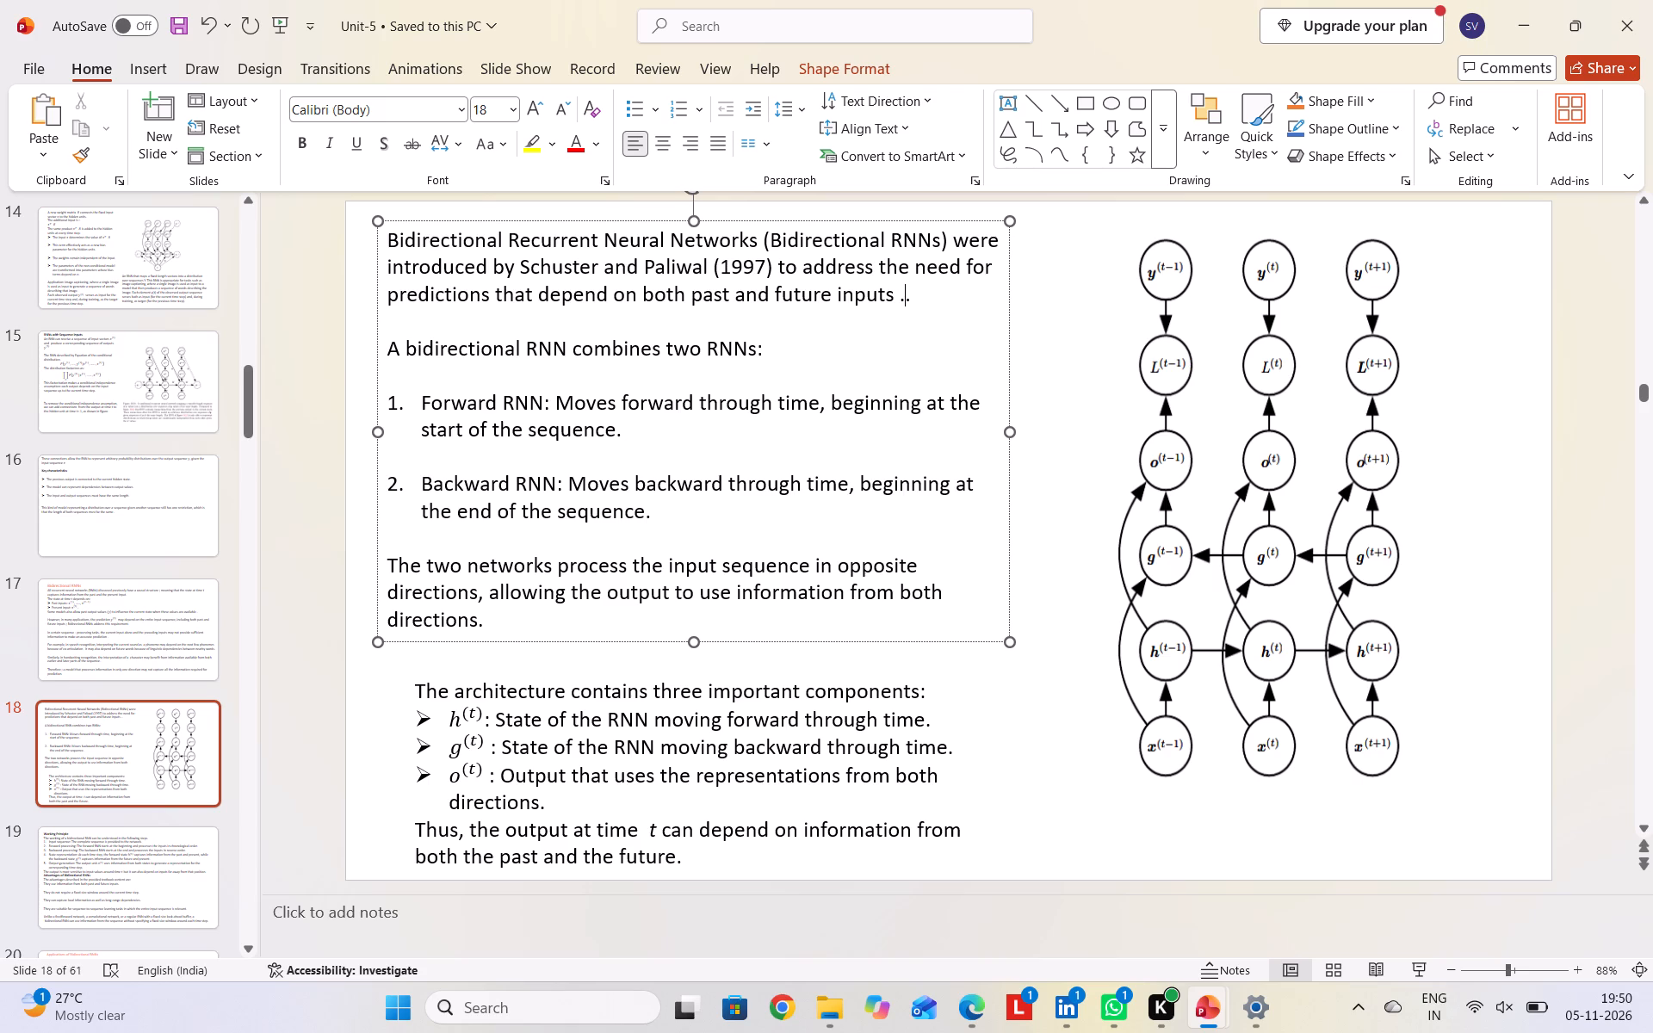
{"action": "left_click", "coordinate": [924, 290]}
{"action": "key", "text": "BackSpace"}
{"action": "key", "text": "BackSpace"}
Insert a space before the closing full stop of both the Forward RNN and Backward RNN list items.
{"action": "left_click", "coordinate": [719, 421]}
{"action": "key", "text": "Left"}
{"action": "key", "text": "space"}
{"action": "left_click", "coordinate": [645, 520]}
{"action": "key", "text": "space"}
{"action": "left_click", "coordinate": [876, 521]}
{"action": "key", "text": "Left"}
{"action": "key", "text": "BackSpace"}
{"action": "key", "text": "space"}
Add an extra space before "through time" in the h(t) and g(t) component bullets.
{"action": "left_click", "coordinate": [802, 704]}
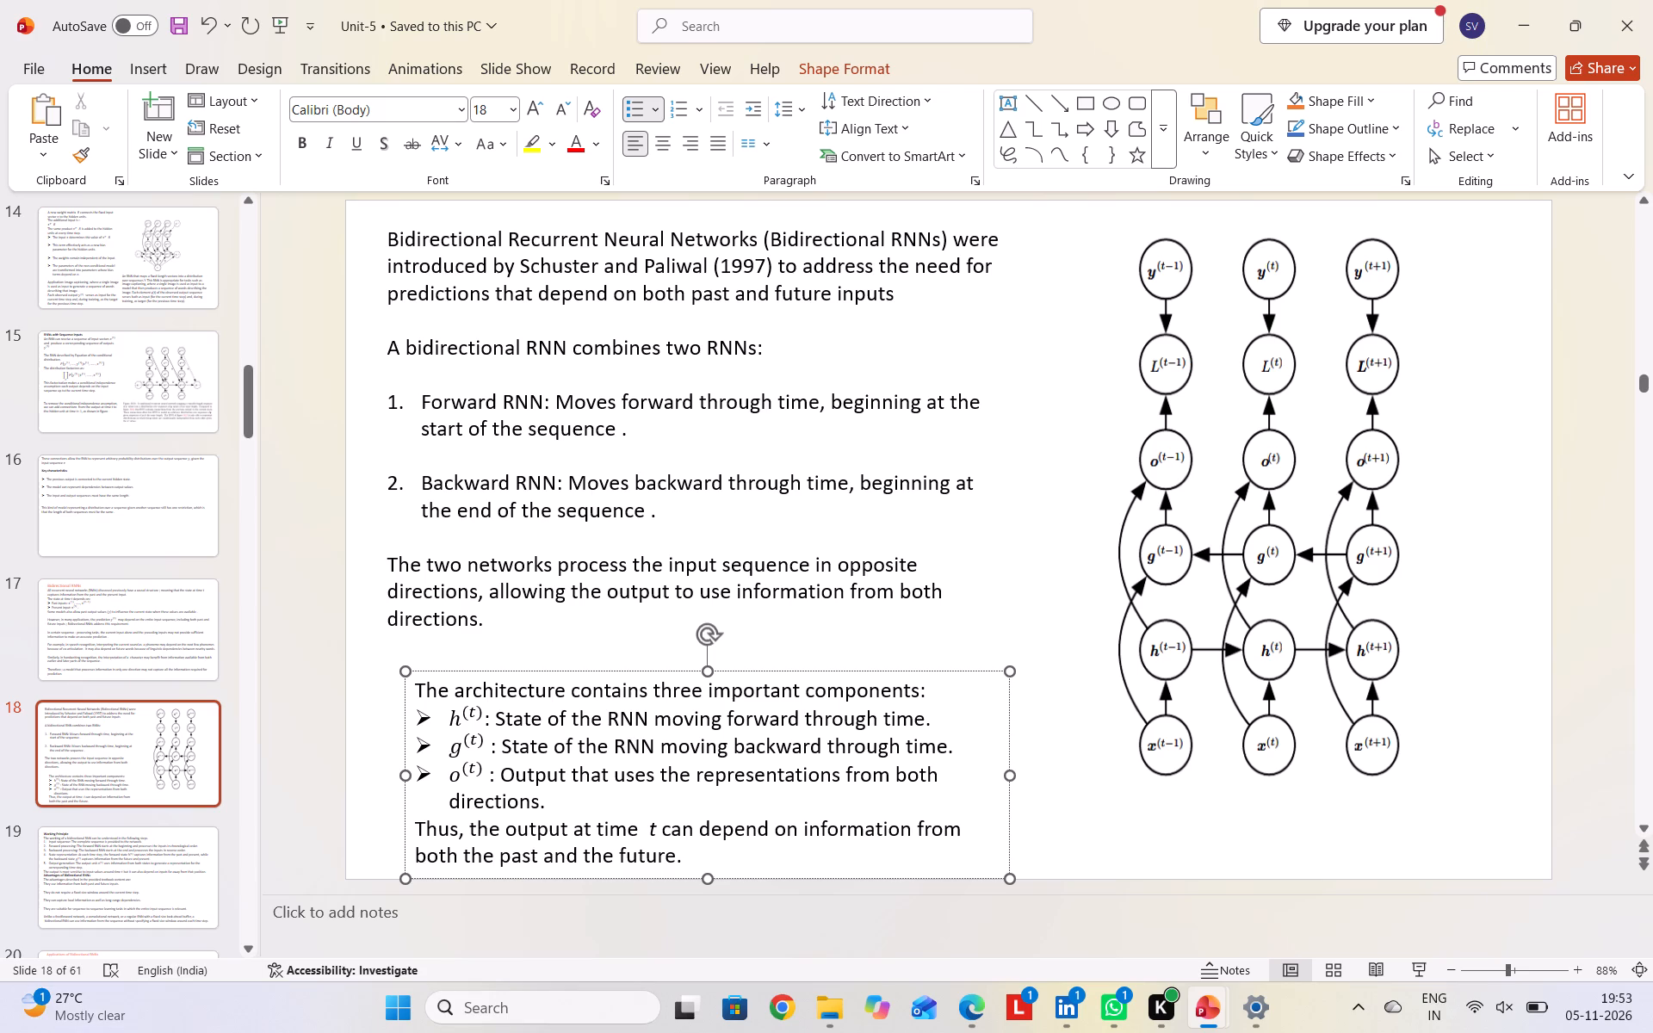
{"action": "key", "text": "space"}
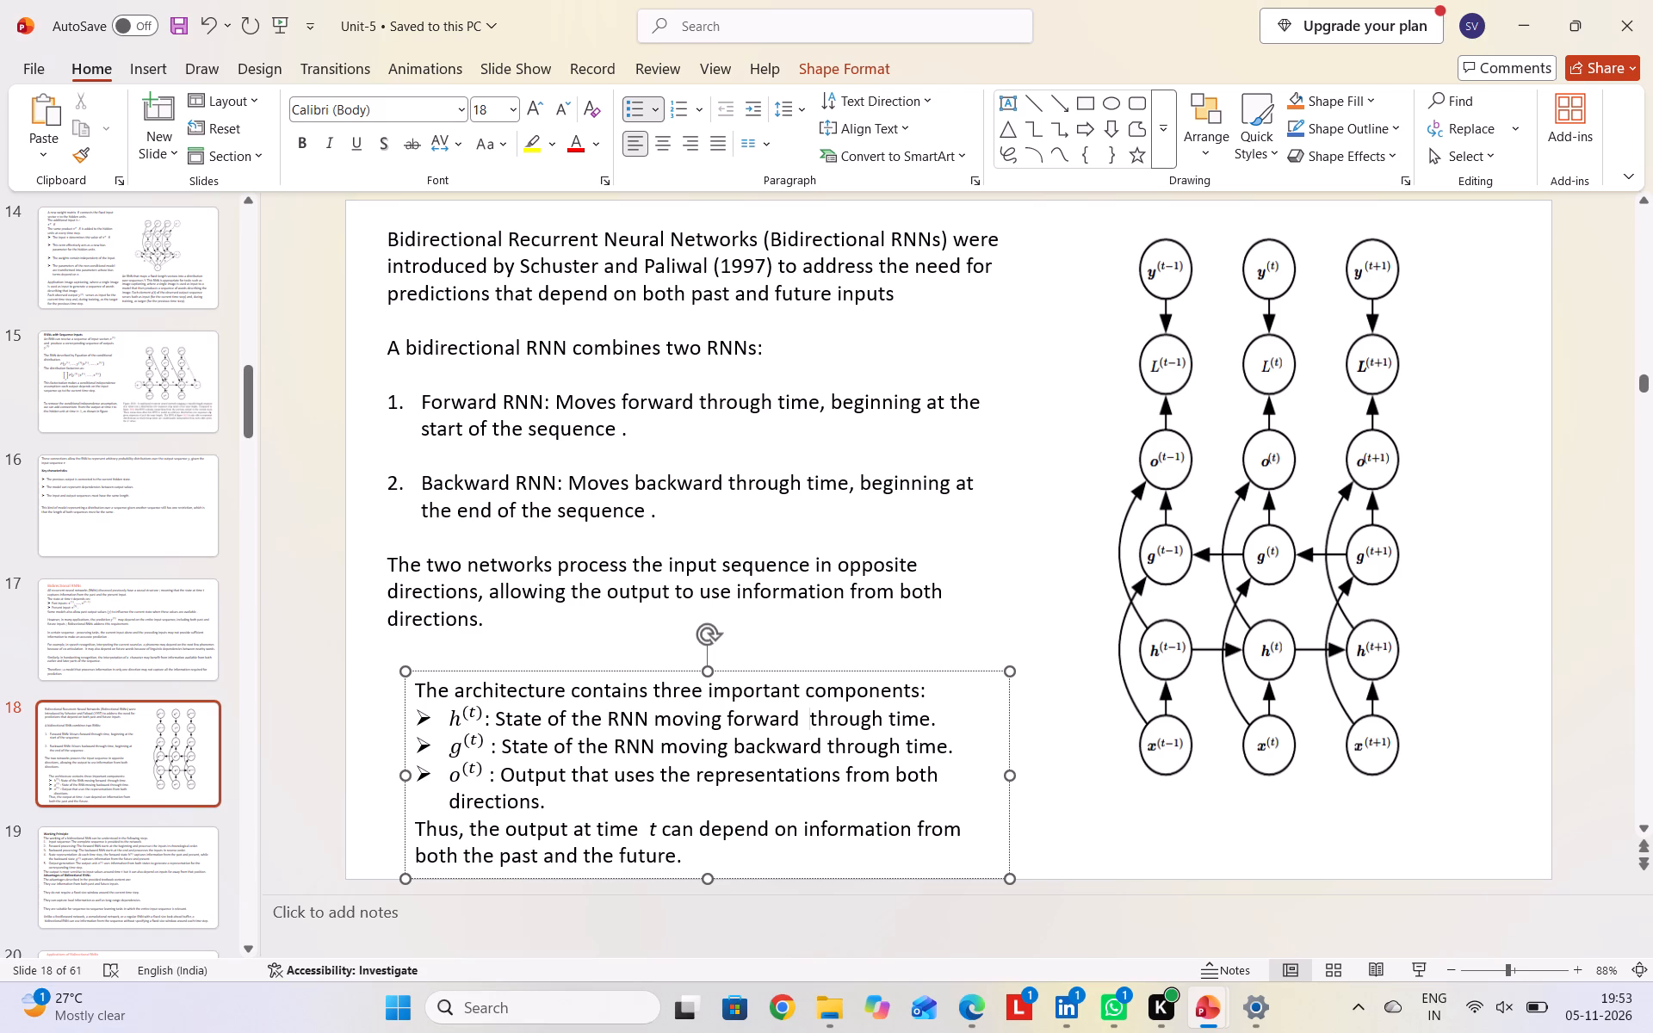
{"action": "left_click", "coordinate": [828, 746]}
{"action": "key", "text": "space"}
Add an extra space between t and "can depend" in the concluding "Thus, the output at time t" sentence.
{"action": "left_click", "coordinate": [515, 825]}
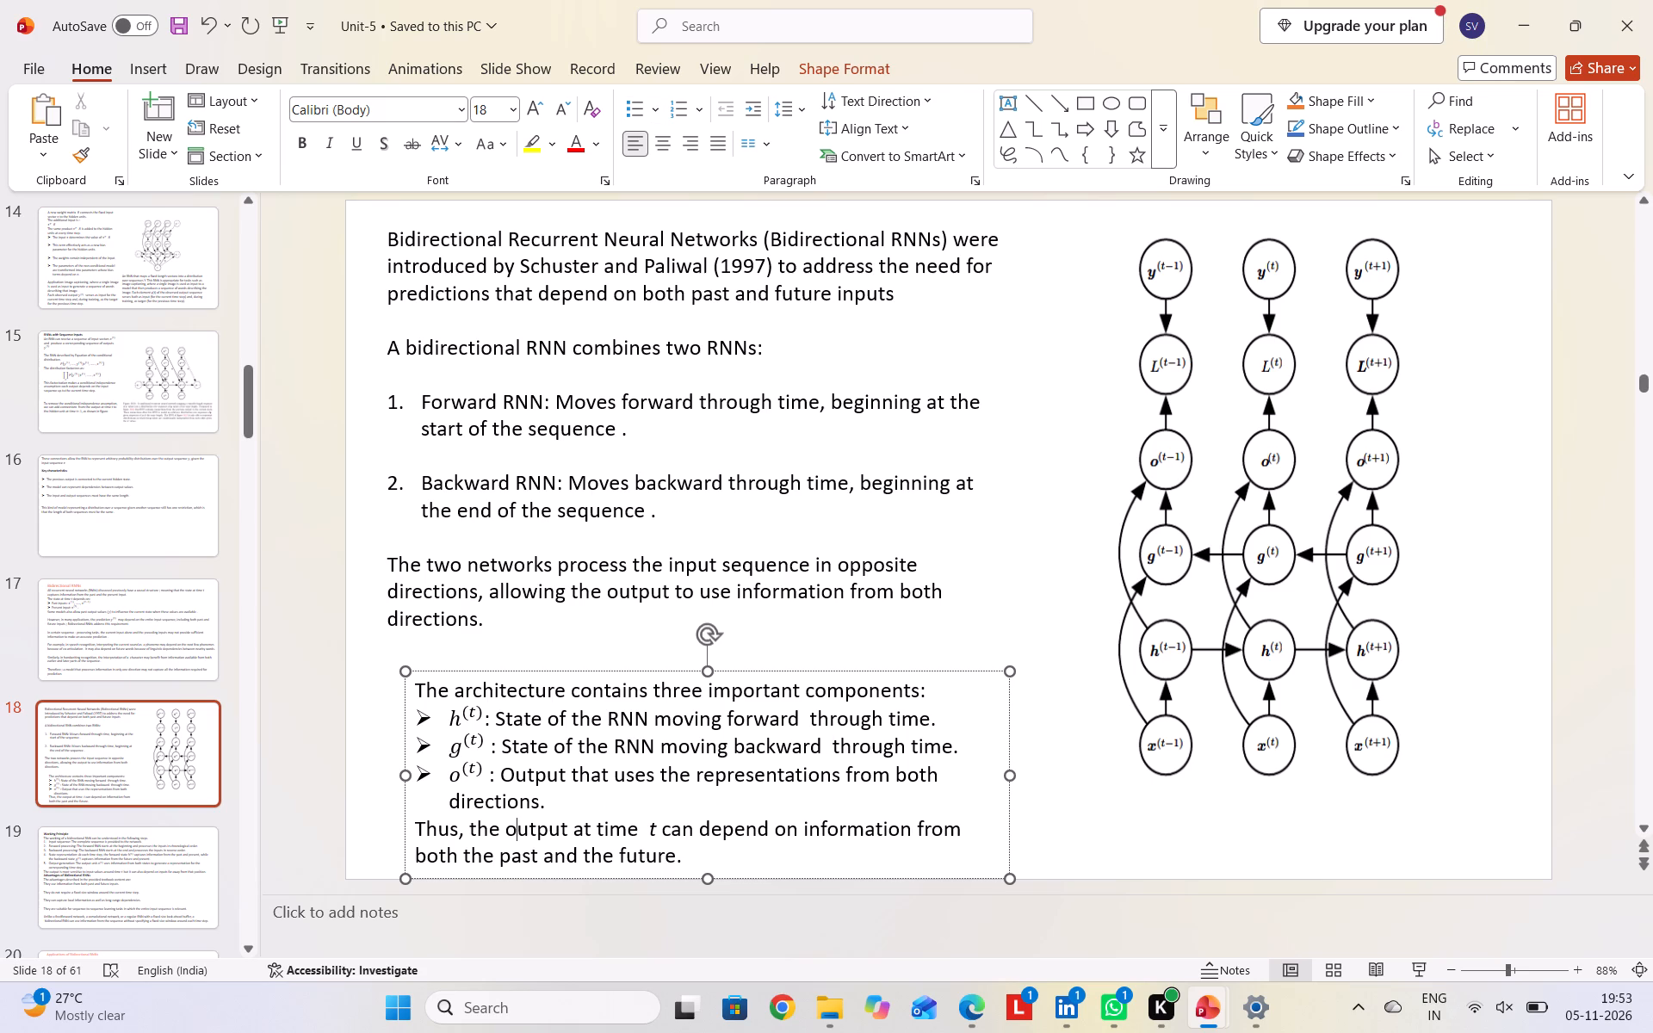
{"action": "left_click", "coordinate": [663, 831]}
{"action": "key", "text": "space"}
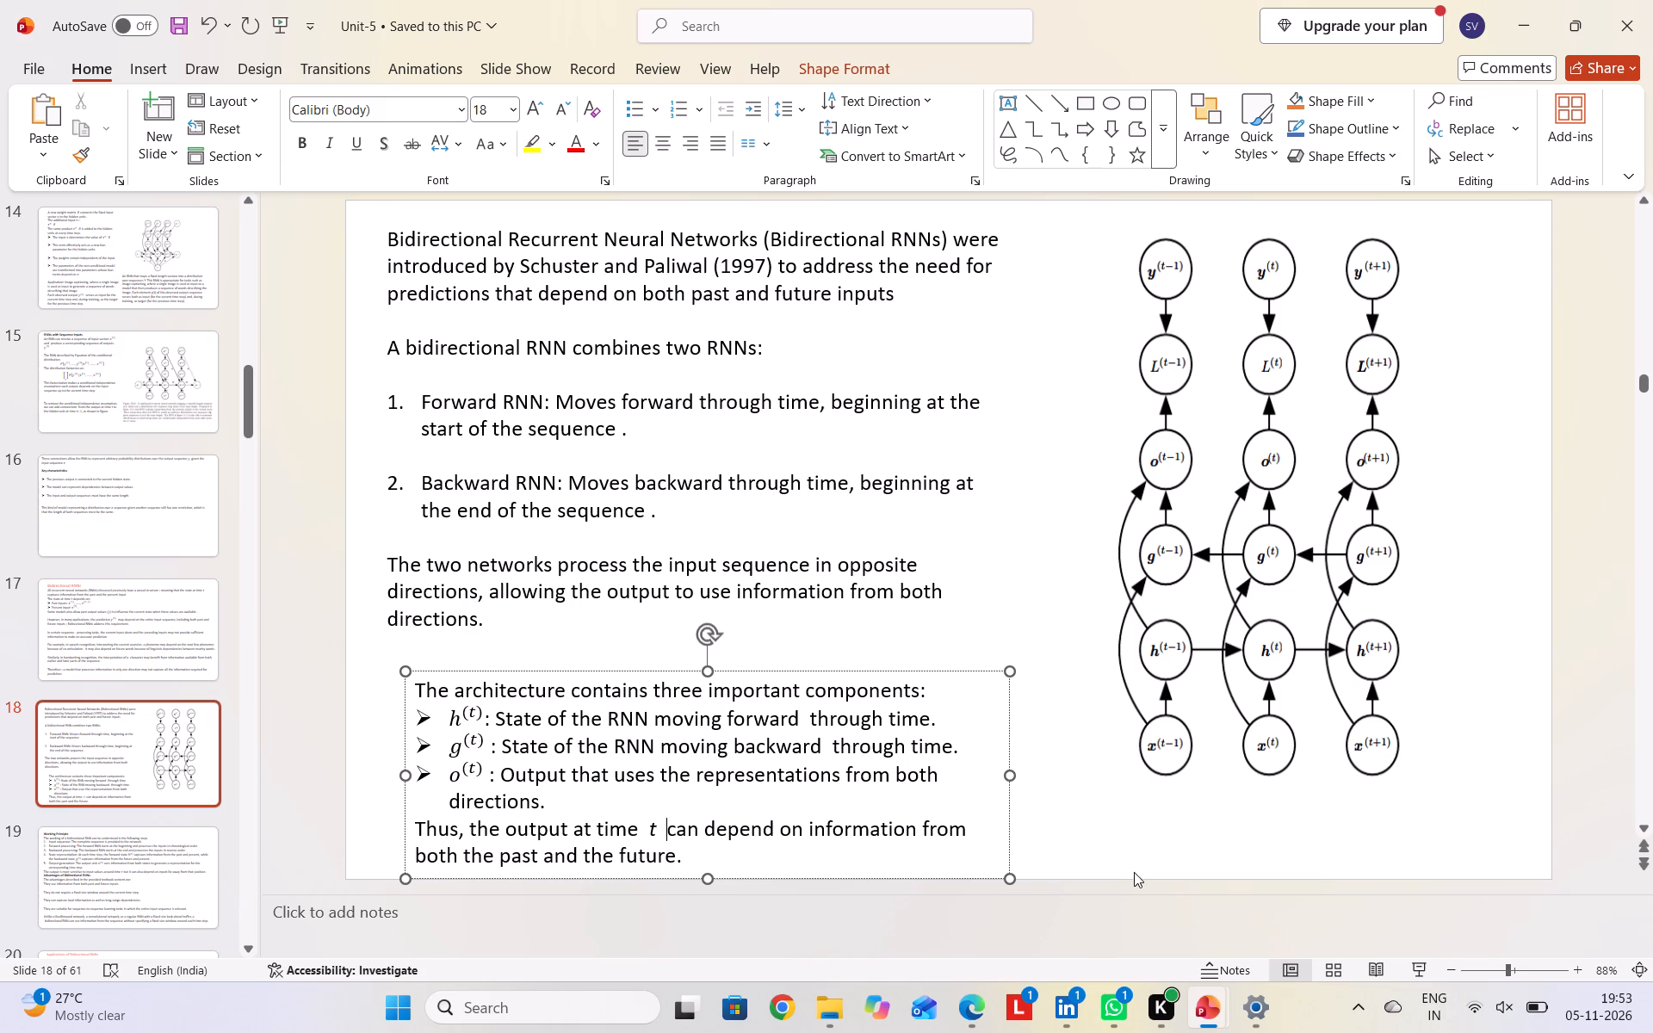
{"action": "left_click", "coordinate": [1114, 846]}
On slide 19, insert a space before the colon after "Input sequence" in the first Working Principle item and make that label bold.
{"action": "key", "text": "Up"}
{"action": "key", "text": "Down"}
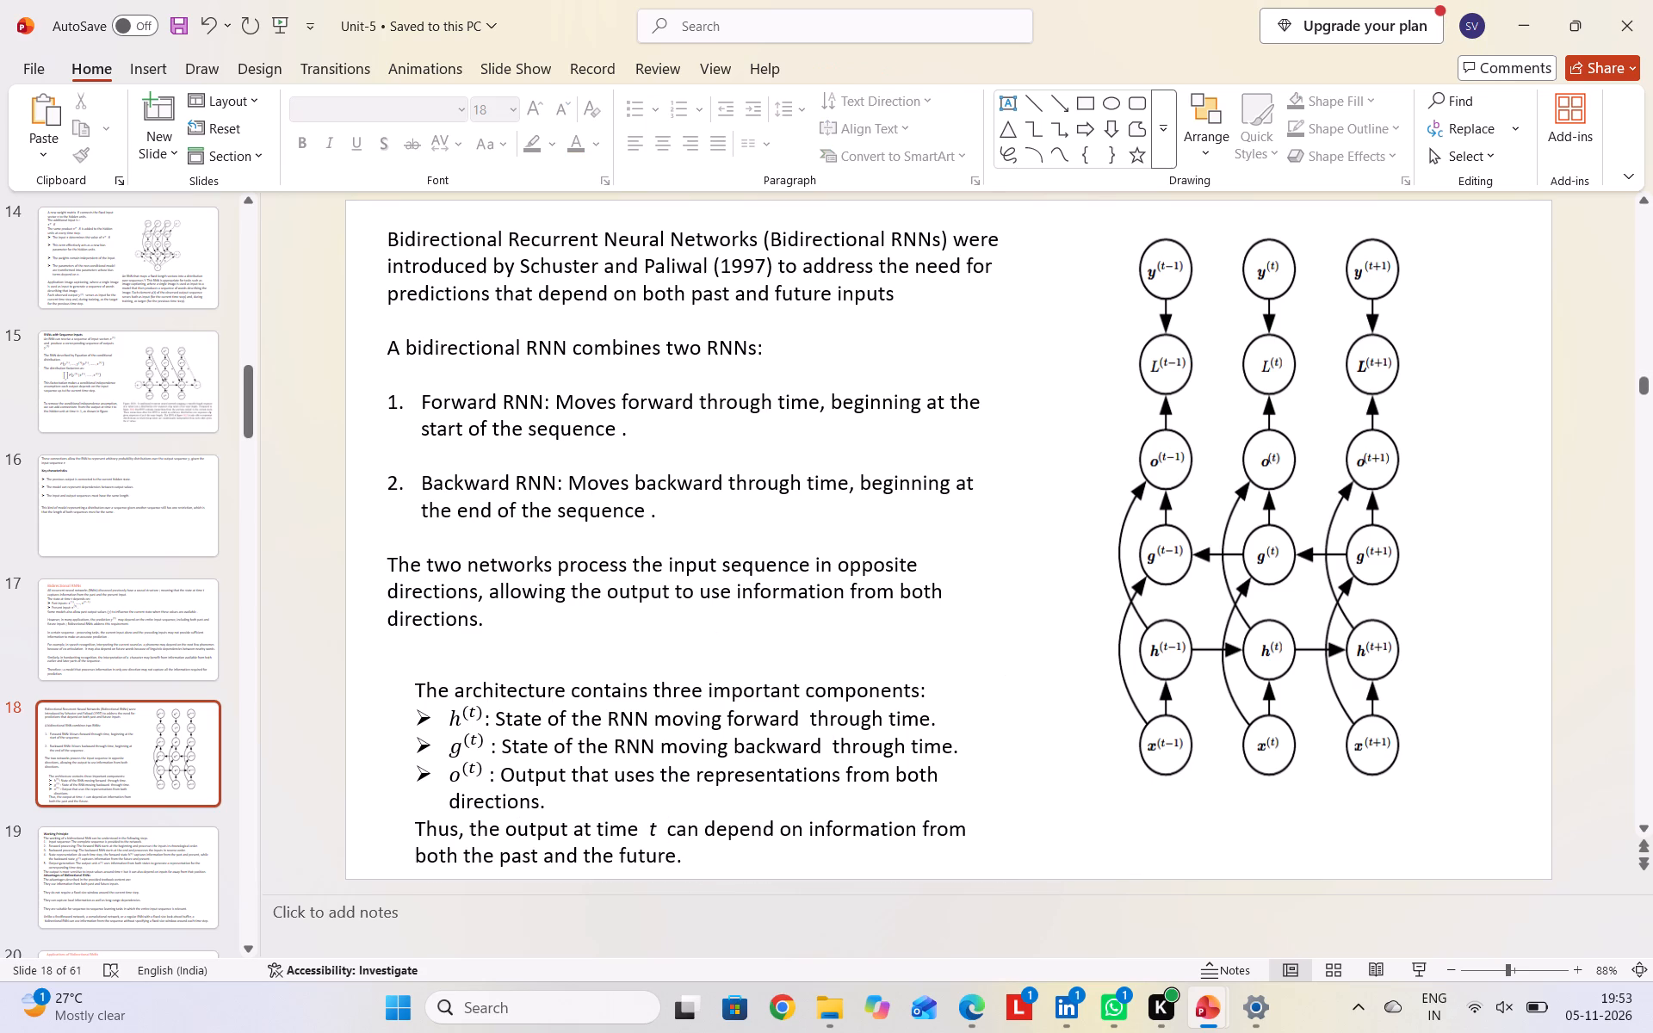
{"action": "key", "text": "Down"}
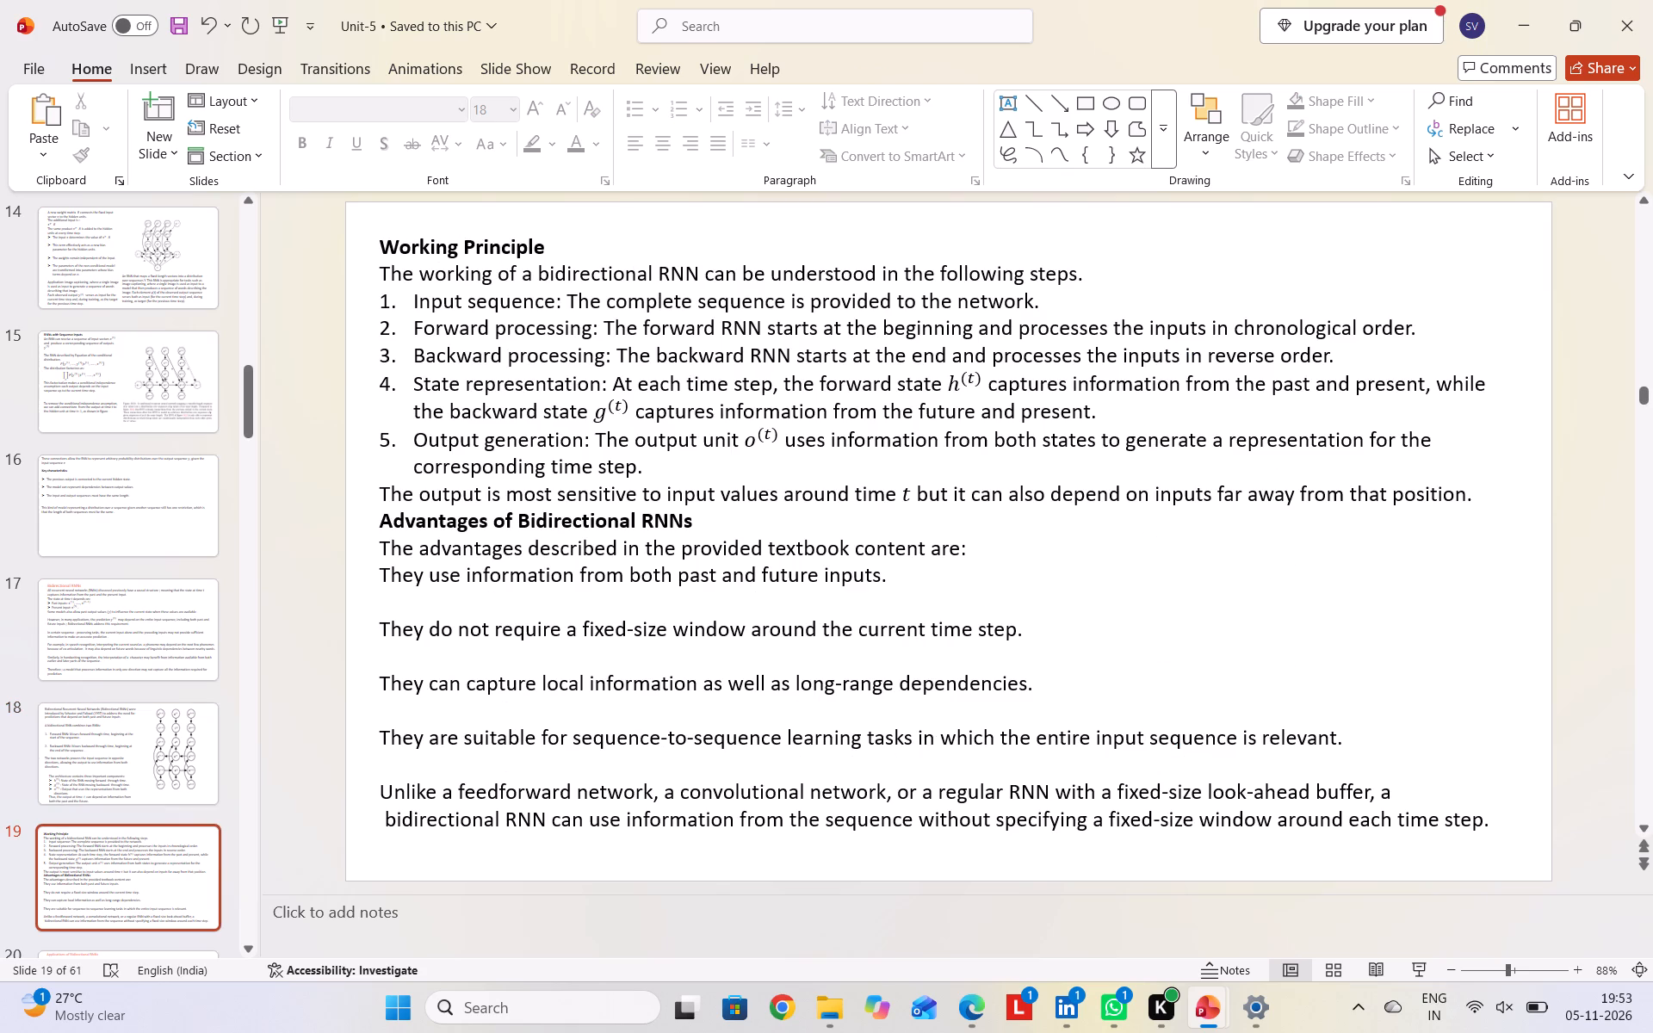
{"action": "left_click", "coordinate": [647, 452]}
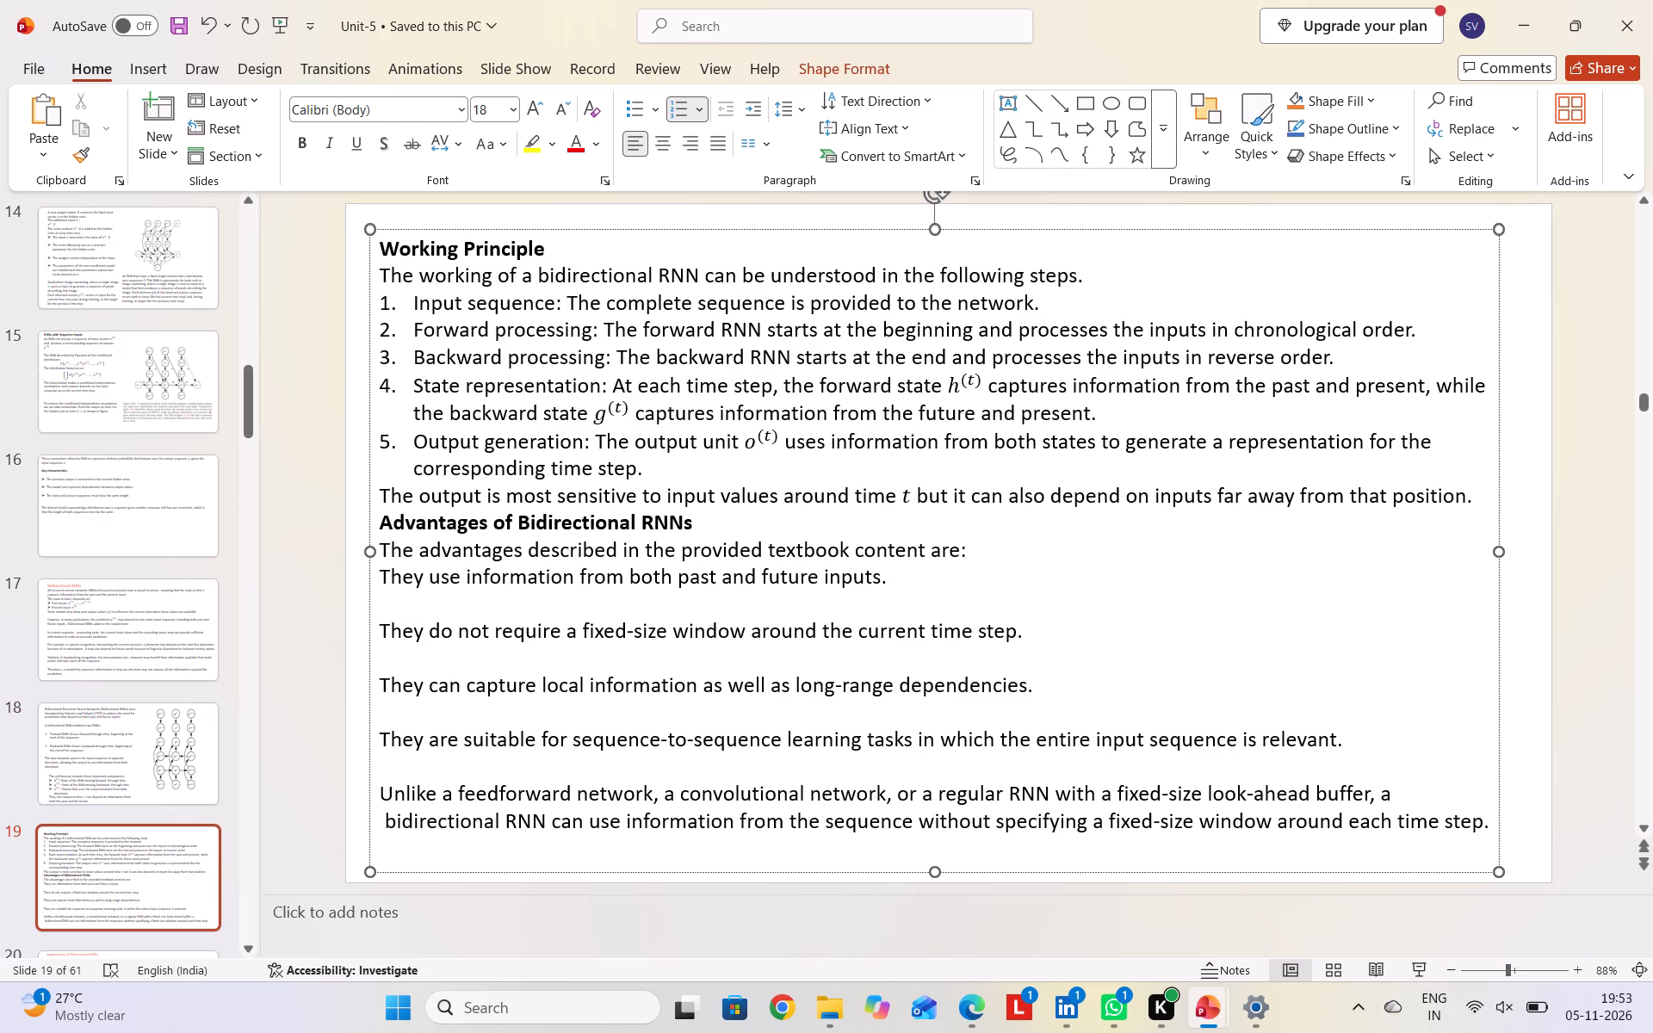
{"action": "left_click", "coordinate": [559, 304]}
{"action": "key", "text": "Left"}
{"action": "key", "text": "space"}
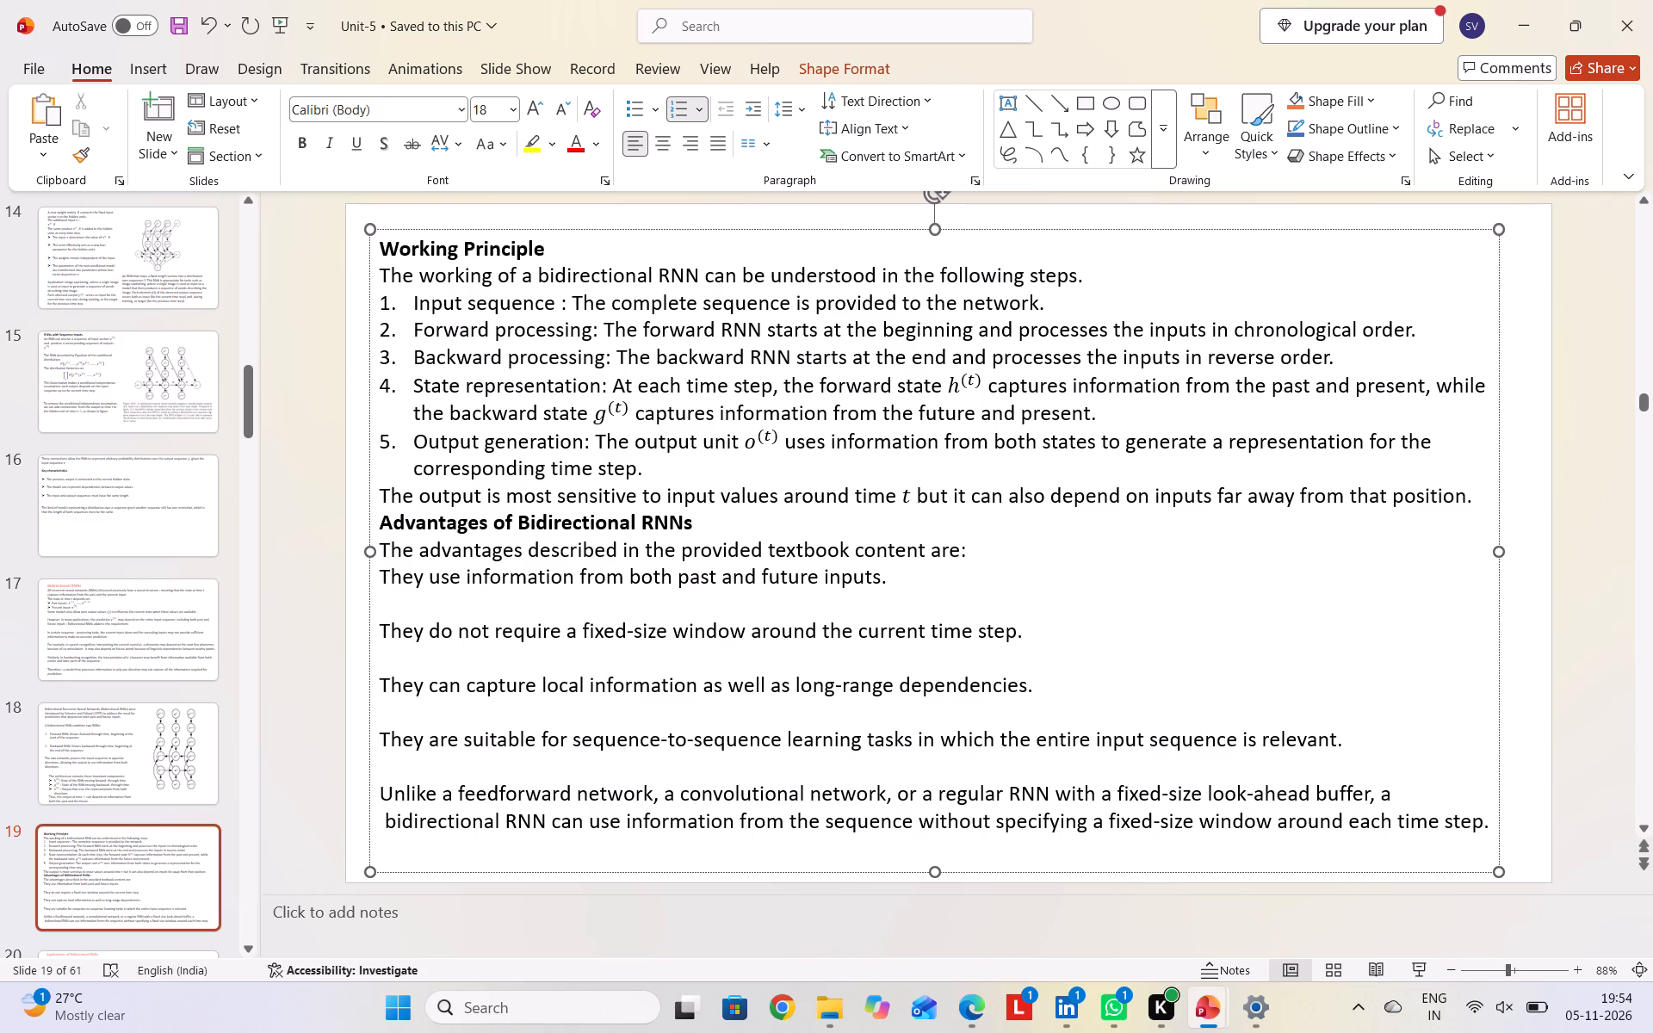
{"action": "left_click_drag", "start_coordinate": [551, 309], "coordinate": [399, 318]}
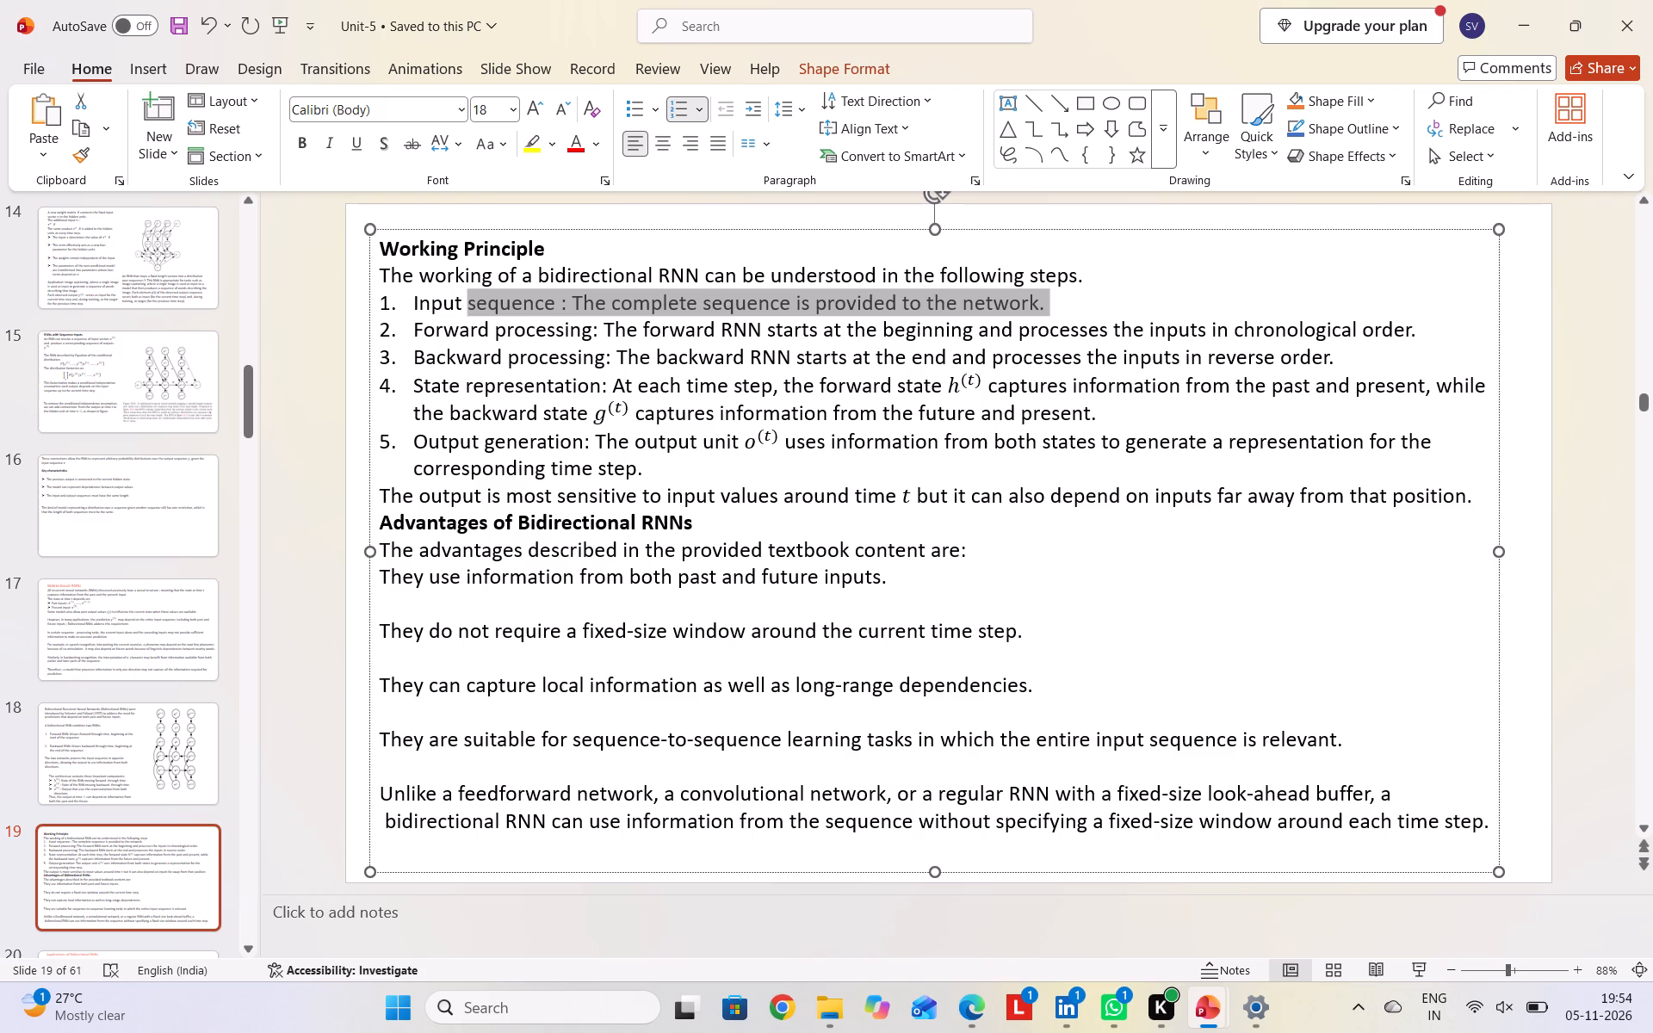
{"action": "left_click_drag", "start_coordinate": [399, 318], "coordinate": [406, 305]}
{"action": "left_click", "coordinate": [423, 264]}
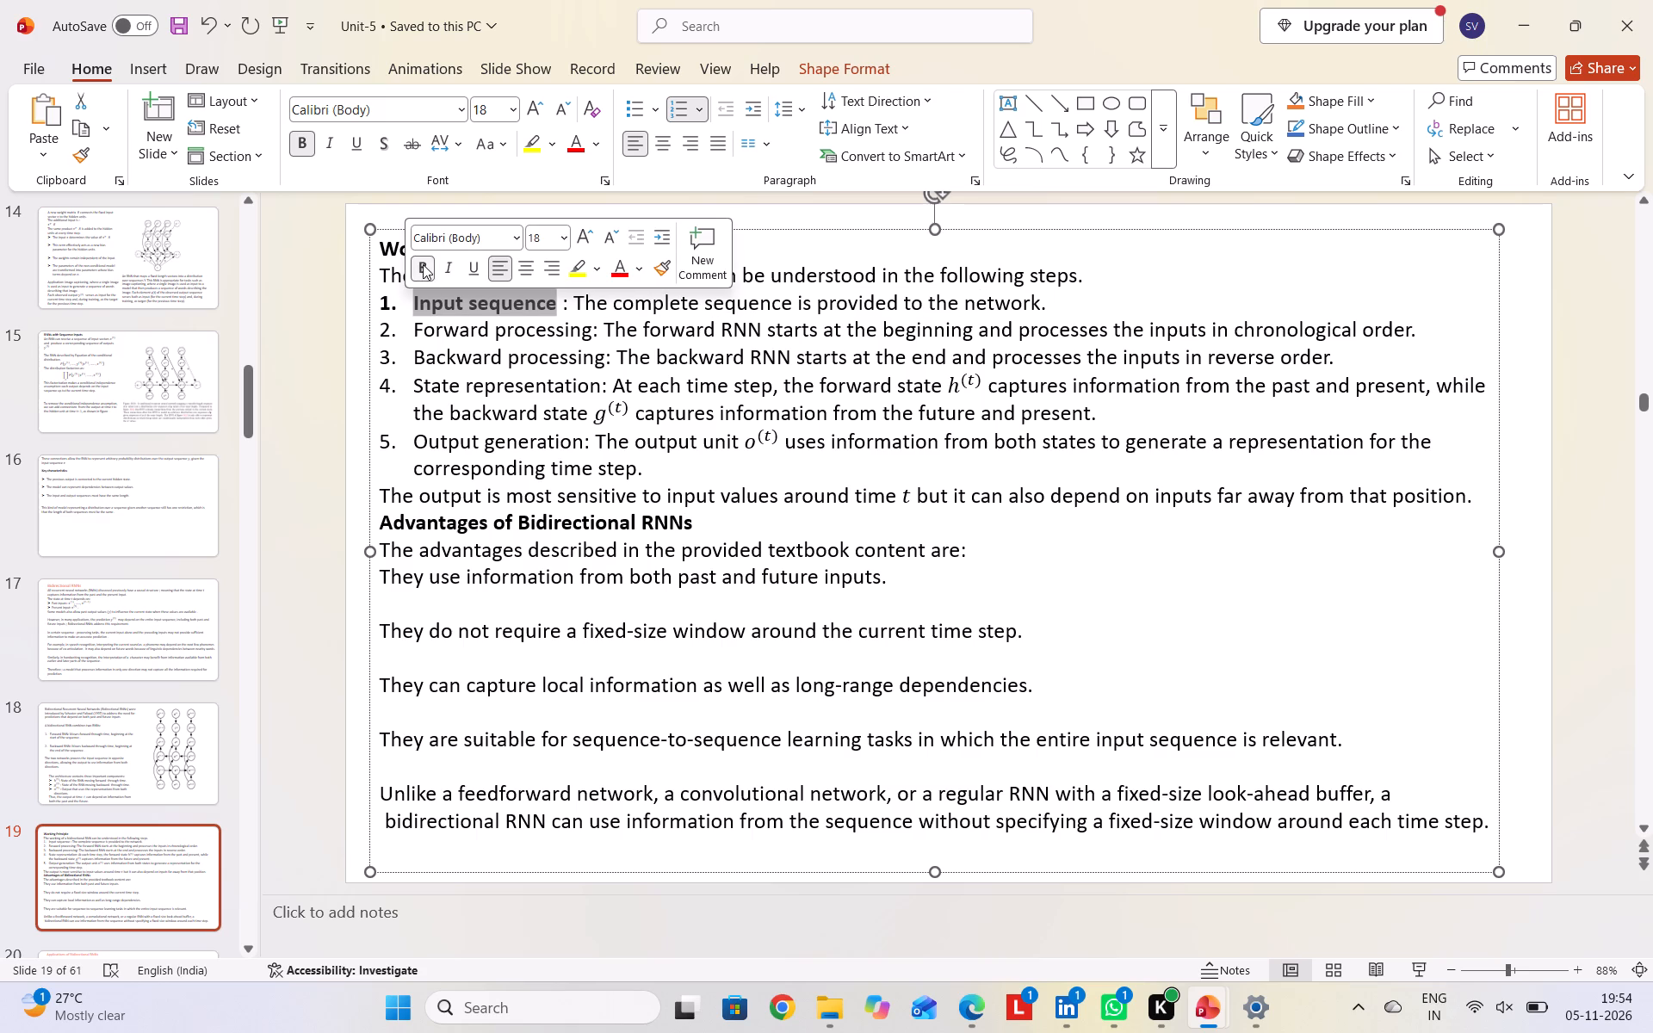
{"action": "left_click", "coordinate": [511, 356]}
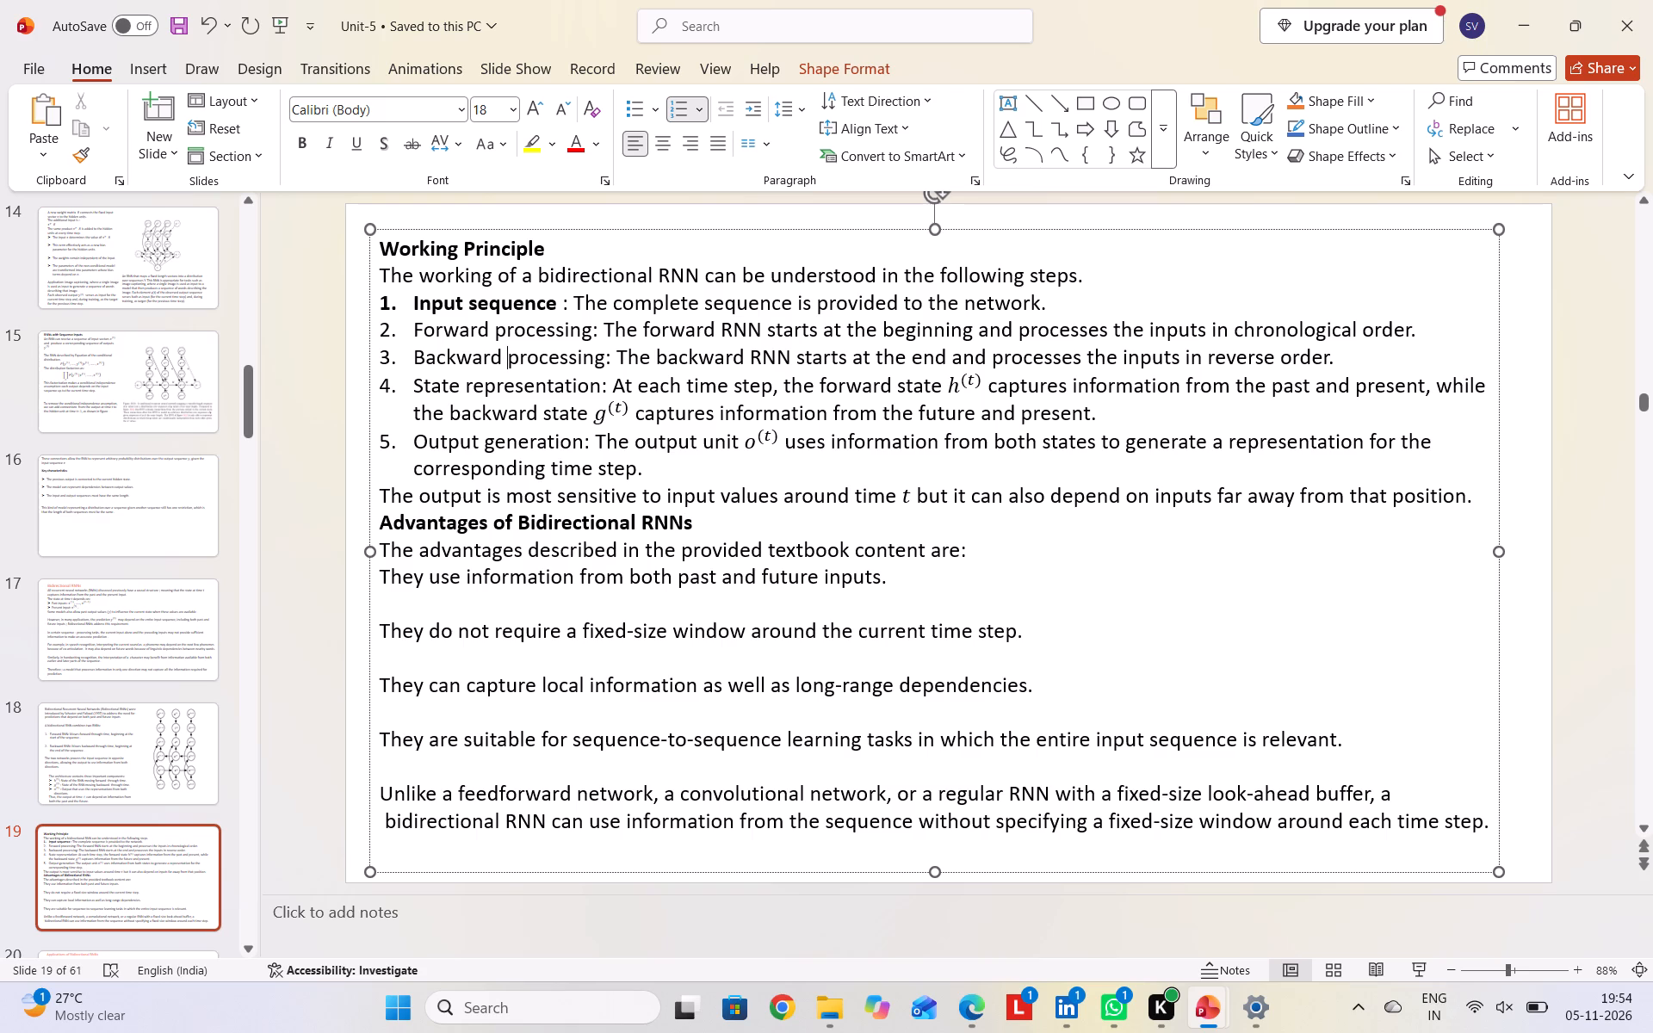
Make the "Forward processing" label of the second item bold and insert a space before its colon.
{"action": "left_click_drag", "start_coordinate": [592, 336], "coordinate": [418, 342]}
{"action": "left_click", "coordinate": [438, 306]}
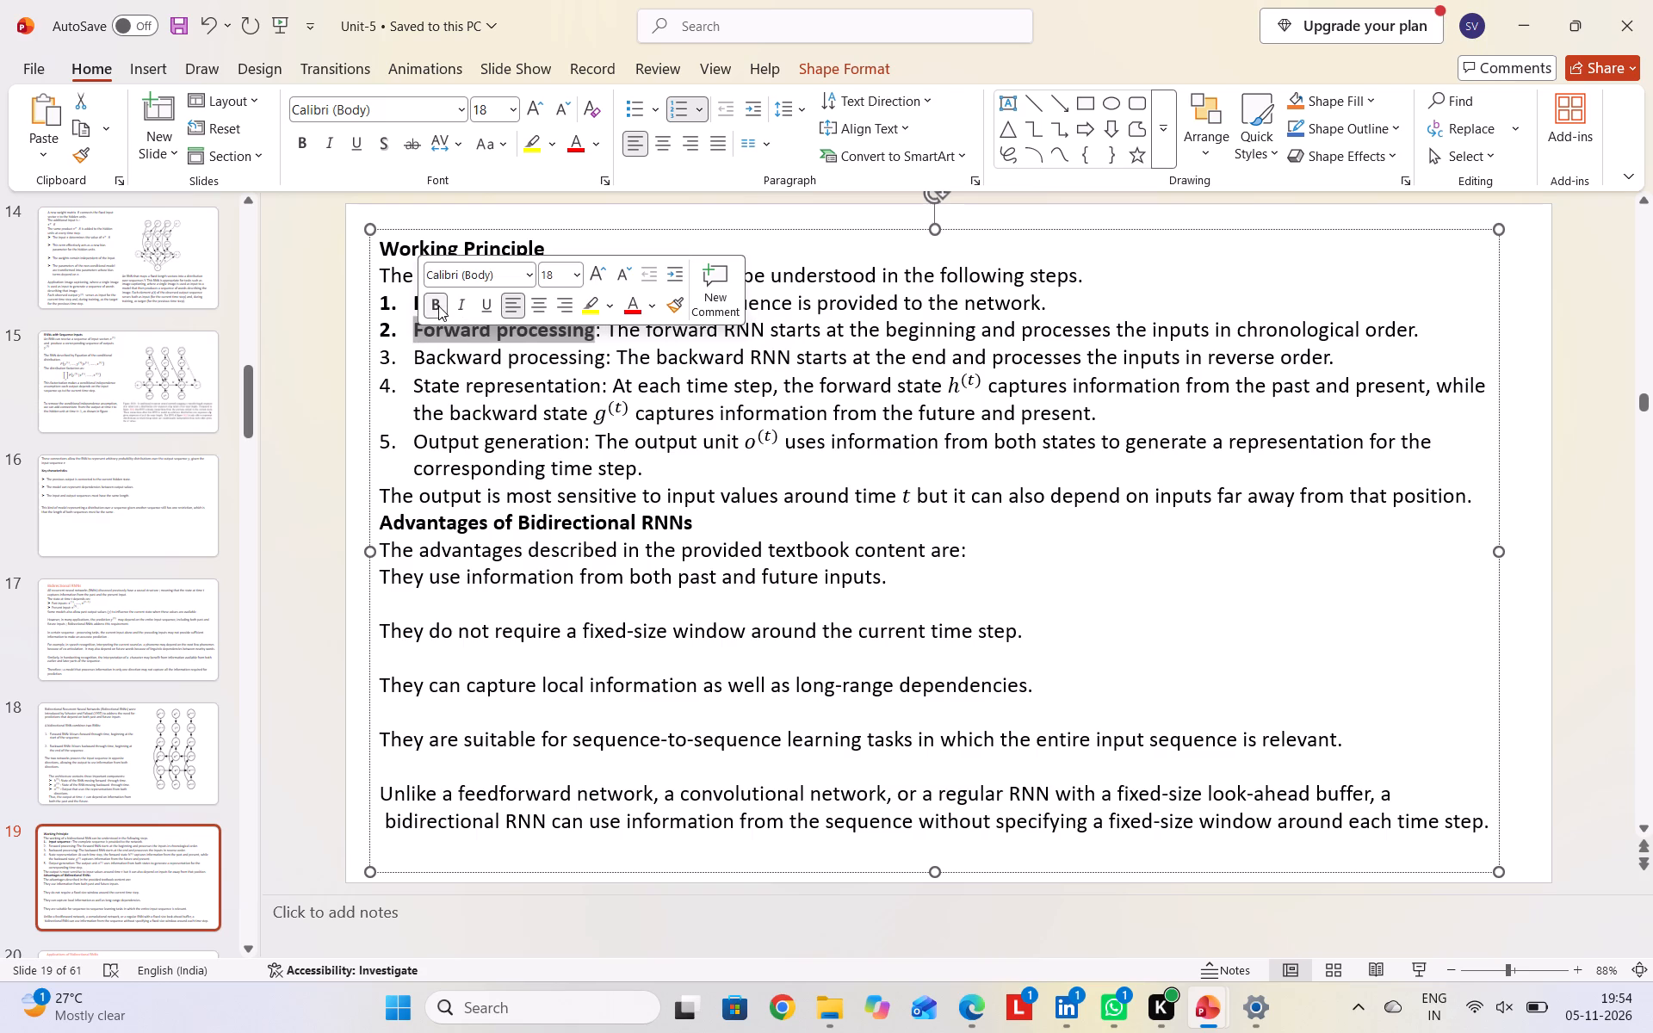
{"action": "left_click", "coordinate": [650, 372]}
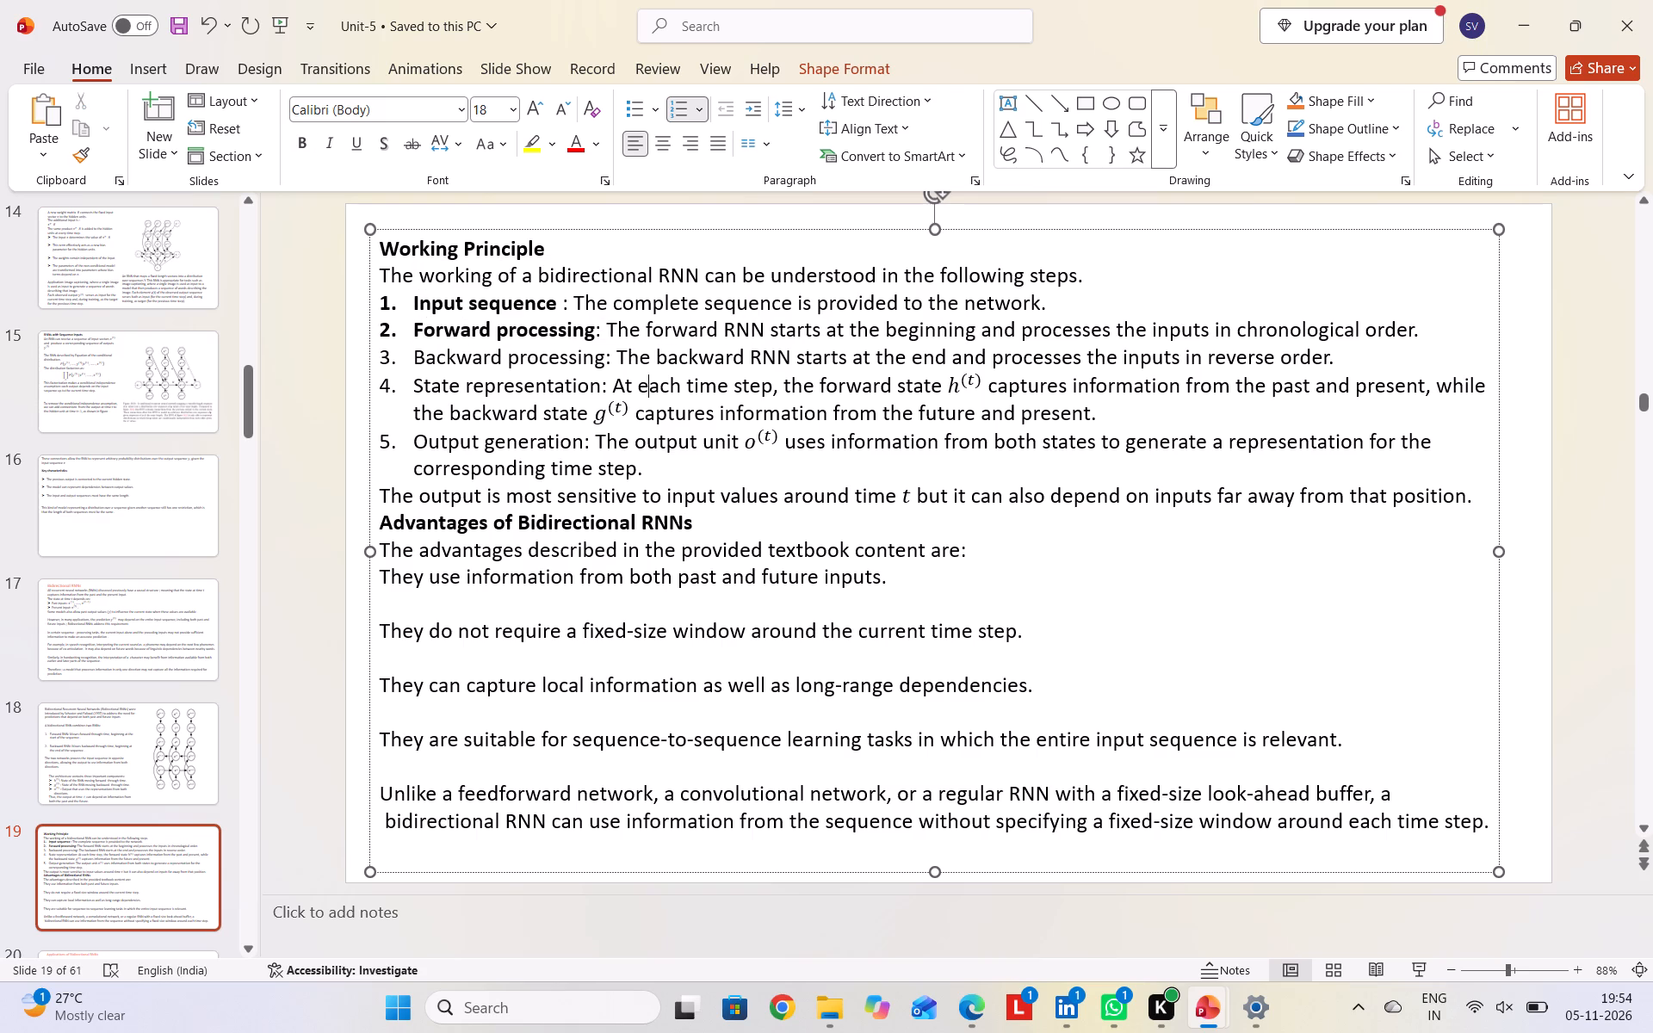
{"action": "left_click", "coordinate": [594, 335]}
{"action": "key", "text": "space"}
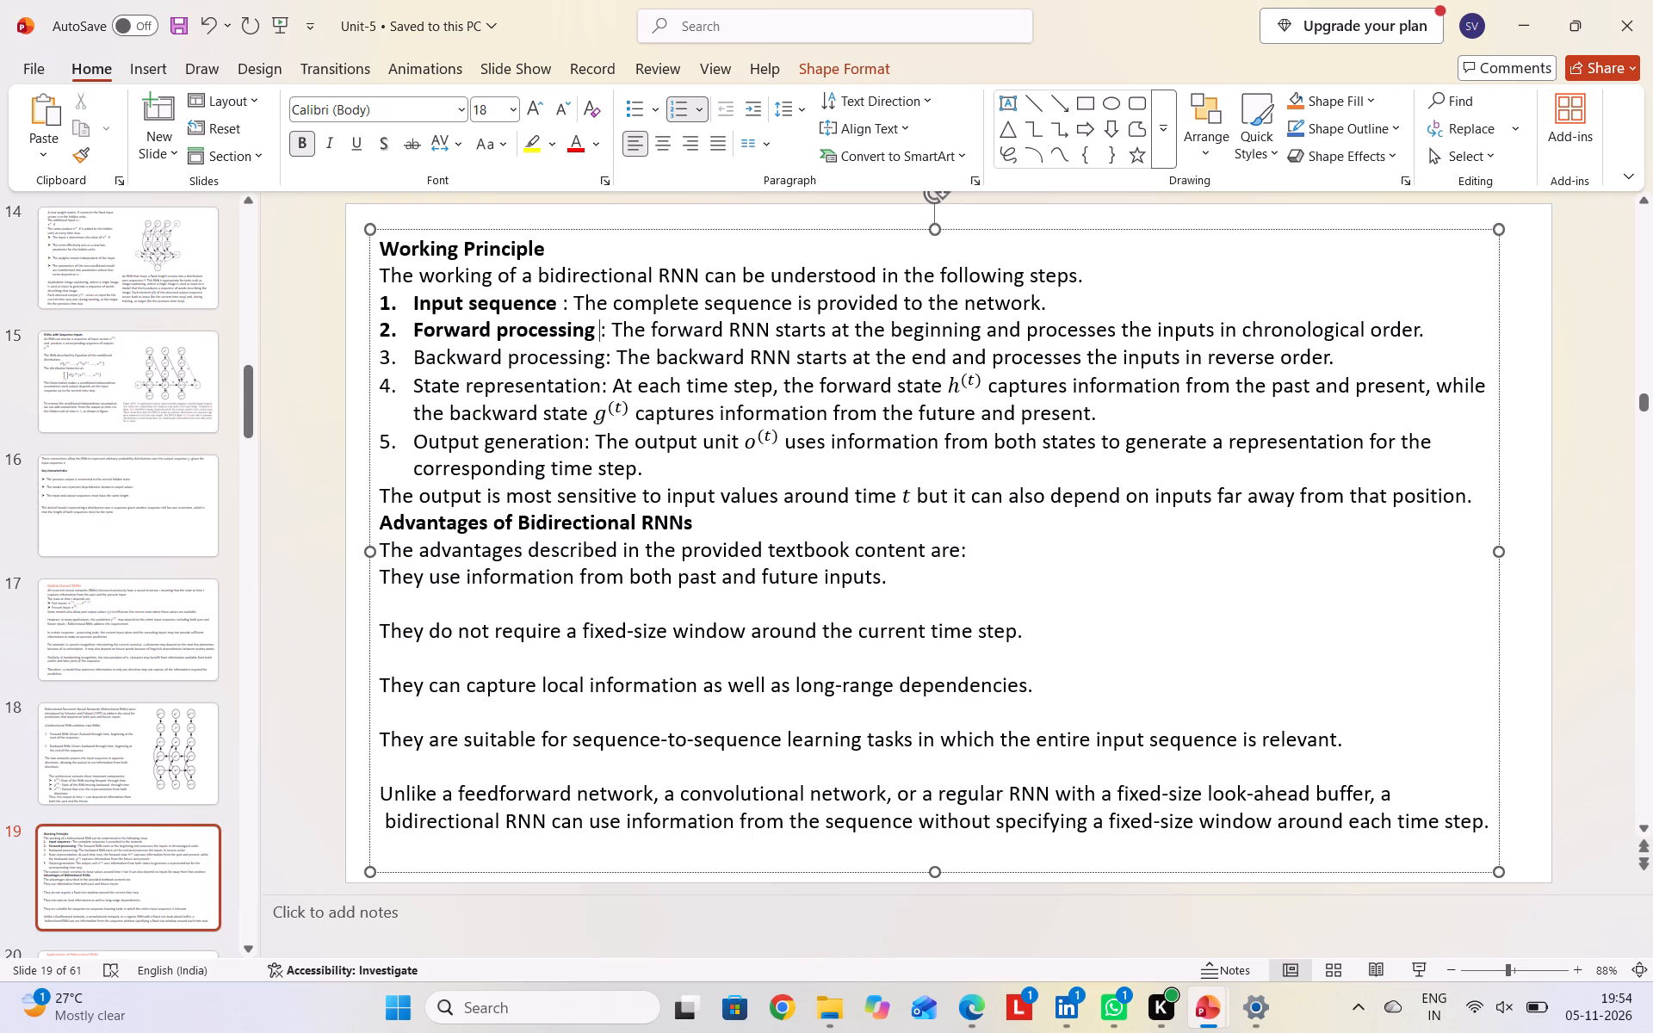
Insert a space before the colon after "Backward processing" in the third item and make that label bold.
{"action": "left_click", "coordinate": [600, 362]}
{"action": "key", "text": "space"}
{"action": "left_click_drag", "start_coordinate": [602, 357], "coordinate": [412, 346]}
{"action": "left_click", "coordinate": [430, 314]}
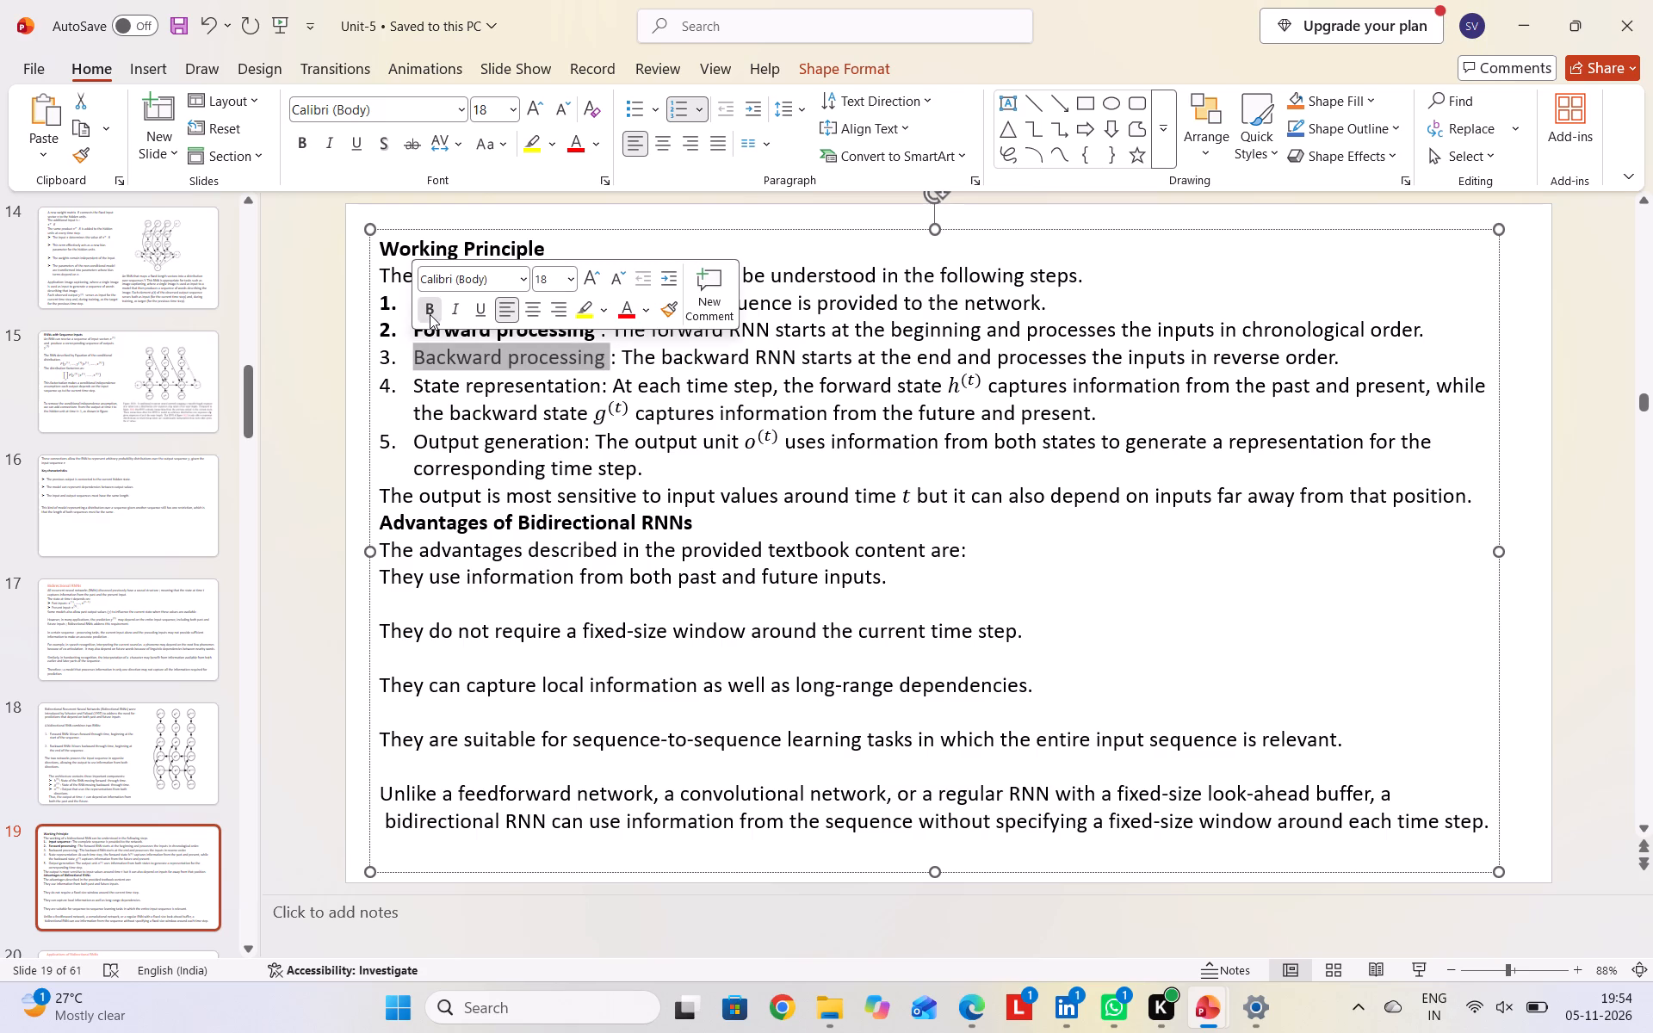
{"action": "left_click", "coordinate": [523, 411]}
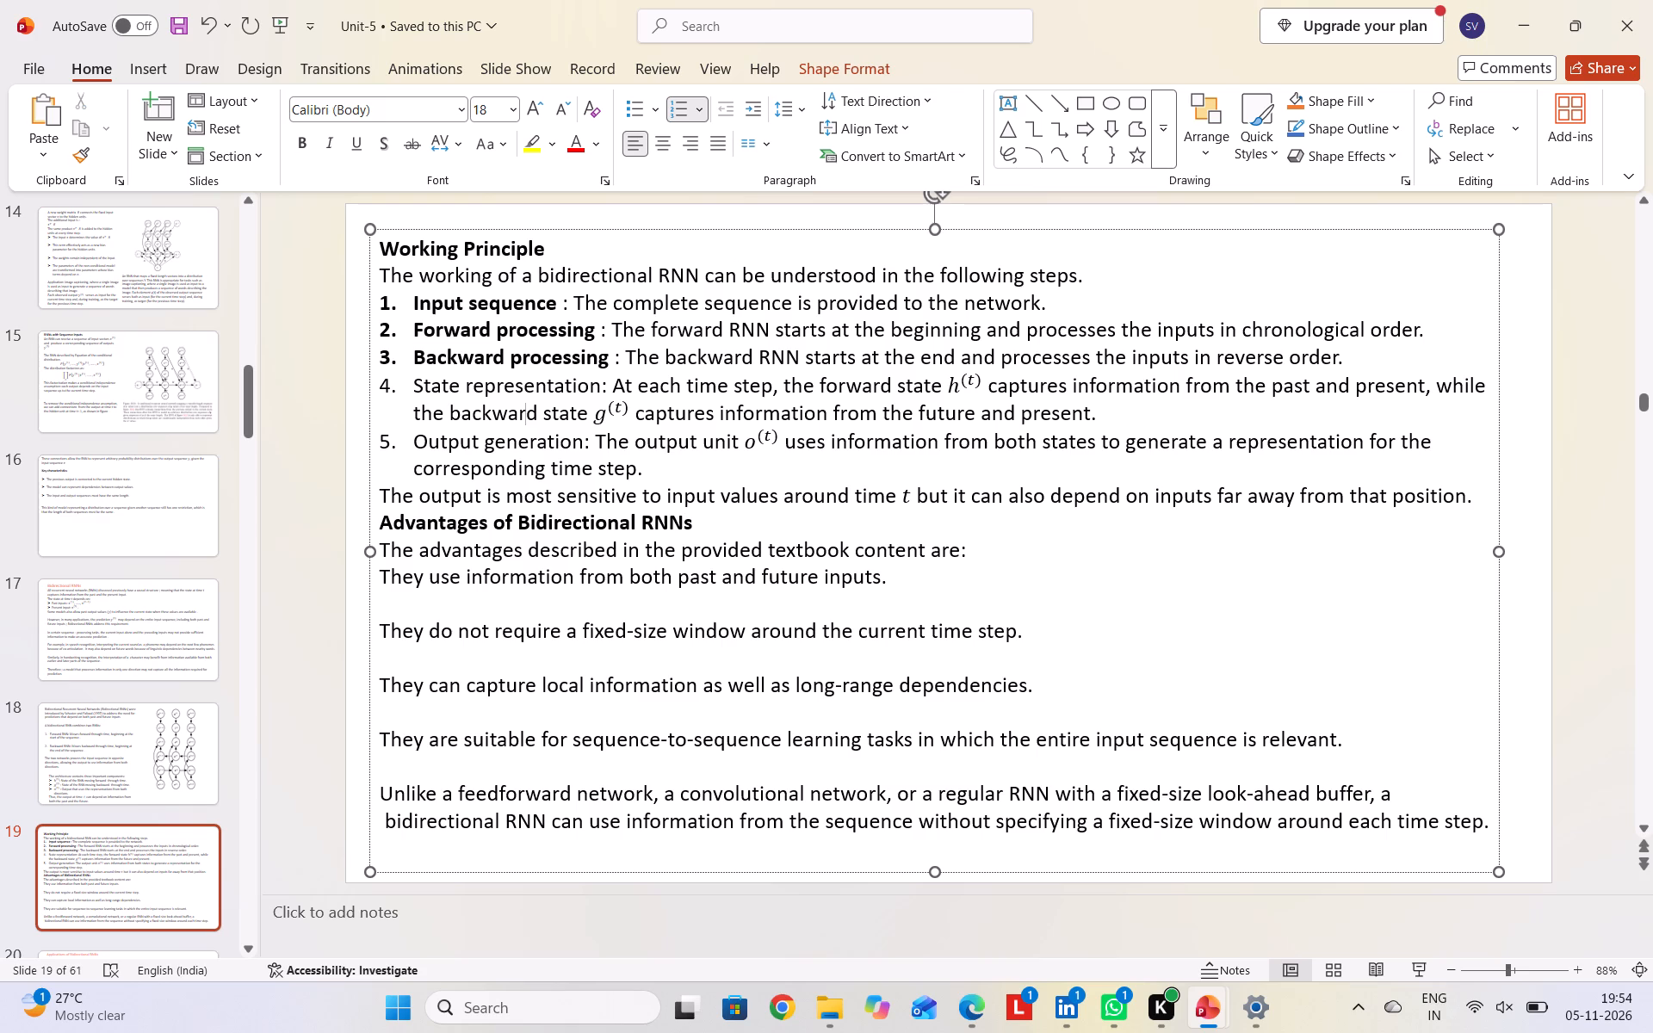
Insert a space before the colon after "State representation" in the fourth item and make that label bold.
{"action": "left_click", "coordinate": [599, 381]}
{"action": "key", "text": "space"}
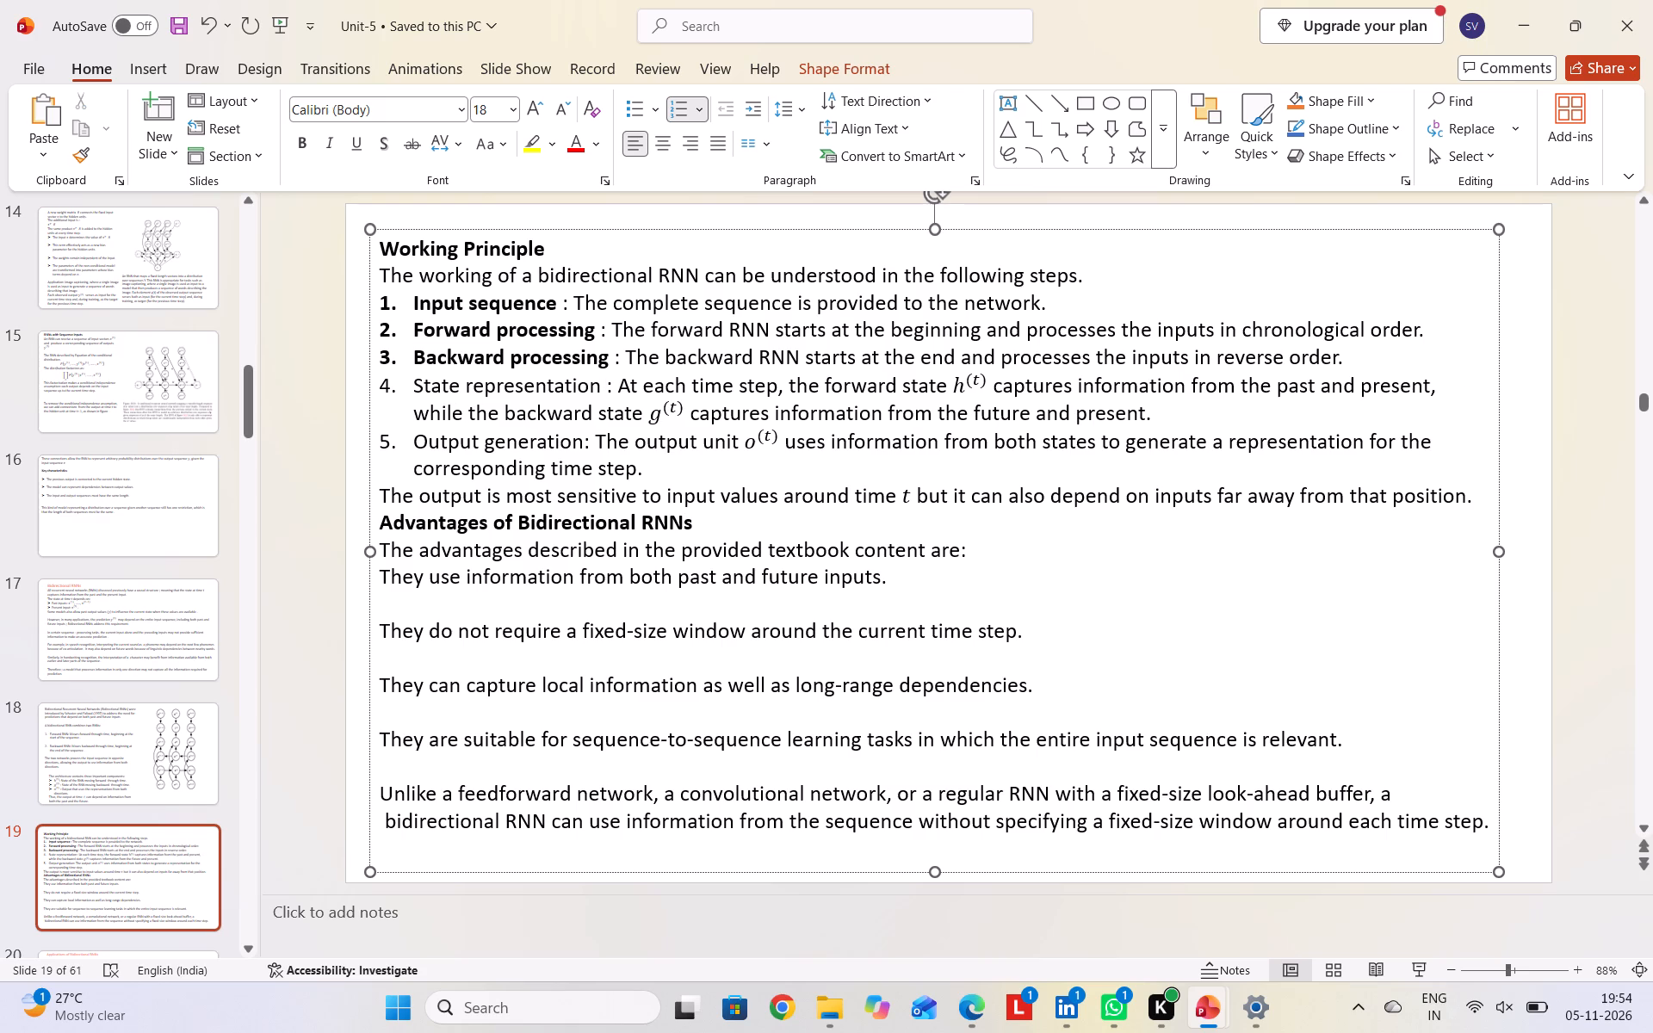
{"action": "left_click_drag", "start_coordinate": [600, 385], "coordinate": [417, 392]}
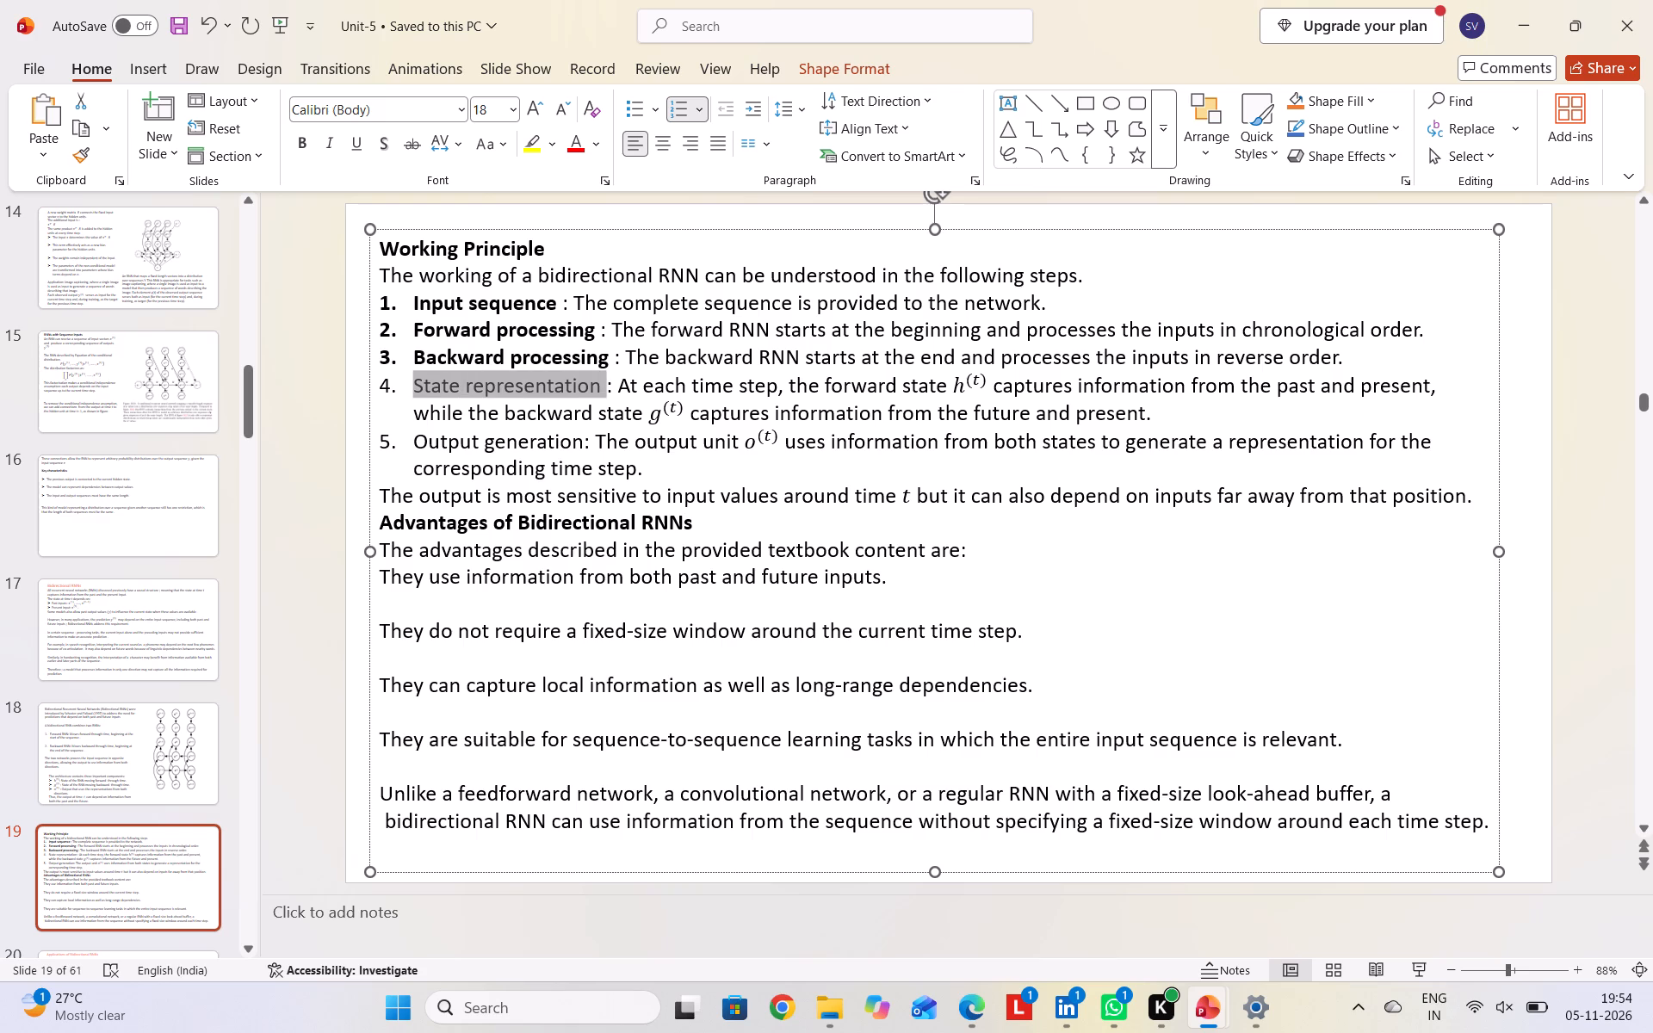
{"action": "left_click_drag", "start_coordinate": [417, 392], "coordinate": [414, 391]}
{"action": "left_click", "coordinate": [434, 357]}
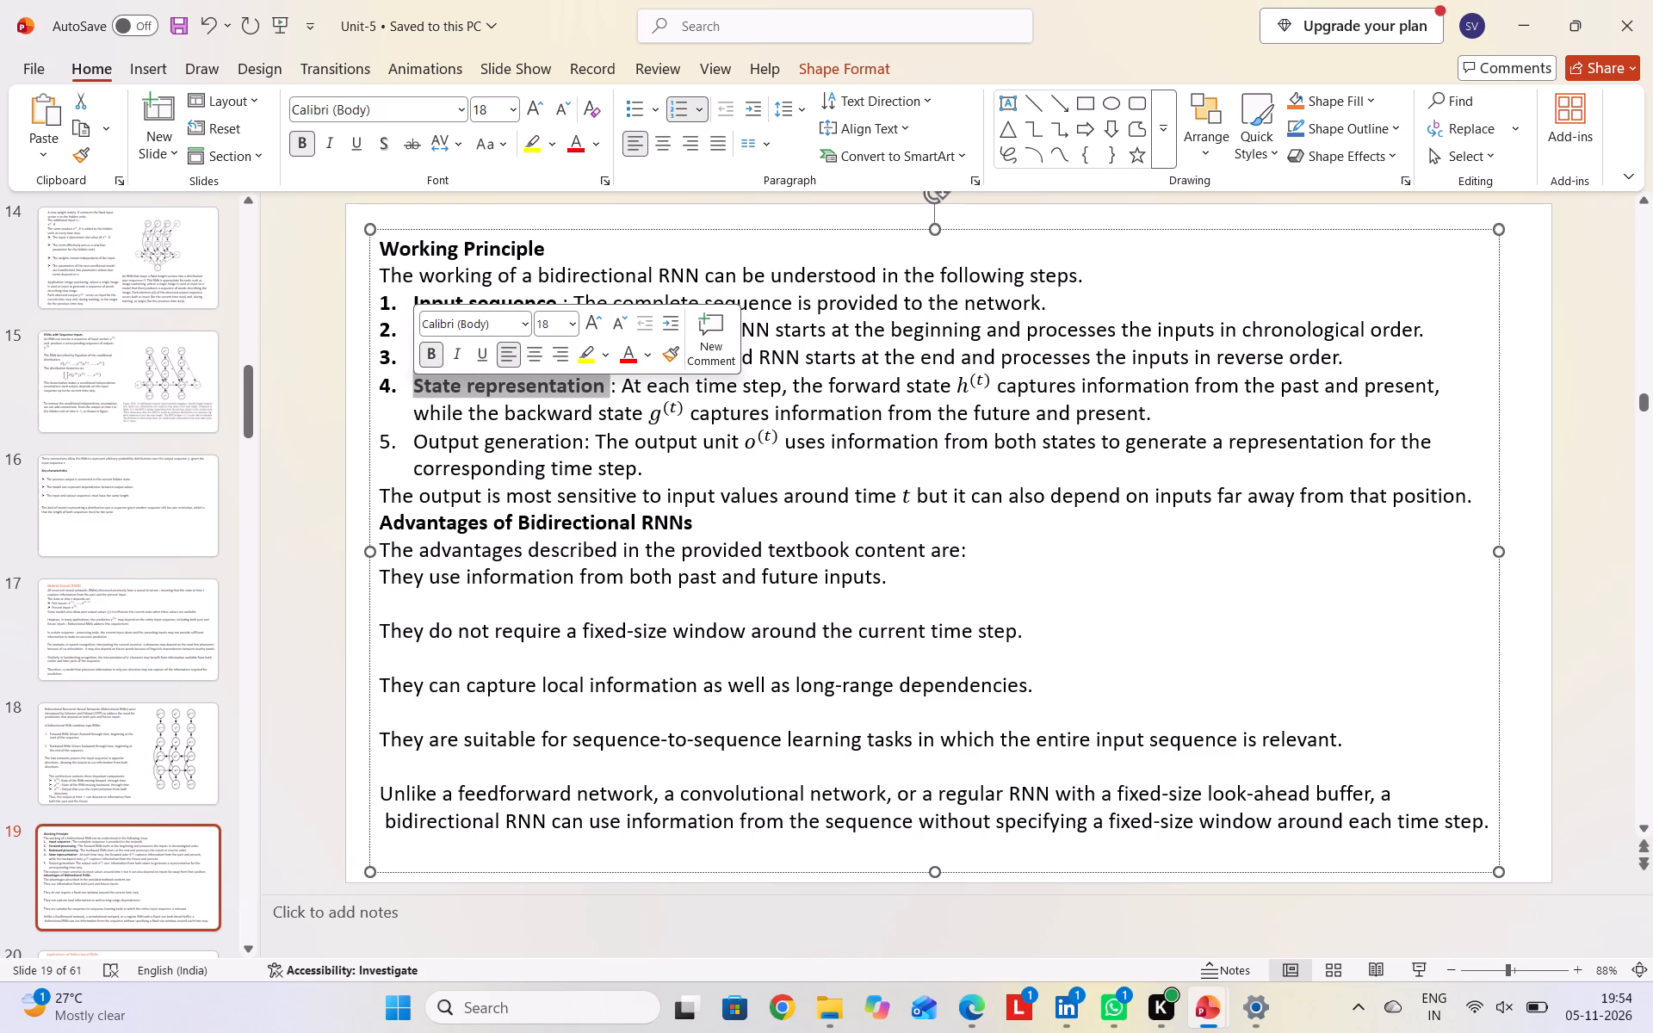
{"action": "double_click", "coordinate": [479, 434]}
{"action": "left_click", "coordinate": [479, 434]}
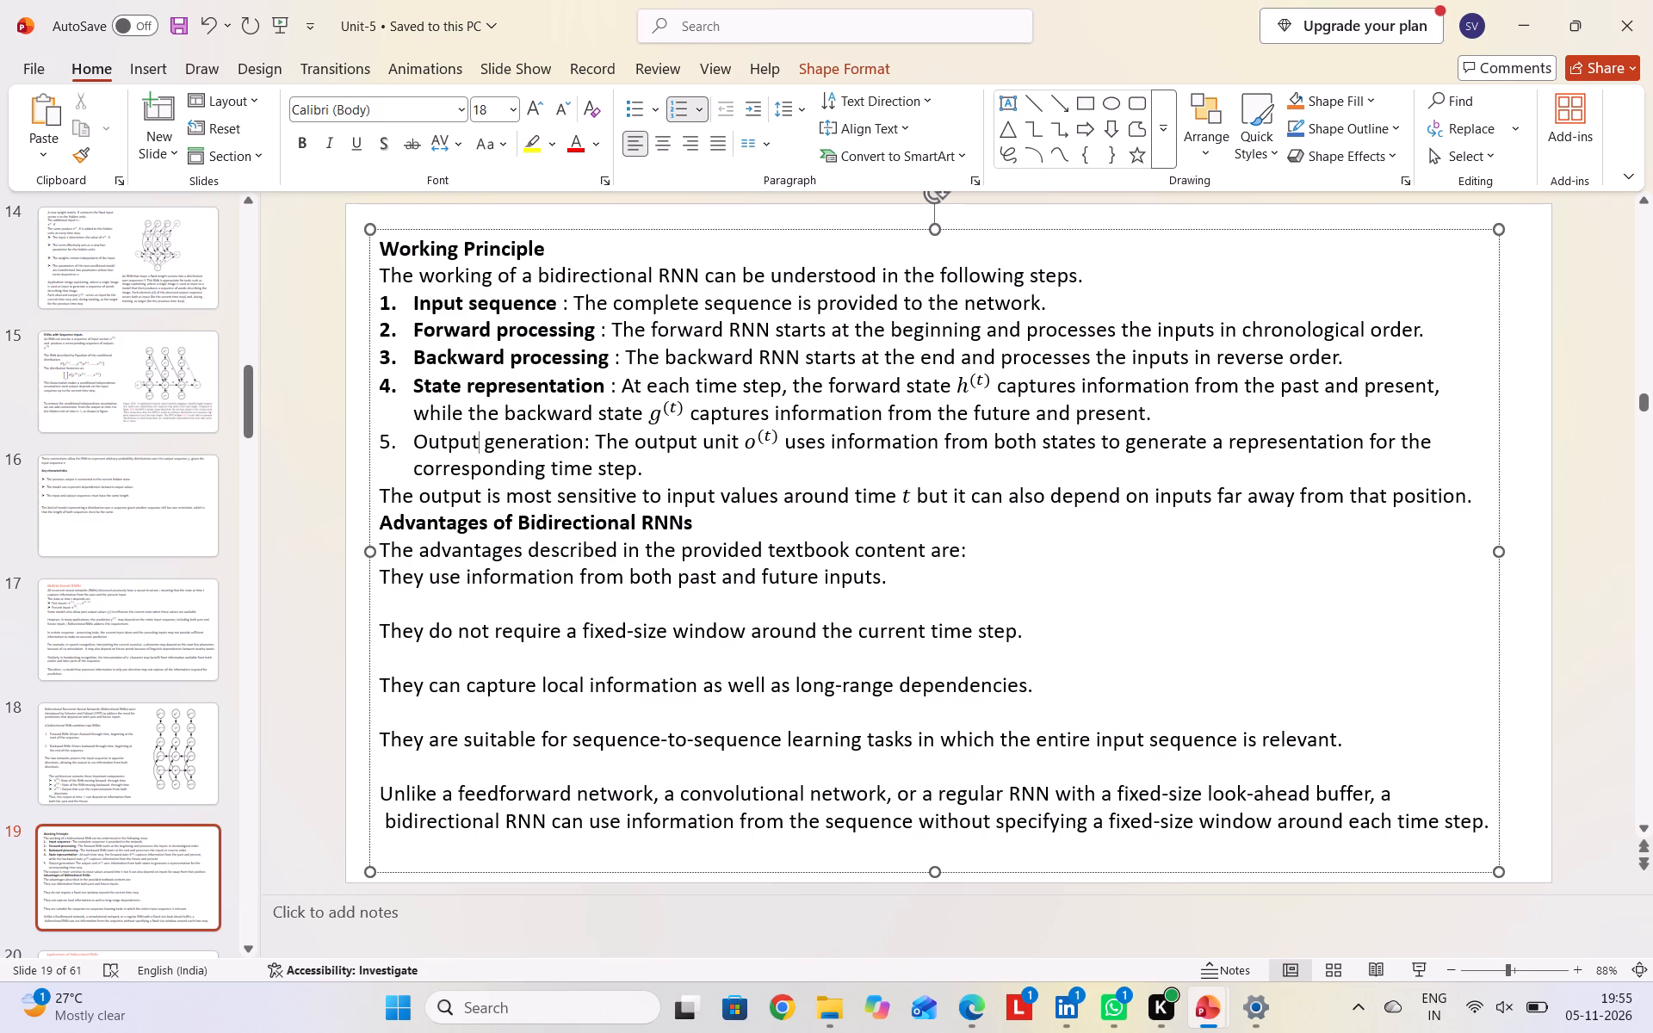
Insert a space before the full stop that ends the State representation item, after "future and present".
{"action": "left_click", "coordinate": [1144, 415]}
{"action": "key", "text": "space"}
Insert a space before the colon after "Output generation" in the fifth item and make that label bold.
{"action": "left_click", "coordinate": [587, 442]}
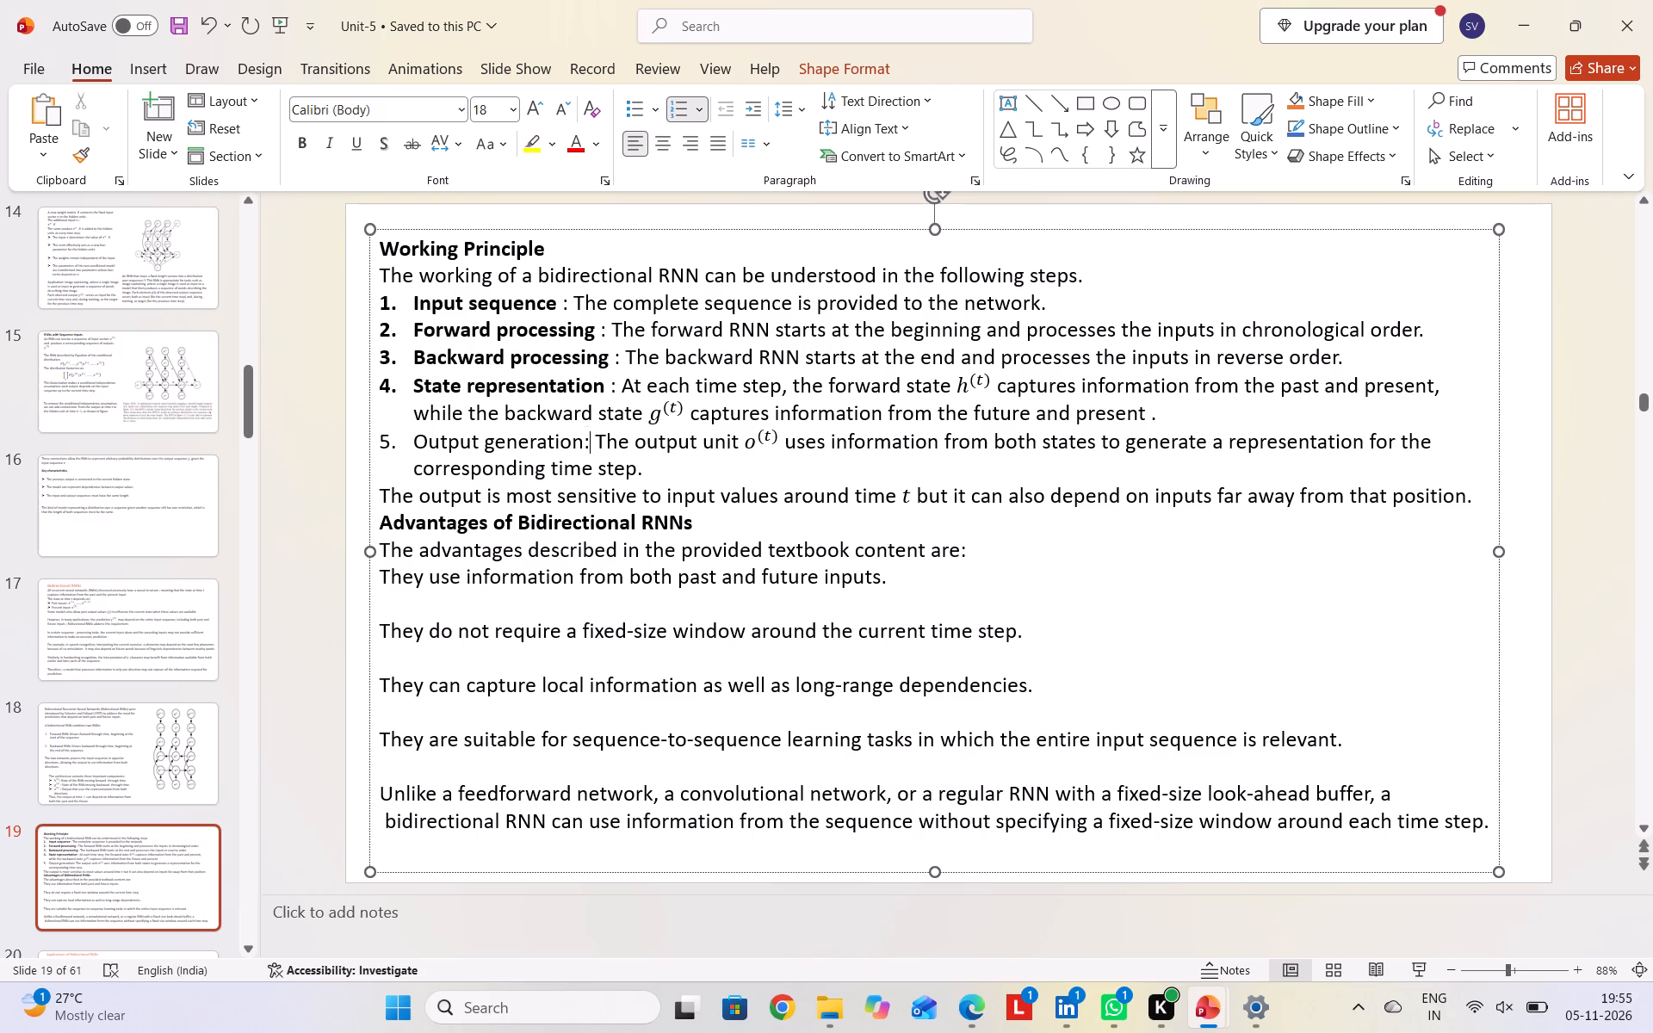
{"action": "left_click", "coordinate": [583, 441]}
{"action": "left_click", "coordinate": [583, 441]}
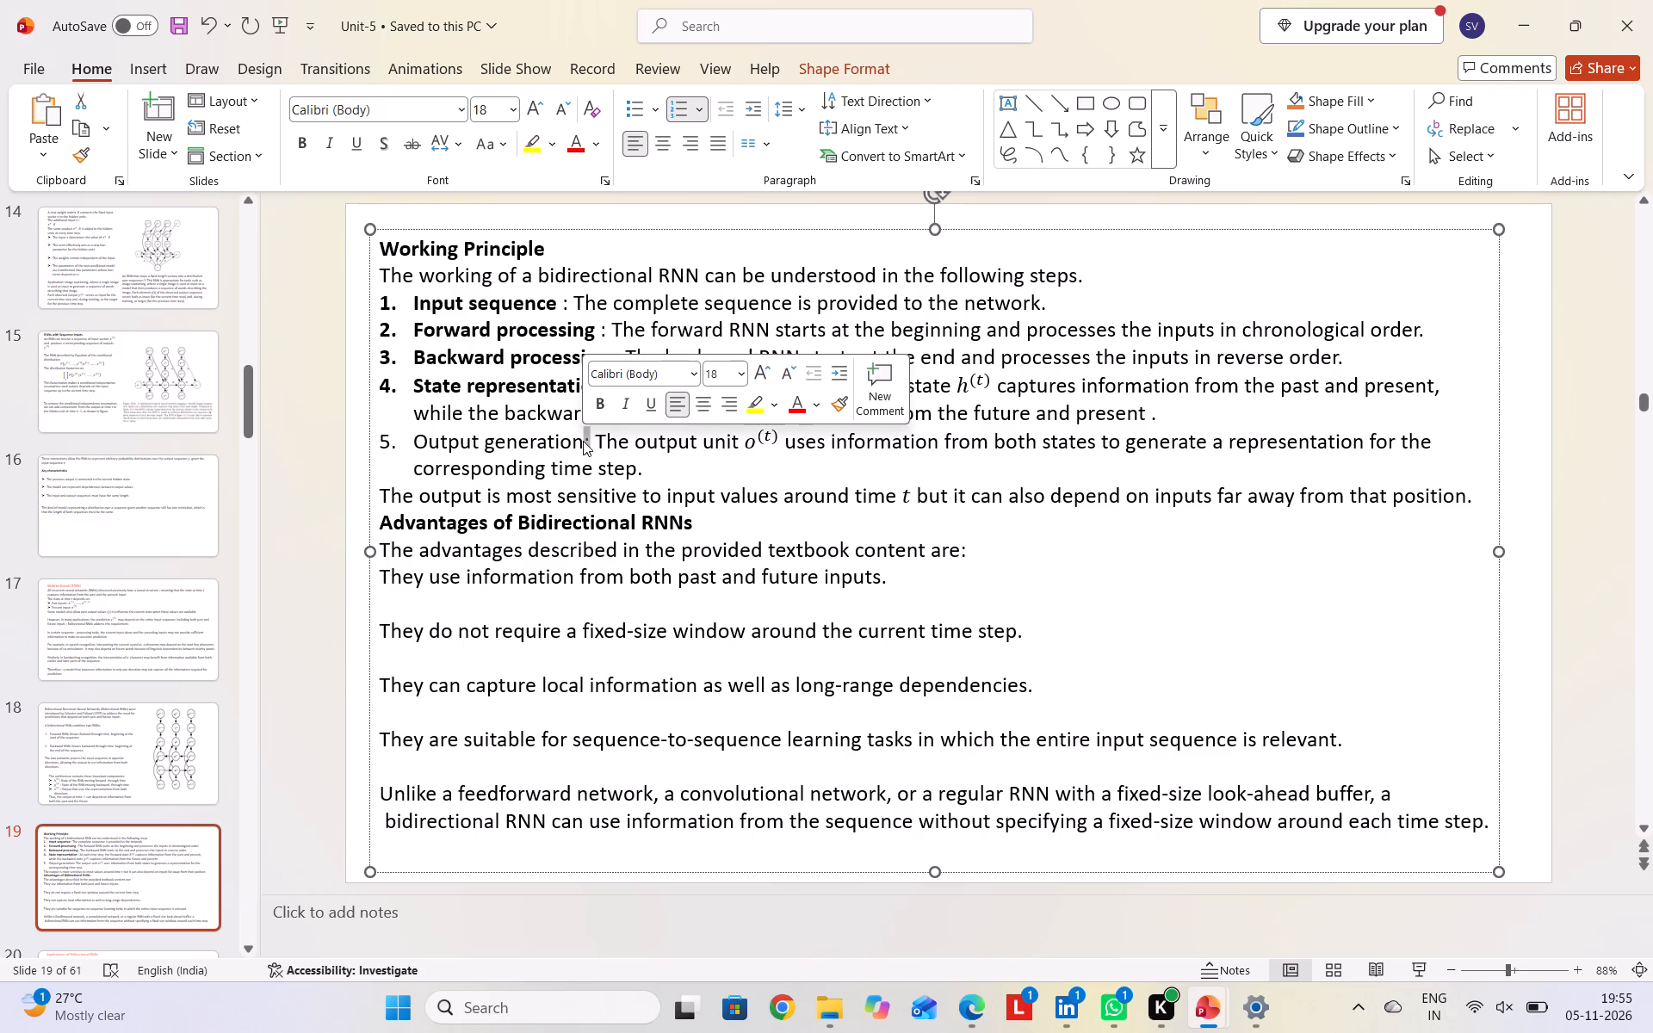
{"action": "left_click", "coordinate": [583, 441]}
{"action": "key", "text": "space"}
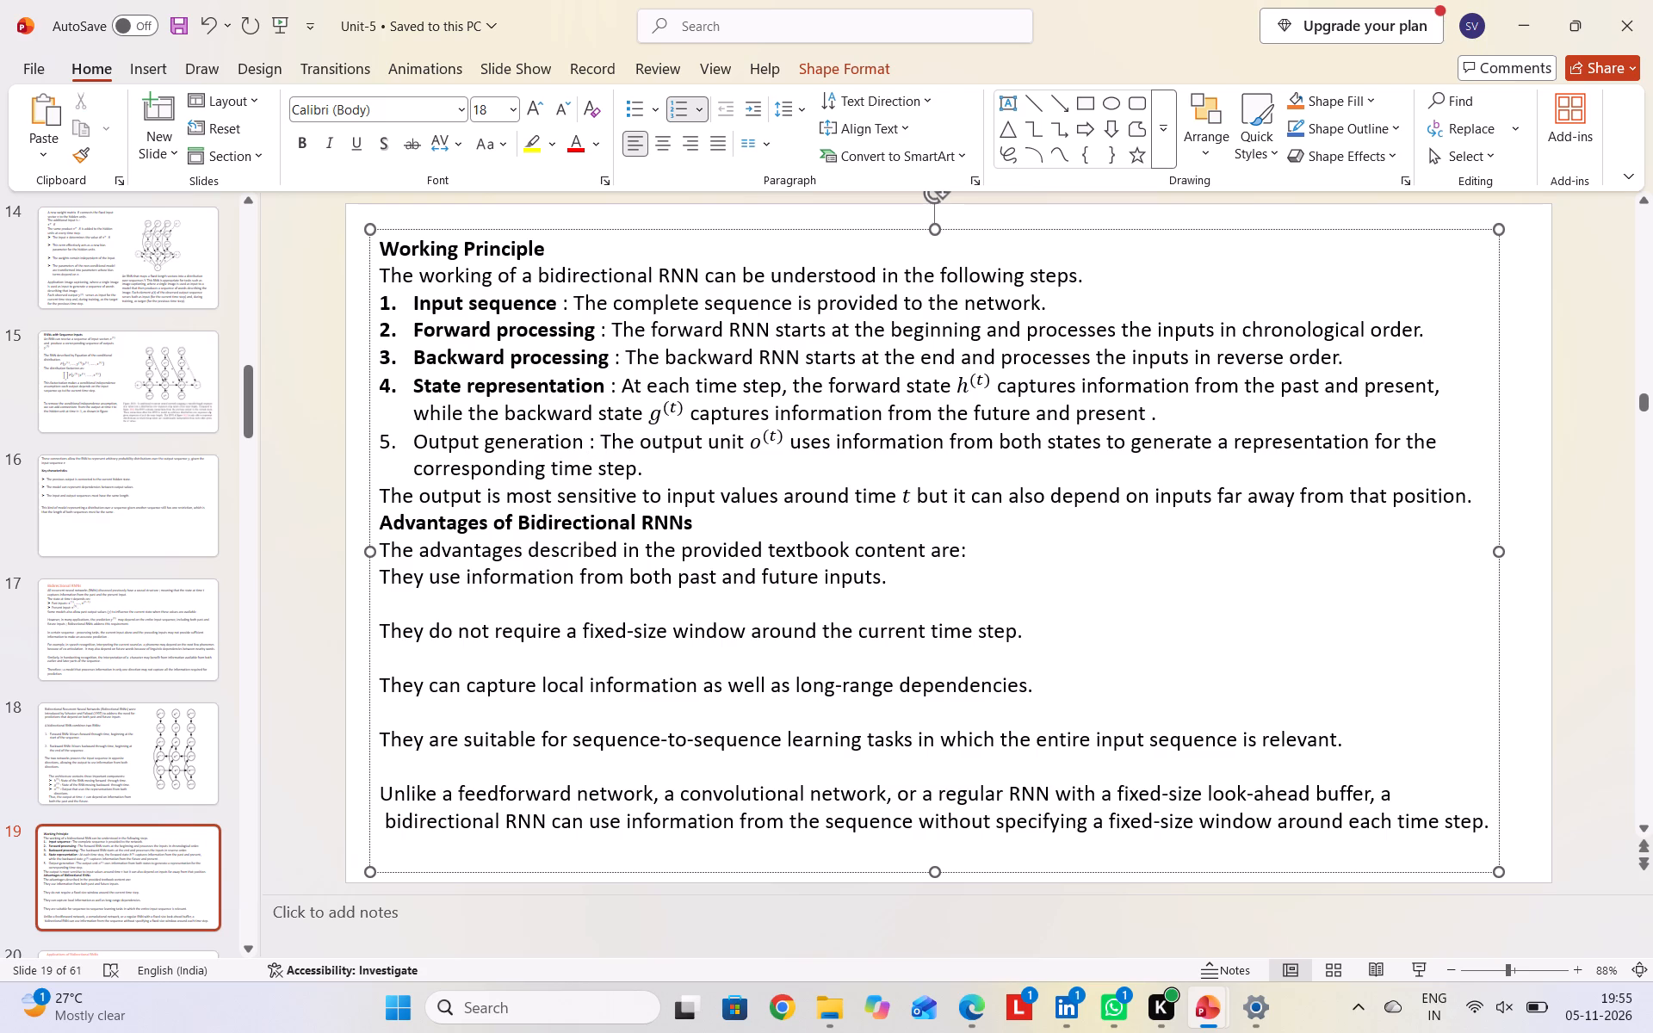
{"action": "left_click_drag", "start_coordinate": [583, 443], "coordinate": [418, 446]}
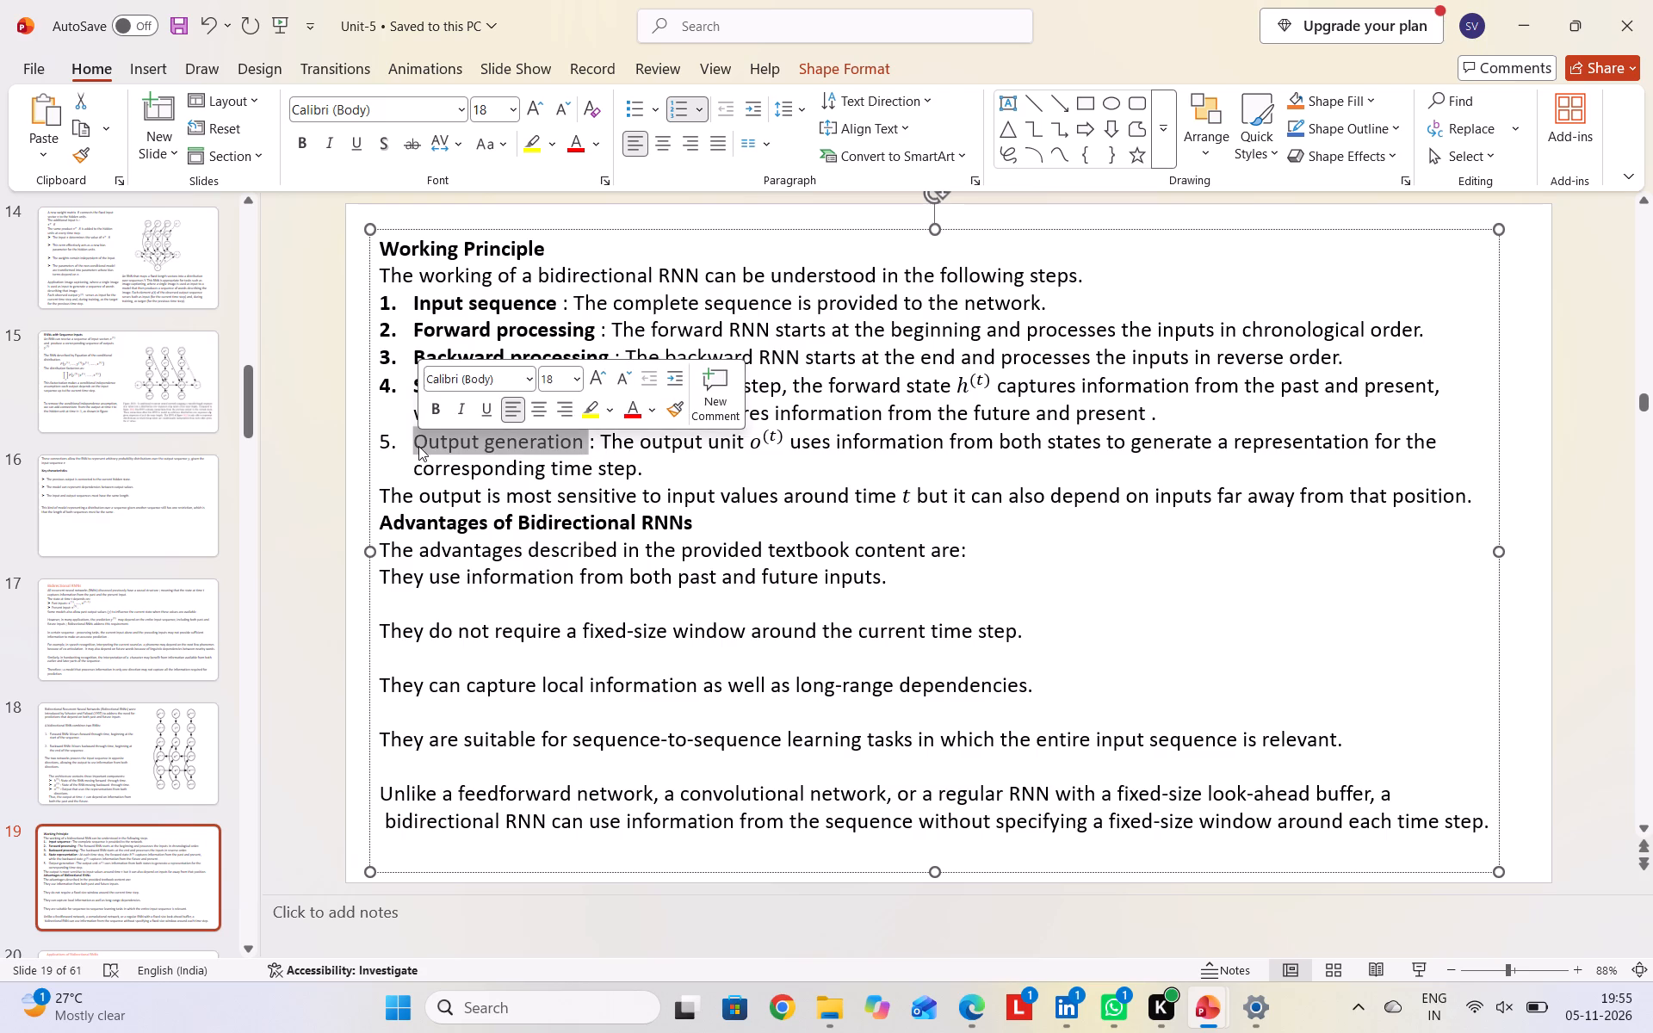
{"action": "left_click", "coordinate": [433, 397]}
{"action": "left_click", "coordinate": [540, 530]}
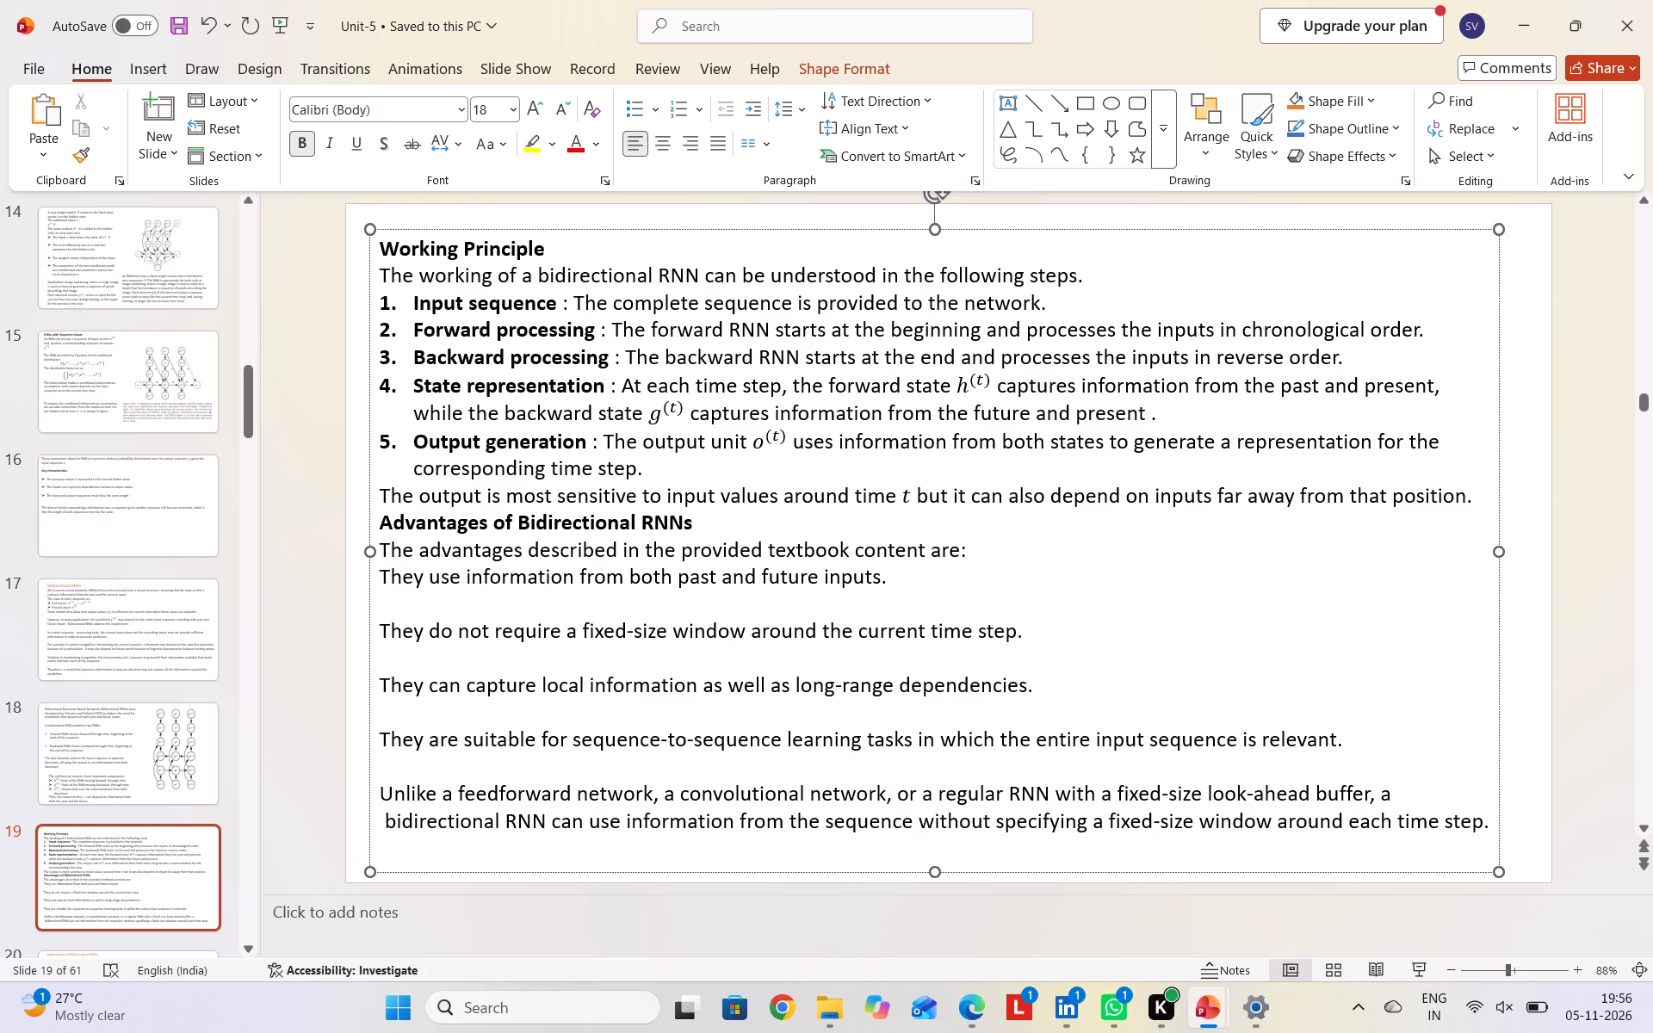
Under Advantages of Bidirectional RNNs, insert a space before the closing full stop after "future inputs", "current time step" and "is relevant".
{"action": "left_click", "coordinate": [552, 644]}
{"action": "left_click", "coordinate": [673, 624]}
{"action": "left_click", "coordinate": [882, 581]}
{"action": "key", "text": "space"}
{"action": "left_click", "coordinate": [1016, 642]}
{"action": "key", "text": "space"}
{"action": "left_click", "coordinate": [1340, 745]}
{"action": "key", "text": "Left"}
{"action": "key", "text": "space"}
{"action": "left_click", "coordinate": [1242, 799]}
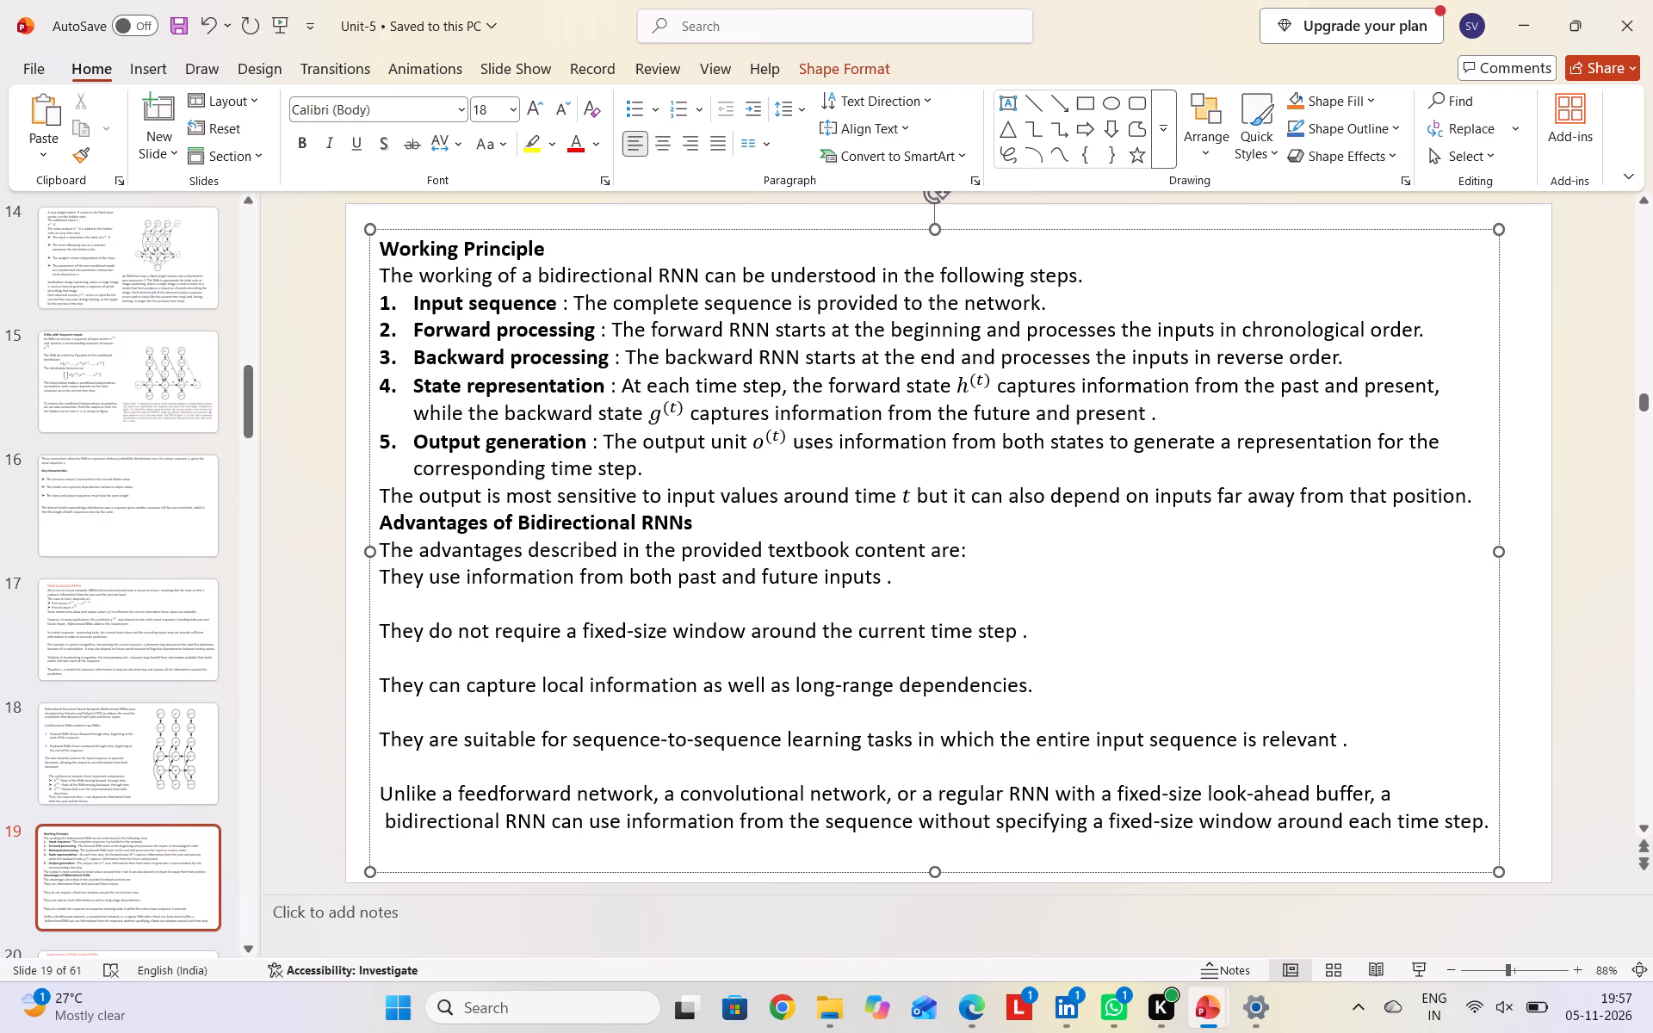
On slide 20, add a full stop after the "Down" bullet under Extension to Two-Dimensional Inputs.
{"action": "left_click", "coordinate": [356, 844]}
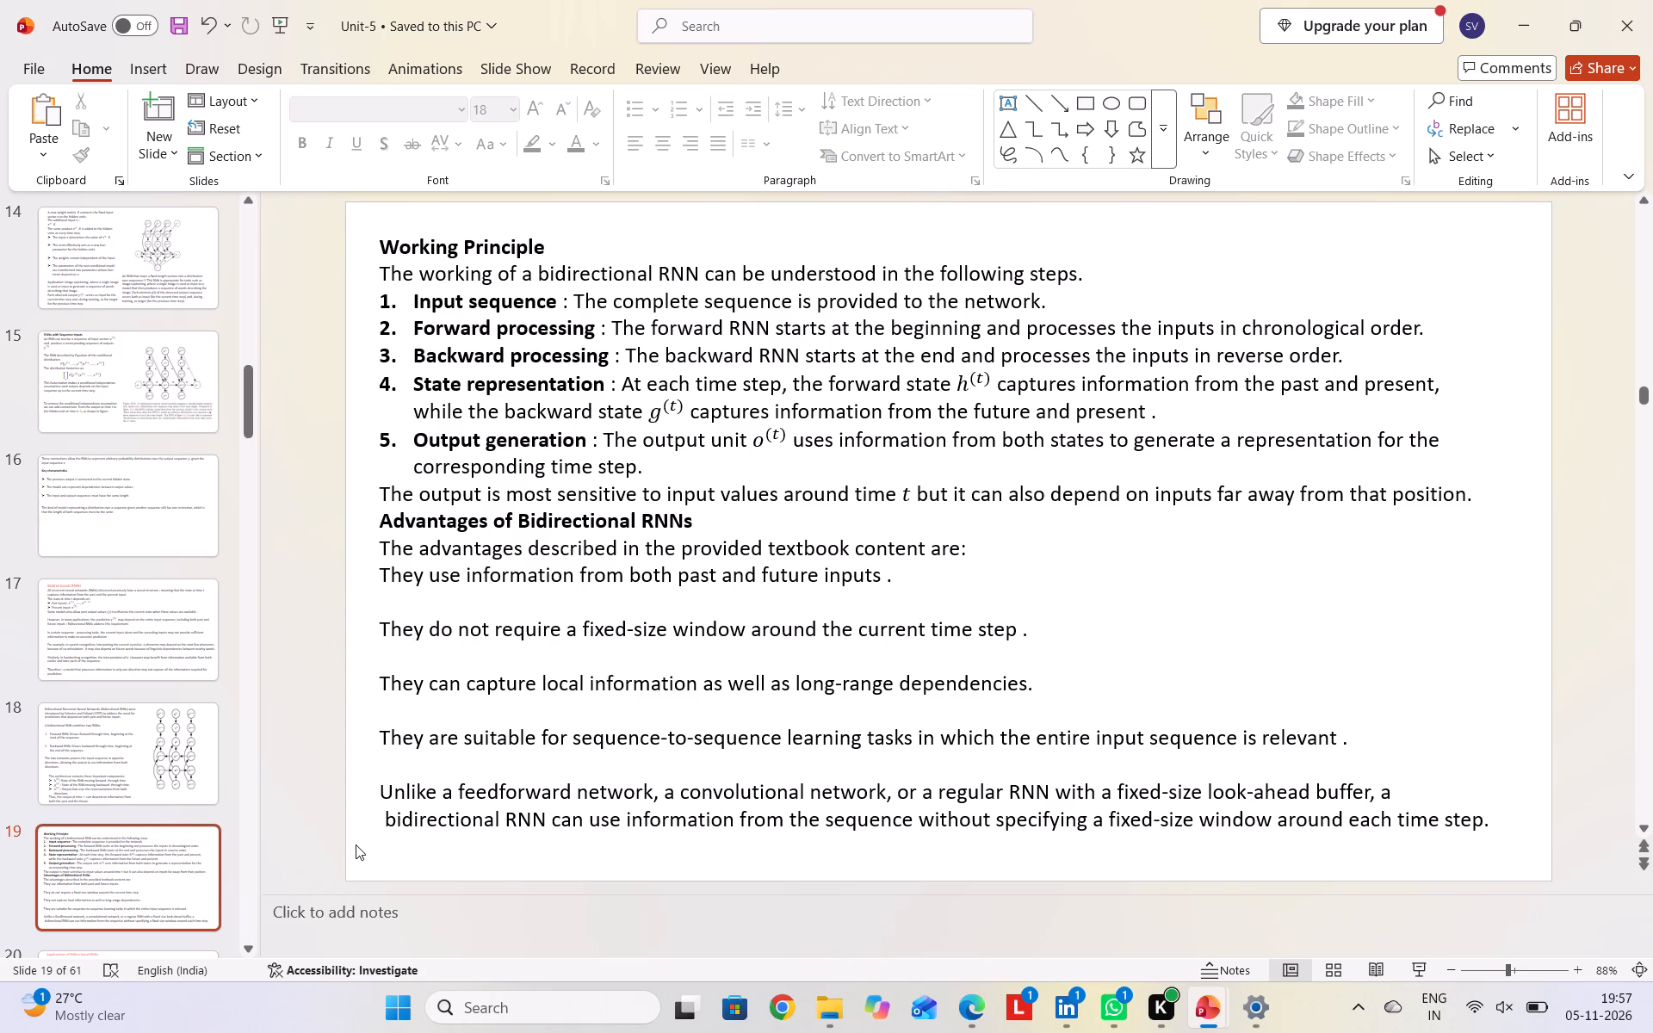
{"action": "key", "text": "Down"}
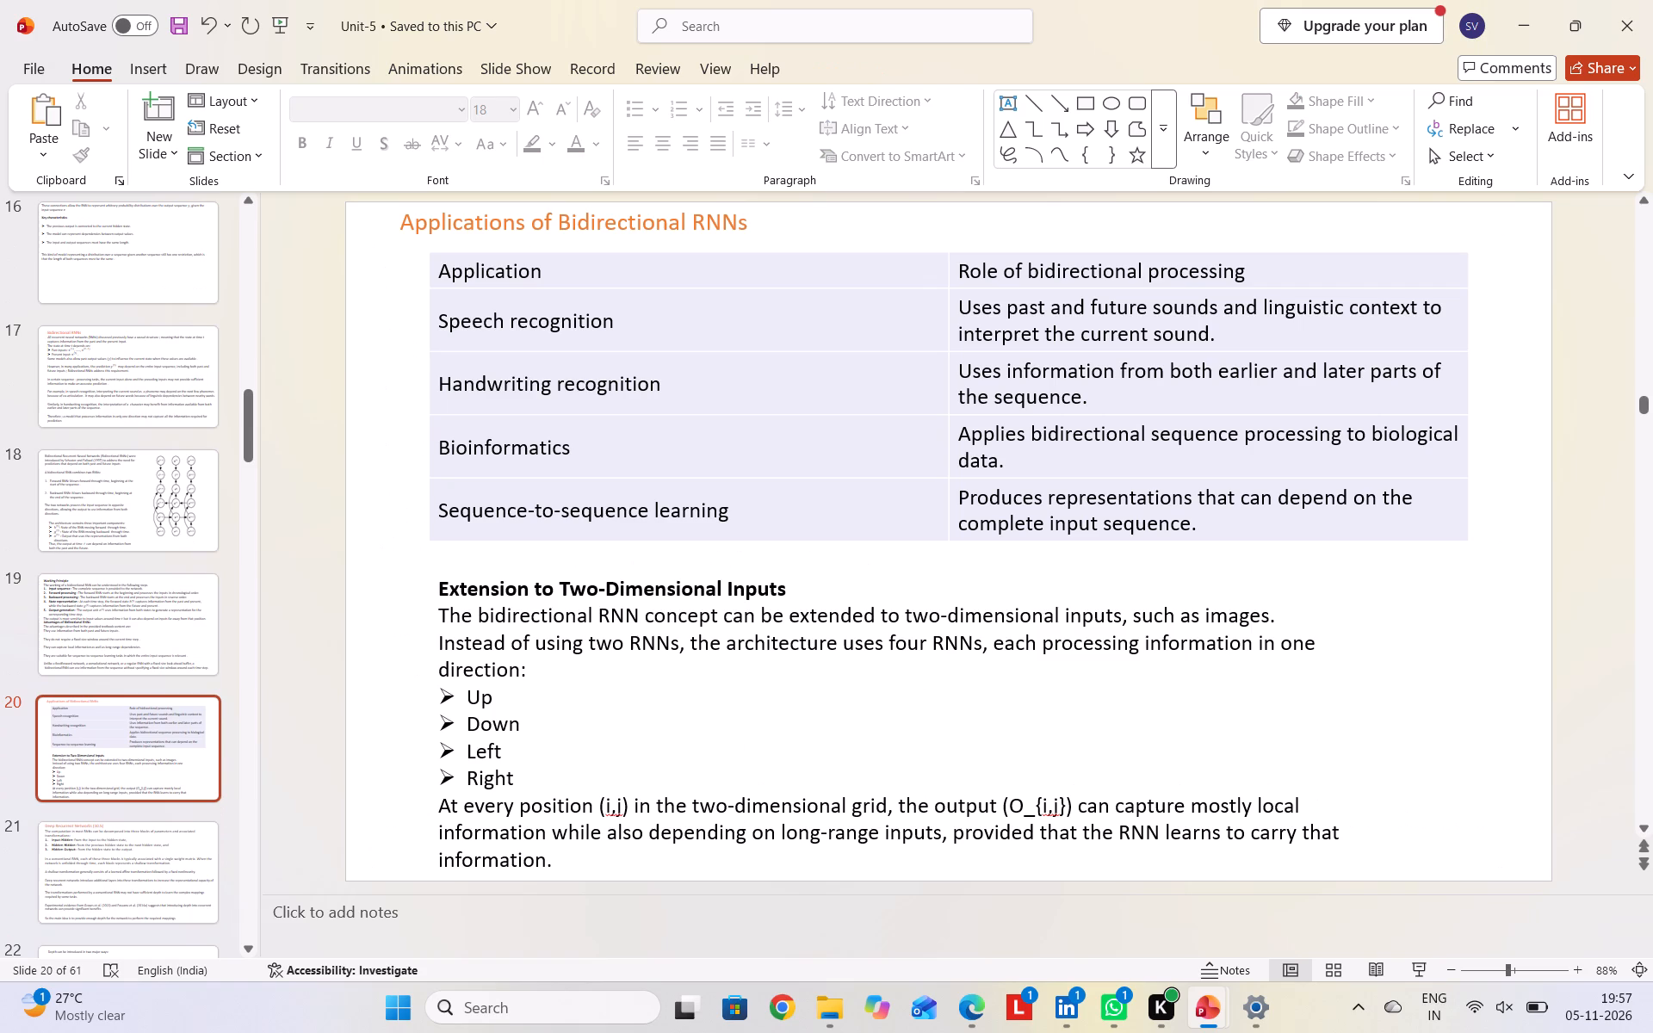
{"action": "left_click", "coordinate": [709, 541]}
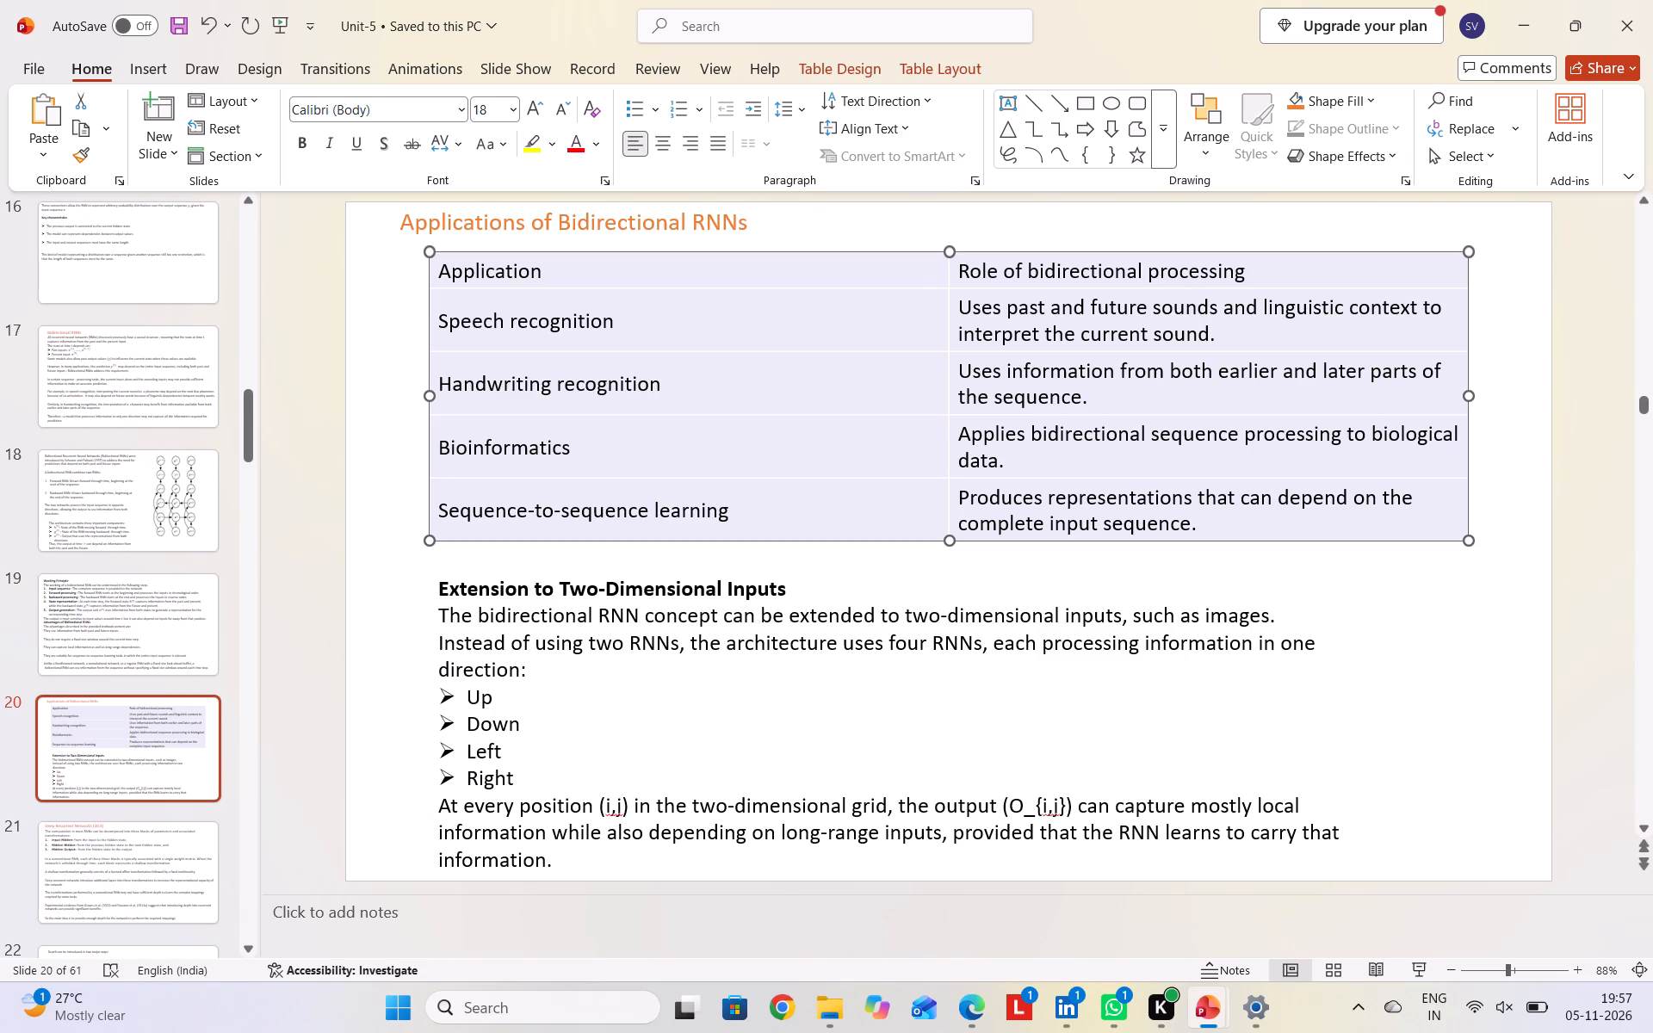
{"action": "left_click", "coordinate": [530, 634]}
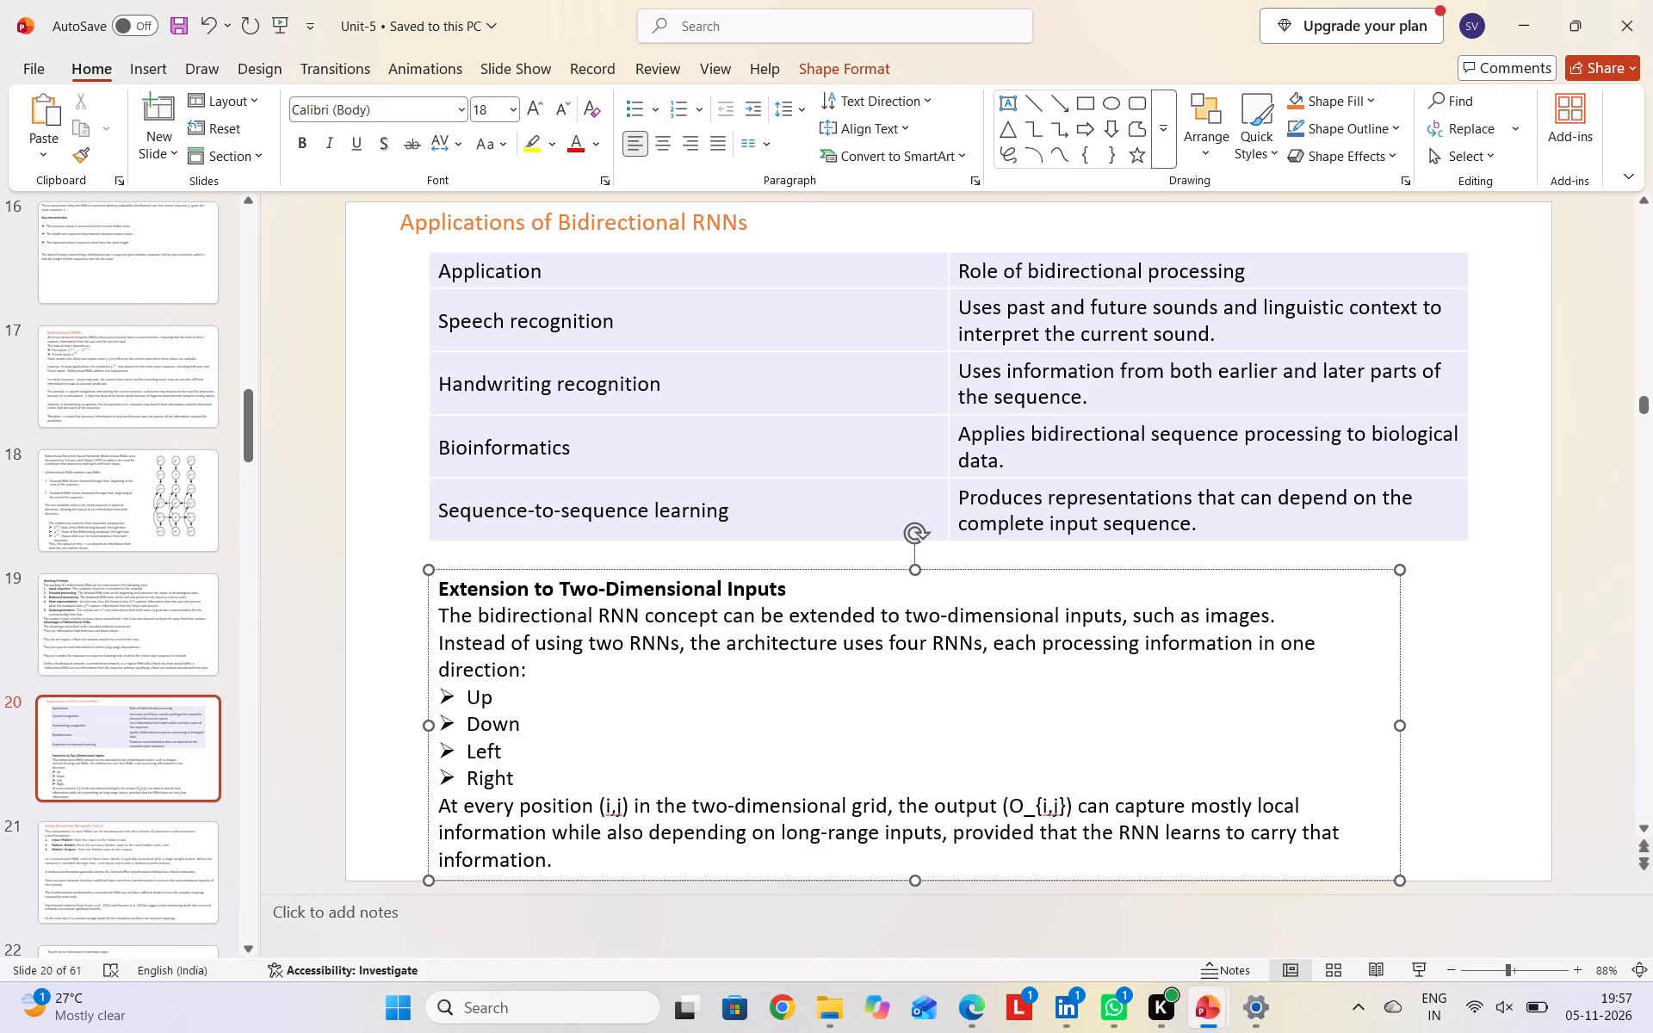
{"action": "left_click", "coordinate": [399, 675]}
{"action": "left_click", "coordinate": [626, 729]}
{"action": "key", "text": "period"}
Insert a space and a semicolon after "Instead of using two RNNs", before the existing comma, under Extension to Two-Dimensional Inputs.
{"action": "left_click", "coordinate": [679, 650]}
{"action": "key", "text": "space"}
{"action": "key", "text": "semicolon"}
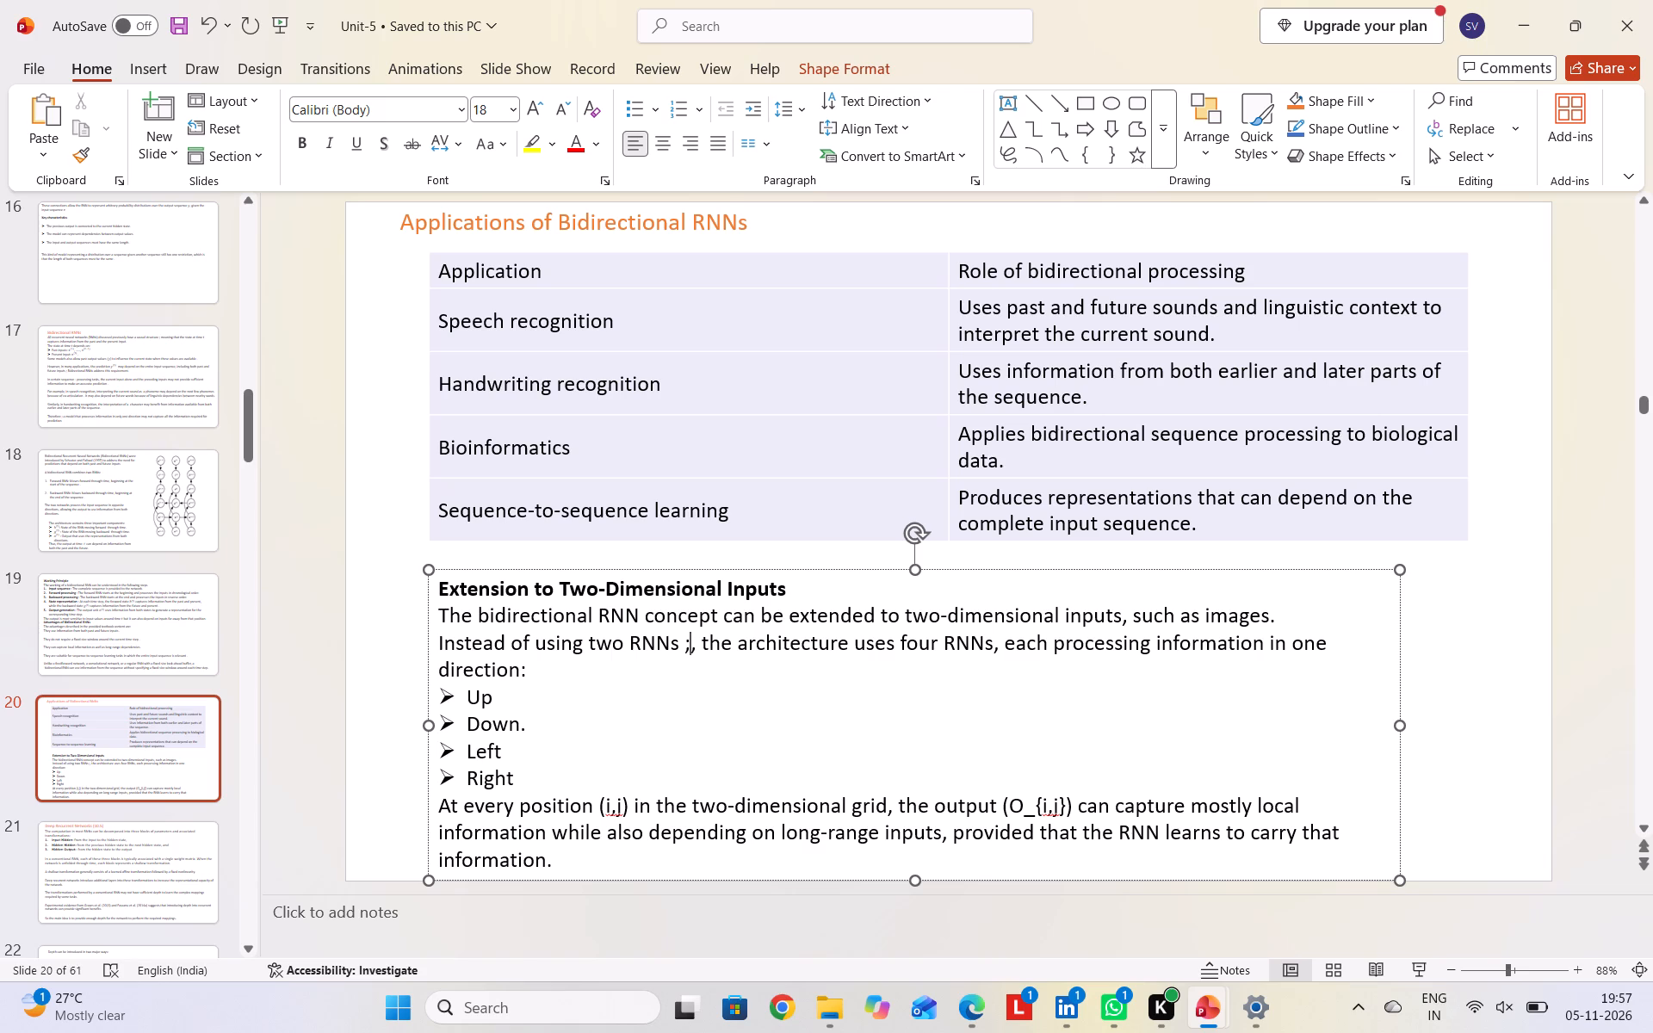
{"action": "left_click", "coordinate": [378, 787]}
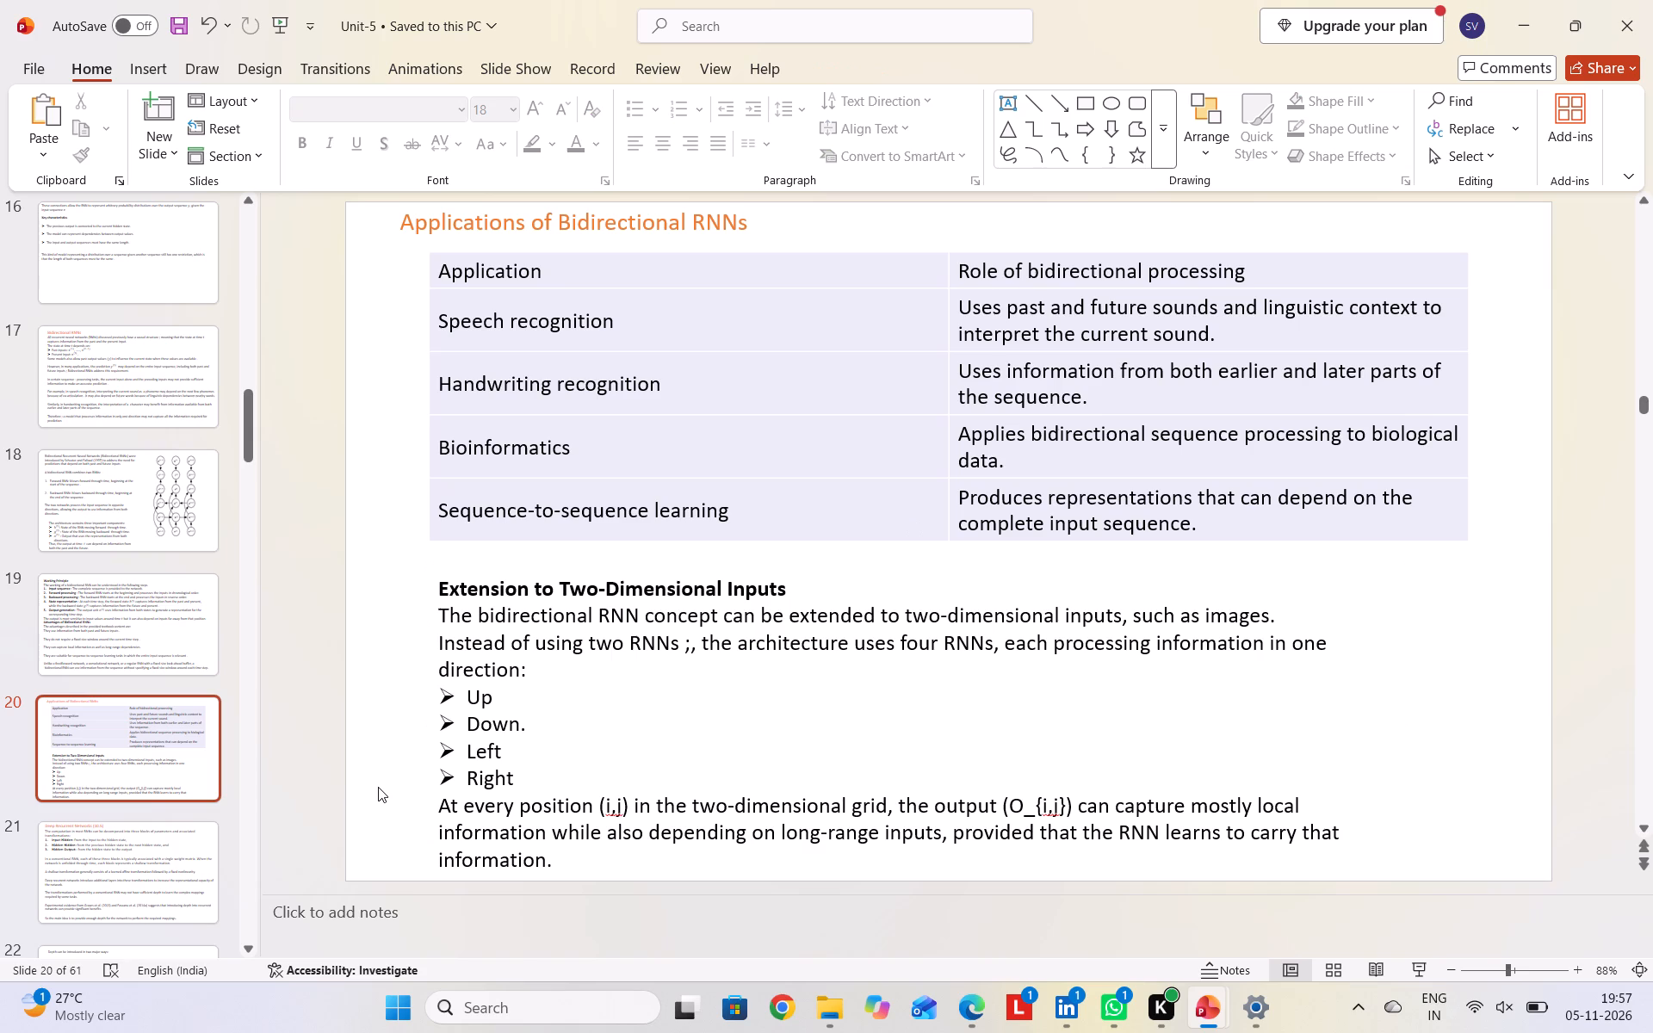
On slide 21, insert a space before the colon after "associated transformations" in the introductory sentence.
{"action": "key", "text": "Down"}
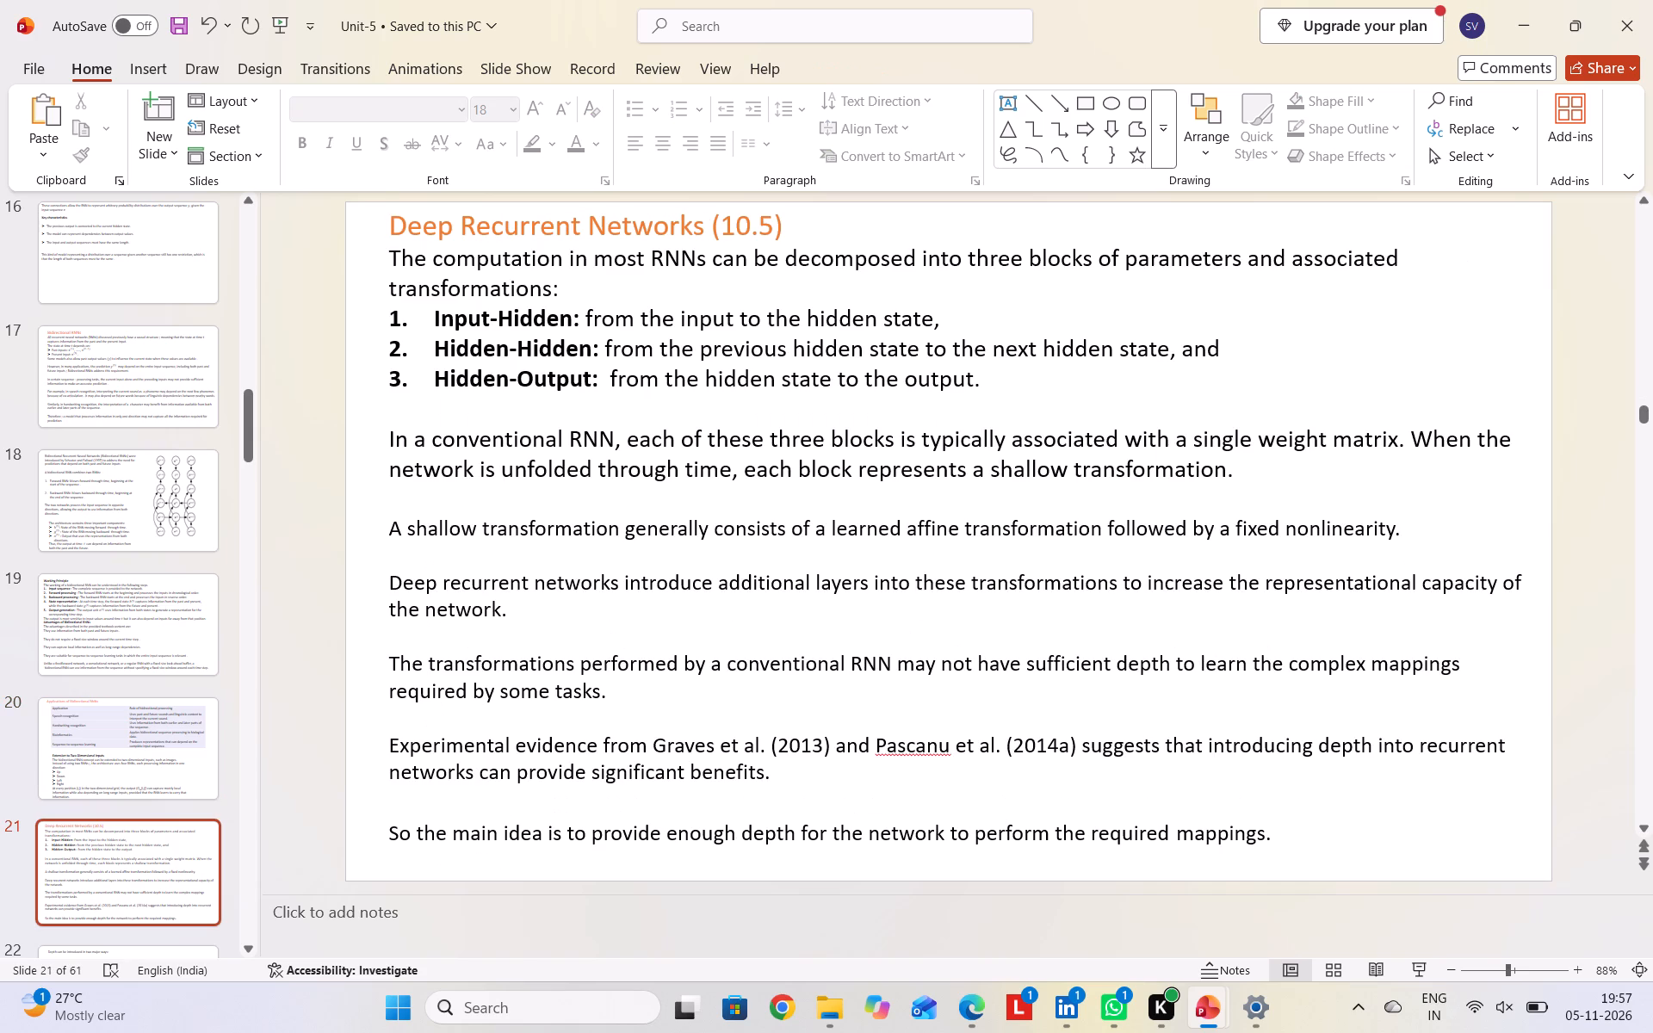
{"action": "left_click", "coordinate": [666, 636]}
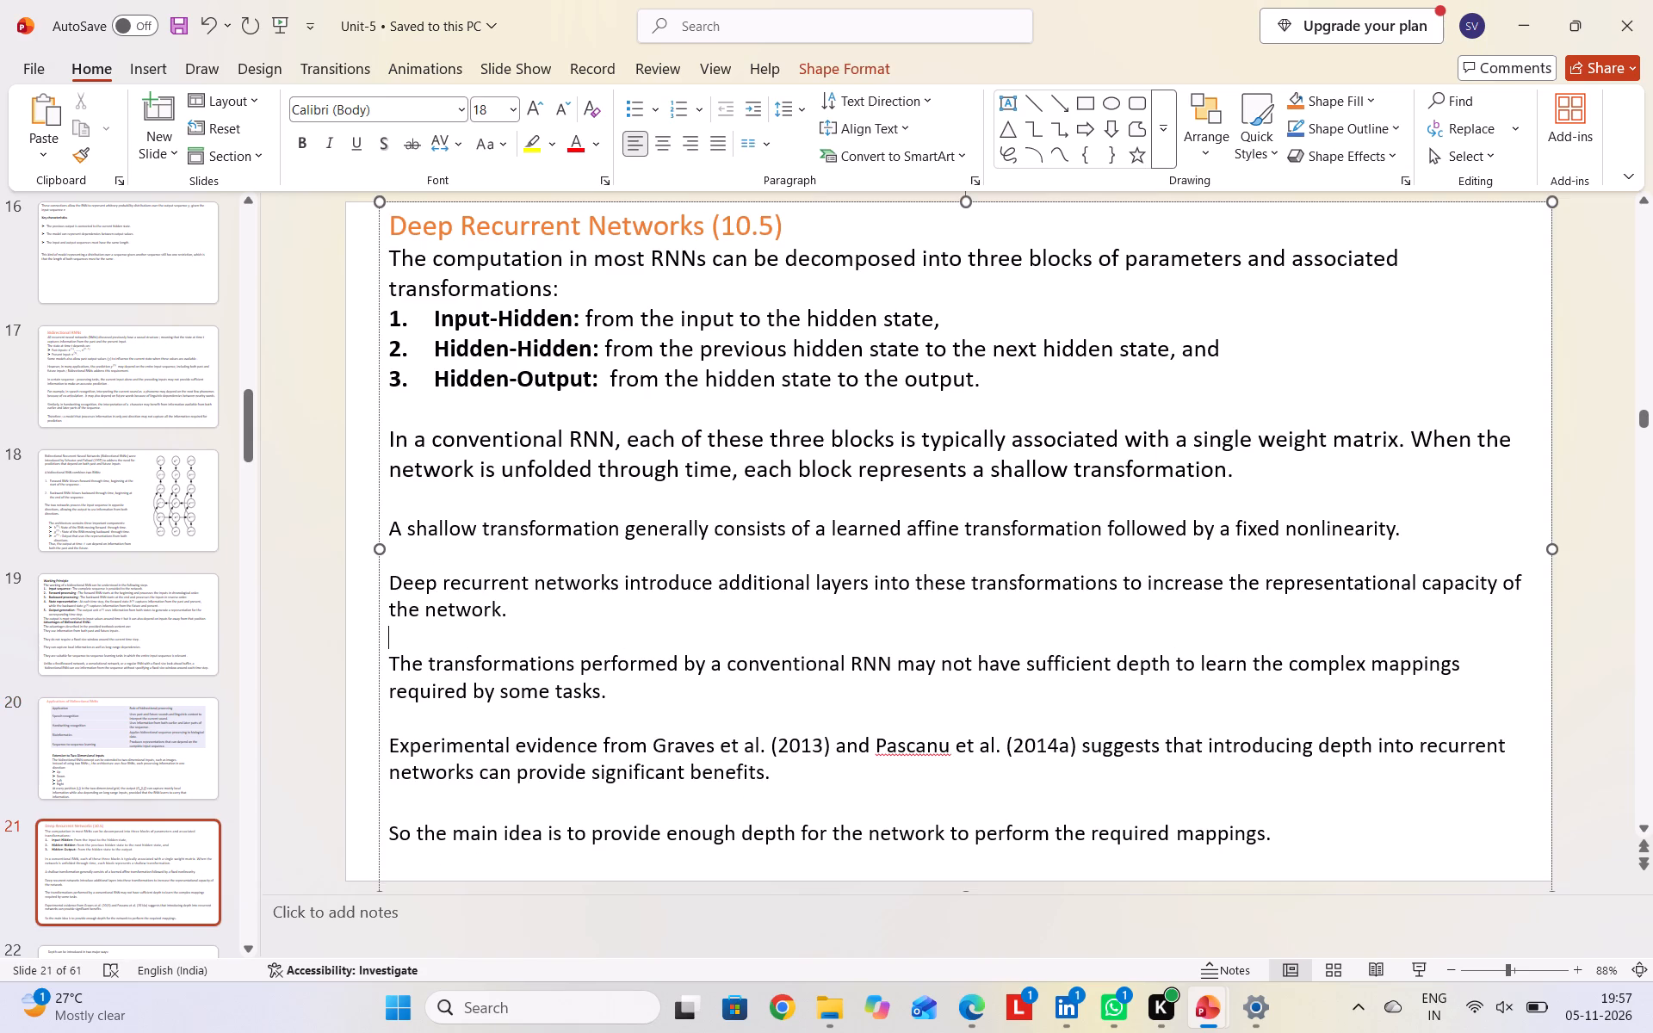
{"action": "left_click", "coordinate": [671, 348]}
{"action": "left_click", "coordinate": [212, 714]}
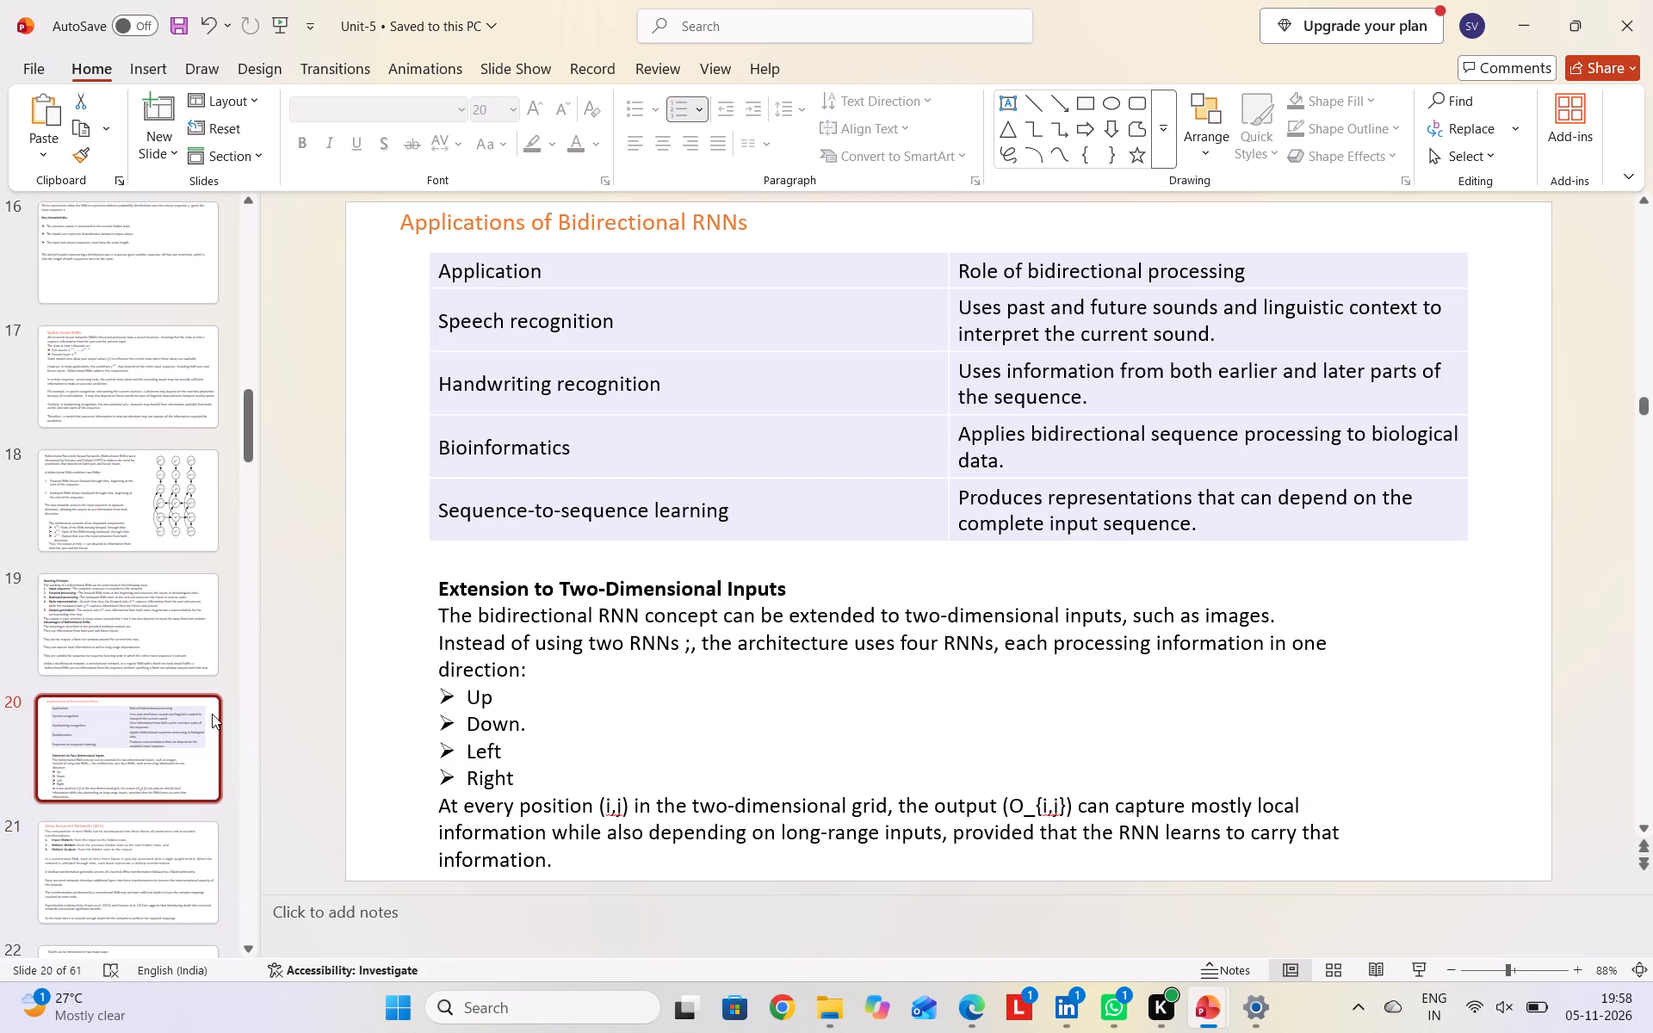
{"action": "left_click", "coordinate": [145, 841]}
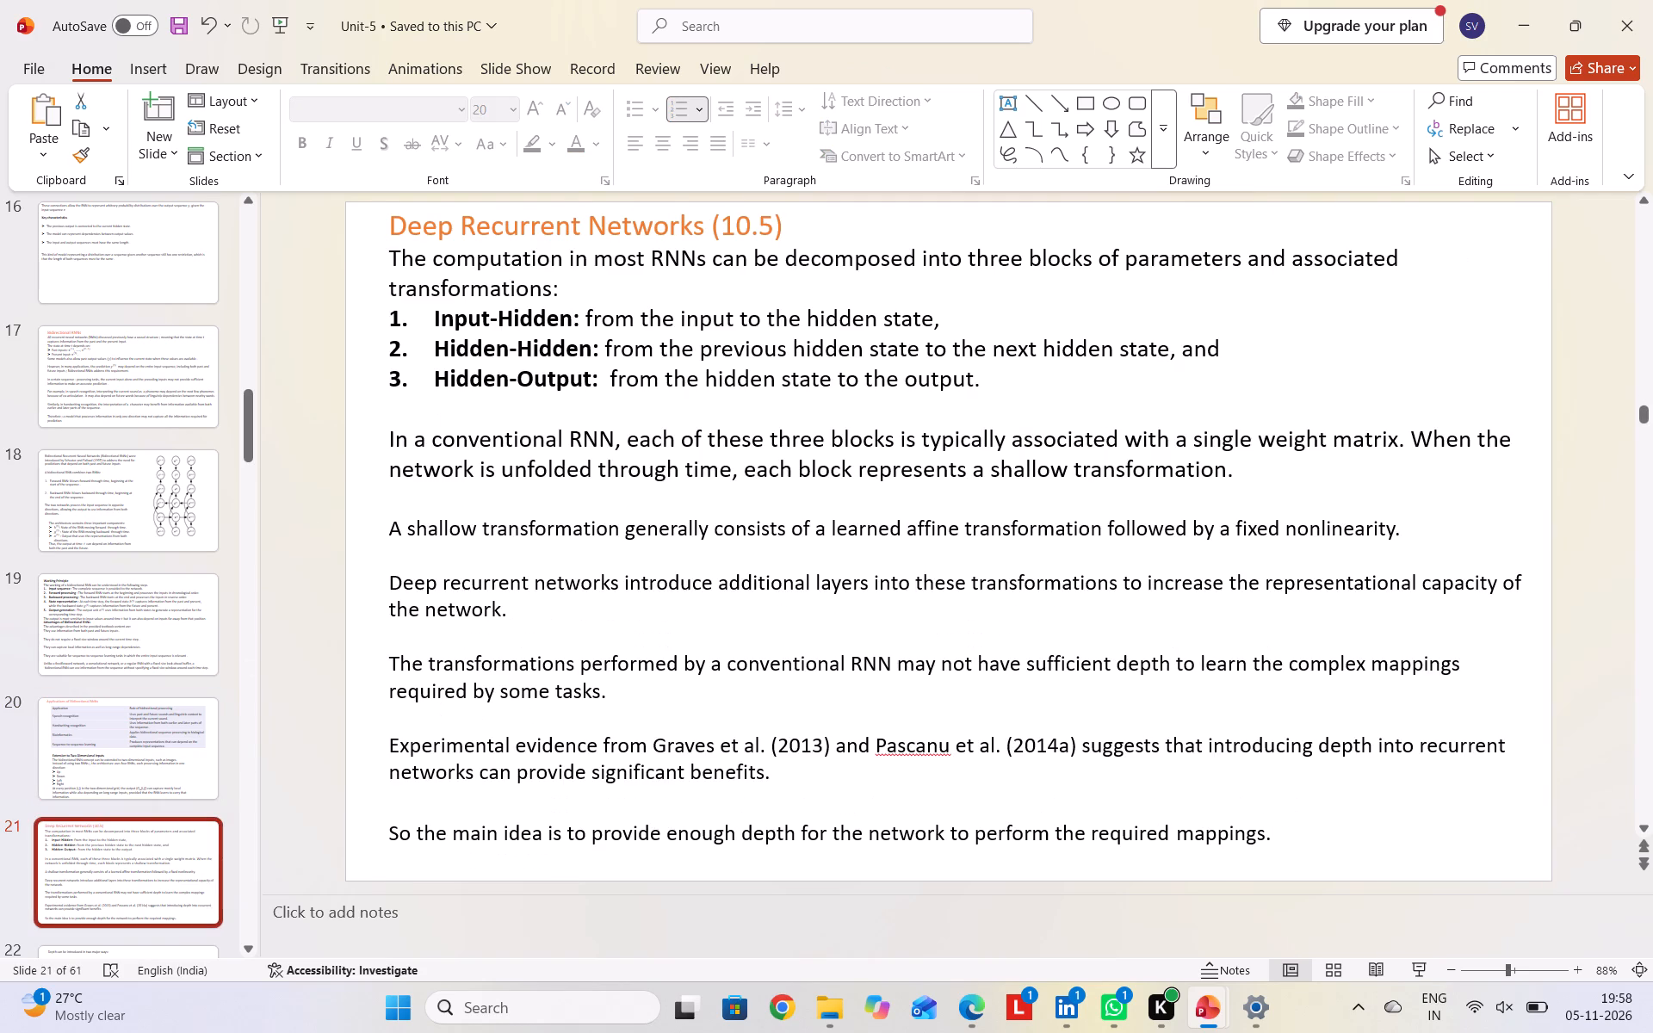
{"action": "left_click", "coordinate": [654, 547]}
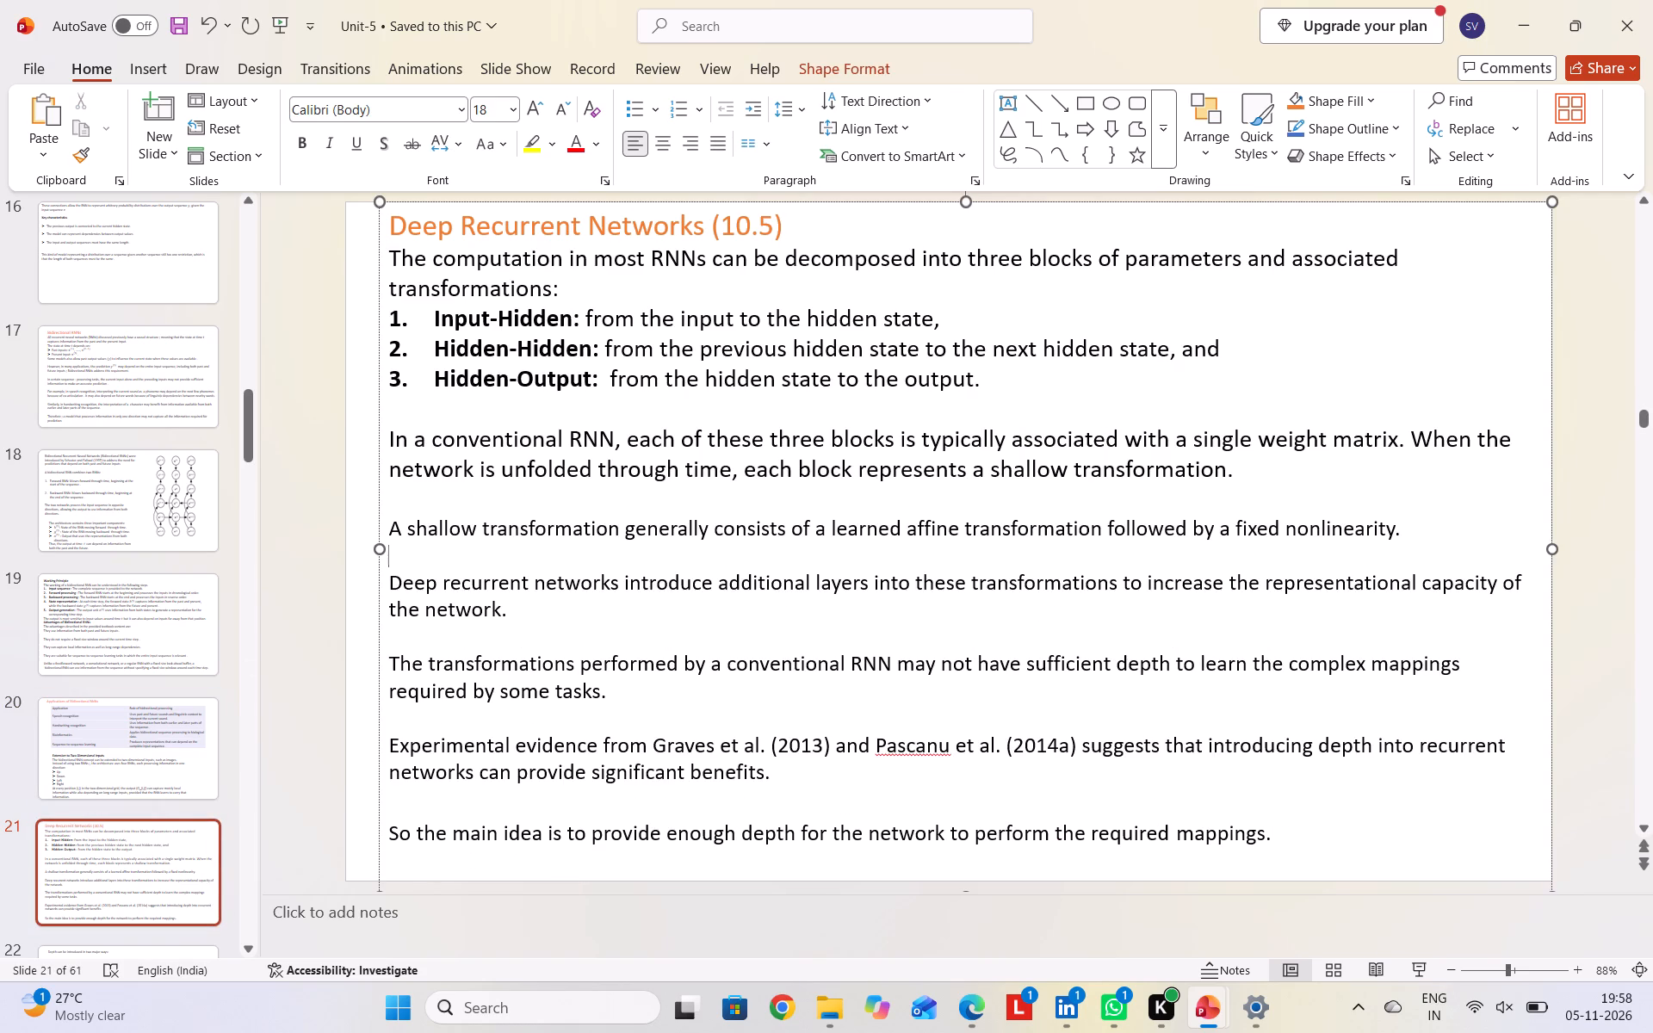
{"action": "left_click", "coordinate": [548, 288]}
{"action": "key", "text": "space"}
Replace "(10.5)" in the Deep Recurrent Networks heading with a colon, keeping the space before it.
{"action": "left_click", "coordinate": [805, 219]}
{"action": "key", "text": "BackSpace"}
{"action": "key", "text": "BackSpace"}
{"action": "key", "text": "BackSpace"}
{"action": "key", "text": "BackSpace"}
{"action": "key", "text": "BackSpace"}
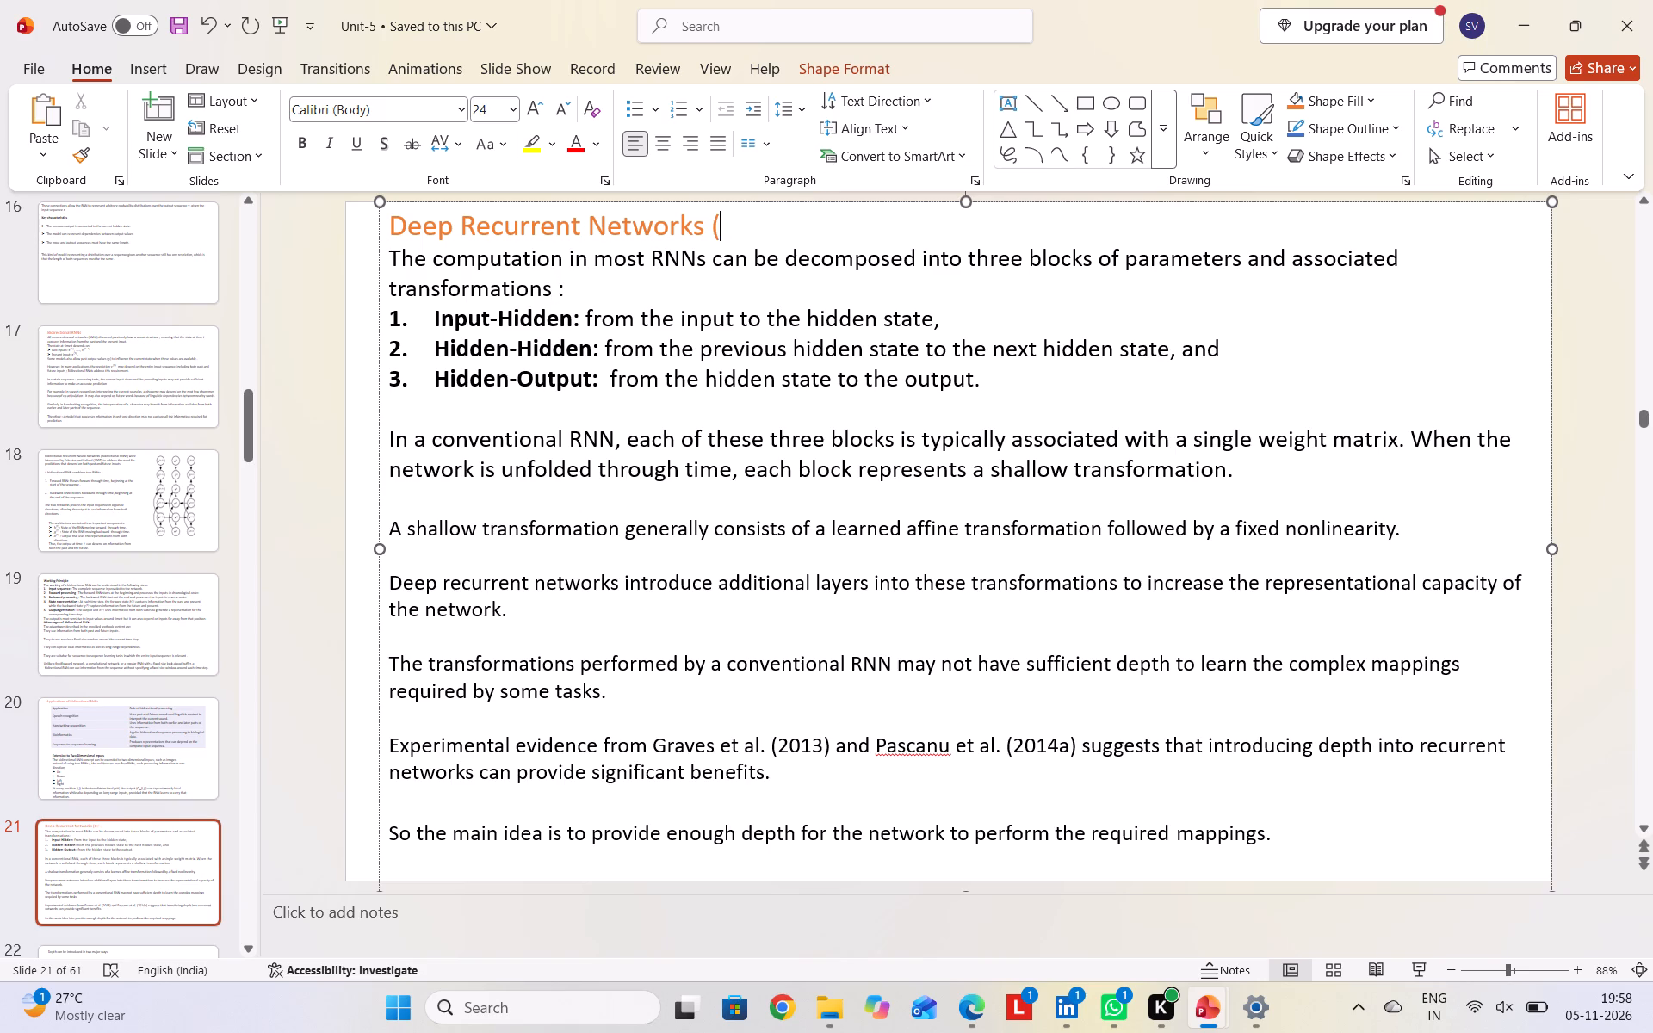
{"action": "key", "text": "BackSpace"}
{"action": "key", "text": "shift+colon"}
Insert a space before the colon after the bold "Input-Hidden" label in the first numbered item.
{"action": "left_click", "coordinate": [665, 375]}
{"action": "left_click", "coordinate": [572, 325]}
{"action": "key", "text": "space"}
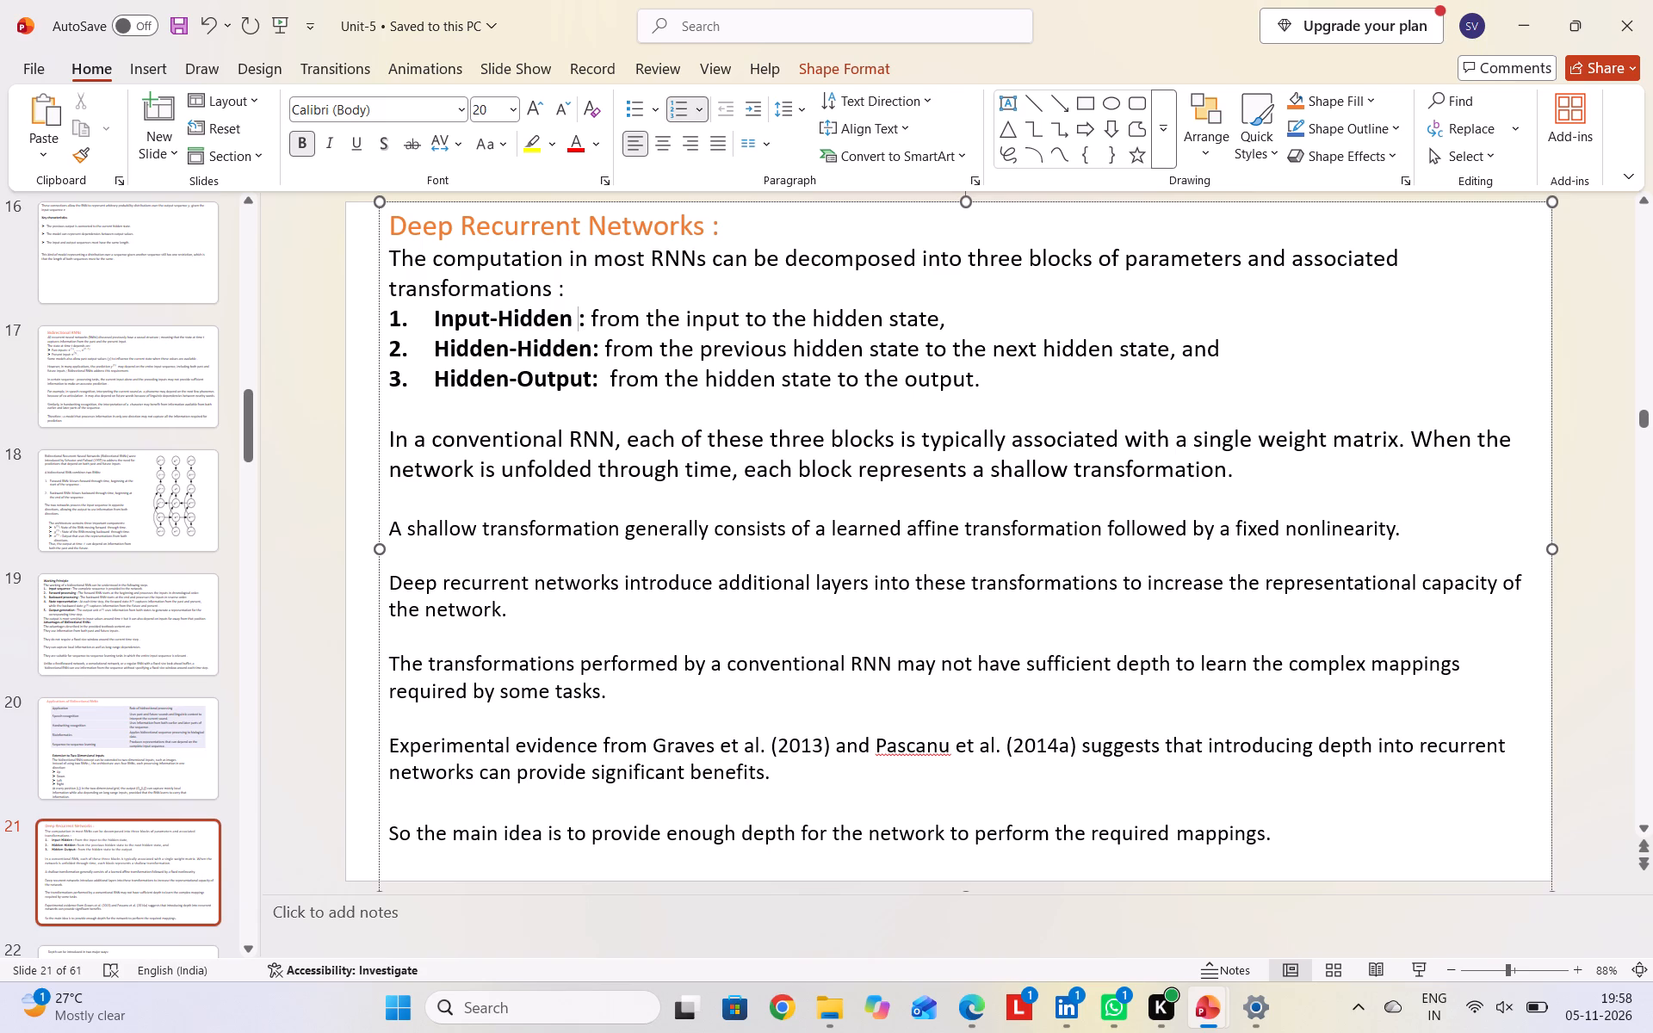
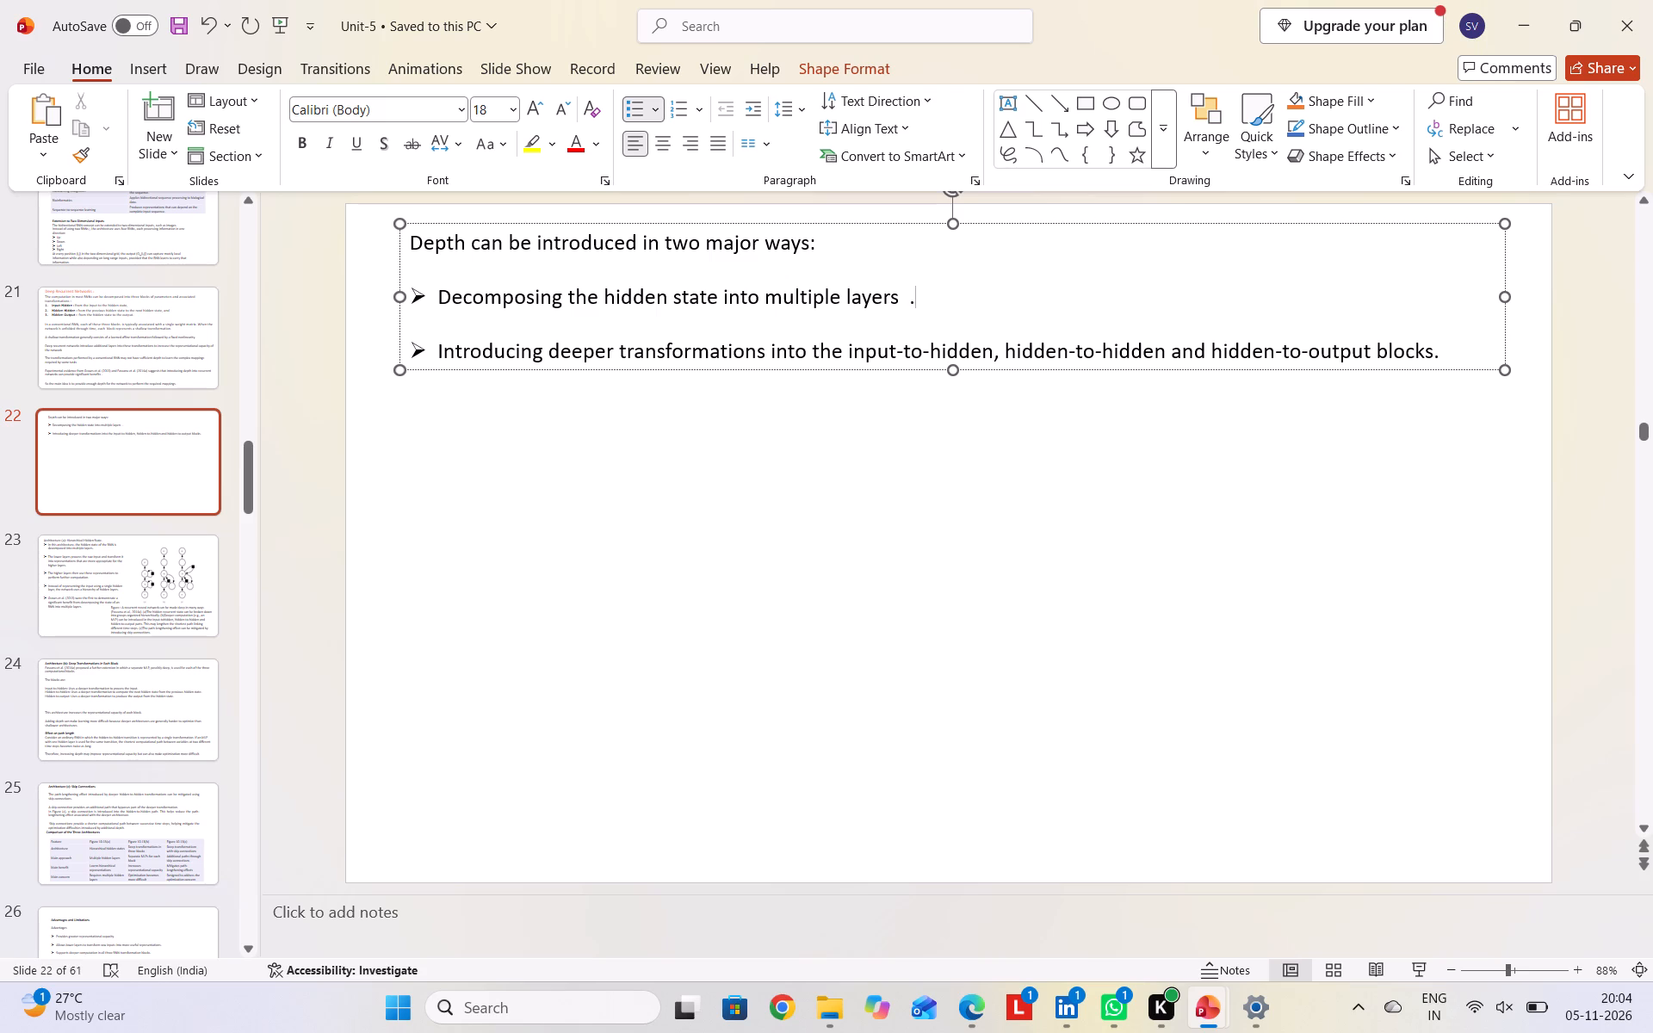
On slide 22, insert a space before the period after "hidden-to-output blocks" in the second bullet.
{"action": "left_click", "coordinate": [1432, 354]}
{"action": "key", "text": "space"}
On slide 23, make "Hierarchical Hidden State" bold in the Architecture (a) heading.
{"action": "left_click", "coordinate": [1329, 450]}
{"action": "key", "text": "Down"}
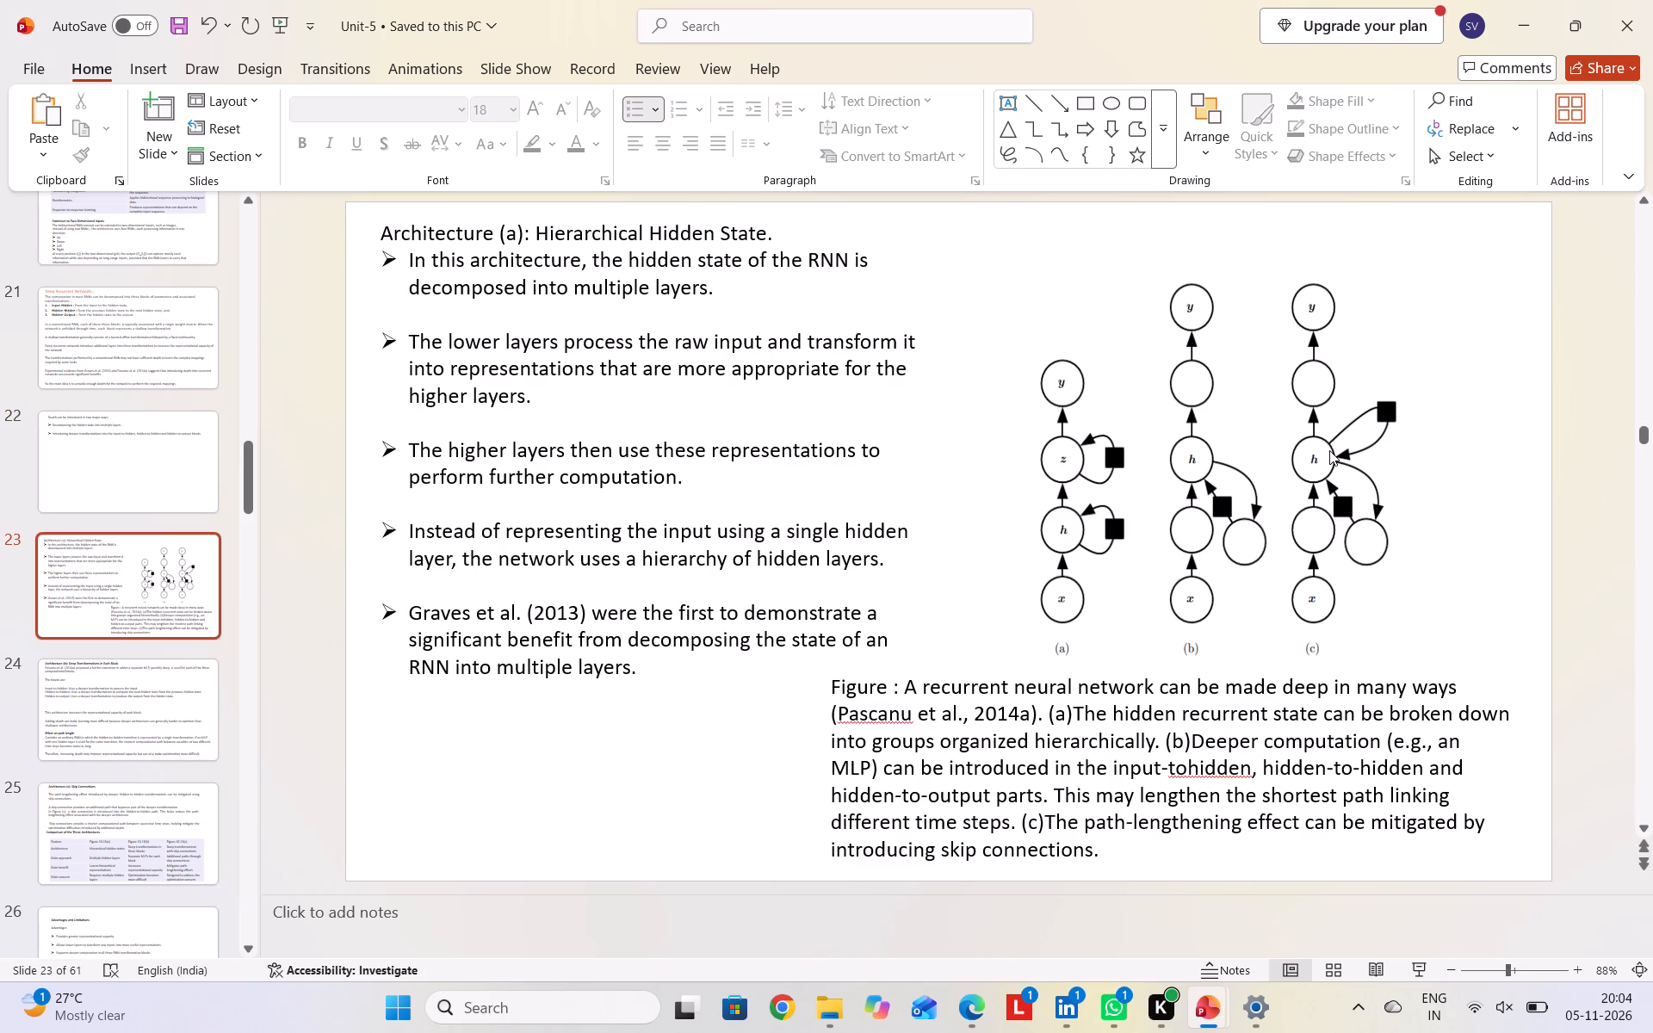
{"action": "left_click", "coordinate": [746, 334]}
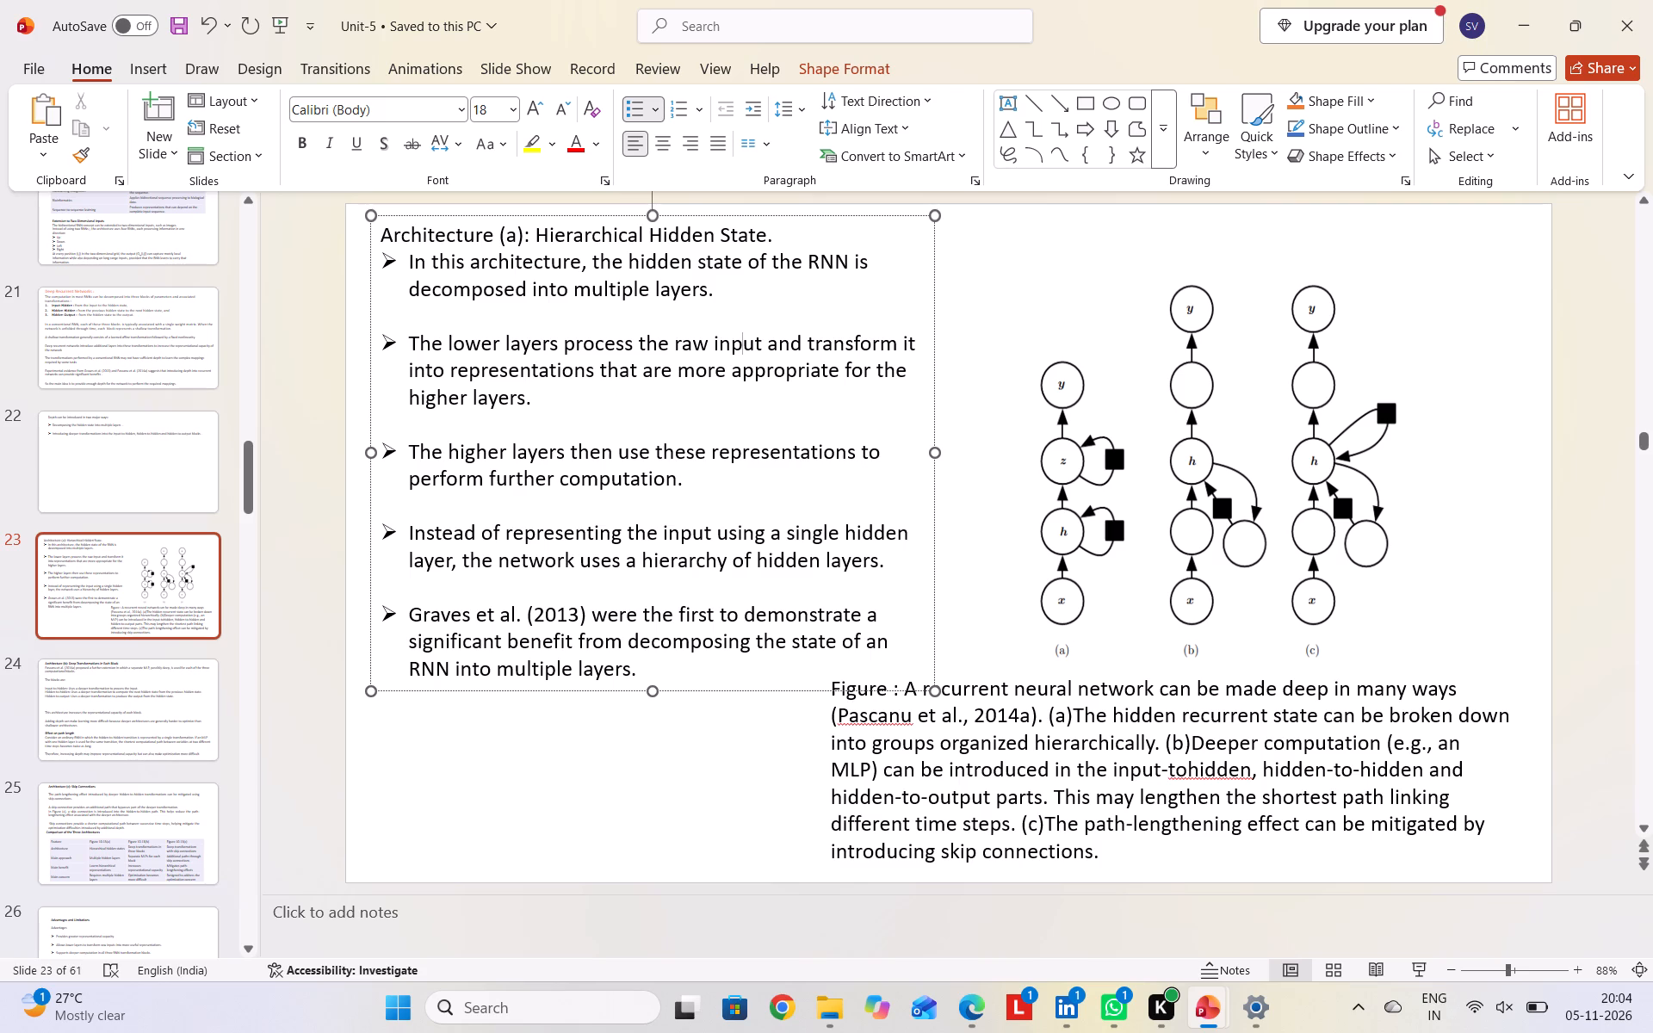
{"action": "left_click_drag", "start_coordinate": [762, 238], "coordinate": [595, 238]}
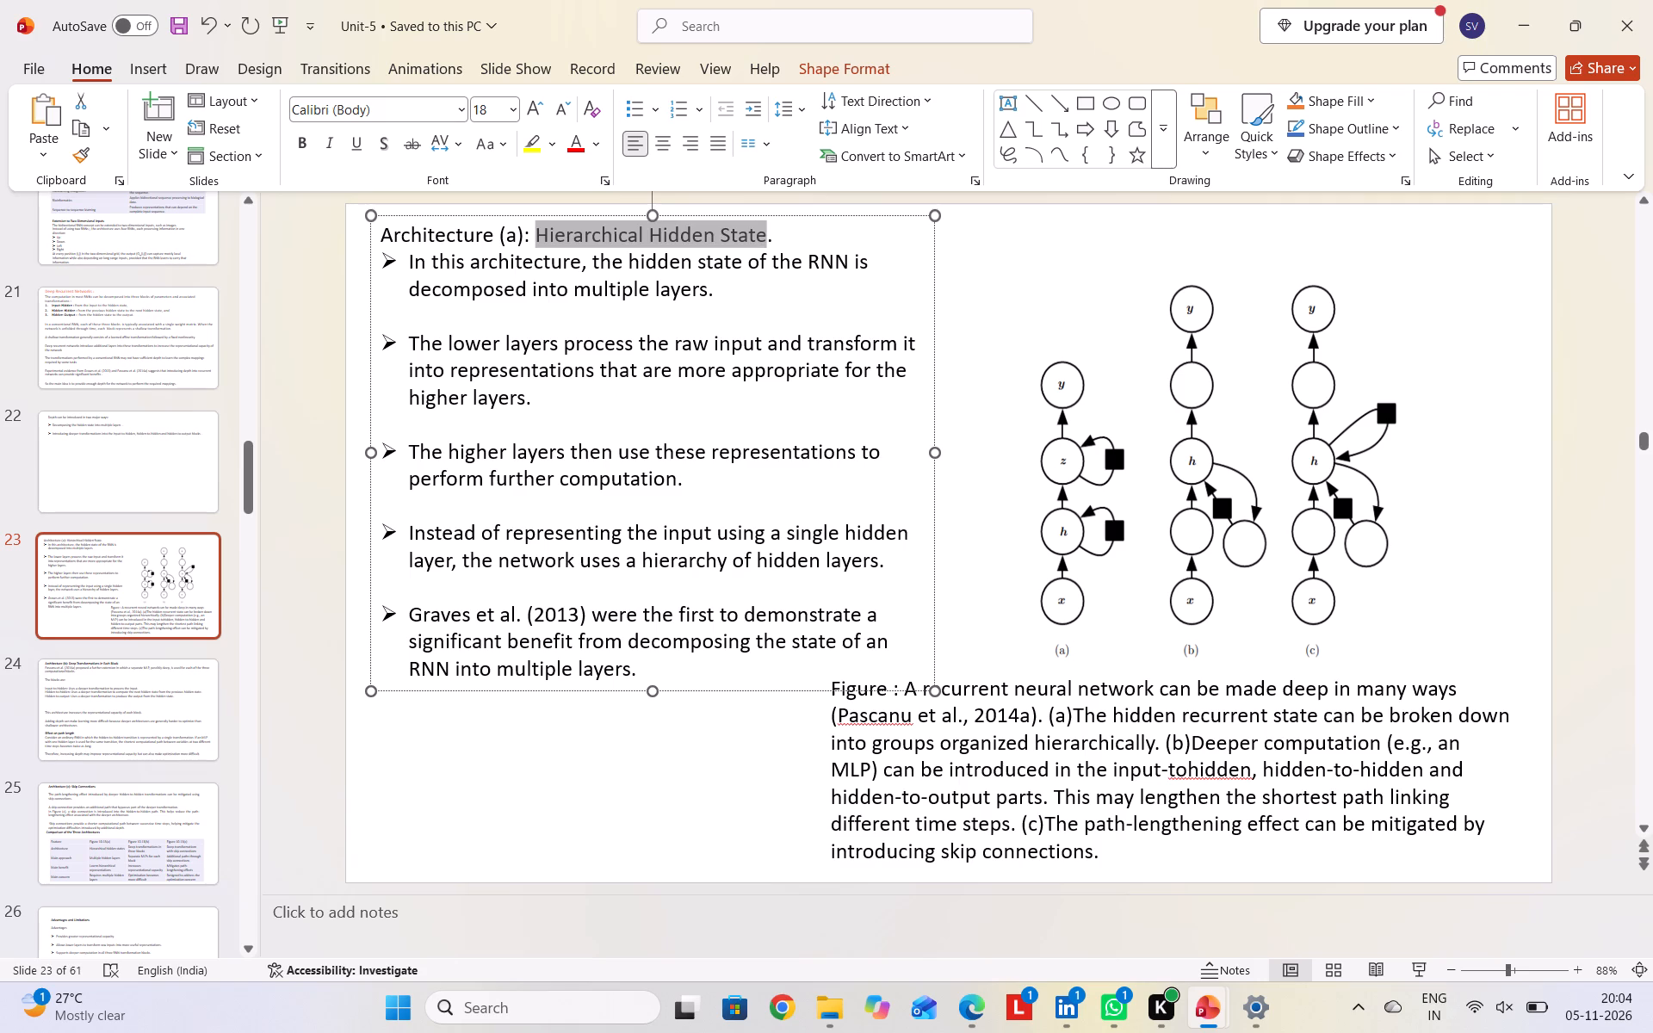
{"action": "left_click_drag", "start_coordinate": [595, 238], "coordinate": [553, 243]}
{"action": "left_click", "coordinate": [572, 203]}
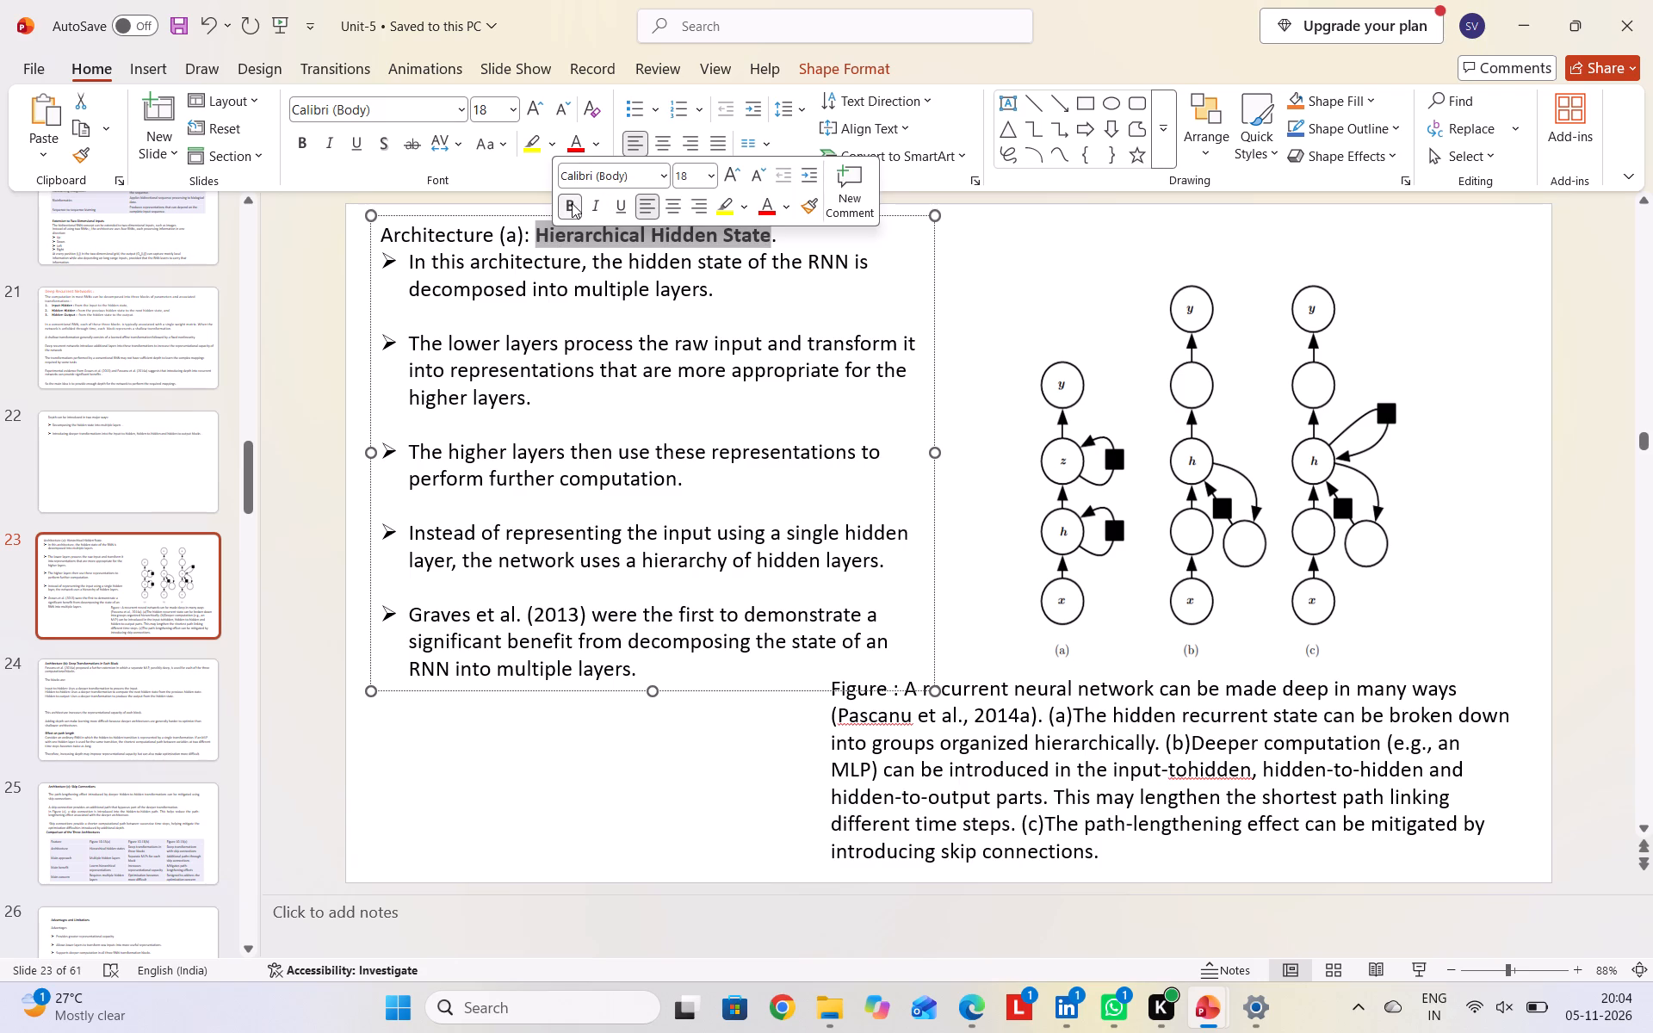
Insert a space before the closing period of each of the first four bullets under Architecture (a).
{"action": "left_click", "coordinate": [573, 319]}
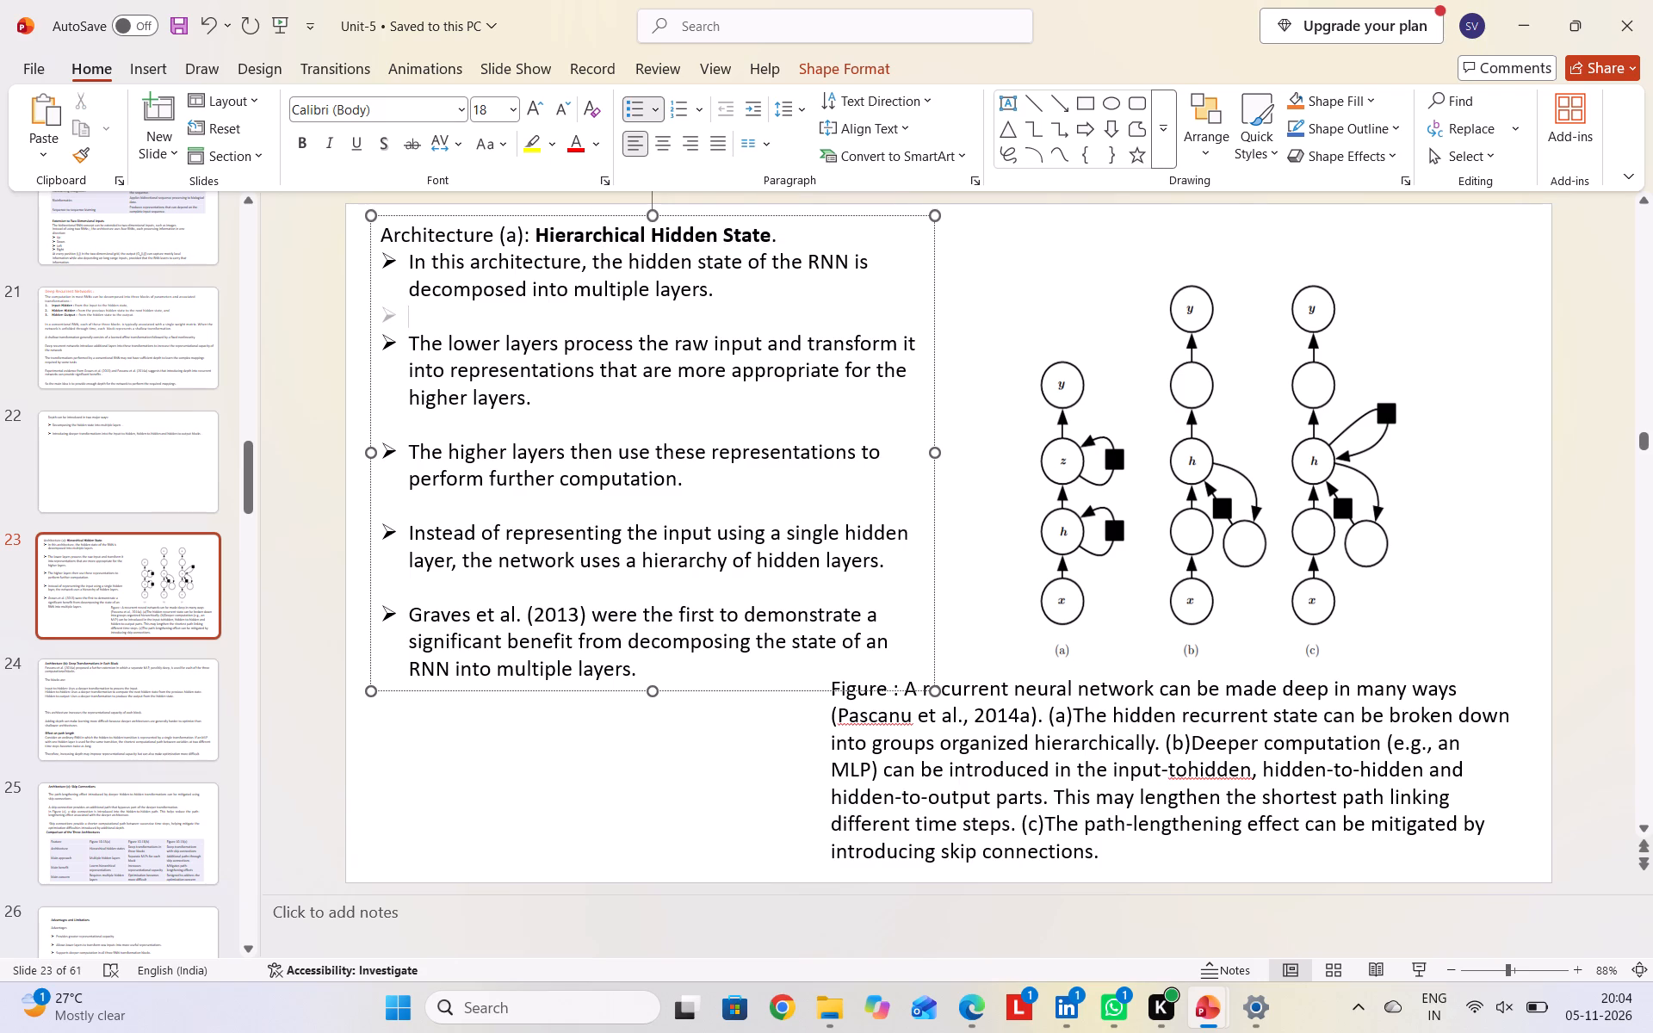
{"action": "left_click", "coordinate": [708, 291]}
{"action": "key", "text": "space"}
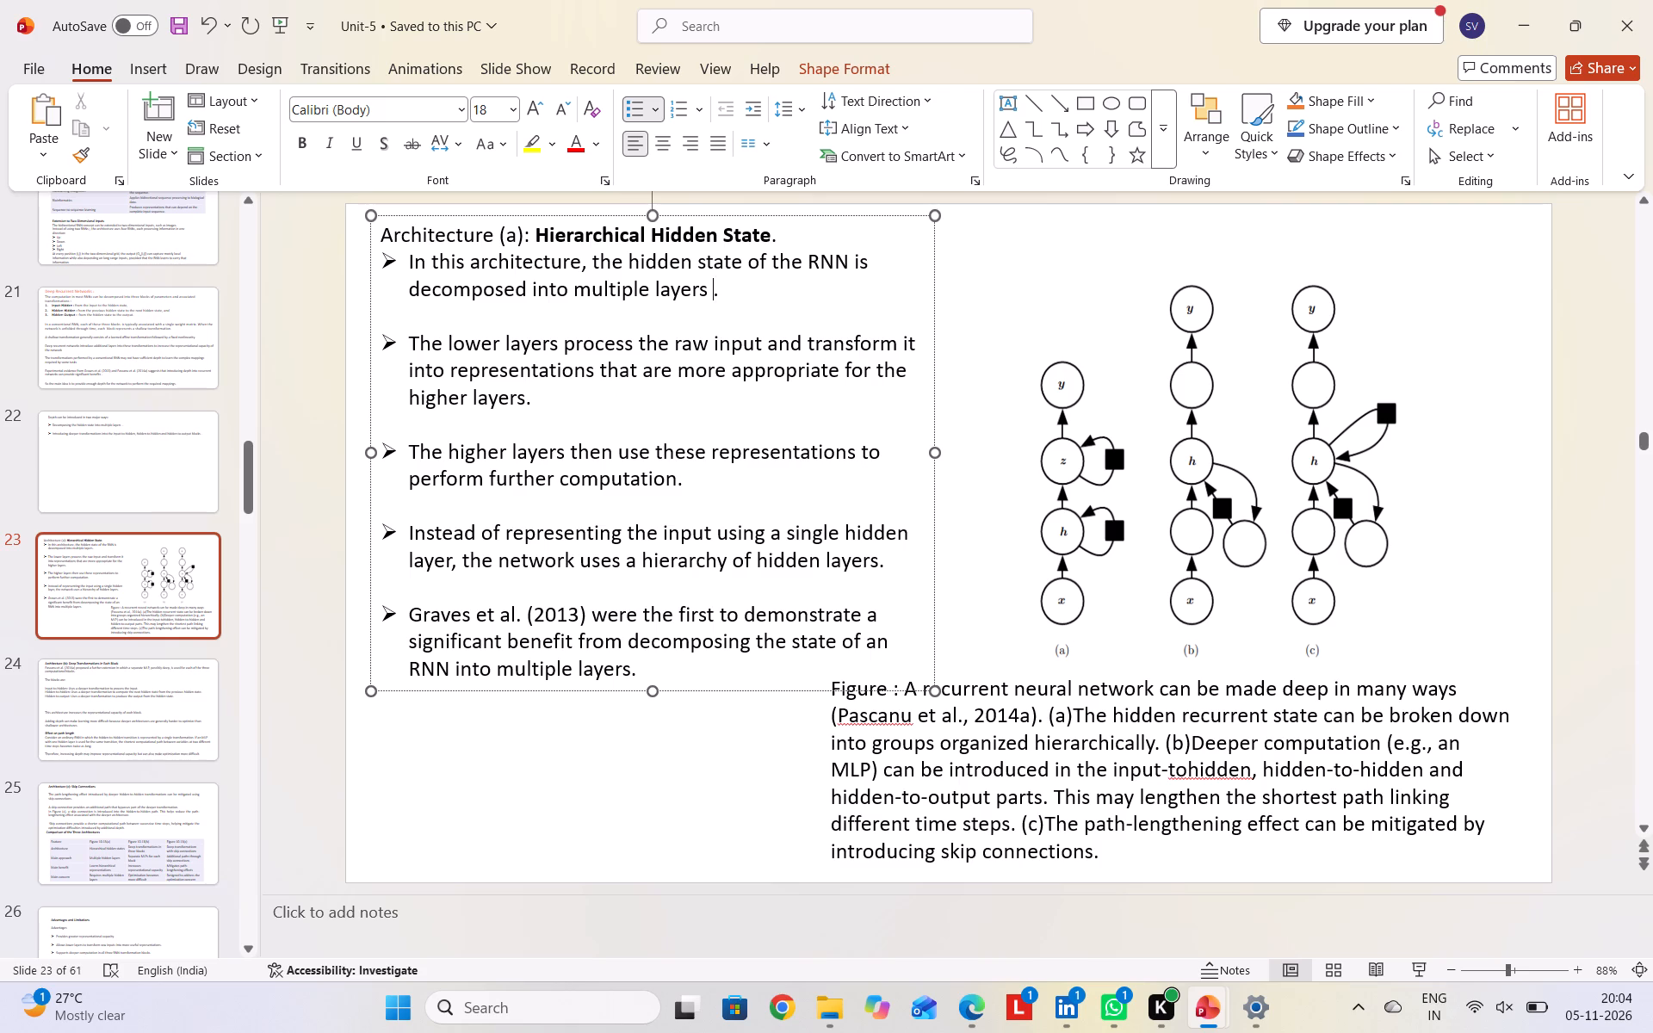
{"action": "left_click", "coordinate": [448, 347]}
{"action": "left_click", "coordinate": [585, 526]}
{"action": "left_click", "coordinate": [677, 479]}
{"action": "left_click", "coordinate": [522, 395]}
{"action": "key", "text": "space"}
{"action": "left_click", "coordinate": [675, 480]}
{"action": "key", "text": "space"}
{"action": "left_click", "coordinate": [885, 562]}
{"action": "key", "text": "Left"}
{"action": "key", "text": "space"}
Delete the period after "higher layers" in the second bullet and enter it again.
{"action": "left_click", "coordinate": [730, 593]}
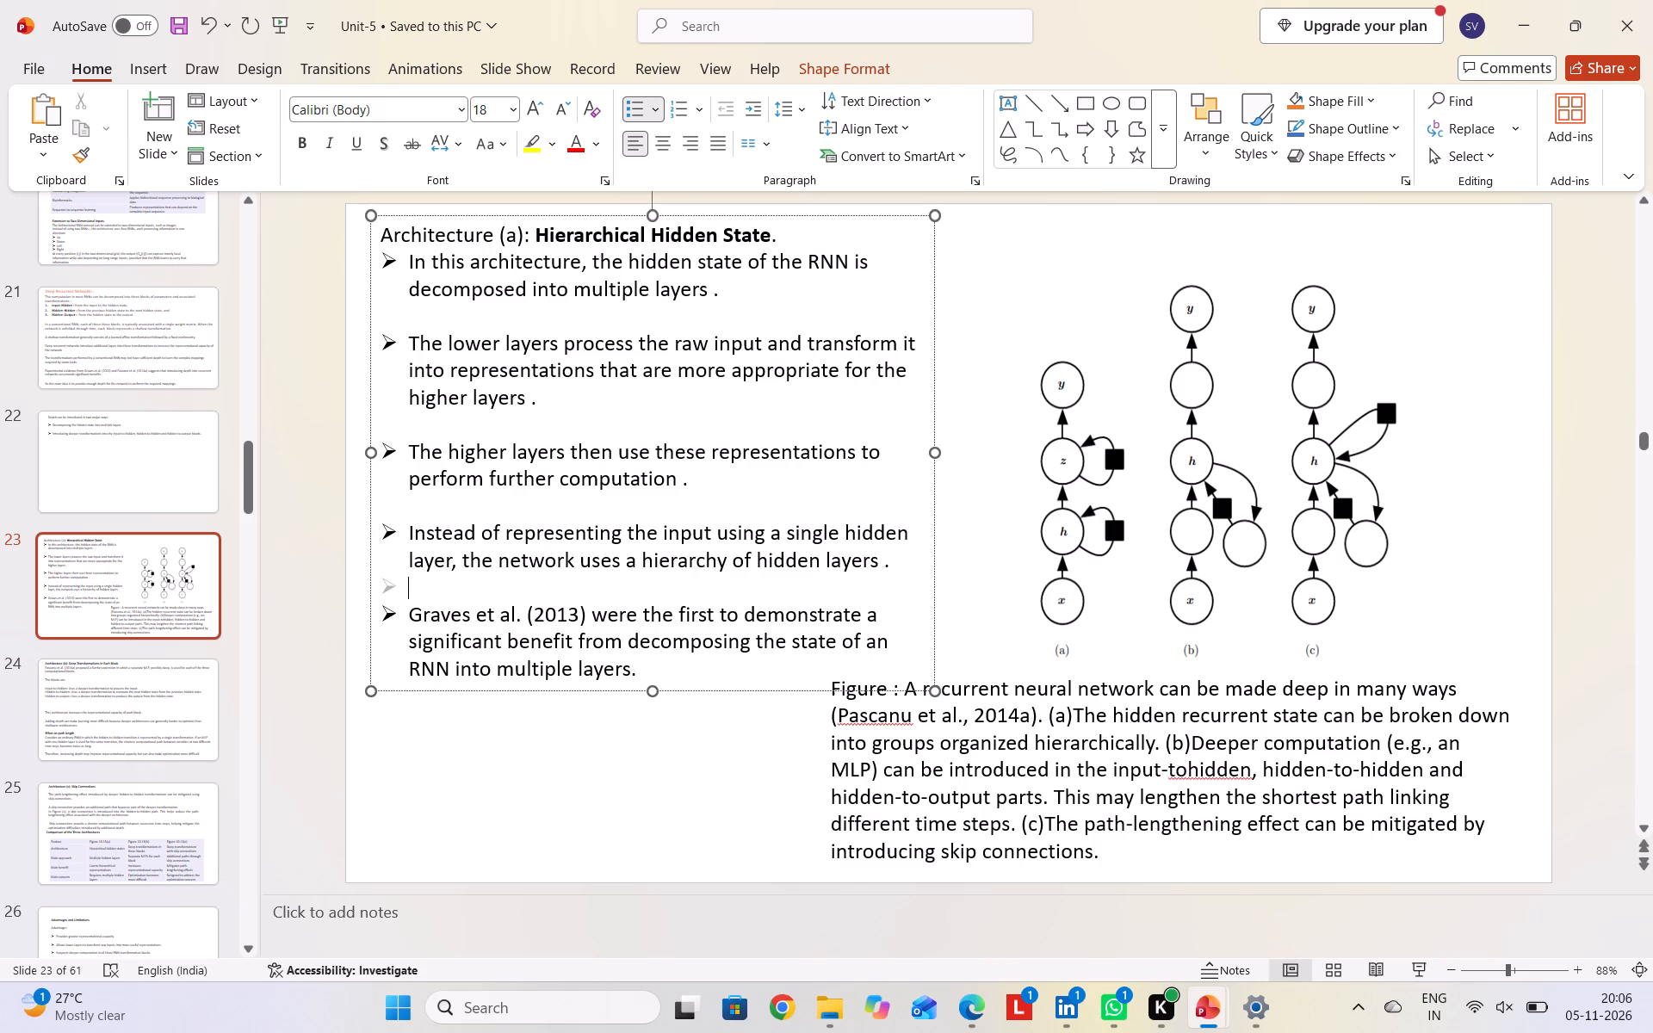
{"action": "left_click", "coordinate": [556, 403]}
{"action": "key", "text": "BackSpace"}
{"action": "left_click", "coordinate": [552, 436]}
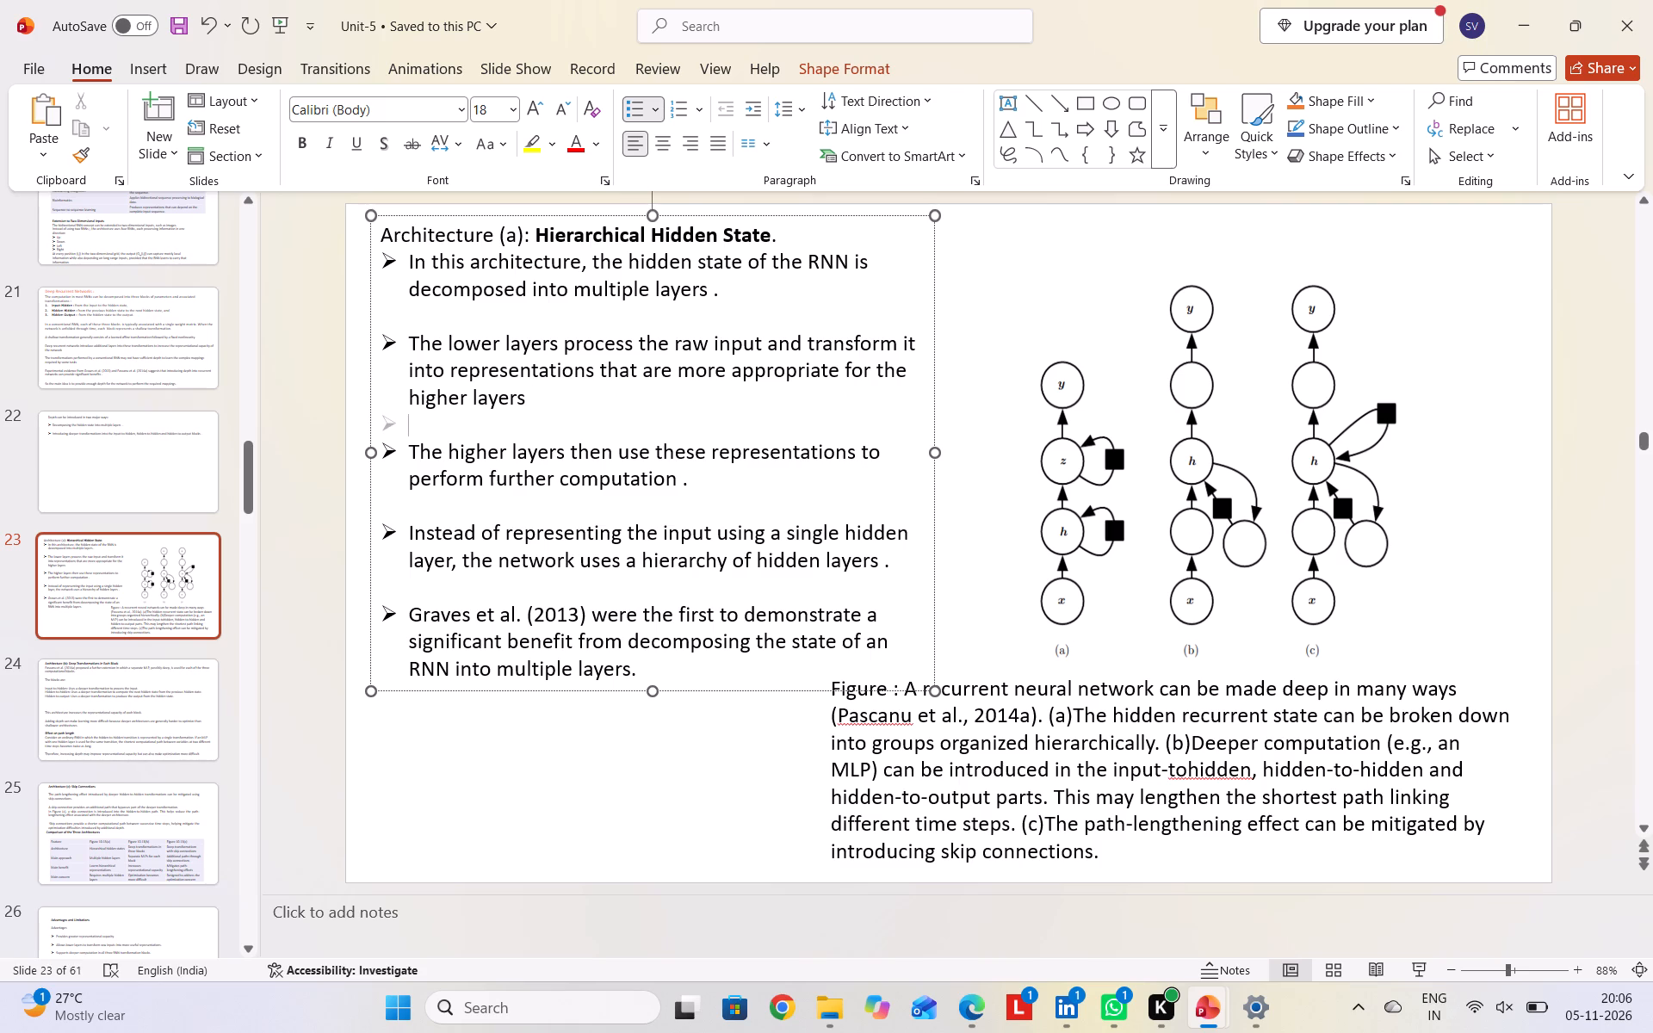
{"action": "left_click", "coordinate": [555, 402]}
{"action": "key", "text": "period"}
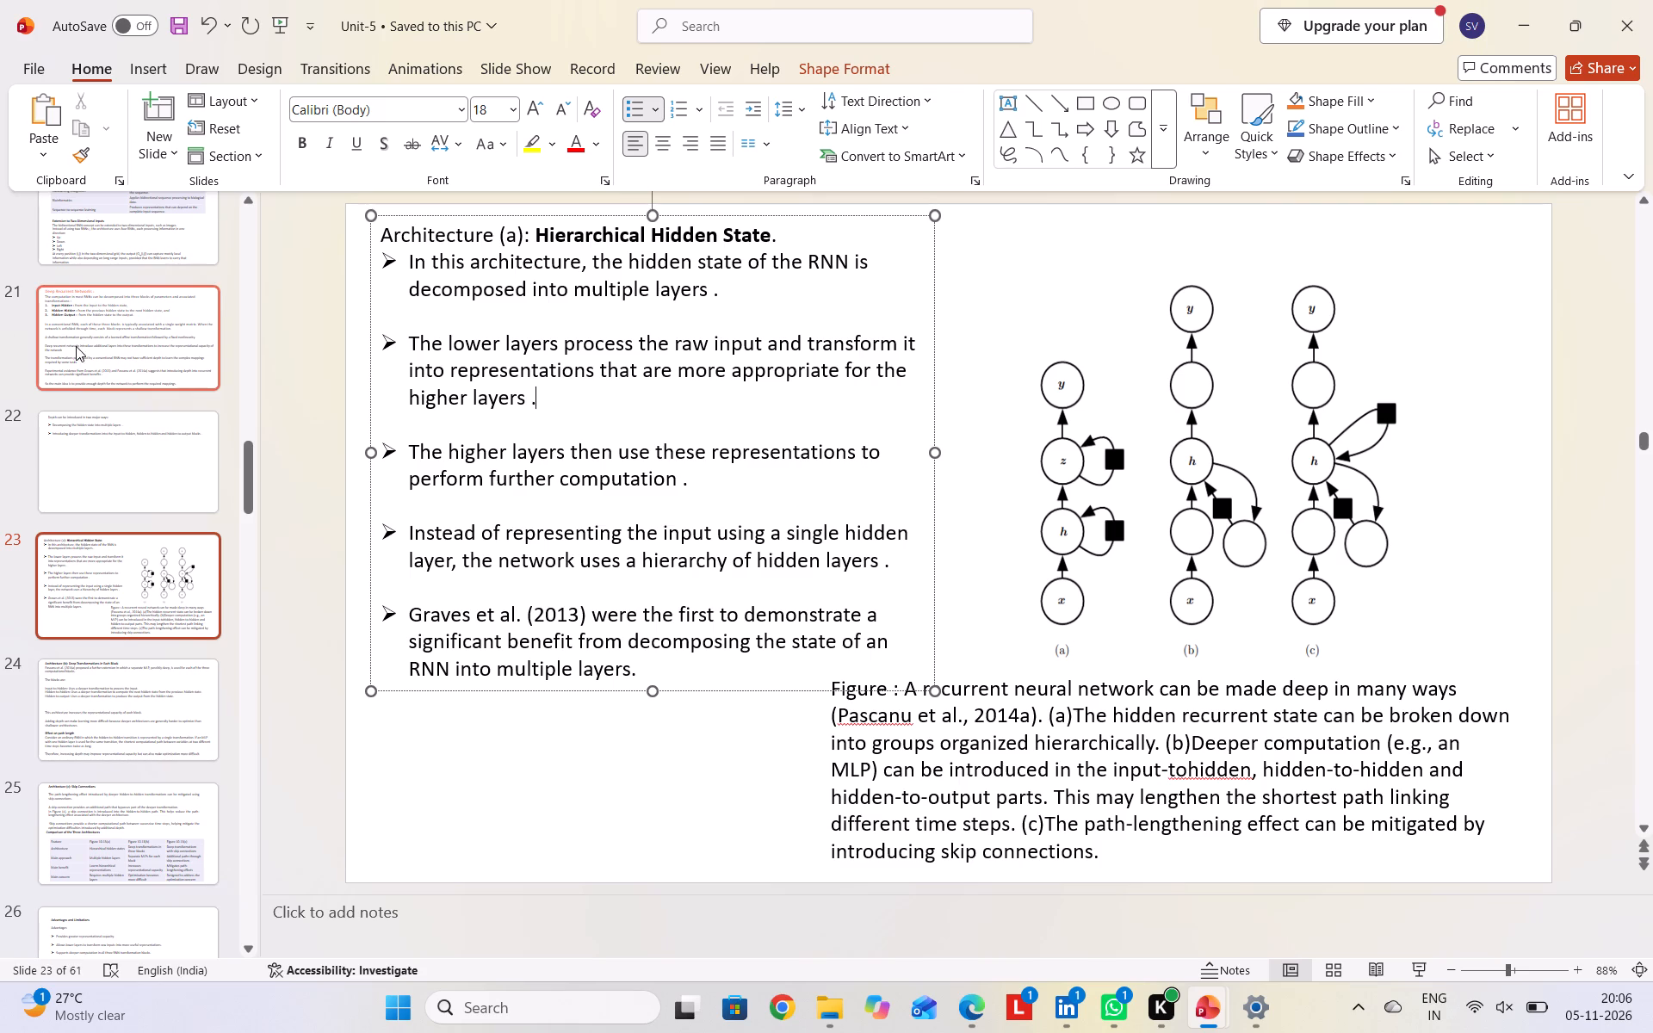
Delete the closing periods of the first three bullets, after "multiple layers", "higher layers" and "further computation".
{"action": "scroll", "coordinate": [76, 346], "scroll_direction": "down", "scroll_amount": 1}
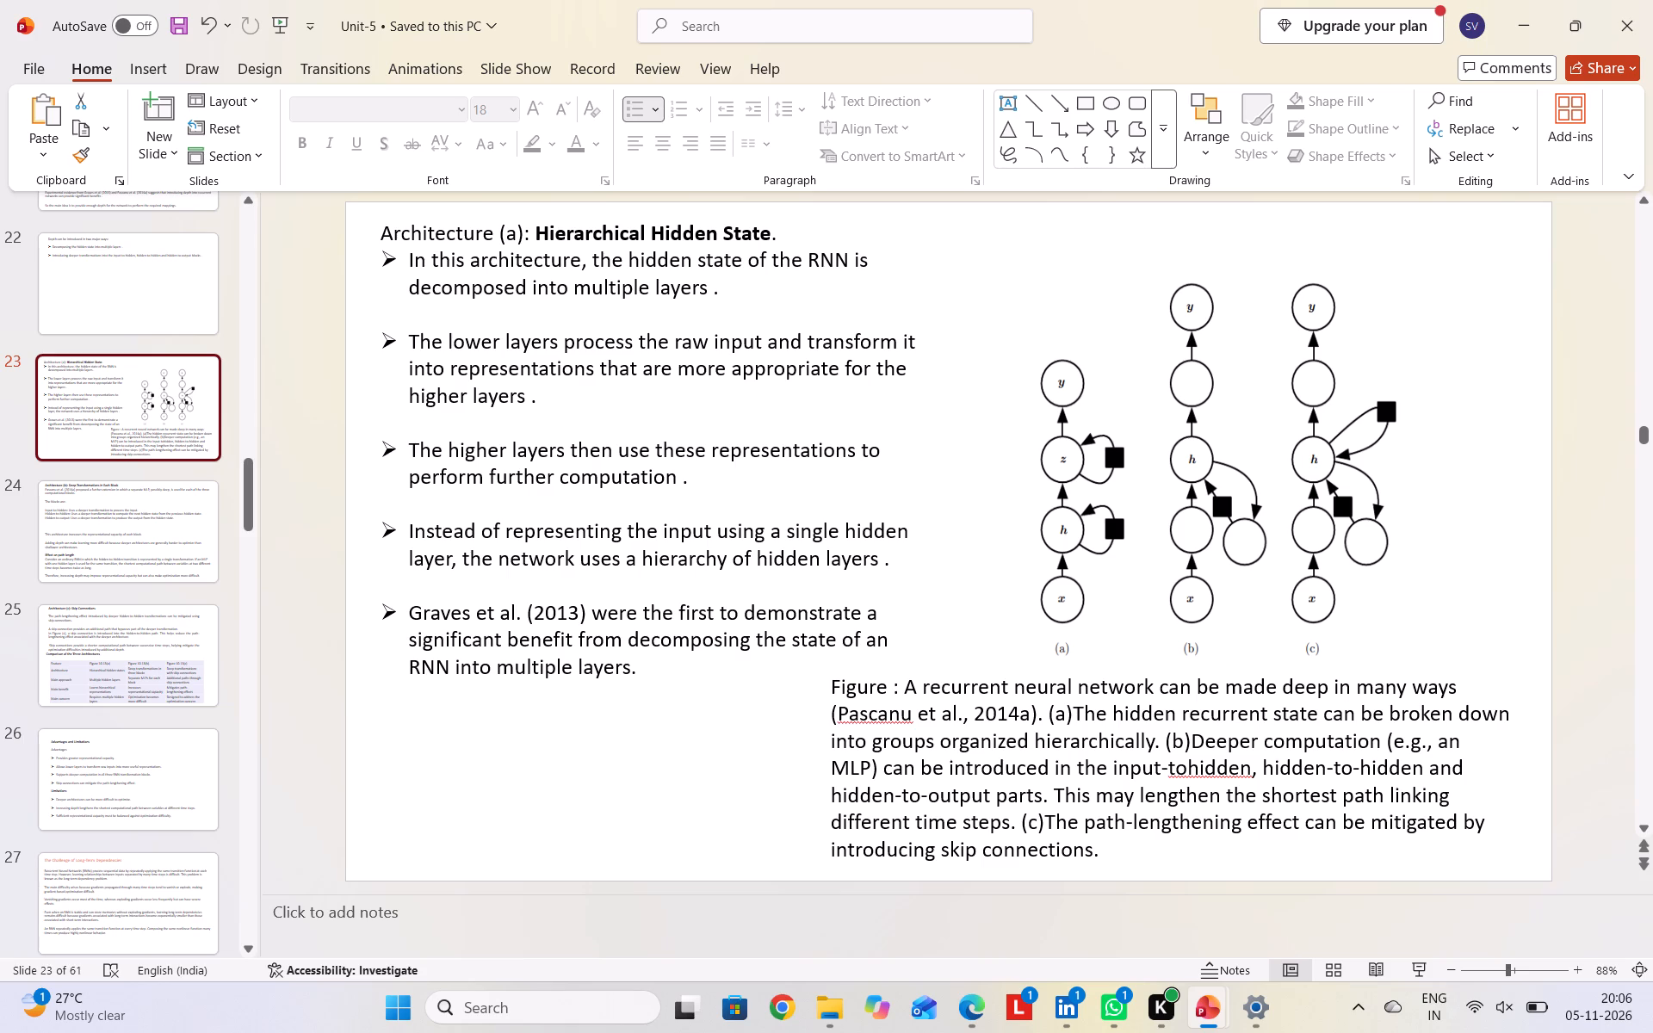
{"action": "left_click", "coordinate": [820, 275]}
{"action": "key", "text": "BackSpace"}
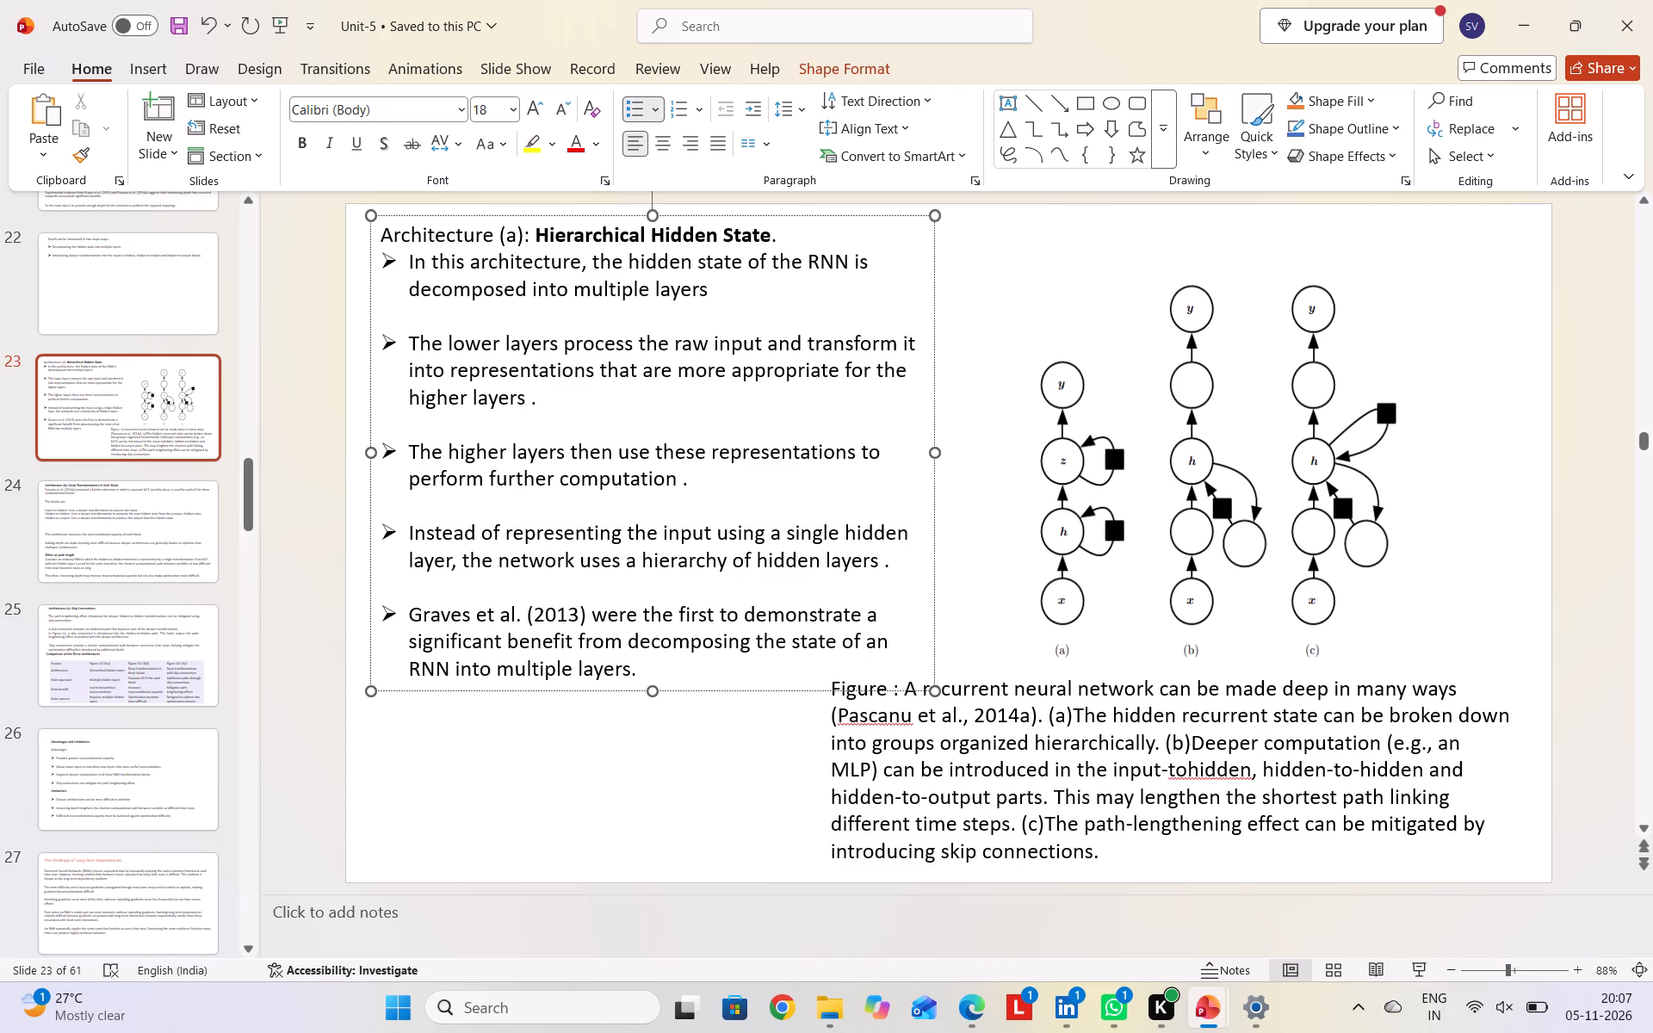
{"action": "left_click", "coordinate": [560, 403]}
{"action": "key", "text": "BackSpace"}
{"action": "left_click", "coordinate": [689, 479]}
{"action": "key", "text": "BackSpace"}
On slide 24, insert an extra space before "further extension" in the opening sentence under Architecture (b).
{"action": "left_click", "coordinate": [703, 756]}
{"action": "key", "text": "Down"}
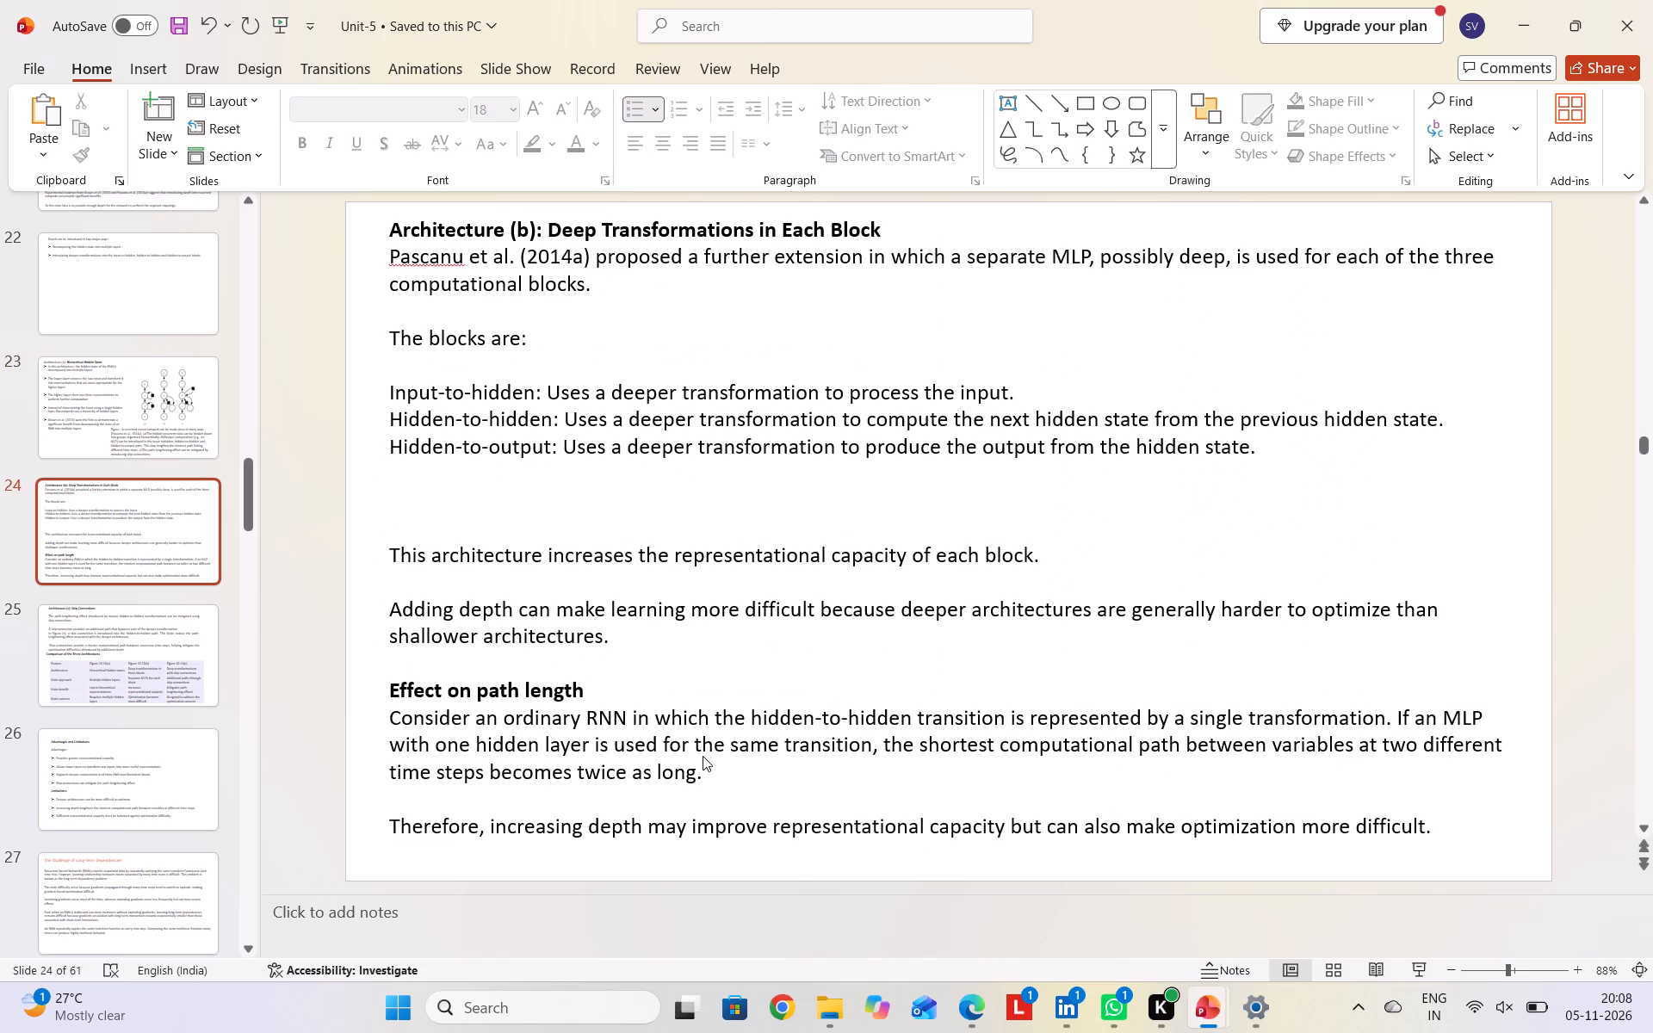
{"action": "left_click", "coordinate": [542, 411]}
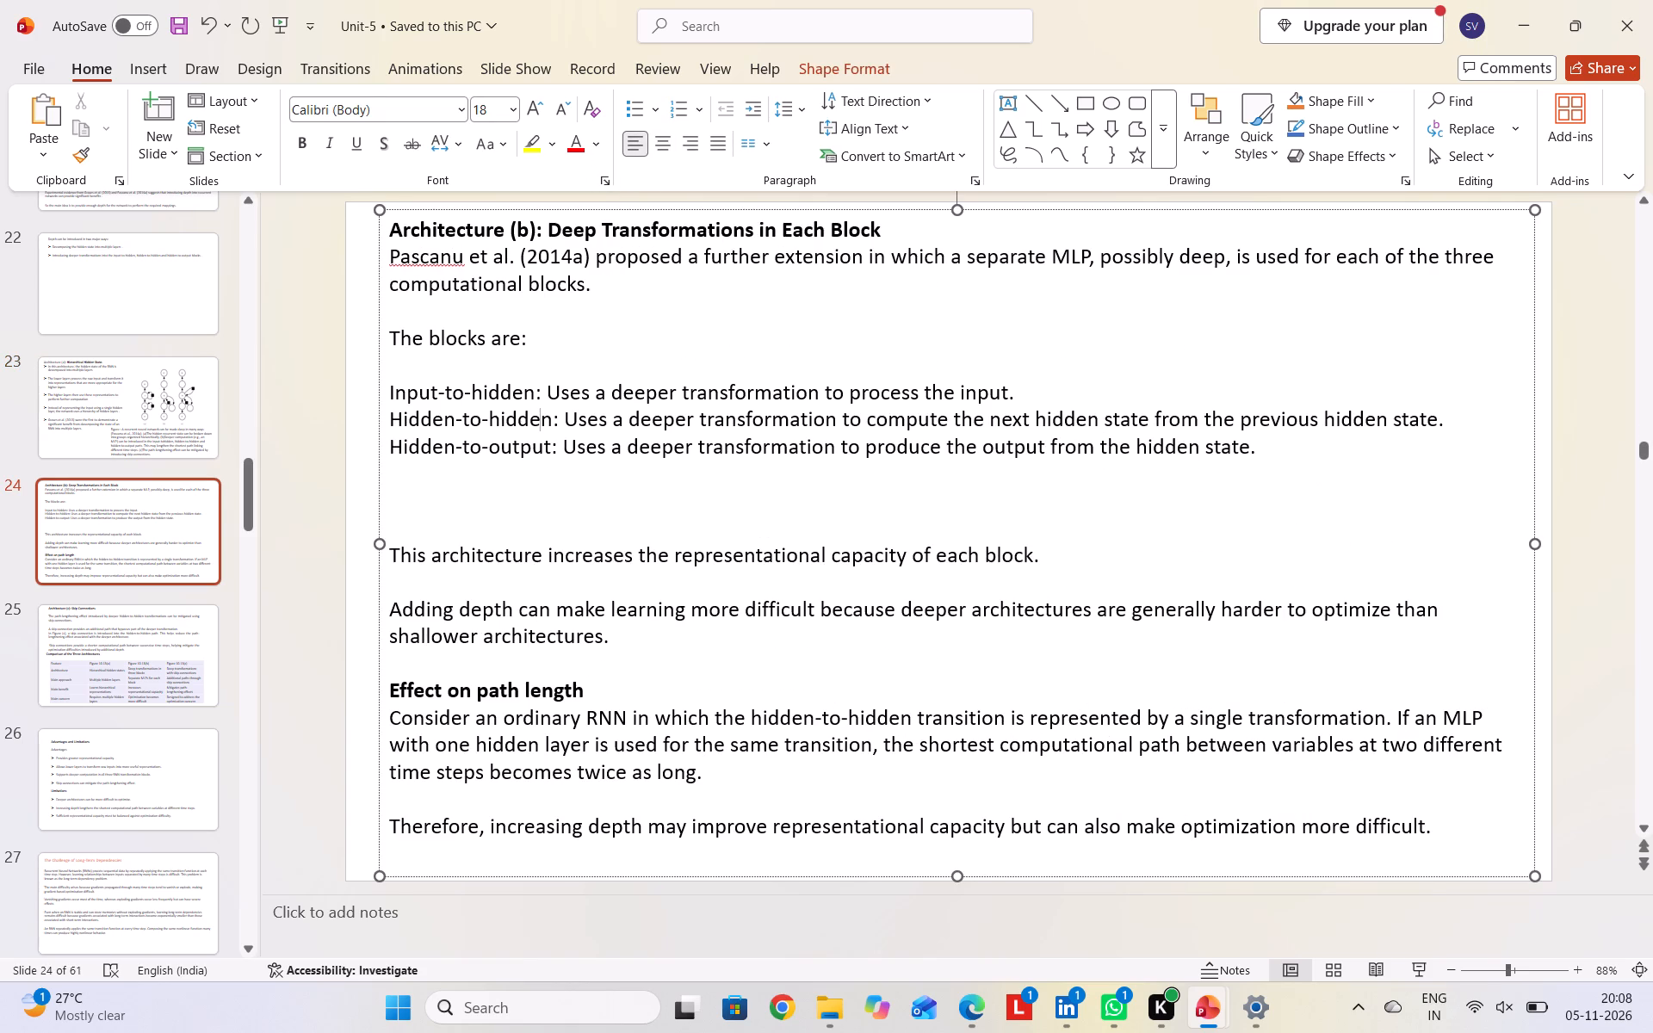
{"action": "left_click", "coordinate": [710, 262]}
{"action": "key", "text": "Left"}
{"action": "key", "text": "space"}
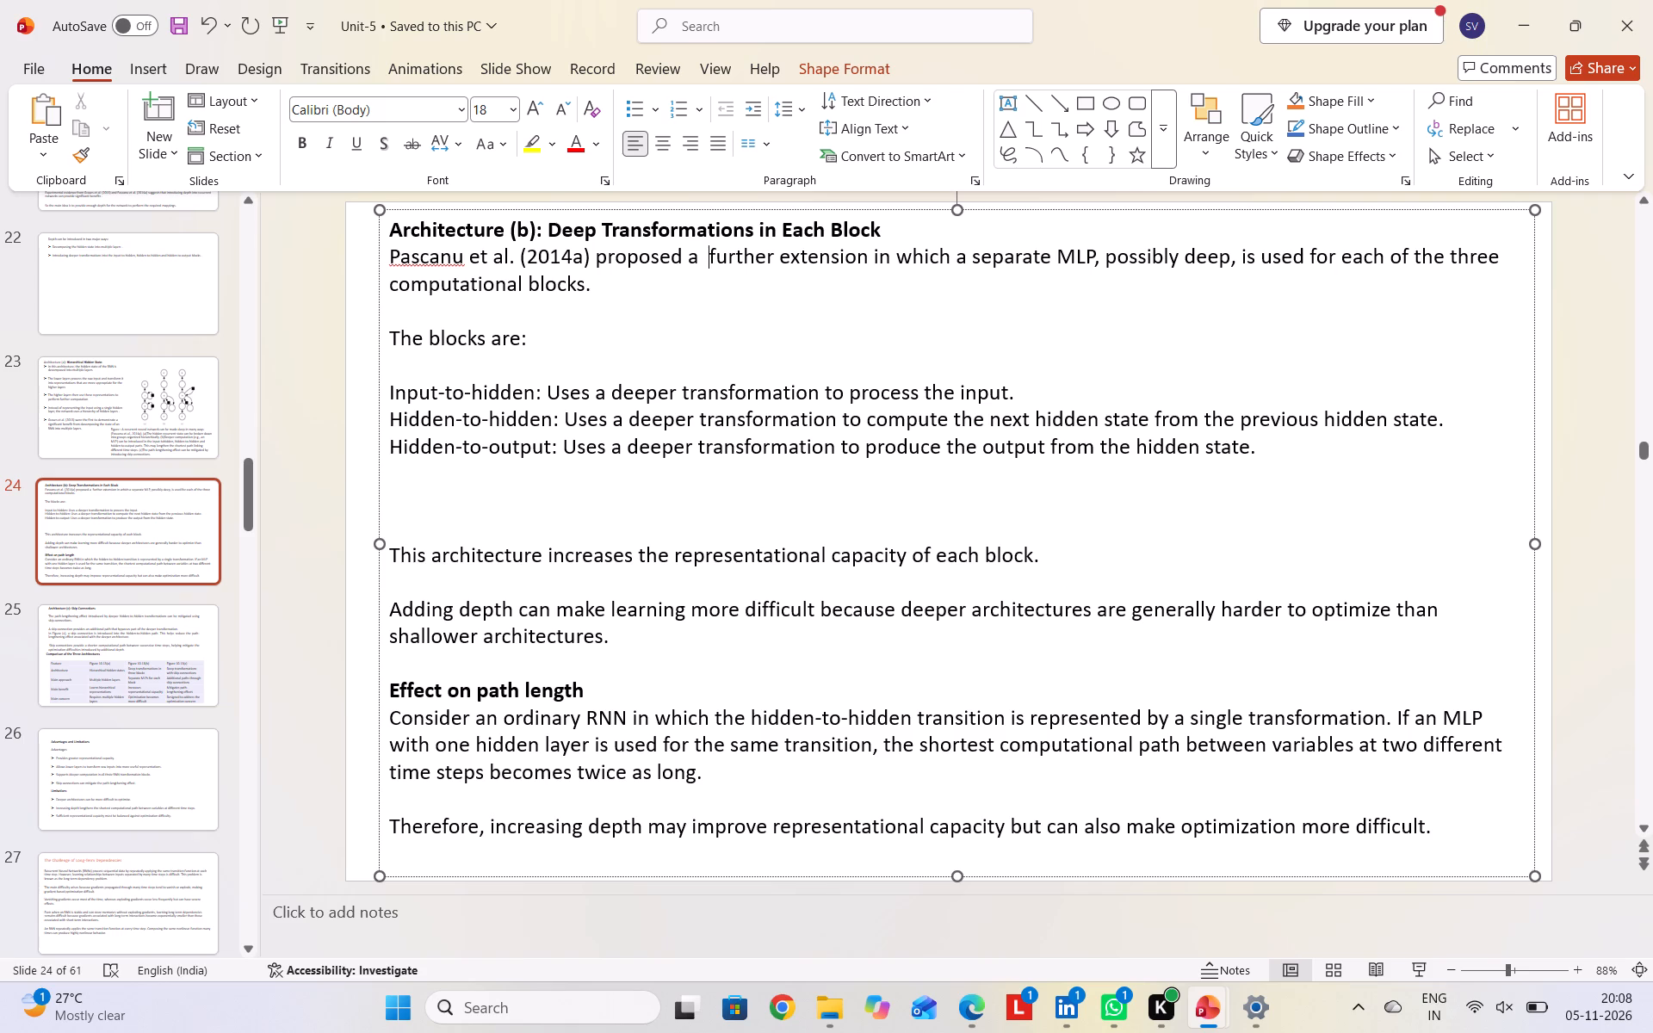
Replace the comma after "a separate MLP" with a semicolon that has a space on each side.
{"action": "left_click", "coordinate": [1103, 263]}
{"action": "key", "text": "BackSpace"}
{"action": "key", "text": "BackSpace"}
{"action": "key", "text": "space"}
{"action": "type", "text": ";"}
{"action": "key", "text": "space"}
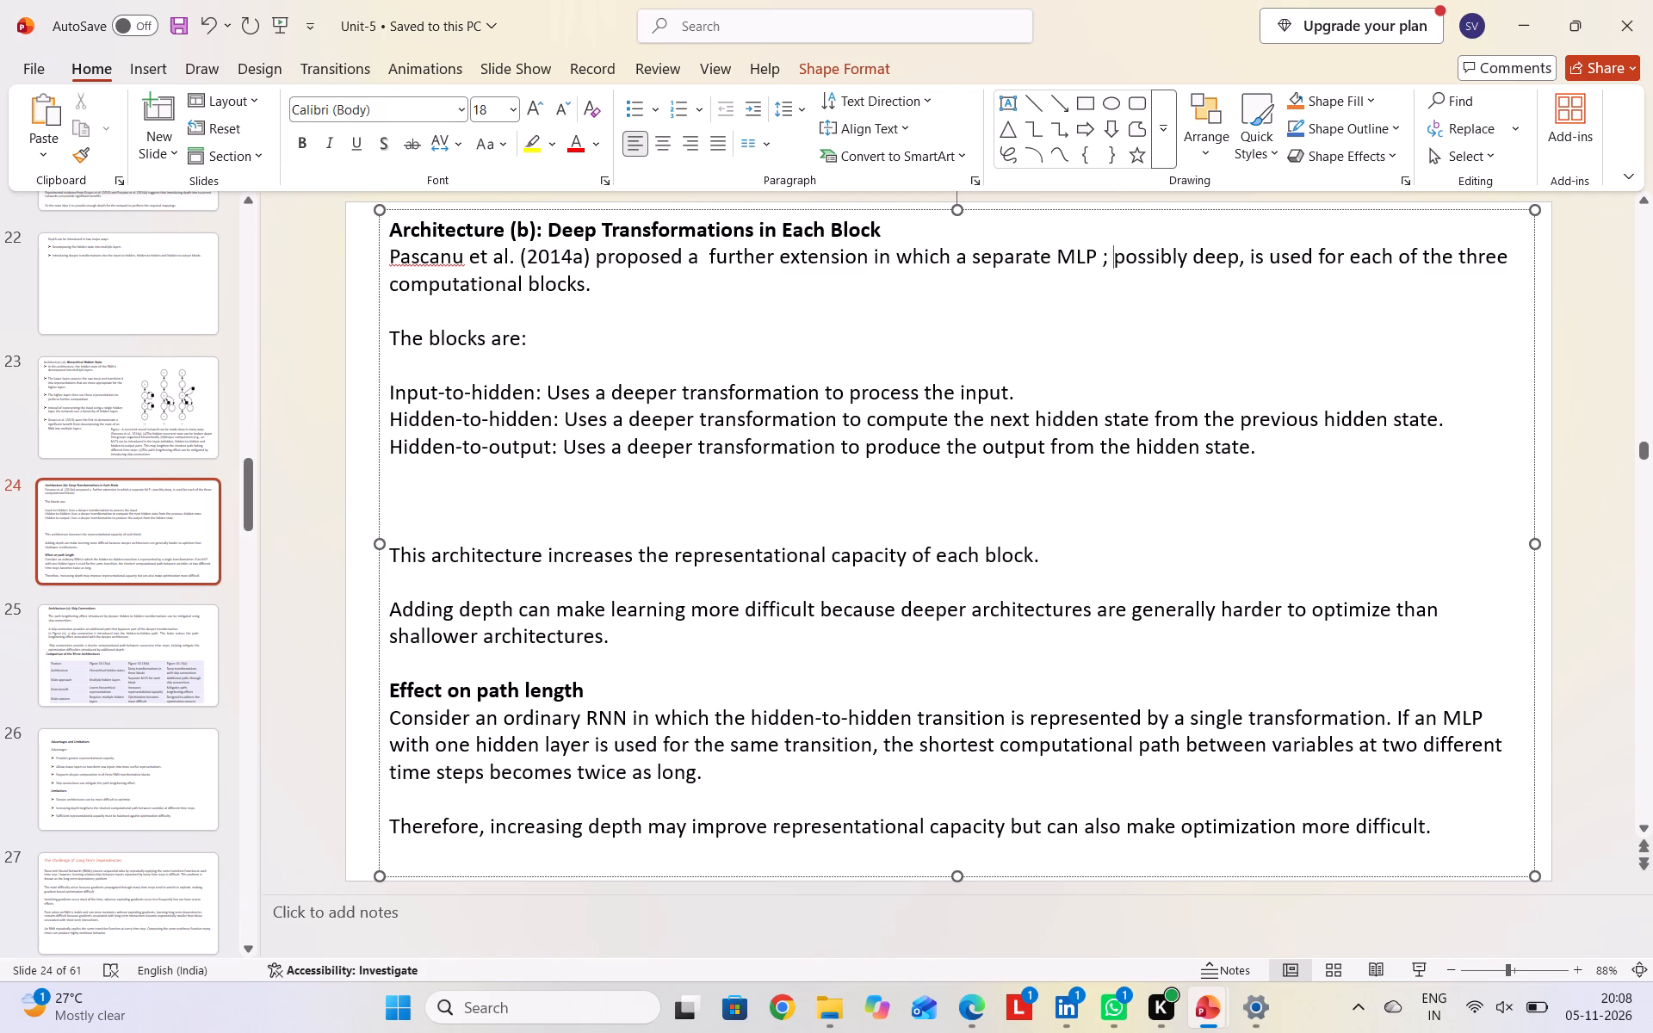
Insert a space before the closing periods of the Input-to-hidden and Hidden-to-hidden lines.
{"action": "left_click", "coordinate": [877, 400]}
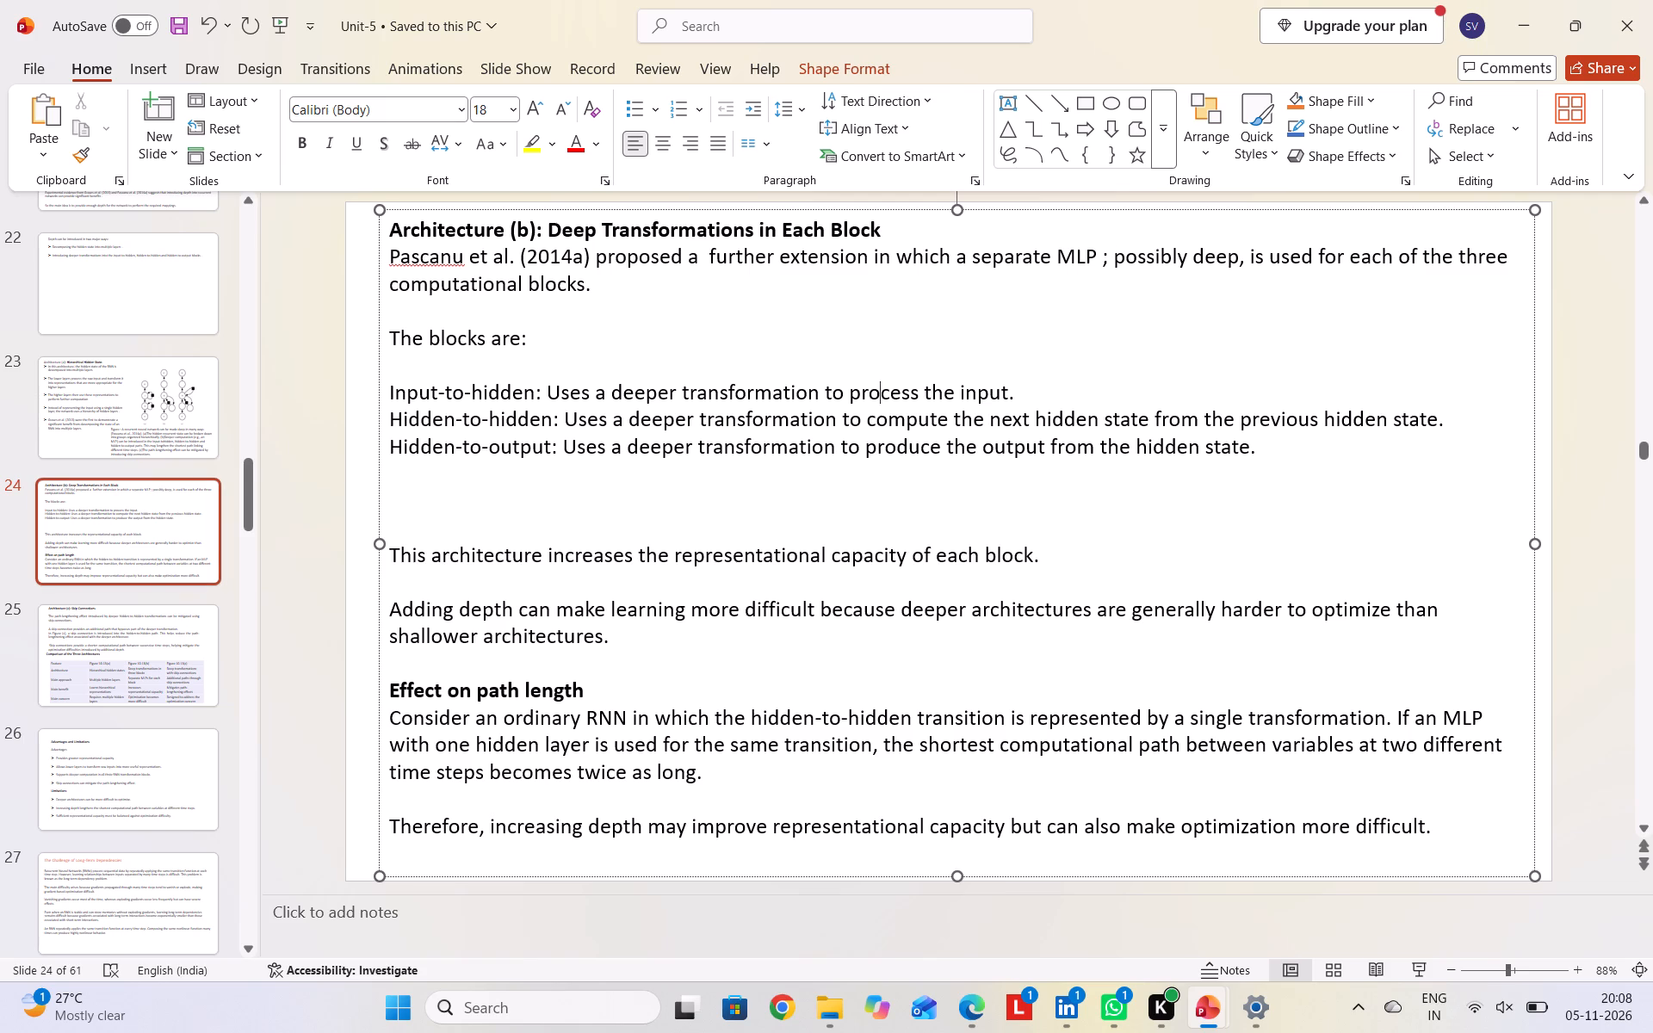
{"action": "left_click", "coordinate": [1004, 394]}
{"action": "key", "text": "Right"}
{"action": "key", "text": "space"}
{"action": "left_click", "coordinate": [1436, 423]}
{"action": "key", "text": "space"}
Remove one blank line between the Hidden-to-output line and "This architecture increases the representational capacity".
{"action": "left_click", "coordinate": [951, 506]}
{"action": "key", "text": "BackSpace"}
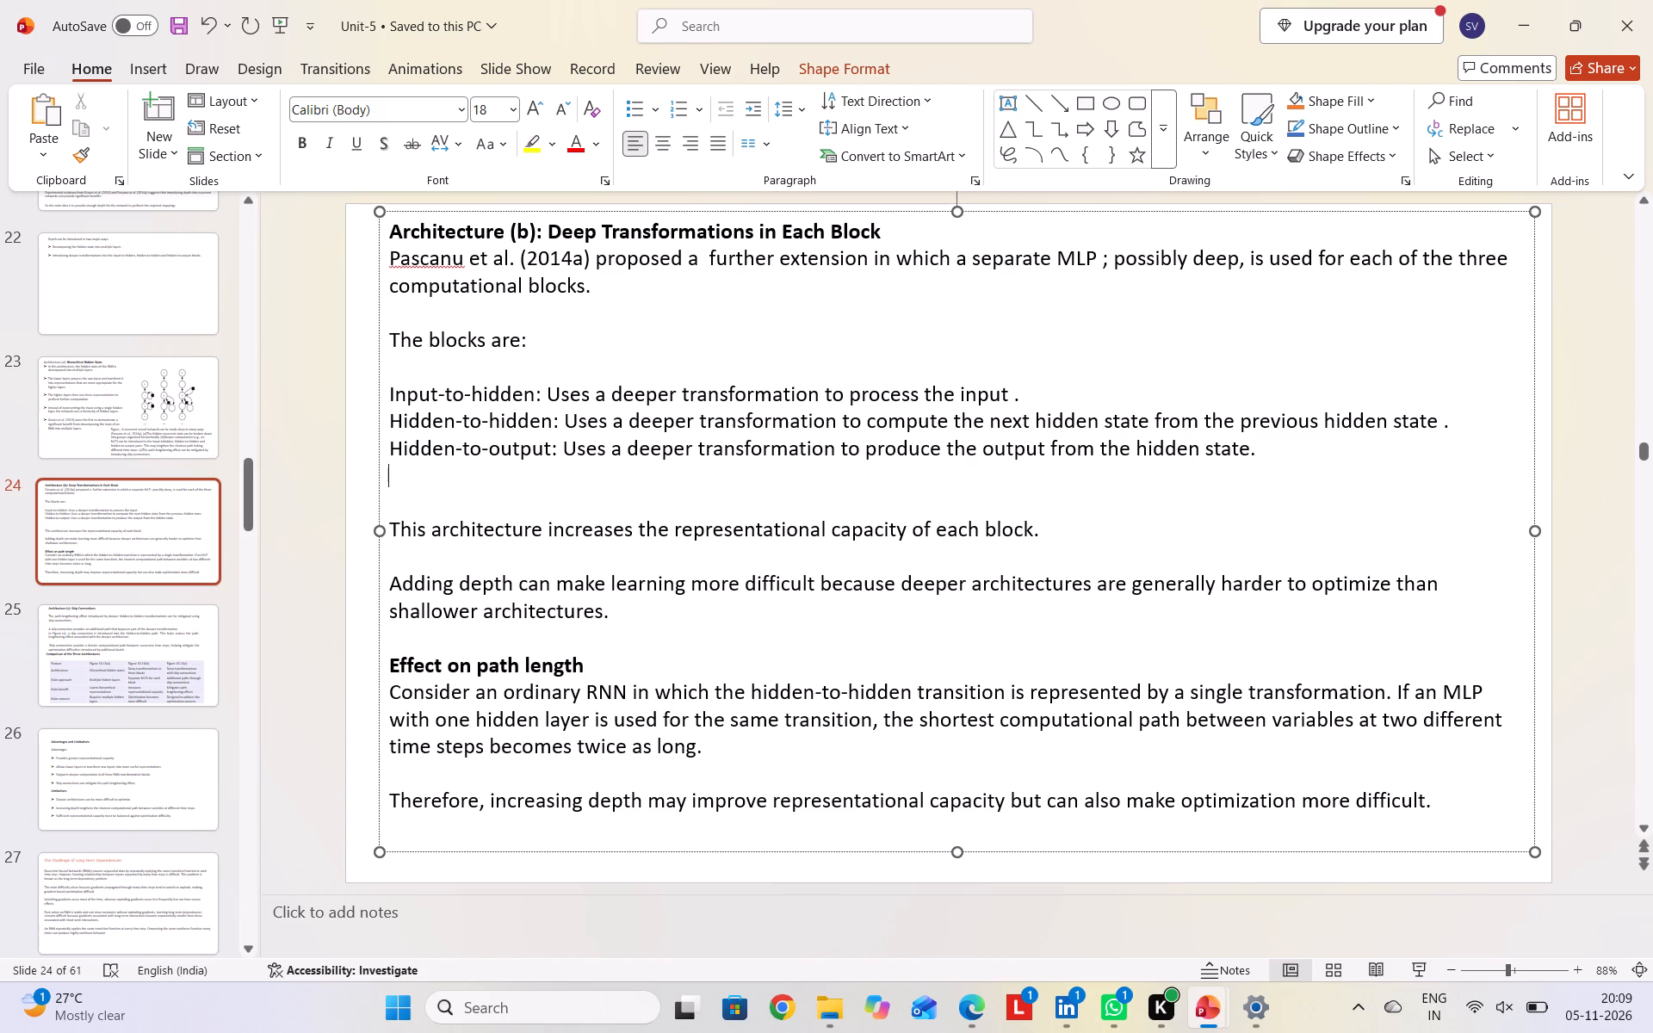
Insert a space before the periods that follow "shallower architectures", "a single transformation" and "twice as long" on slide 24.
{"action": "left_click", "coordinate": [607, 611]}
{"action": "key", "text": "Left"}
{"action": "key", "text": "space"}
{"action": "left_click", "coordinate": [1386, 702]}
{"action": "key", "text": "space"}
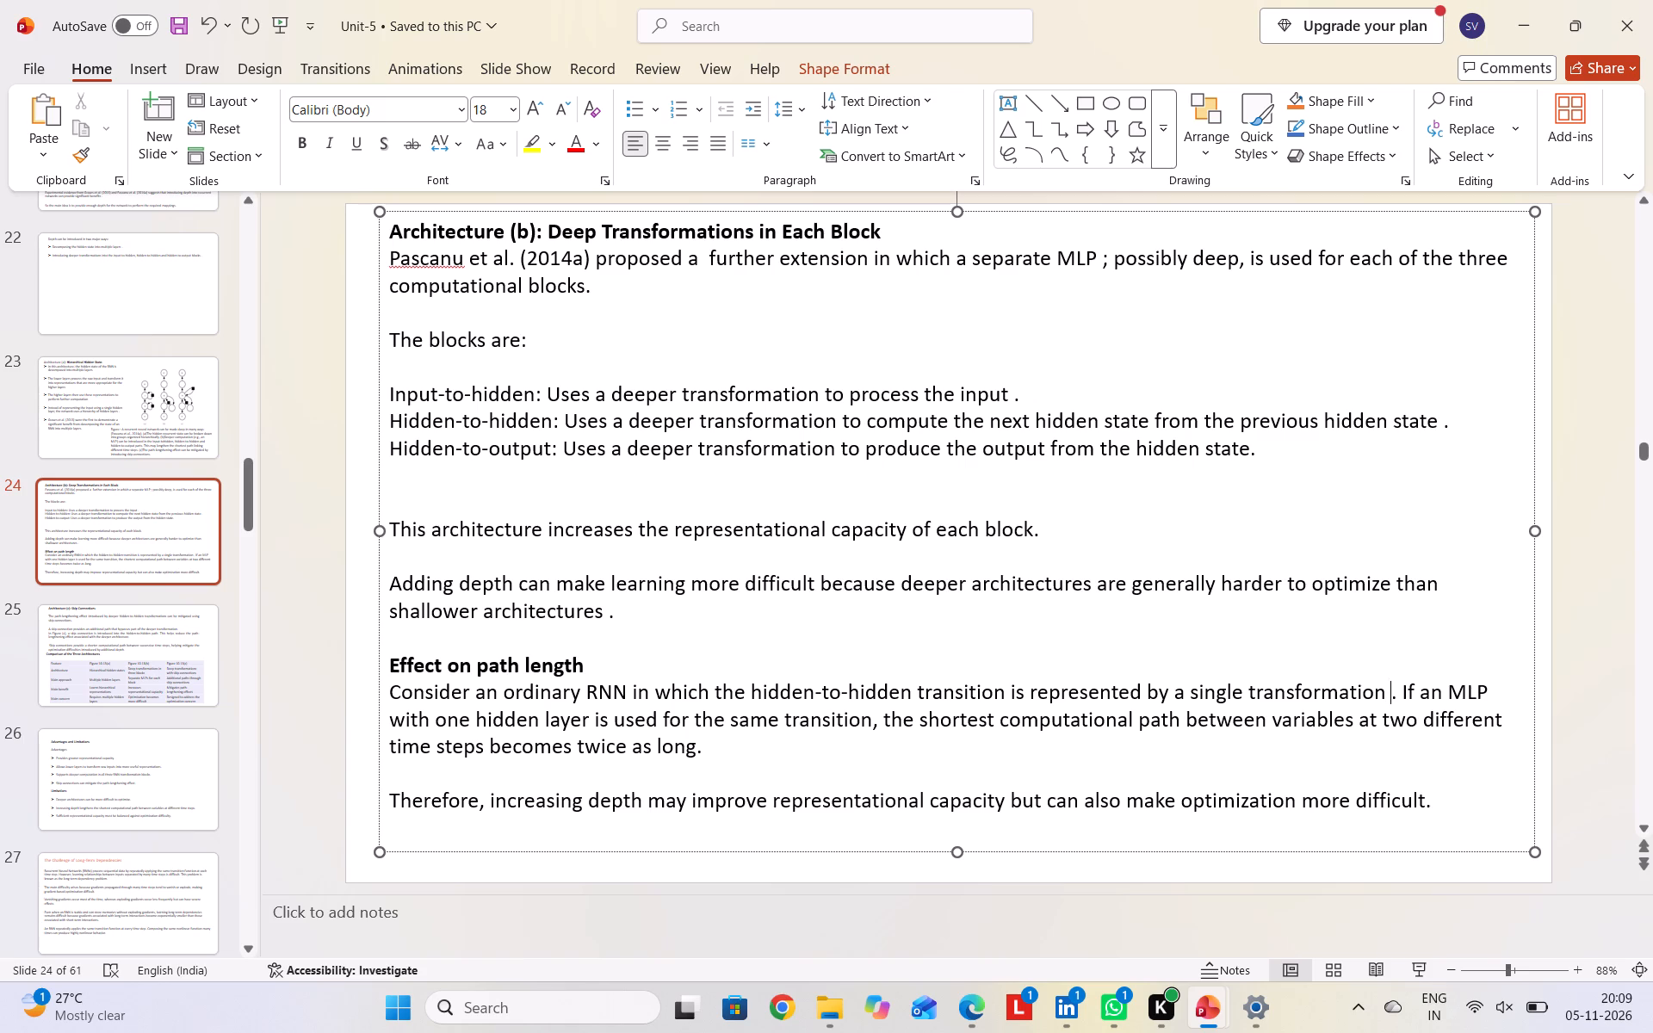
{"action": "left_click", "coordinate": [802, 752]}
{"action": "key", "text": "Left"}
{"action": "key", "text": "space"}
Insert an extra space before "becomes twice as long" and before "more difficult" in the slide's last sentence.
{"action": "left_click", "coordinate": [492, 750]}
{"action": "key", "text": "space"}
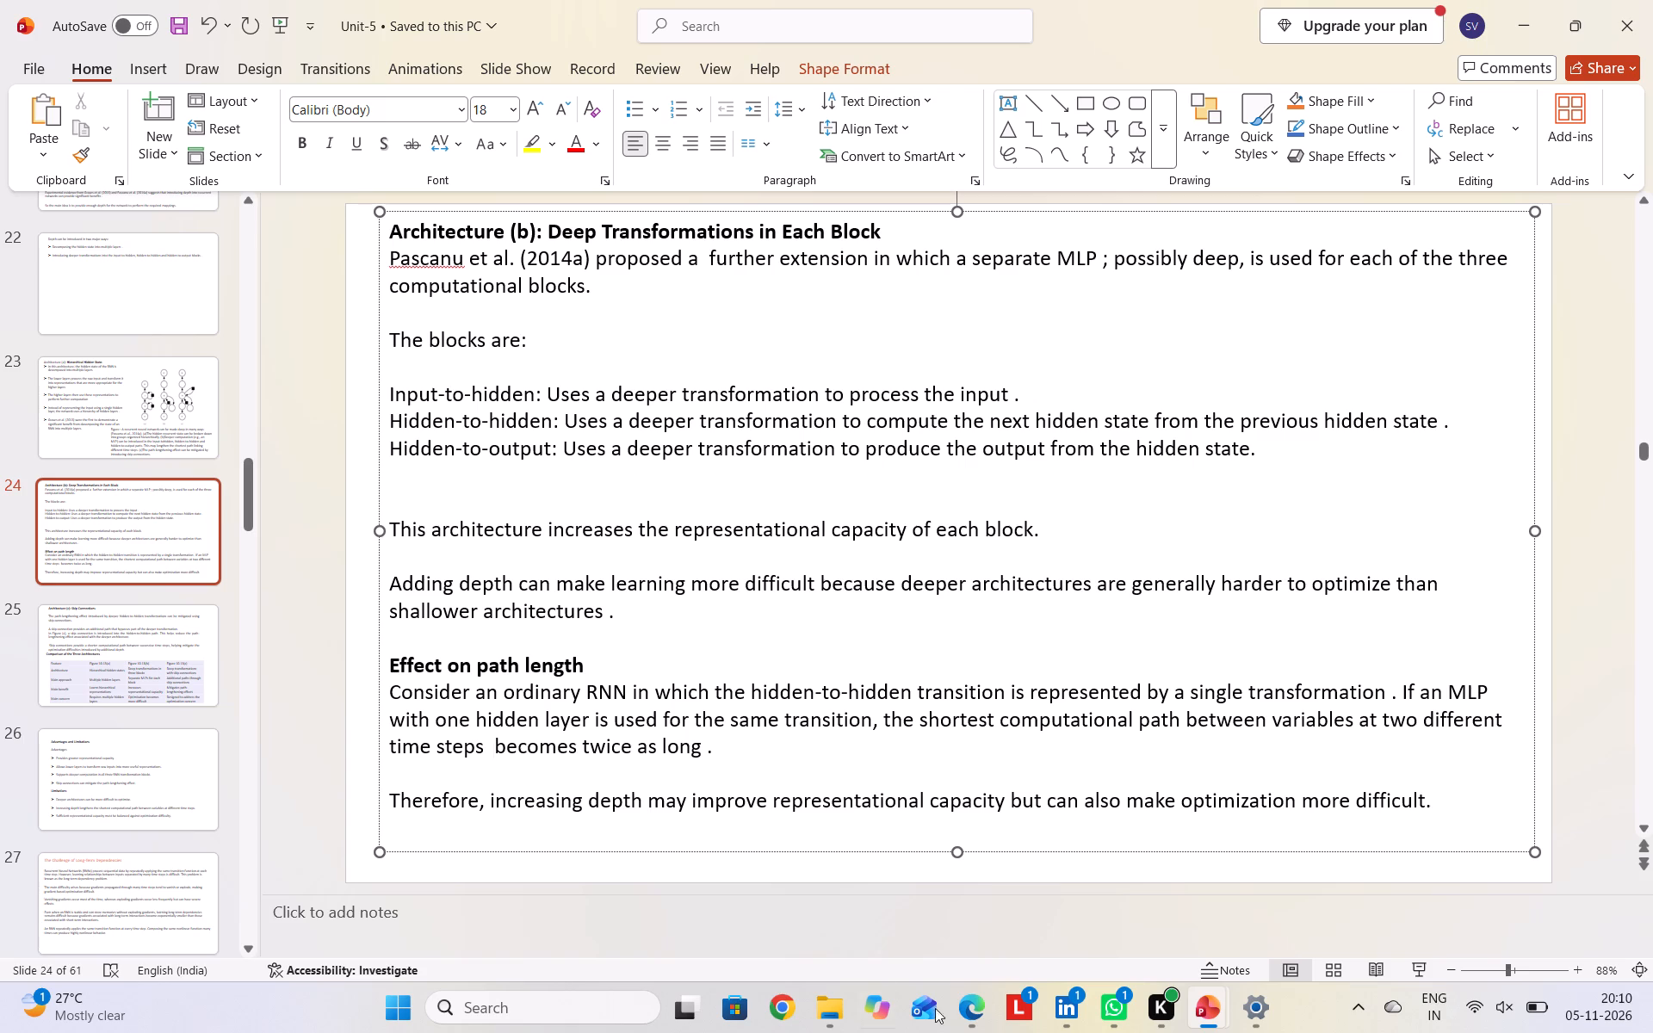
{"action": "left_click", "coordinate": [1300, 813]}
{"action": "key", "text": "space"}
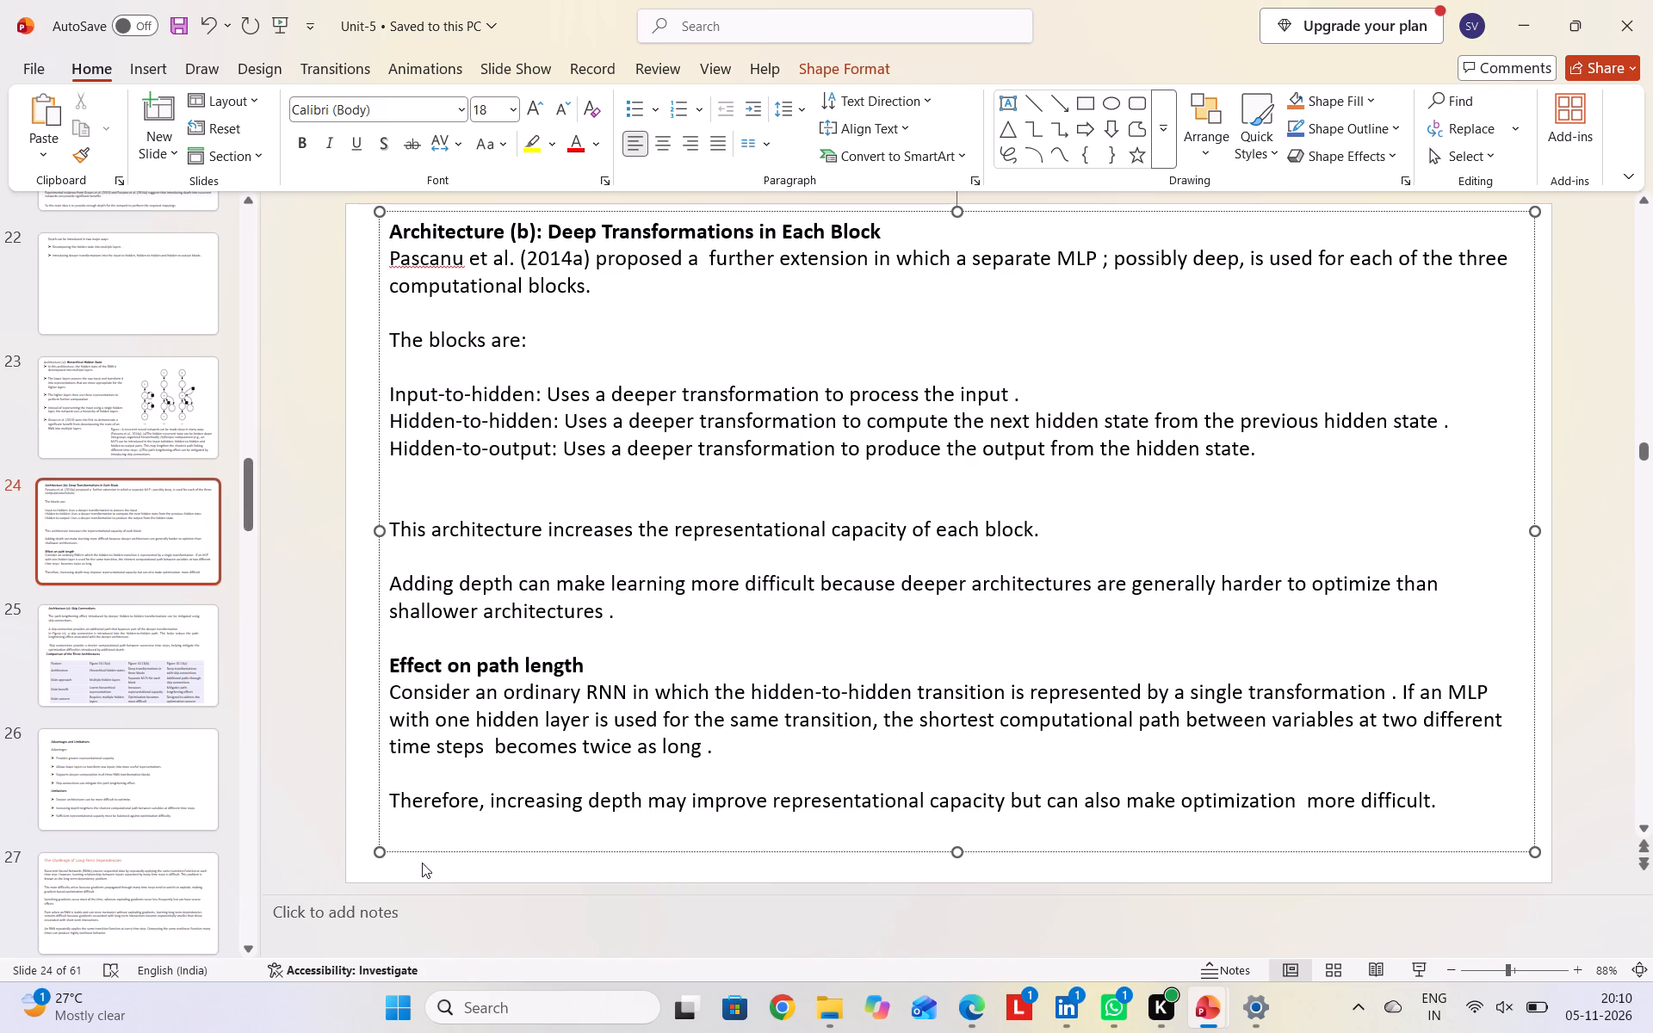
Move on to slide 25, Architecture (c): Skip Connections.
{"action": "left_click", "coordinate": [362, 820]}
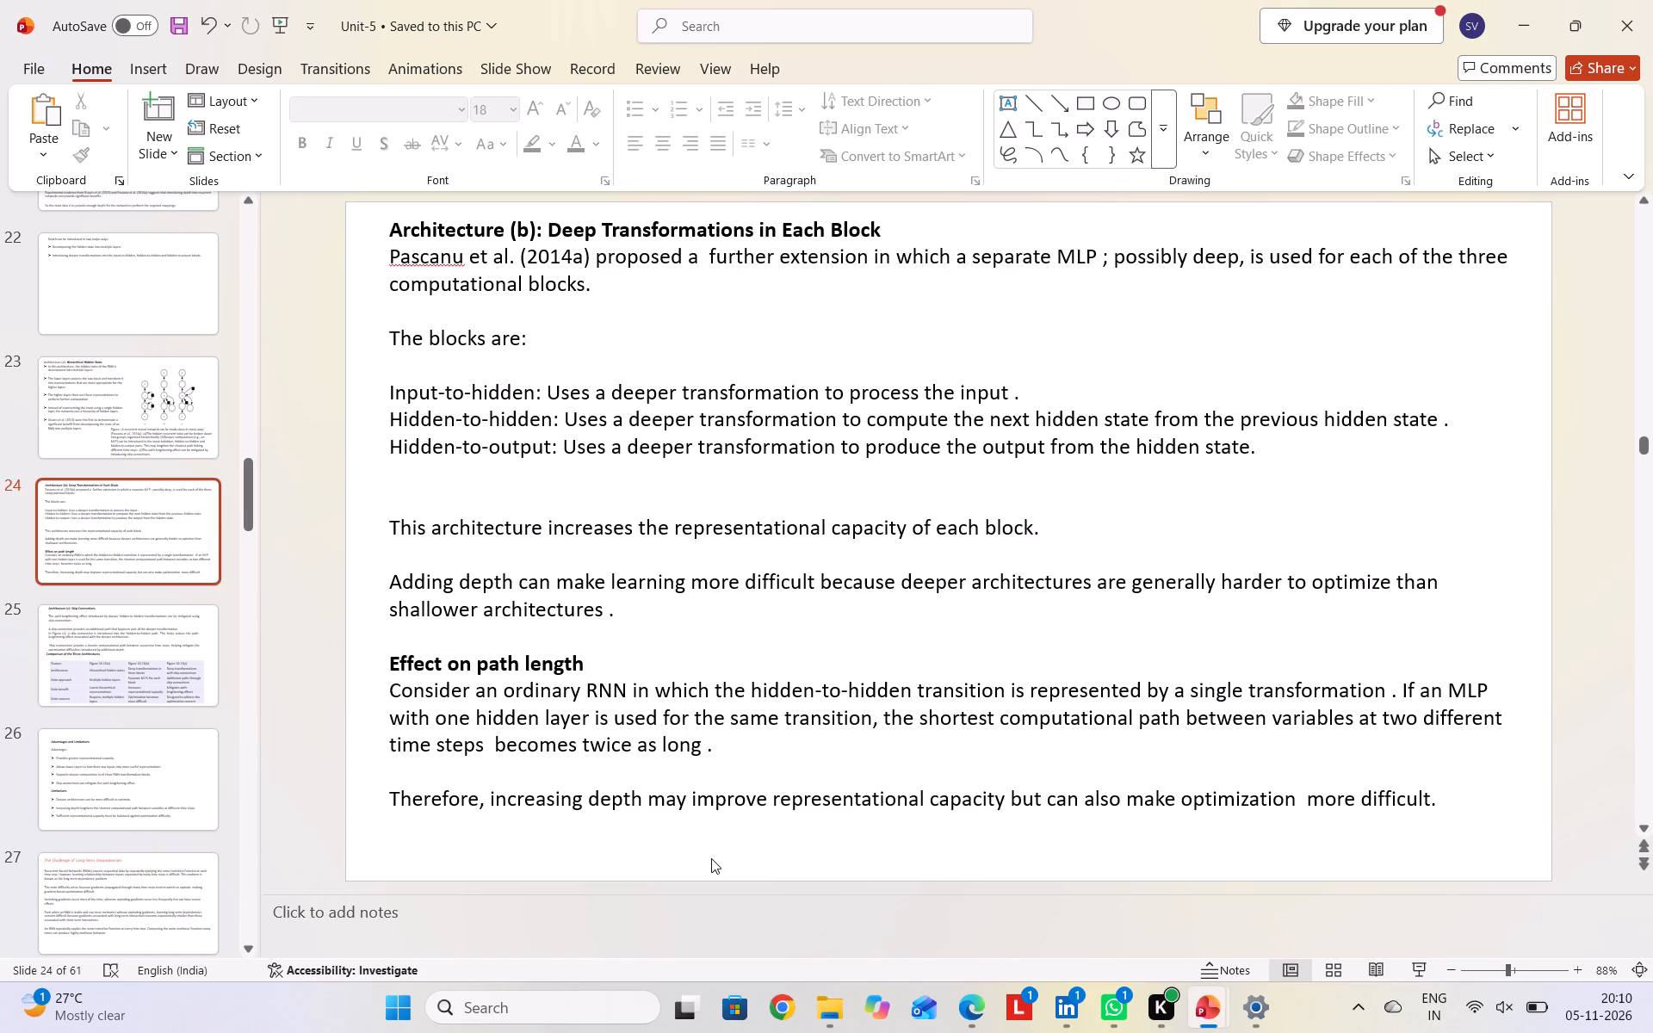
{"action": "key", "text": "Down"}
{"action": "key", "text": "Up"}
{"action": "key", "text": "Down"}
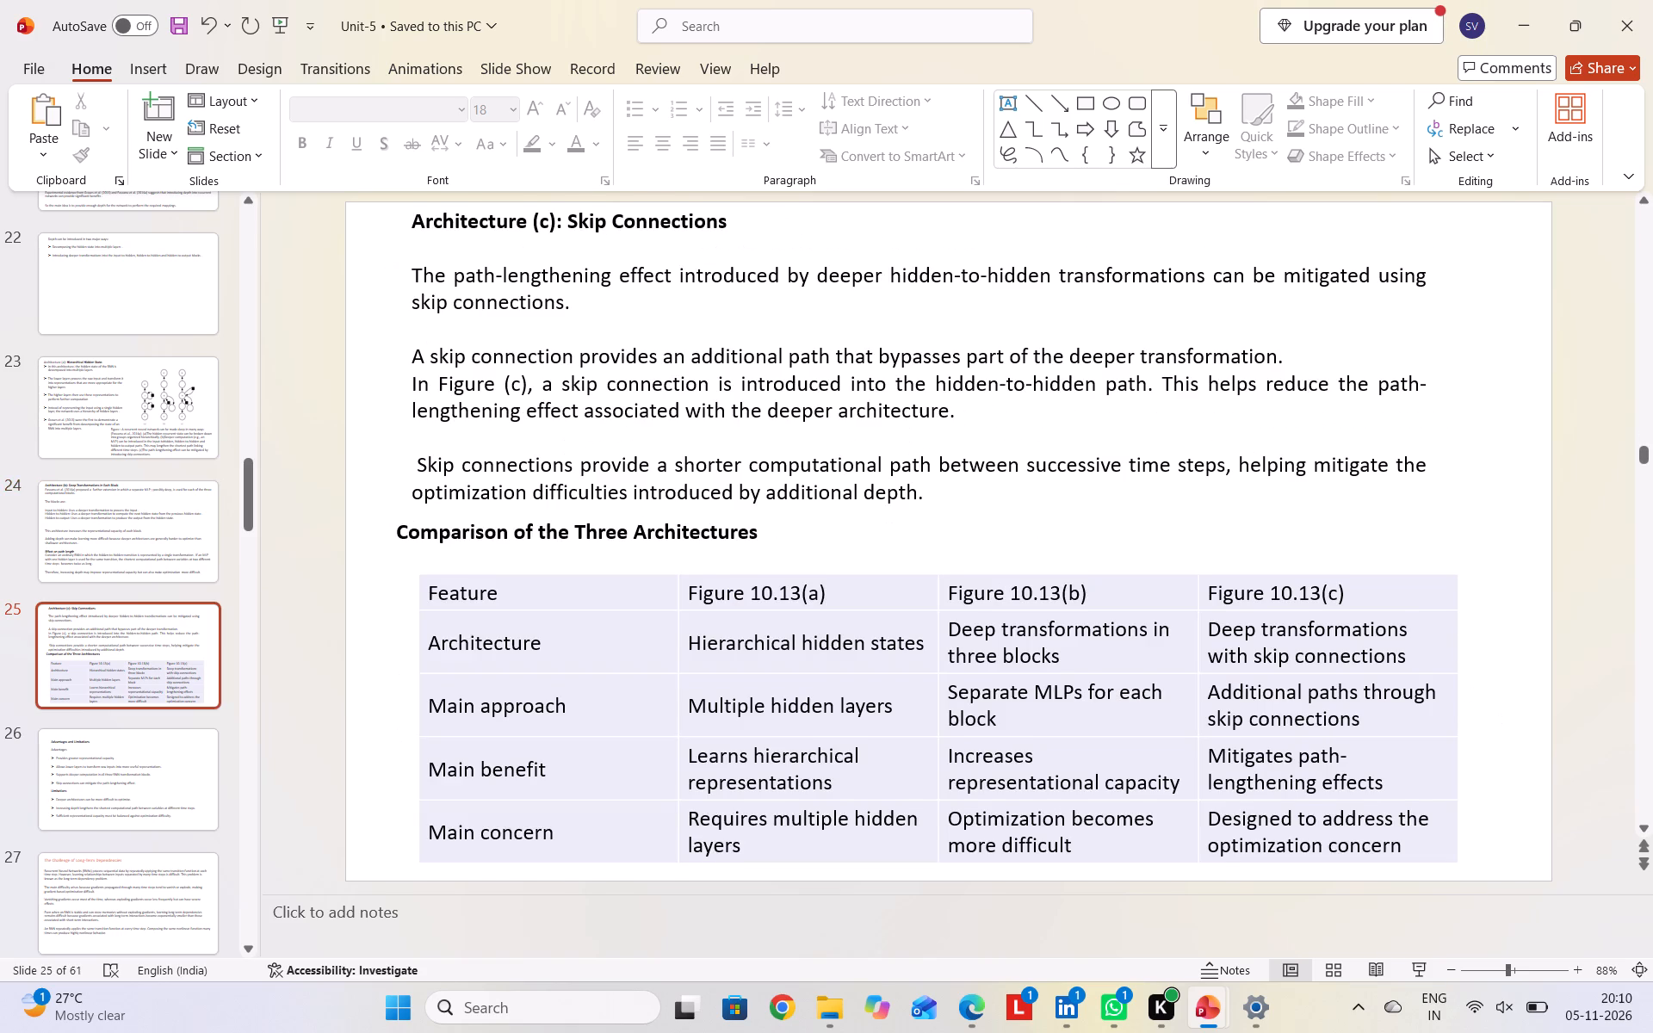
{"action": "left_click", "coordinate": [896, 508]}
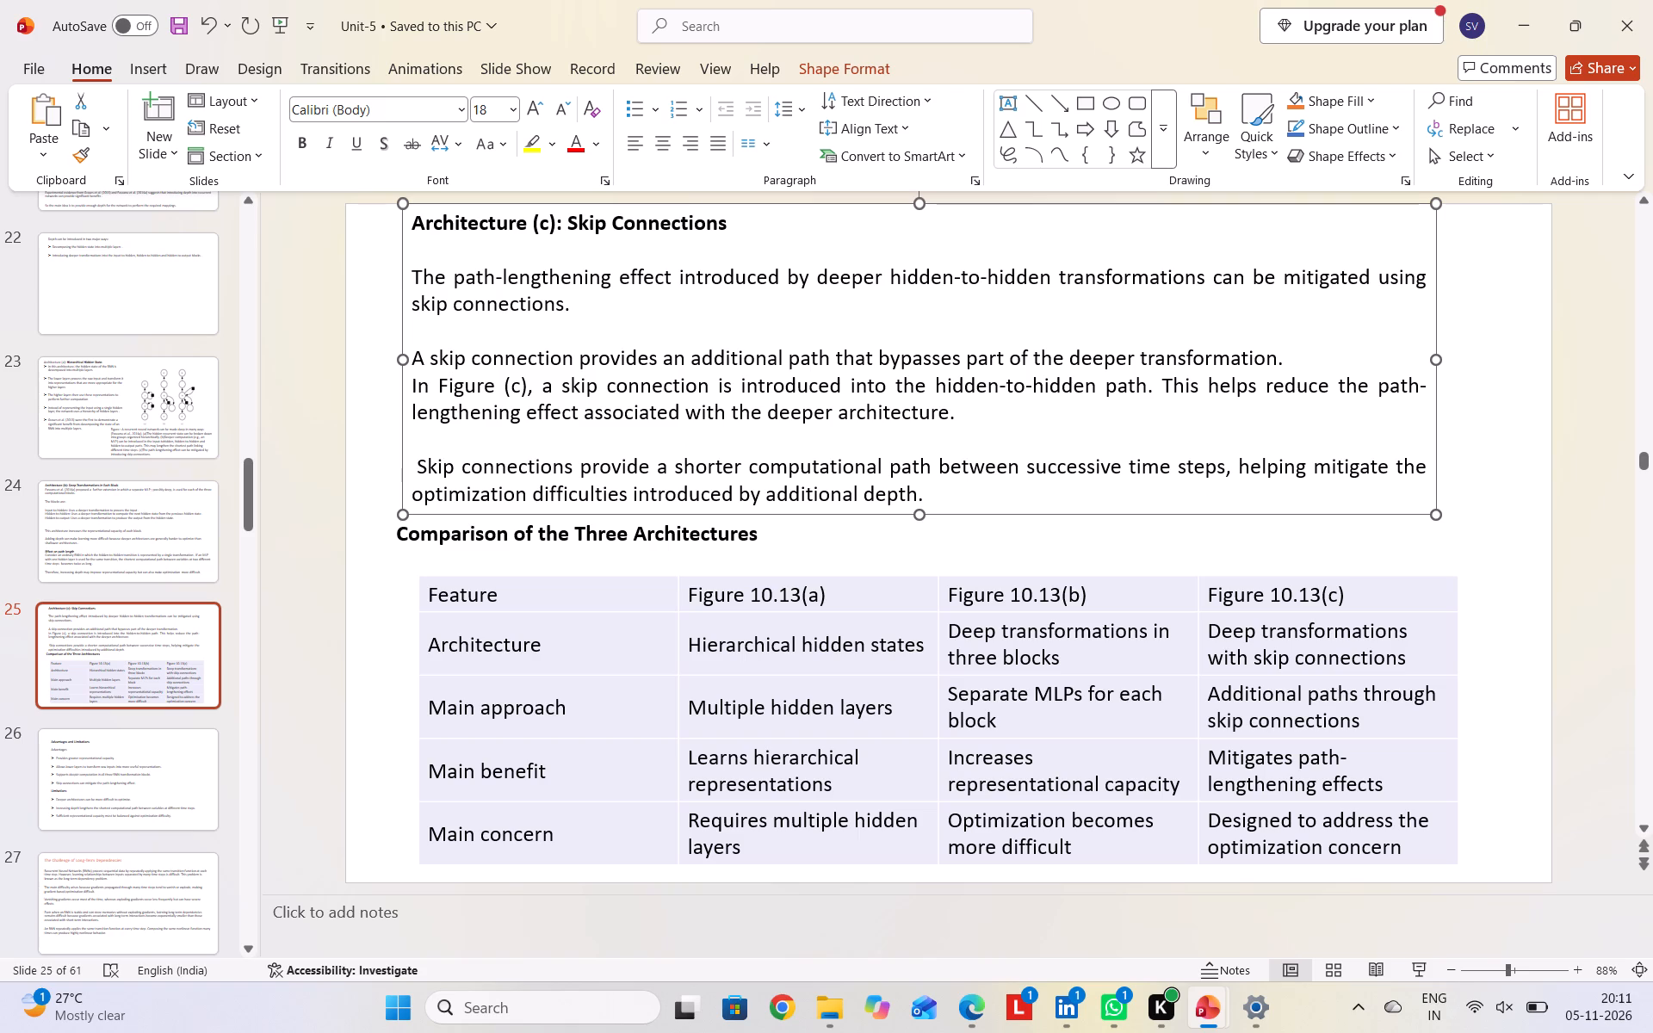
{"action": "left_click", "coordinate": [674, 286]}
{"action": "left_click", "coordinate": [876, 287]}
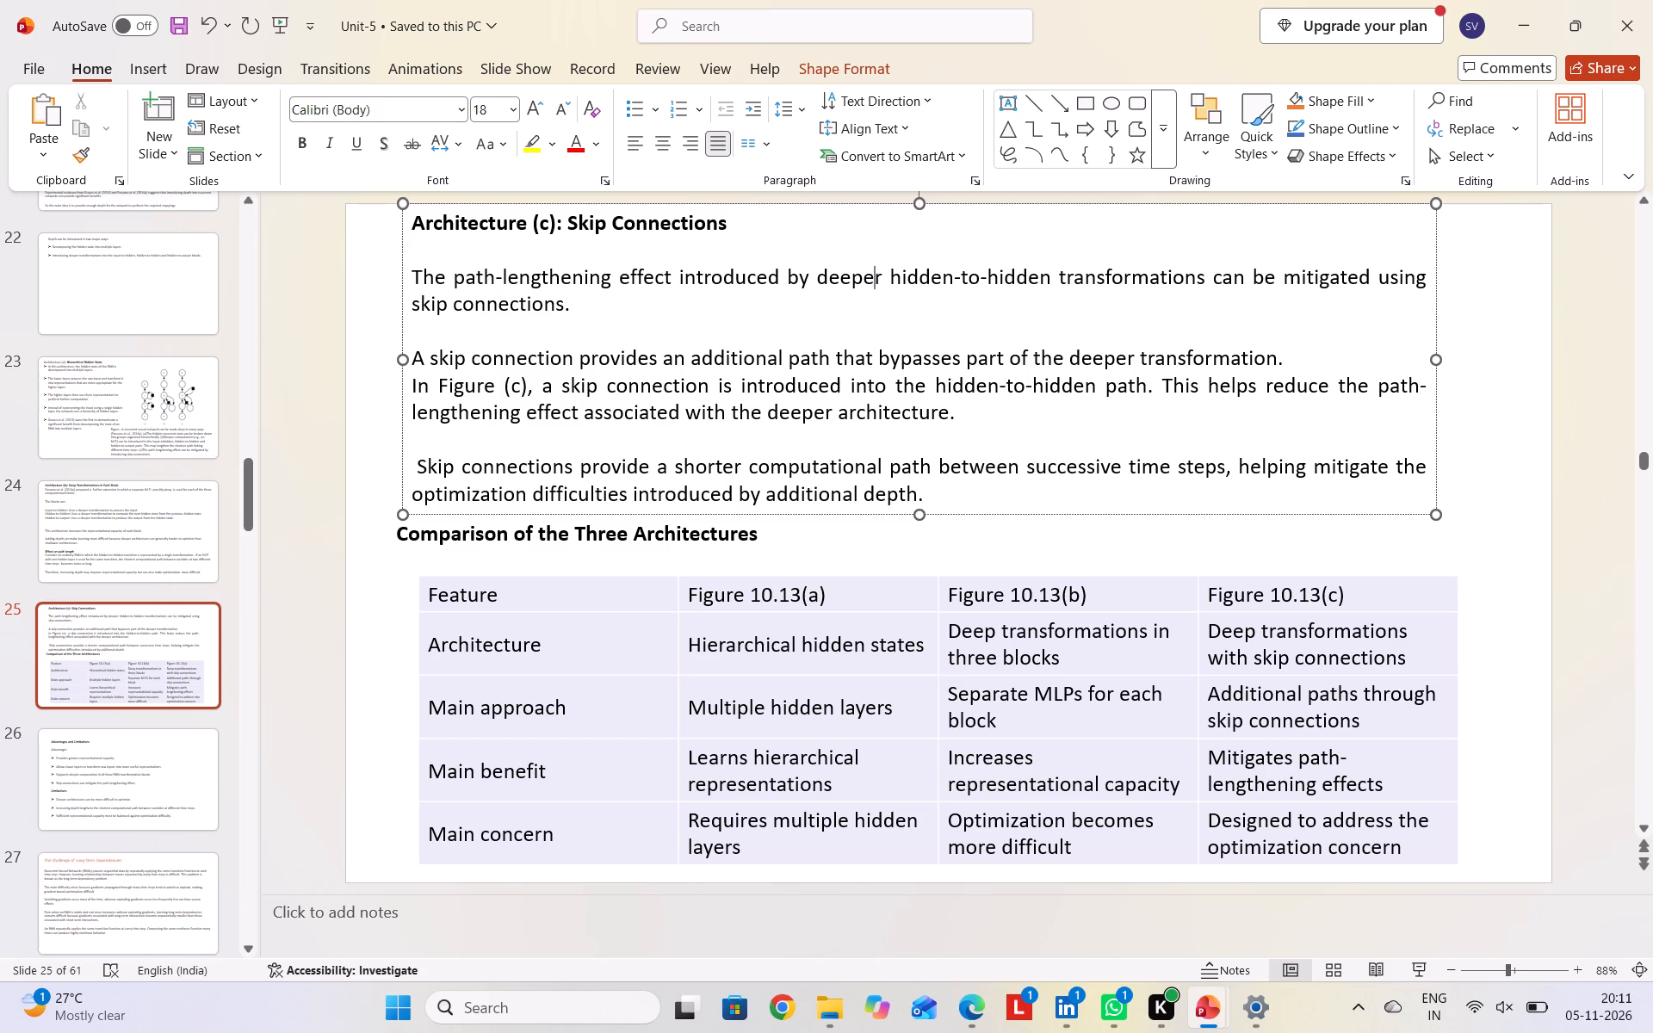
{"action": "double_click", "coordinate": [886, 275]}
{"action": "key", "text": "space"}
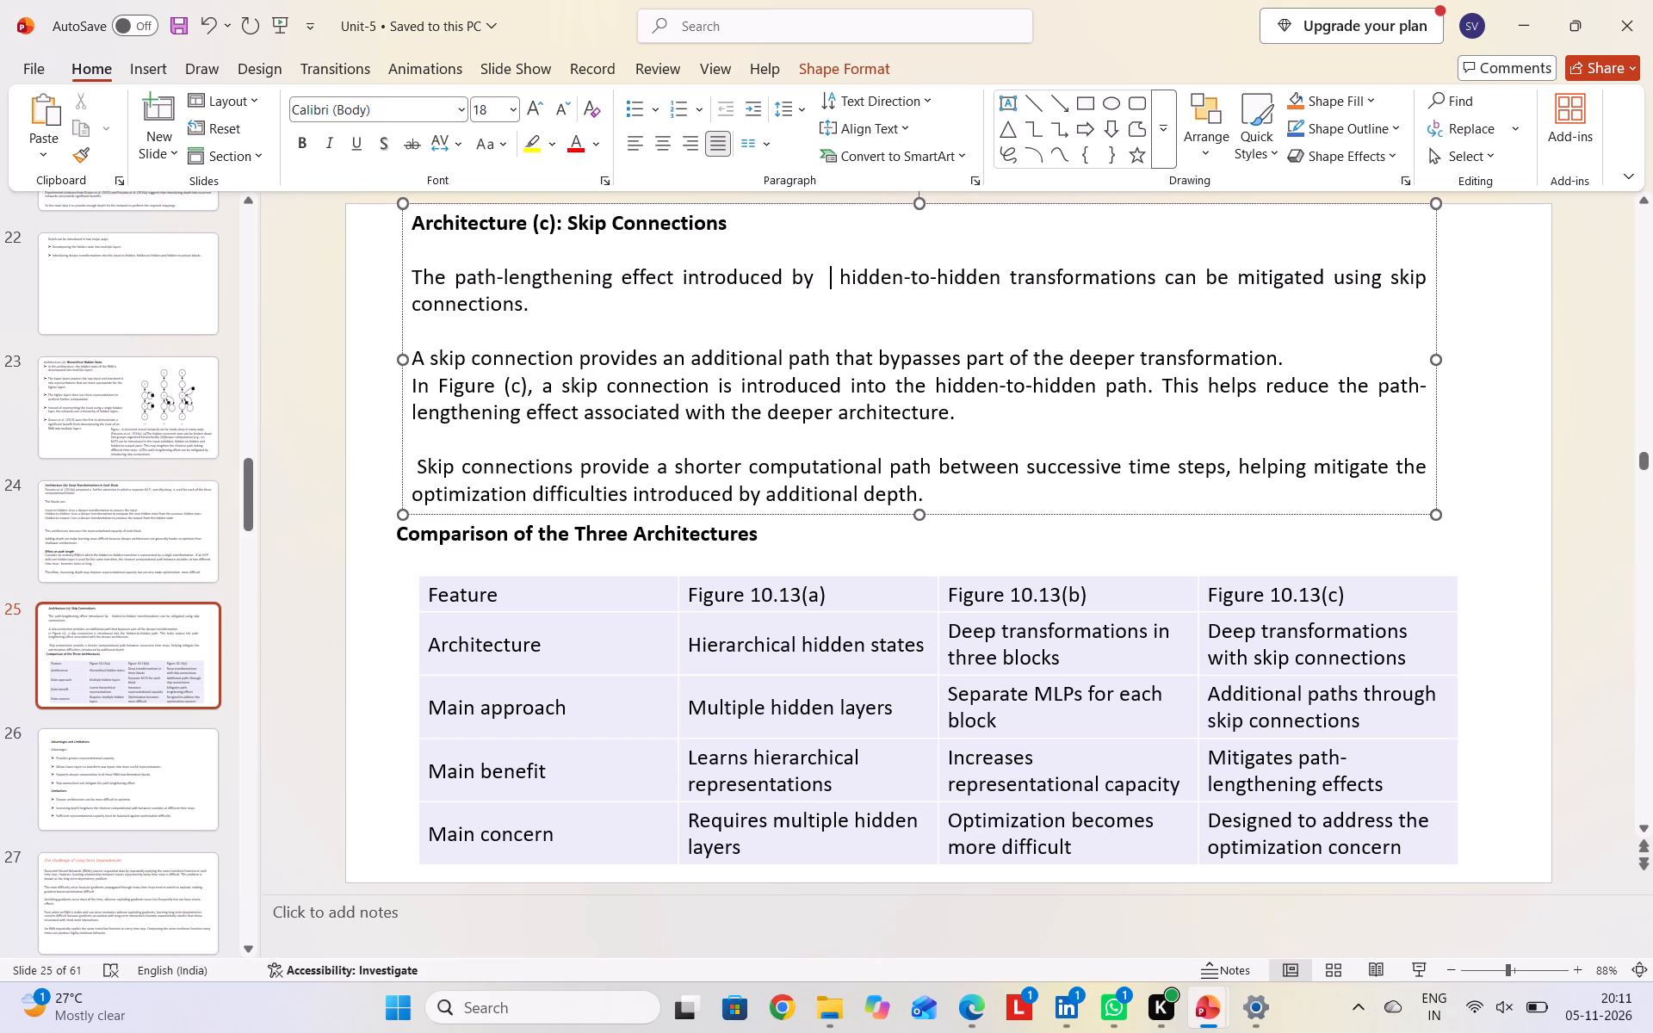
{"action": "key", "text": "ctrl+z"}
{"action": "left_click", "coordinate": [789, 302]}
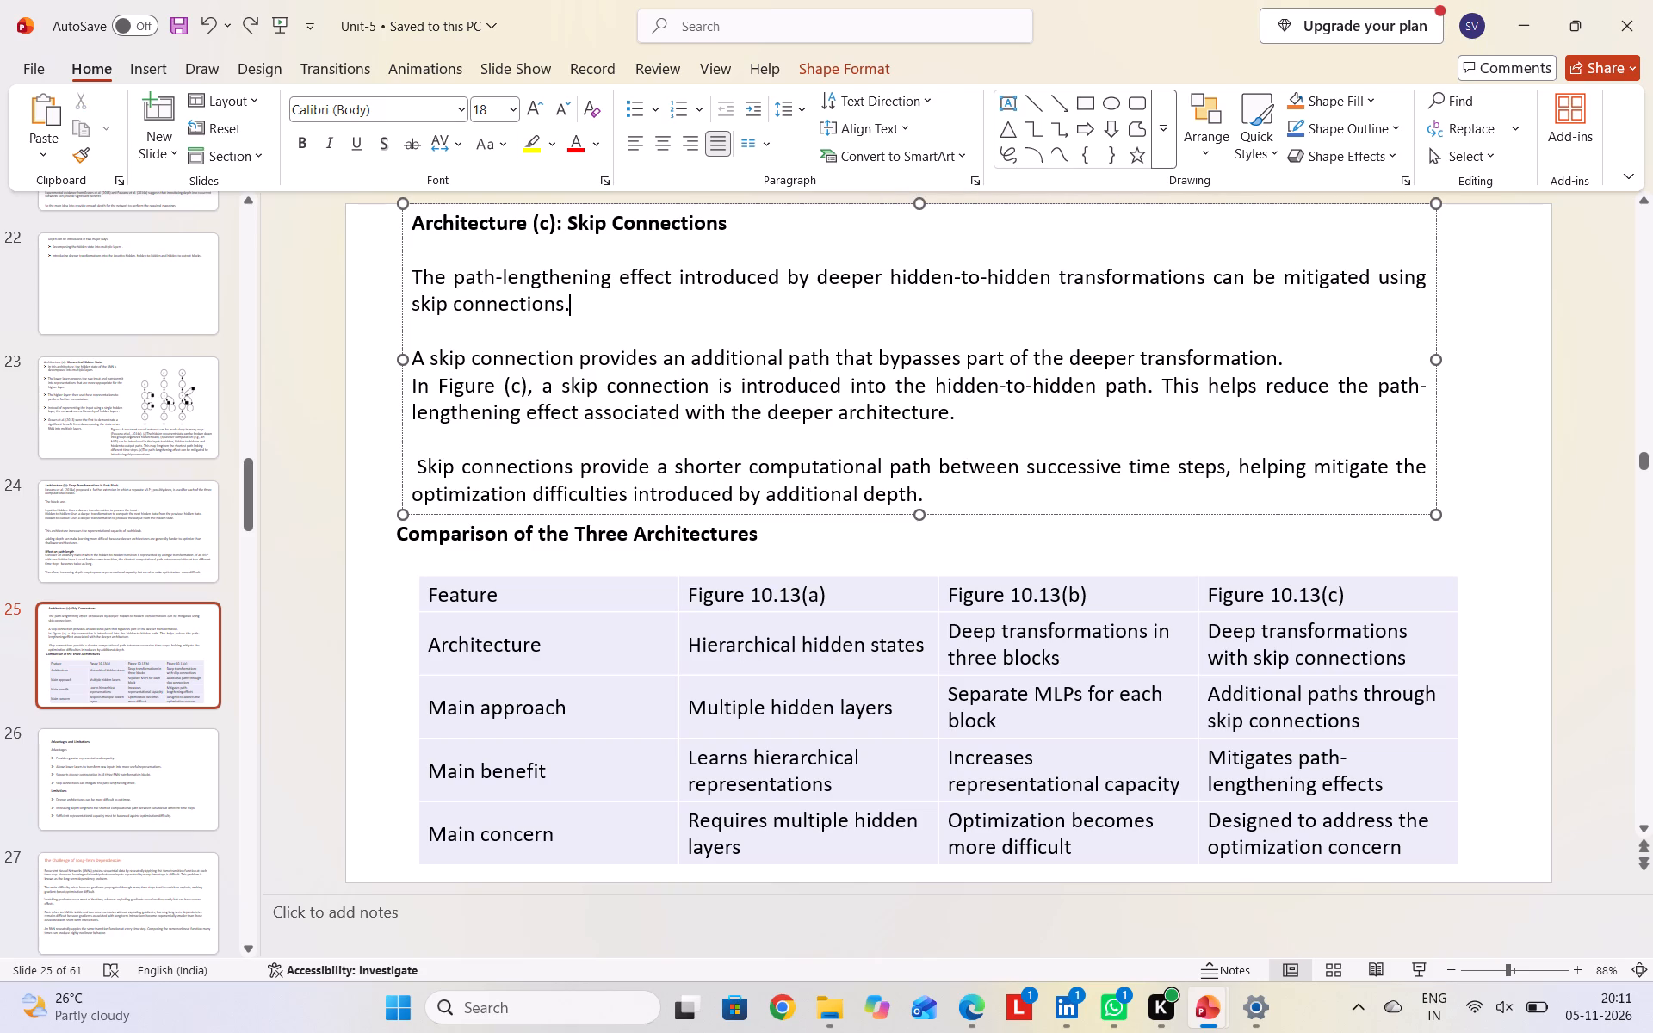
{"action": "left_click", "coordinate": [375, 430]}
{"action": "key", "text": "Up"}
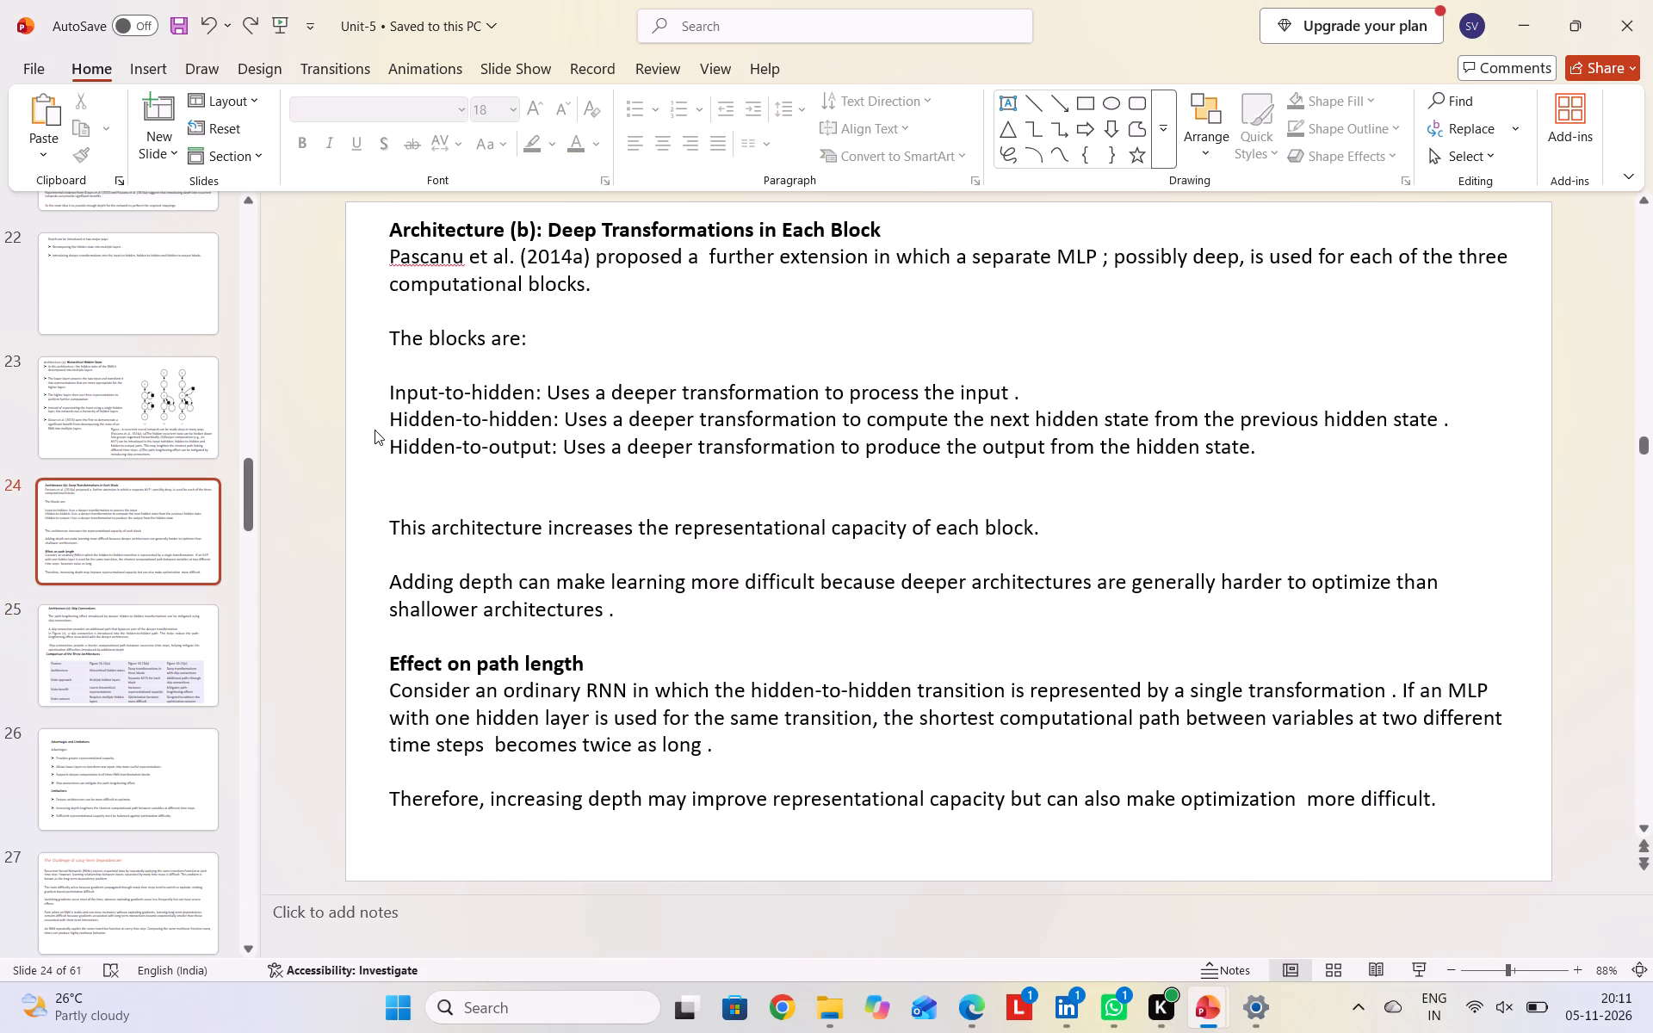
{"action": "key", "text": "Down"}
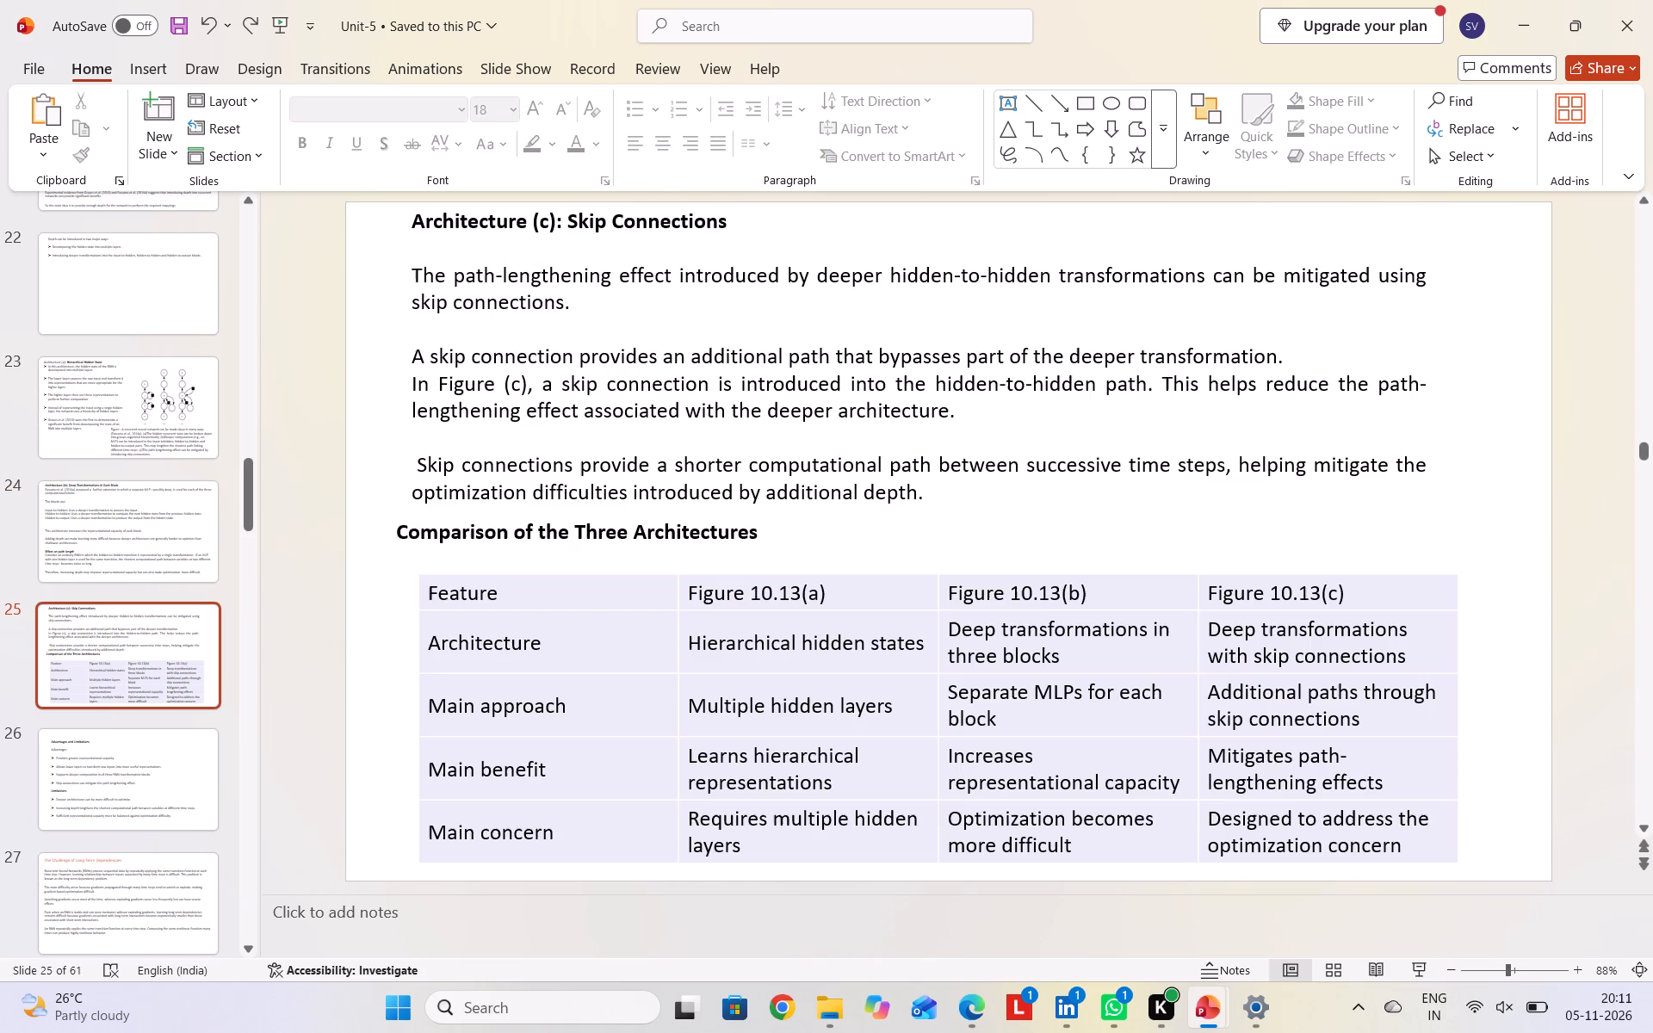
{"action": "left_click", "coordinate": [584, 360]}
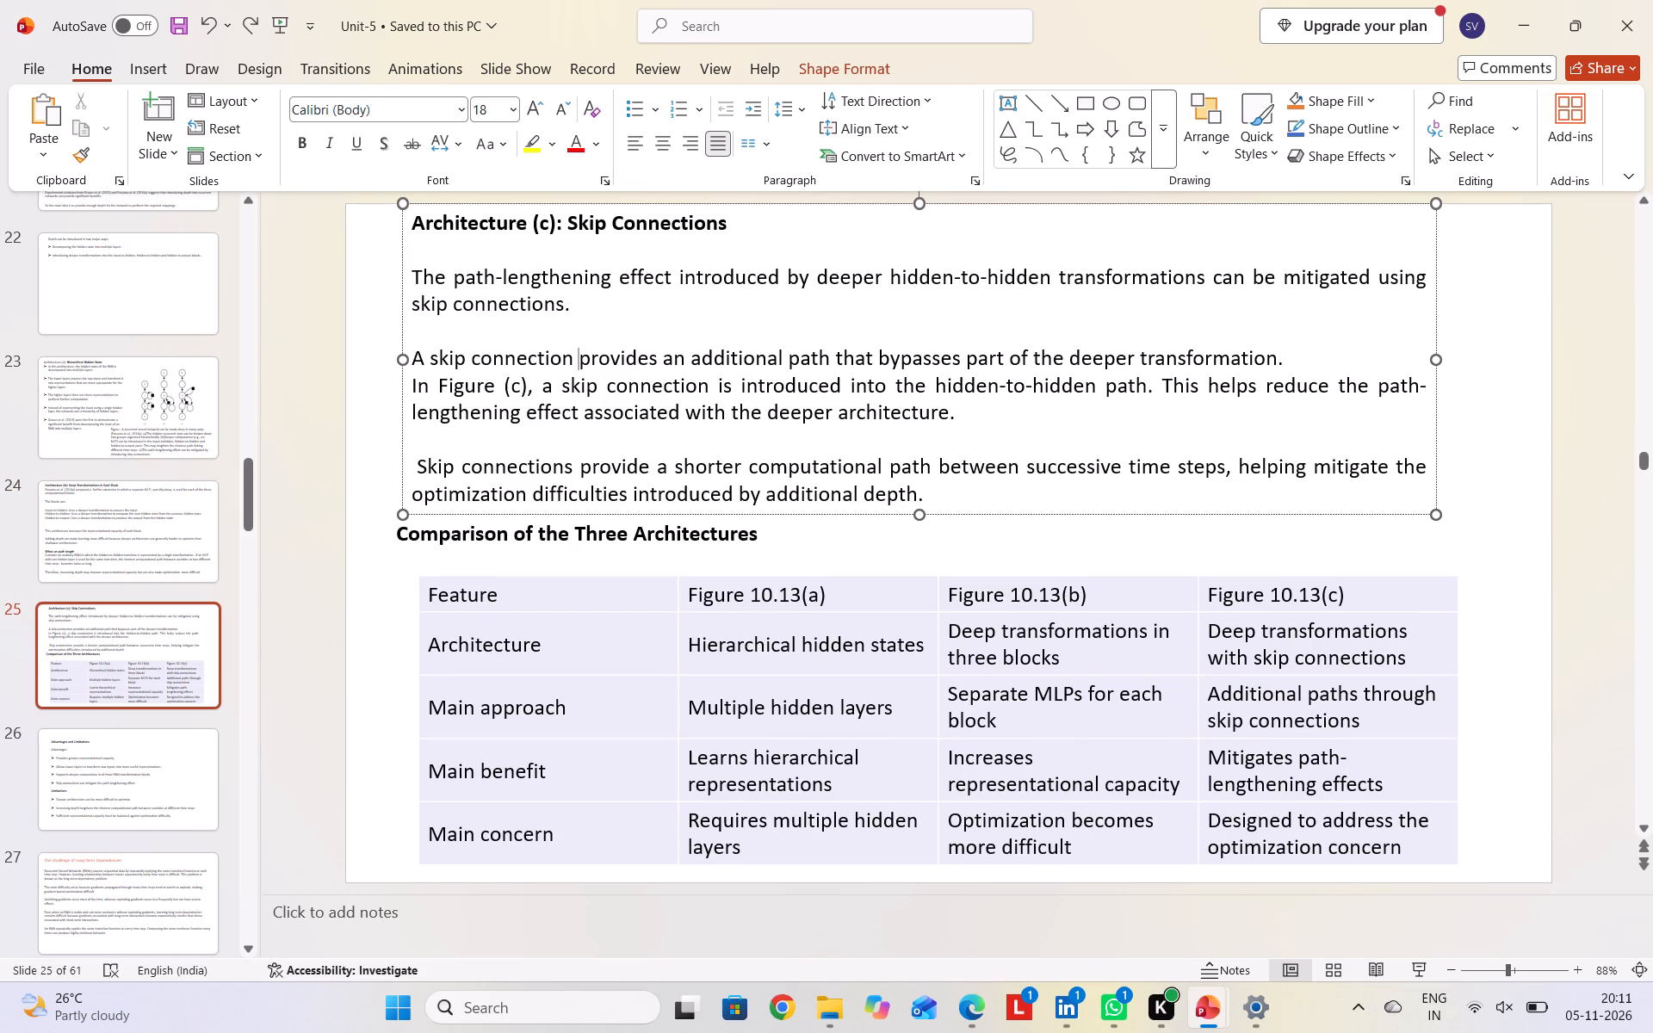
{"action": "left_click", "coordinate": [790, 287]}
In the opening sentence of slide 25, add an extra space after "deeper" and a space before the closing period.
{"action": "left_click", "coordinate": [879, 282]}
{"action": "key", "text": "space"}
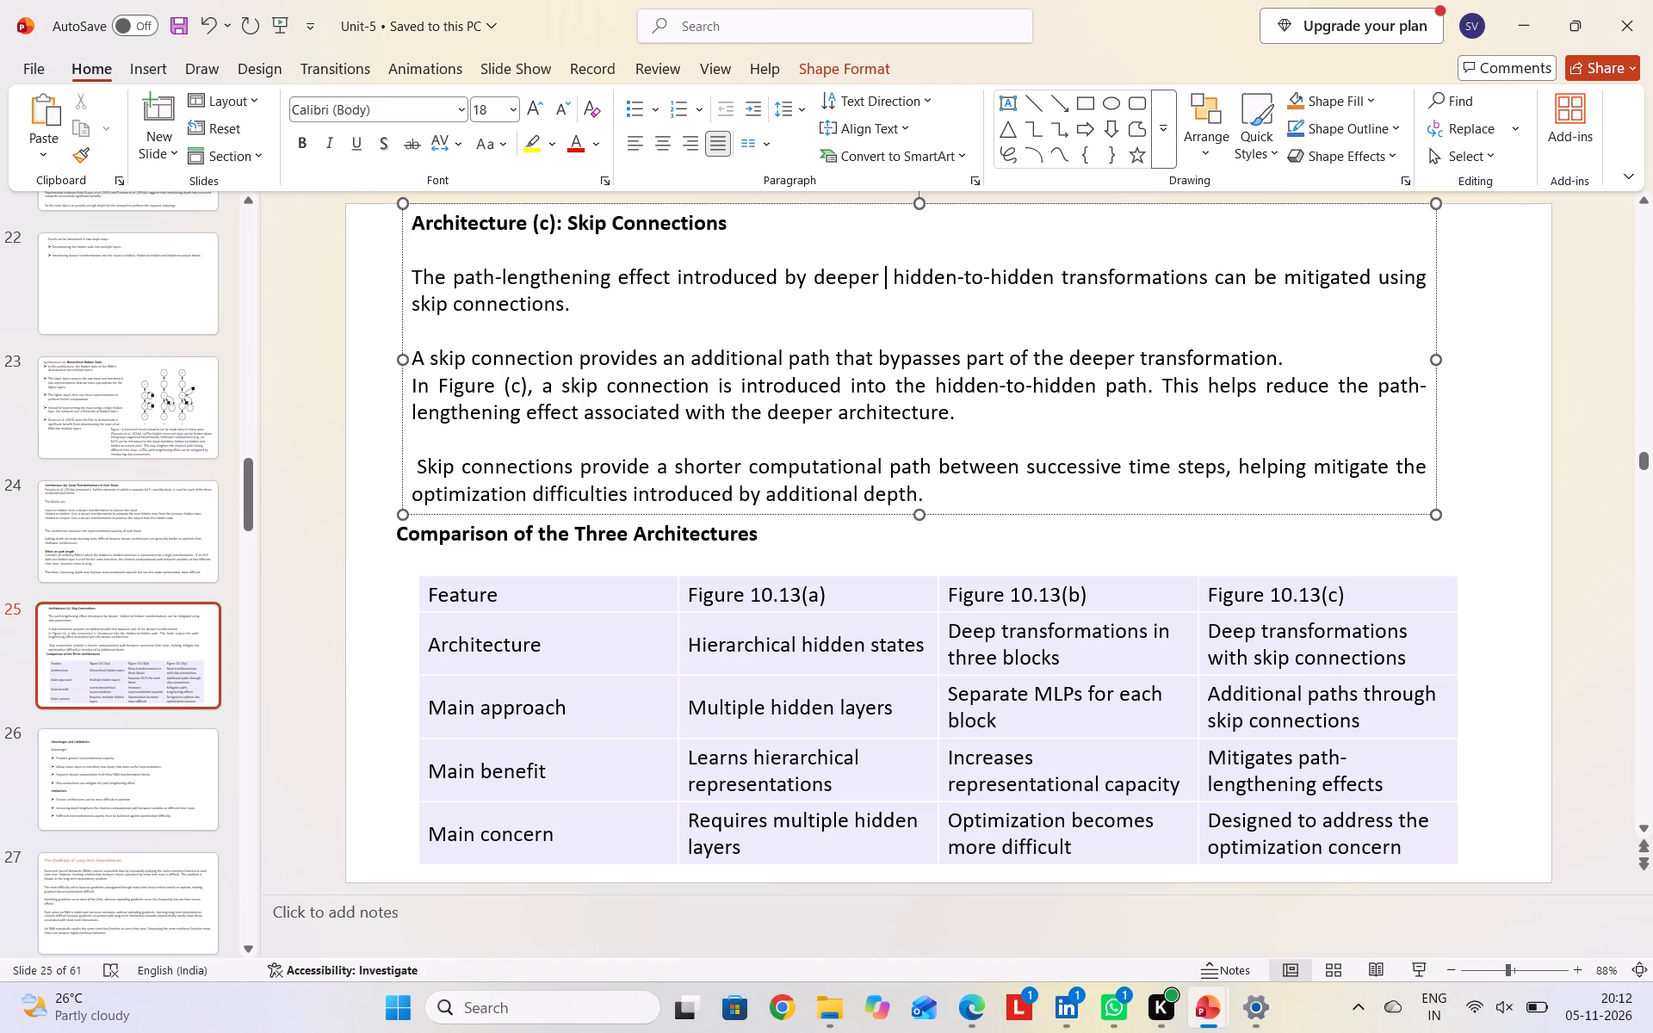
{"action": "left_click", "coordinate": [1242, 312]}
{"action": "key", "text": "Left"}
{"action": "key", "text": "space"}
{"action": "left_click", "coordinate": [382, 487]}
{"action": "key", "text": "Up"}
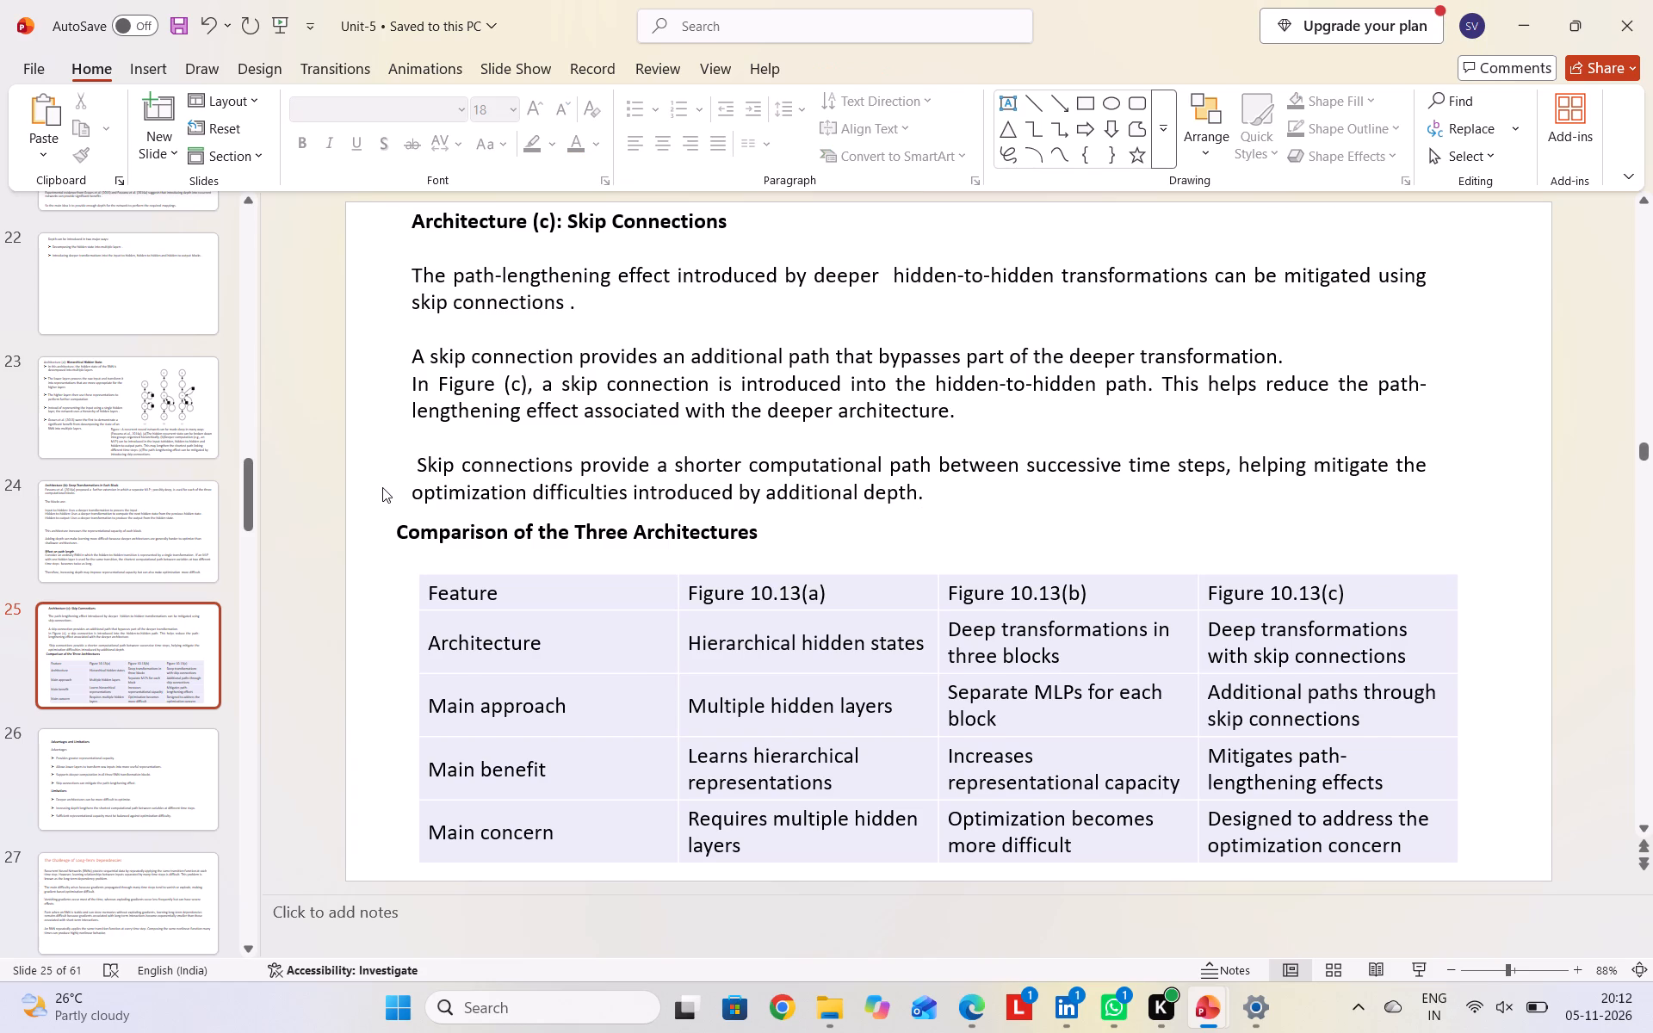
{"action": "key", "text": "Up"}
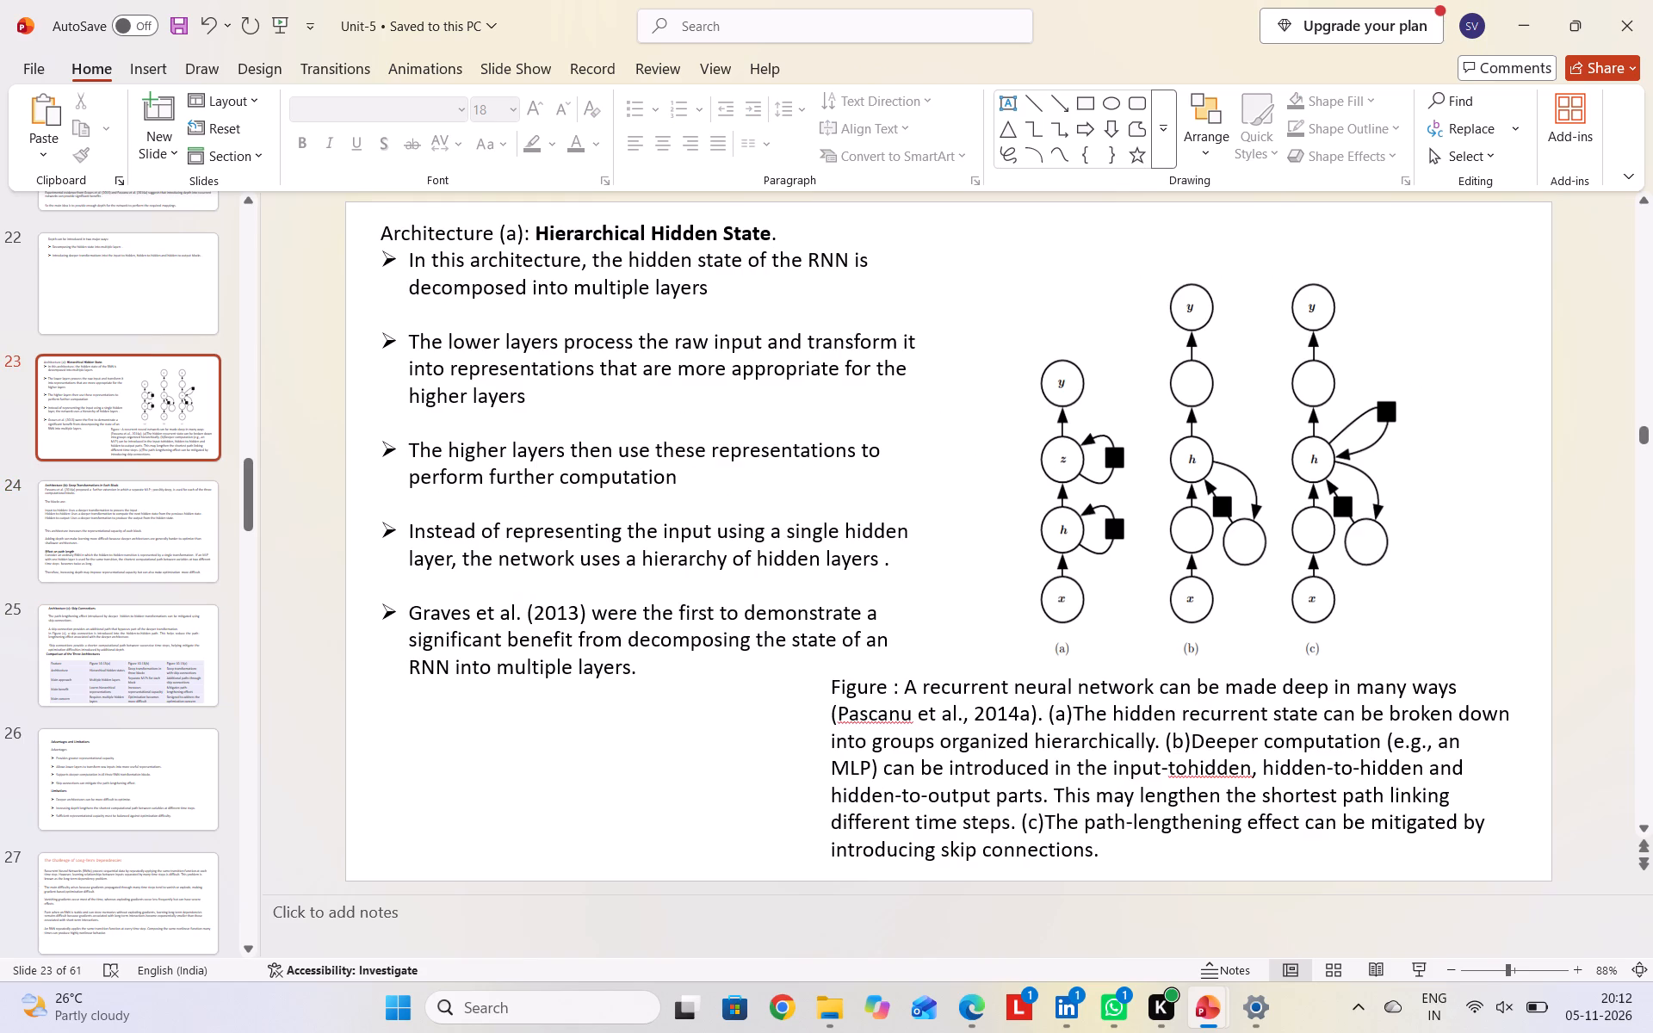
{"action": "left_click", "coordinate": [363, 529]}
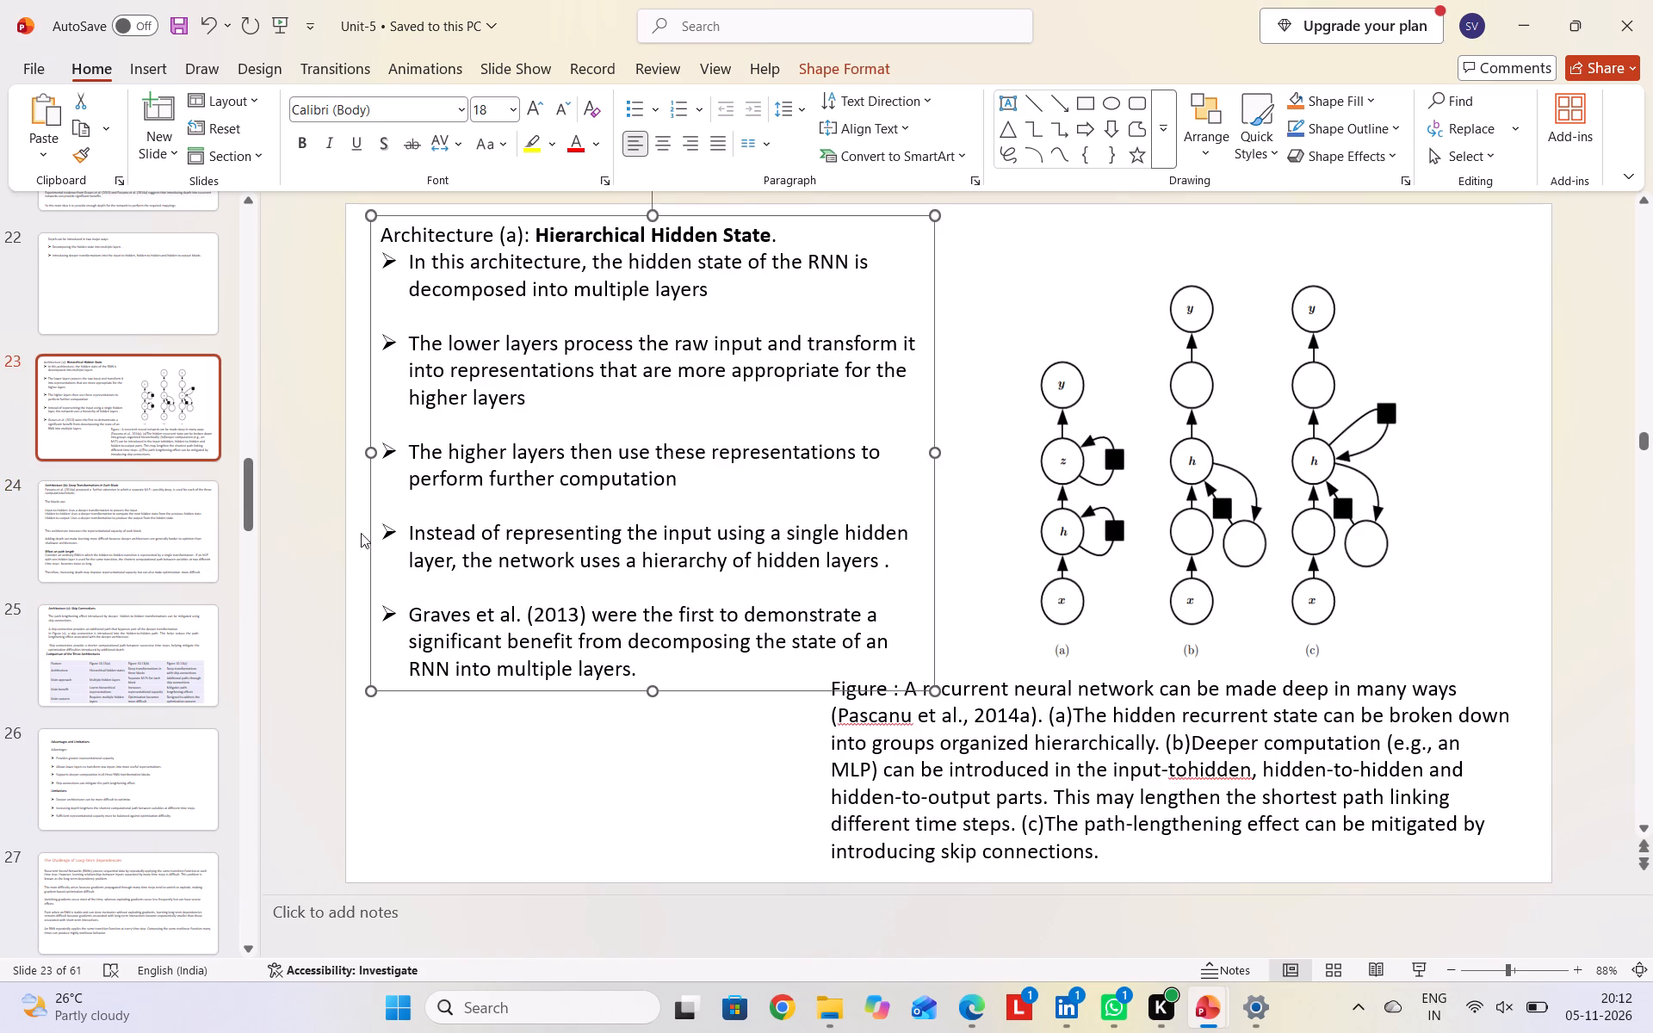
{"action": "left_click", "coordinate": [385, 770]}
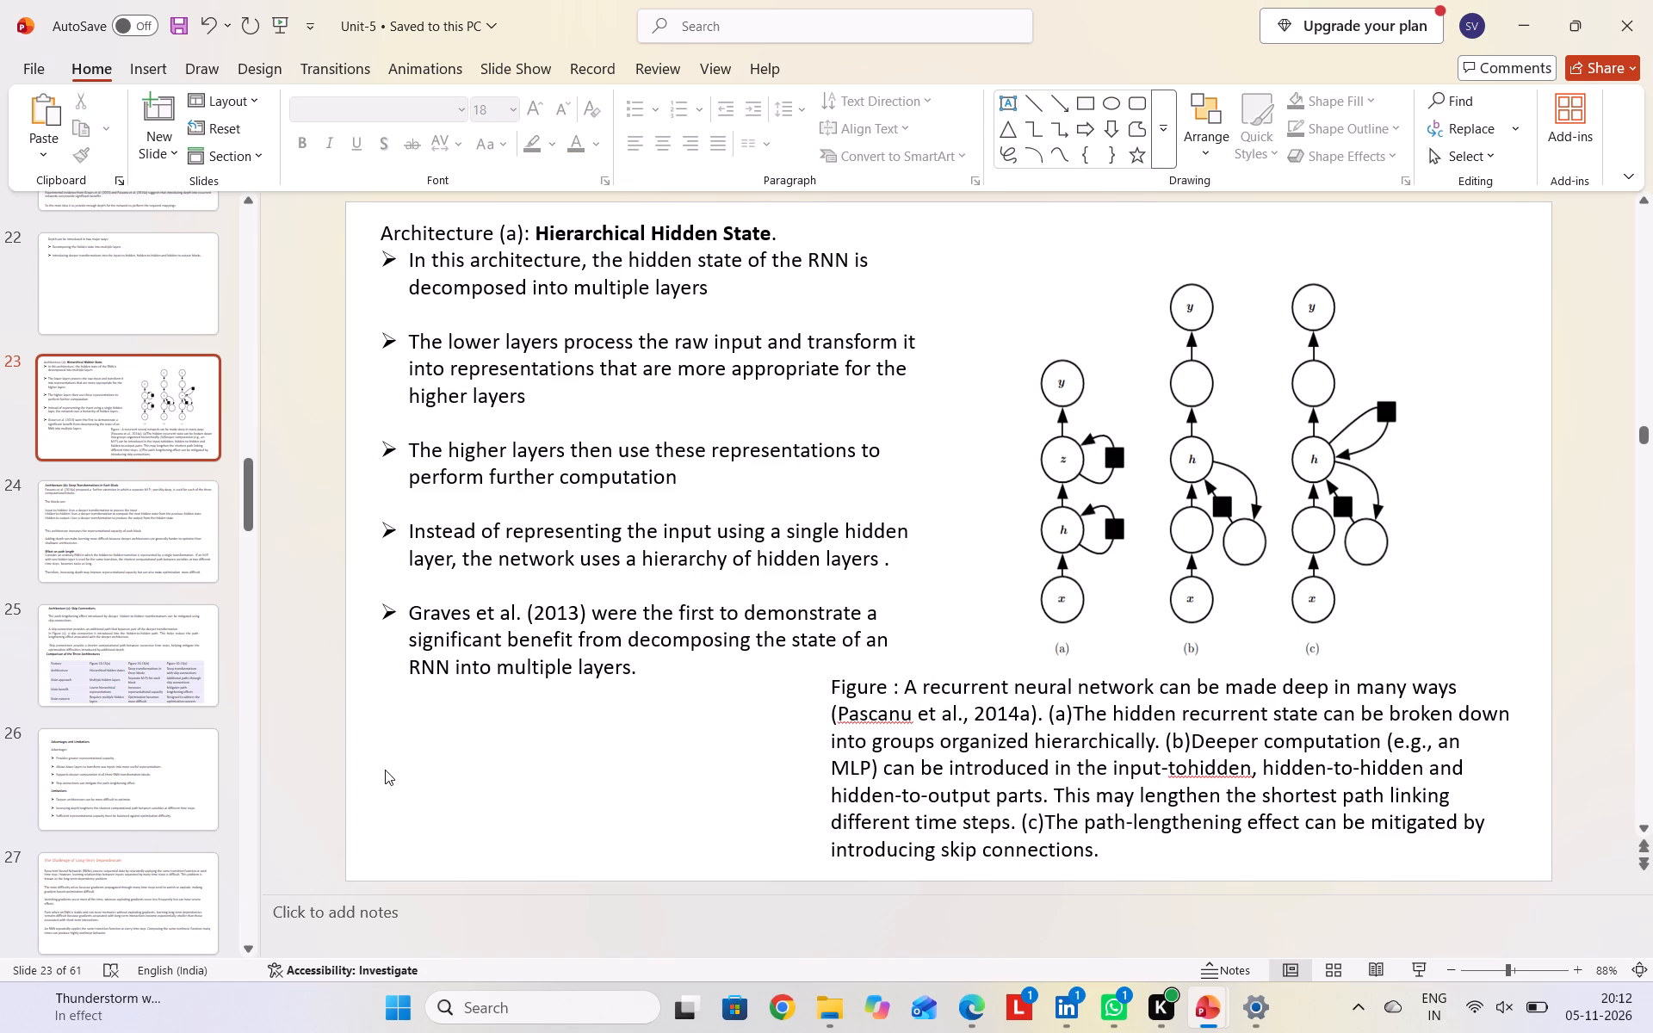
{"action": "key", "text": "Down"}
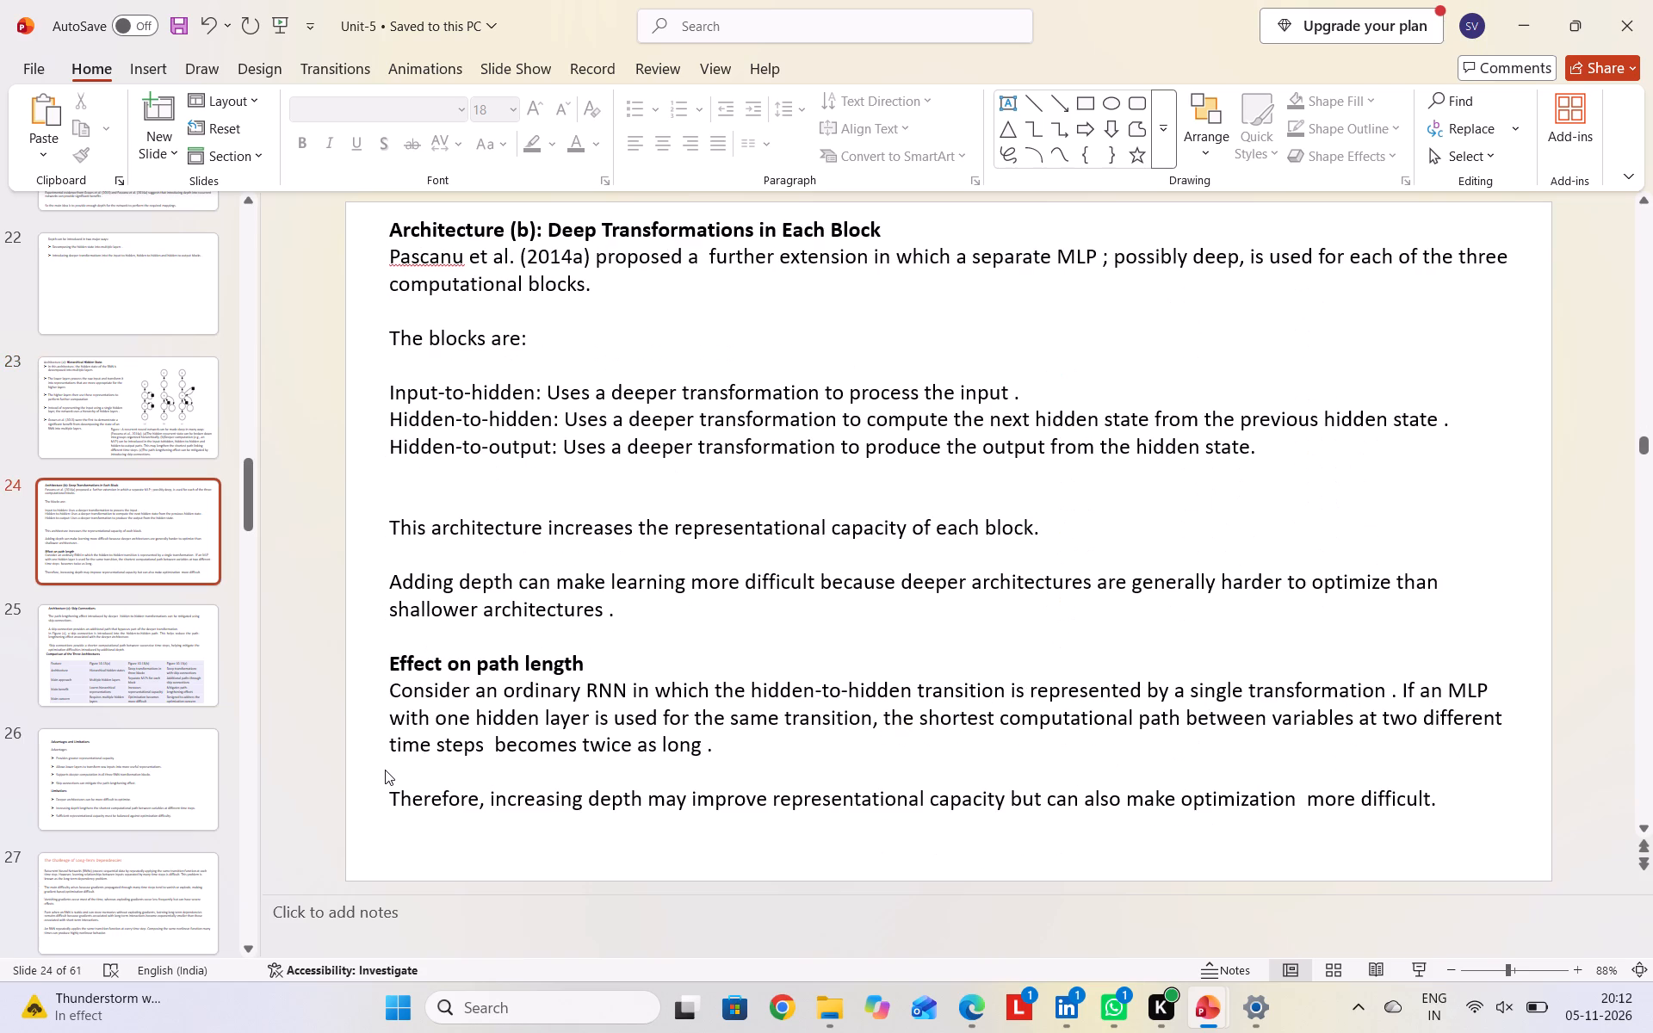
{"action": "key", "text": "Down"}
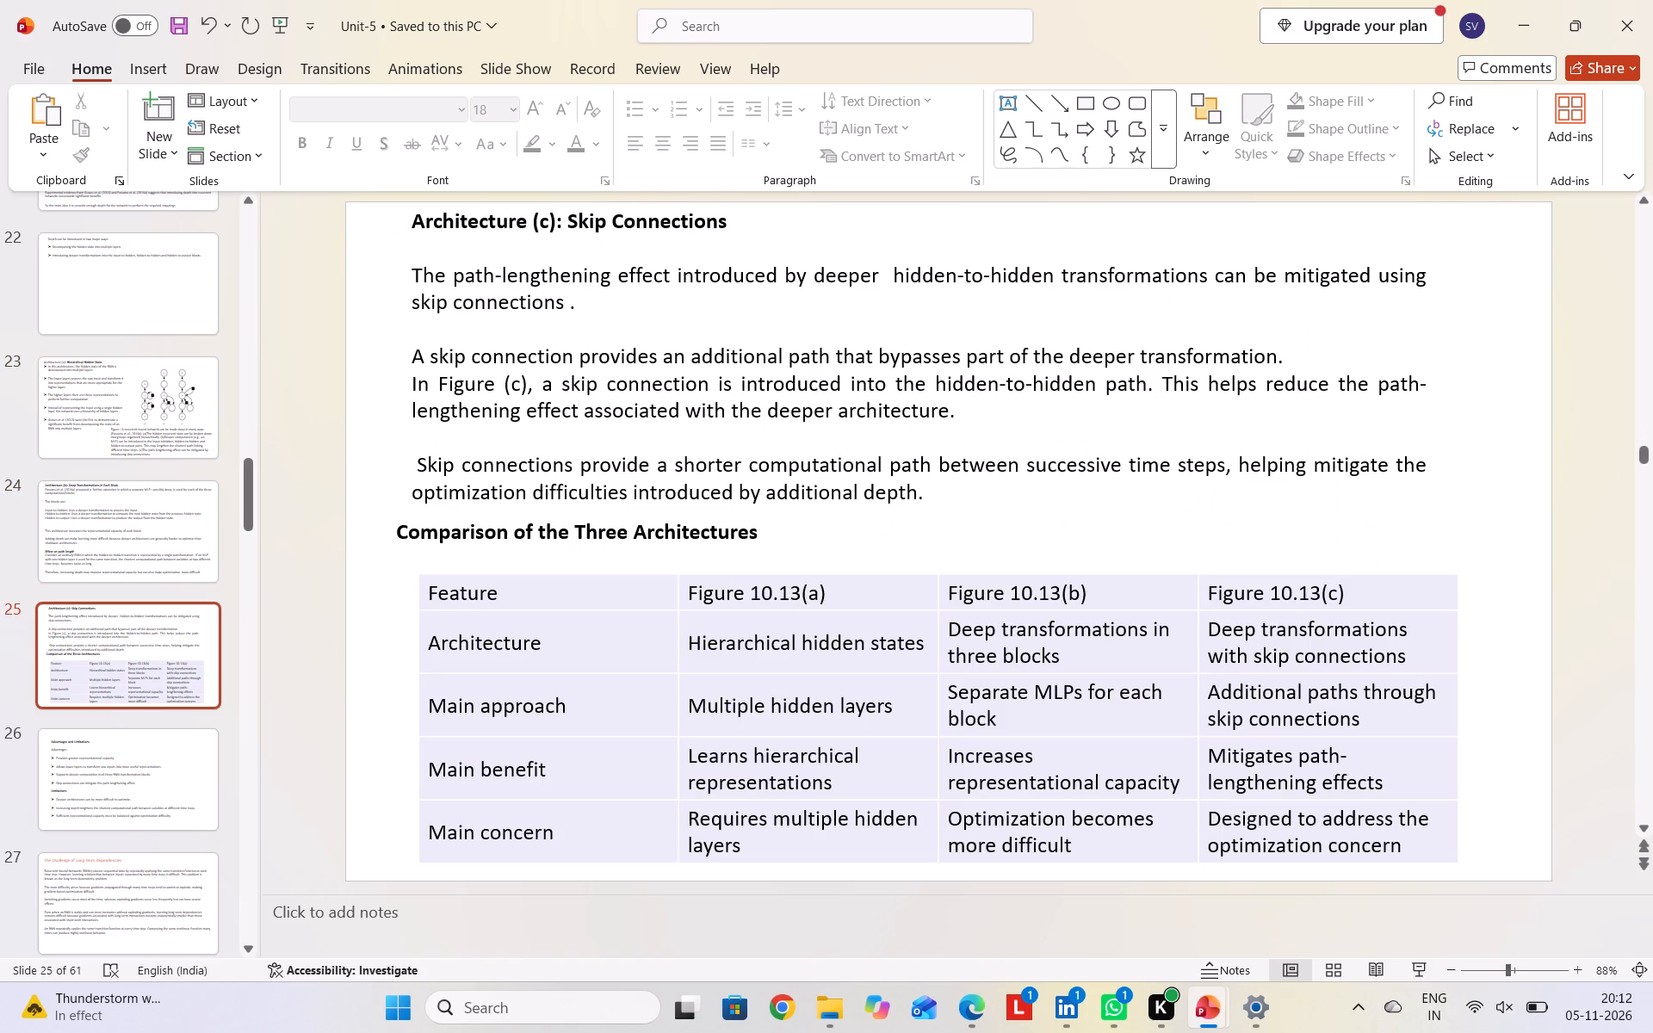
On slide 25, insert an extra space before "introduced into the hidden-to-hidden path" and before "provide a shorter computational path".
{"action": "left_click", "coordinate": [669, 466]}
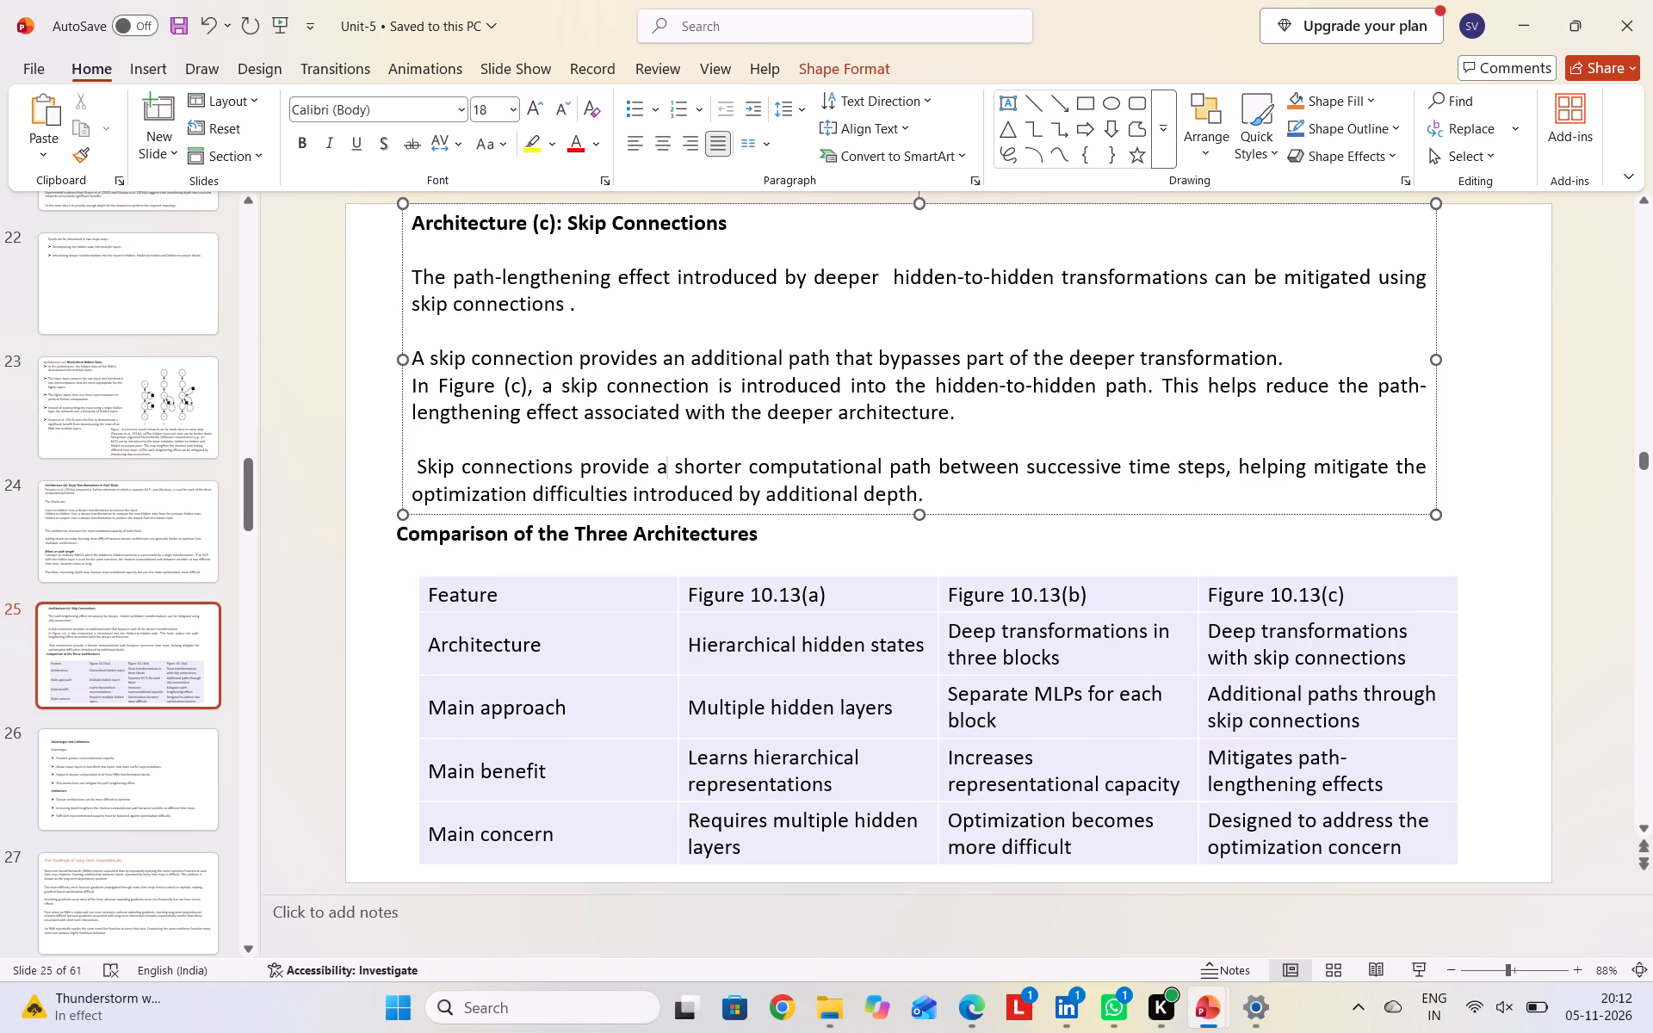
{"action": "left_click", "coordinate": [737, 388]}
{"action": "key", "text": "space"}
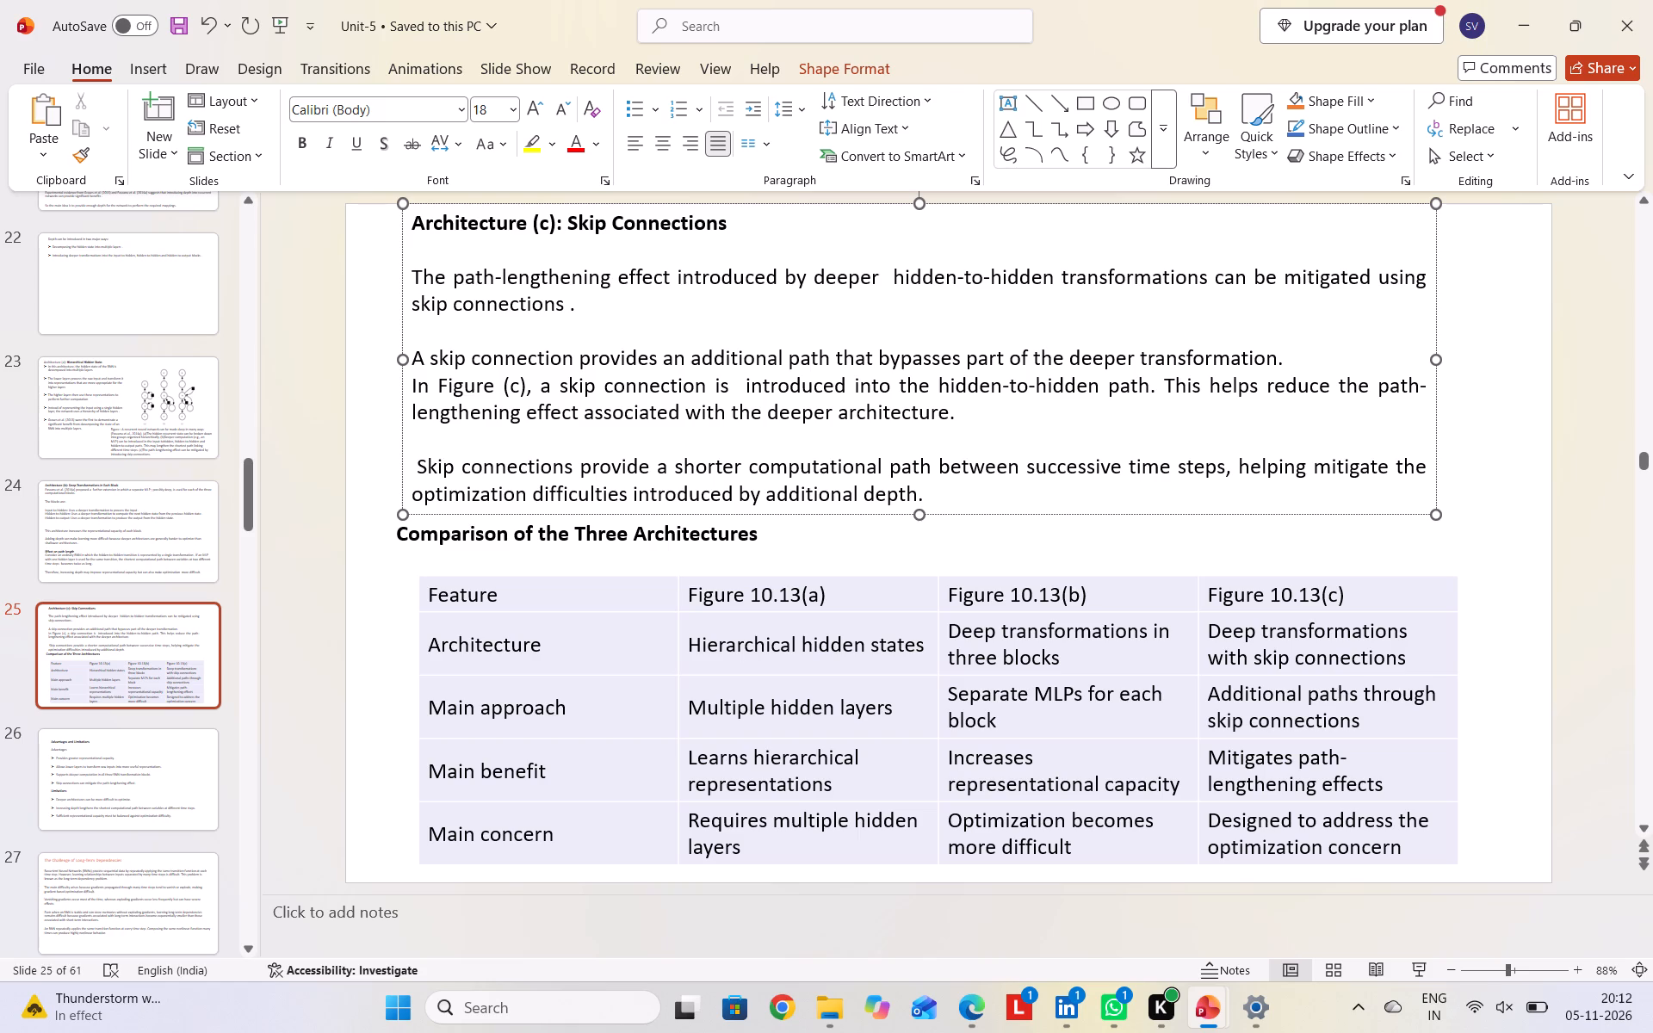
{"action": "left_click", "coordinate": [580, 467]}
{"action": "key", "text": "space"}
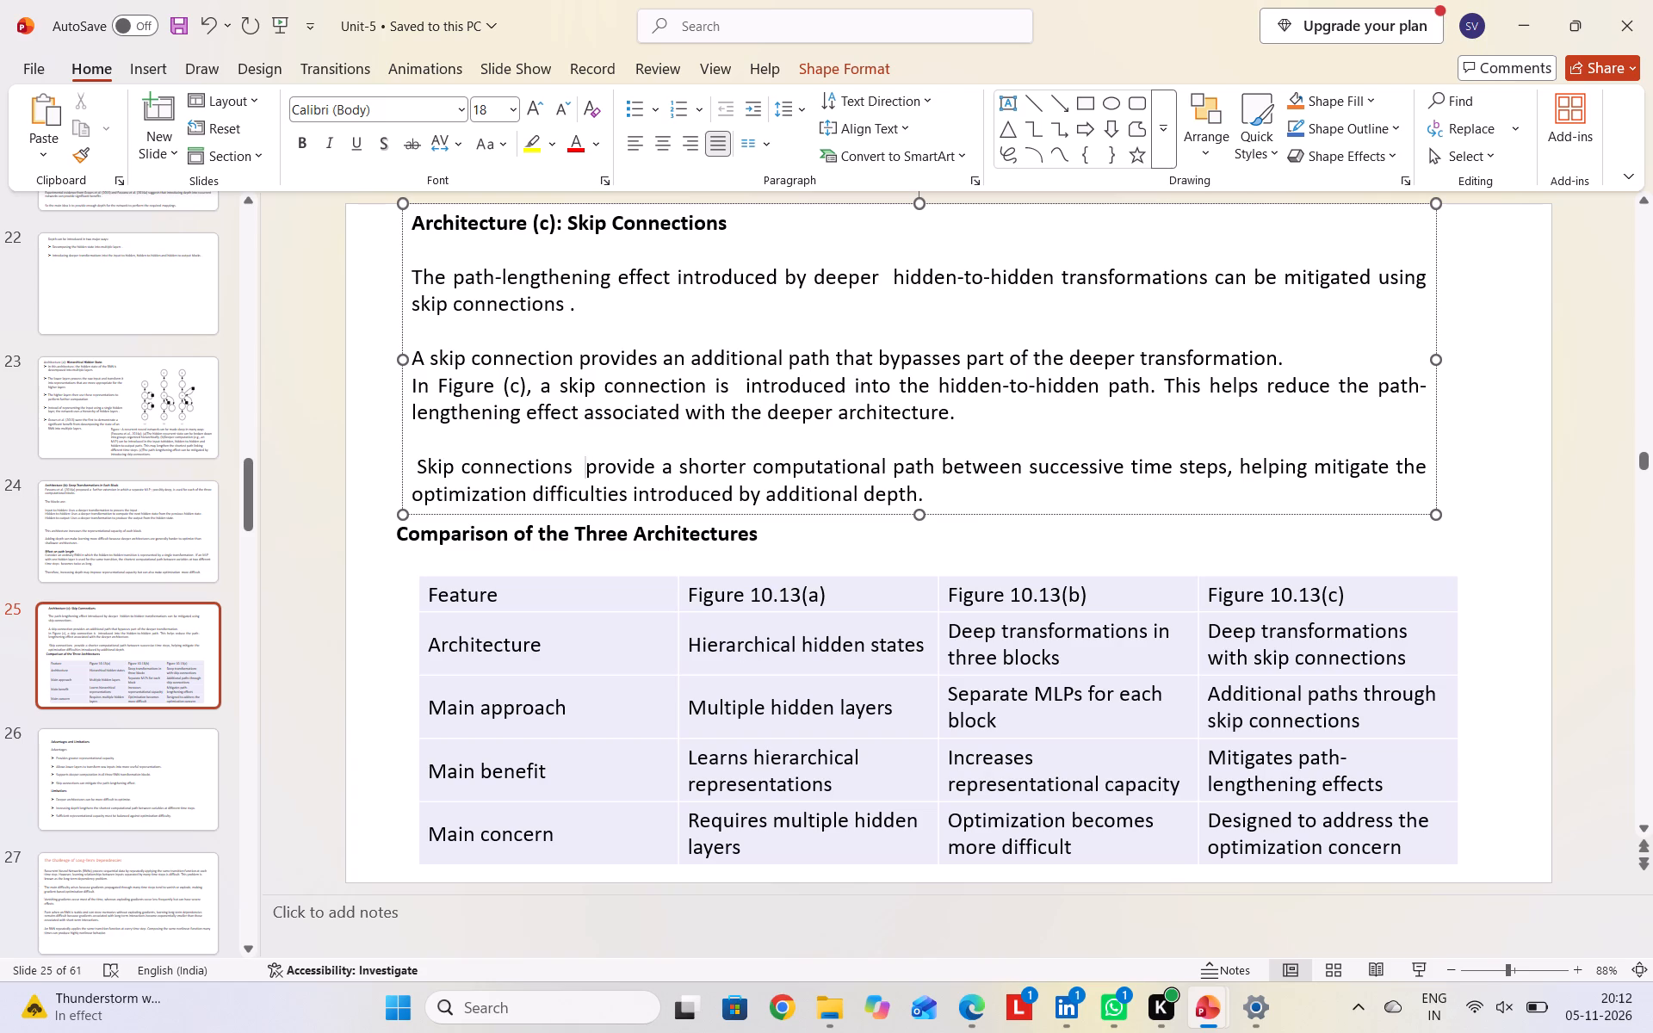
Replace the closing period after "additional depth" with a space.
{"action": "left_click", "coordinate": [919, 500]}
{"action": "key", "text": "space"}
{"action": "key", "text": "Right"}
{"action": "key", "text": "BackSpace"}
In the comparison table on slide 25, add a period after "Multiple hidden layers" in the Main approach row.
{"action": "left_click", "coordinate": [779, 730]}
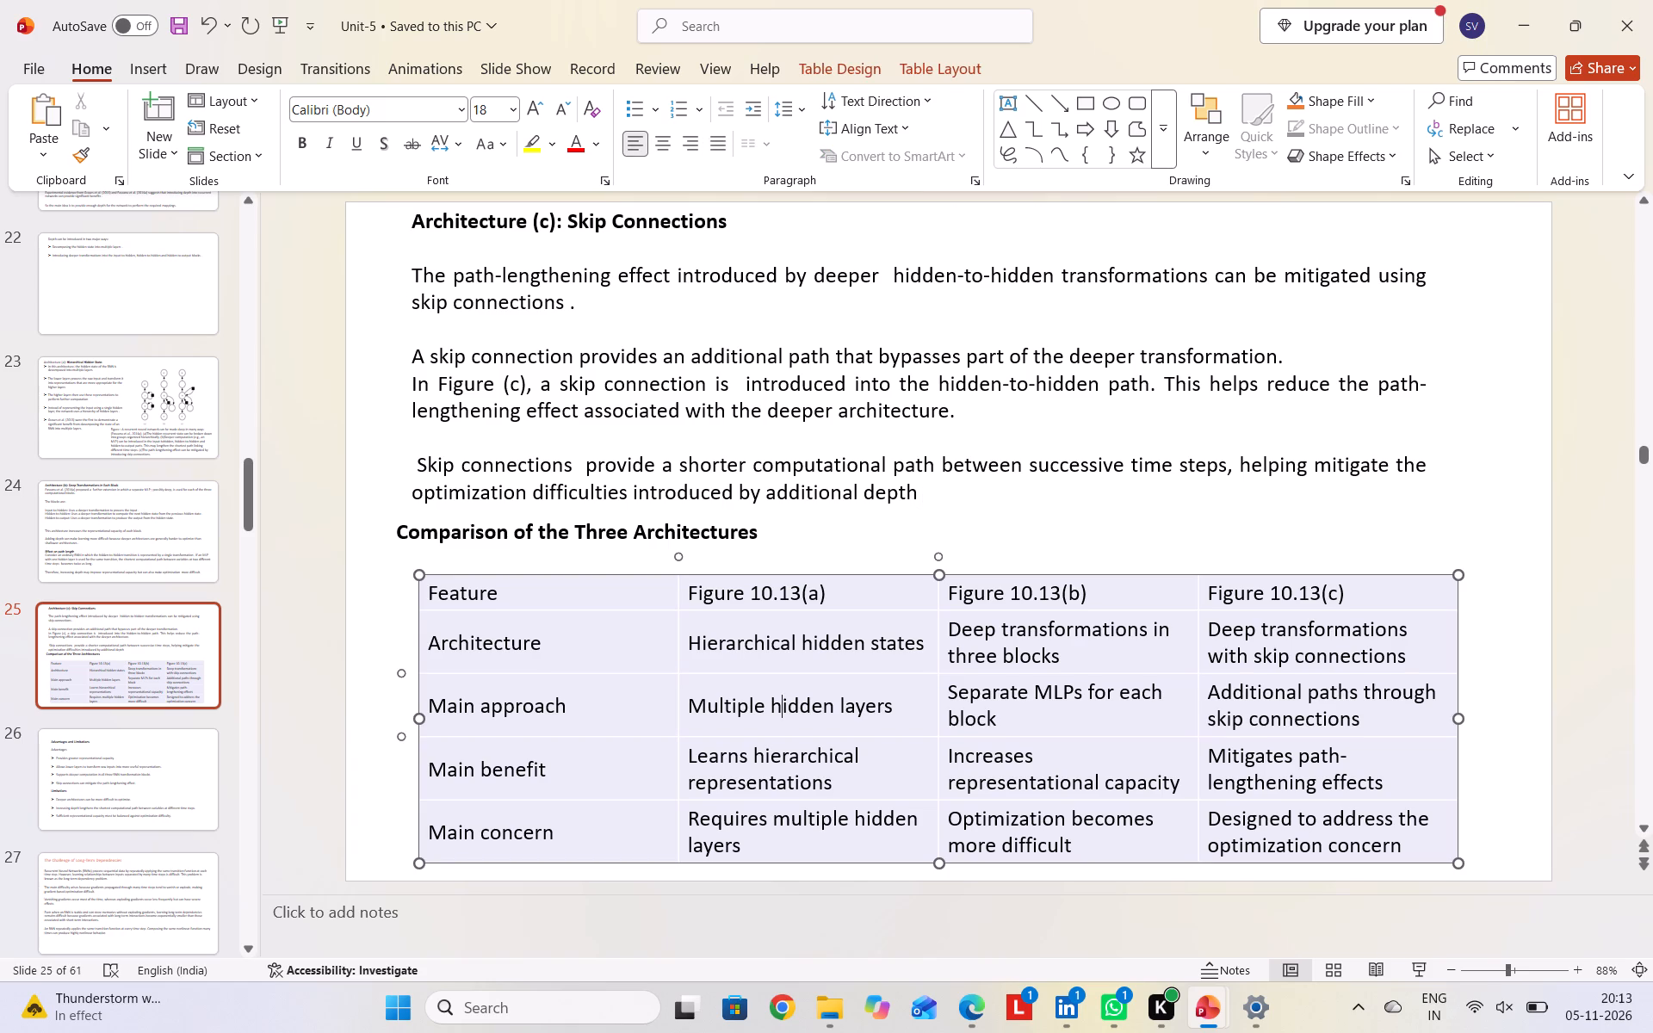
{"action": "left_click", "coordinate": [887, 712]}
{"action": "key", "text": "Right"}
{"action": "key", "text": "period"}
{"action": "left_click", "coordinate": [1070, 784]}
{"action": "left_click", "coordinate": [1313, 782]}
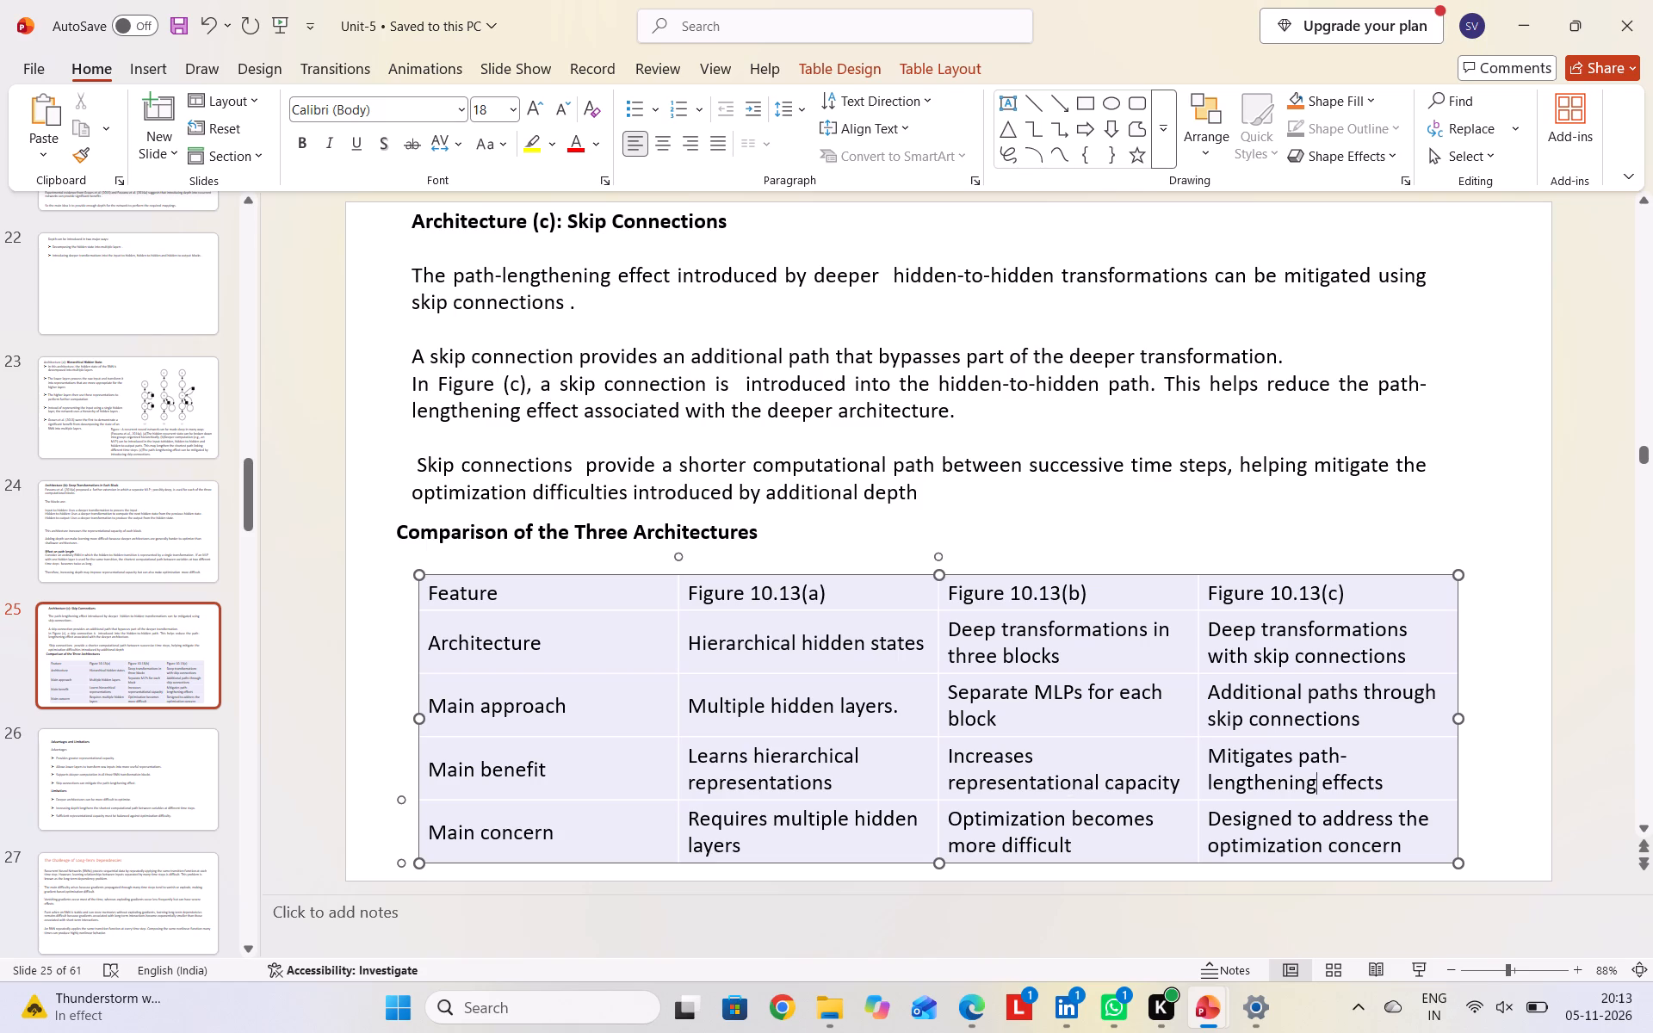
{"action": "left_click", "coordinate": [808, 821]}
Move on to slide 26 and insert a space before the closing period of the first three Advantages bullets.
{"action": "left_click", "coordinate": [364, 786]}
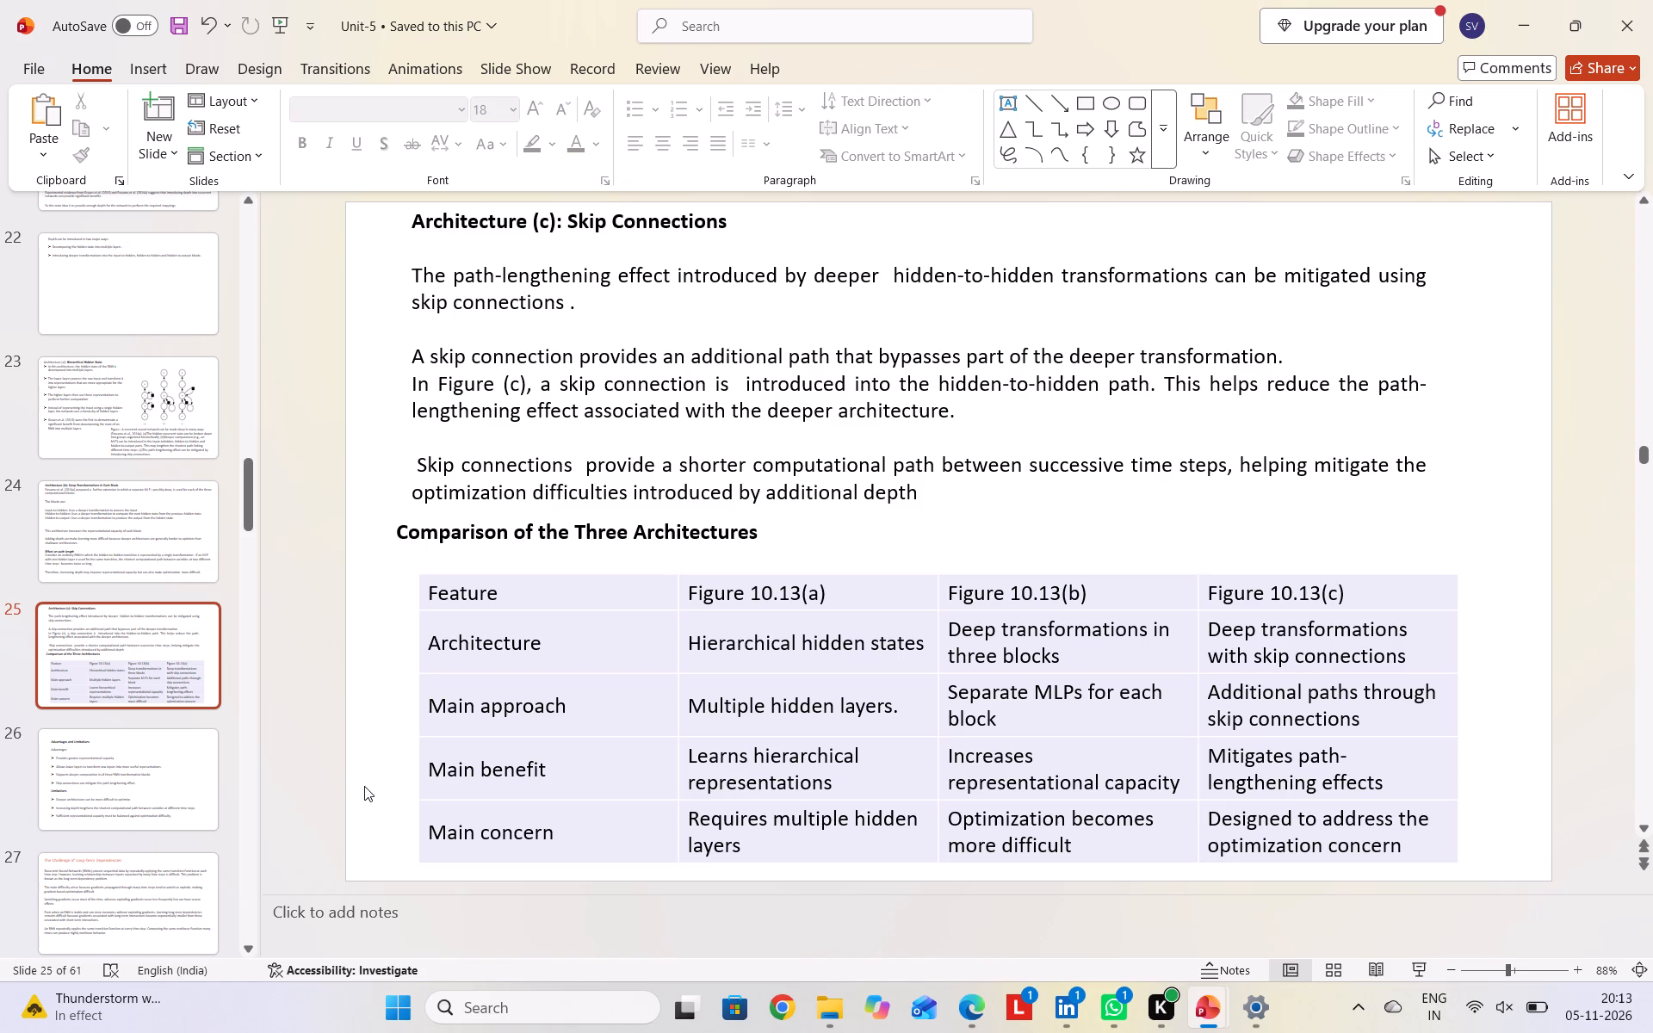
{"action": "key", "text": "Down"}
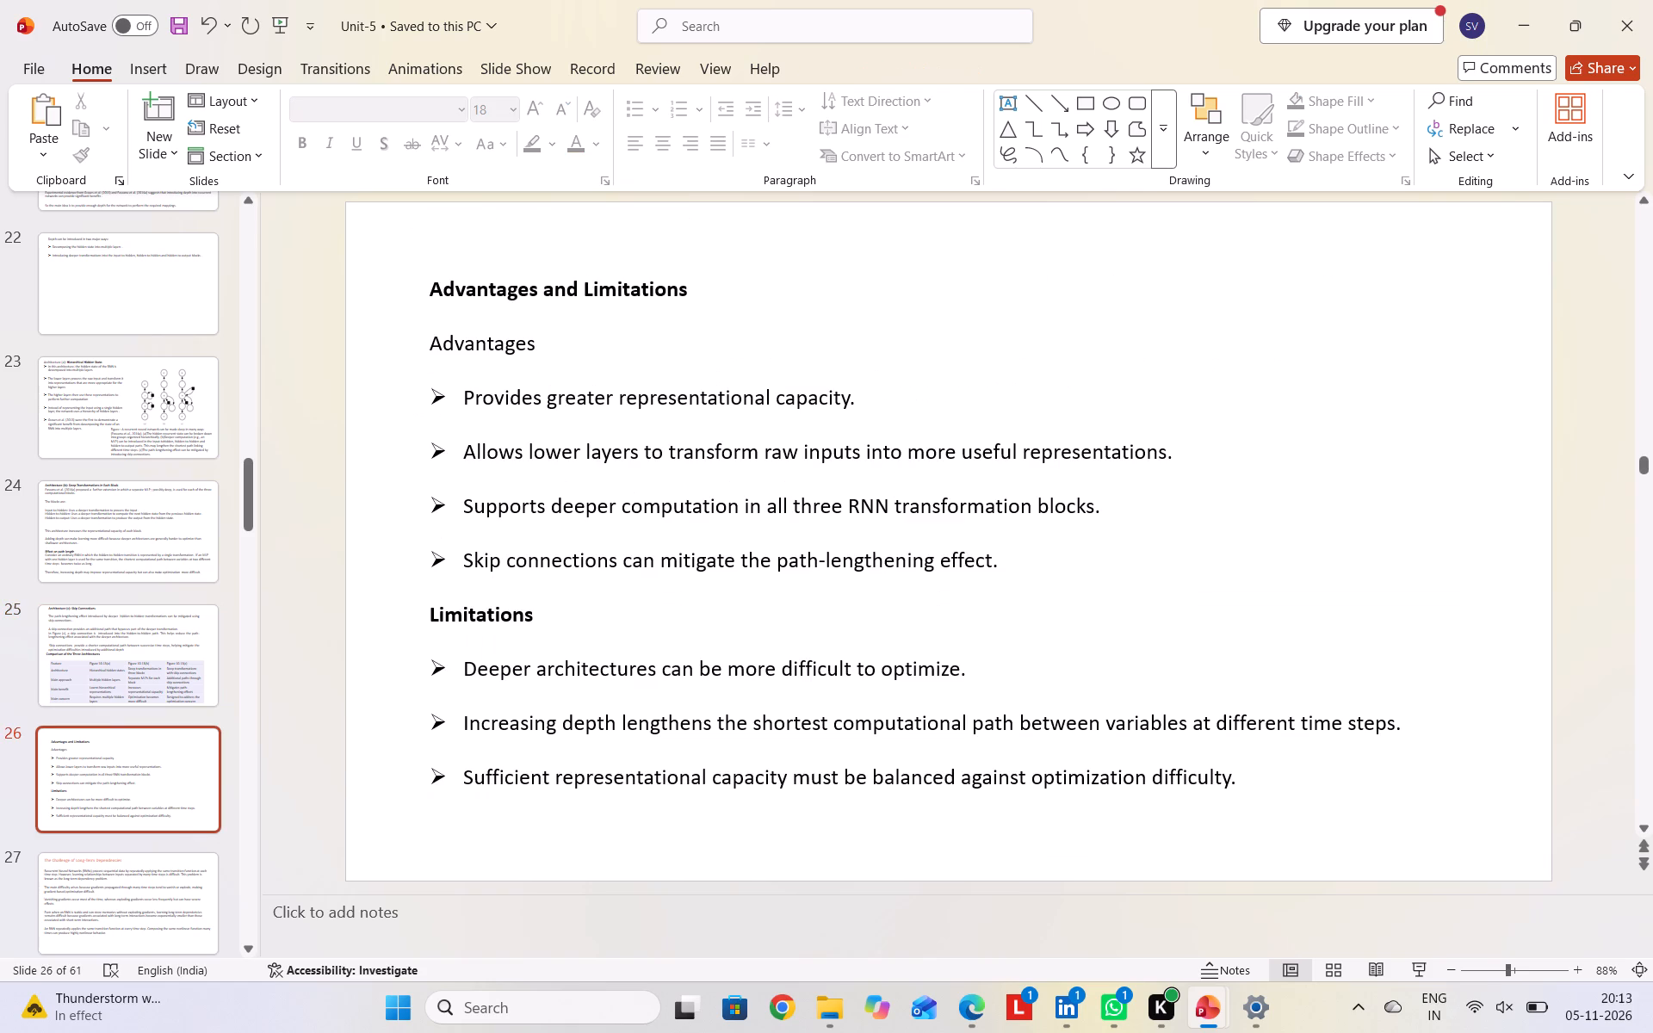
{"action": "left_click", "coordinate": [657, 518]}
{"action": "left_click", "coordinate": [879, 388]}
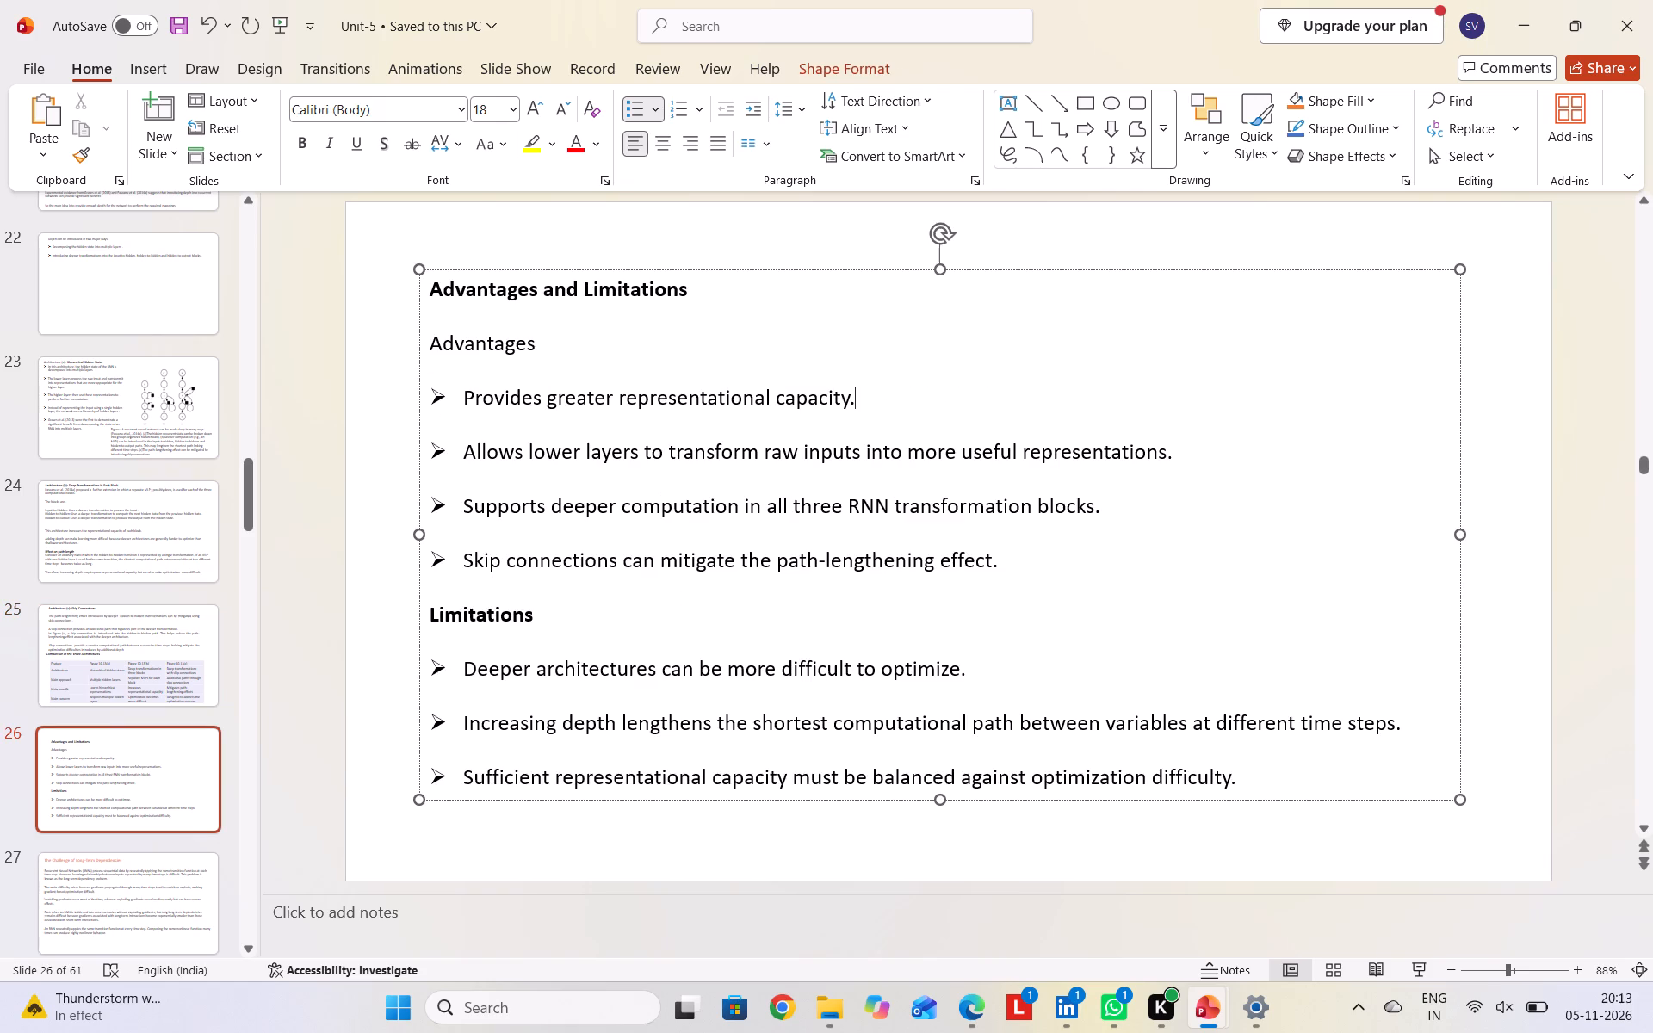
{"action": "key", "text": "Left"}
{"action": "key", "text": "space"}
{"action": "left_click", "coordinate": [1217, 467]}
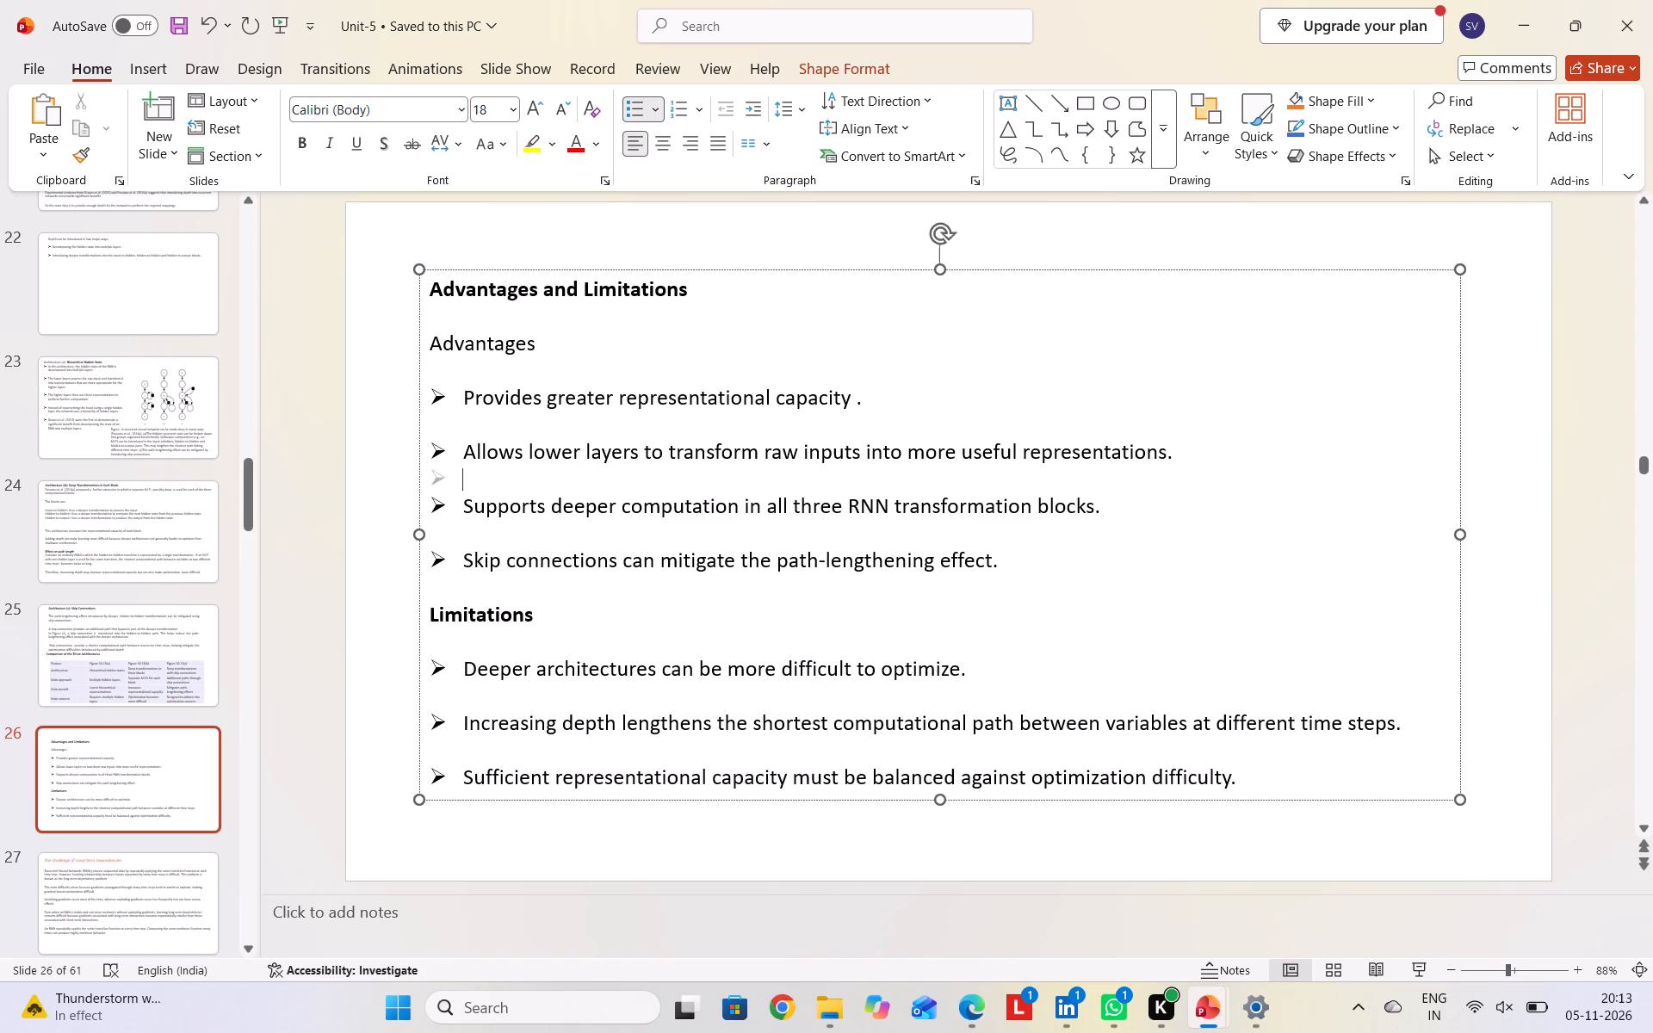
{"action": "left_click", "coordinate": [1198, 450]}
{"action": "key", "text": "Left"}
{"action": "key", "text": "space"}
{"action": "left_click", "coordinate": [1140, 506]}
{"action": "key", "text": "Left"}
{"action": "key", "text": "space"}
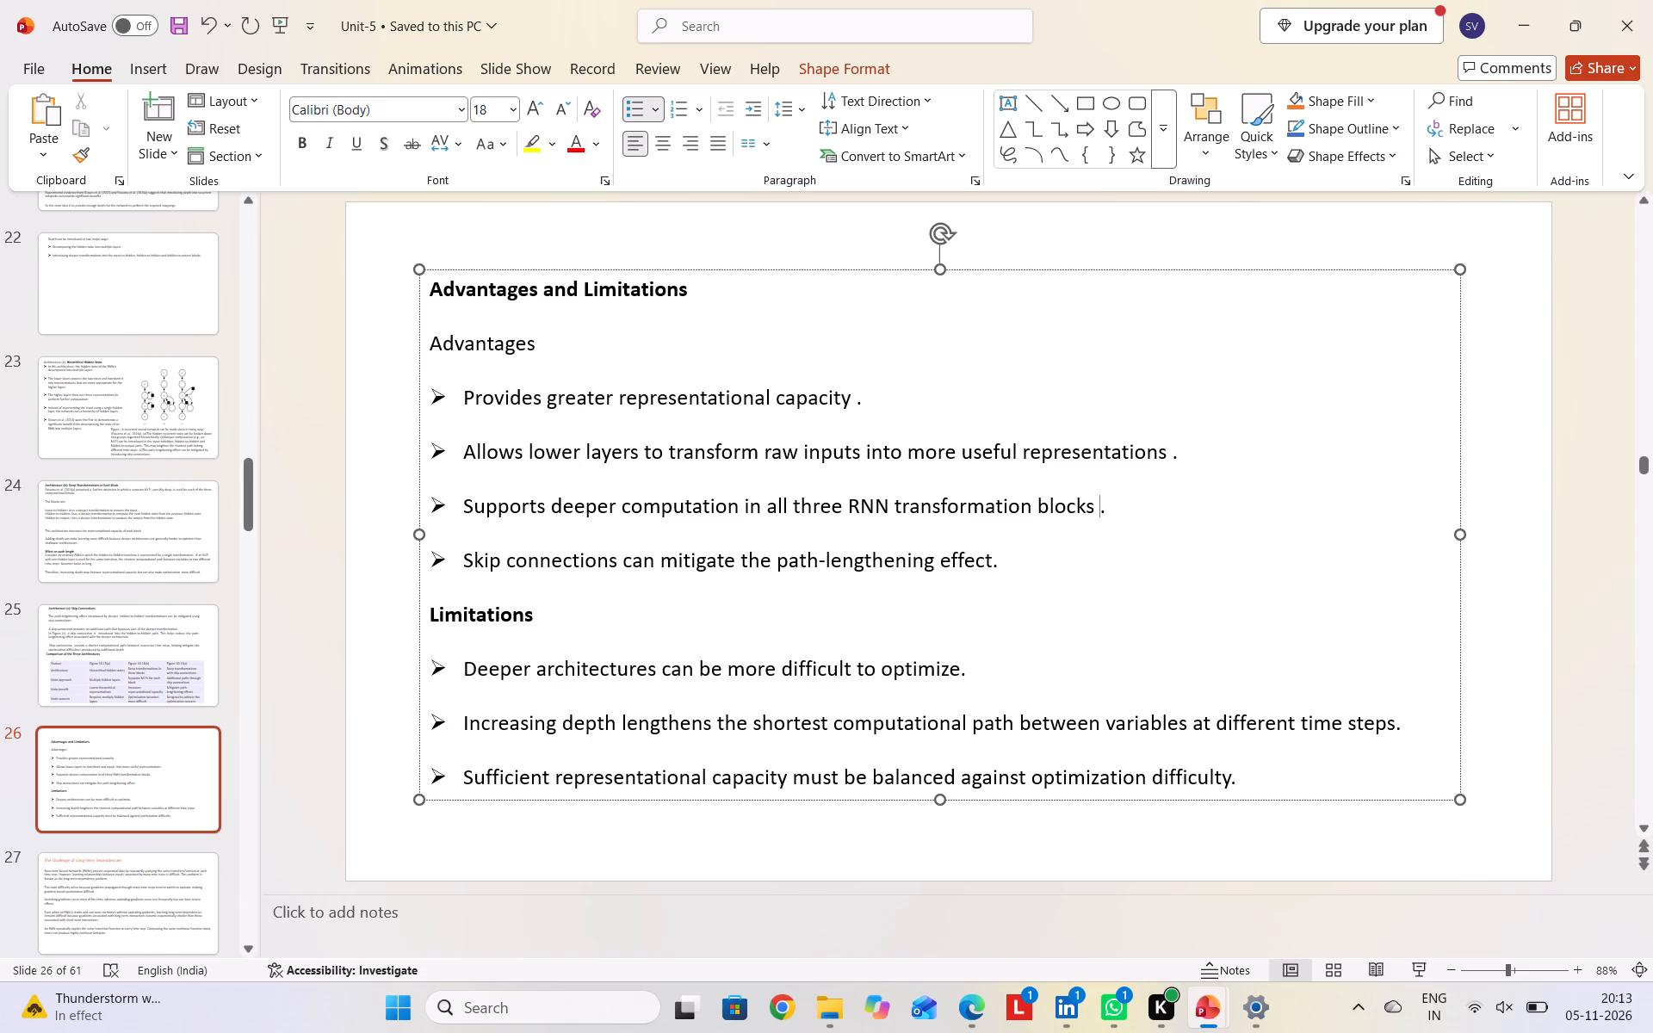
Insert a space before the closing period of each of the three Limitations bullets on slide 26.
{"action": "left_click", "coordinate": [969, 666]}
{"action": "key", "text": "Left"}
{"action": "key", "text": "space"}
{"action": "left_click", "coordinate": [1436, 733]}
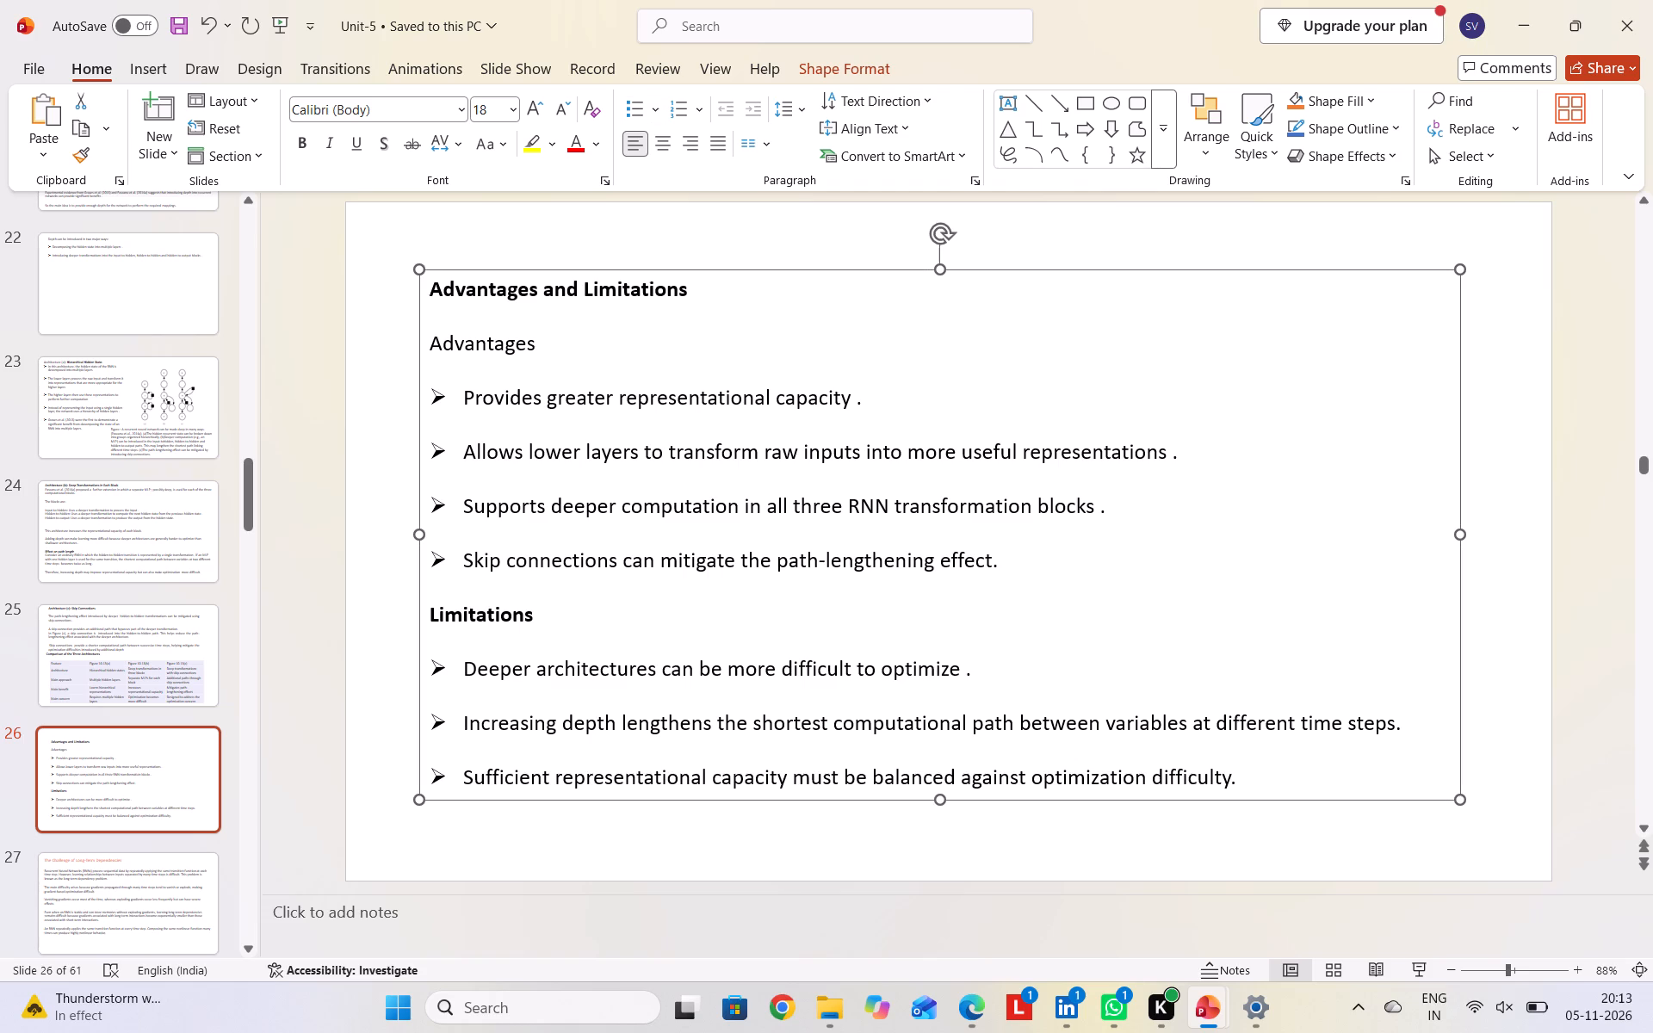
{"action": "left_click", "coordinate": [1420, 724]}
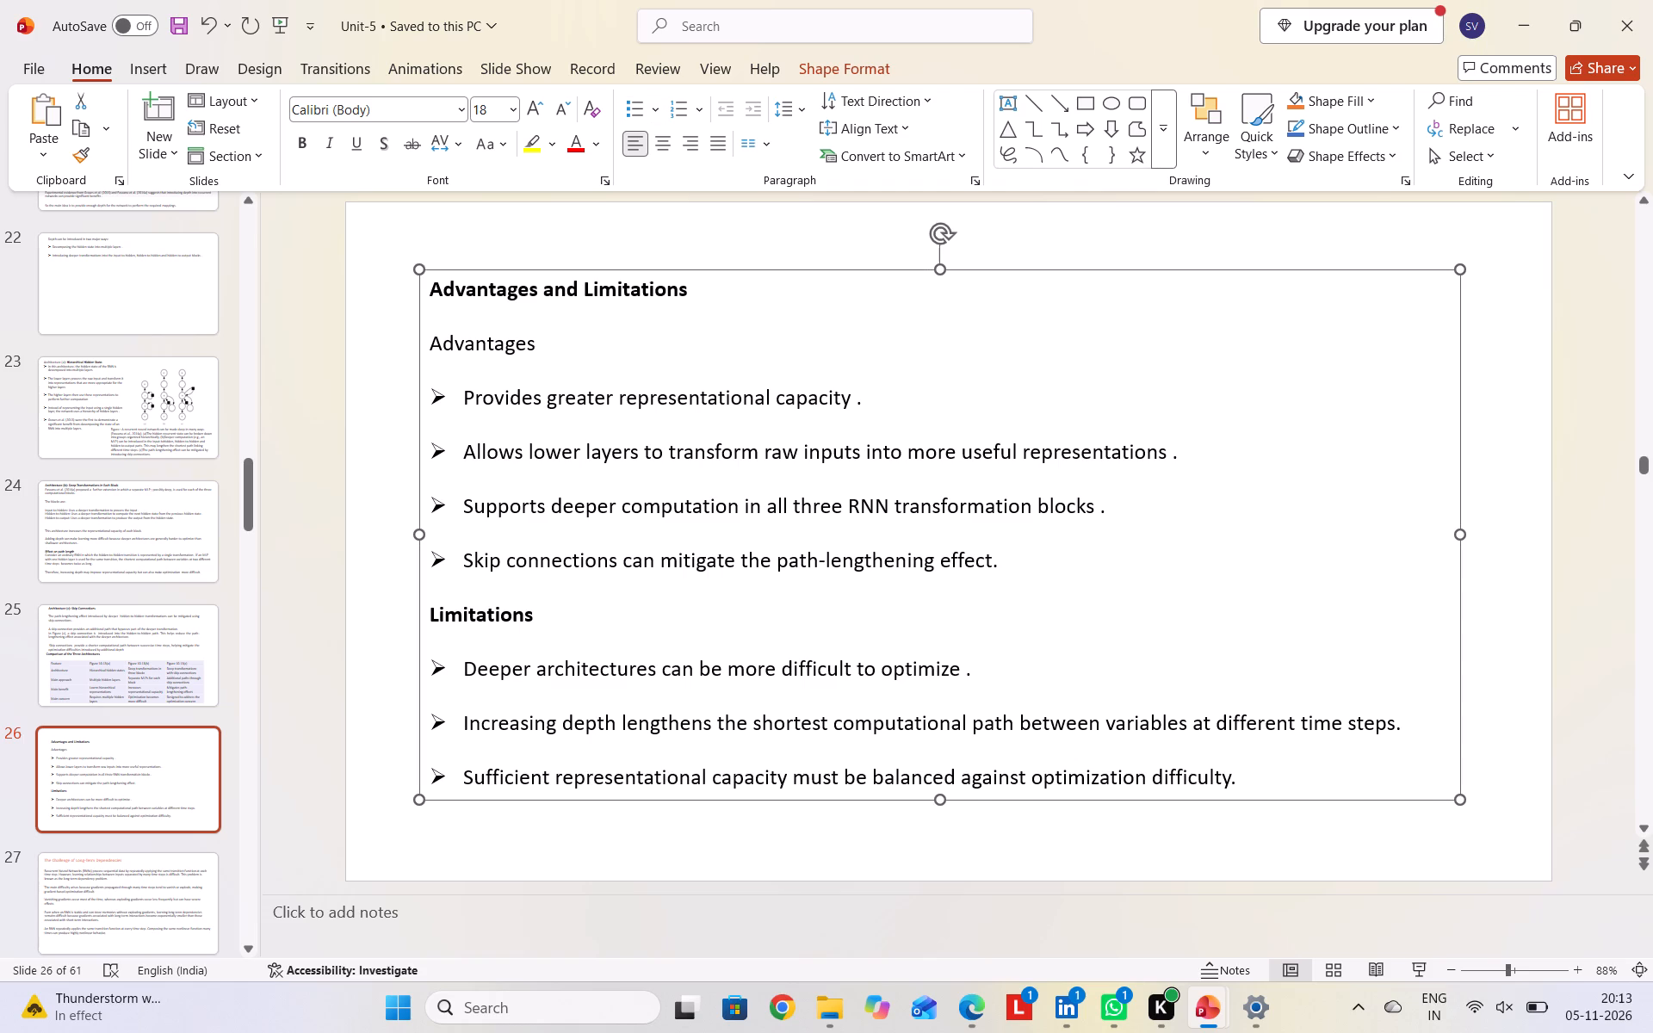
{"action": "left_click", "coordinate": [1393, 722]}
{"action": "key", "text": "space"}
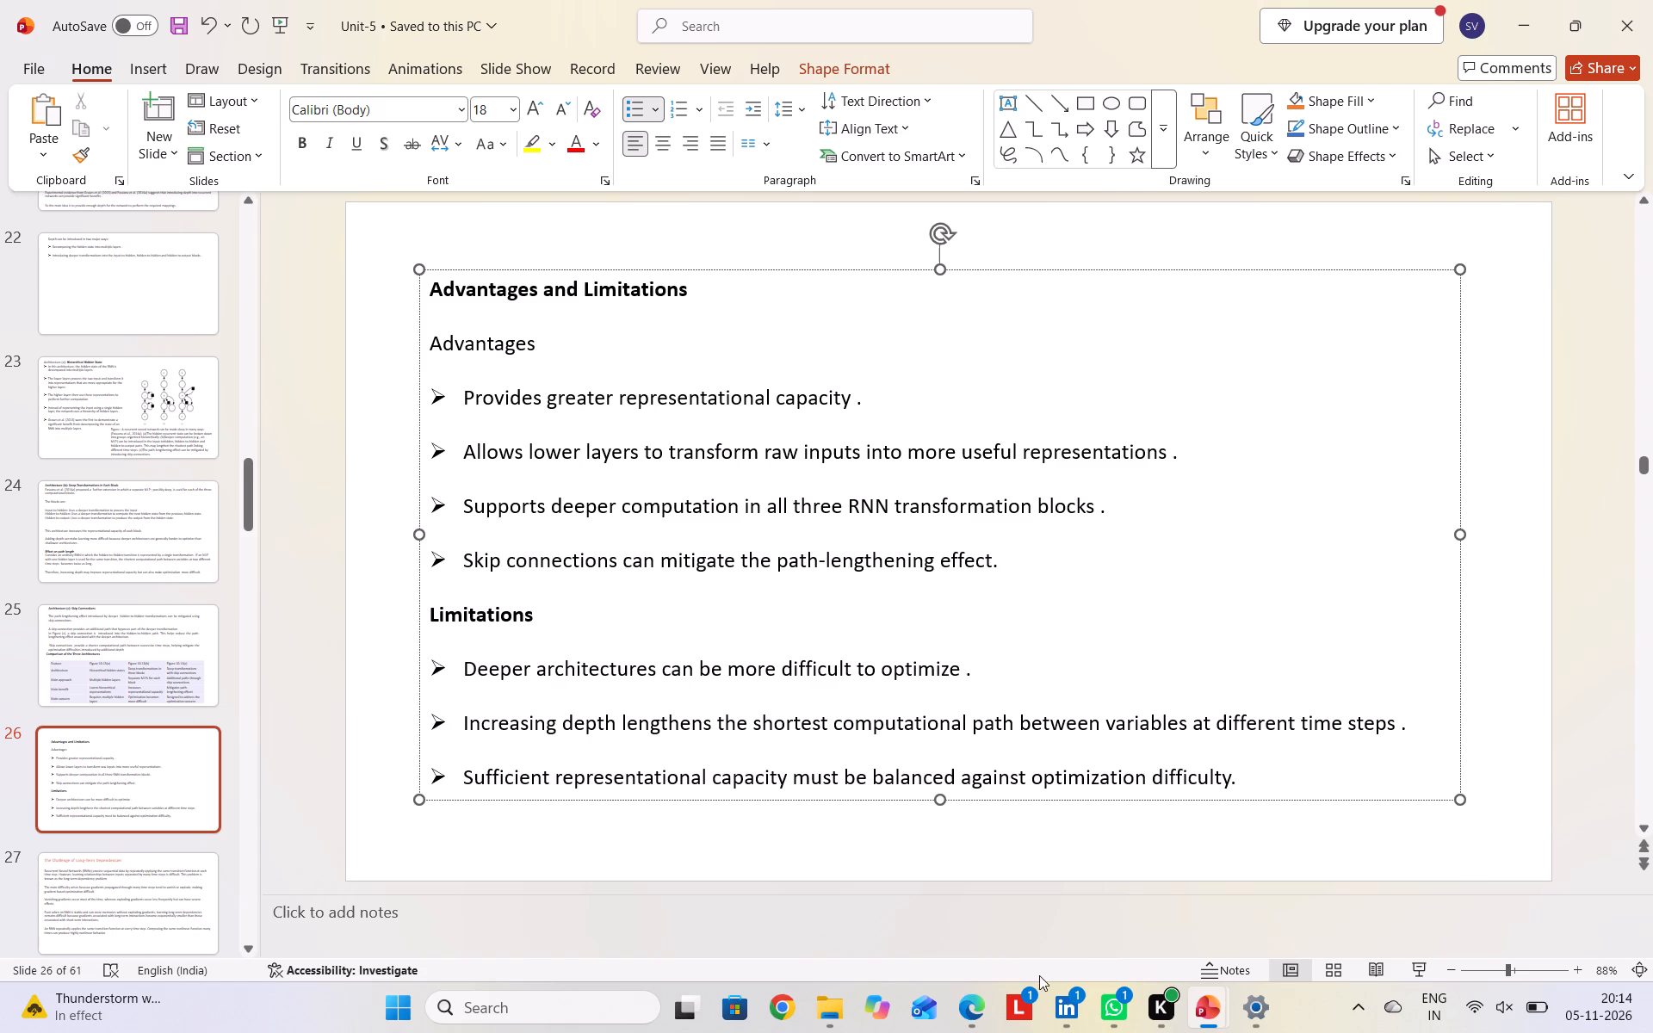
{"action": "left_click", "coordinate": [1231, 782]}
{"action": "key", "text": "space"}
Move on to slide 27, The Challenge of Long-Term Dependencies, and insert an extra space after "(RNNs)".
{"action": "left_click", "coordinate": [901, 831]}
{"action": "key", "text": "Down"}
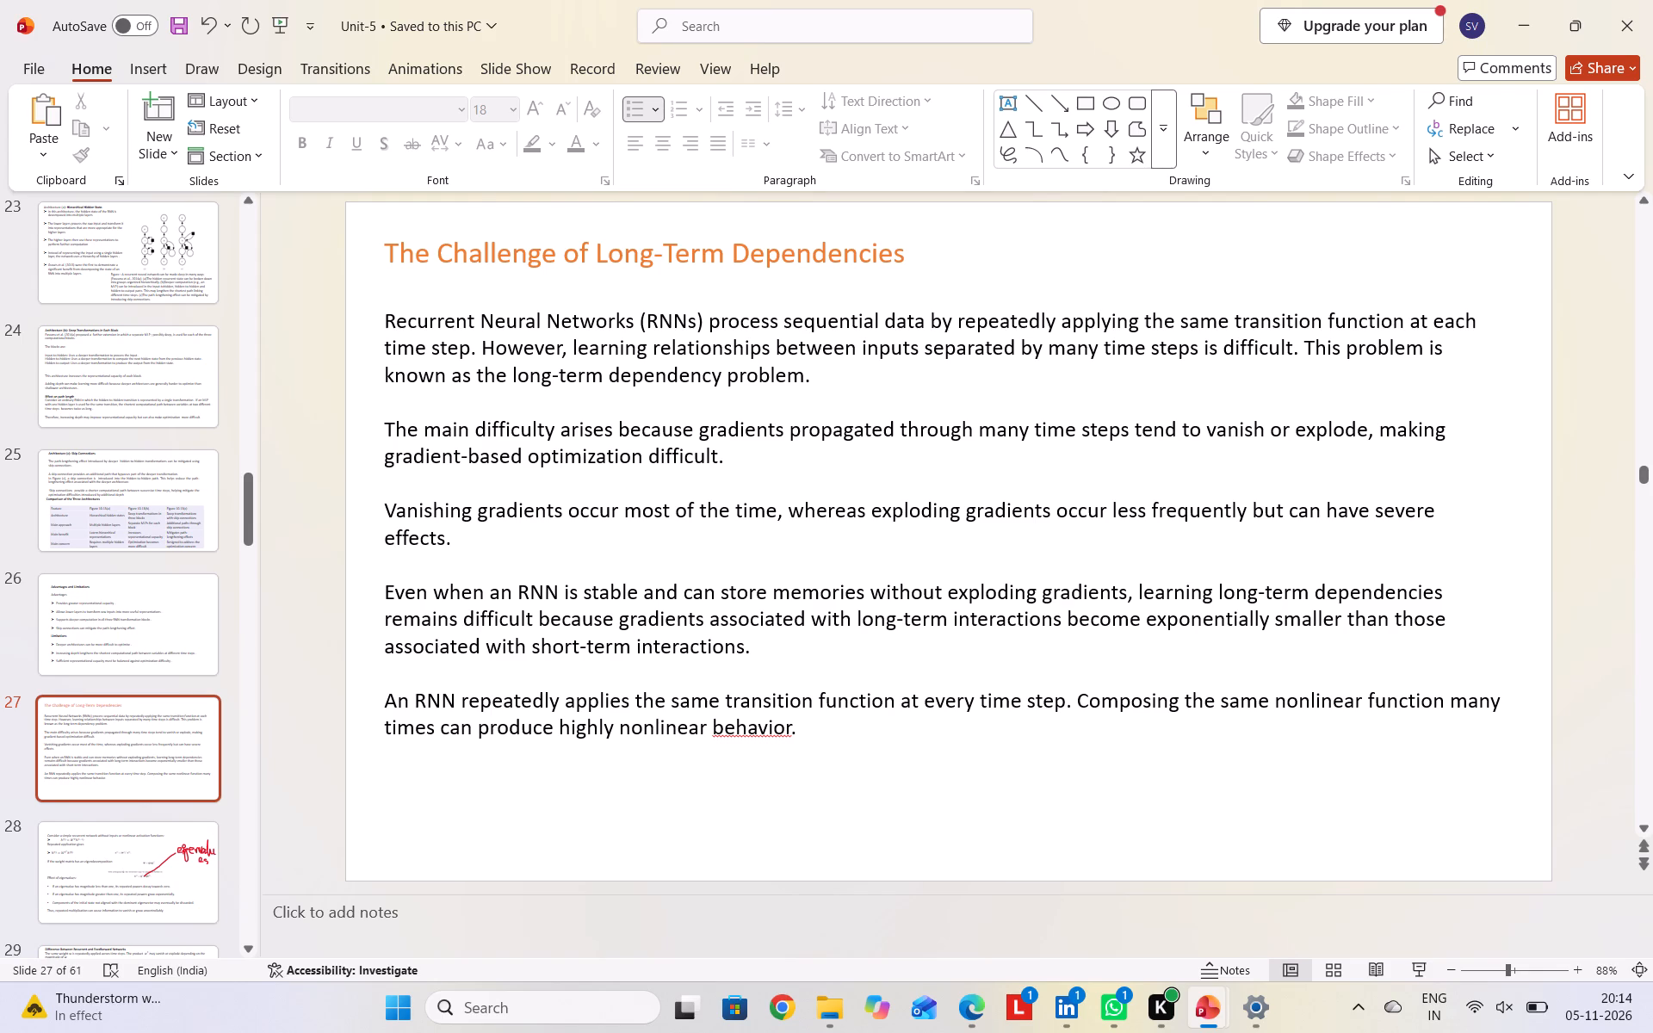
{"action": "left_click", "coordinate": [793, 404]}
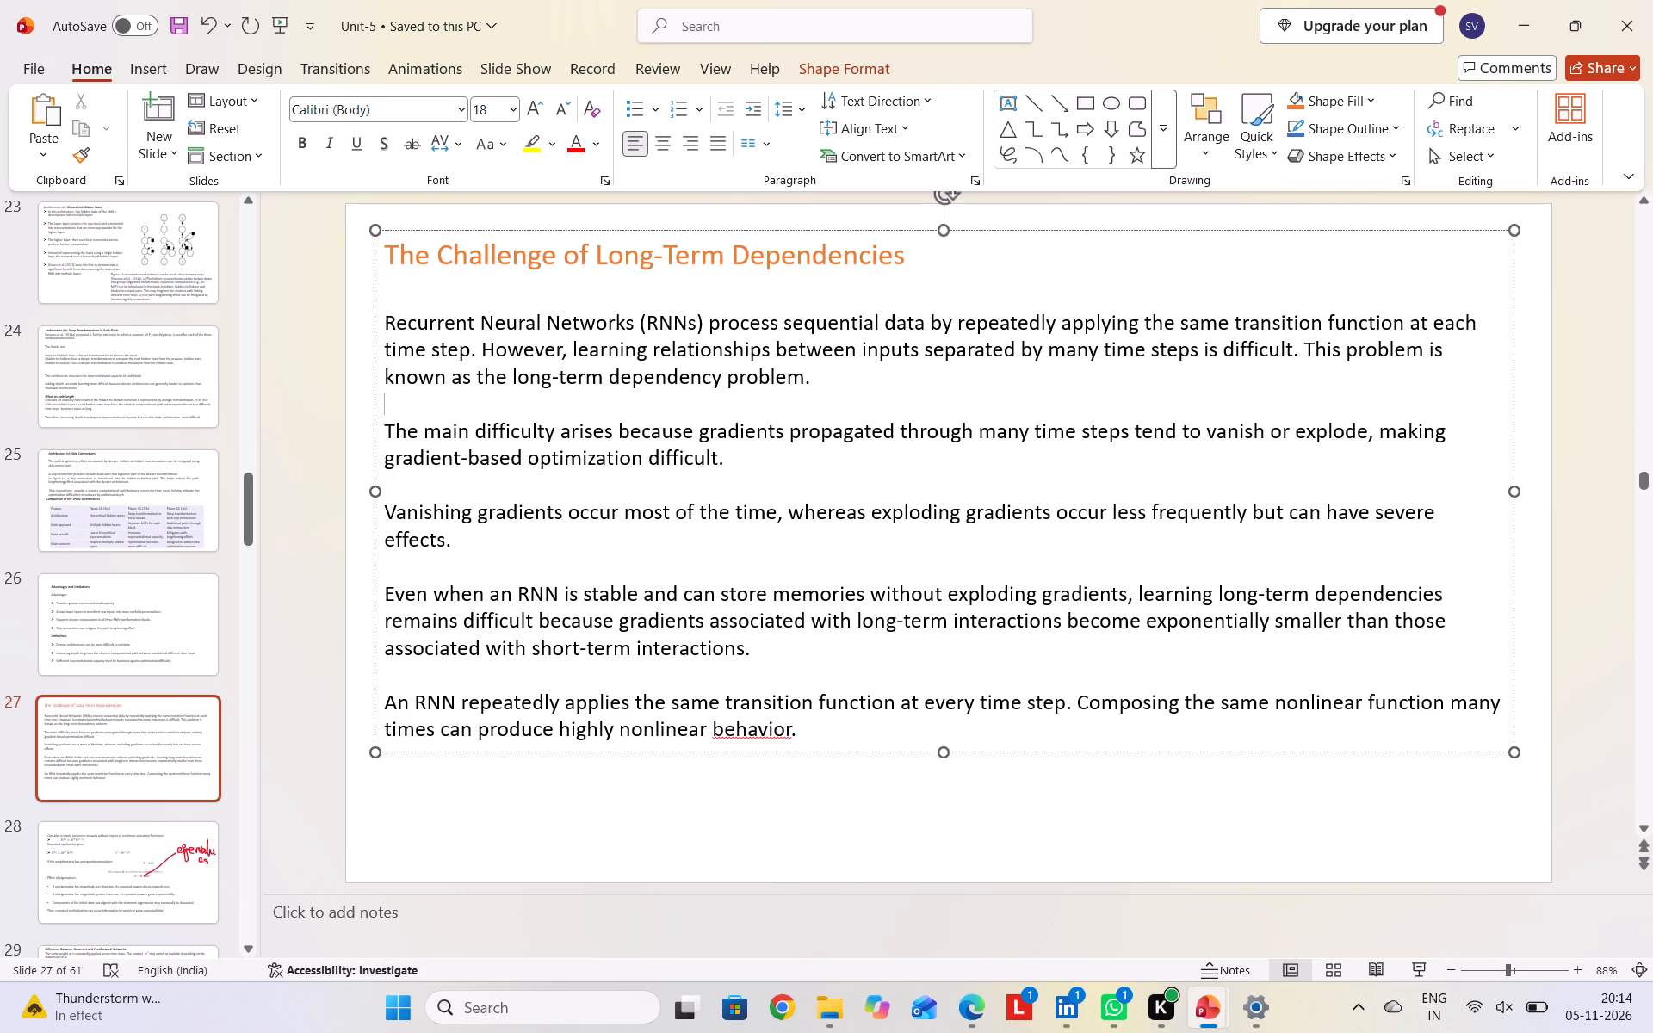
{"action": "left_click", "coordinate": [703, 319]}
{"action": "key", "text": "space"}
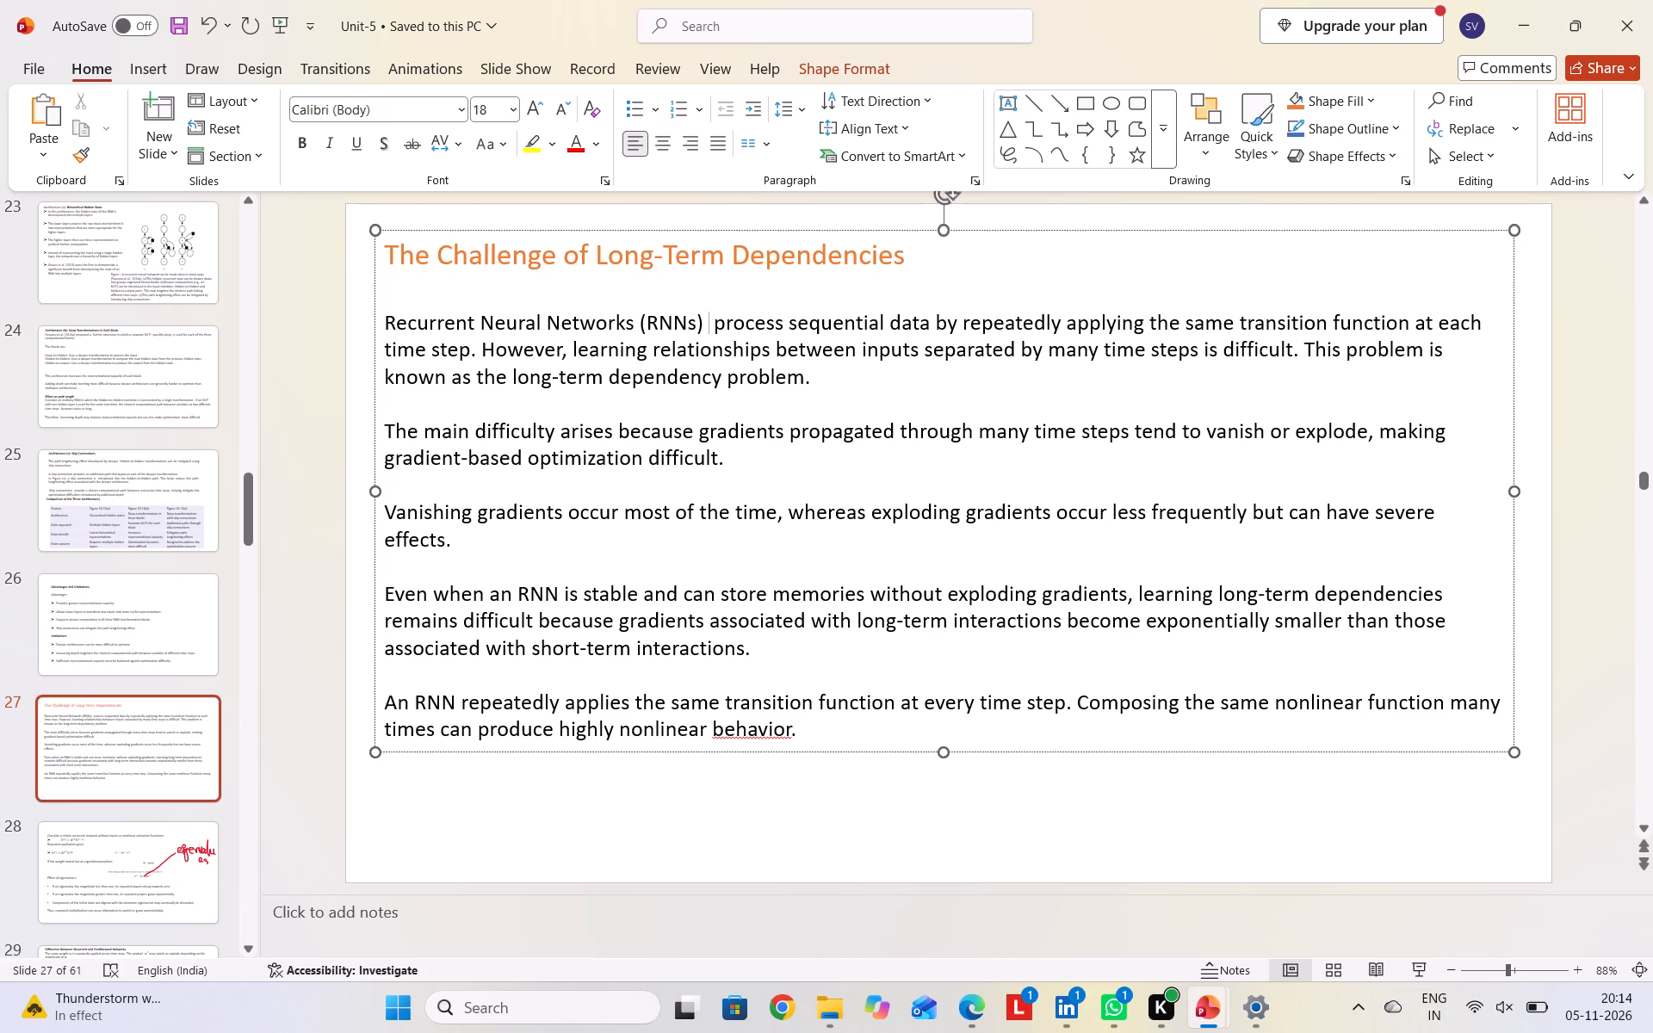
In the first paragraph, replace the comma after "However" with a space and semicolon, and add an extra space after "between".
{"action": "left_click", "coordinate": [564, 350]}
{"action": "key", "text": "space"}
{"action": "key", "text": "Right"}
{"action": "key", "text": "BackSpace"}
{"action": "key", "text": "semicolon"}
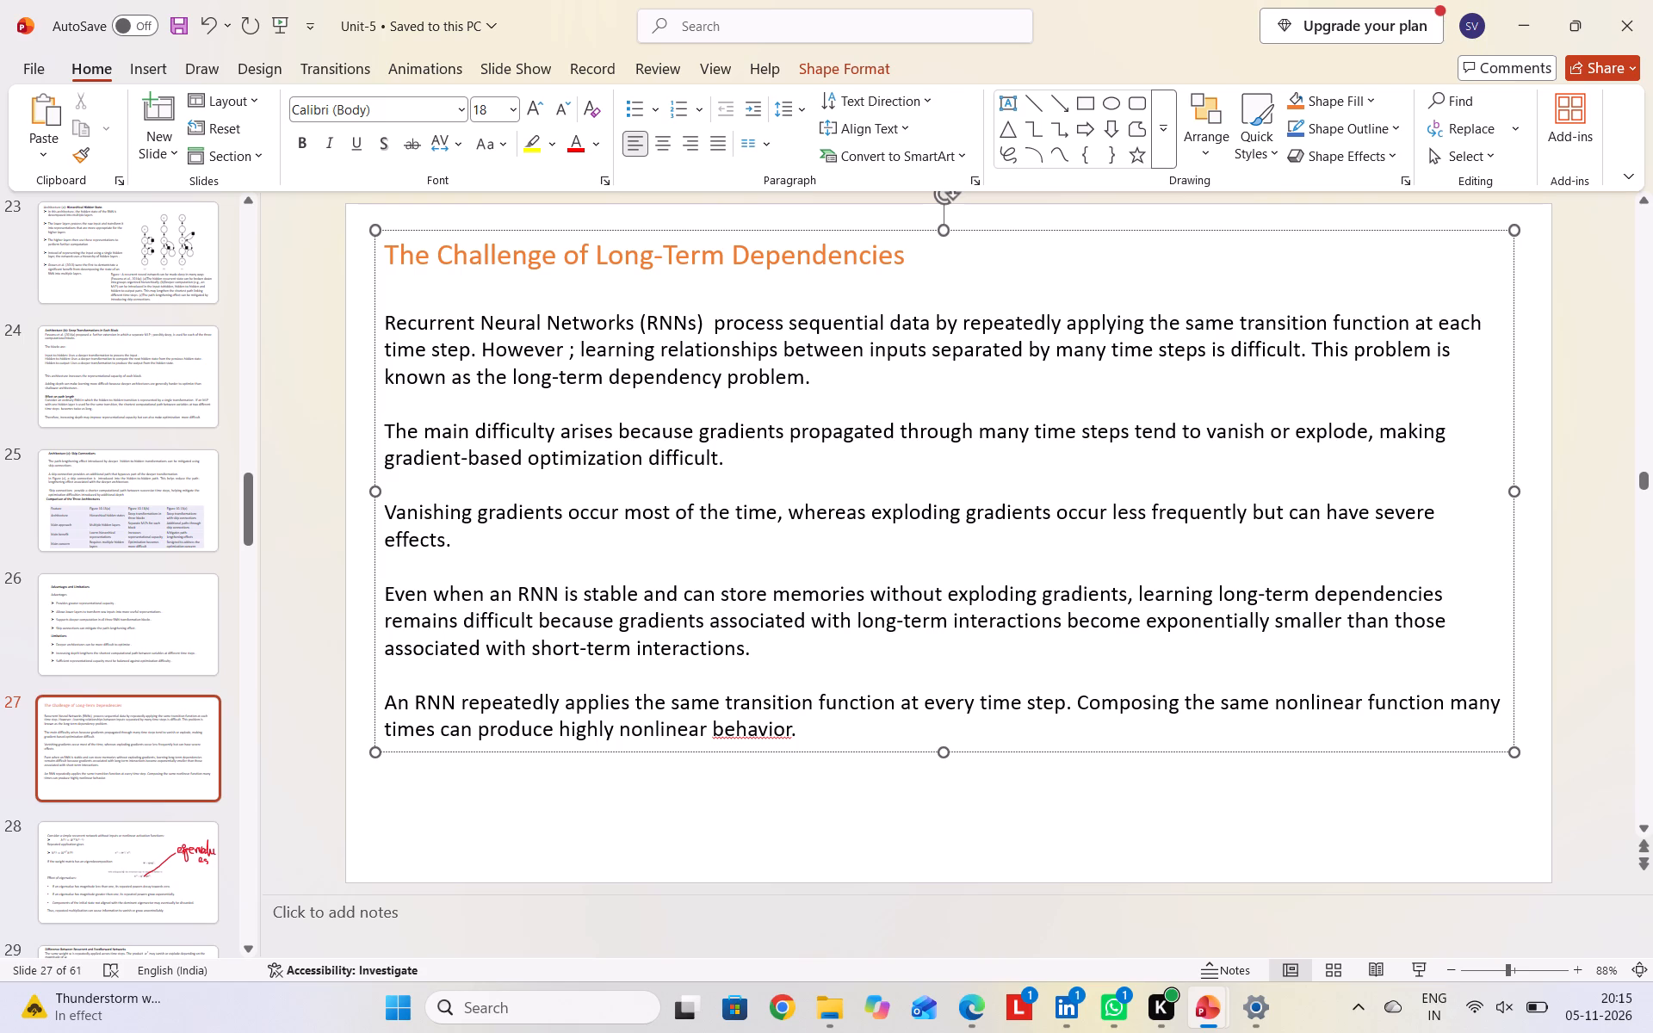
{"action": "left_click", "coordinate": [864, 352]}
{"action": "key", "text": "space"}
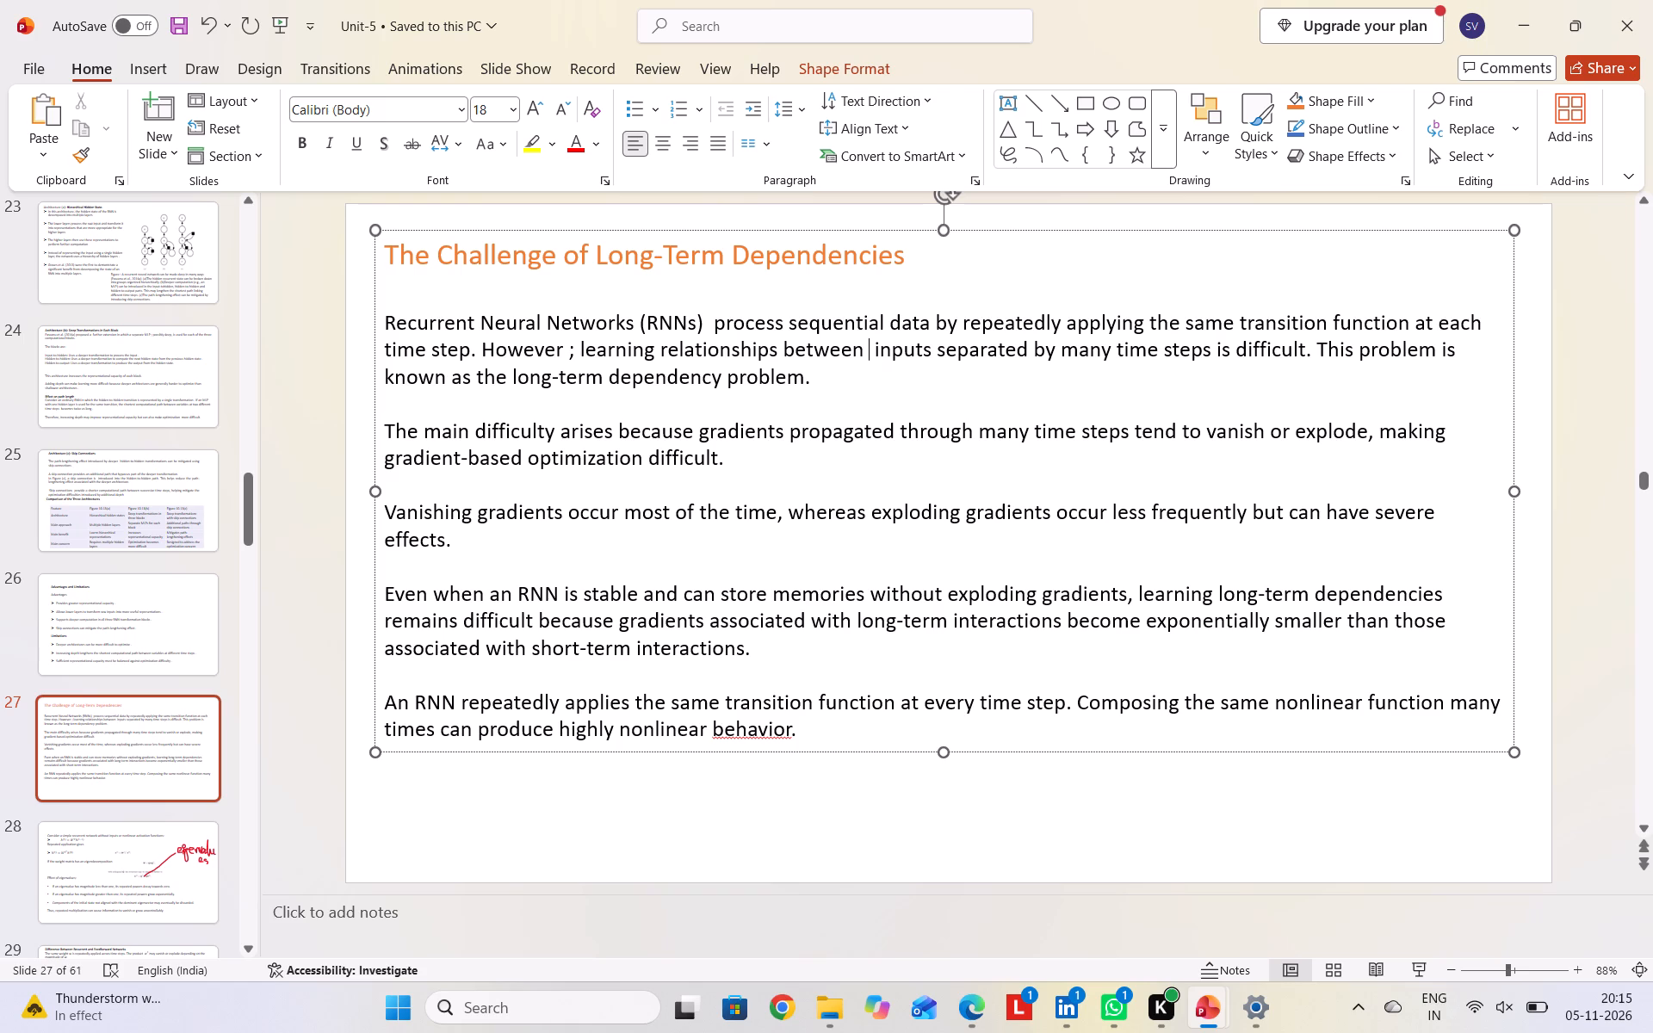
In the second paragraph of slide 27, insert an extra space after "main" and a space before the comma following "explode".
{"action": "left_click", "coordinate": [675, 384]}
{"action": "left_click", "coordinate": [826, 380]}
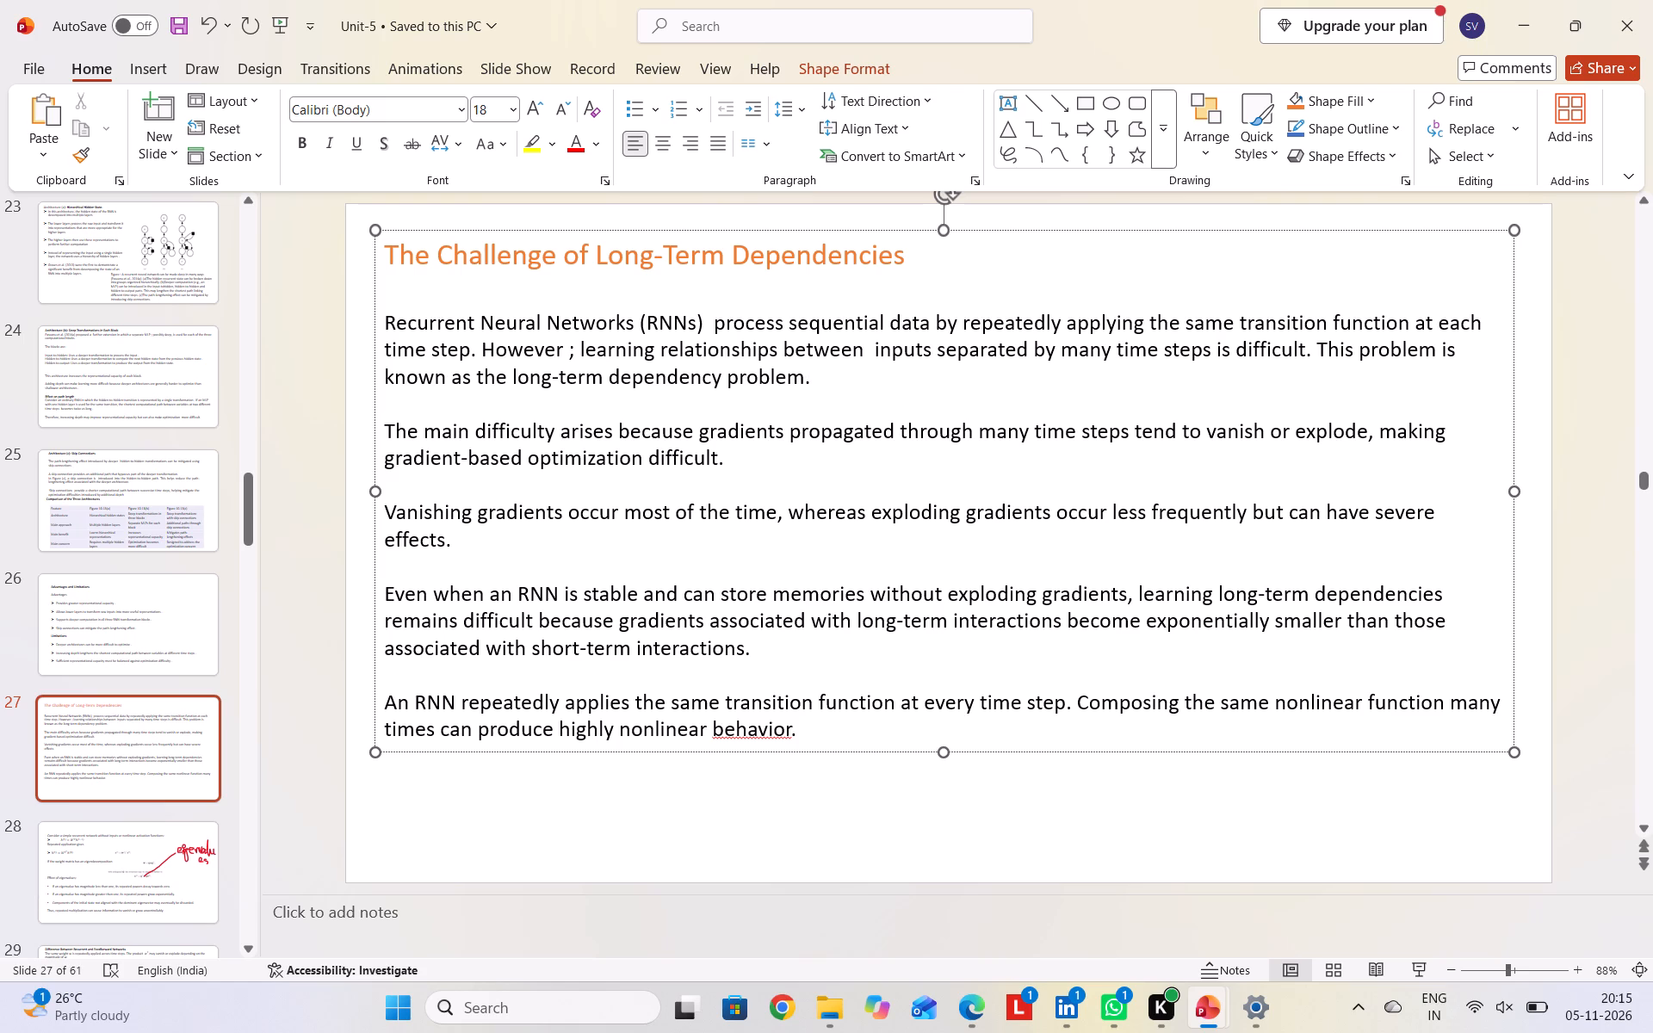
{"action": "scroll", "coordinate": [127, 518], "scroll_direction": "down", "scroll_amount": 2}
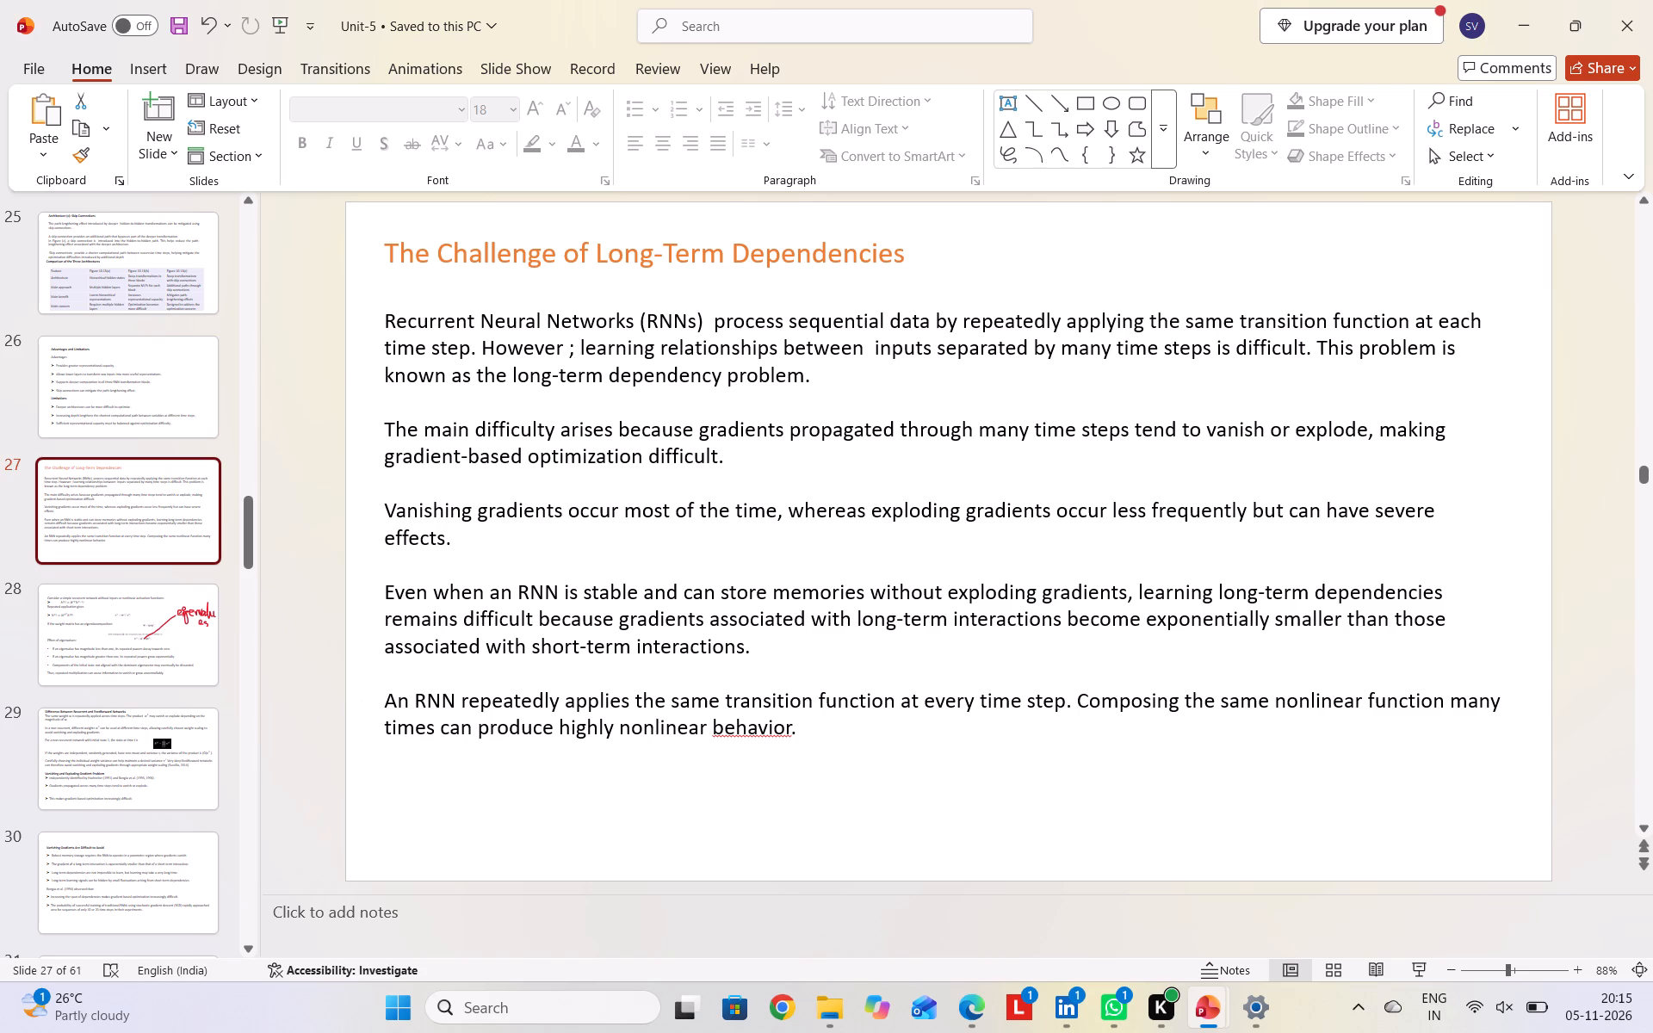
{"action": "left_click", "coordinate": [516, 492]}
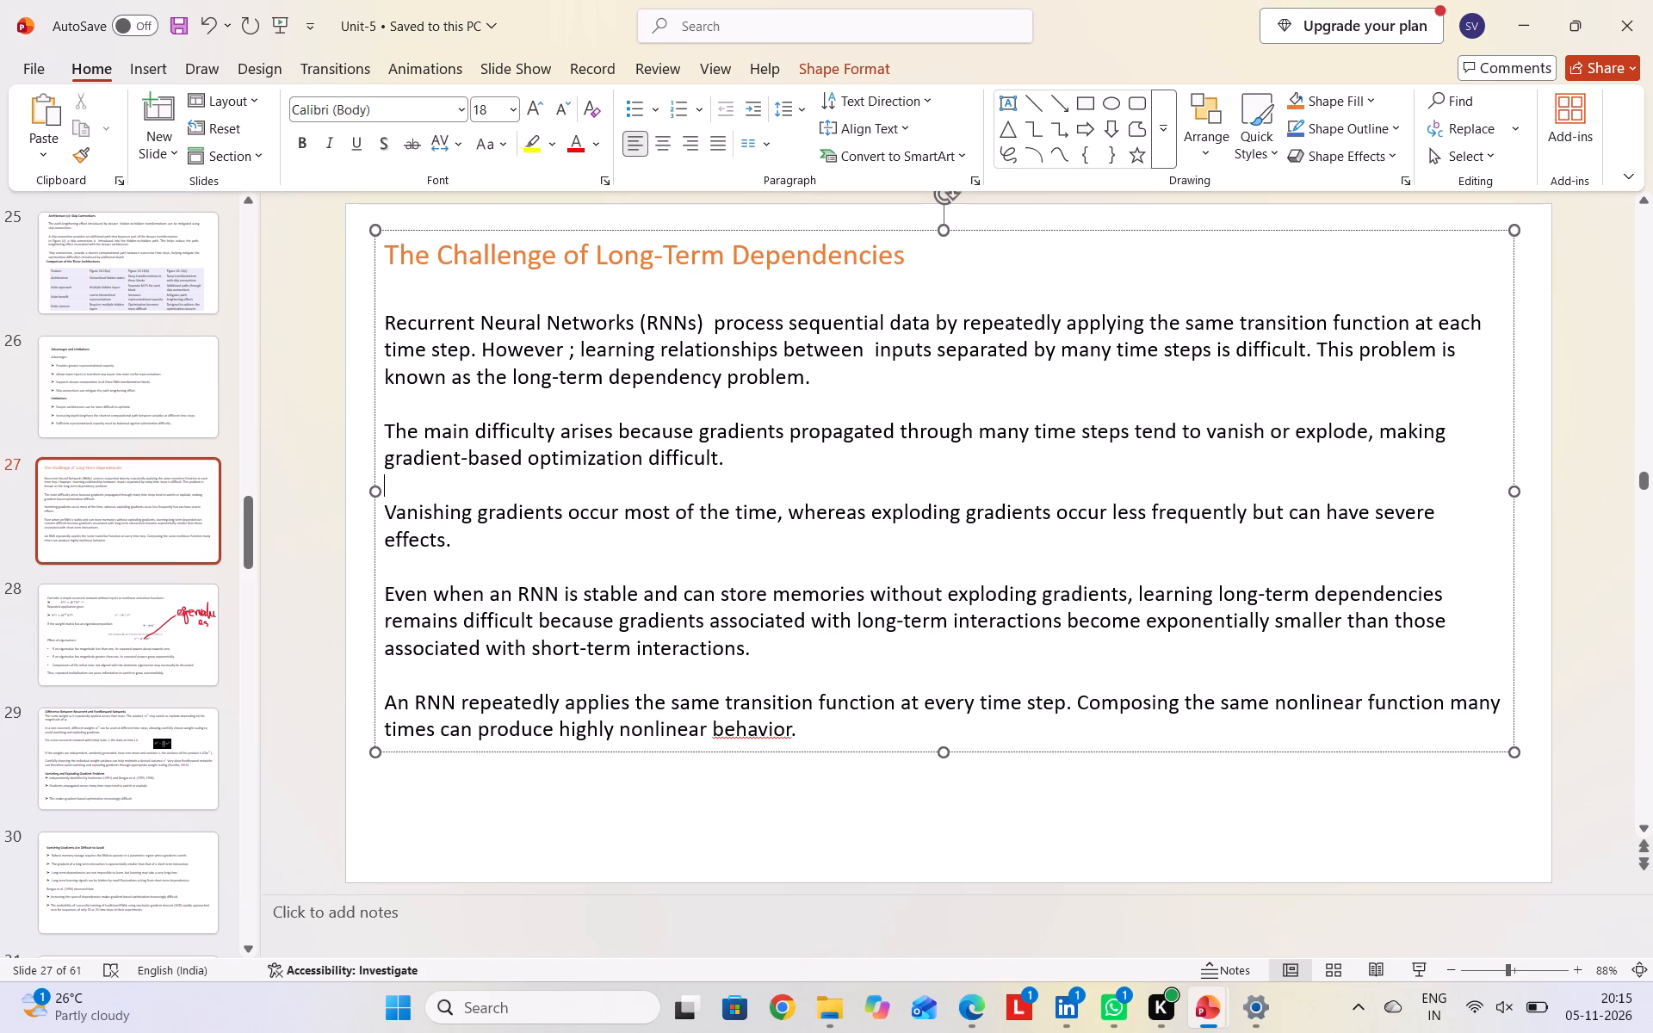
{"action": "left_click", "coordinate": [475, 430]}
{"action": "key", "text": "space"}
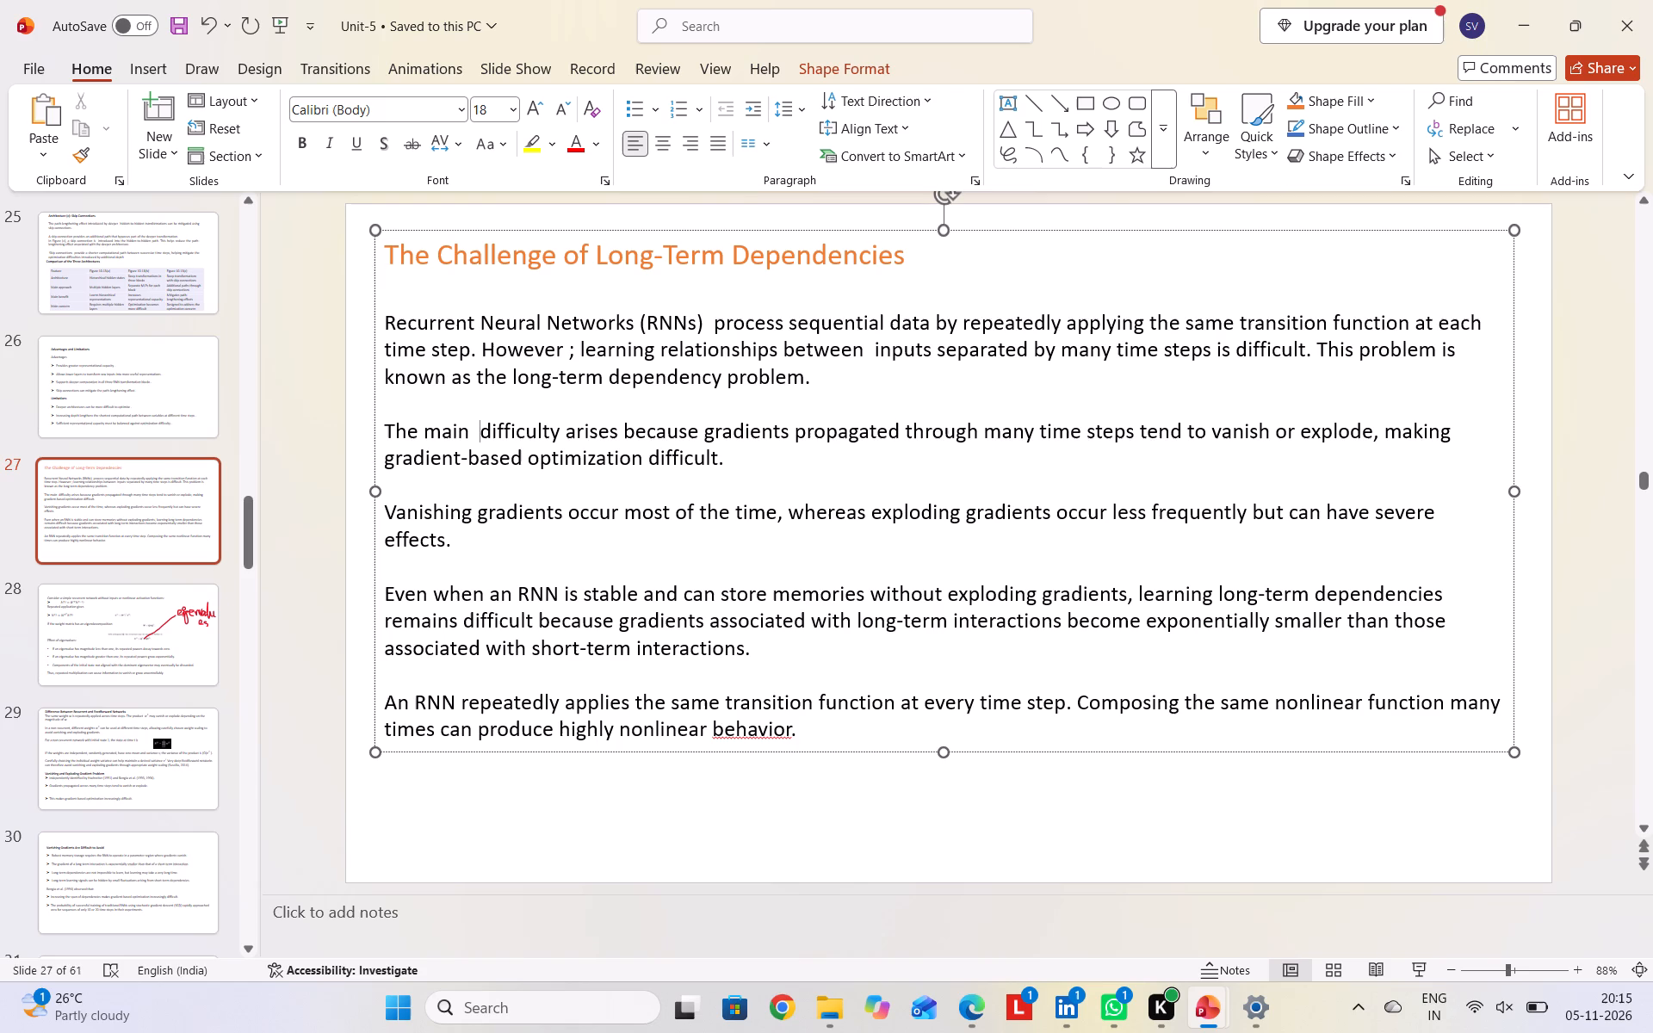
{"action": "left_click", "coordinate": [1186, 435]}
{"action": "key", "text": "space"}
{"action": "left_click", "coordinate": [1380, 433]}
{"action": "key", "text": "BackSpace"}
{"action": "key", "text": "space"}
{"action": "key", "text": "comma"}
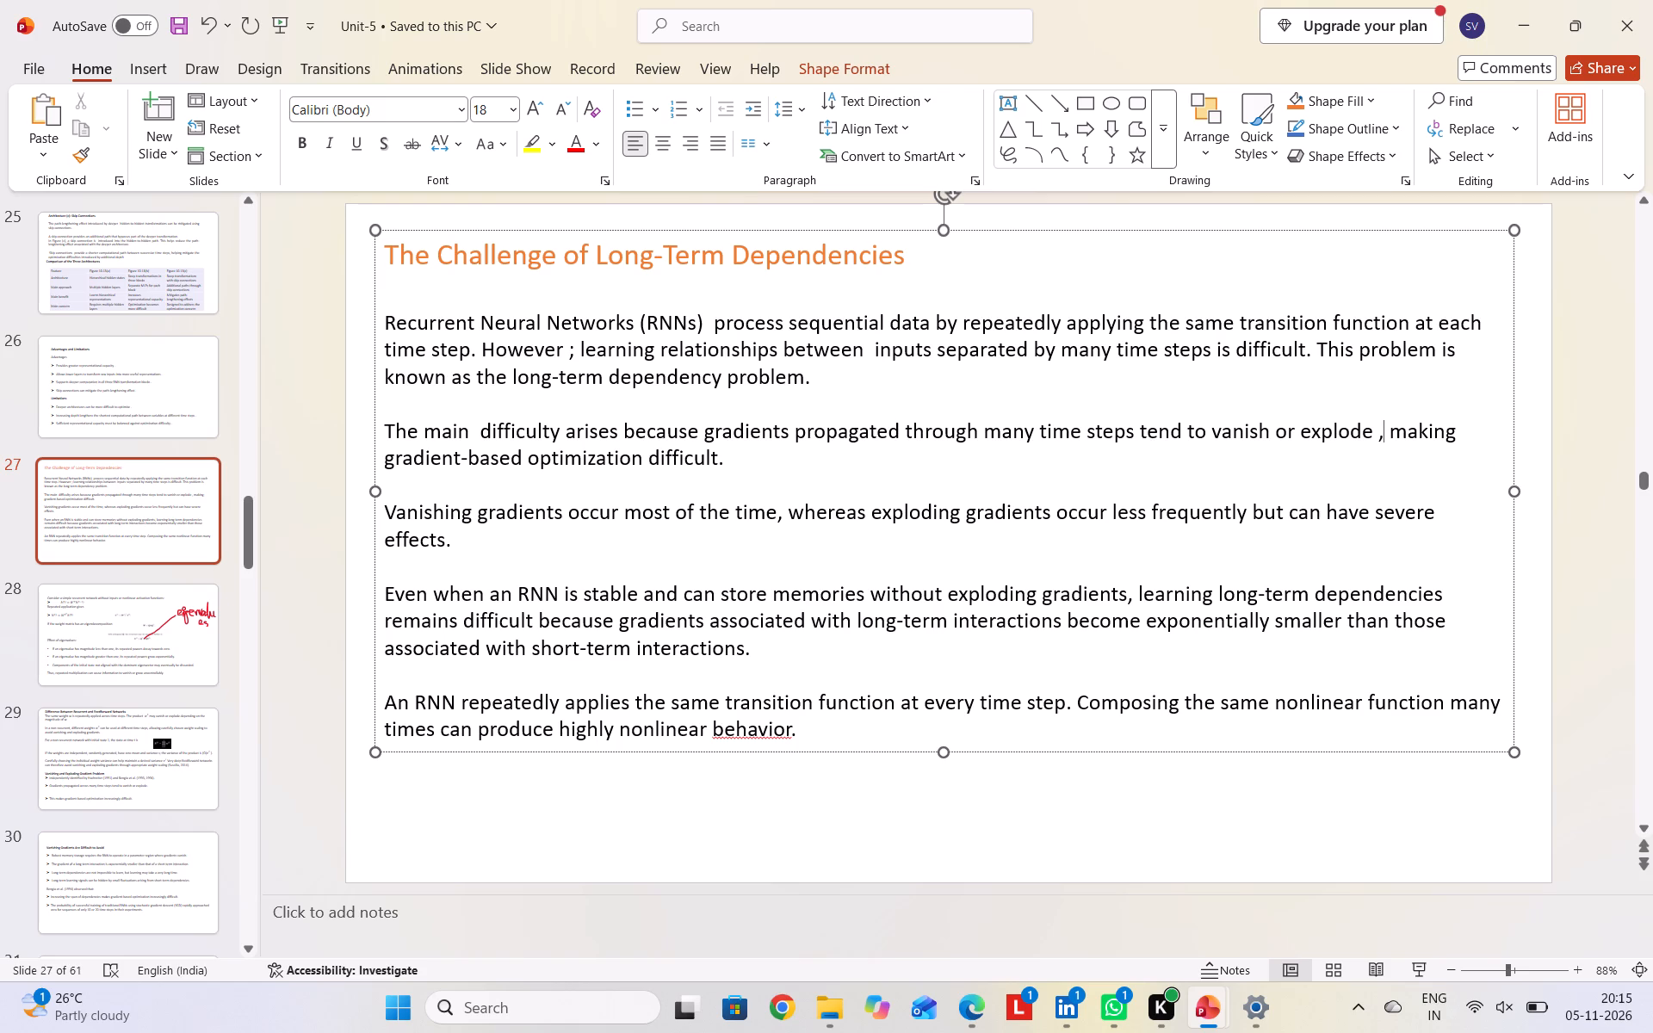
Insert a space before the period closing the "Vanishing gradients occur most of the time" paragraph.
{"action": "left_click", "coordinate": [493, 526]}
{"action": "key", "text": "Left"}
{"action": "key", "text": "space"}
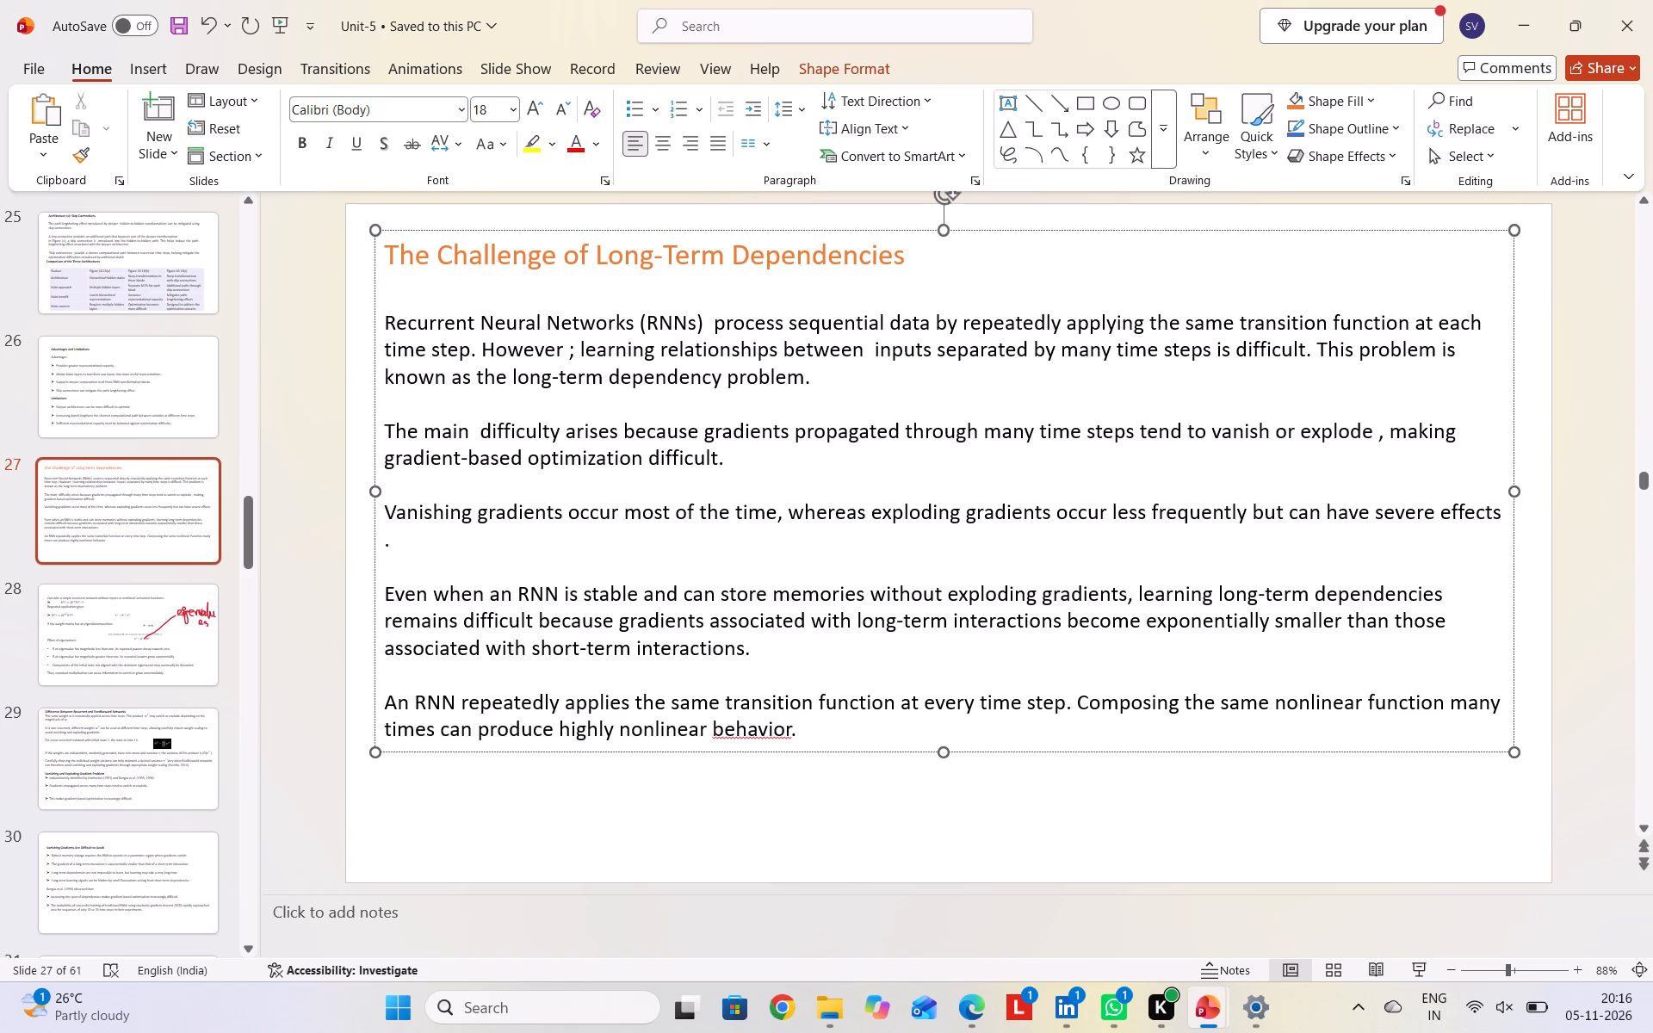
In the "Even when an RNN is stable" paragraph, insert an extra space after "memories" and a space before the closing period.
{"action": "left_click", "coordinate": [870, 614]}
{"action": "left_click", "coordinate": [870, 598]}
{"action": "key", "text": "space"}
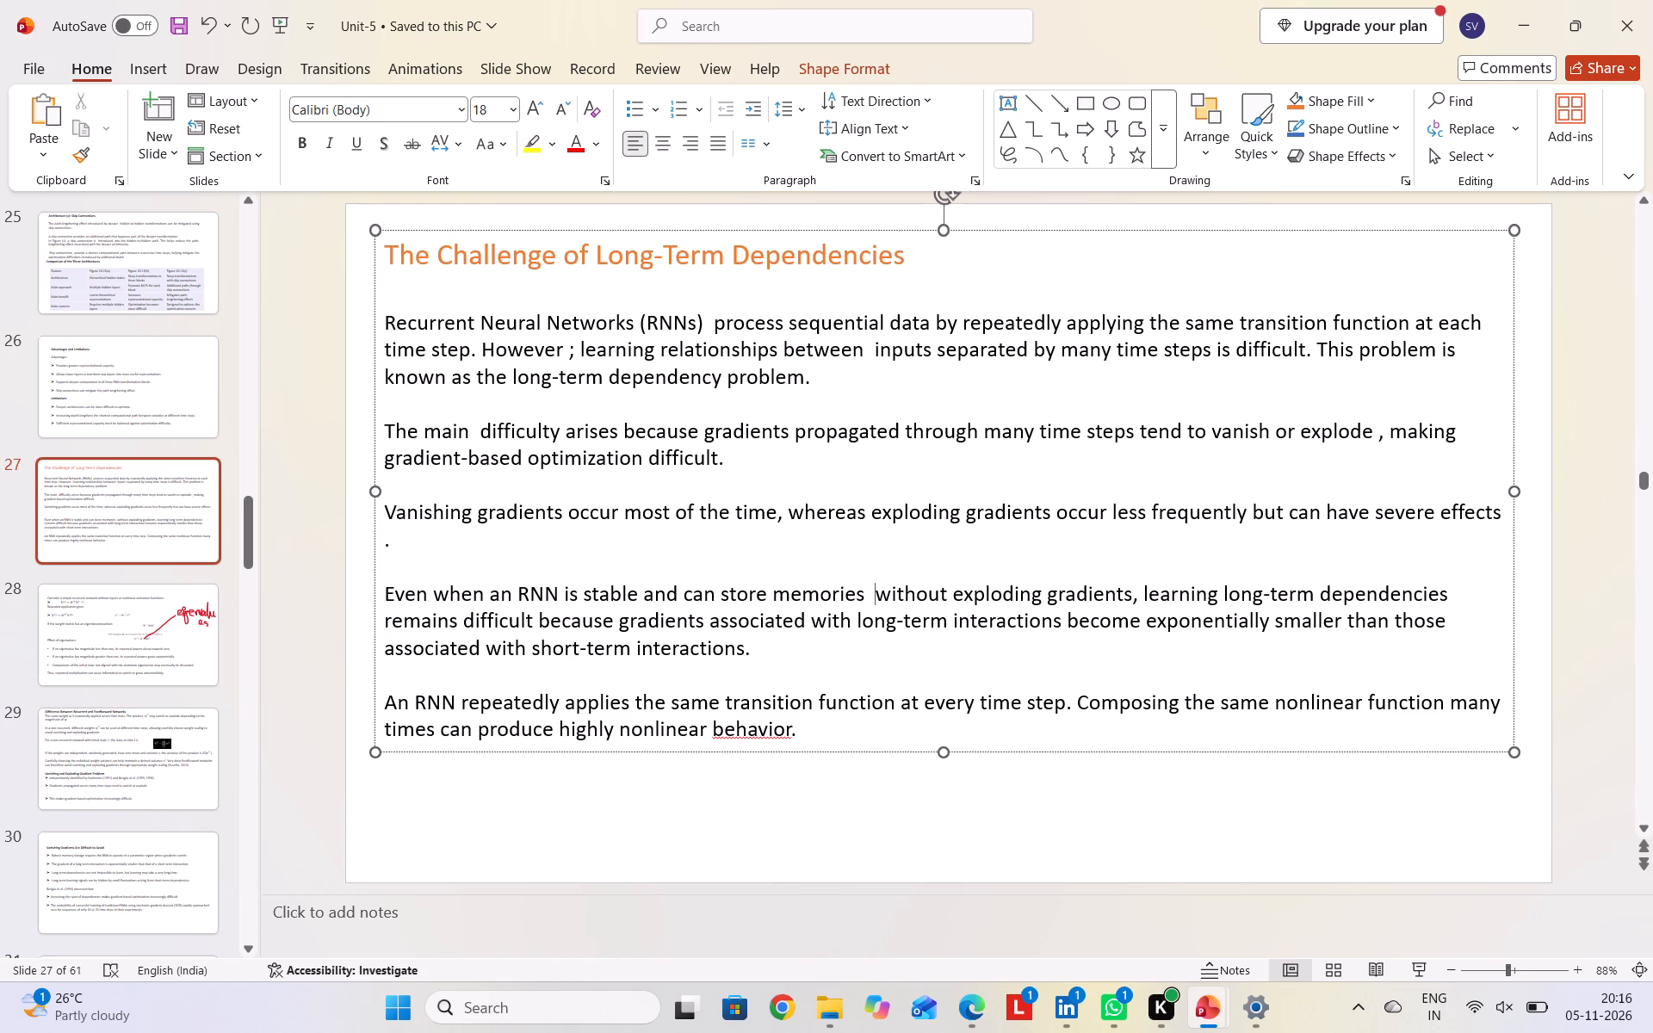
{"action": "left_click", "coordinate": [744, 649]}
{"action": "key", "text": "space"}
In the last paragraph of slide 27, insert a space before the period following "every time step".
{"action": "left_click", "coordinate": [1067, 709]}
{"action": "key", "text": "space"}
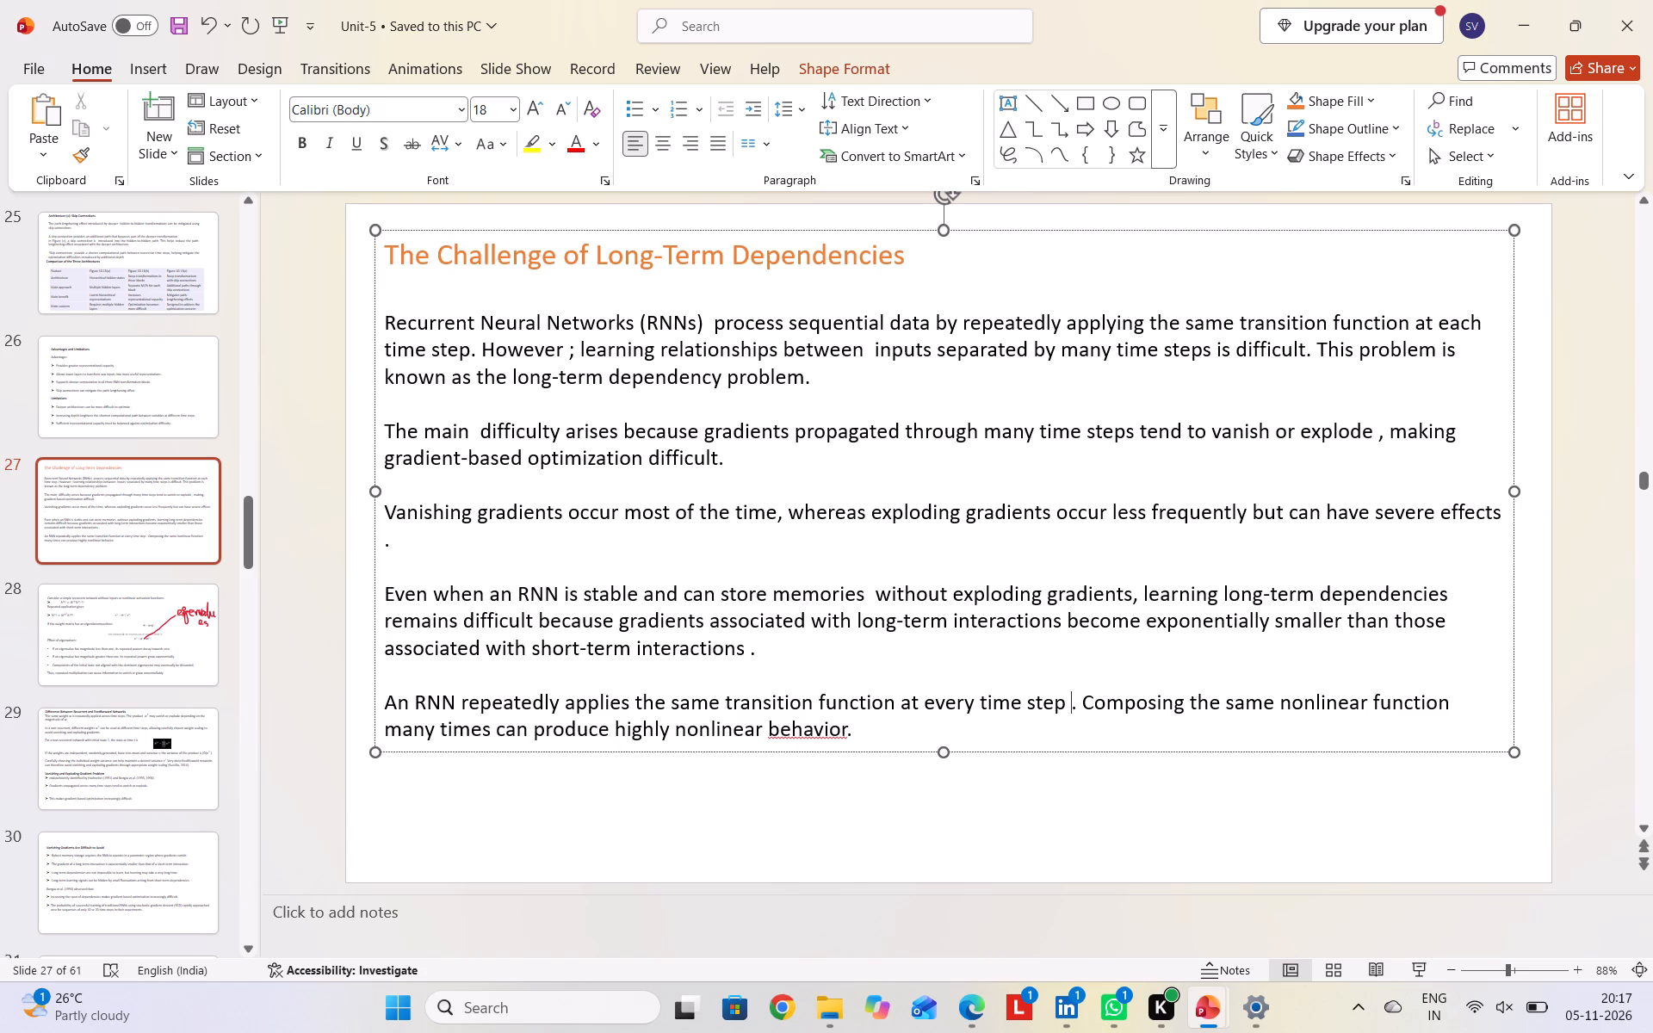
Move on to slide 28, split "eigendecomposition" into "eigen decomposition", and end that line with a period.
{"action": "left_click", "coordinate": [667, 820]}
{"action": "key", "text": "Down"}
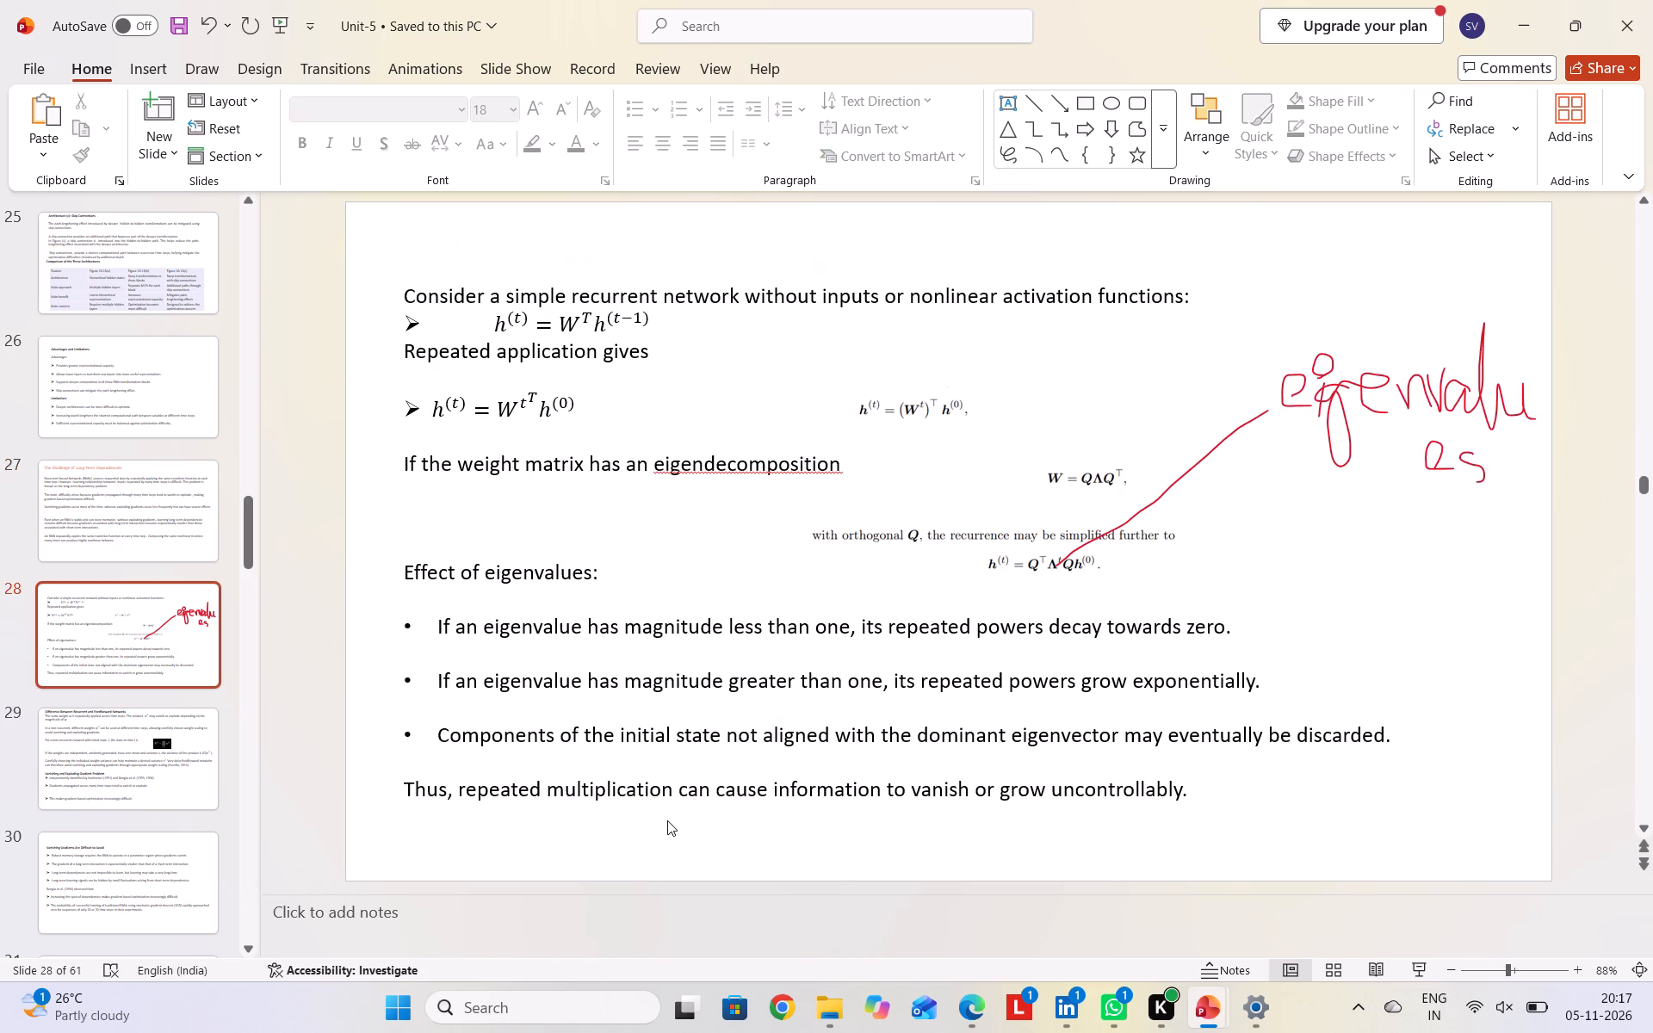
{"action": "left_click", "coordinate": [762, 452]}
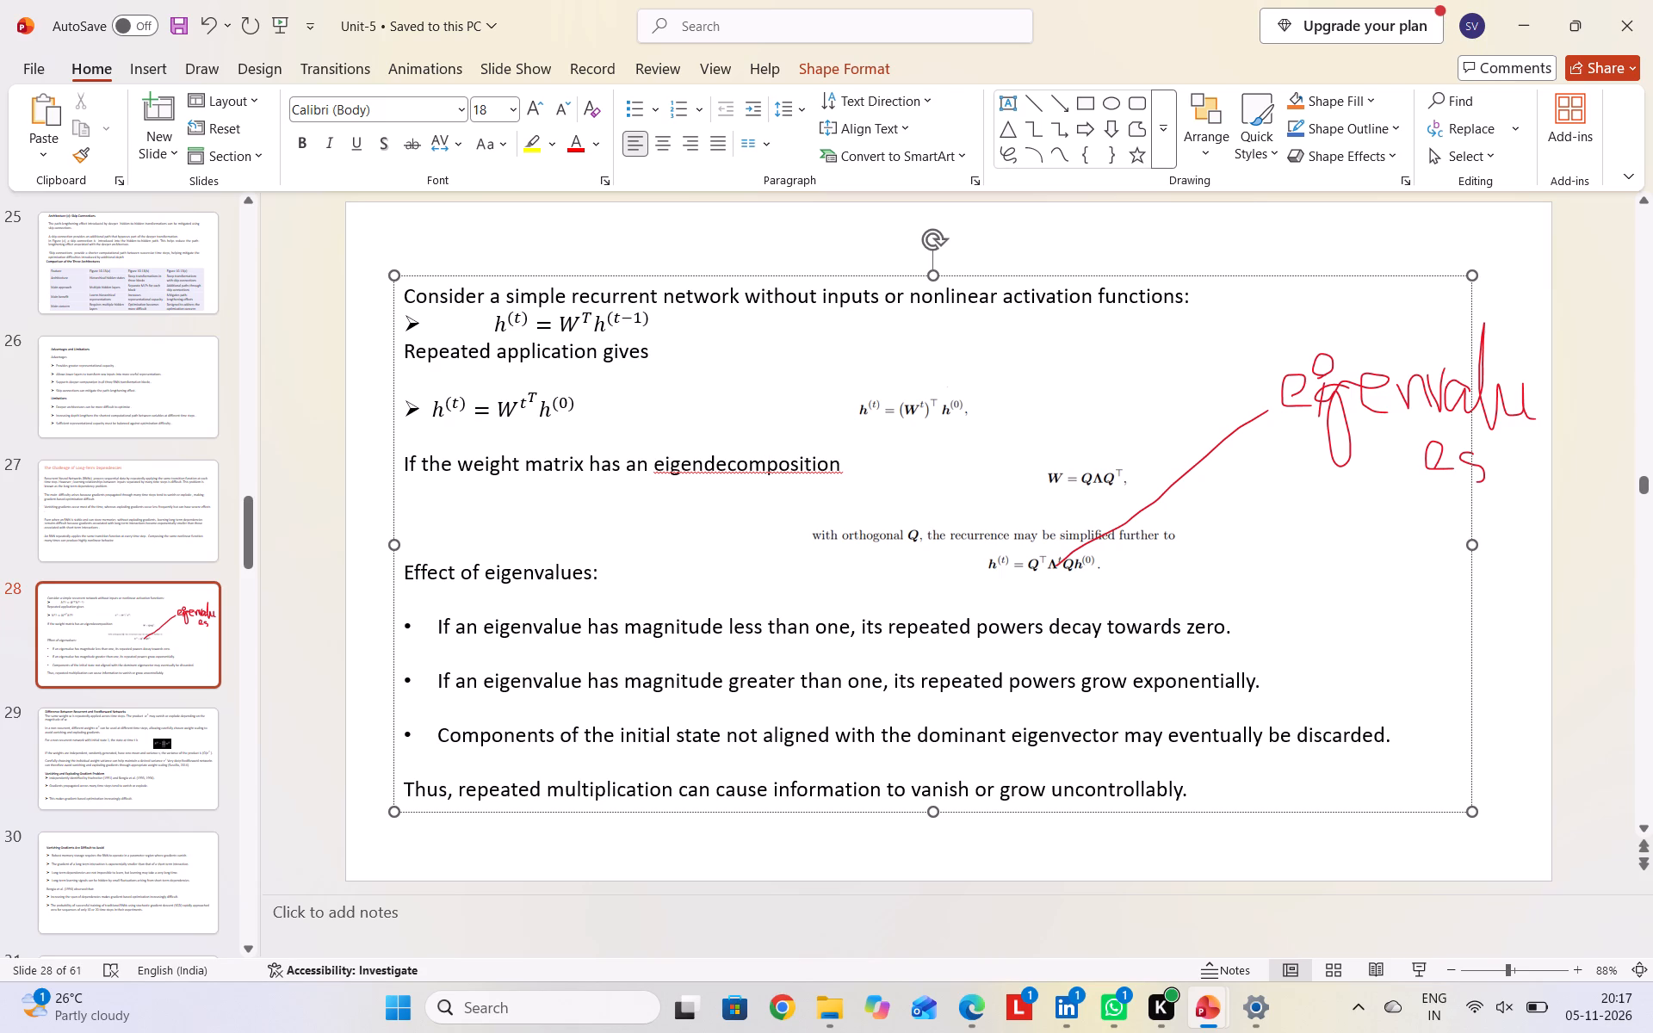
{"action": "left_click", "coordinate": [703, 470]}
{"action": "key", "text": "space"}
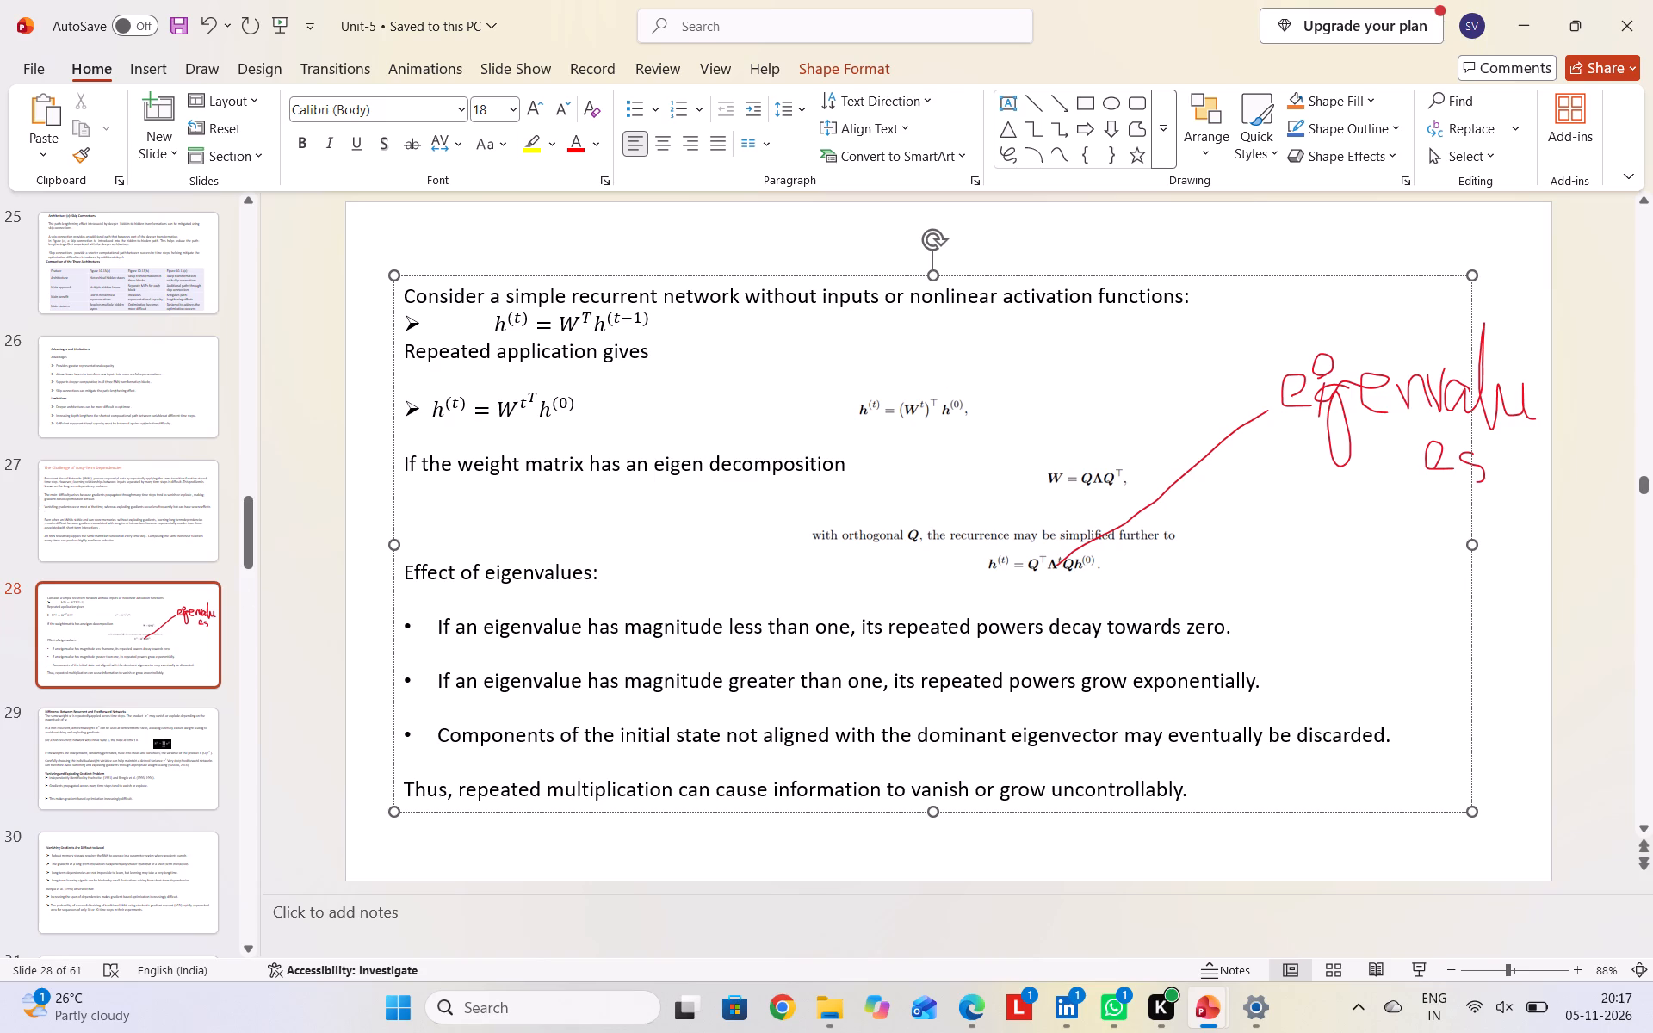
{"action": "left_click", "coordinate": [864, 475]}
{"action": "key", "text": "period"}
In the second bullet under "Effect of eigenvalues", insert a space before the period following "exponentially".
{"action": "left_click", "coordinate": [1253, 685]}
{"action": "key", "text": "space"}
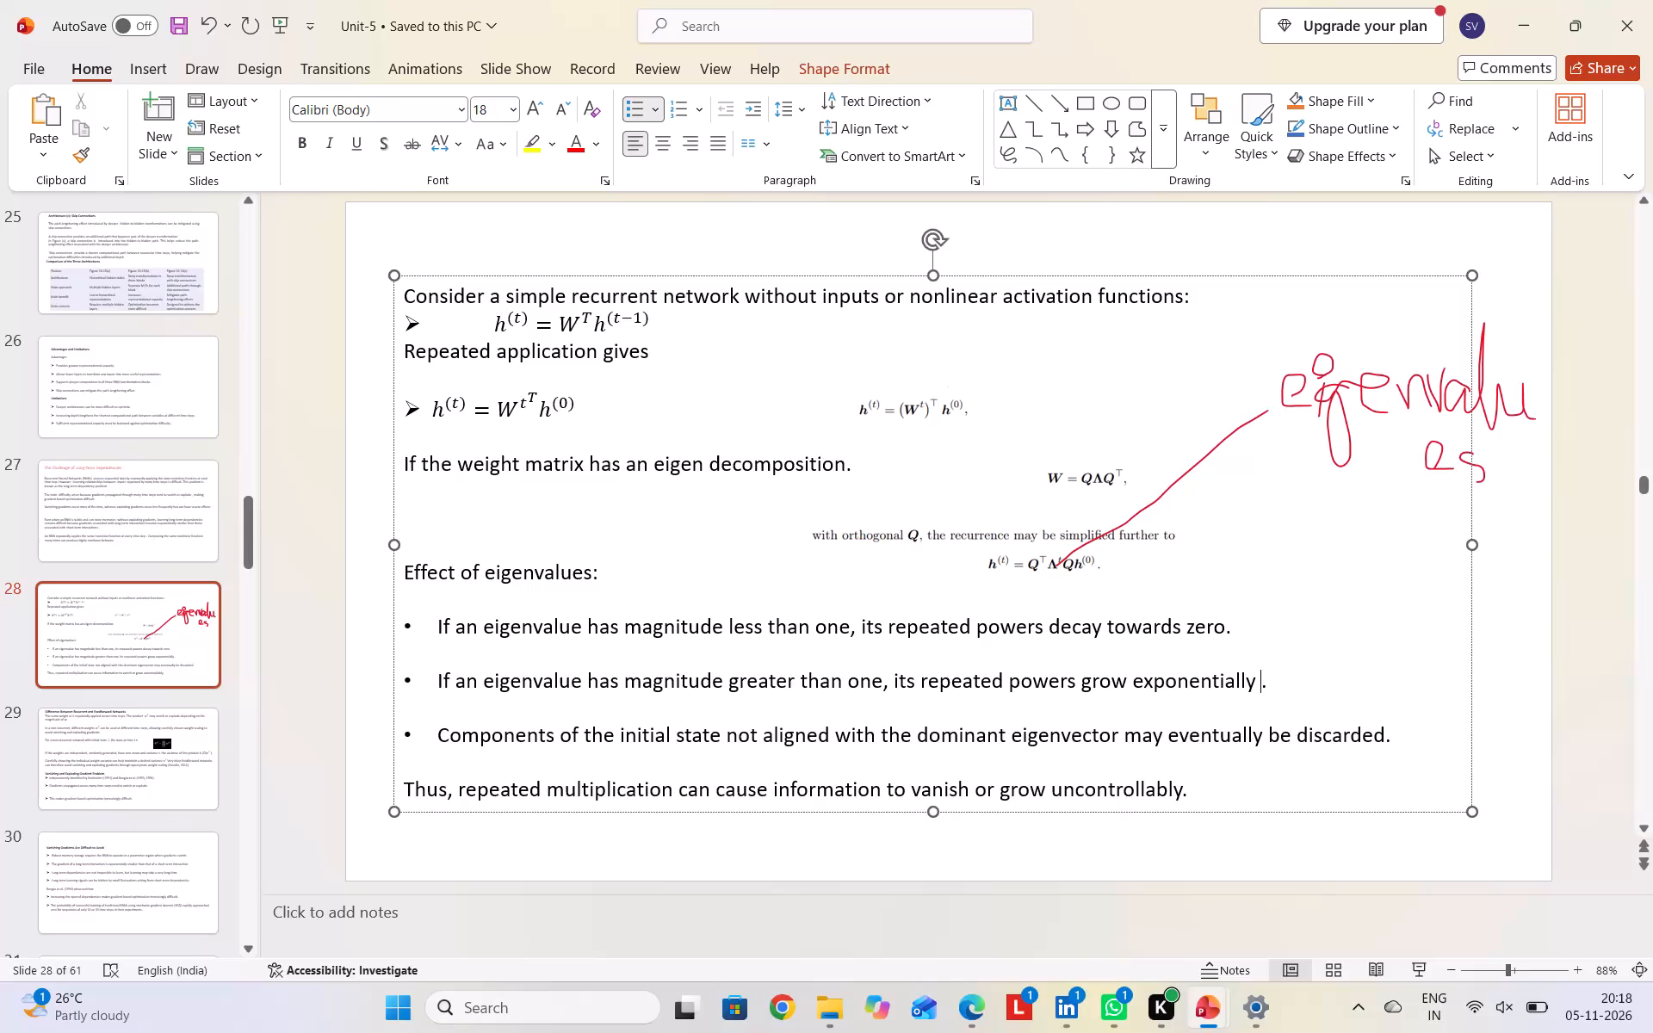
{"action": "left_click", "coordinate": [720, 733]}
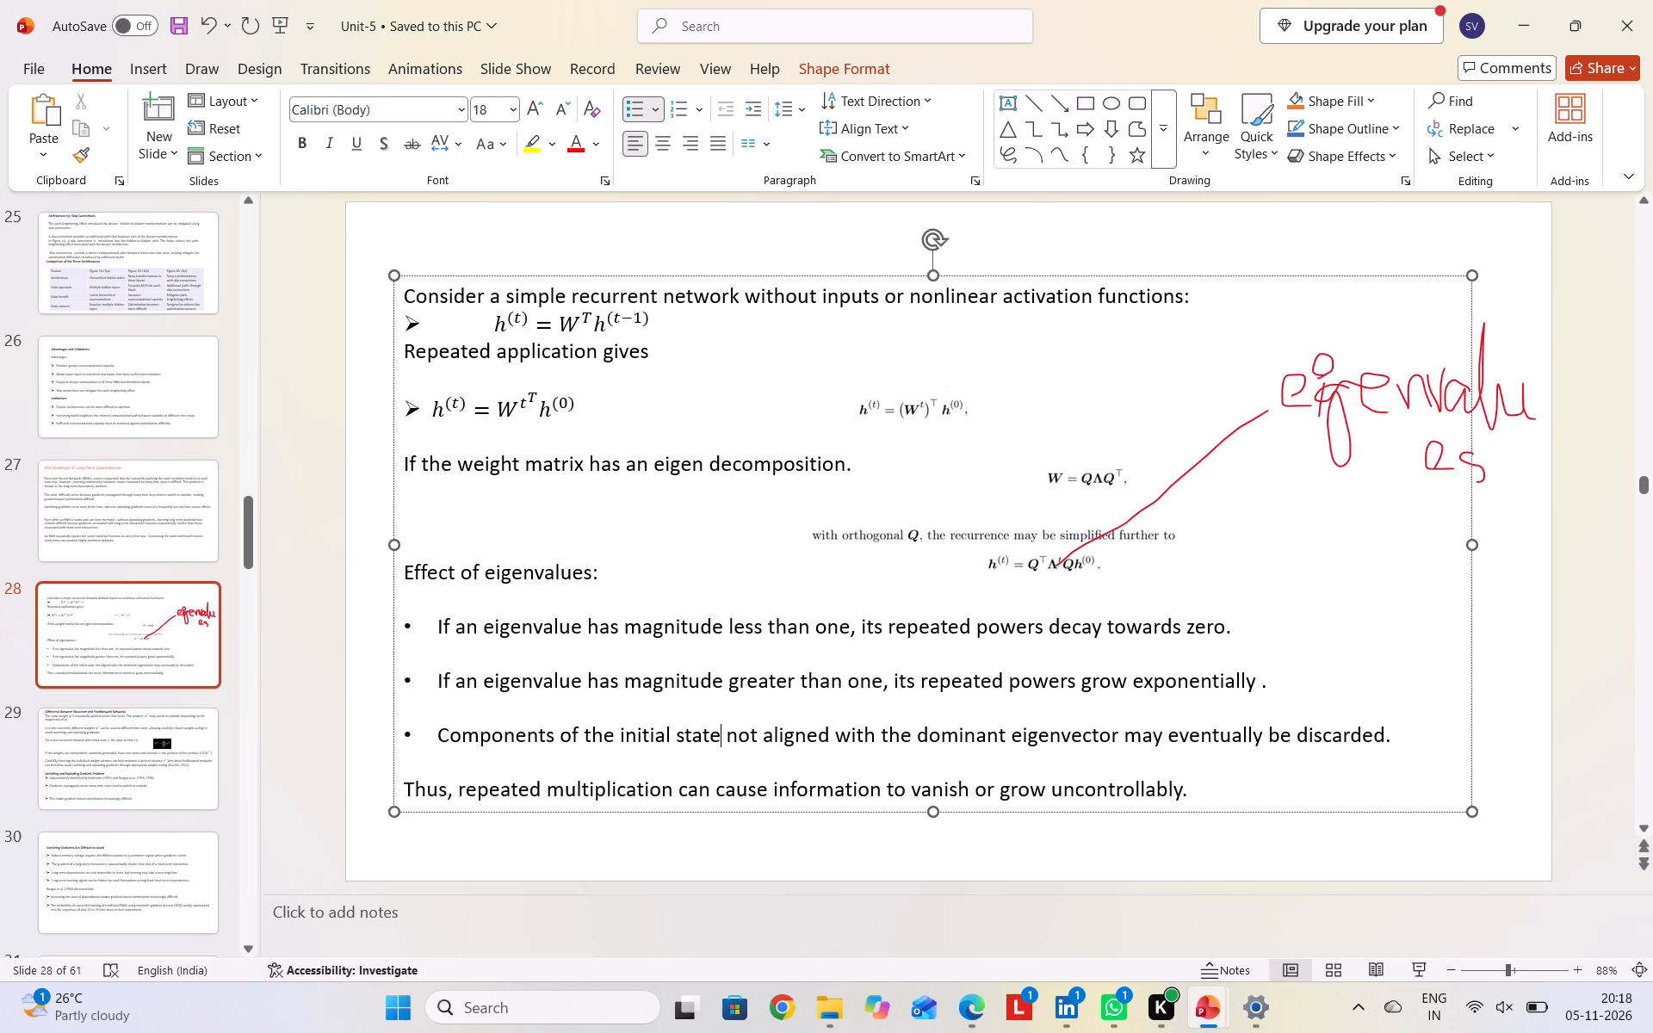
Move on to slide 29 and insert an extra space after "repeatedly" in the first paragraph and after "used at" in the second.
{"action": "left_click", "coordinate": [746, 834]}
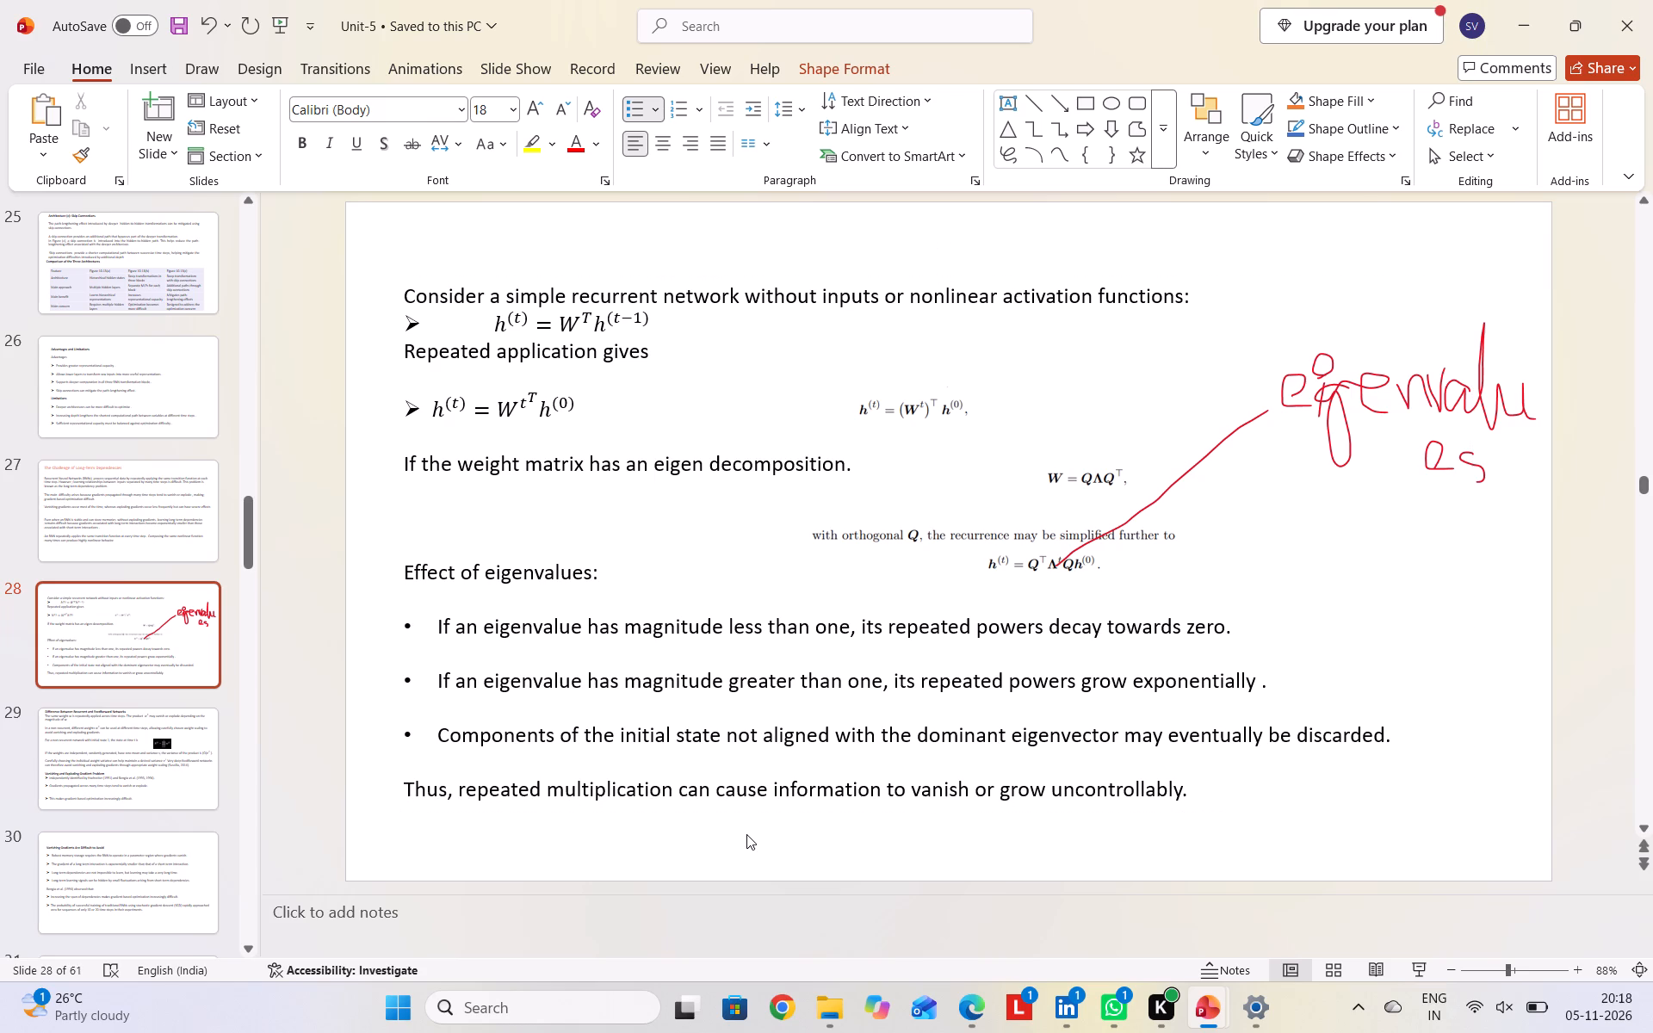
{"action": "key", "text": "Down"}
{"action": "left_click", "coordinate": [907, 407]}
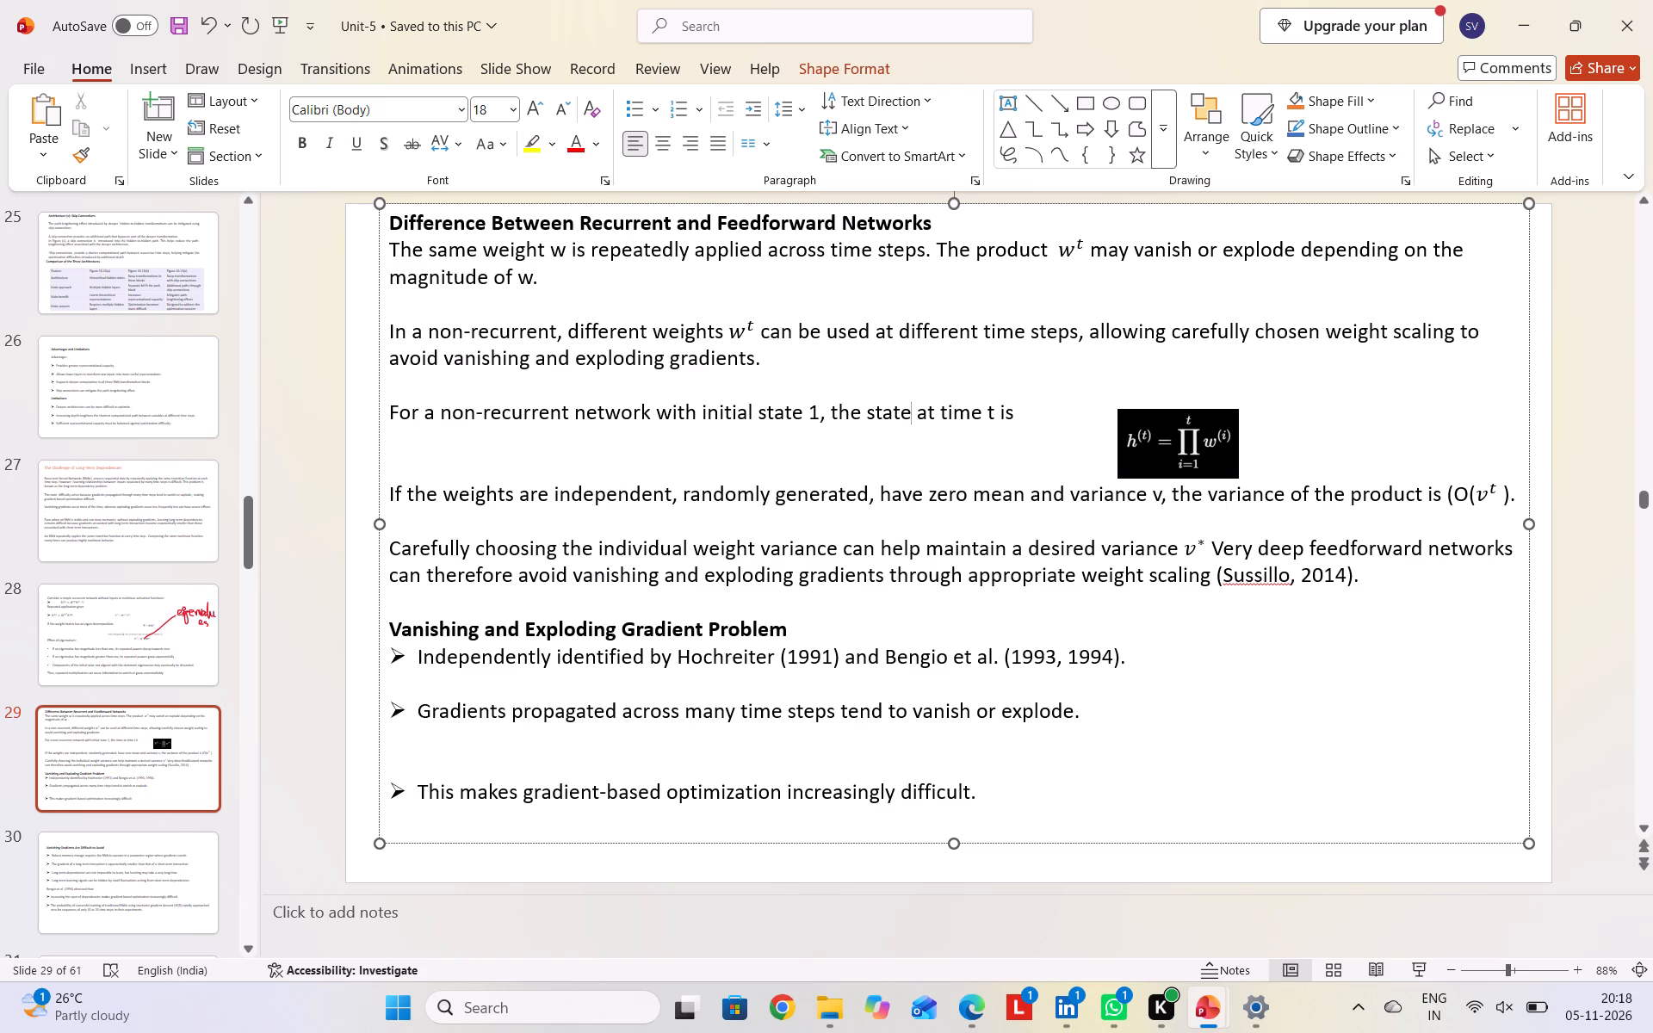
{"action": "left_click", "coordinate": [690, 263]}
{"action": "key", "text": "space"}
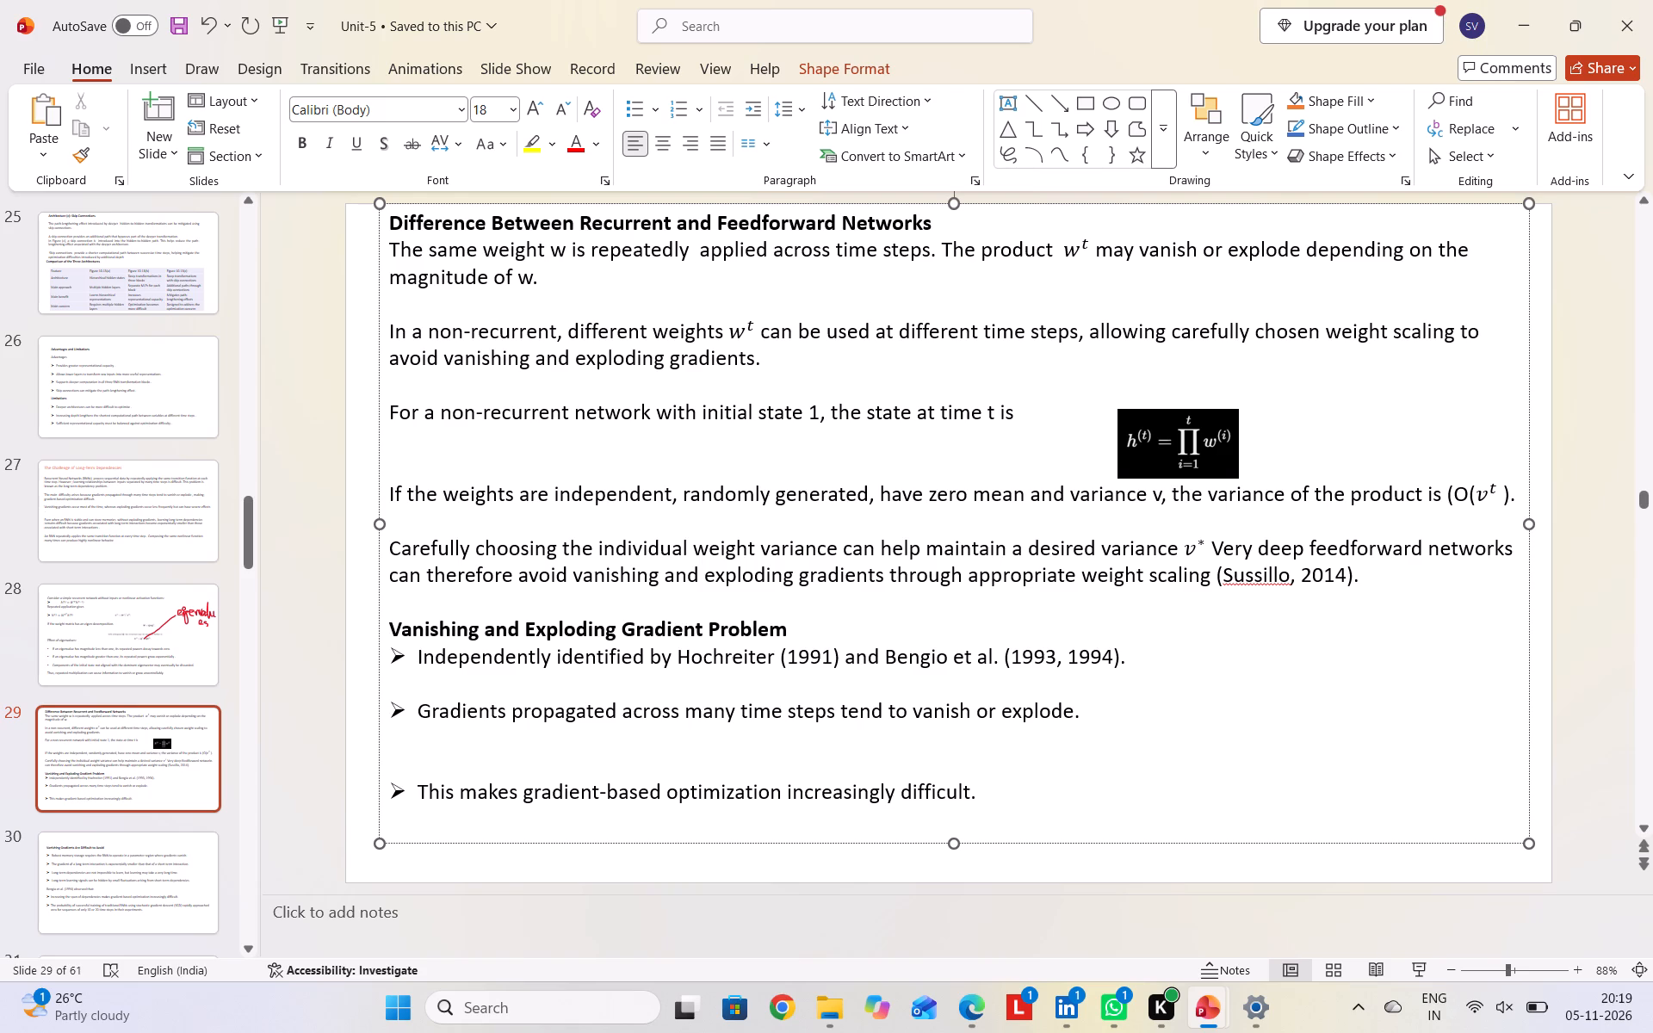
{"action": "left_click", "coordinate": [892, 331]}
{"action": "key", "text": "space"}
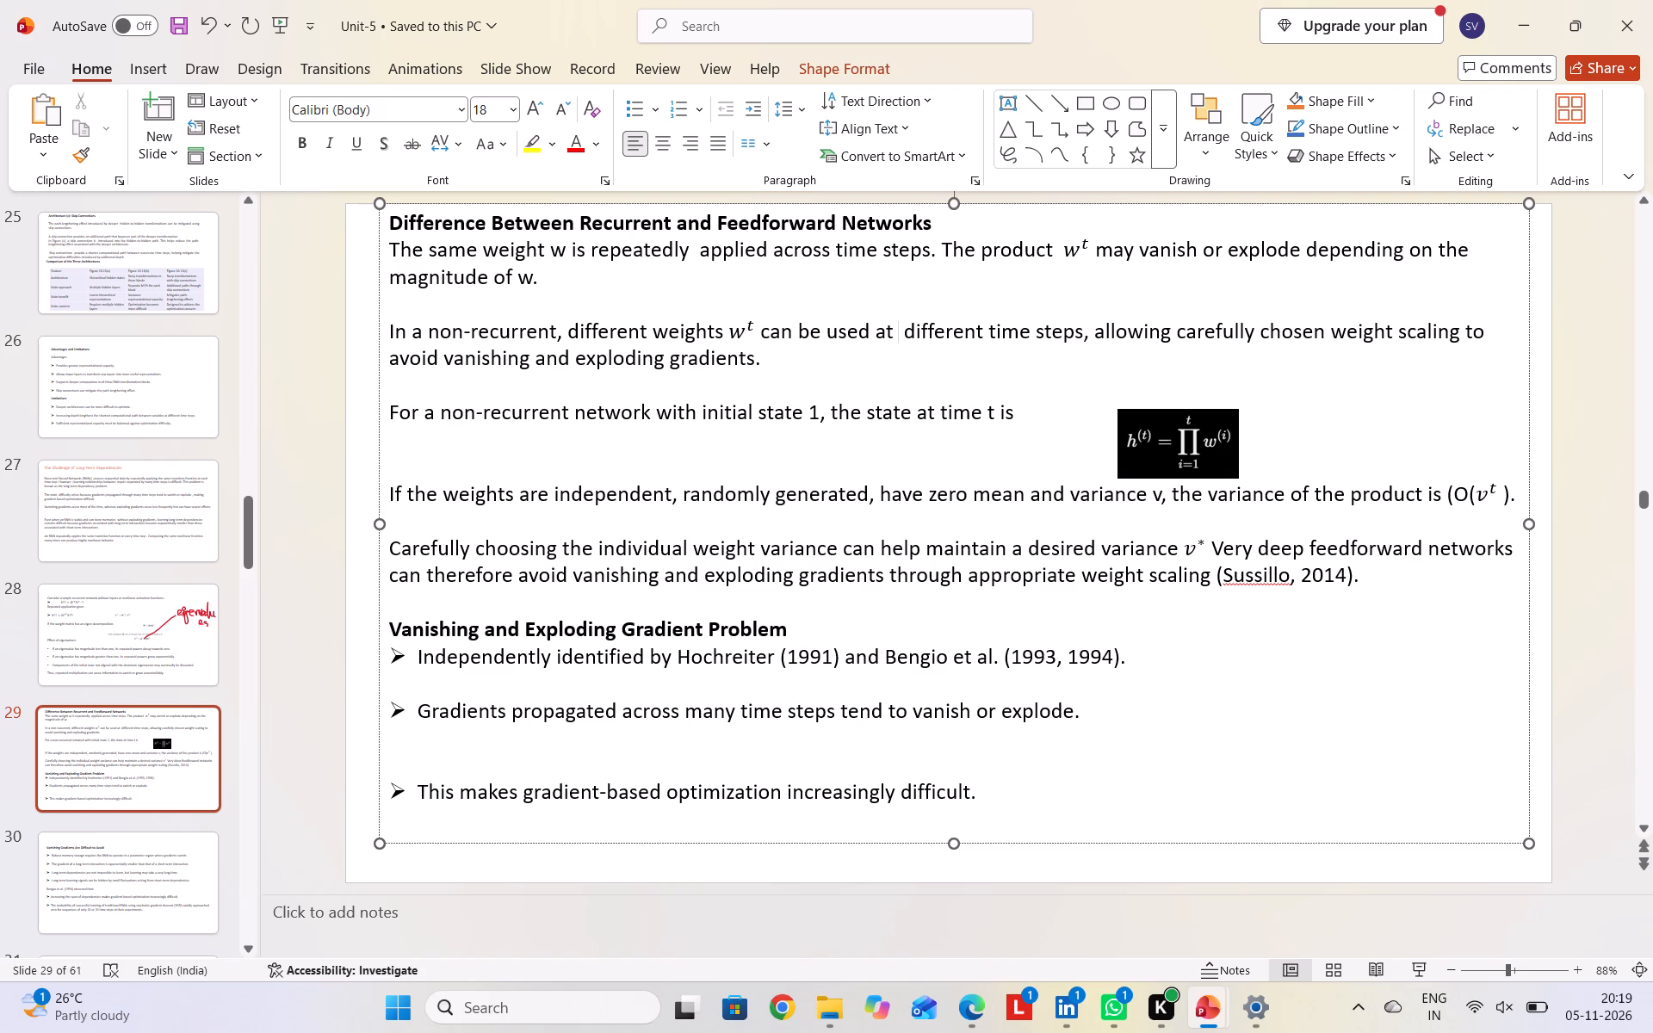
In the "For a non-recurrent network" line of slide 29, insert an extra space after "initial state 1,".
{"action": "left_click", "coordinate": [826, 424]}
{"action": "key", "text": "space"}
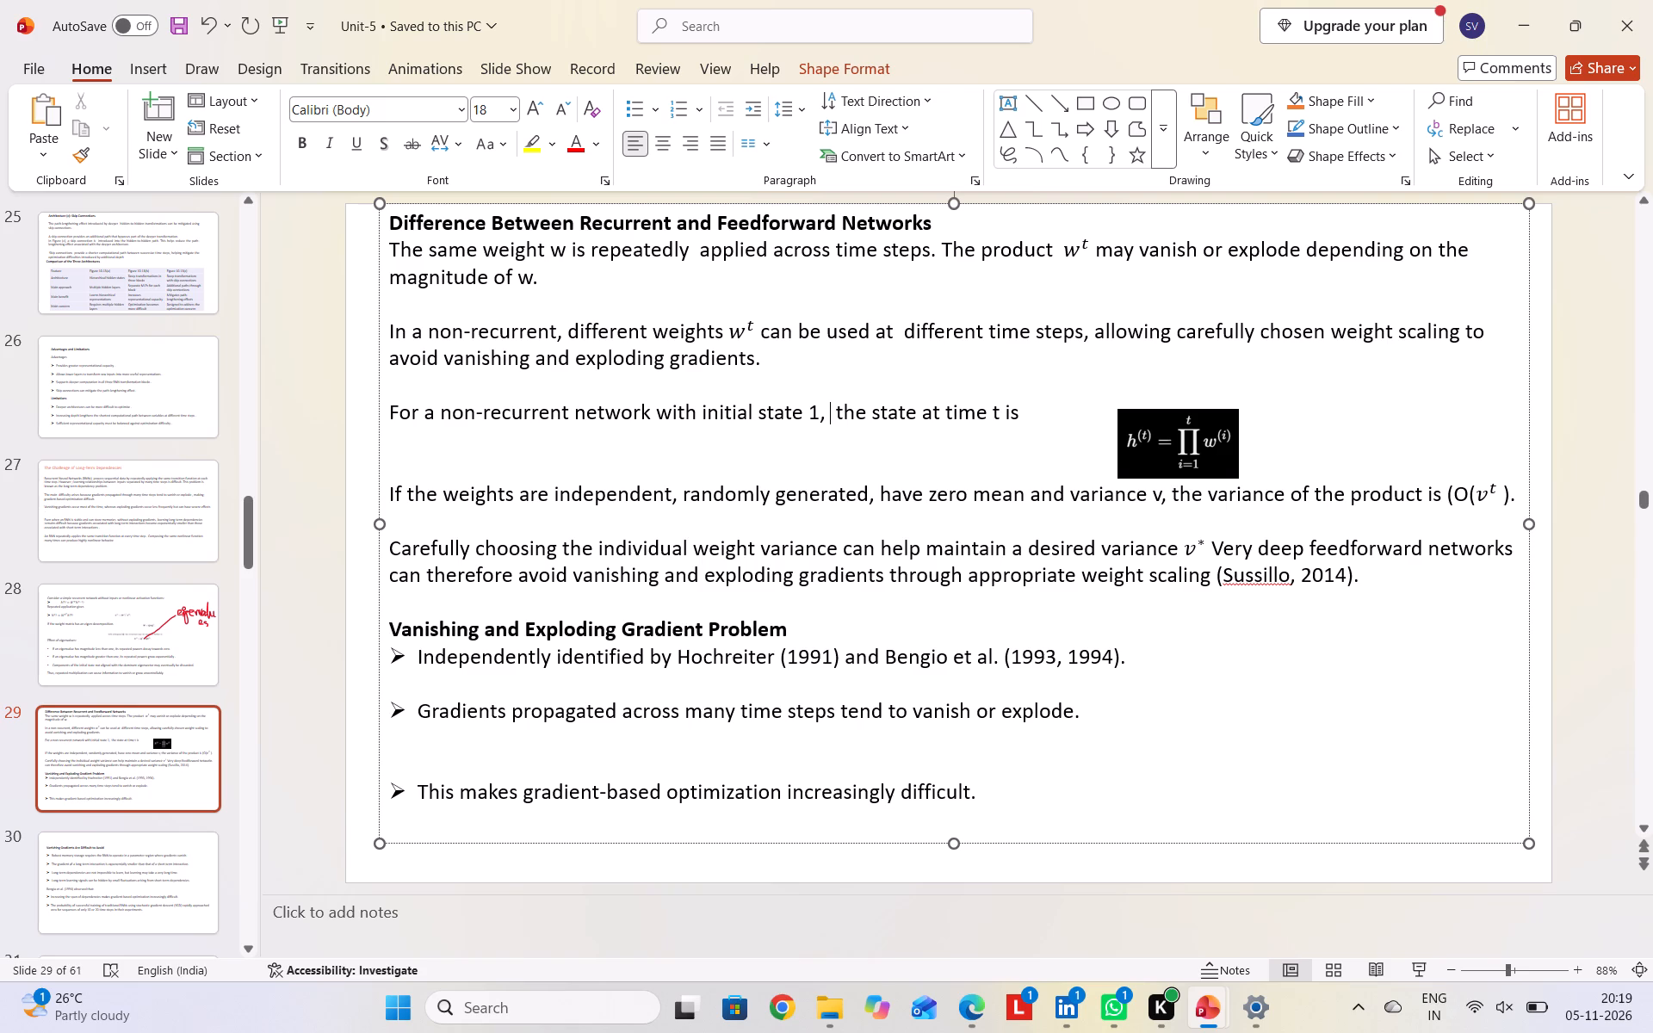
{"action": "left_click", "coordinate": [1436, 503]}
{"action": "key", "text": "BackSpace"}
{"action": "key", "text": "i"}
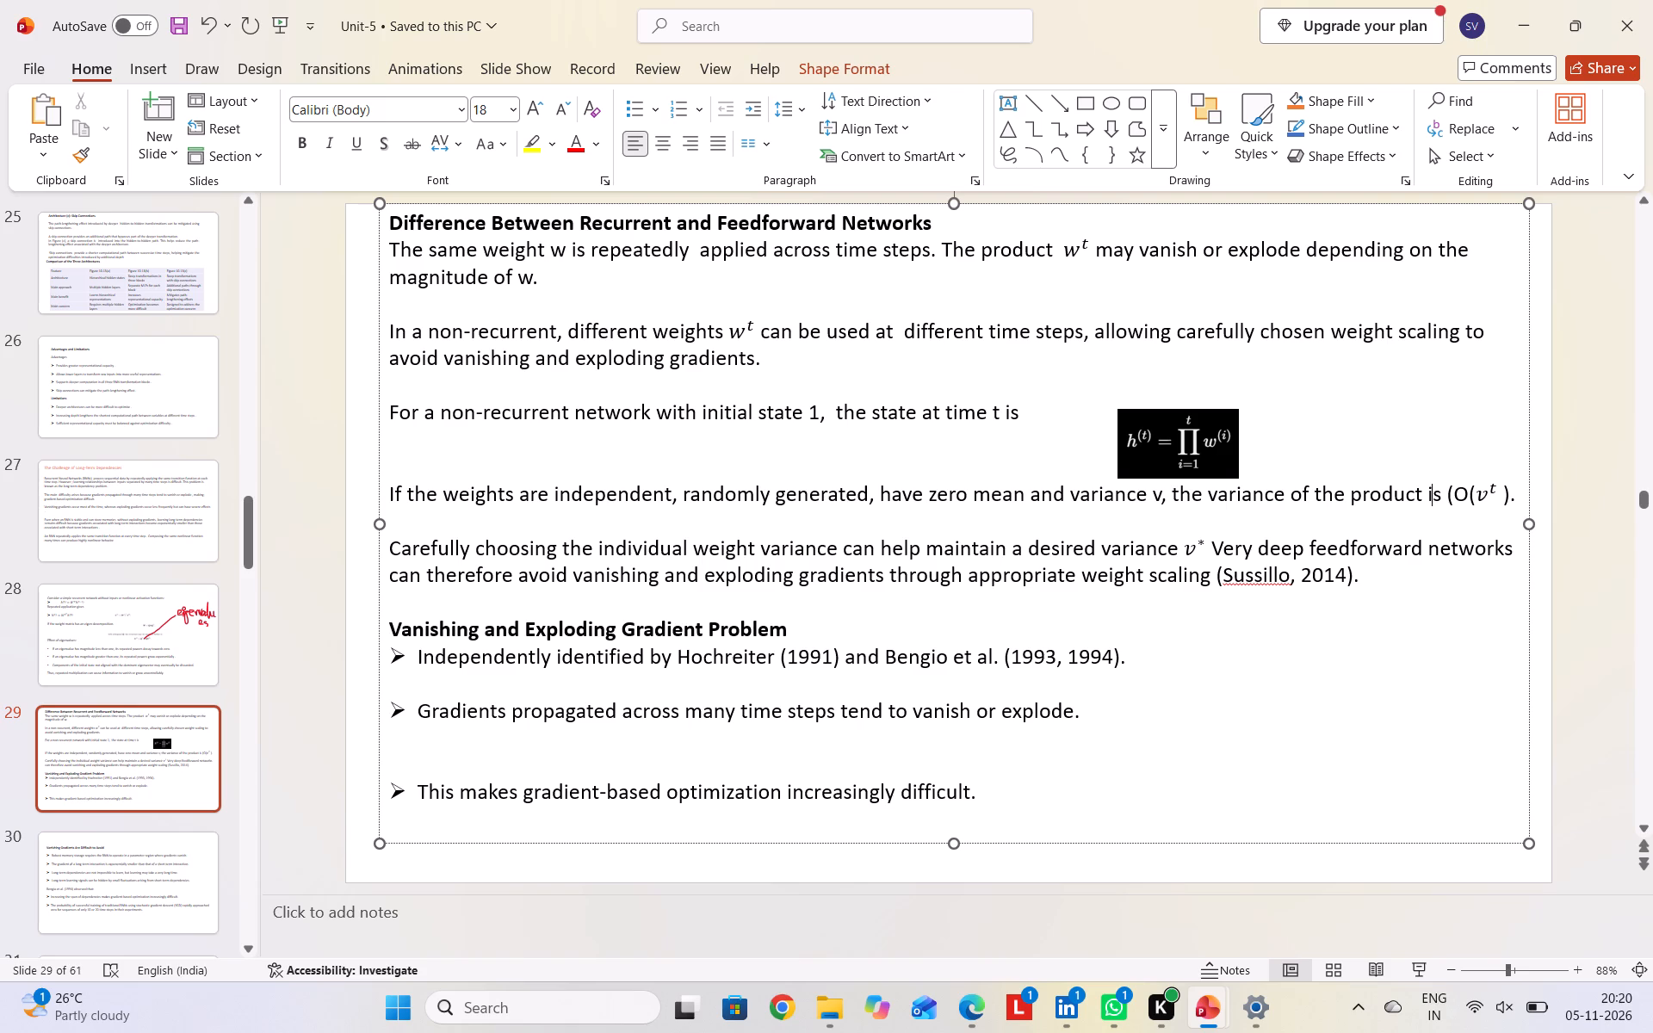
Move on to slide 30 and add a space and colon to the end of the heading "Vanishing Gradients Are Difficult to Avoid".
{"action": "left_click", "coordinate": [529, 859]}
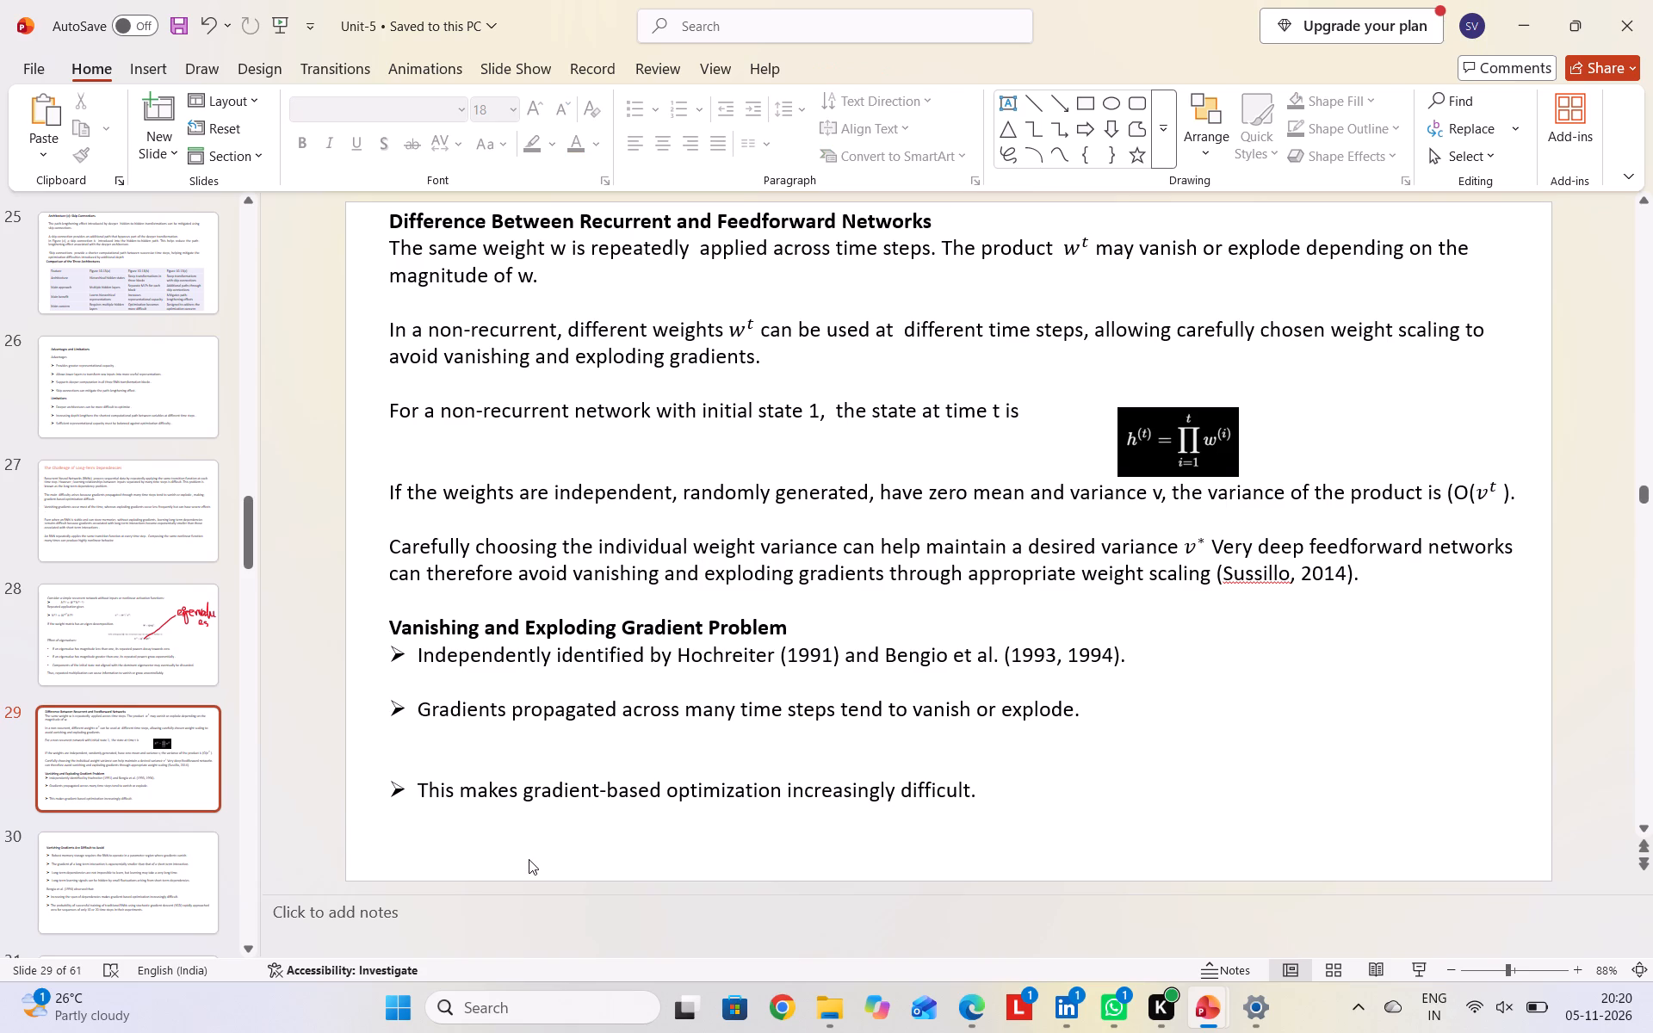
{"action": "key", "text": "Down"}
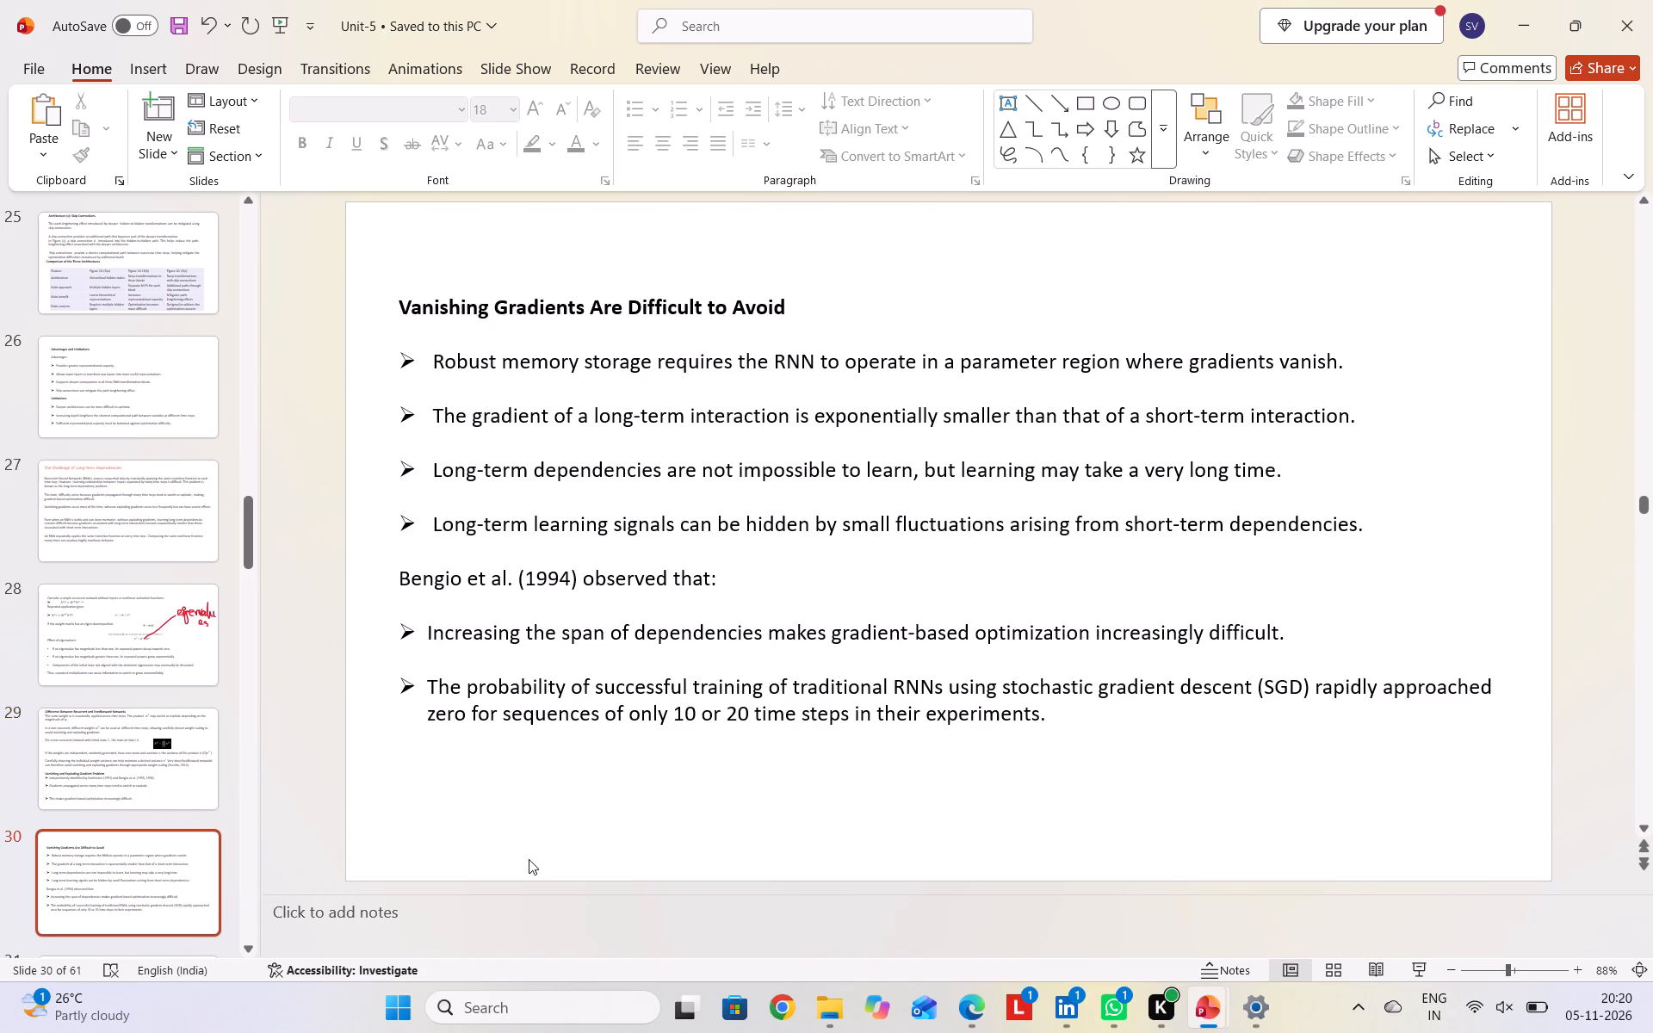
{"action": "left_click", "coordinate": [622, 628]}
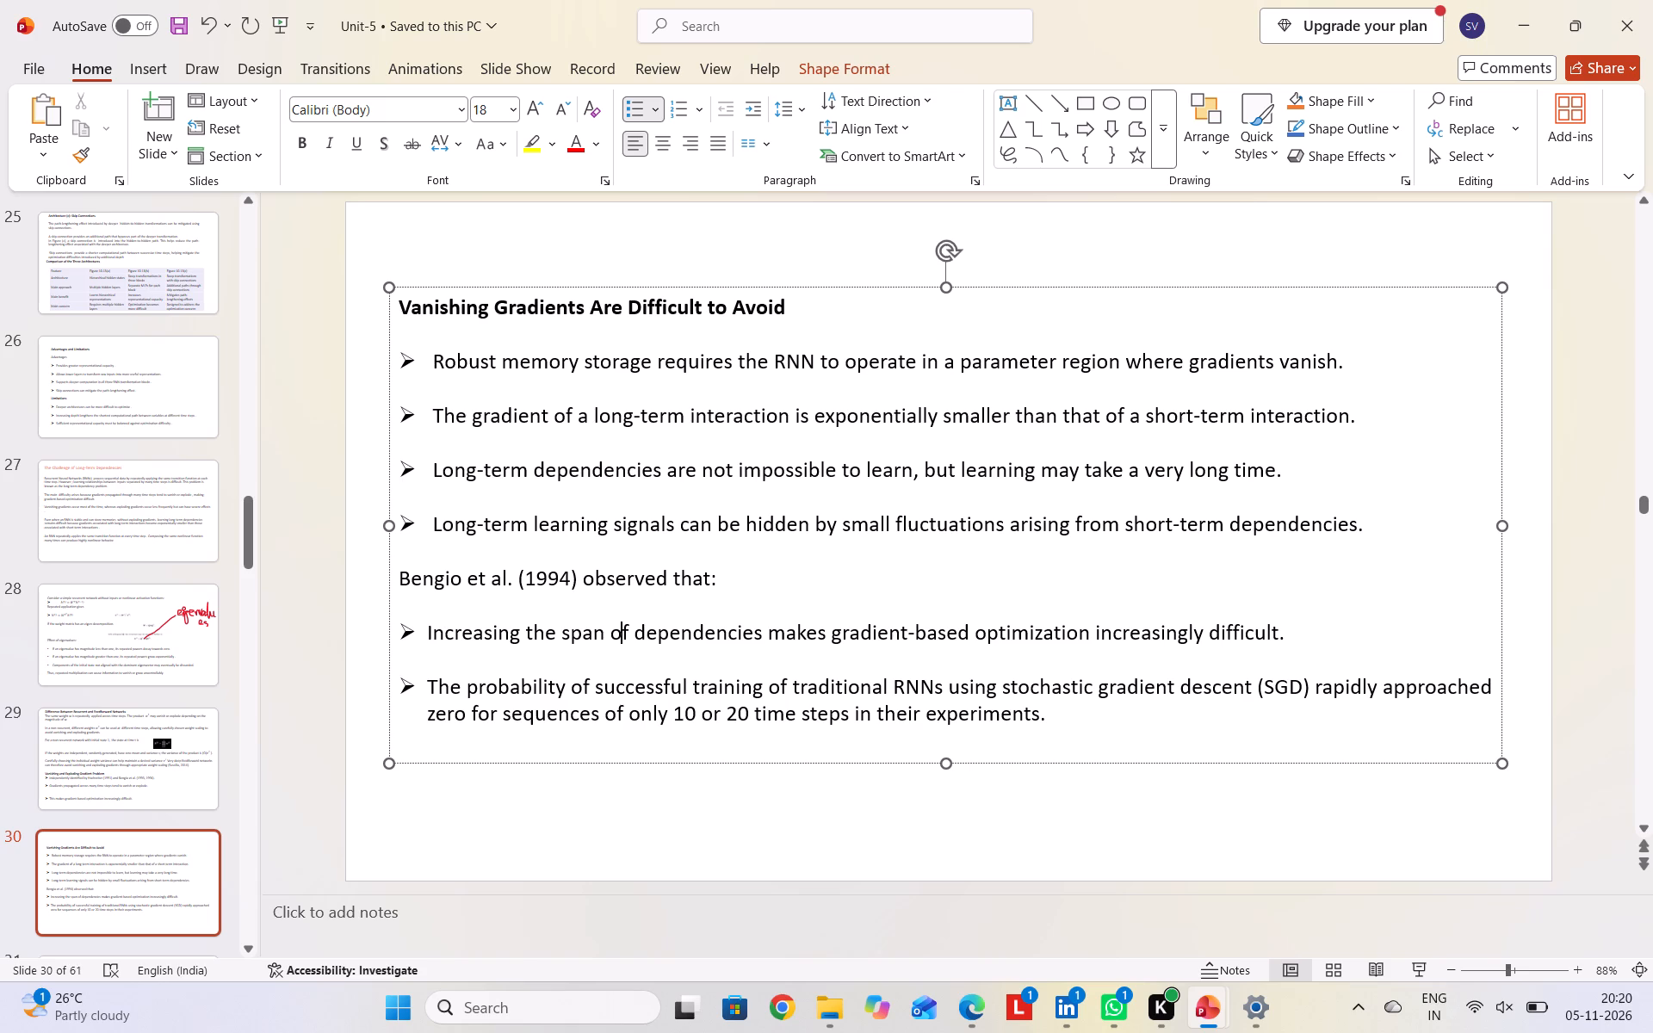
{"action": "left_click", "coordinate": [371, 454]}
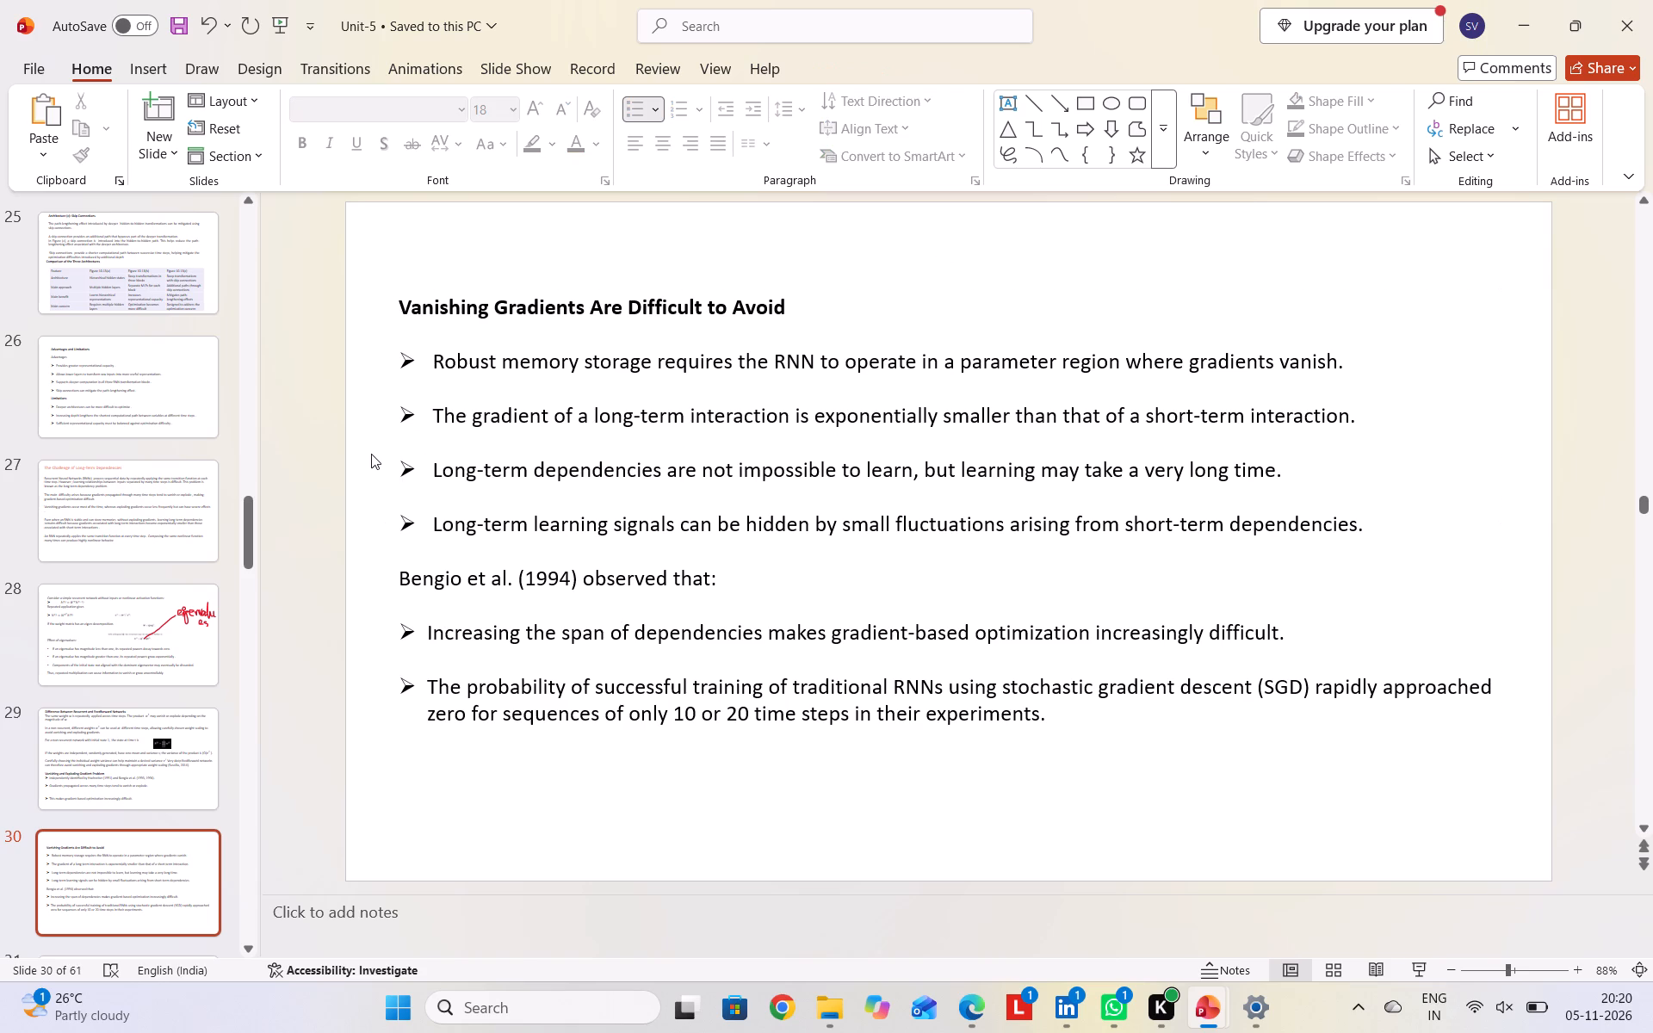
{"action": "key", "text": "Up"}
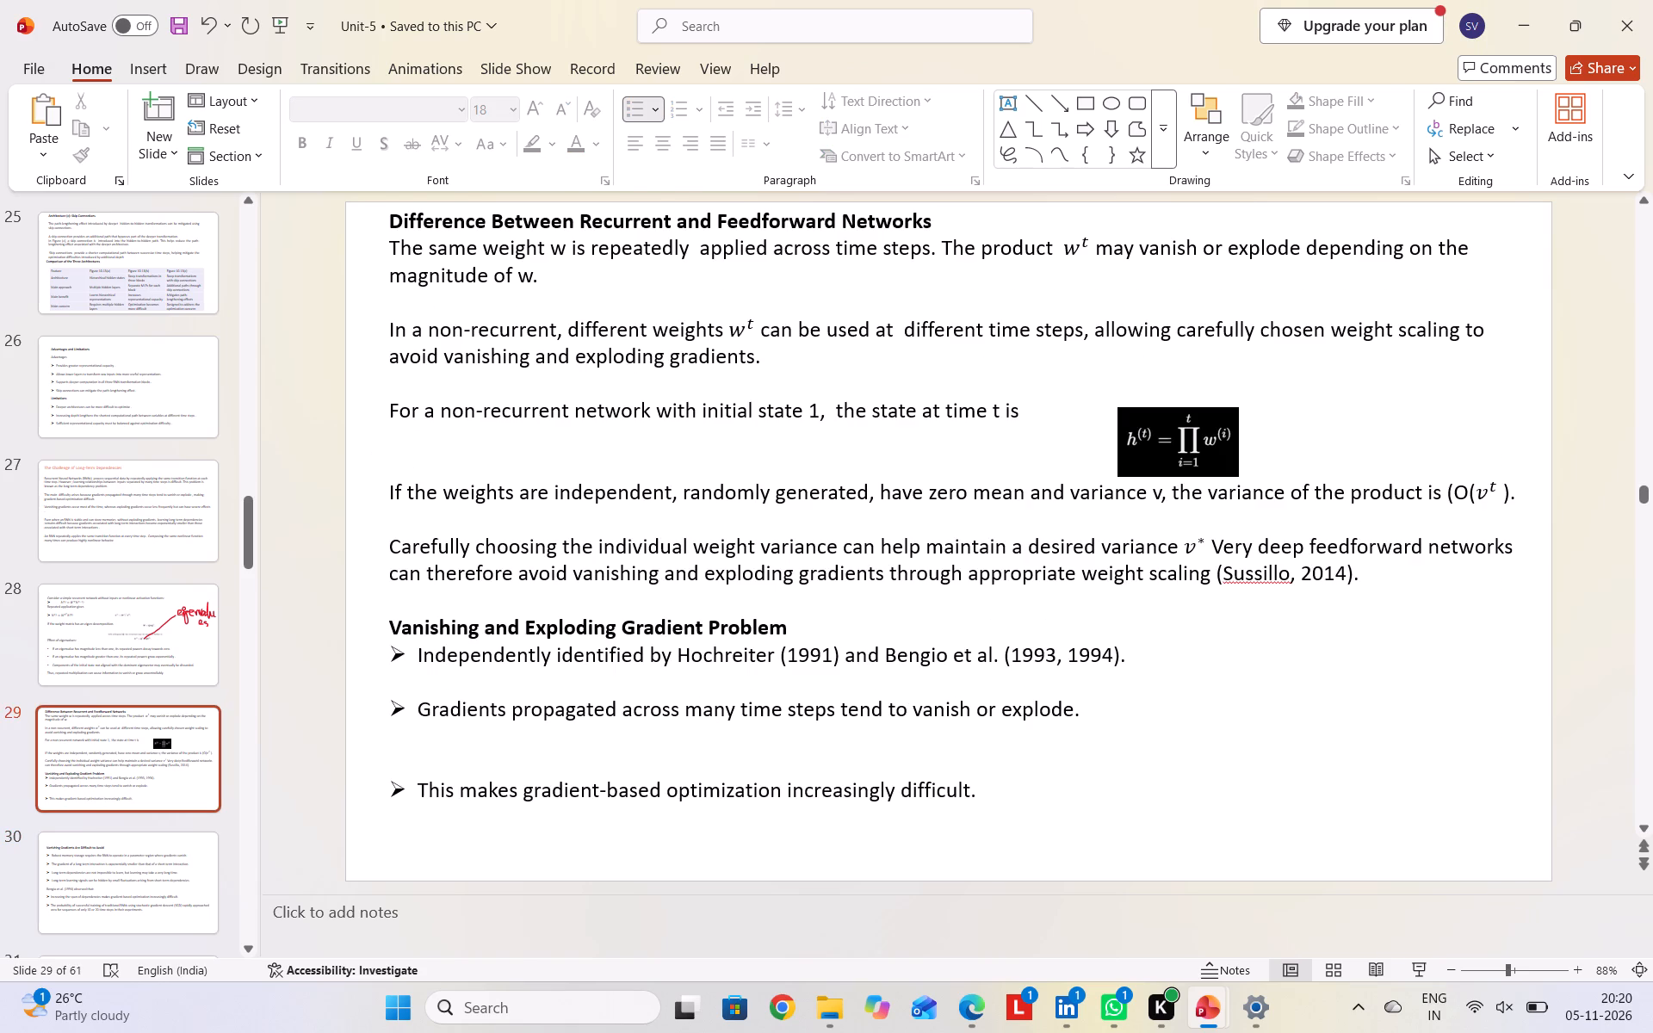
{"action": "key", "text": "Down"}
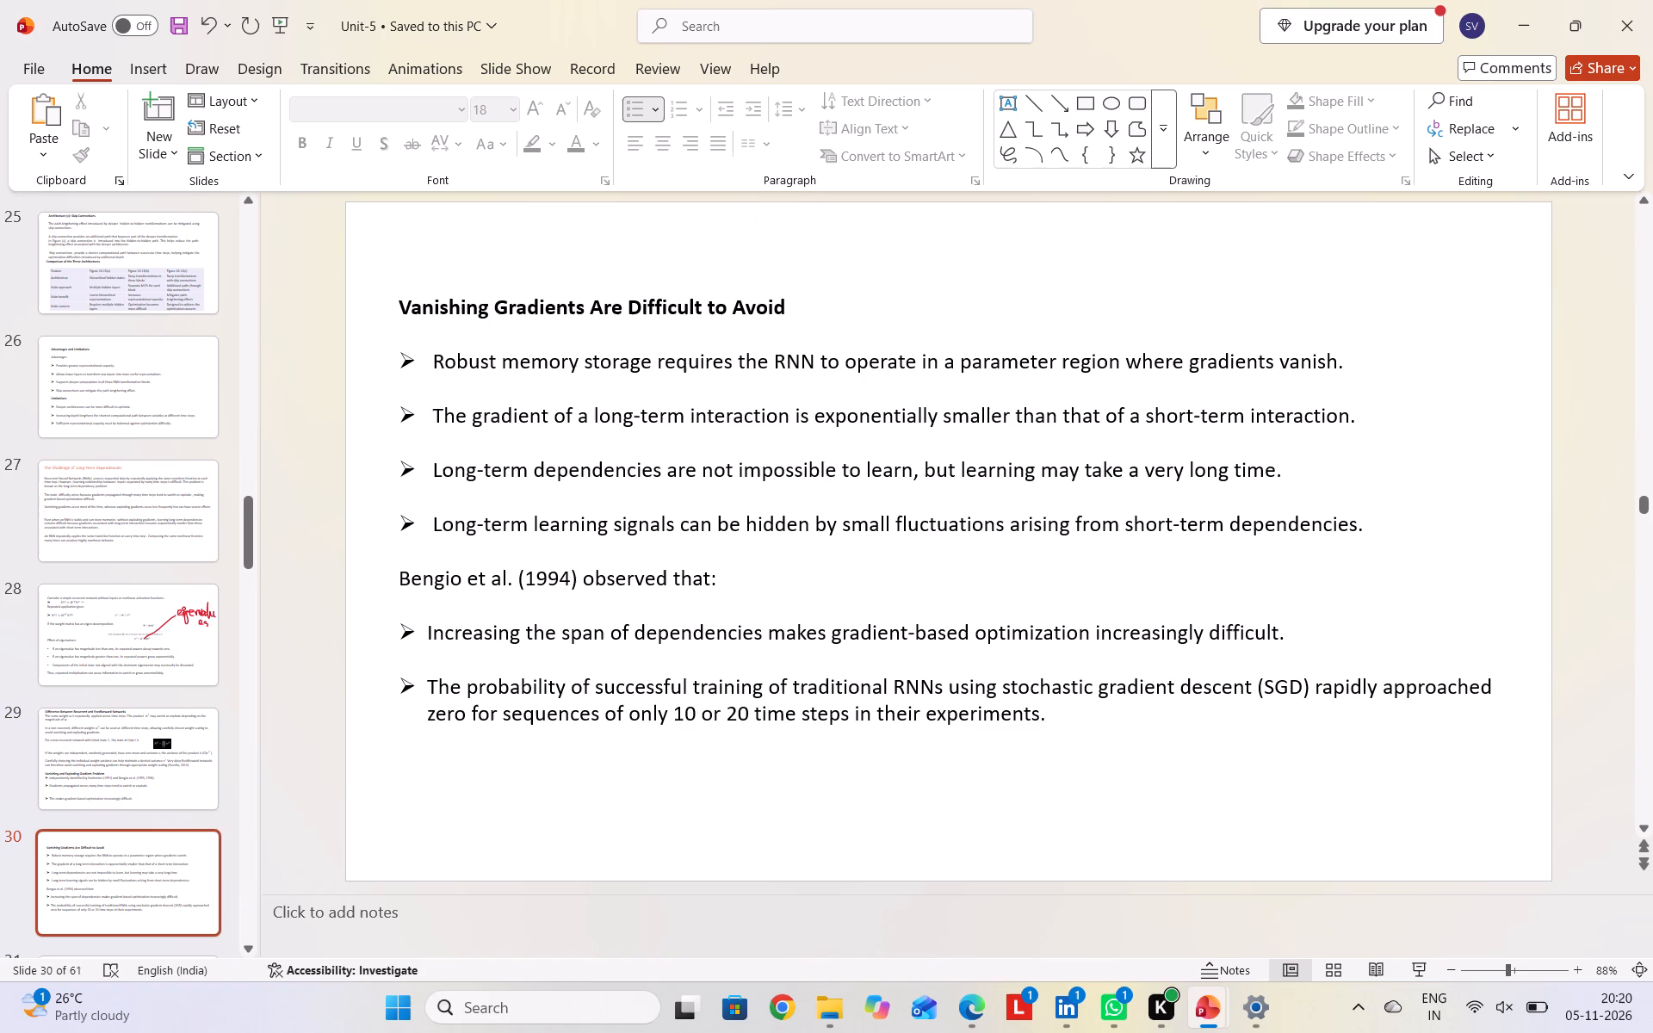
{"action": "left_click", "coordinate": [615, 478]}
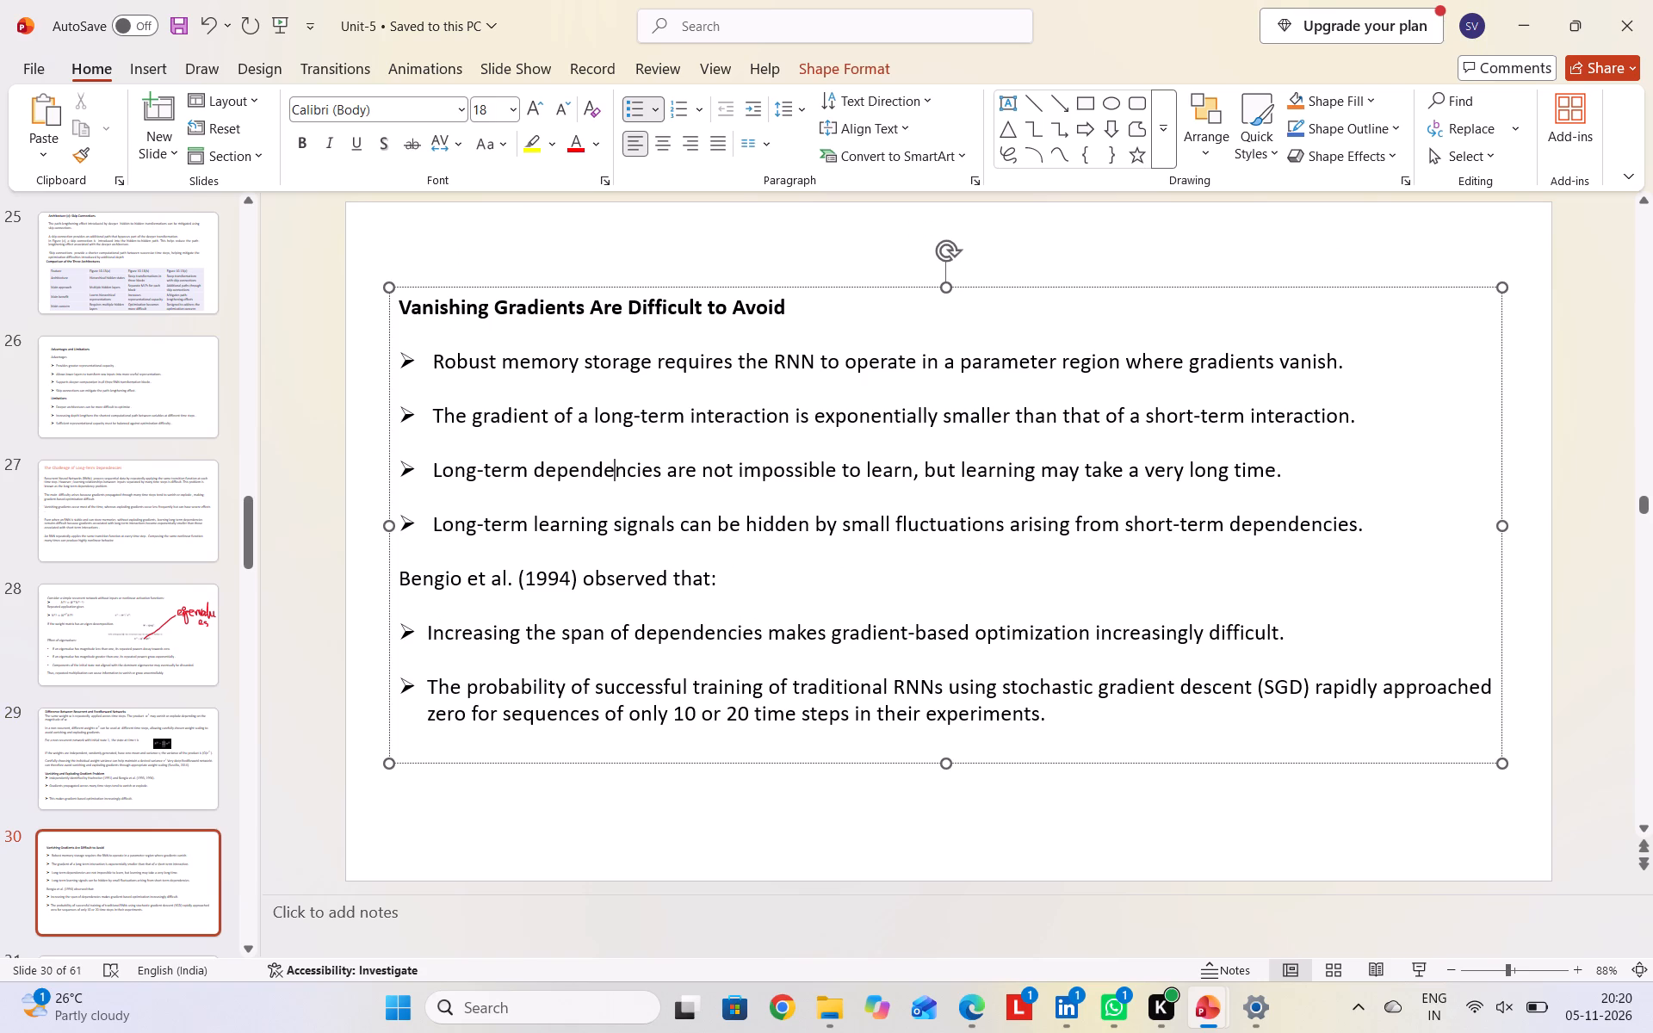
{"action": "left_click", "coordinate": [808, 312]}
{"action": "key", "text": "space"}
{"action": "type", "text": ":"}
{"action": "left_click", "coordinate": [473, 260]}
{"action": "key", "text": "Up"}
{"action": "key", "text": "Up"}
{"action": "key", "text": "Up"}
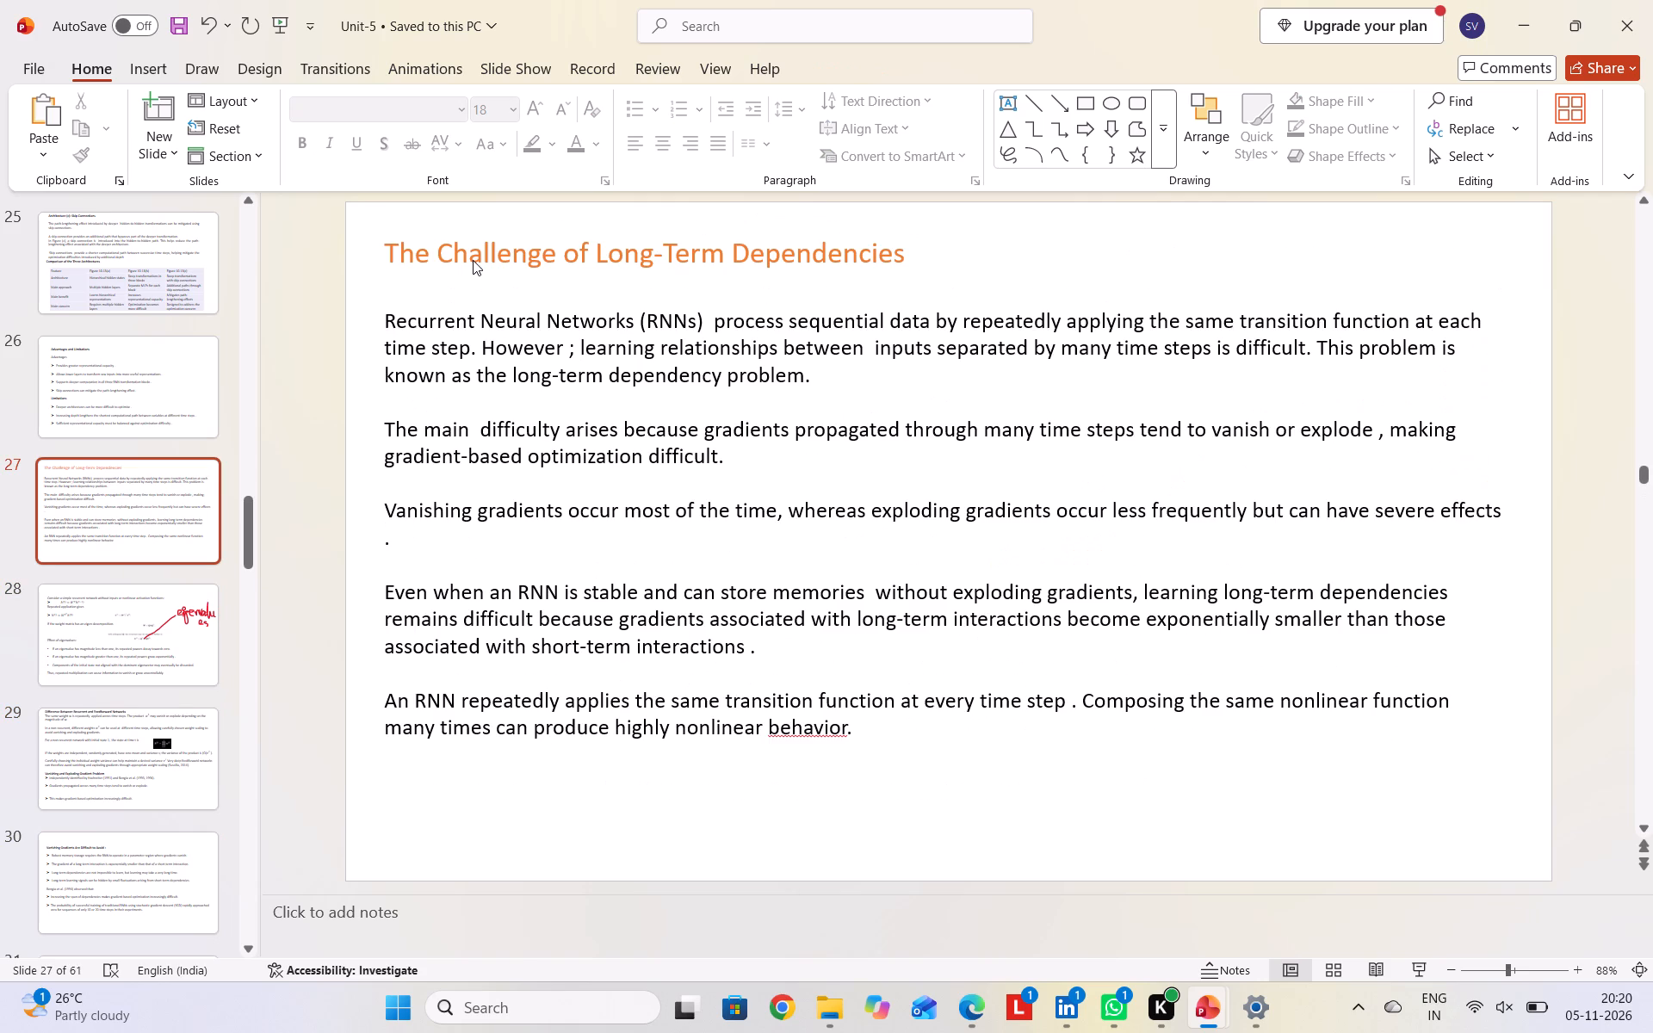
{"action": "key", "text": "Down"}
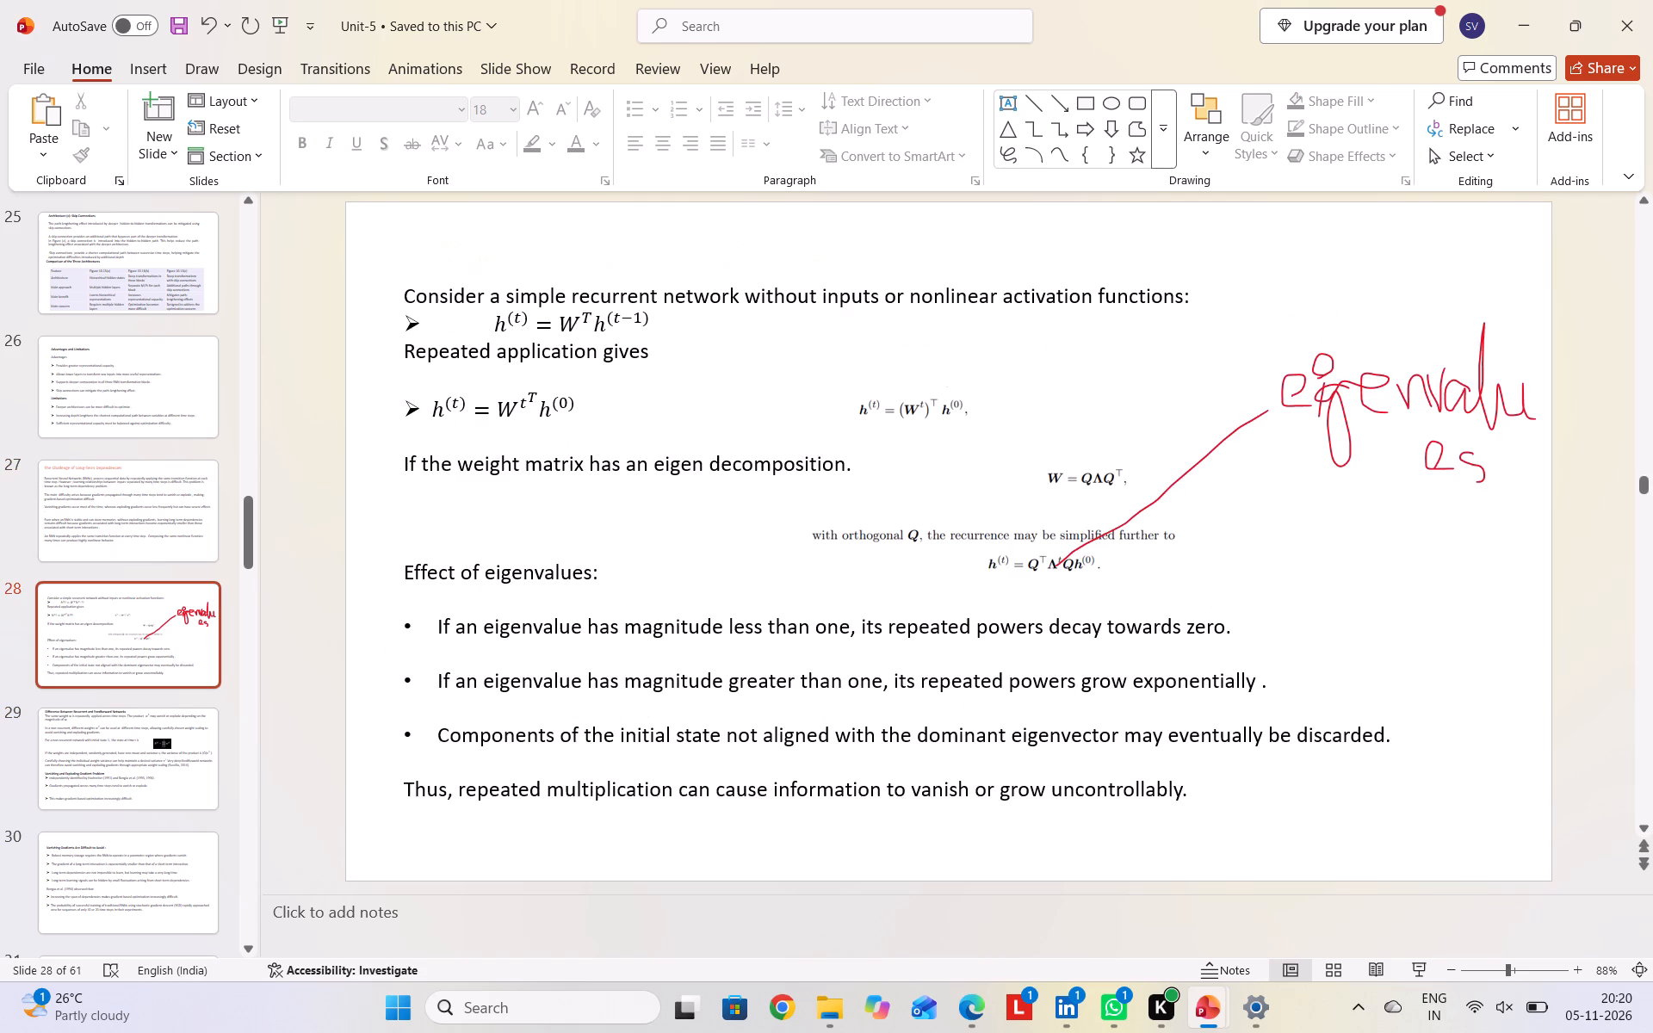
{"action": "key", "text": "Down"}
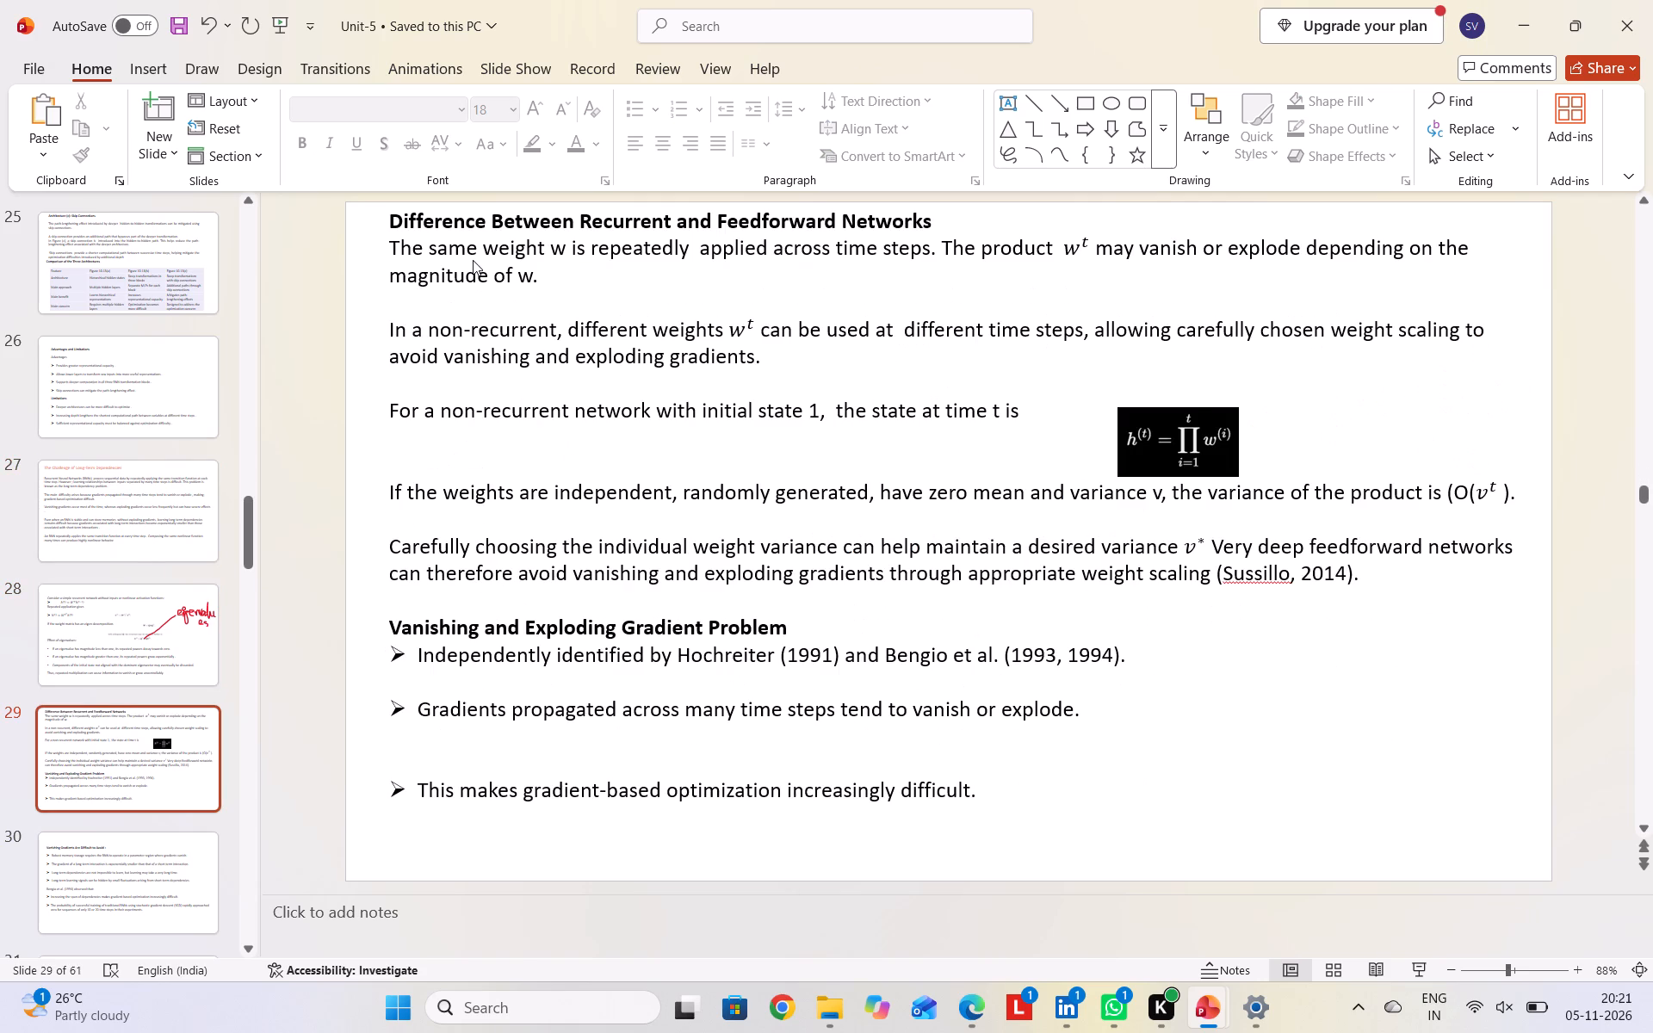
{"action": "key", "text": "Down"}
On slide 30, insert an extra space after "where" in the first bullet and after "can be" in the "Long-term learning signals" bullet.
{"action": "left_click", "coordinate": [554, 344]}
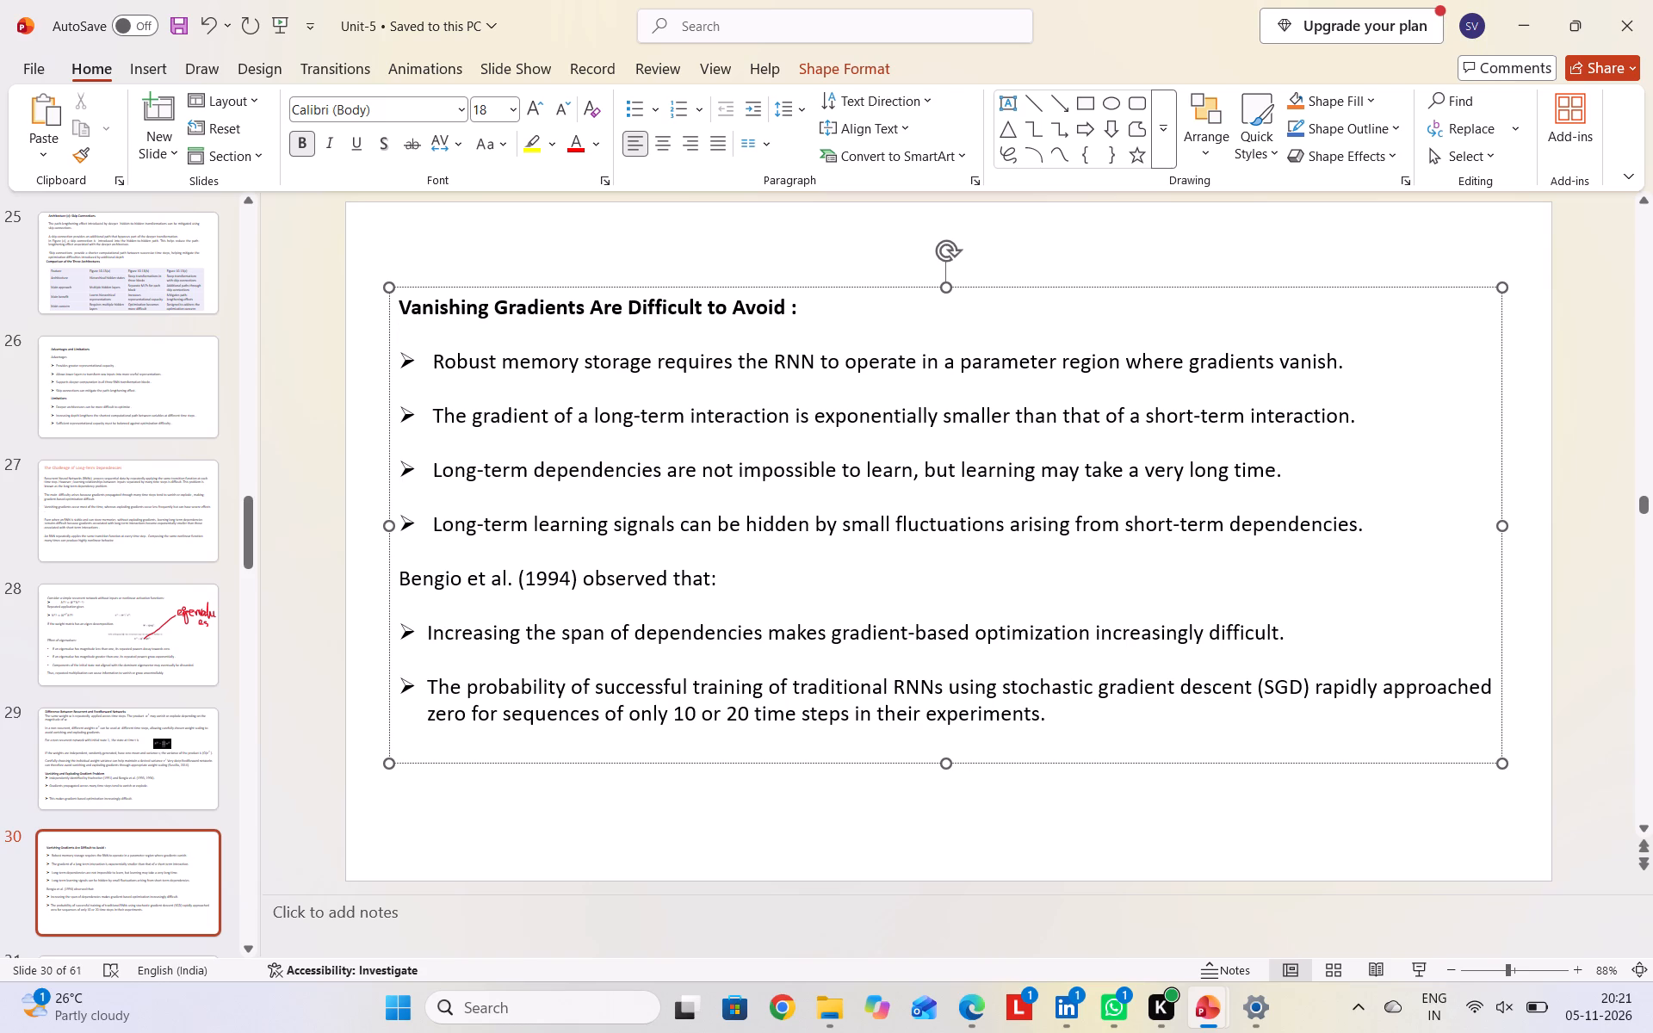
{"action": "left_click", "coordinate": [1176, 363]}
{"action": "key", "text": "Right"}
{"action": "key", "text": "space"}
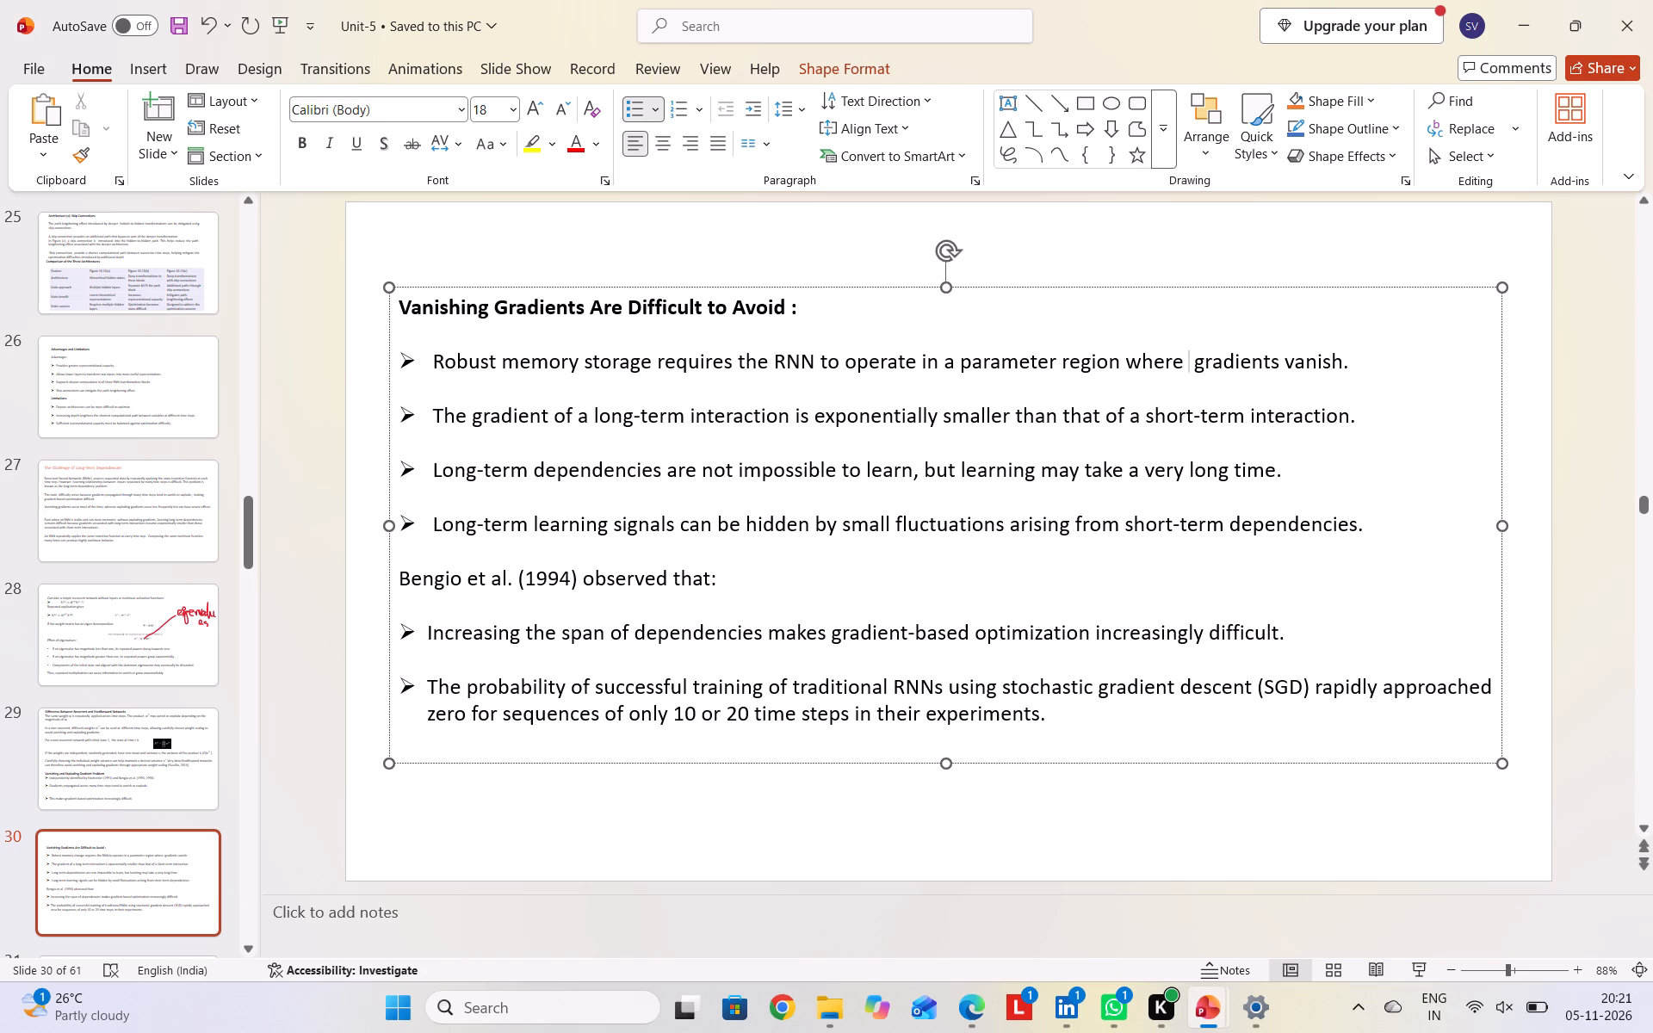
{"action": "left_click", "coordinate": [744, 525]}
{"action": "key", "text": "space"}
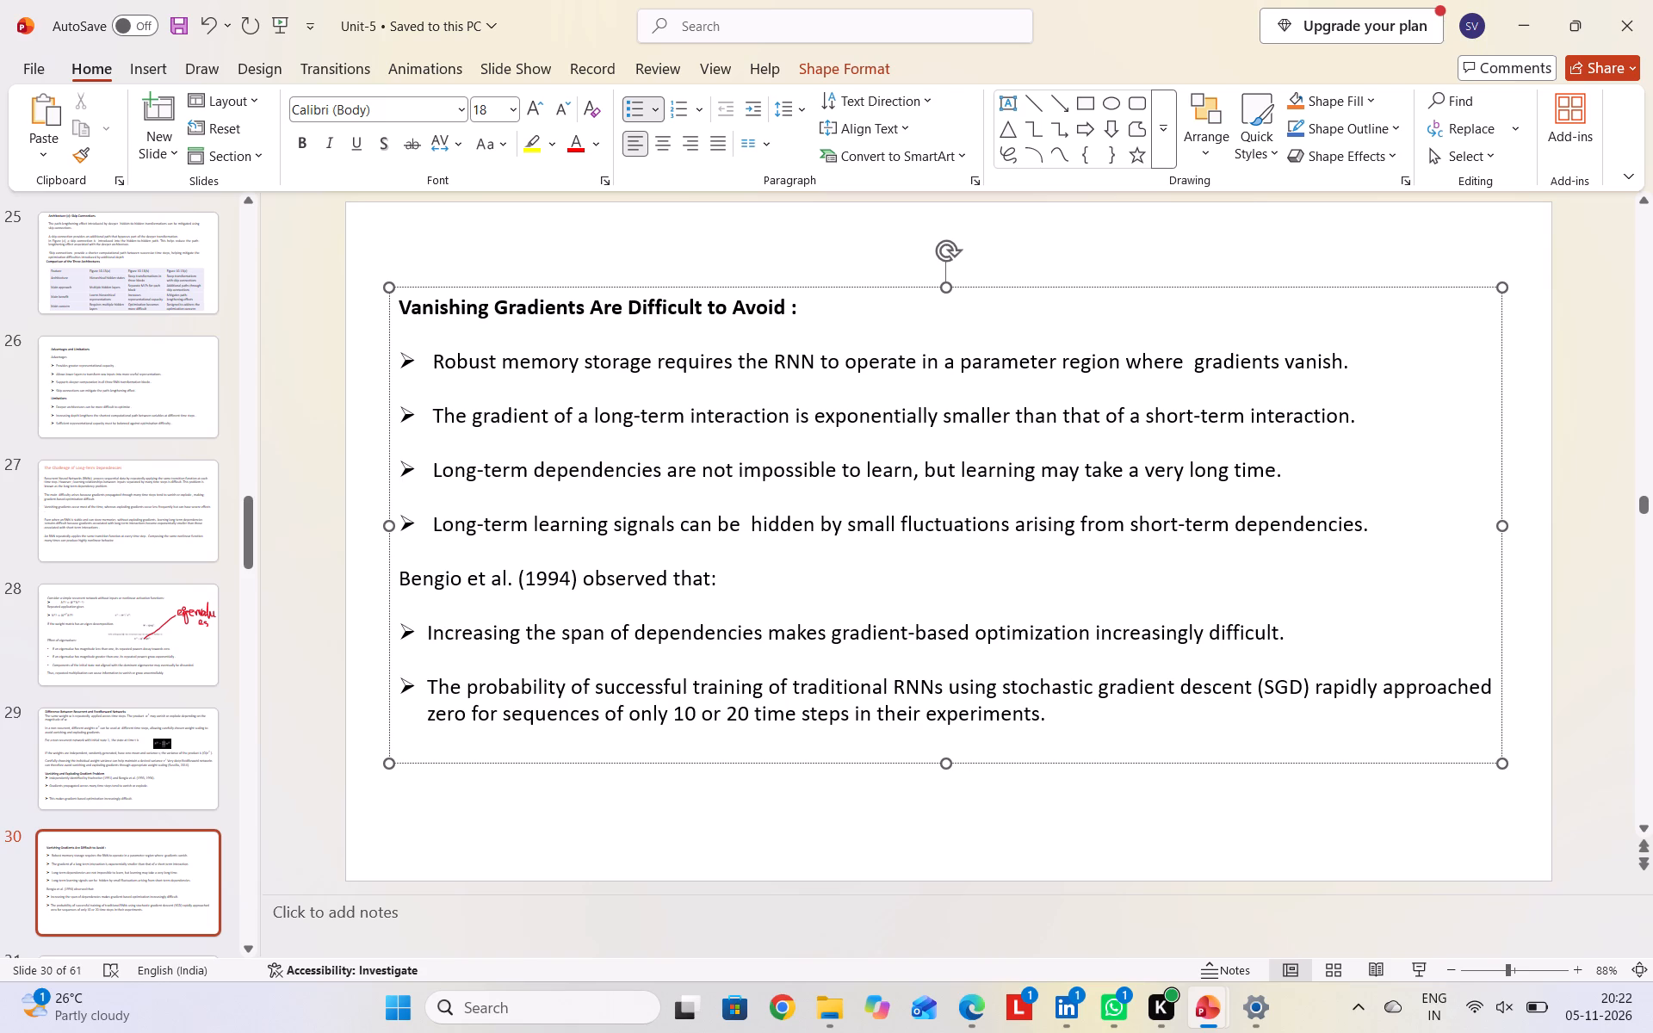
In the last bullet of slide 30, insert a space before the period following "experiments".
{"action": "left_click", "coordinate": [1037, 709]}
{"action": "key", "text": "space"}
Move on to slide 31 and add a space and colon to the end of the heading "The Long Short-Term Memory and Other Gated RNNs".
{"action": "scroll", "coordinate": [181, 666], "scroll_direction": "down", "scroll_amount": 1}
{"action": "left_click", "coordinate": [137, 812]}
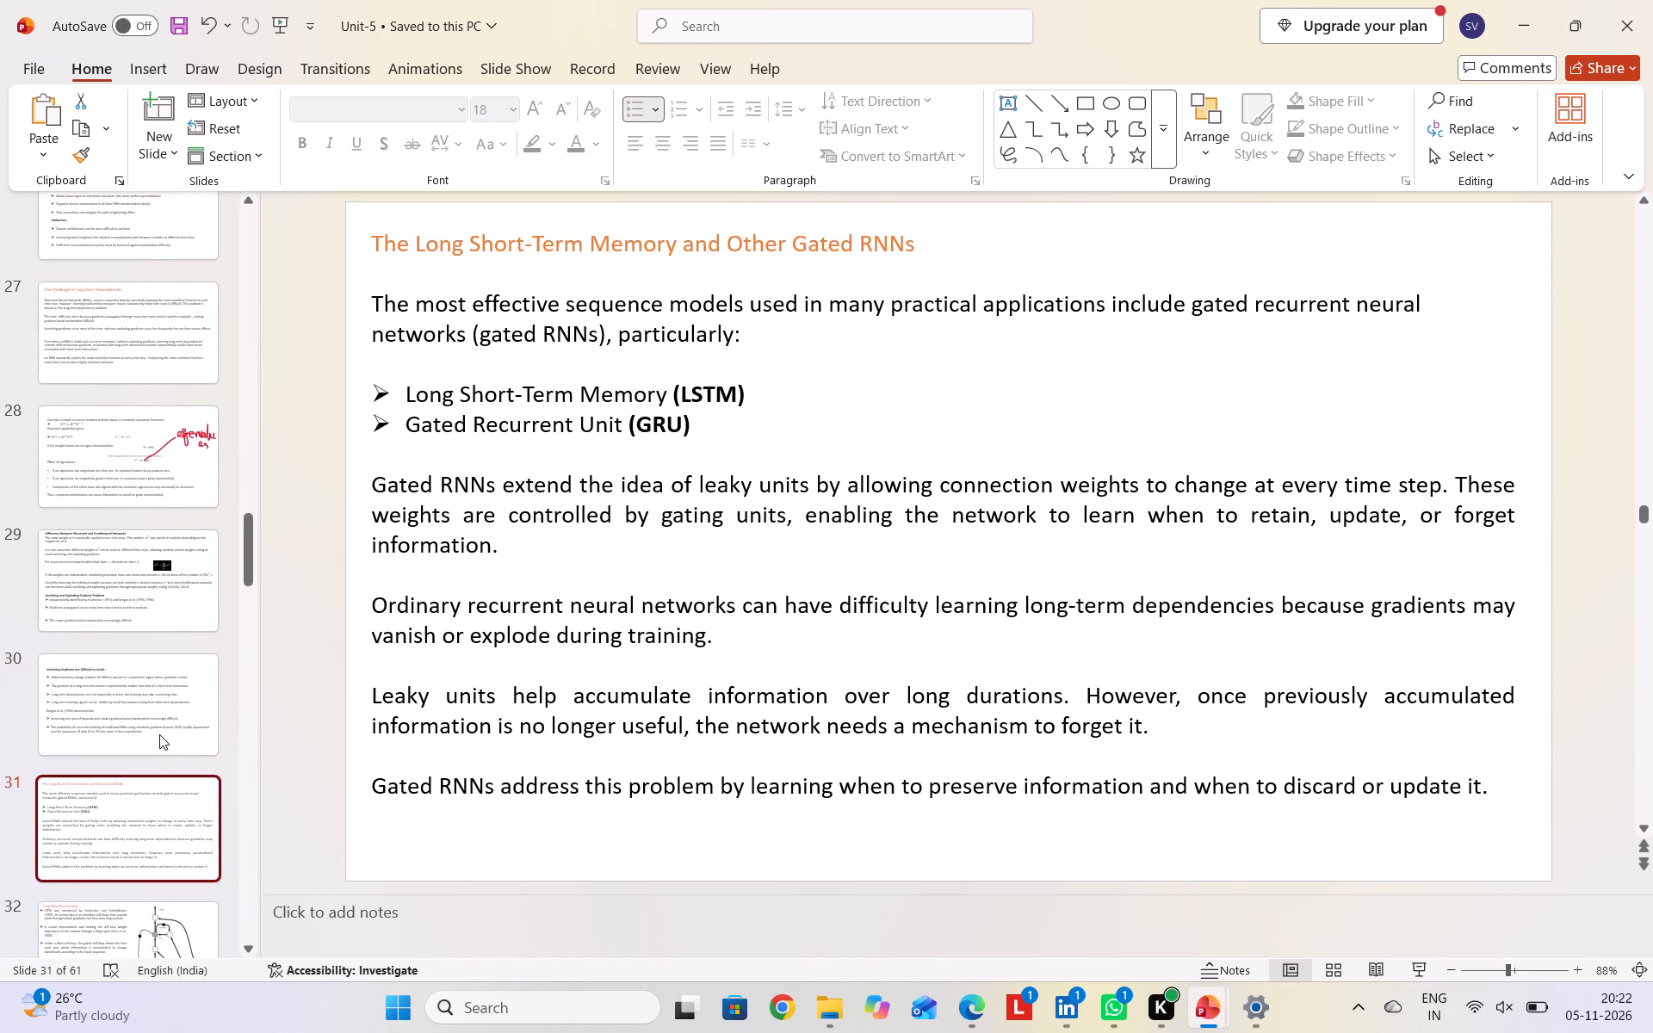
{"action": "left_click", "coordinate": [153, 711]}
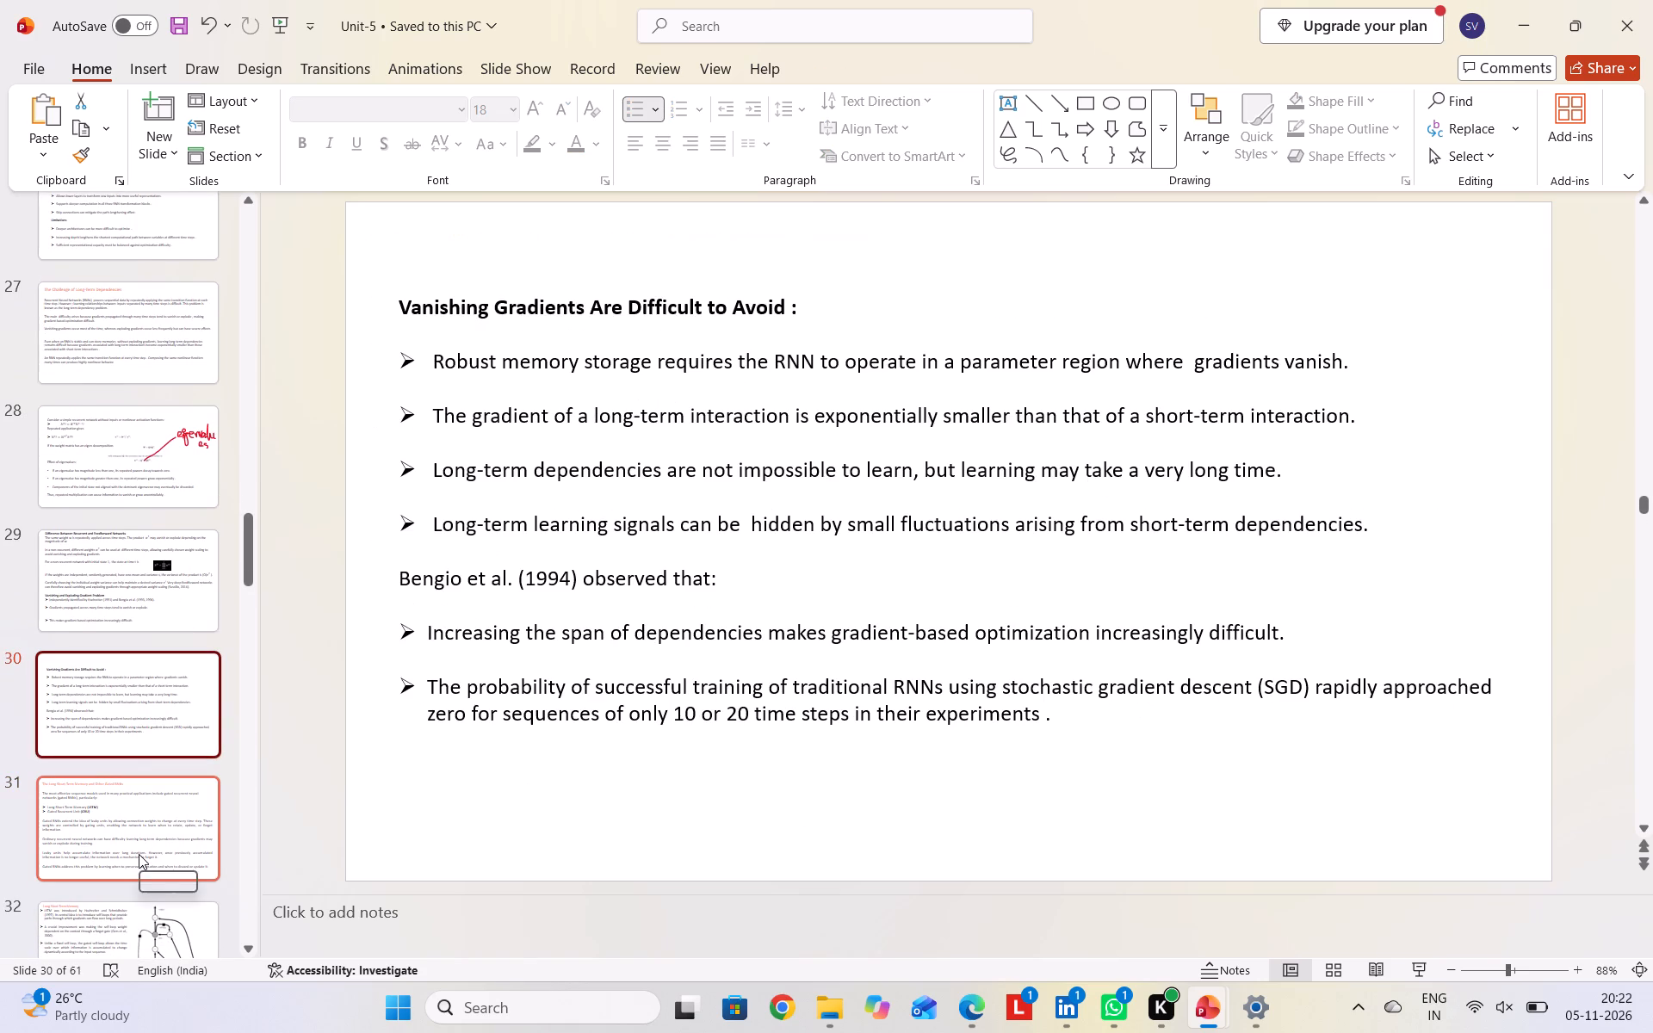
{"action": "left_click", "coordinate": [139, 854]}
{"action": "left_click", "coordinate": [672, 541]}
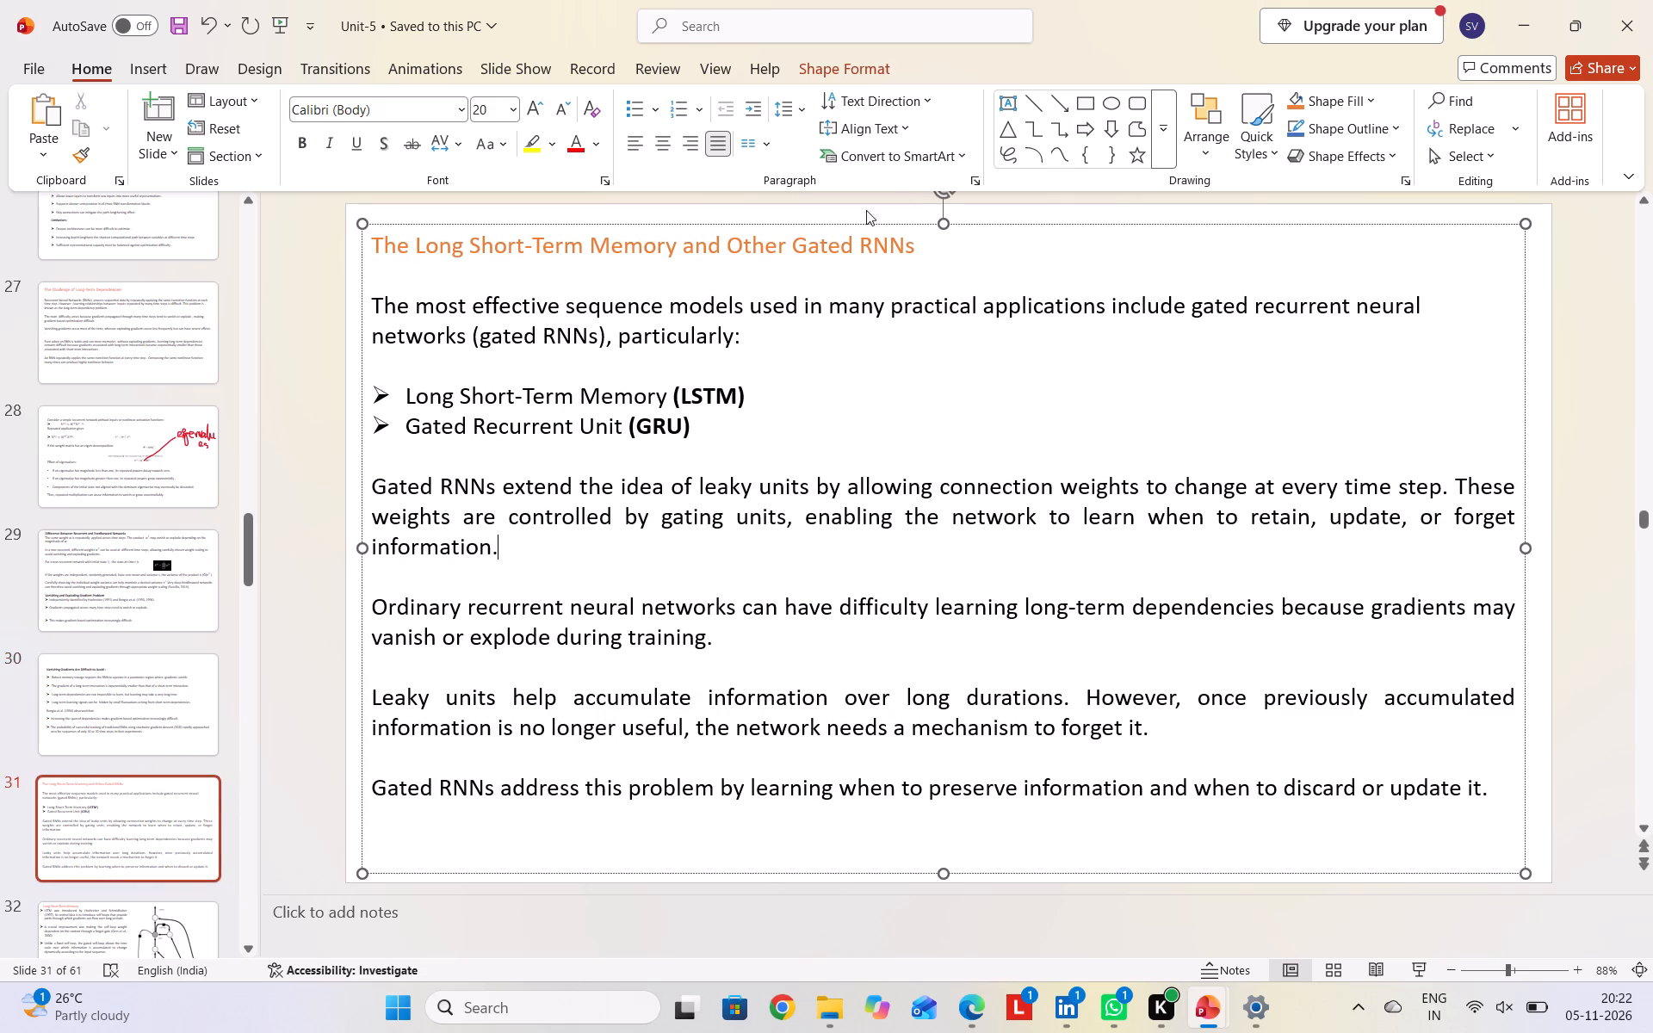
{"action": "left_click", "coordinate": [929, 244]}
{"action": "key", "text": "space"}
{"action": "type", "text": ":"}
On slide 31, add the word "and" after "(LSTM)" in the Long Short-Term Memory bullet.
{"action": "left_click", "coordinate": [677, 374]}
{"action": "left_click", "coordinate": [777, 397]}
{"action": "key", "text": "space"}
{"action": "type", "text": "and"}
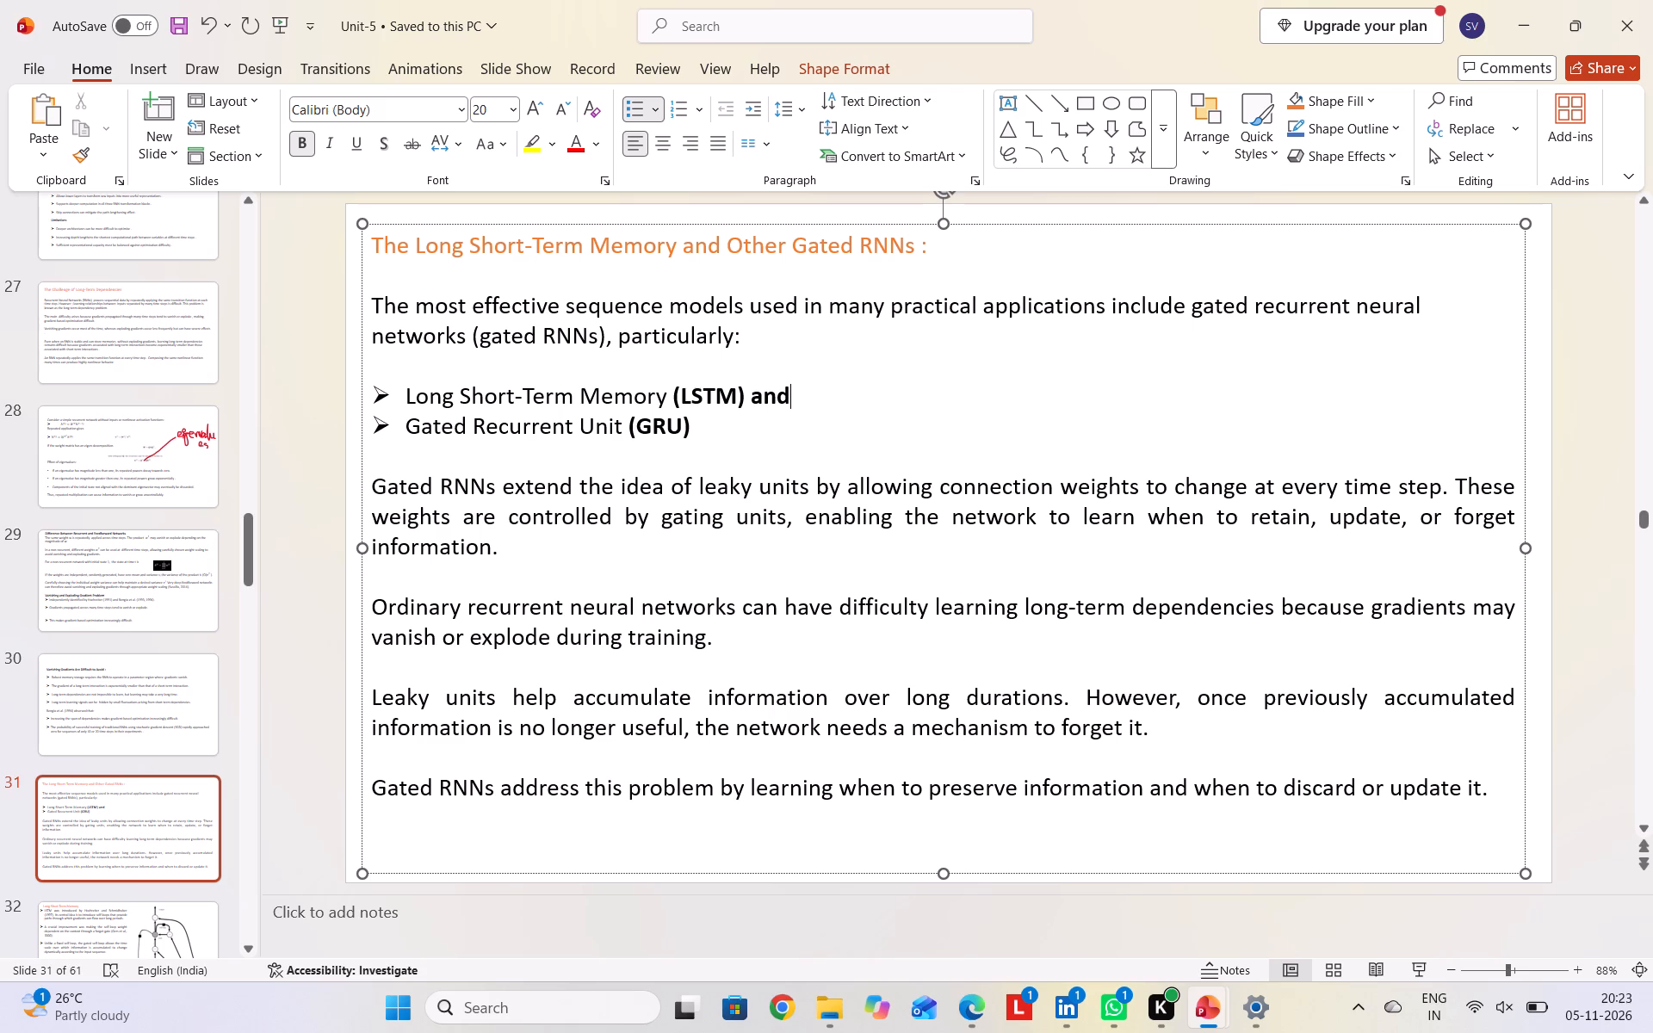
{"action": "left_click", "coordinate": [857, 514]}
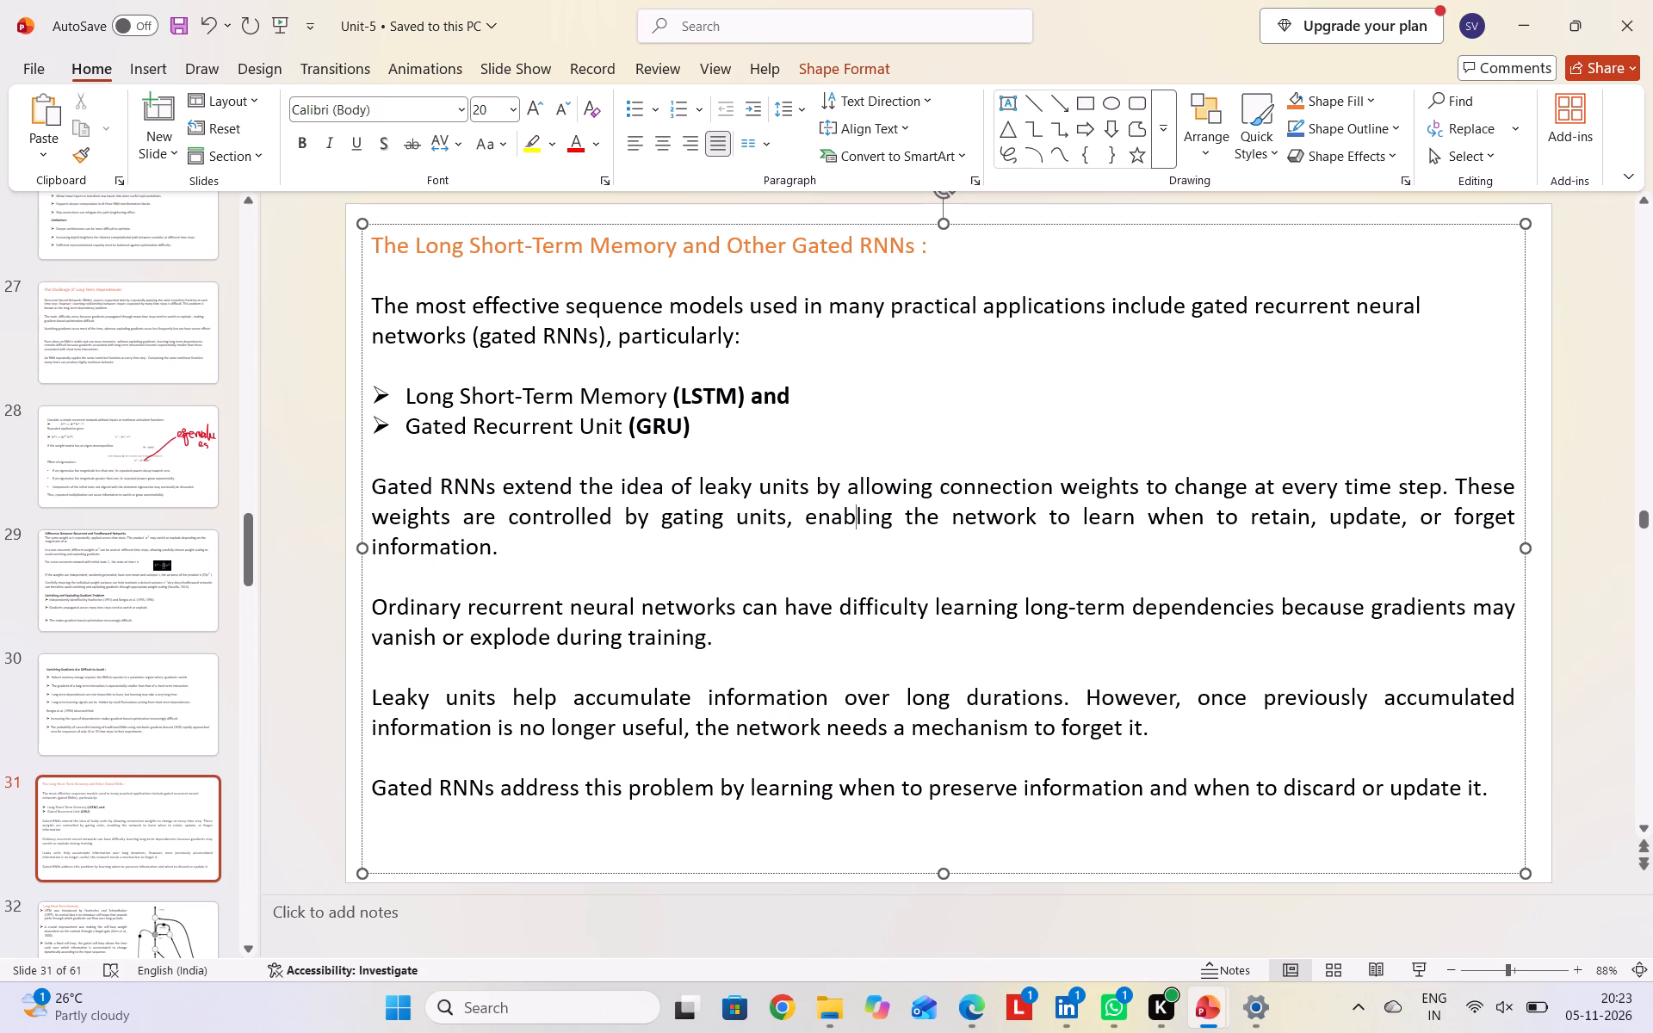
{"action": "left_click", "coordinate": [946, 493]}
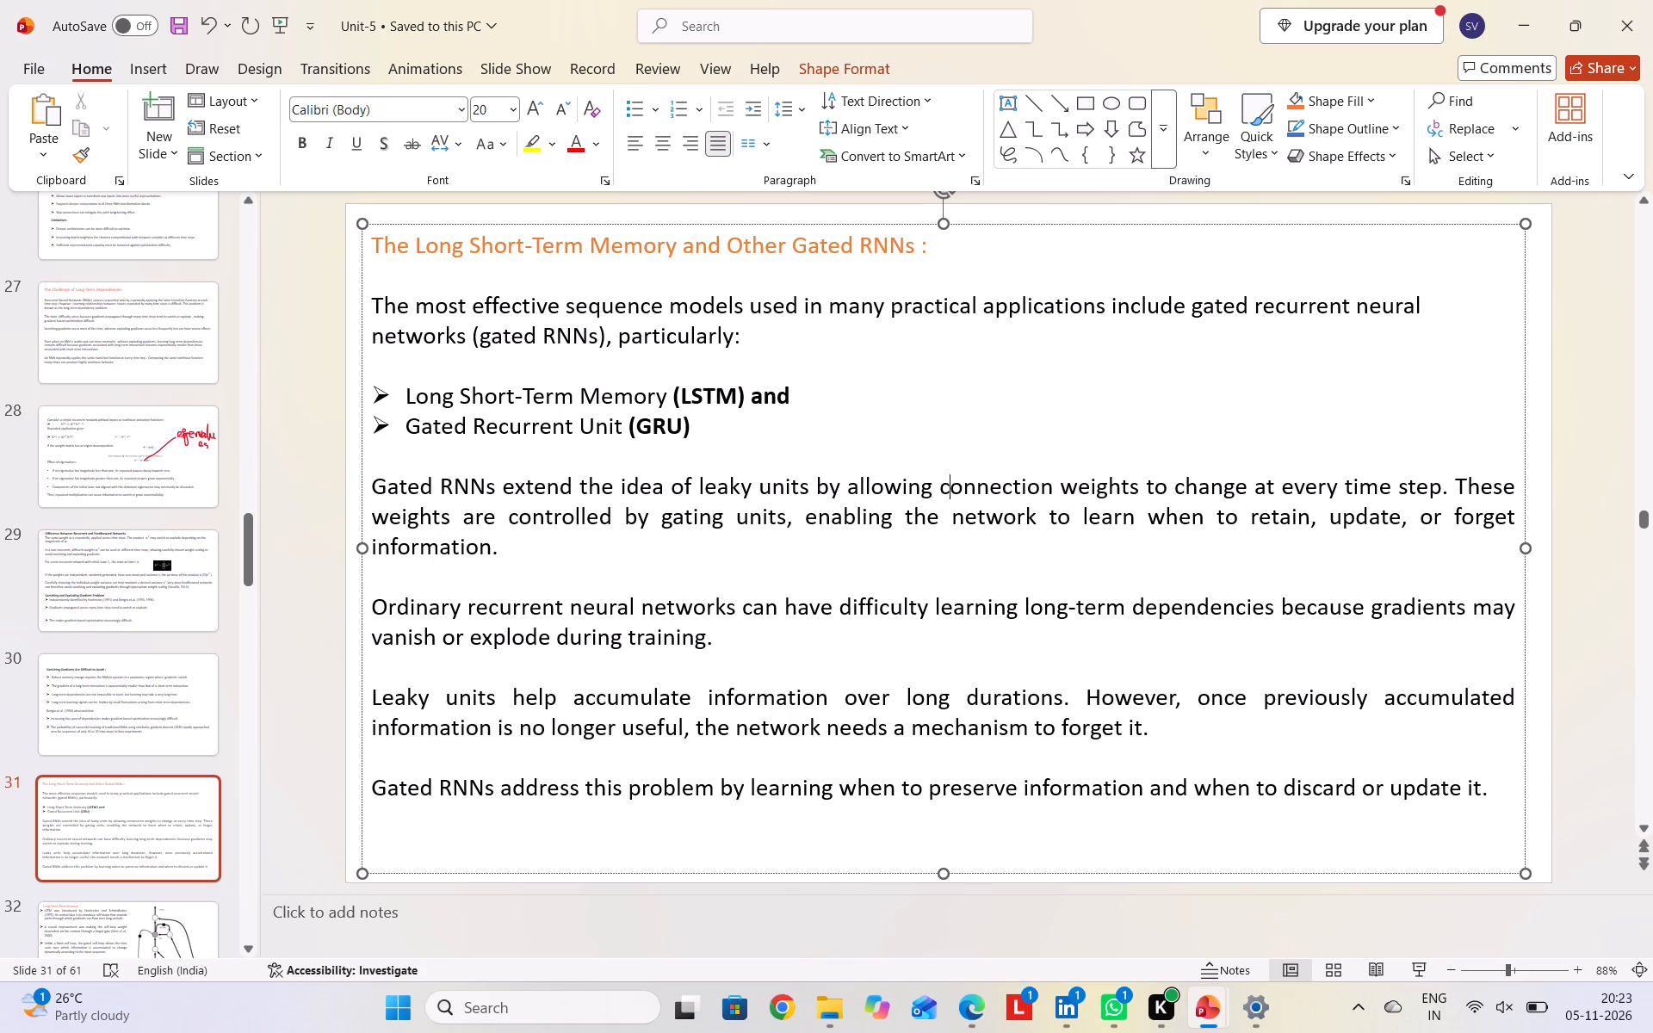
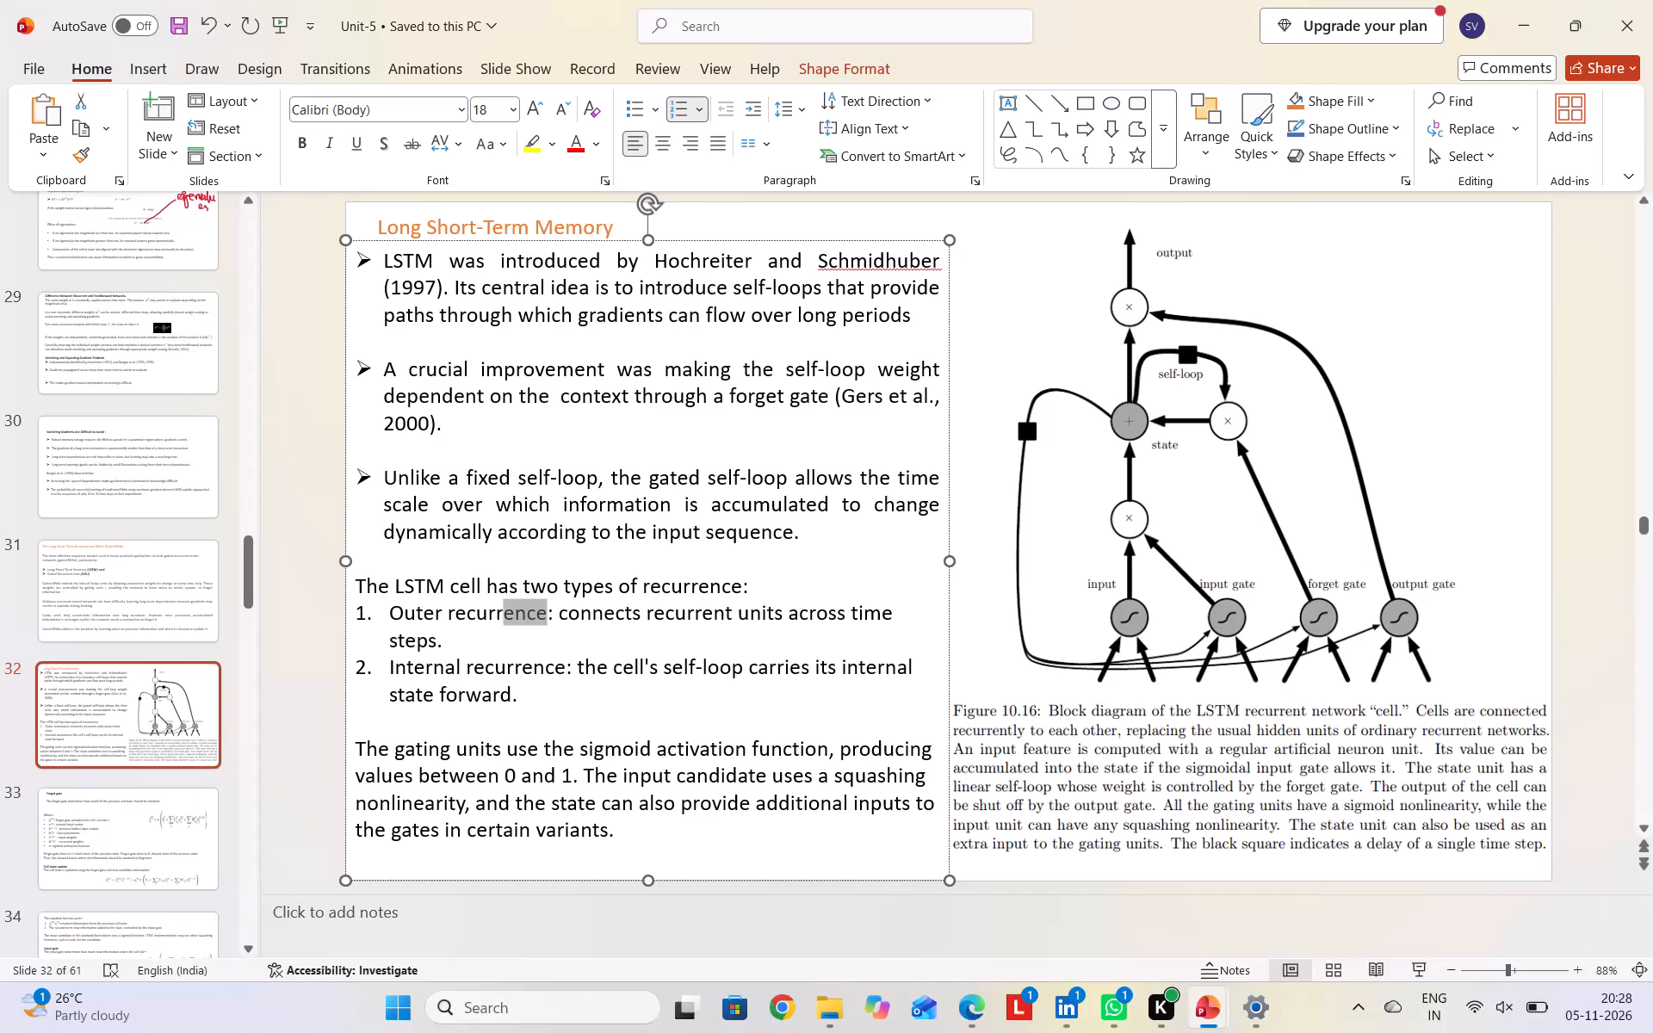
Bold the label "Outer recurrence" in the first numbered item of the Long Short-Term Memory slide.
{"action": "left_click_drag", "start_coordinate": [479, 621], "coordinate": [403, 621]}
{"action": "left_click", "coordinate": [417, 592]}
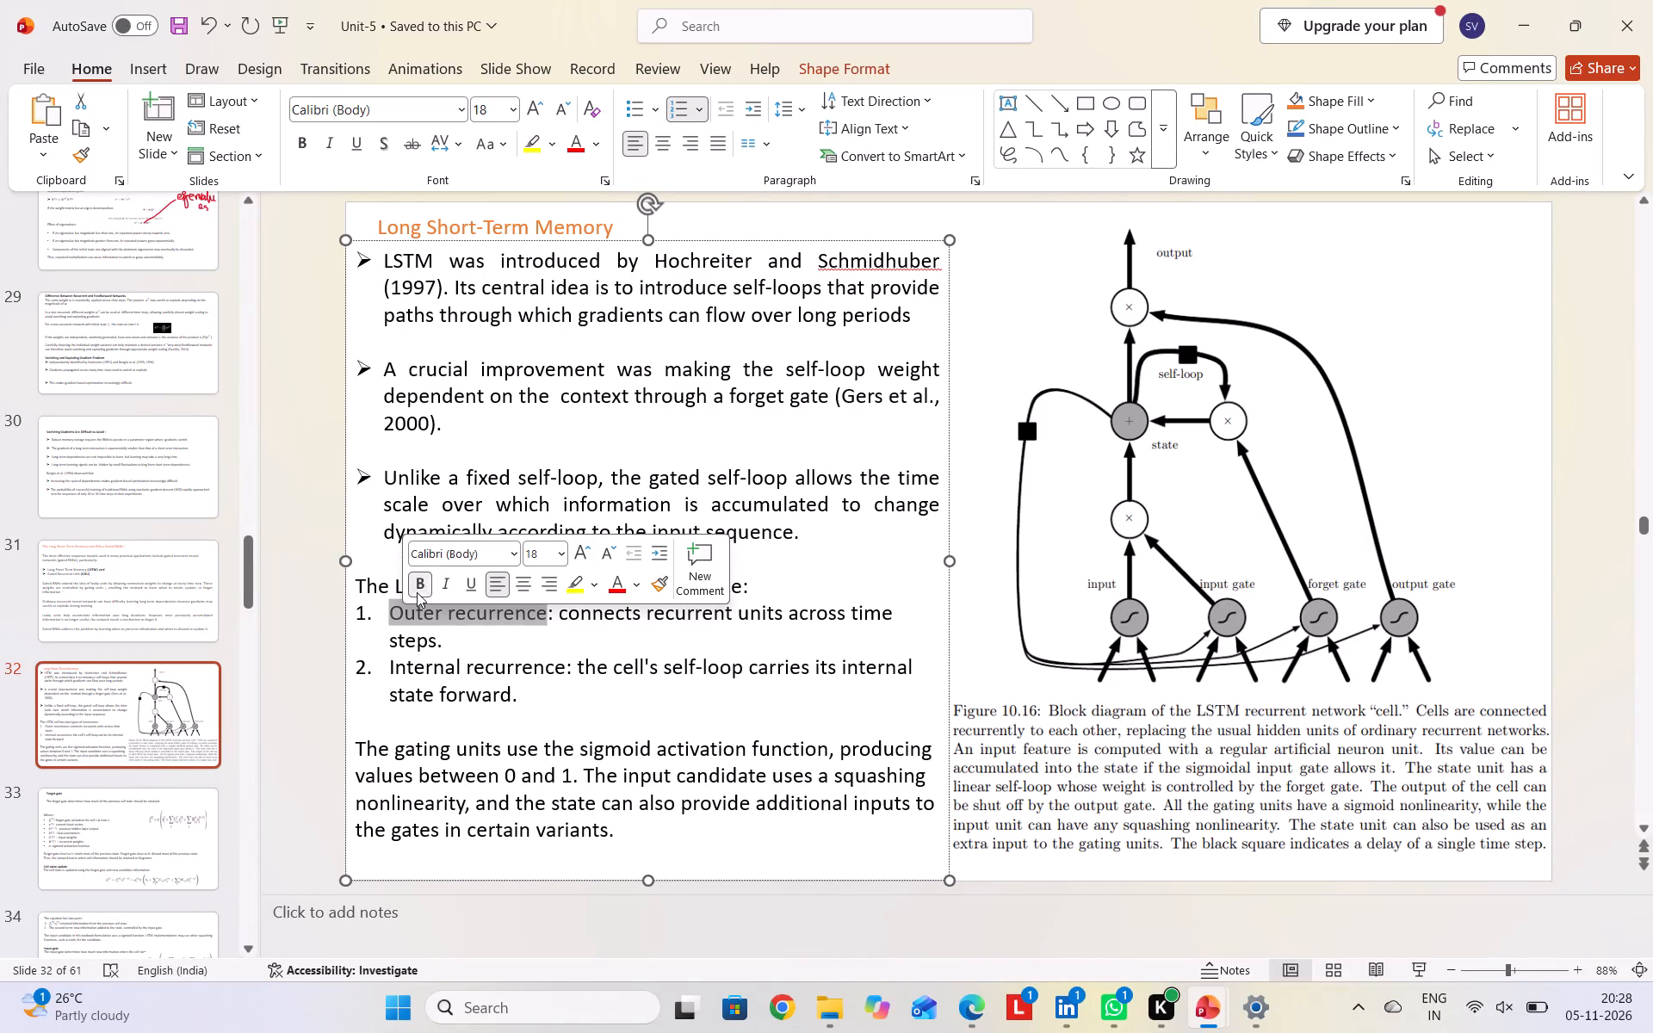
{"action": "left_click", "coordinate": [480, 679]}
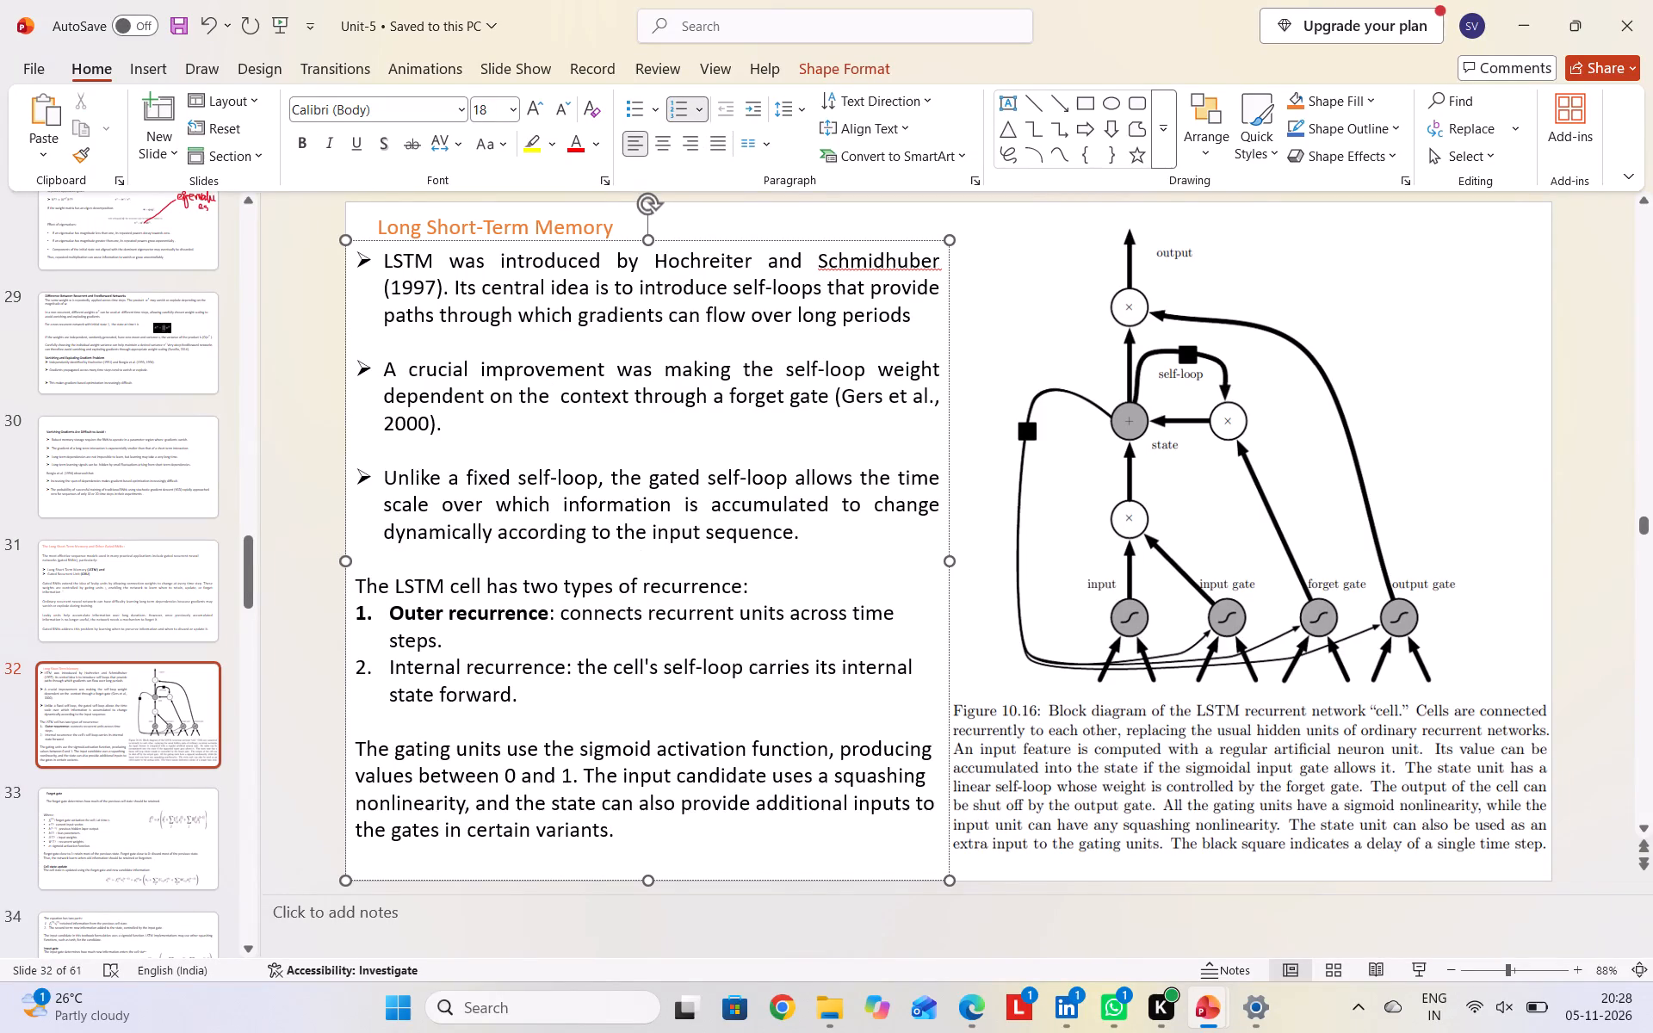
Insert a space before the colon after both "Outer recurrence" and "Internal recurrence" in the numbered list.
{"action": "left_click", "coordinate": [548, 617]}
{"action": "key", "text": "space"}
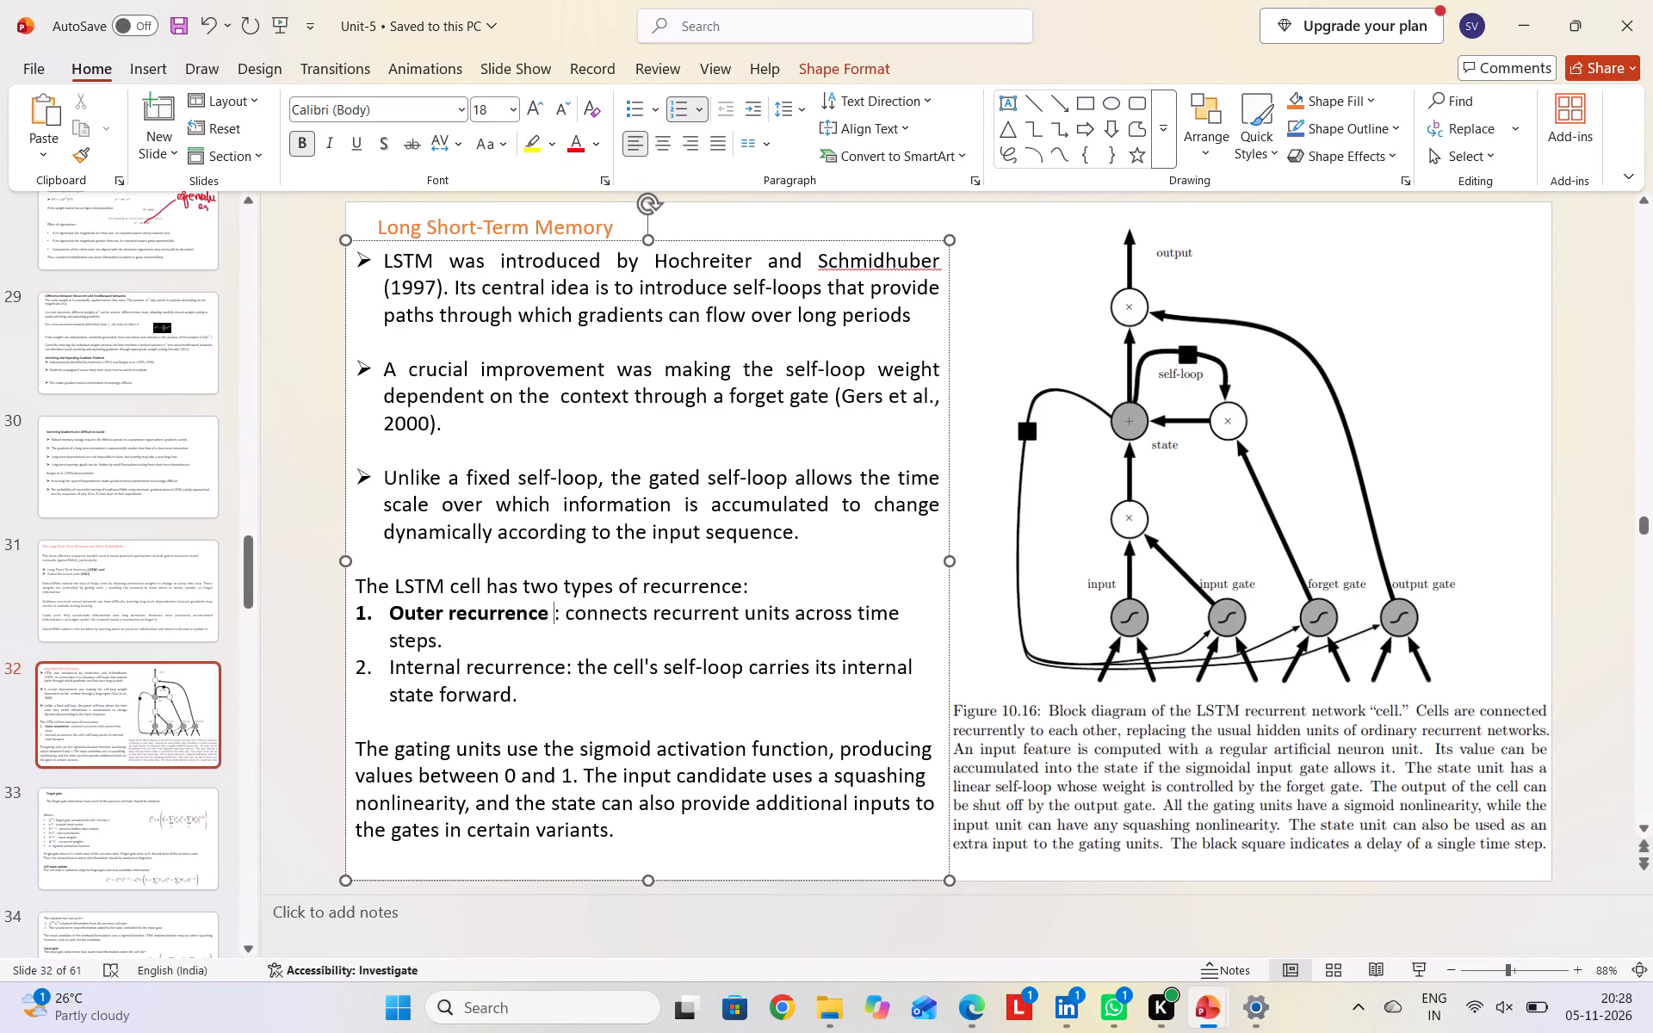
{"action": "left_click", "coordinate": [562, 671]}
{"action": "key", "text": "space"}
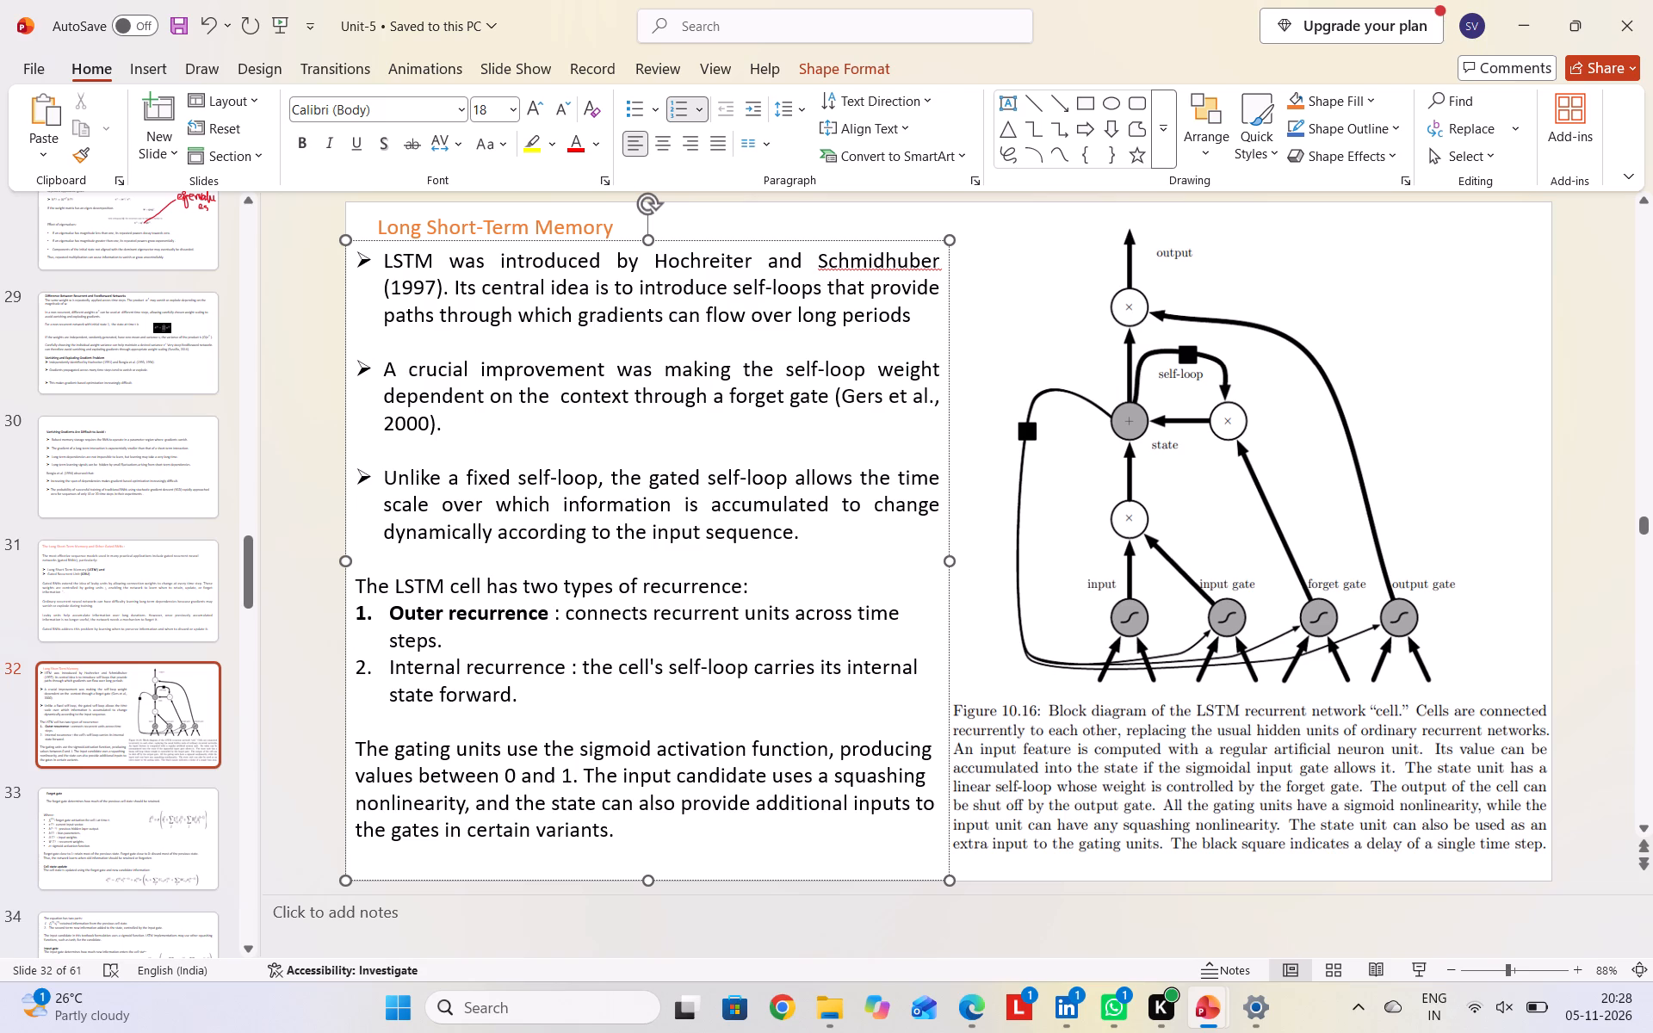
Bold the label "Internal recurrence" in the second numbered item.
{"action": "left_click_drag", "start_coordinate": [564, 665], "coordinate": [415, 665]}
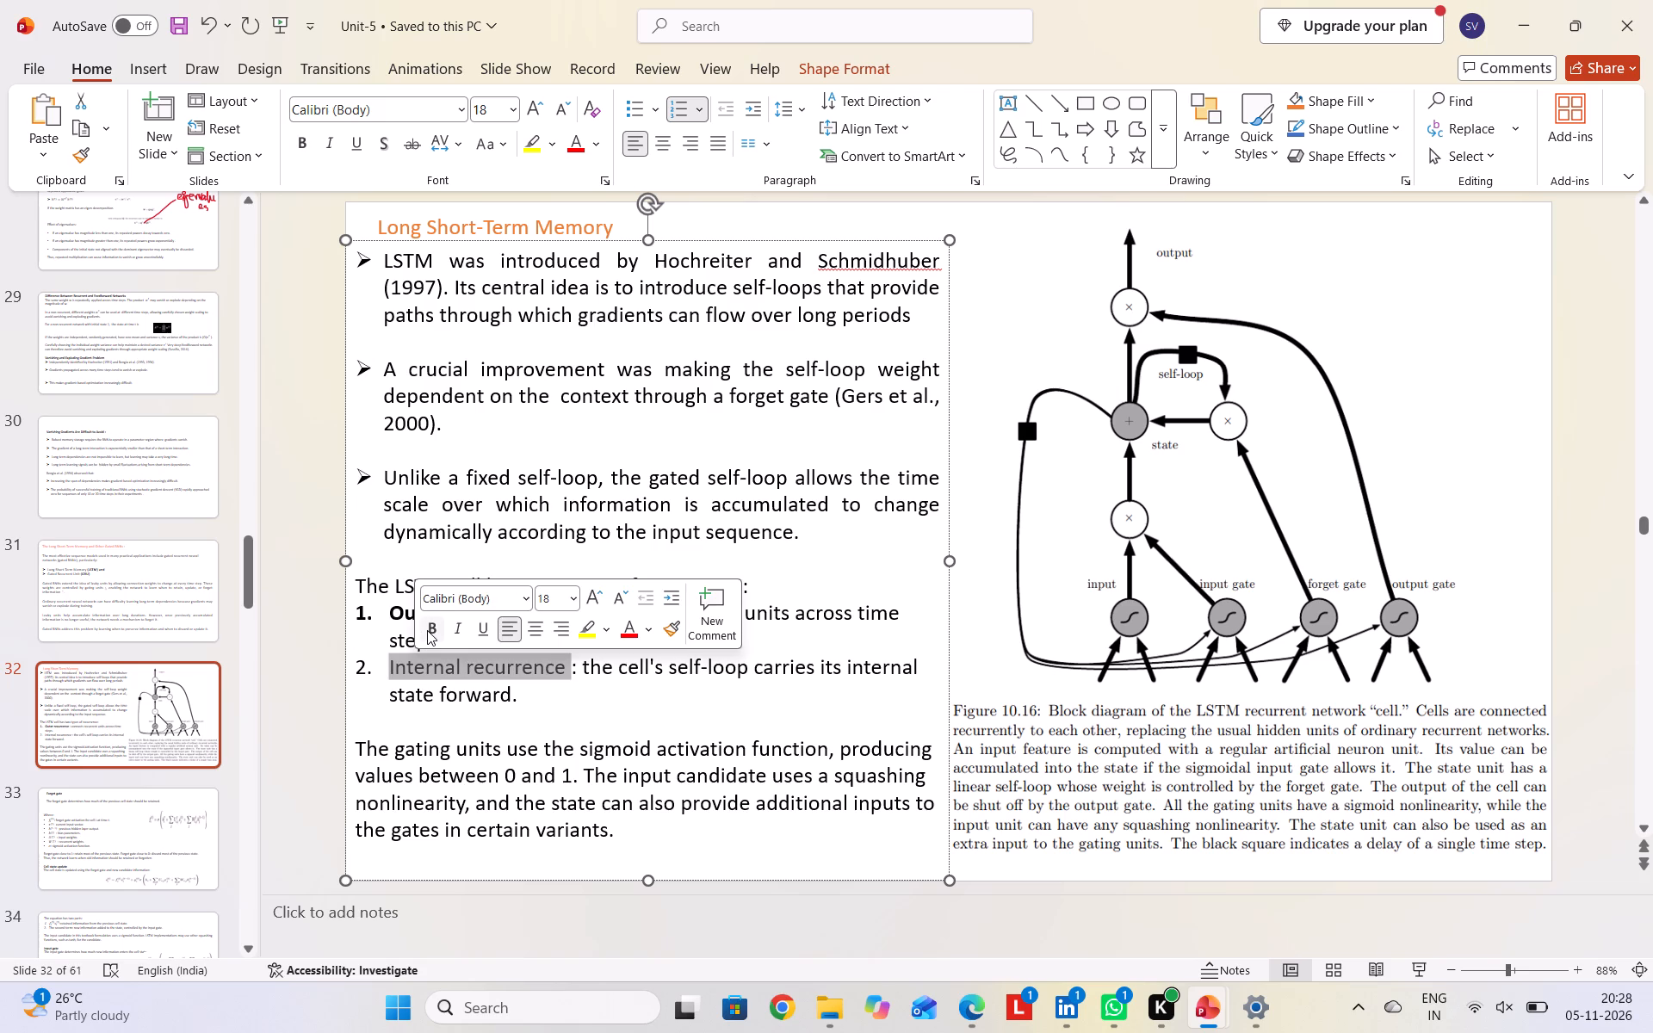
{"action": "left_click", "coordinate": [427, 630]}
{"action": "left_click", "coordinate": [508, 671]}
{"action": "scroll", "coordinate": [508, 671], "scroll_direction": "down", "scroll_amount": 1}
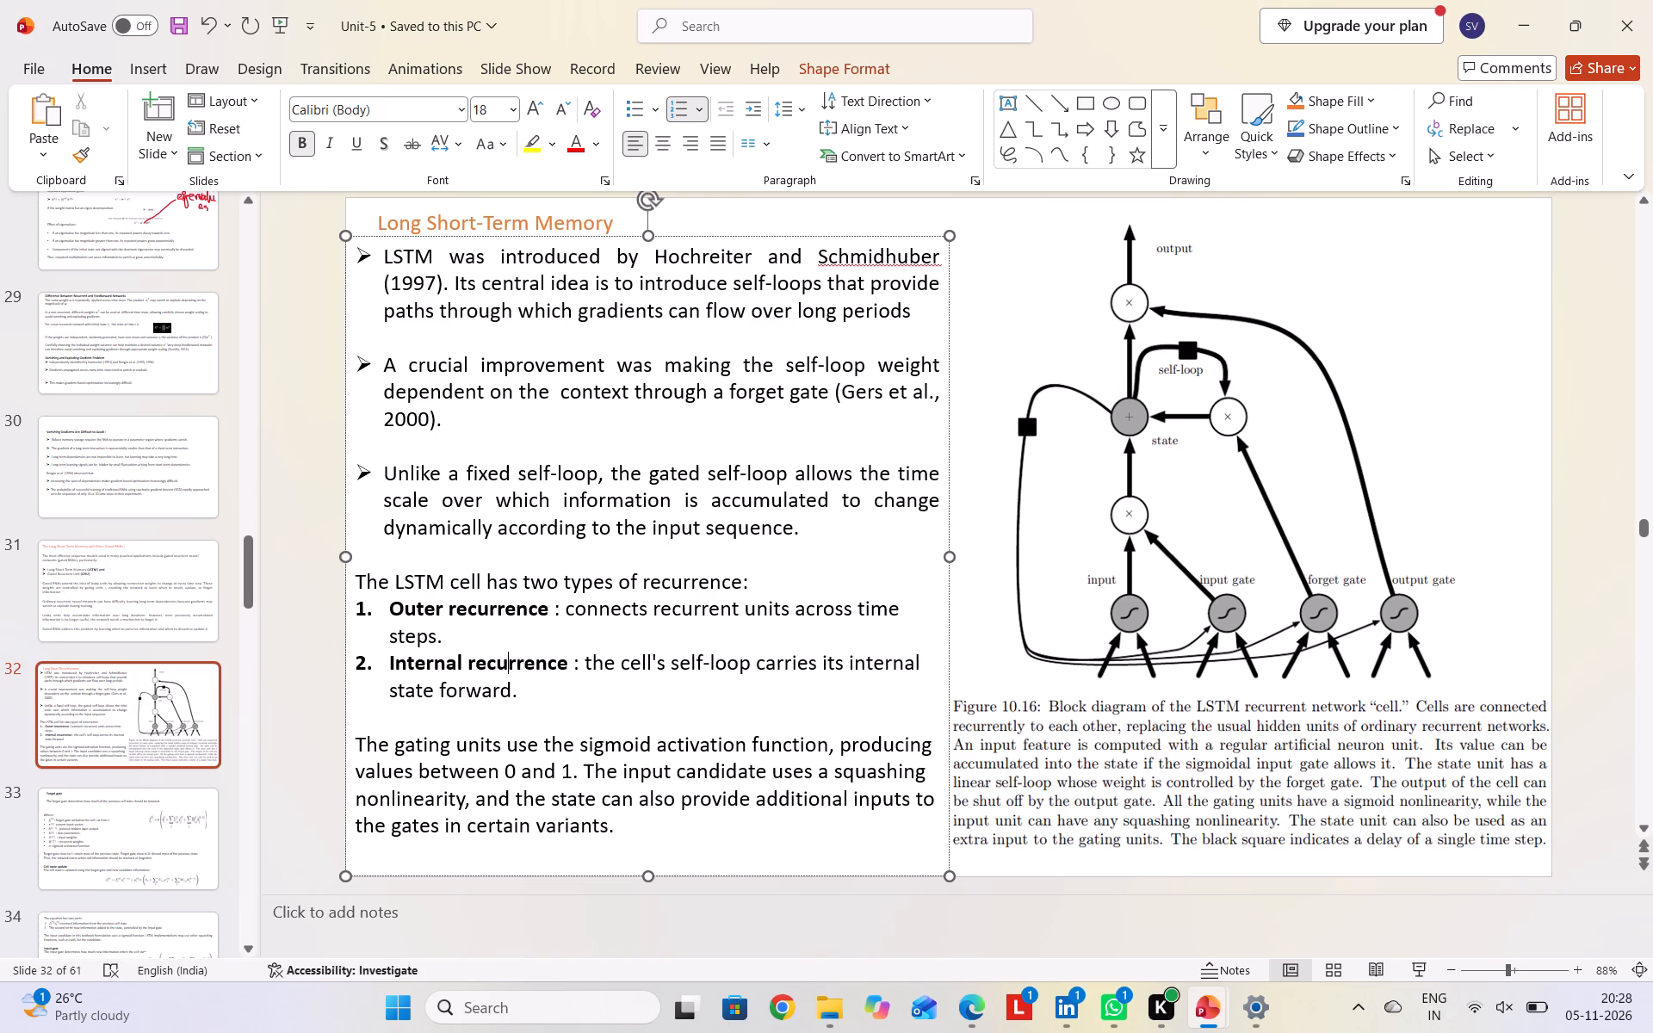
{"action": "scroll", "coordinate": [508, 671], "scroll_direction": "down", "scroll_amount": 1}
{"action": "key", "text": "Up"}
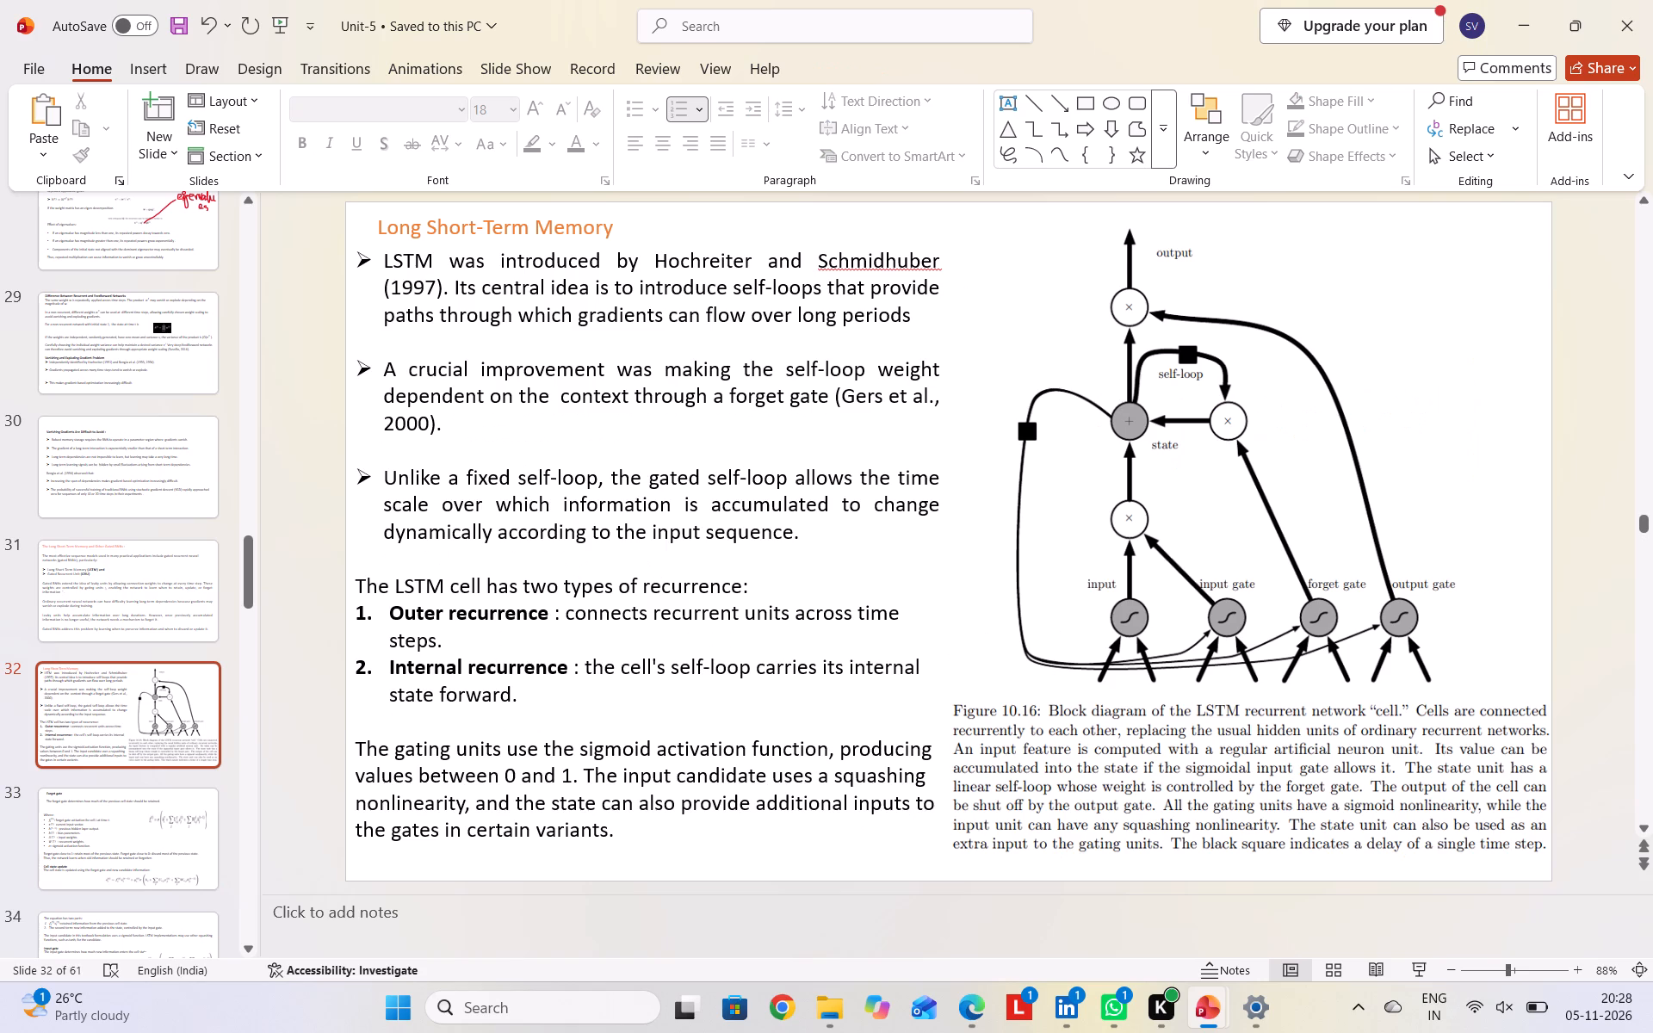
Replace the period after "certain variants" at the end of the gating-units paragraph with a space.
{"action": "left_click", "coordinate": [670, 647]}
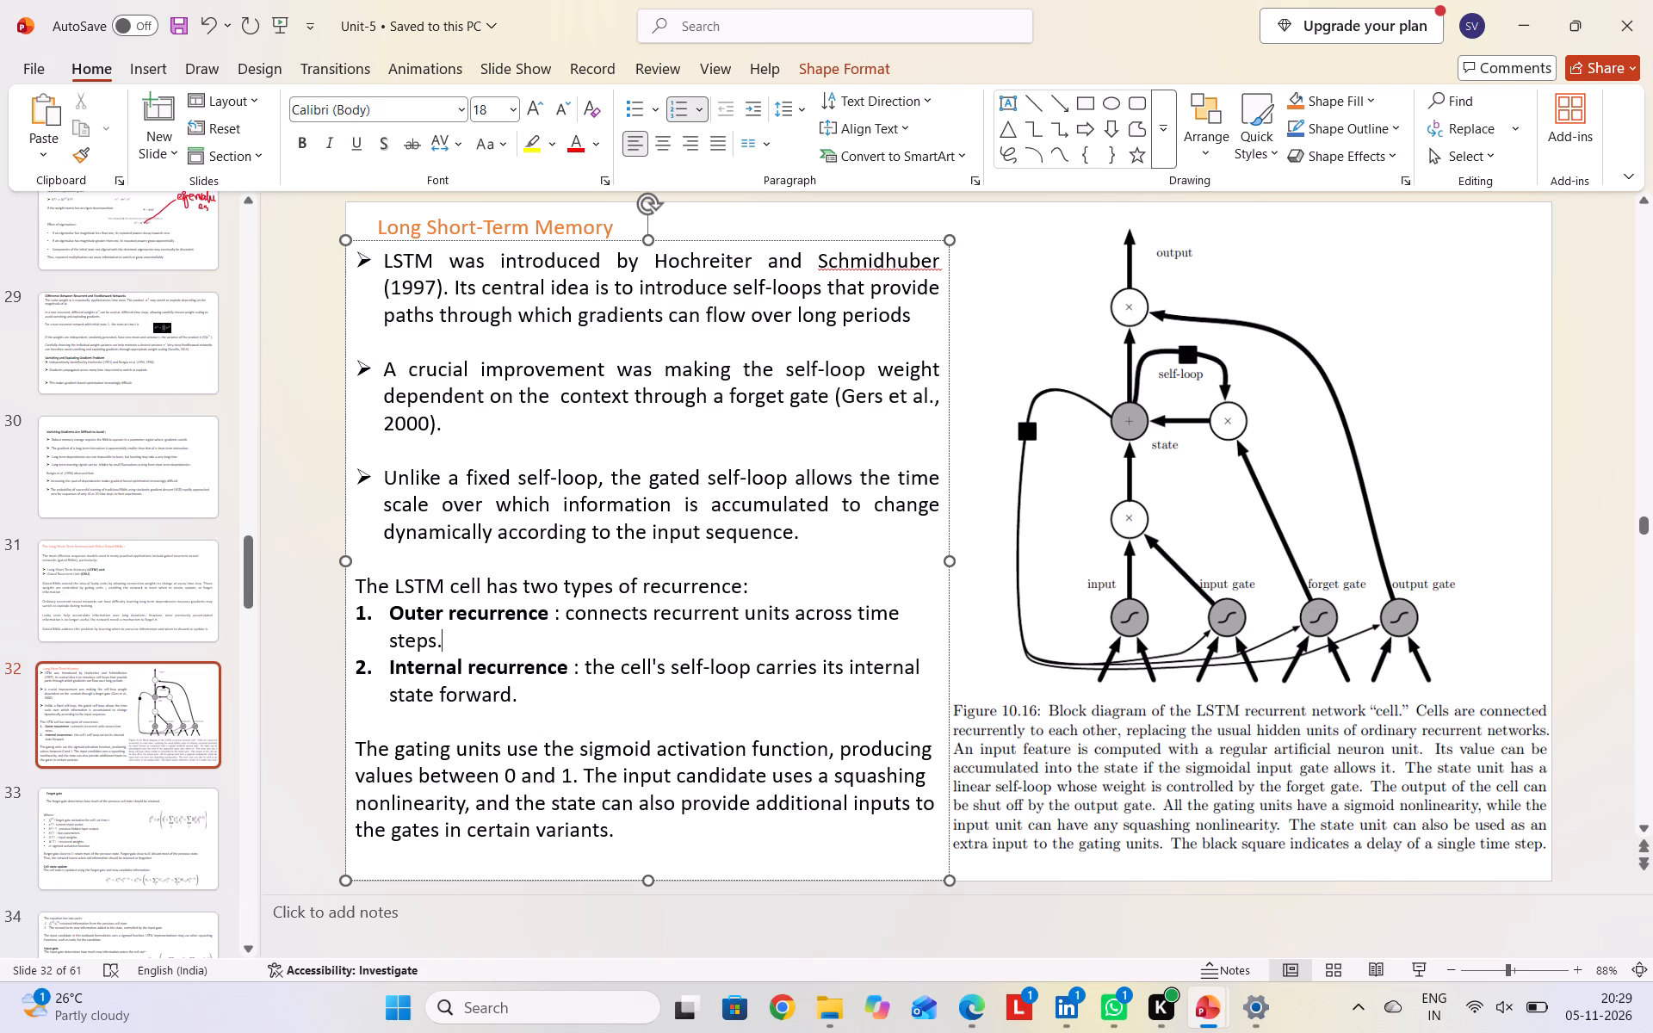
{"action": "left_click", "coordinate": [677, 830]}
{"action": "key", "text": "Left"}
{"action": "key", "text": "space"}
{"action": "key", "text": "Right"}
{"action": "key", "text": "BackSpace"}
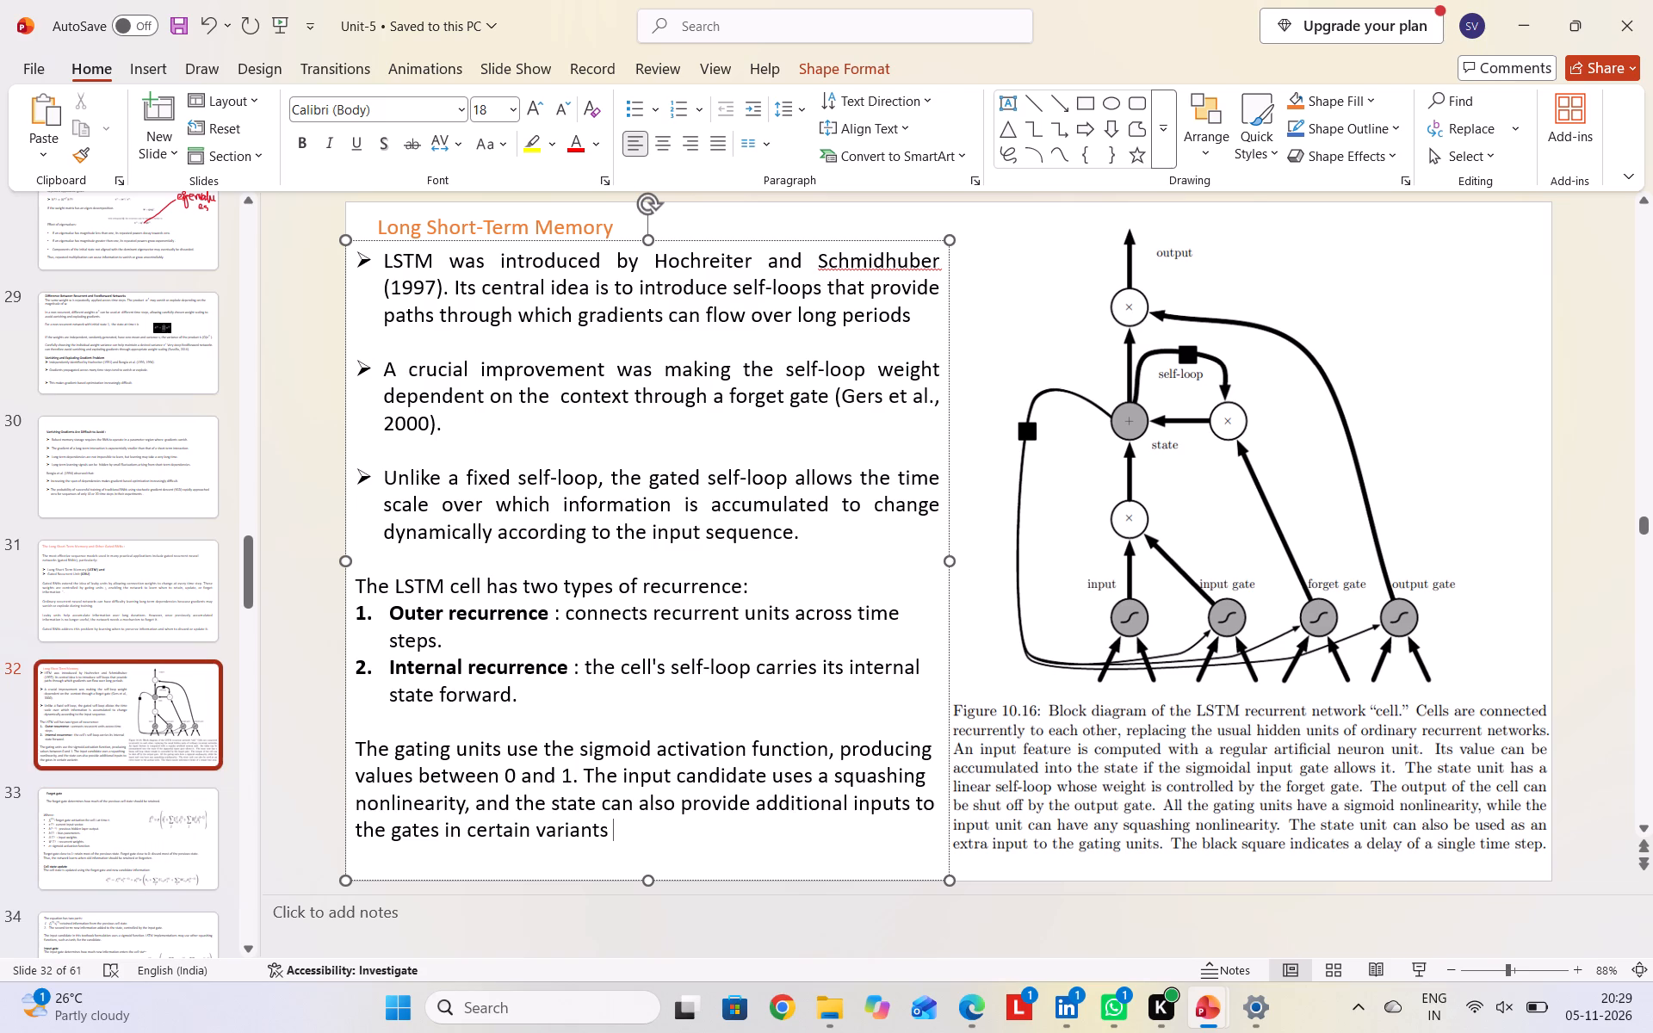
Insert an extra space between "recurrent" and "units" in the Outer recurrence item.
{"action": "left_click", "coordinate": [564, 552]}
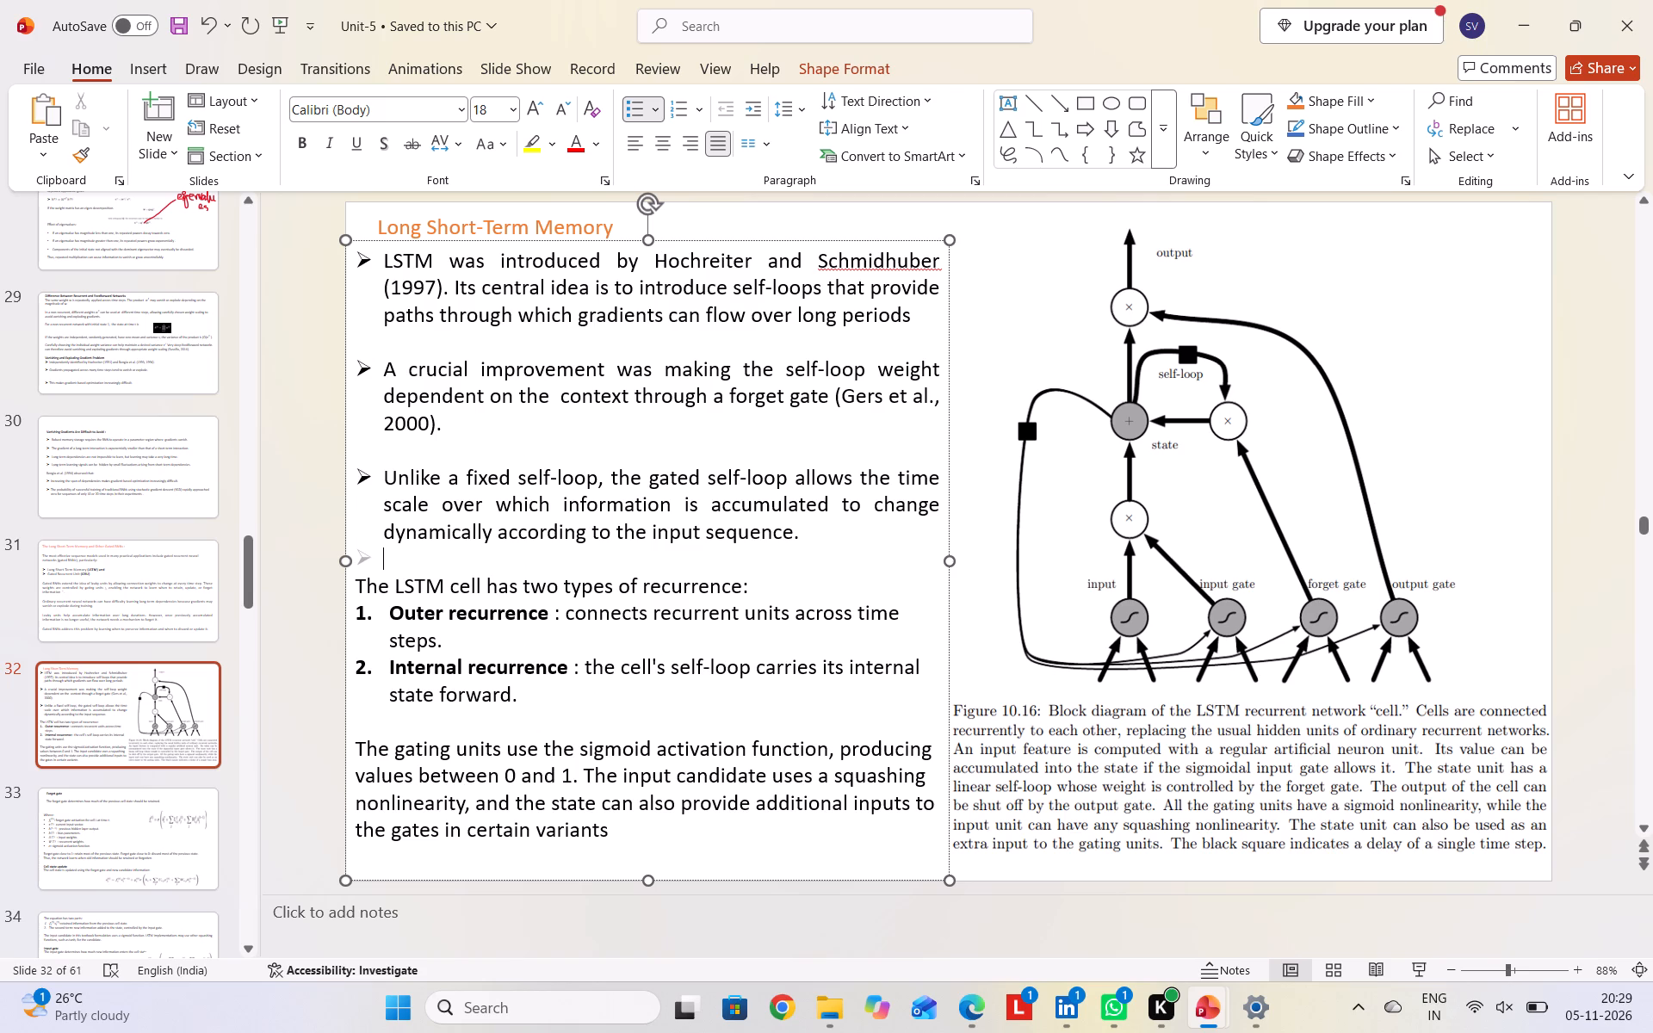
{"action": "left_click", "coordinate": [742, 622]}
{"action": "key", "text": "space"}
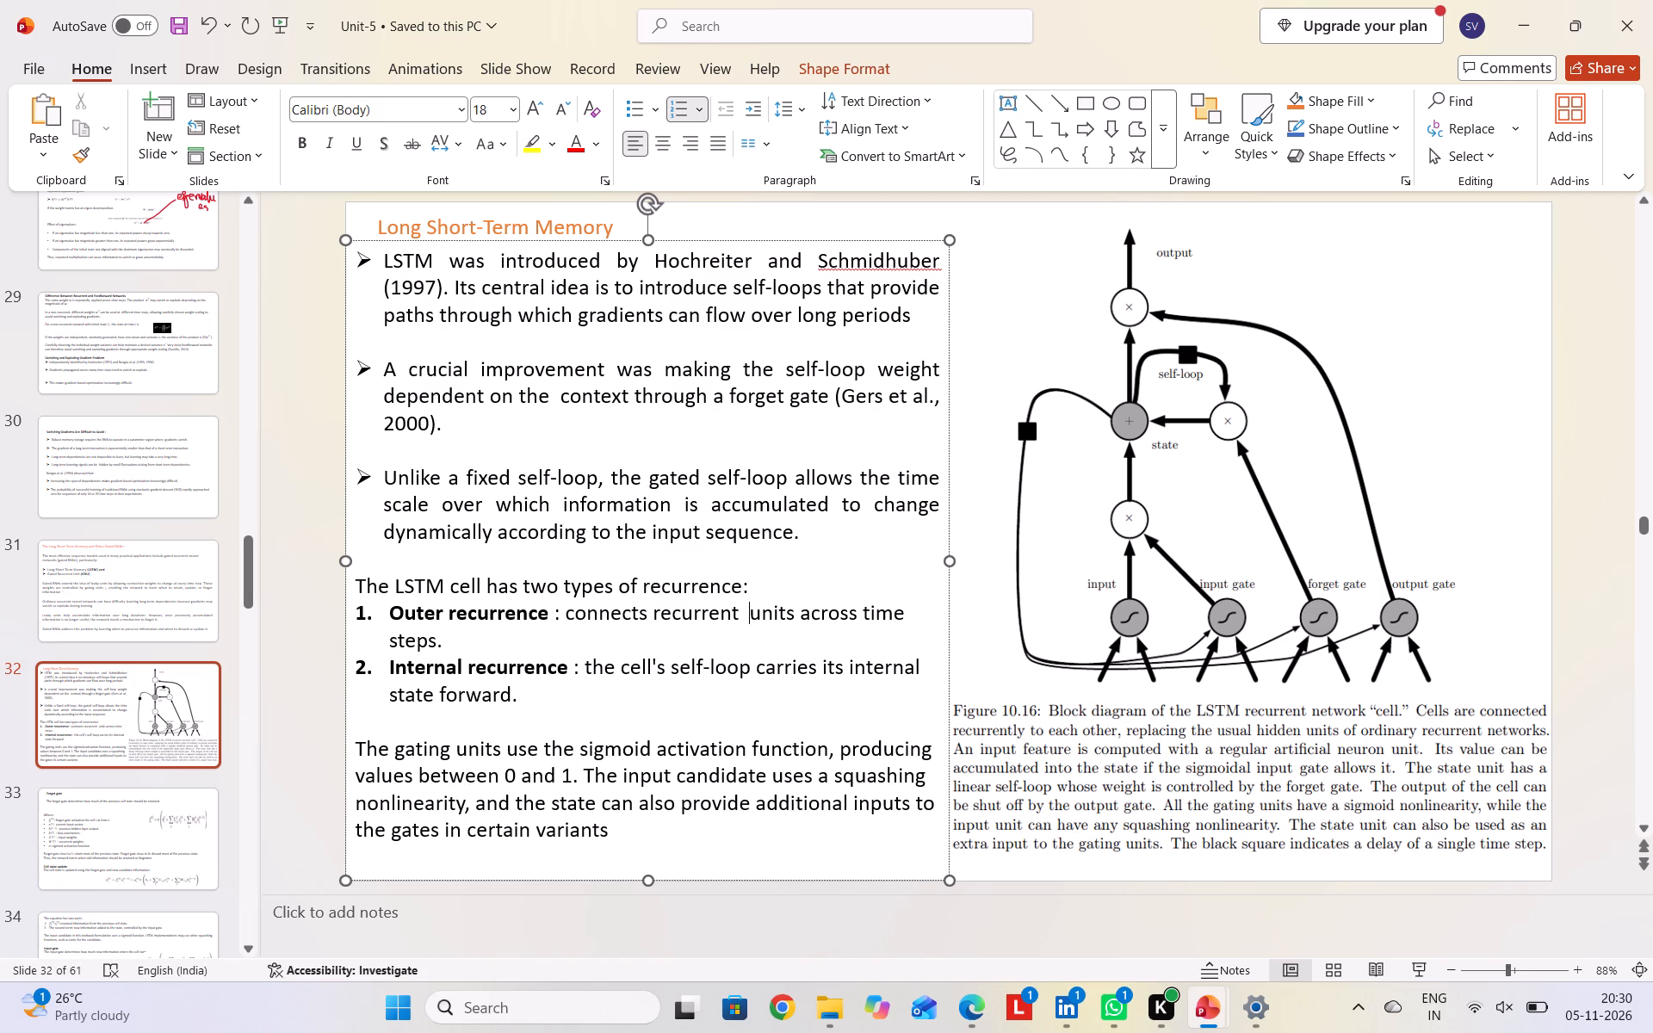
Replace the period after "time steps" in the Outer recurrence item with a space.
{"action": "left_click", "coordinate": [437, 646]}
{"action": "key", "text": "space"}
{"action": "key", "text": "Right"}
{"action": "key", "text": "BackSpace"}
On slide 33, insert an extra space after "how much" in the sentence describing the forget gate.
{"action": "left_click", "coordinate": [149, 819]}
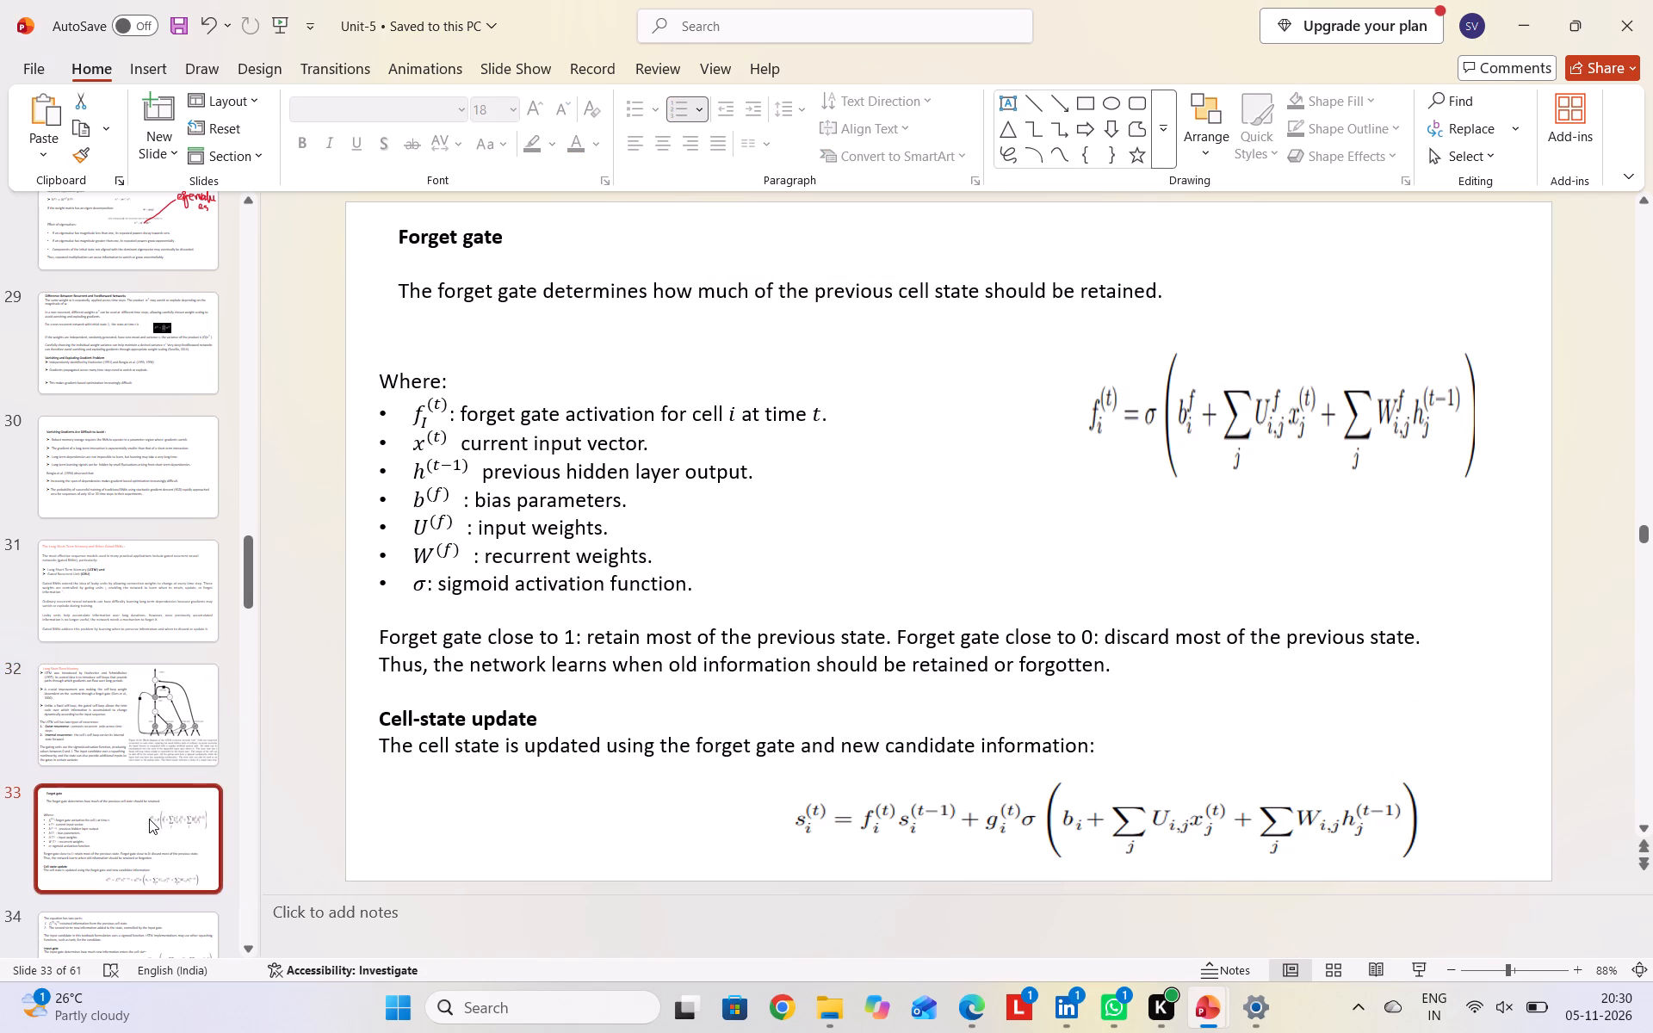
{"action": "left_click", "coordinate": [660, 356]}
{"action": "left_click", "coordinate": [690, 295]}
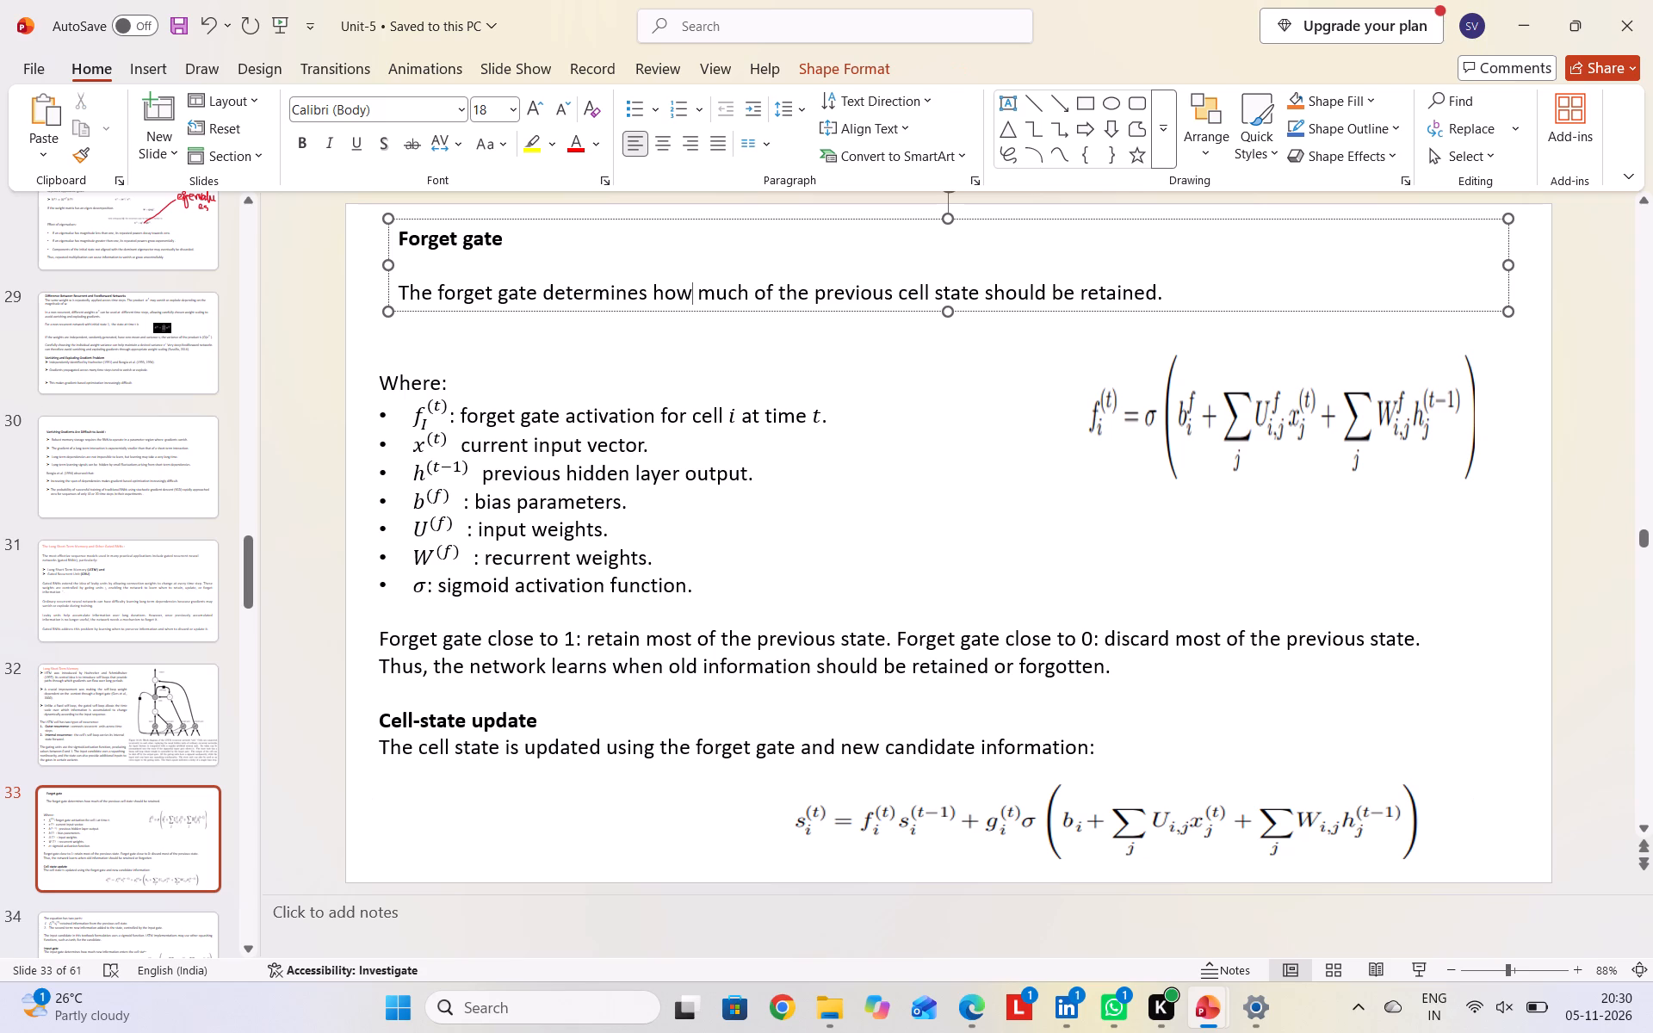
{"action": "left_click", "coordinate": [758, 292]}
{"action": "key", "text": "space"}
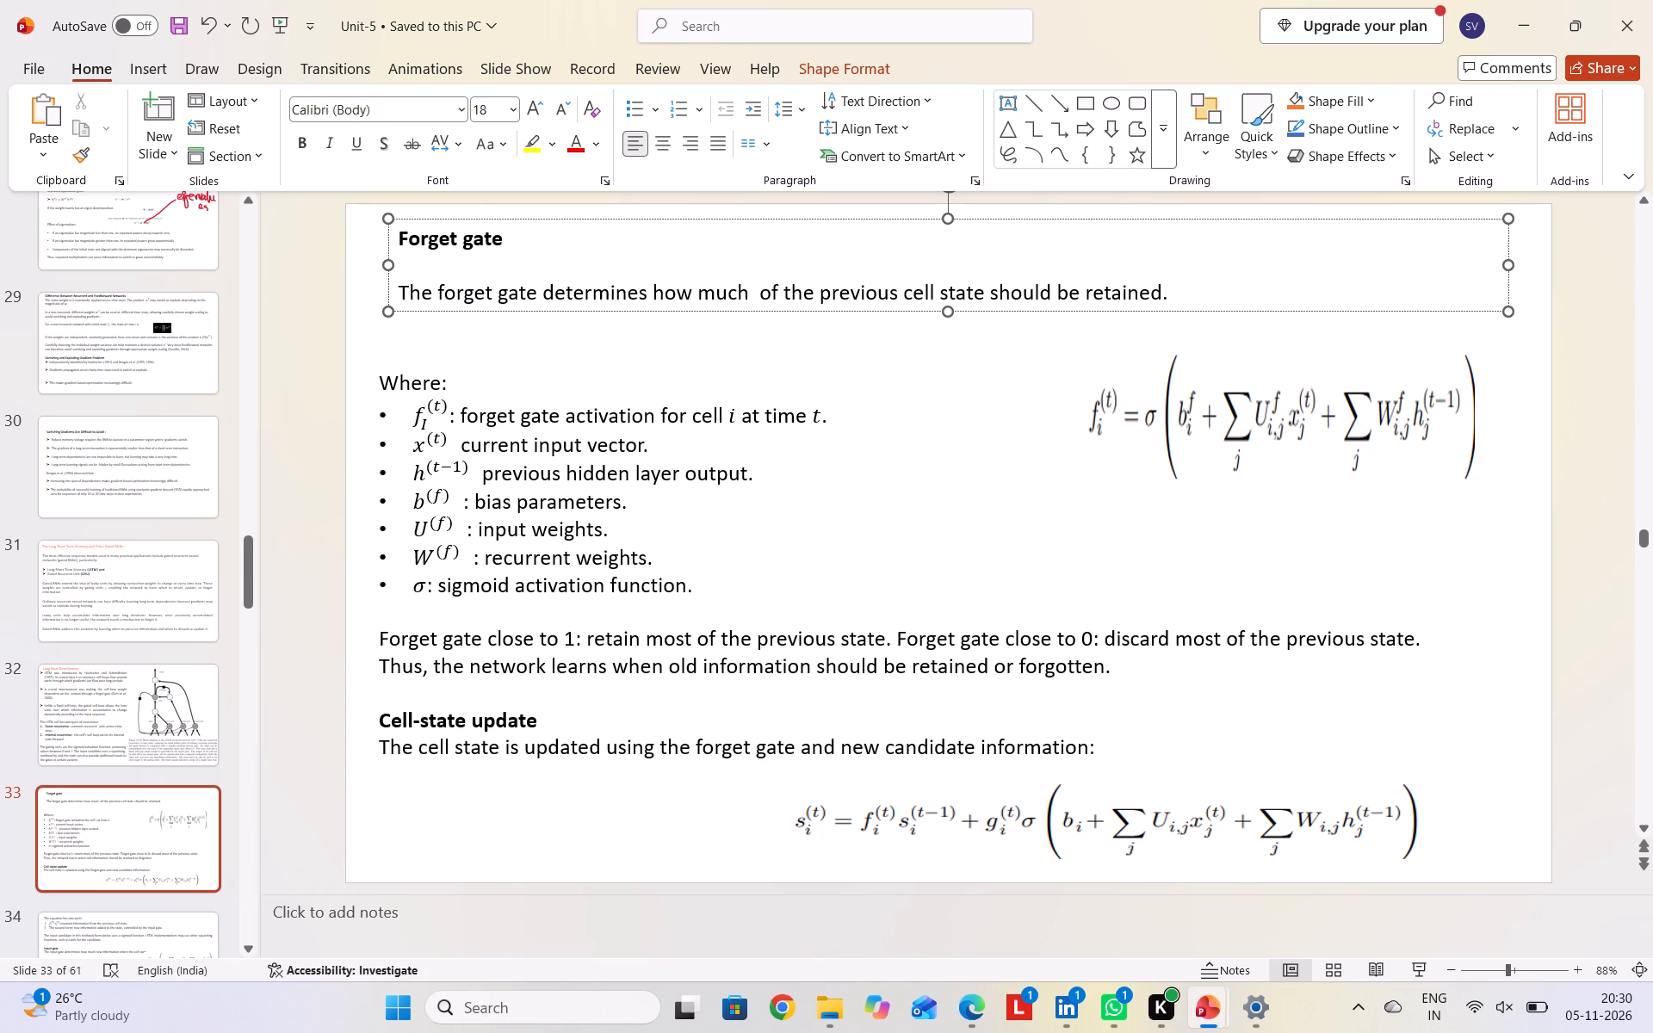
Insert a space before the colon after "Where" and after "Forget gate close to 1" on the Forget gate slide.
{"action": "left_click", "coordinate": [583, 387]}
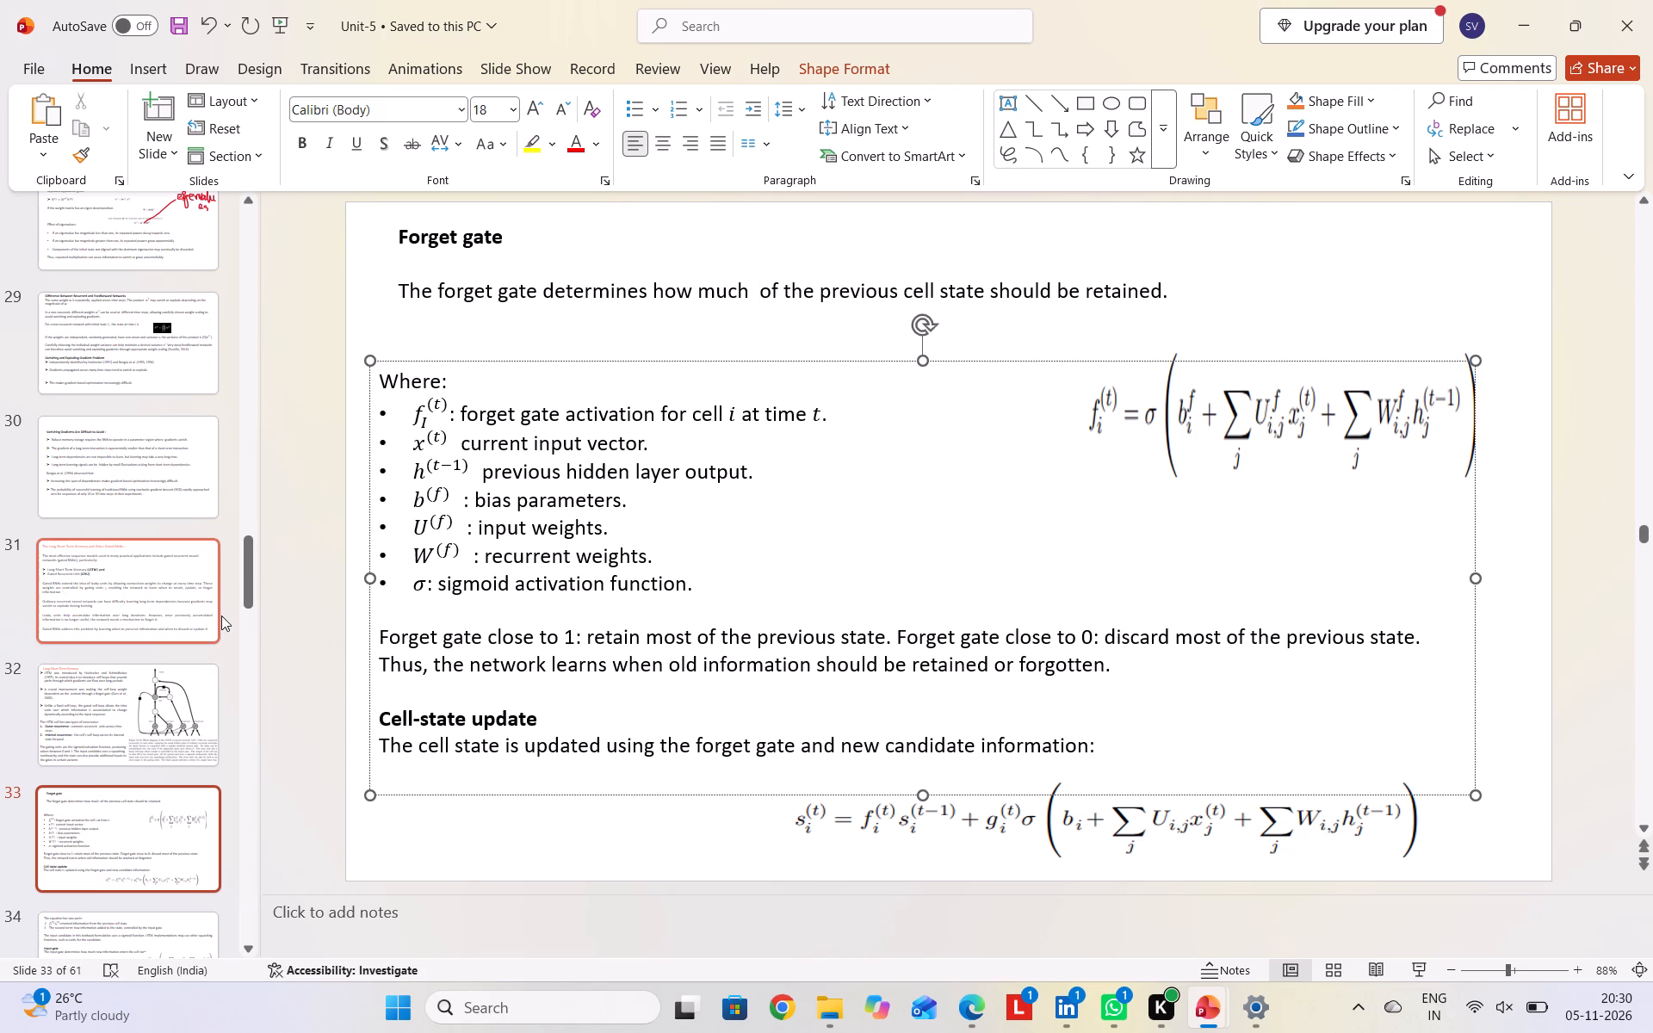
{"action": "key", "text": "Left"}
{"action": "key", "text": "space"}
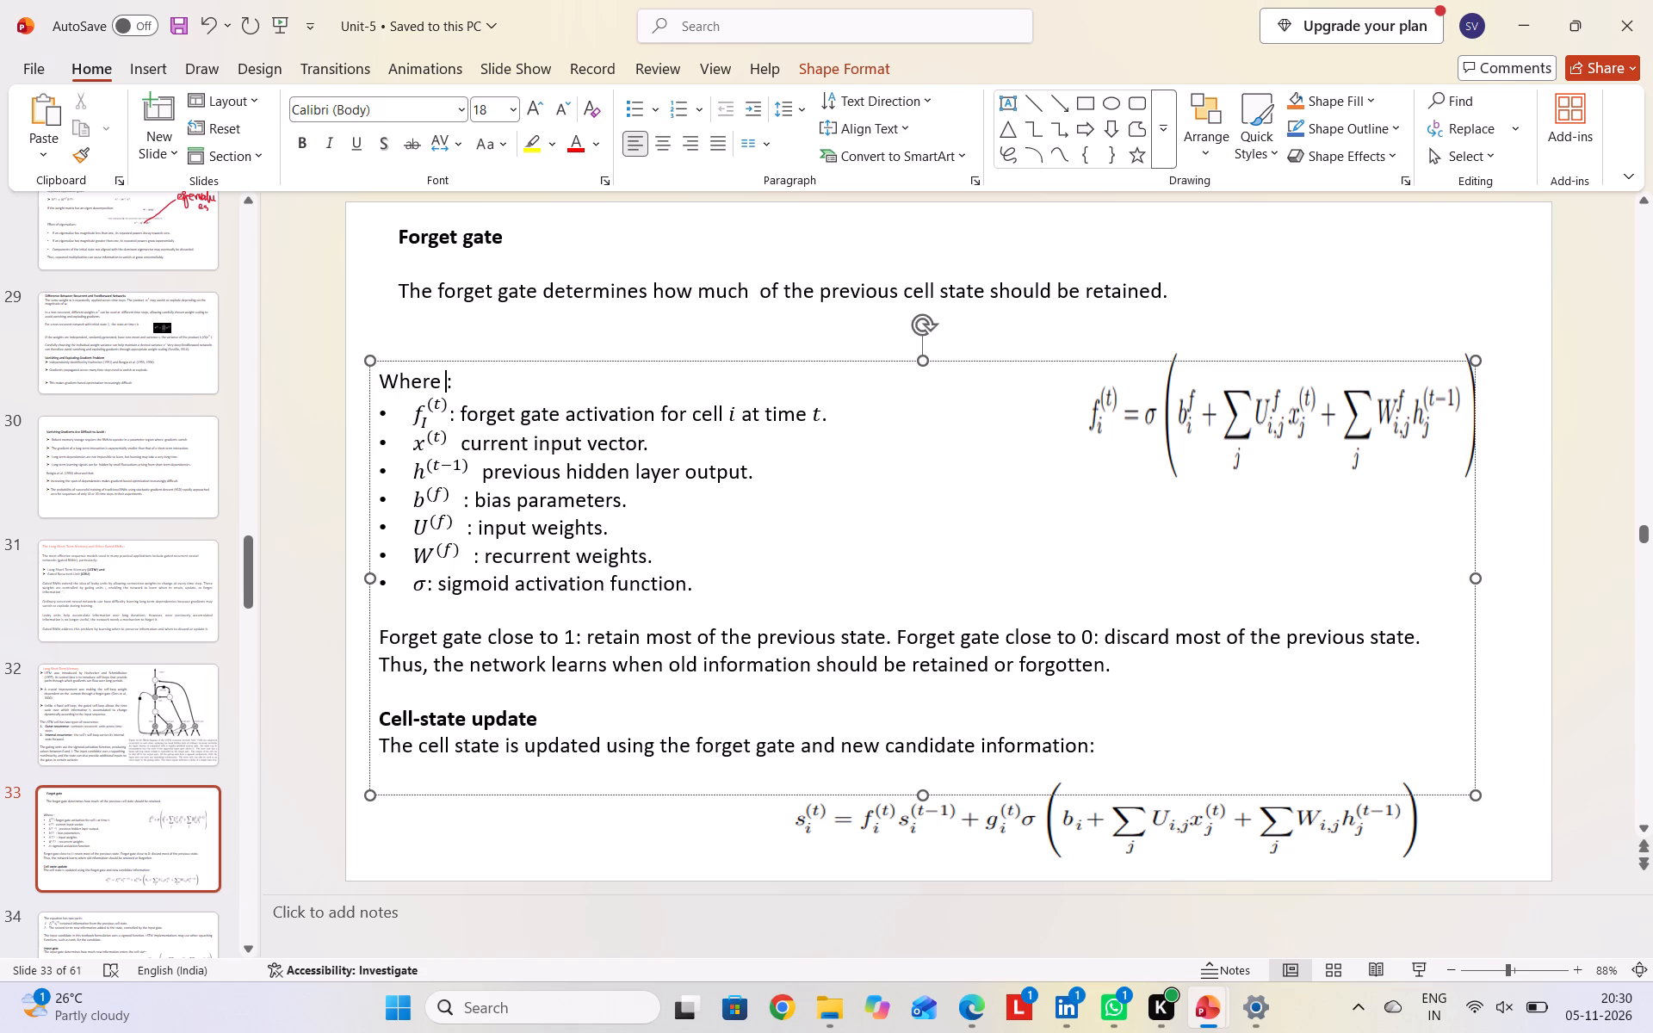
{"action": "left_click", "coordinate": [577, 639]}
{"action": "key", "text": "space"}
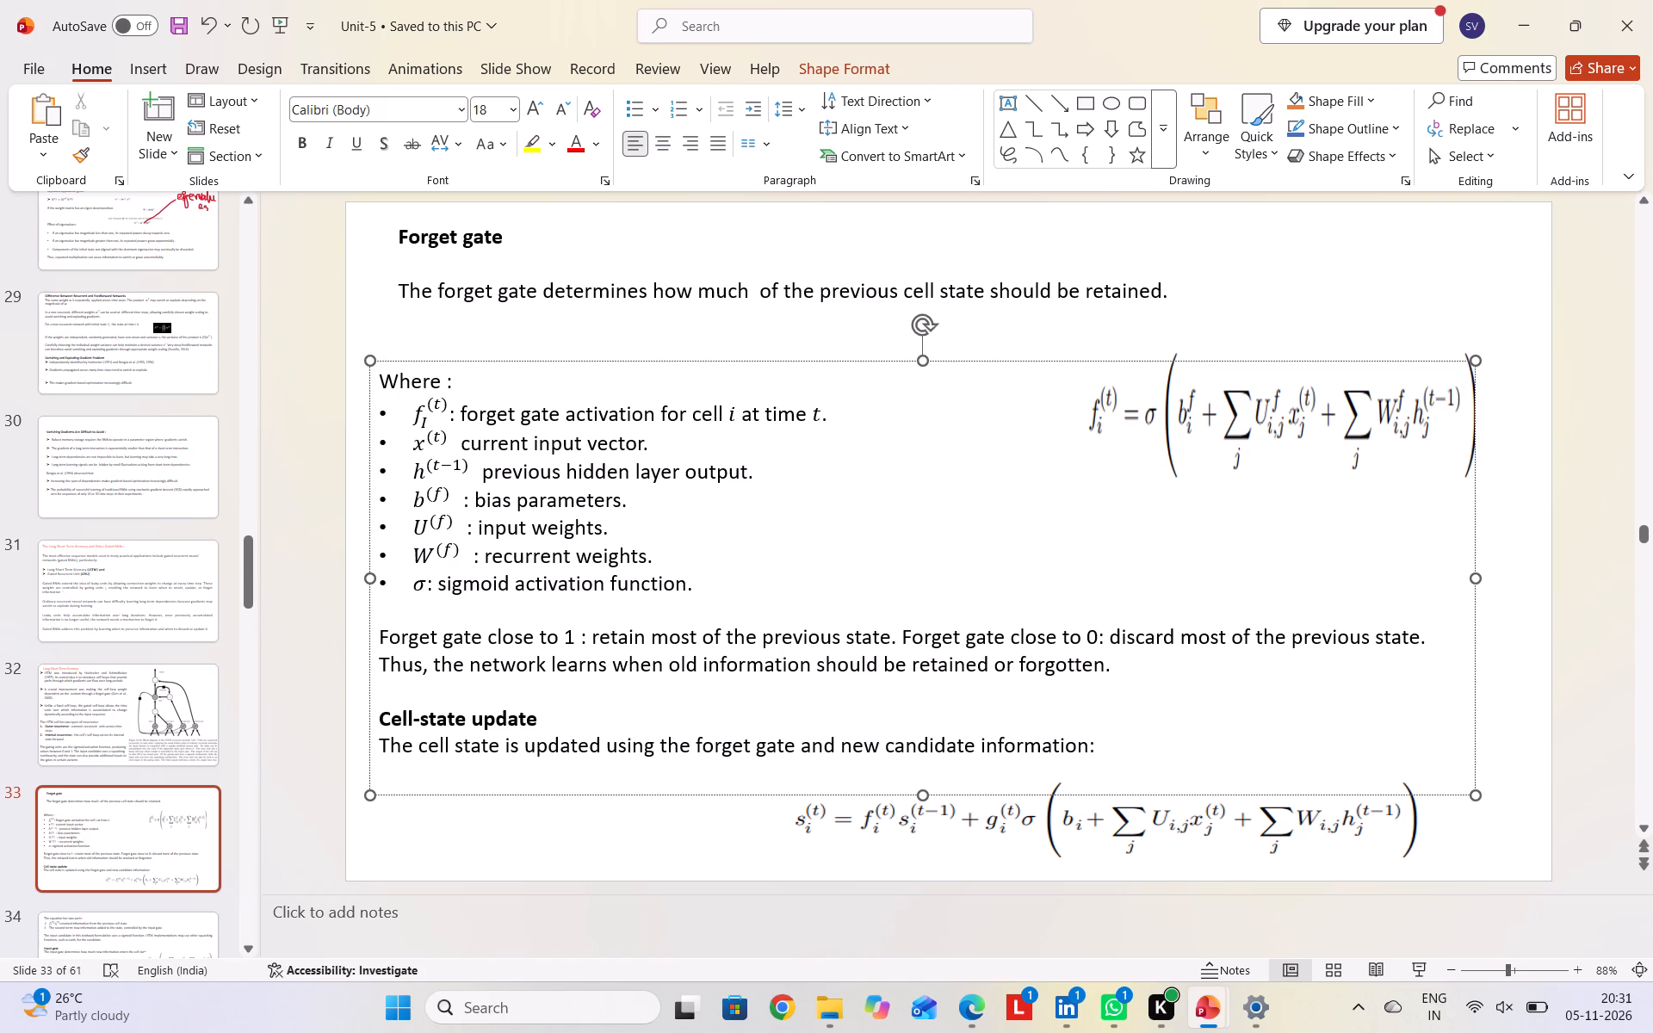
{"action": "left_click", "coordinate": [506, 829]}
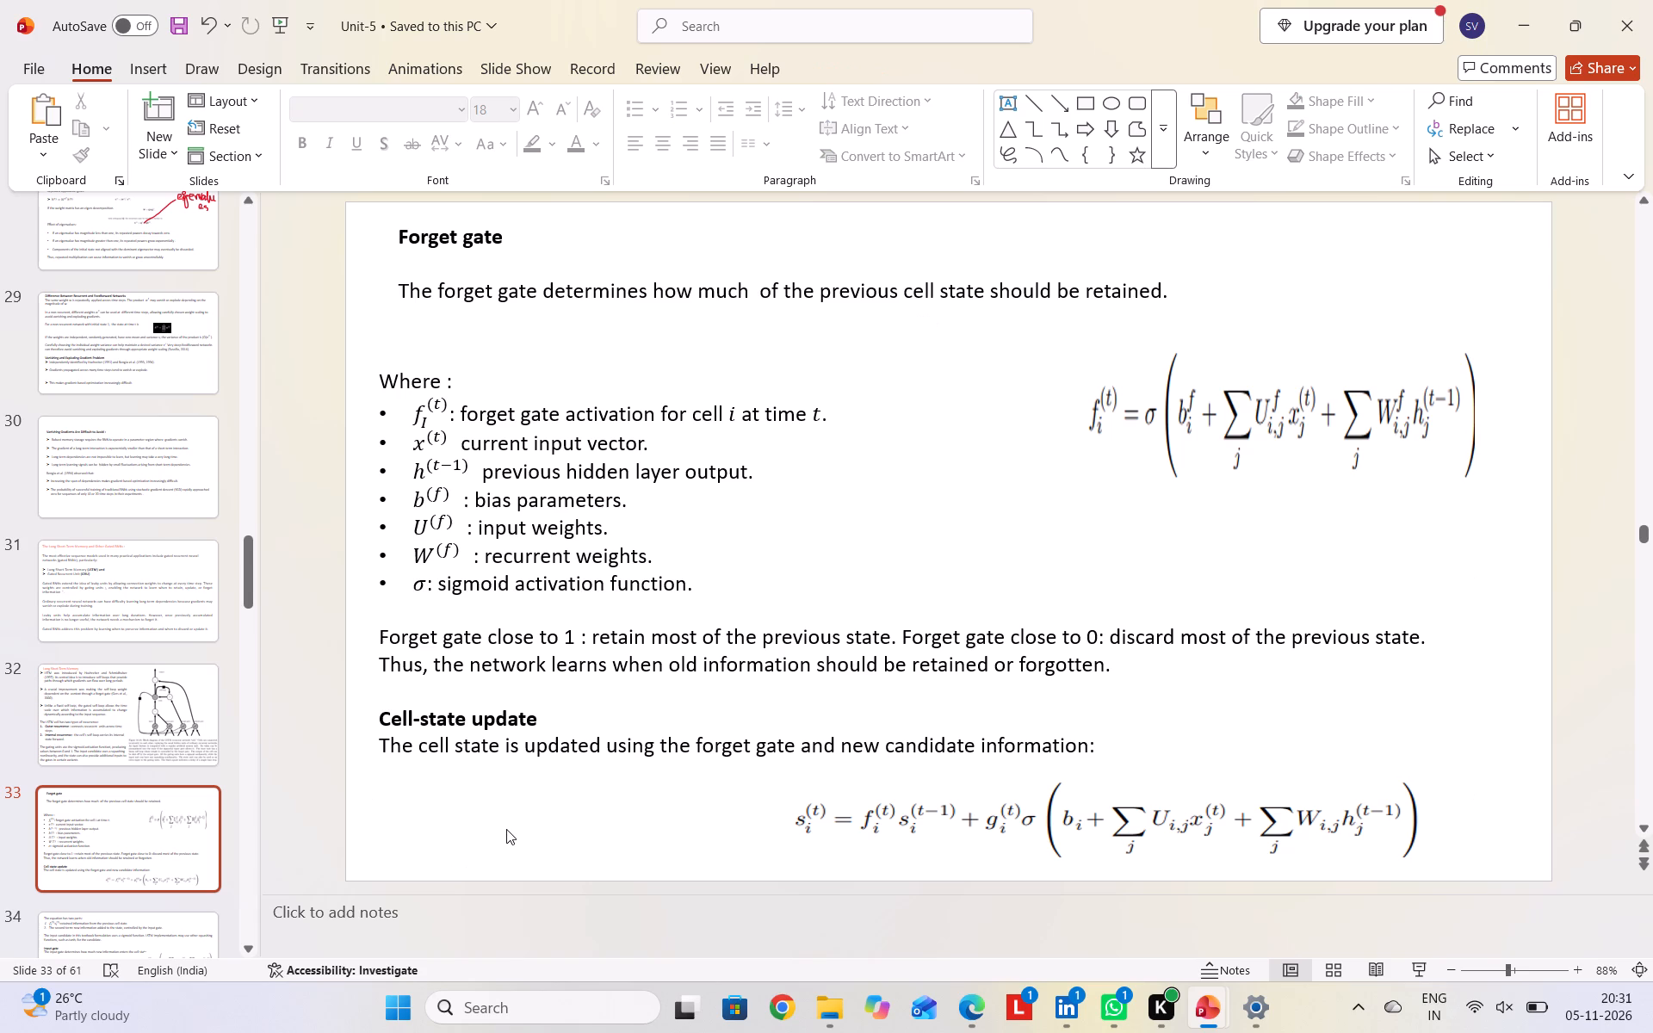
On slide 34, insert an extra space after "uses" in the sentence about the input gate's own biases and weights.
{"action": "key", "text": "Down"}
{"action": "left_click", "coordinate": [923, 510]}
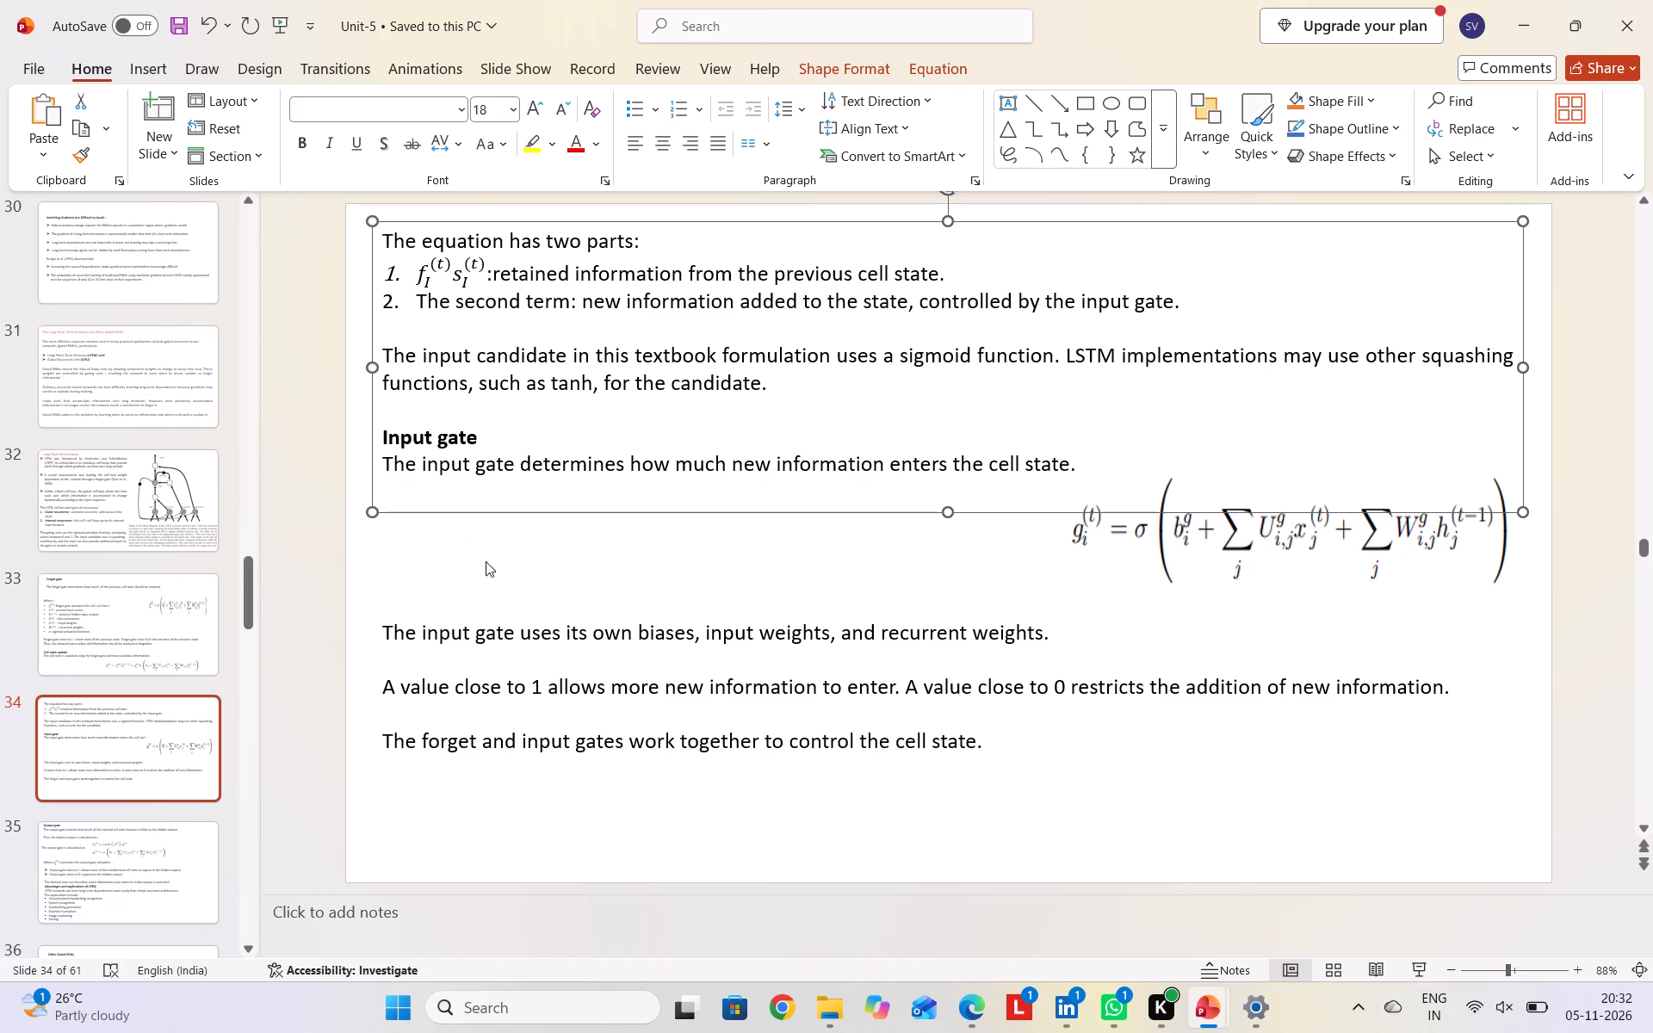
{"action": "left_click", "coordinate": [537, 633]}
{"action": "left_click", "coordinate": [561, 631]}
{"action": "key", "text": "space"}
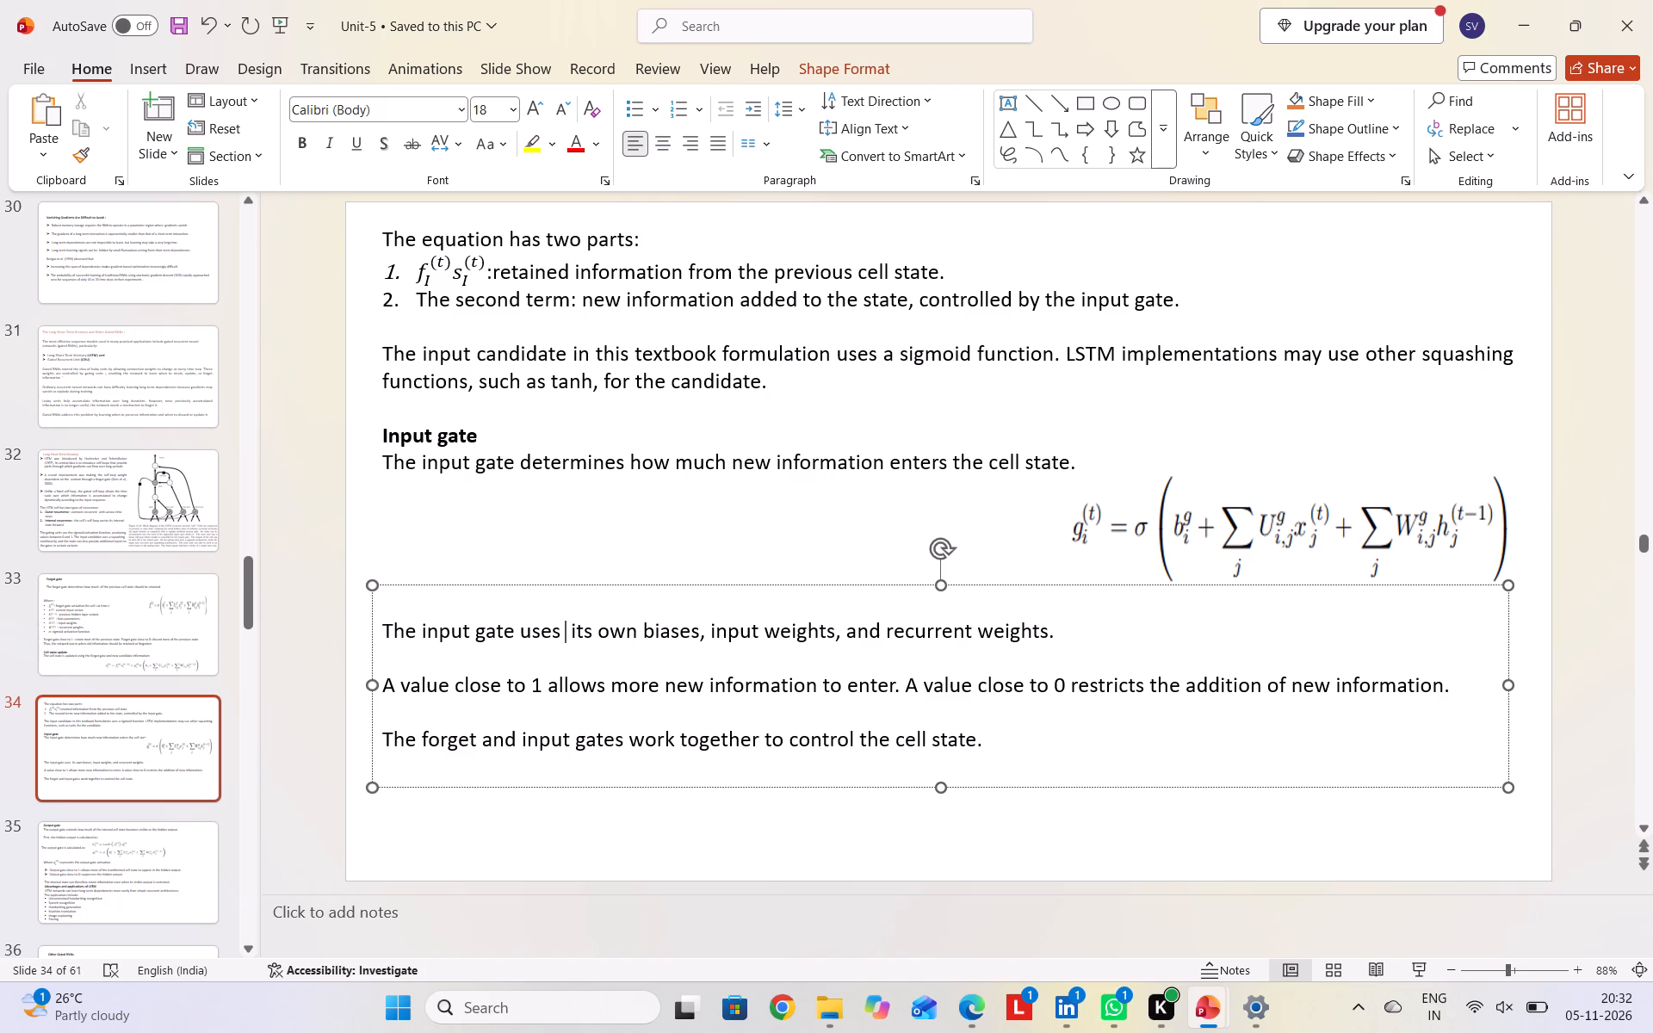
{"action": "left_click", "coordinate": [681, 822]}
On slide 35, insert an extra space after "controls" and after "cell state" in the output gate's opening sentence.
{"action": "key", "text": "Up"}
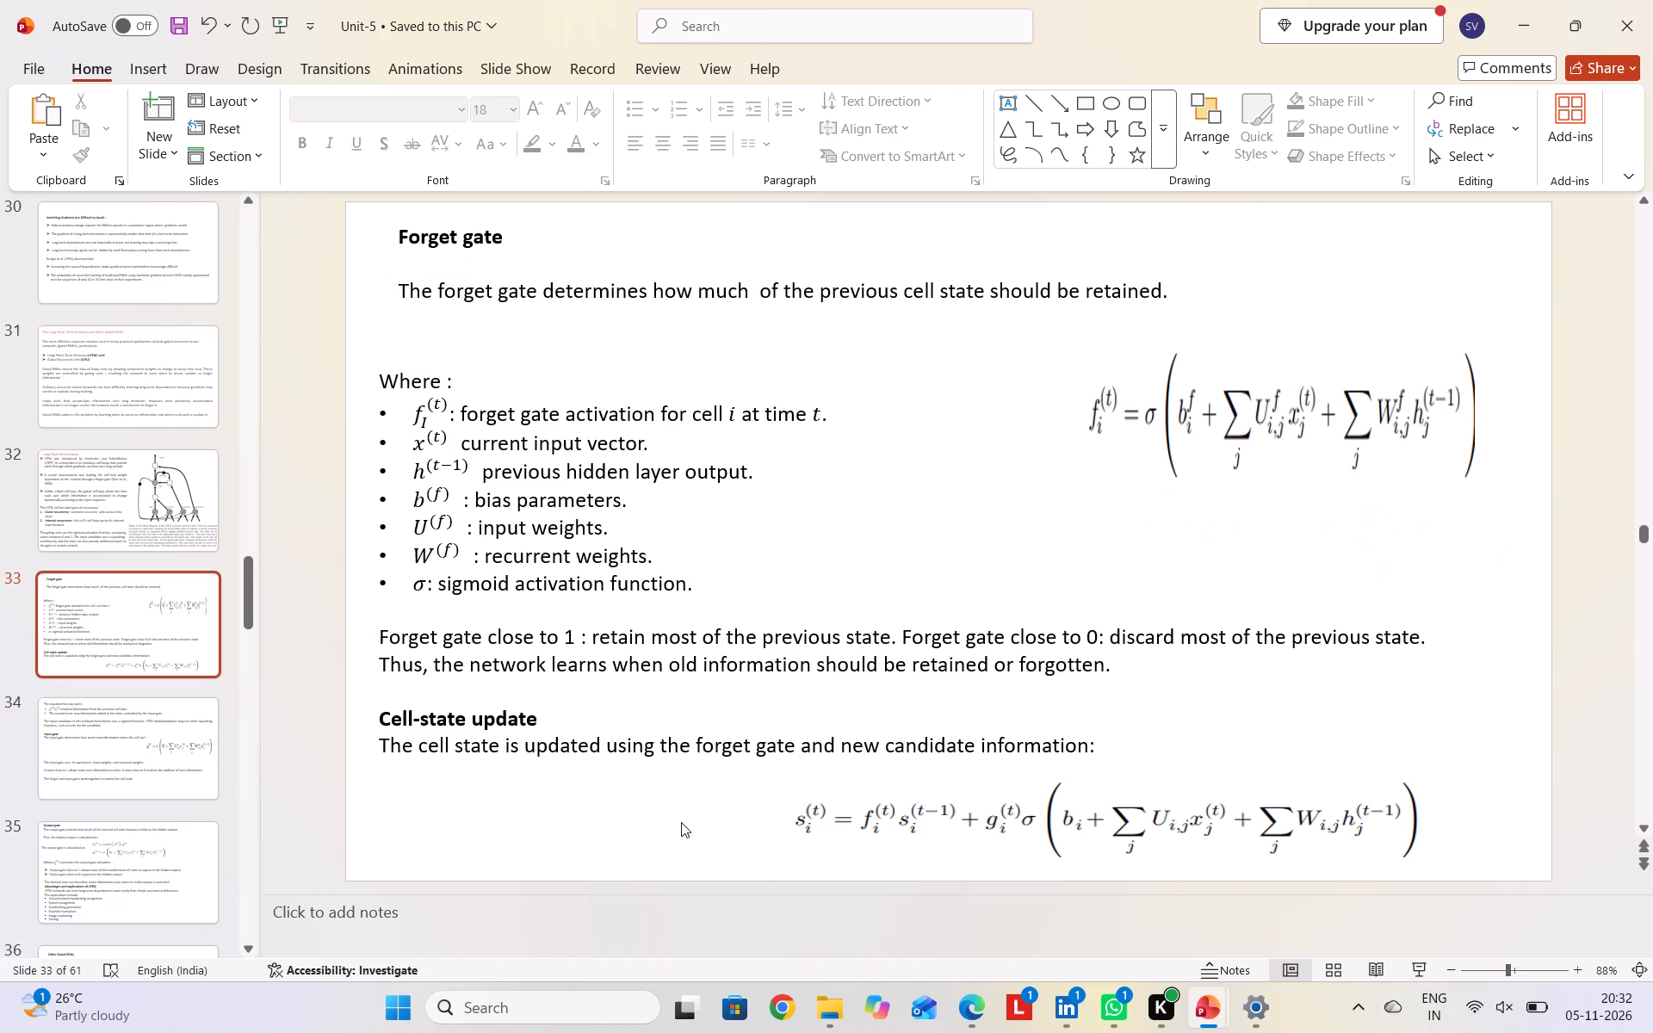
{"action": "key", "text": "Down"}
{"action": "key", "text": "Down"}
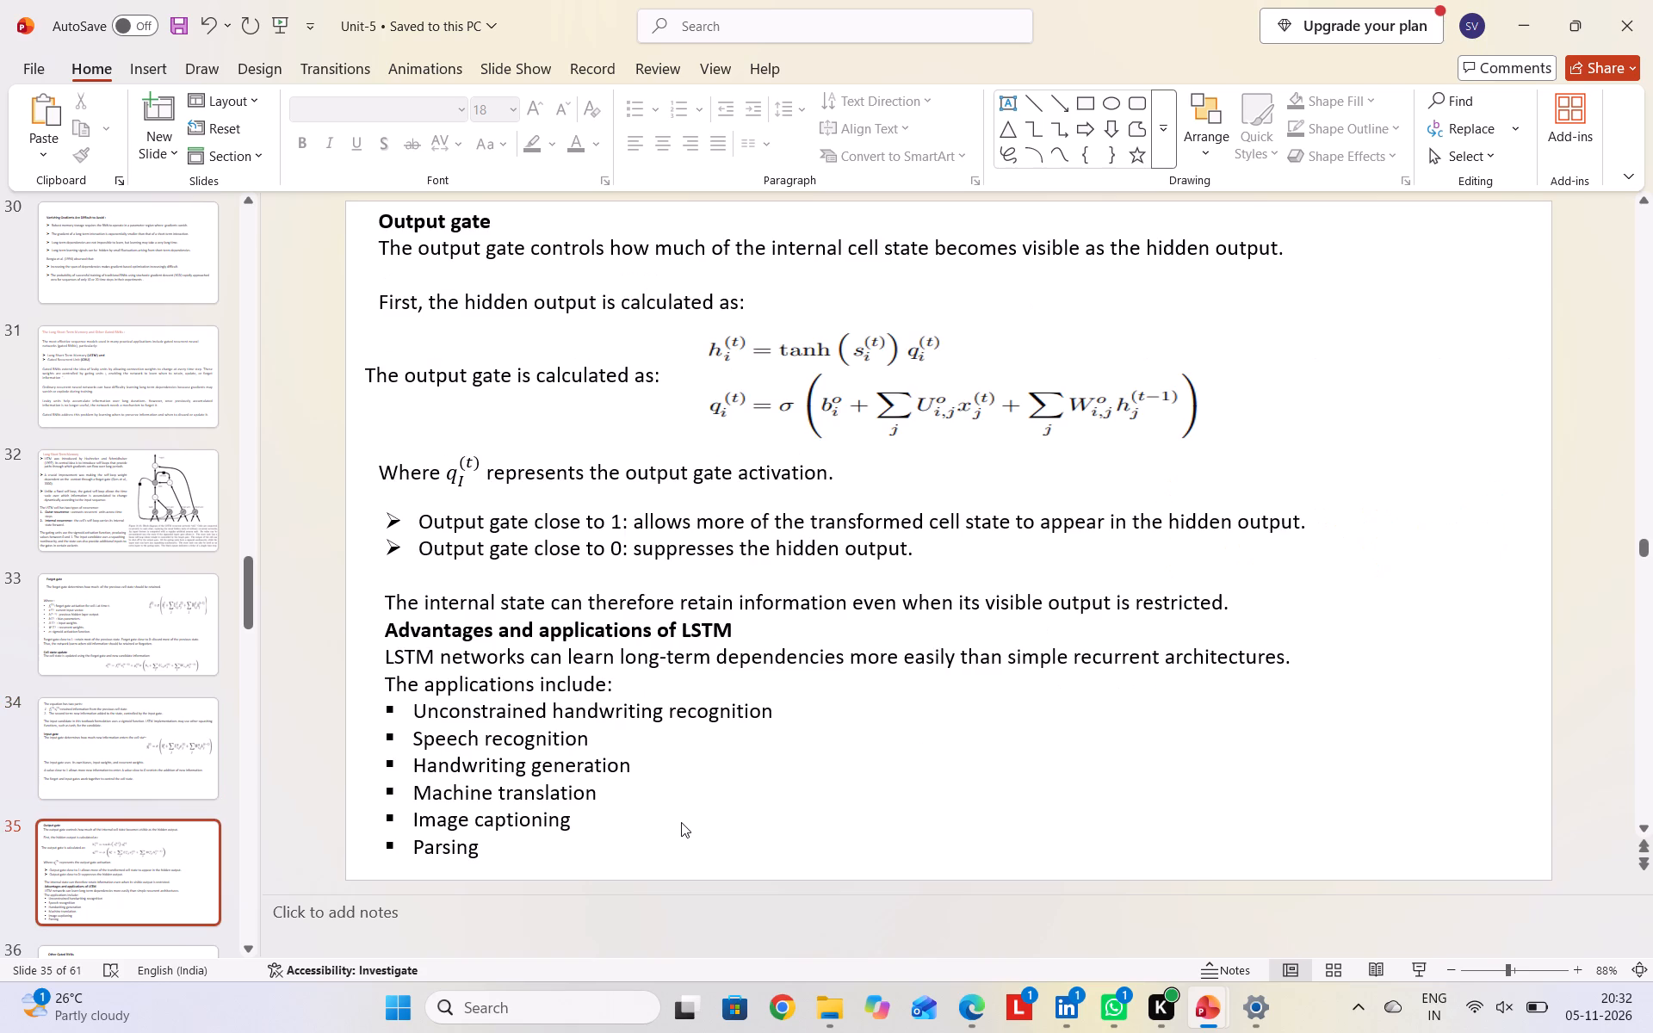
{"action": "left_click", "coordinate": [657, 296]}
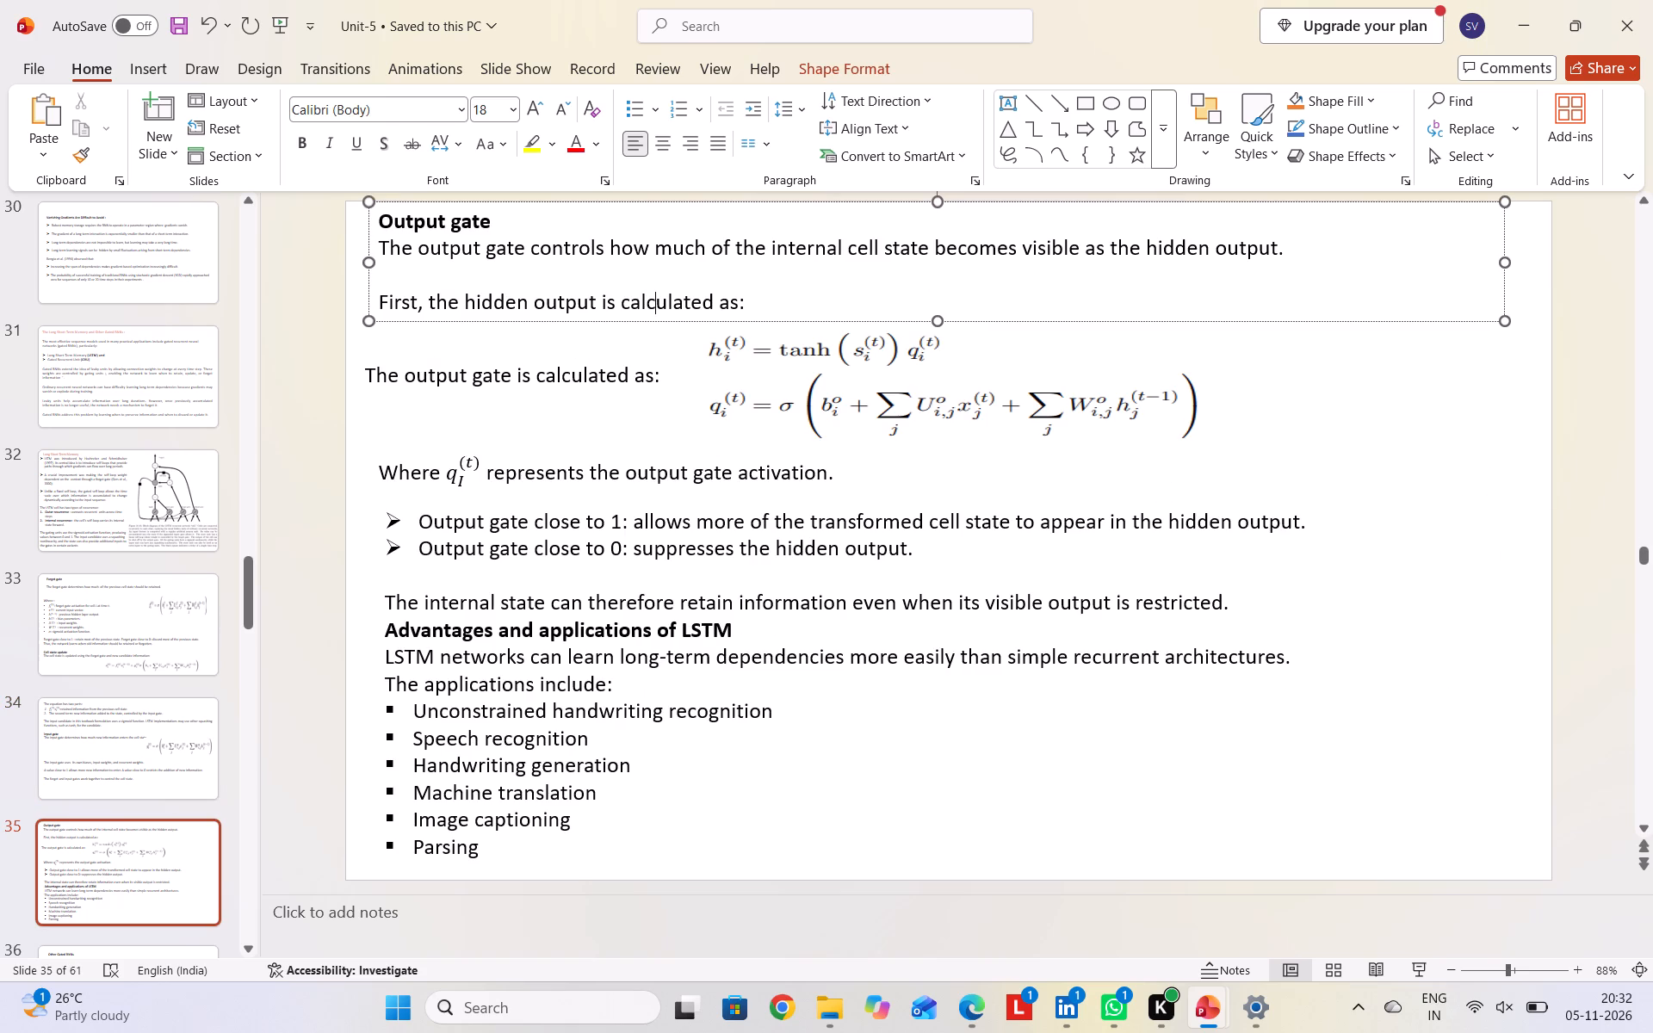
{"action": "left_click", "coordinate": [615, 251]}
{"action": "key", "text": "space"}
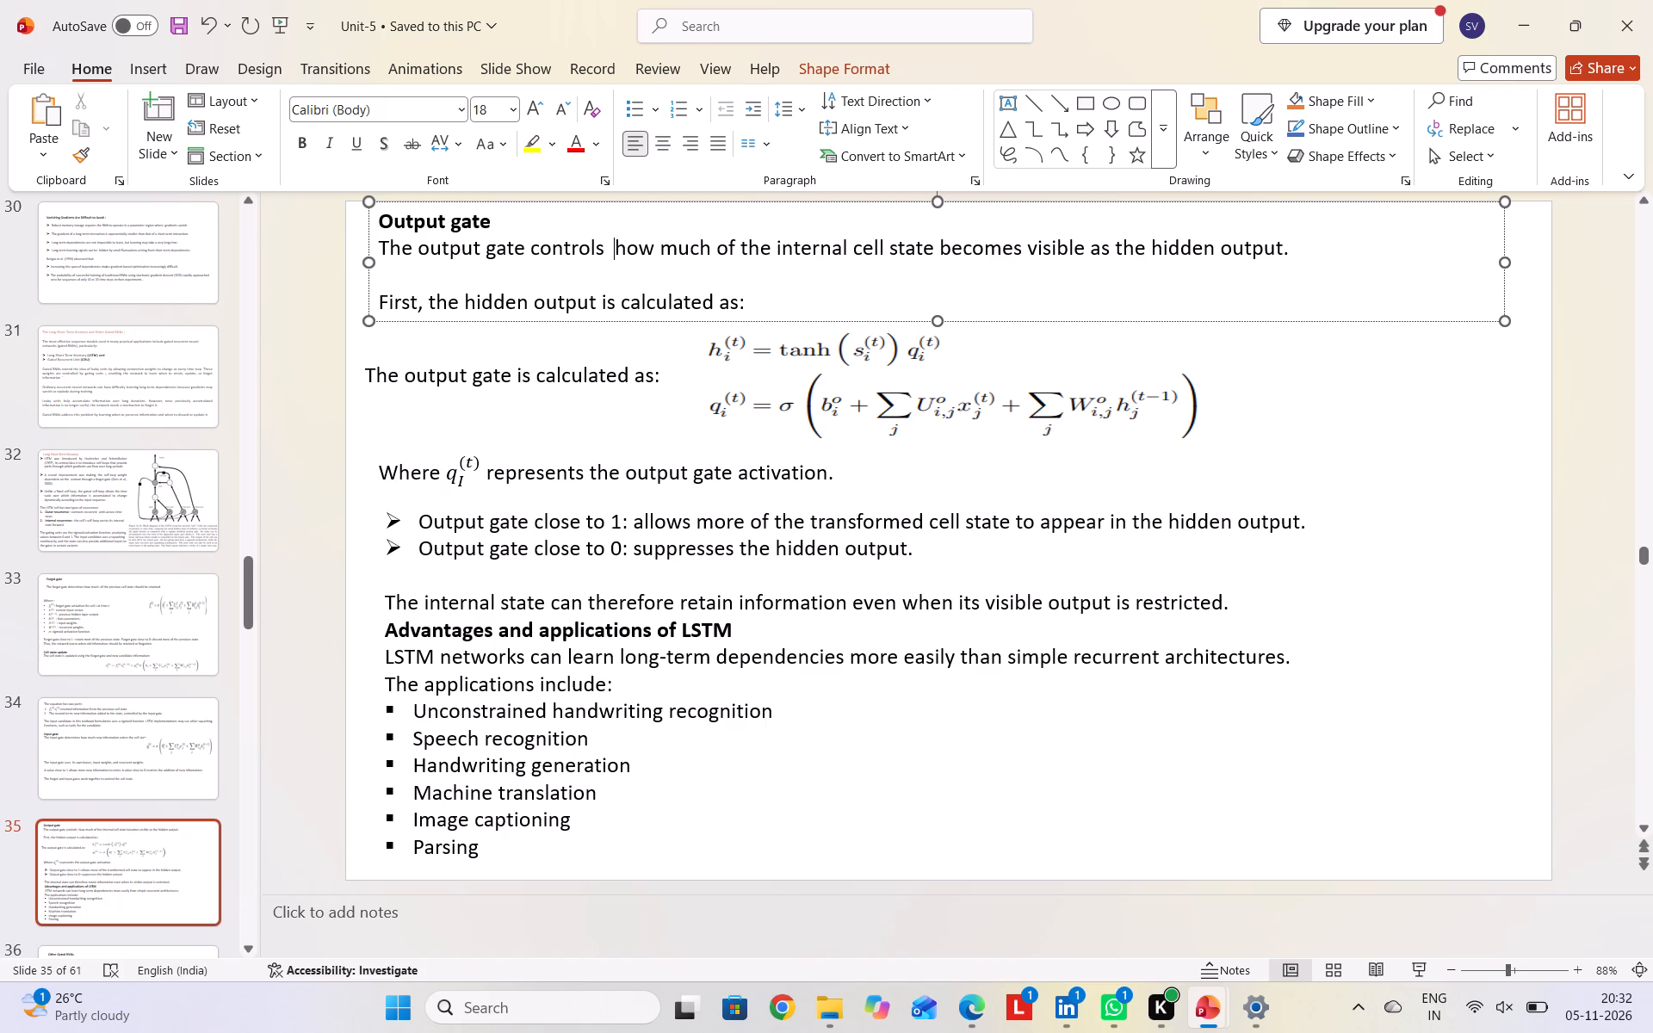
{"action": "left_click", "coordinate": [600, 358]}
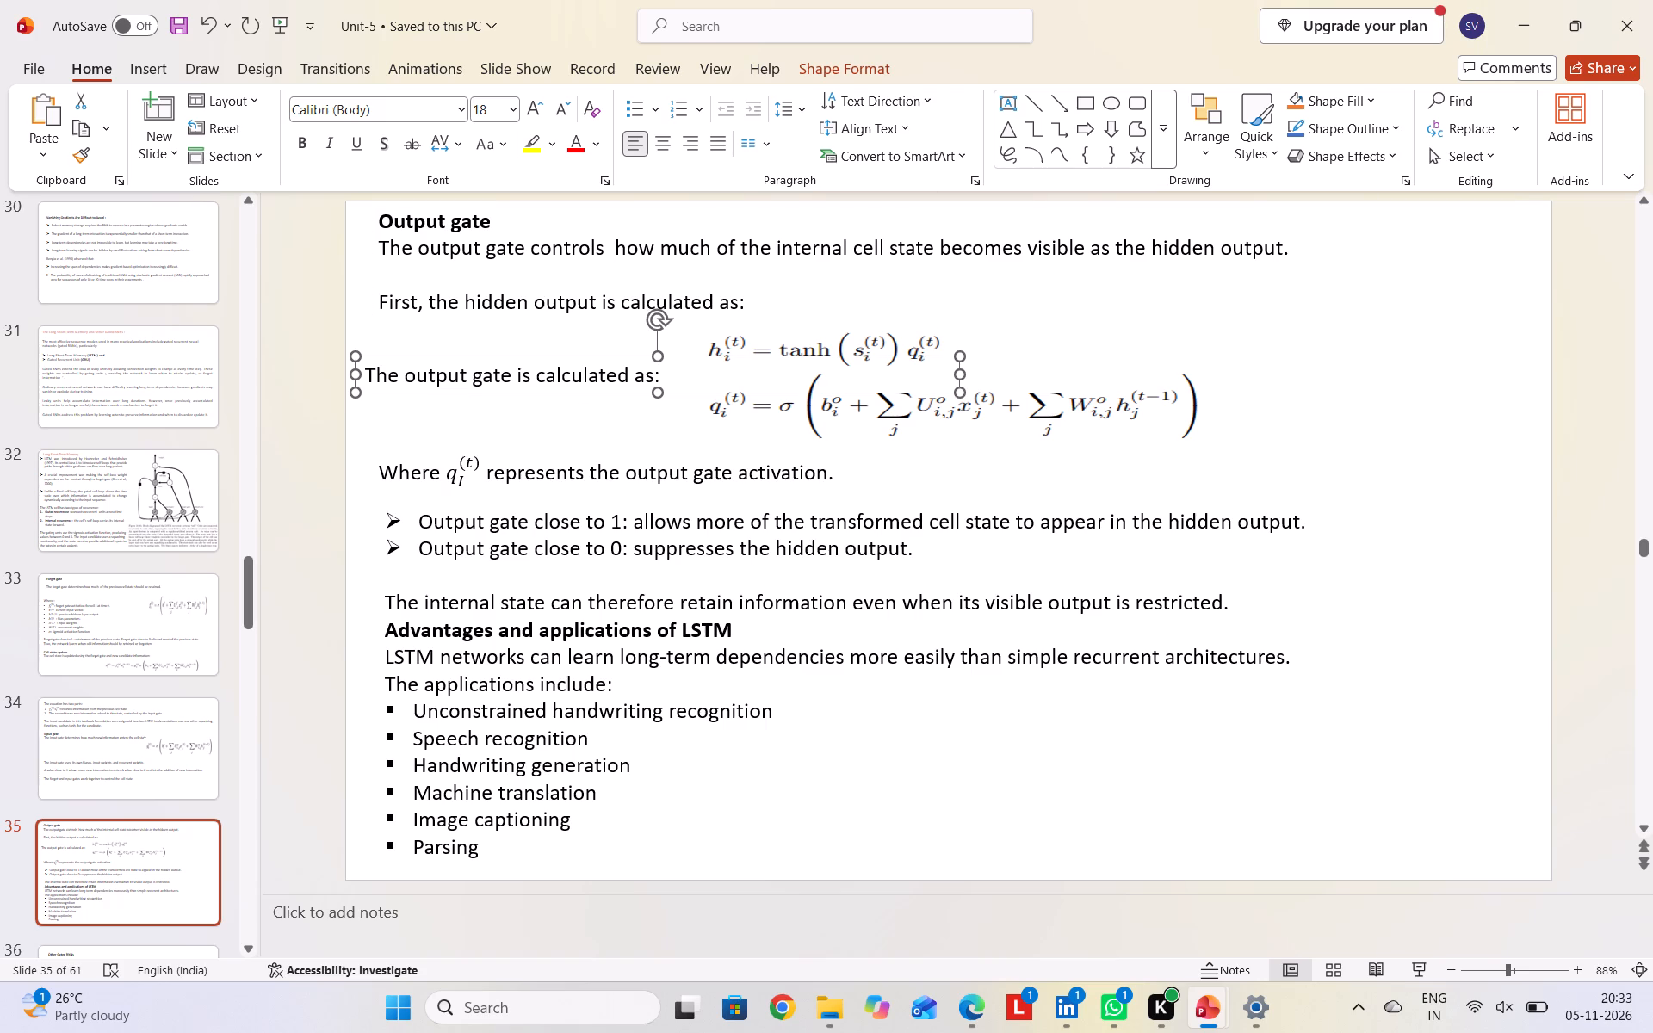
{"action": "left_click", "coordinate": [688, 253]}
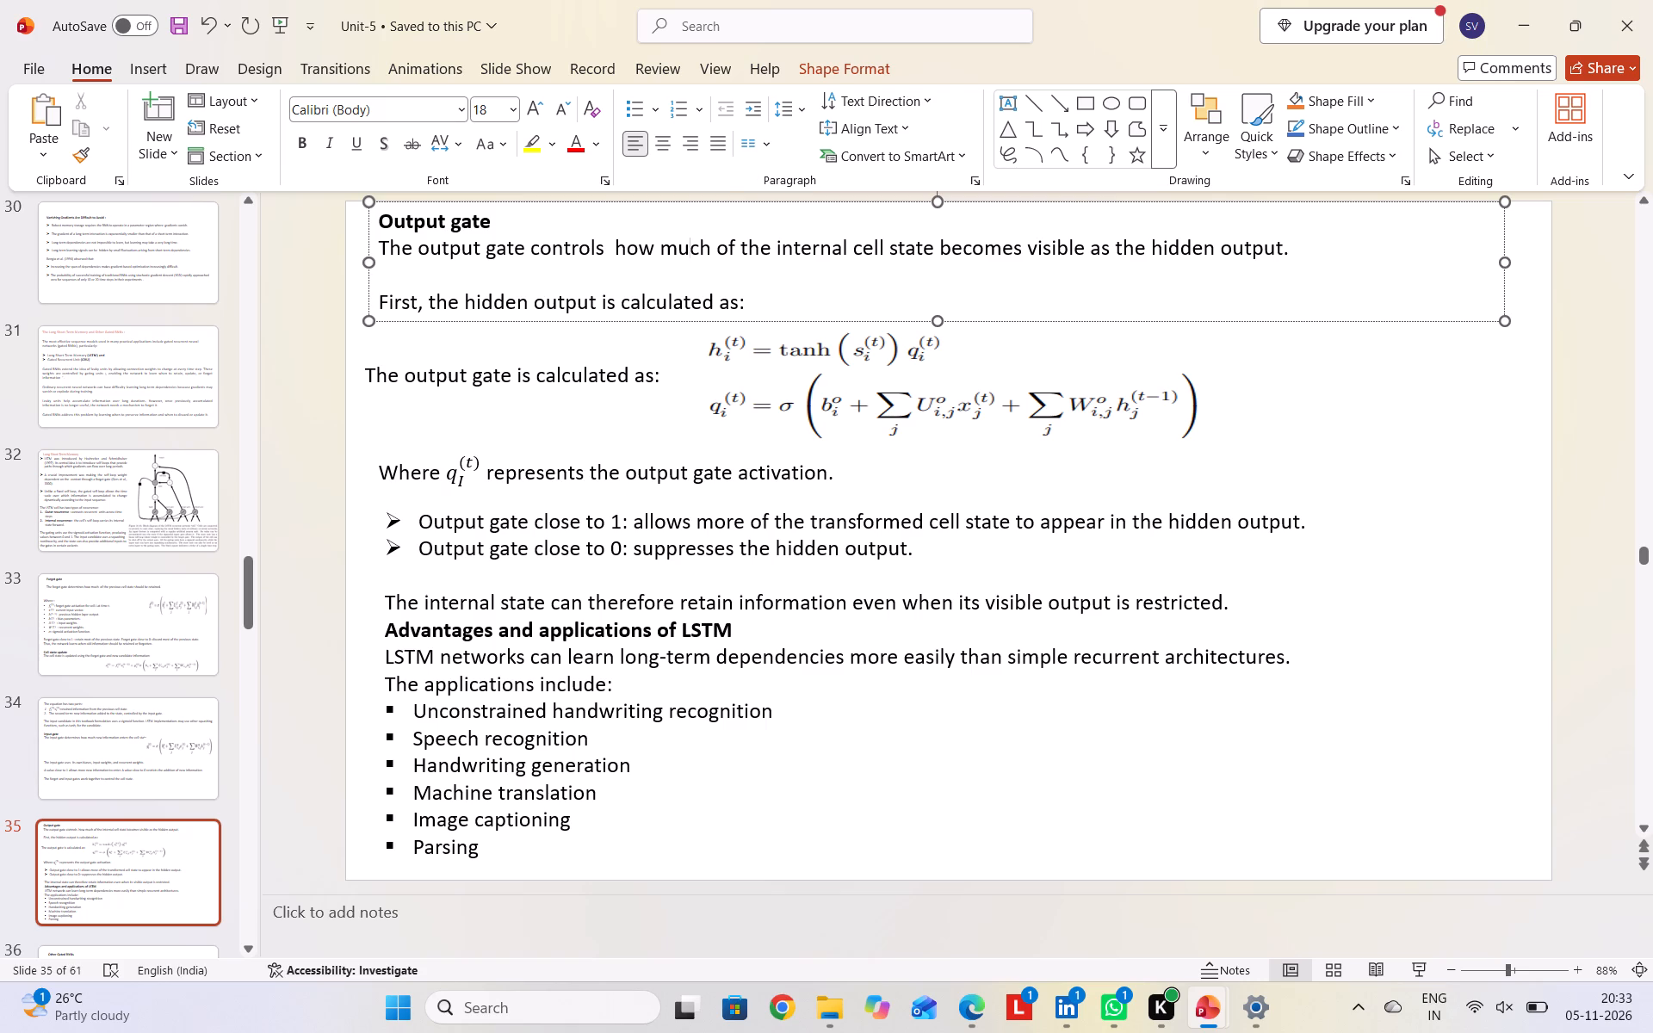
{"action": "left_click", "coordinate": [938, 251]}
{"action": "key", "text": "space"}
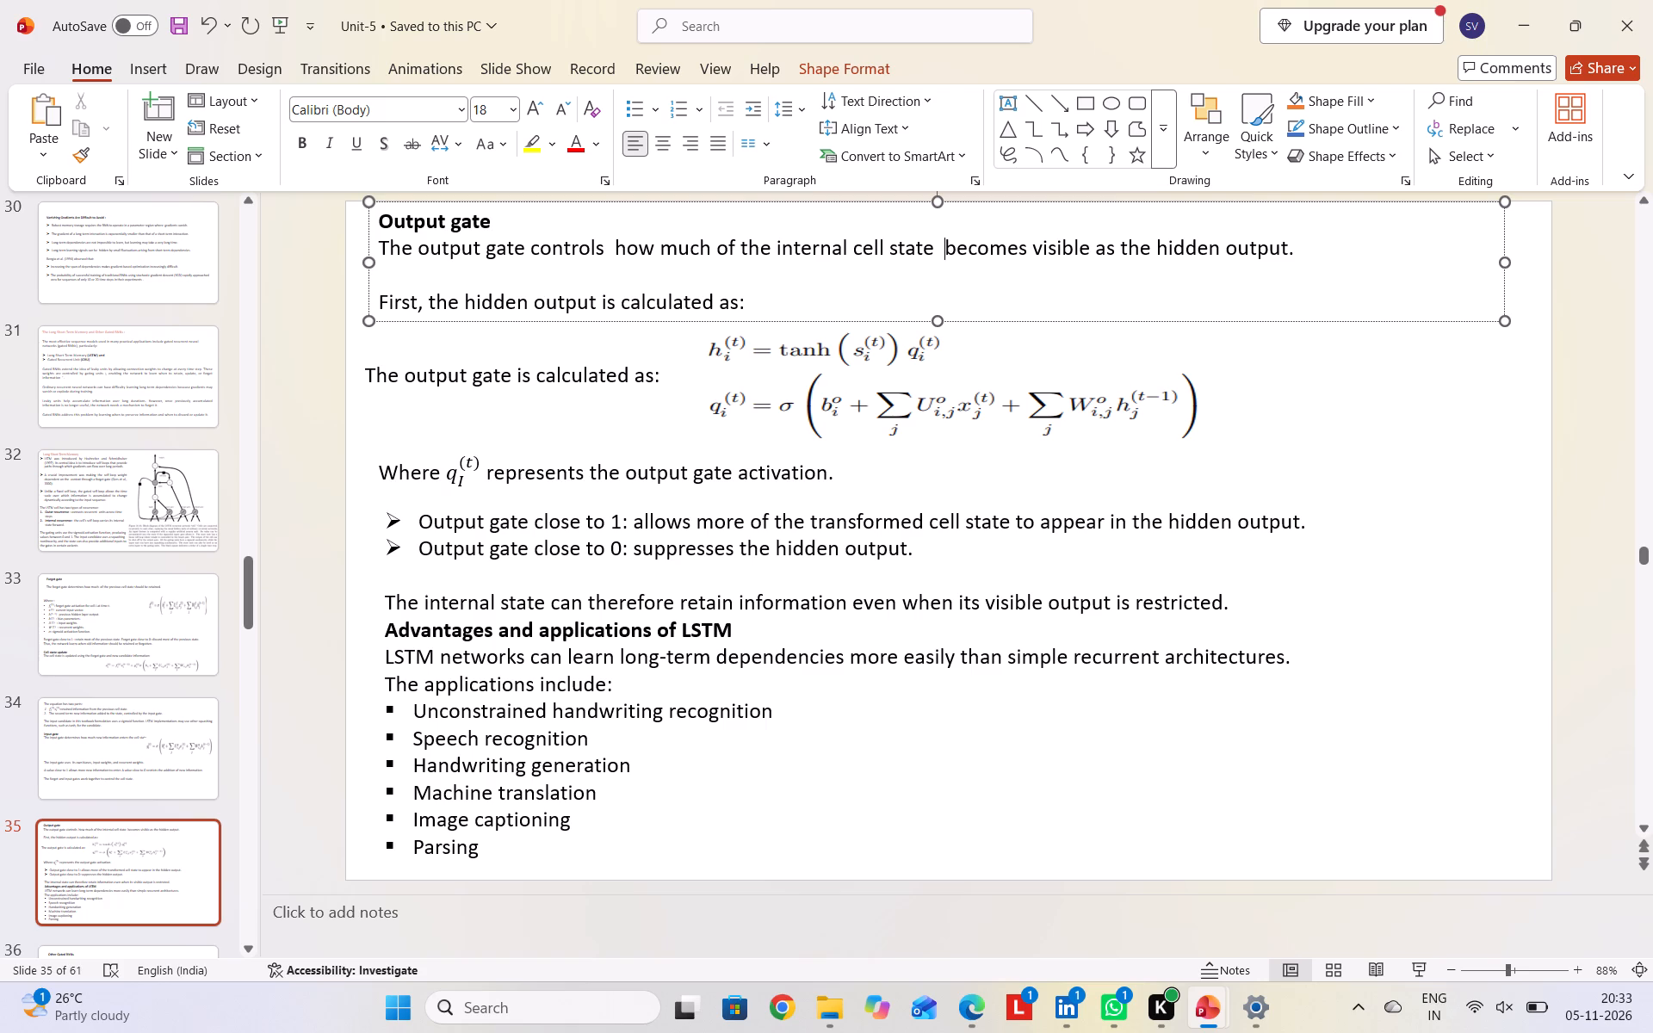
Insert an extra space after "transformed" in the first output gate bullet and after "retain information" in the internal state sentence.
{"action": "left_click", "coordinate": [741, 558]}
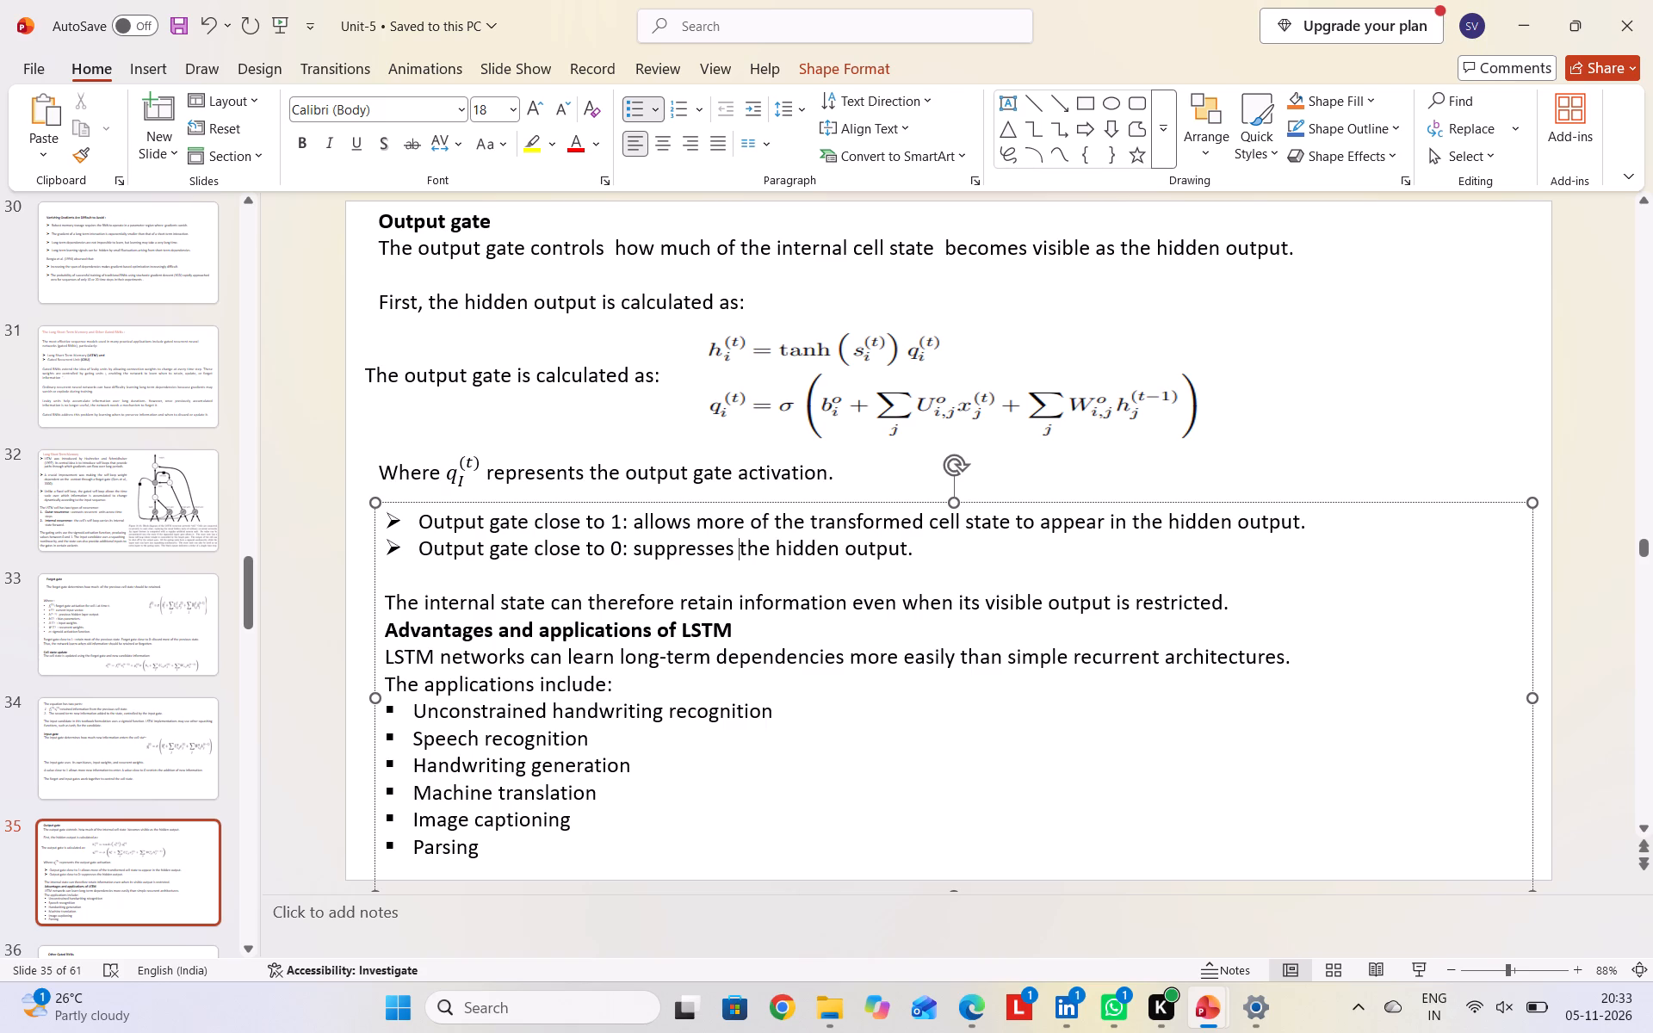
{"action": "left_click", "coordinate": [929, 523]}
{"action": "key", "text": "space"}
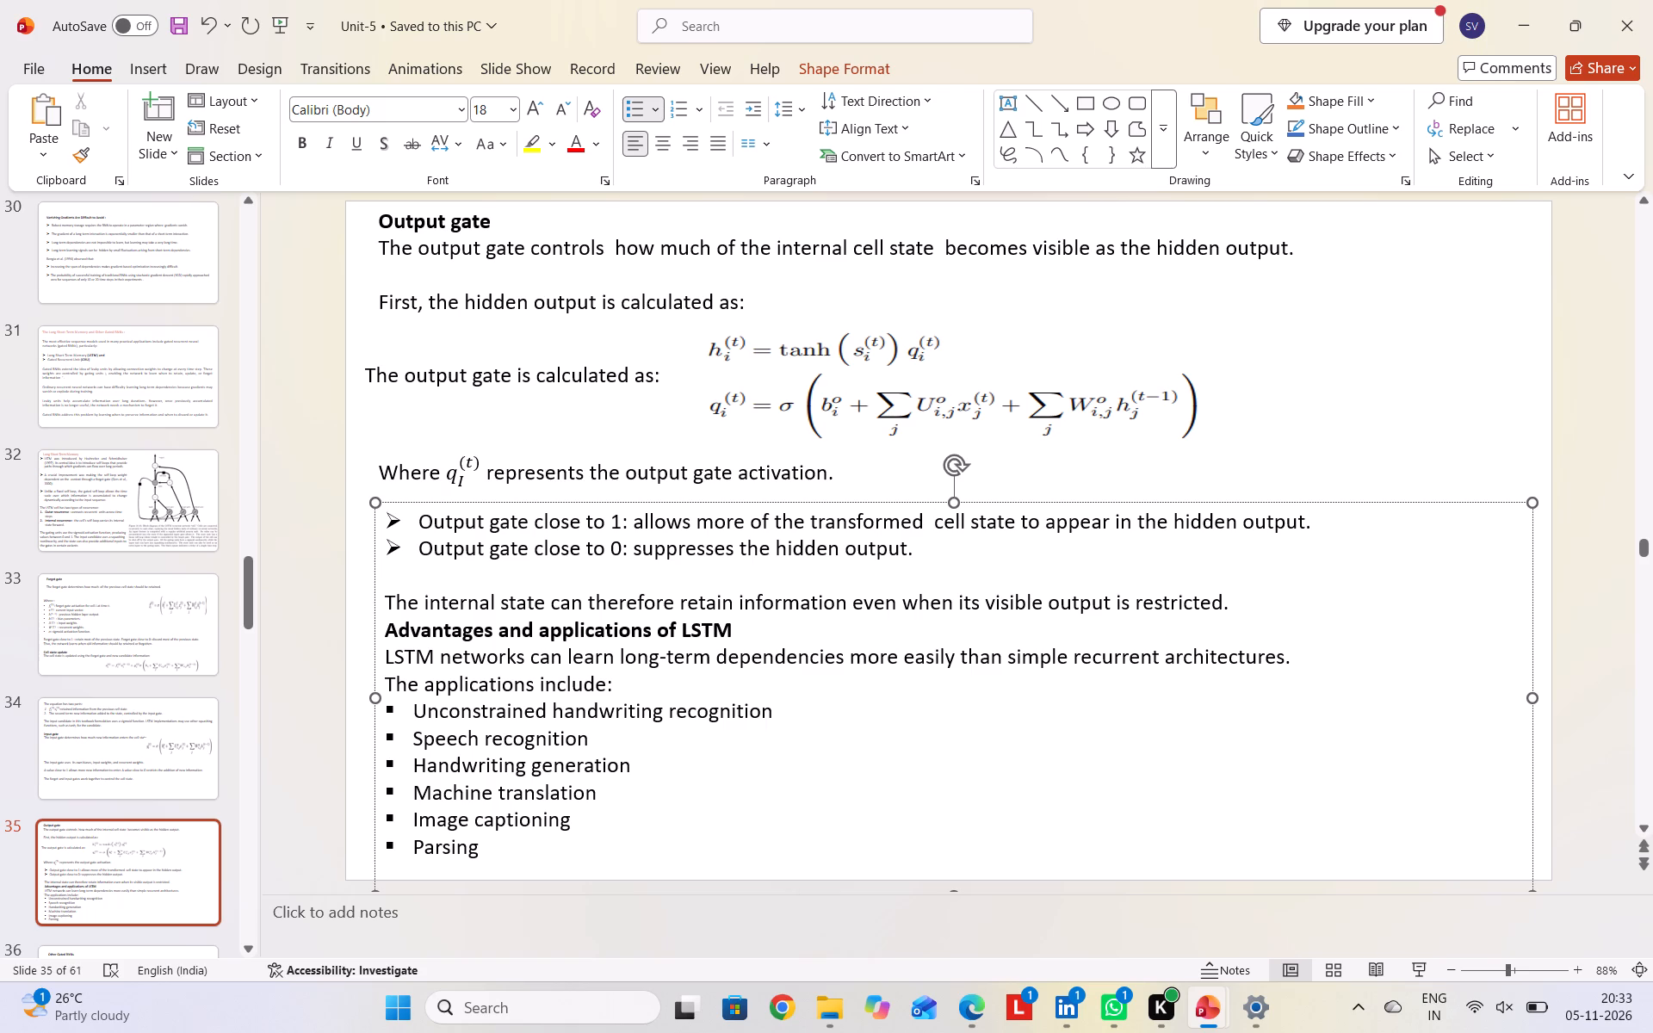
{"action": "left_click", "coordinate": [847, 608]}
{"action": "key", "text": "space"}
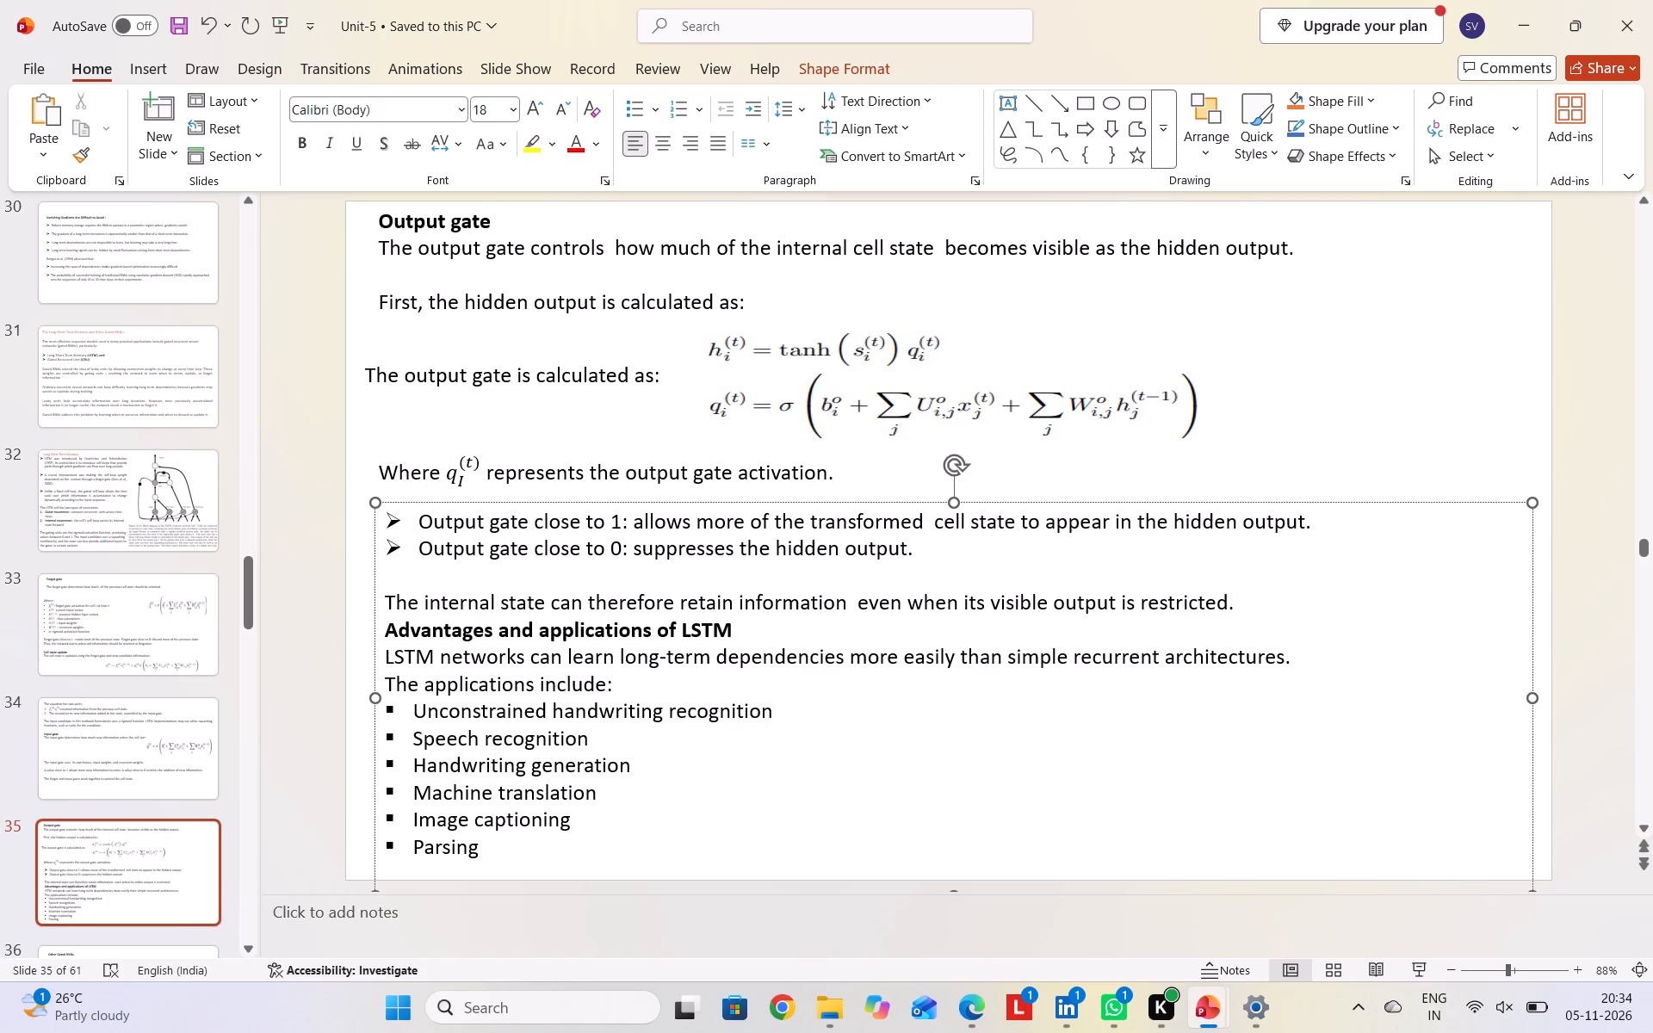
On slide 36, insert a space before the full stop after "researchers" in the Gated Recurrent Units sentence.
{"action": "left_click", "coordinate": [777, 712]}
{"action": "left_click", "coordinate": [362, 673]}
{"action": "key", "text": "Down"}
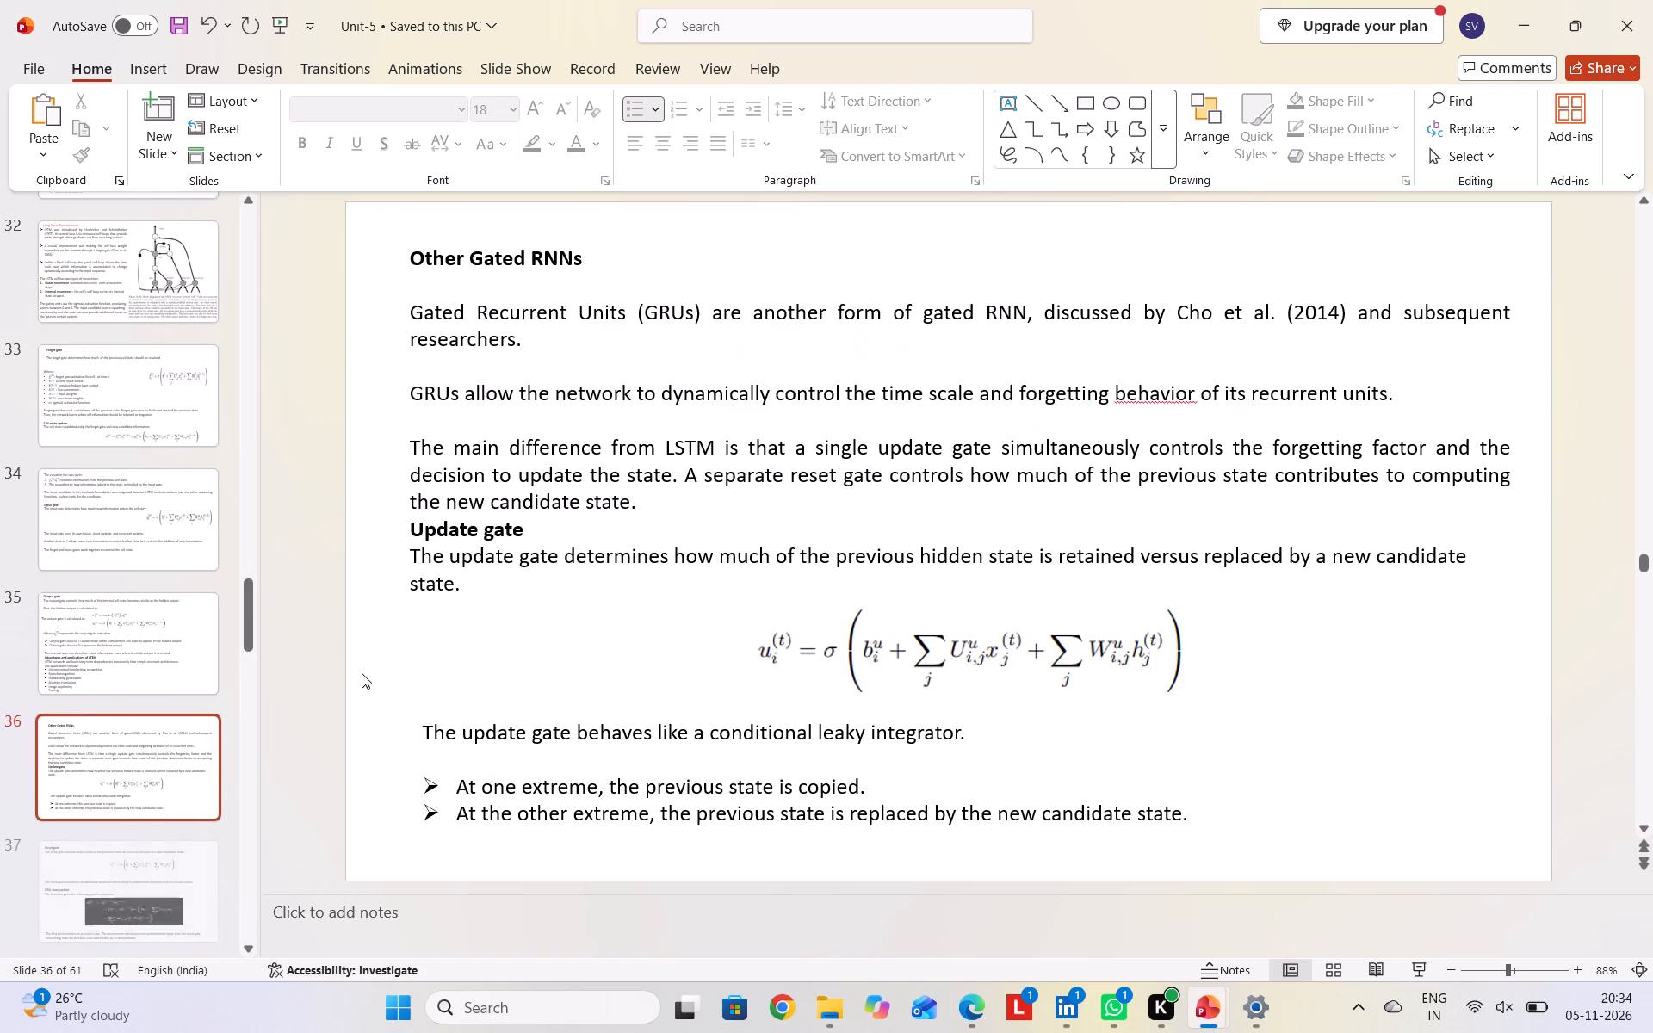
{"action": "scroll", "coordinate": [107, 644], "scroll_direction": "down", "scroll_amount": 1}
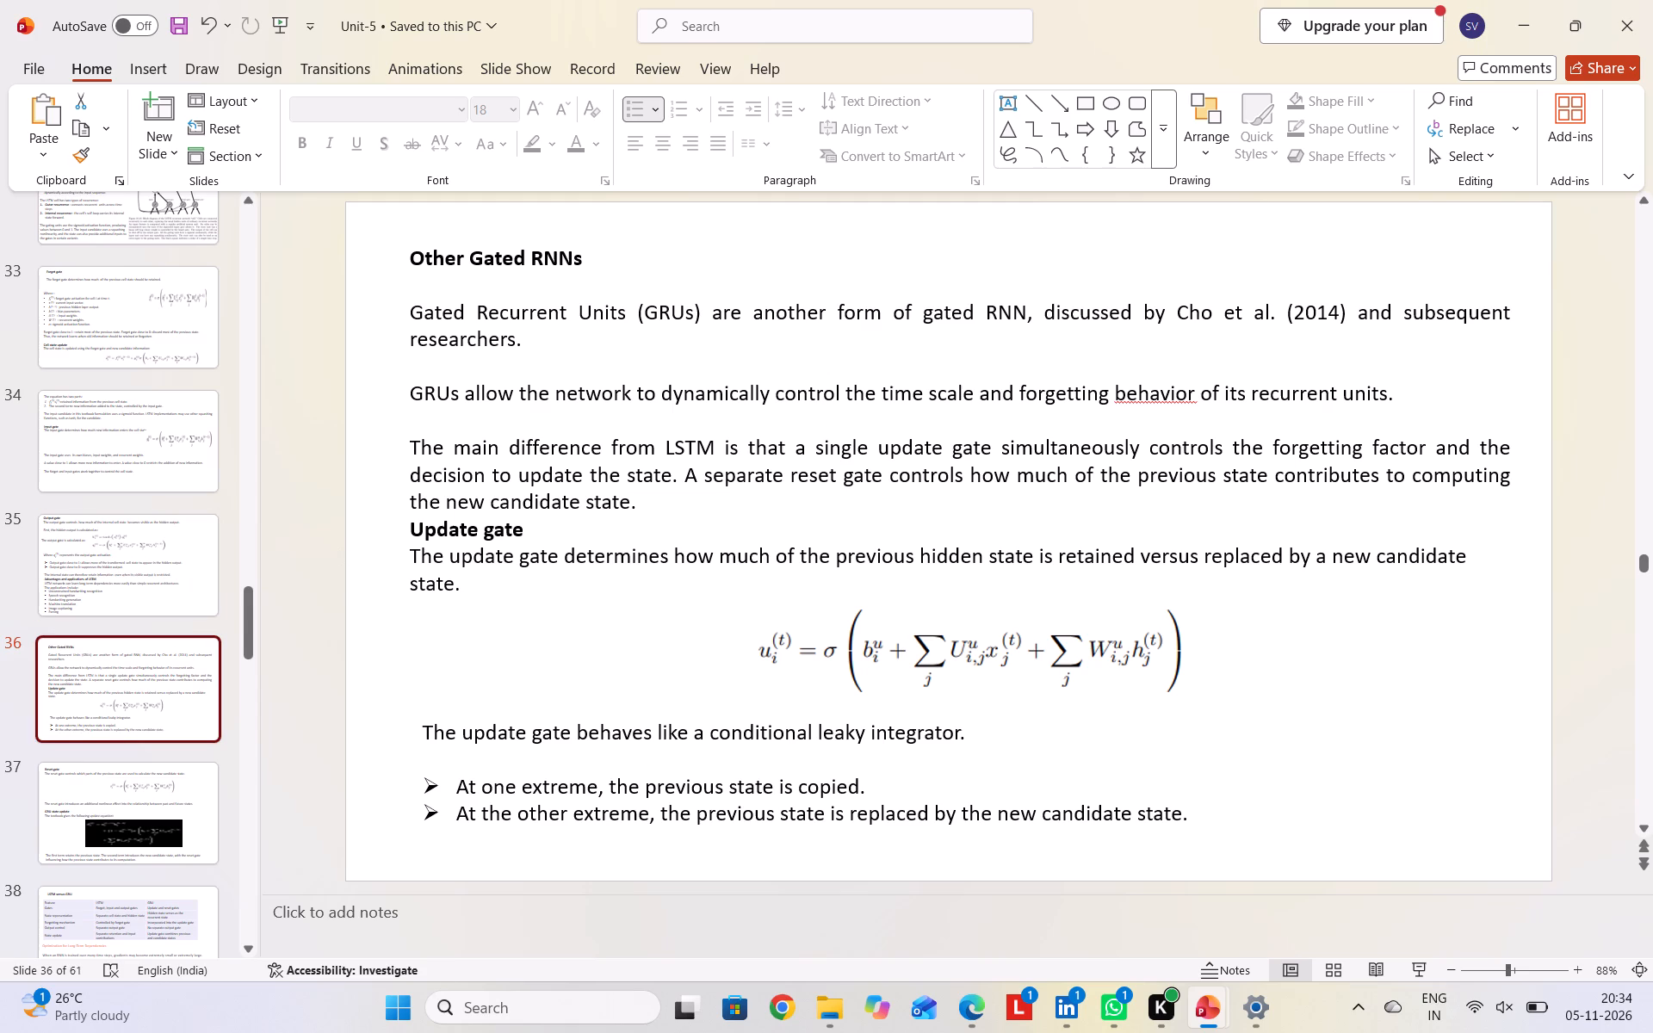
{"action": "left_click", "coordinate": [1045, 327]}
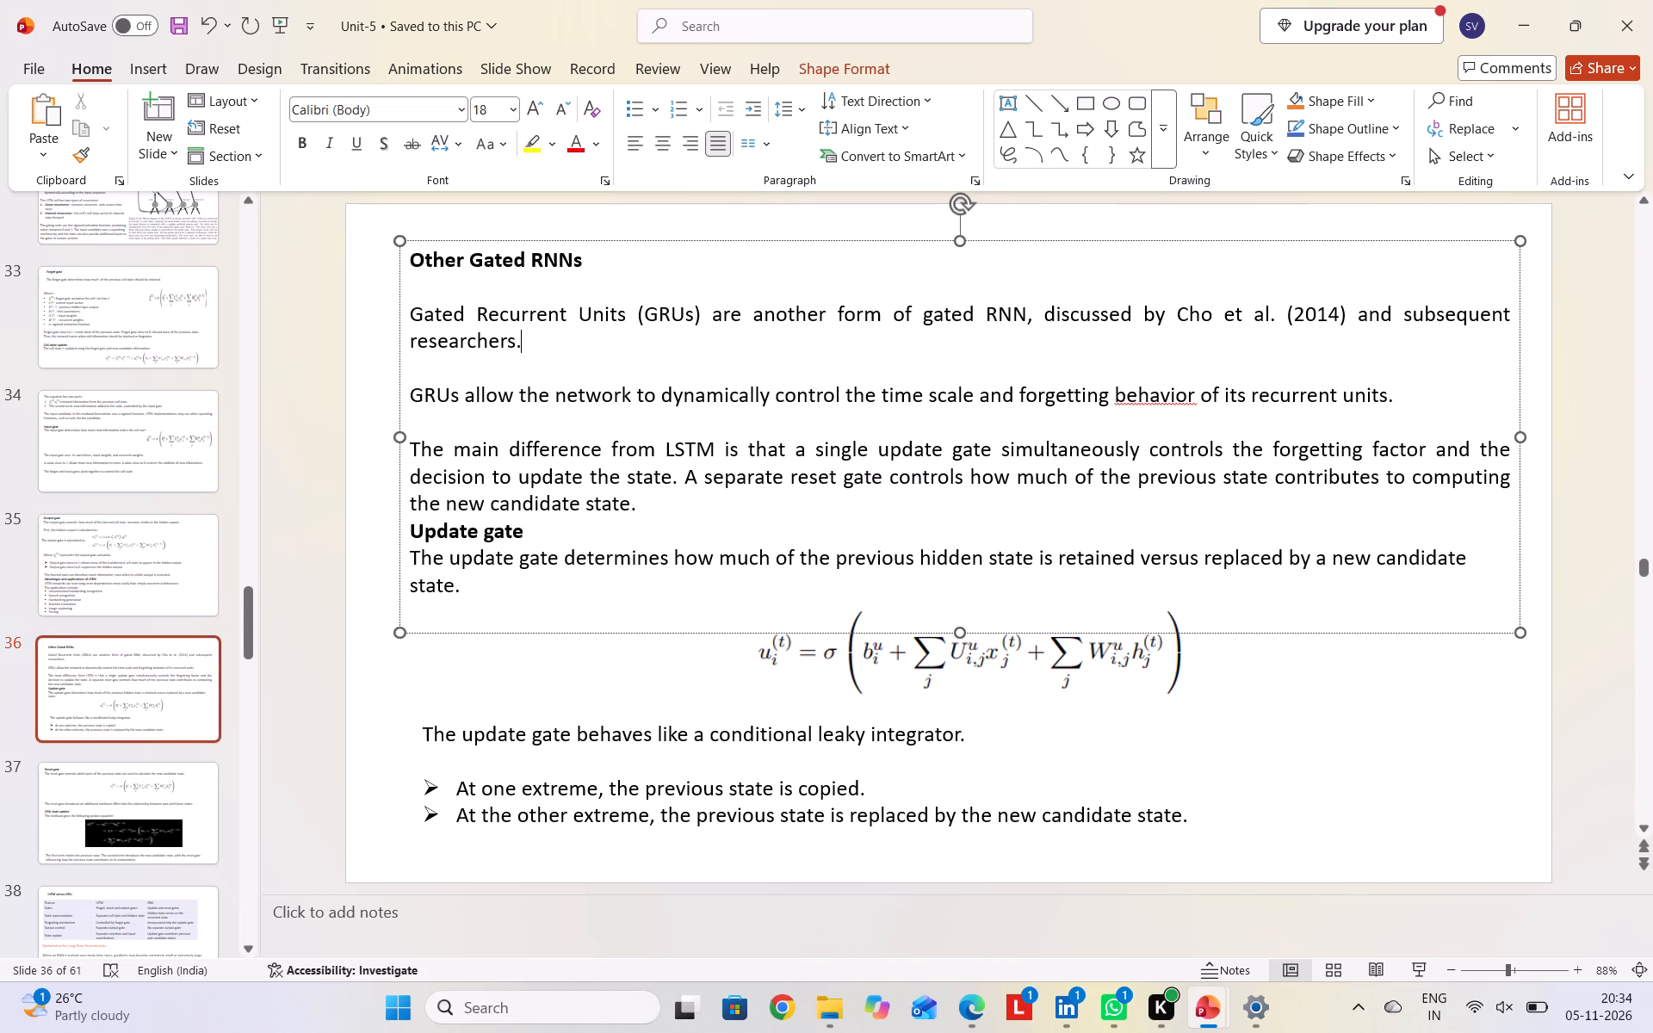
{"action": "key", "text": "Left"}
{"action": "key", "text": "space"}
Insert an extra space after "GRUs" and after "allow" in the sentence about dynamically controlling the time scale.
{"action": "left_click", "coordinate": [466, 404]}
{"action": "key", "text": "space"}
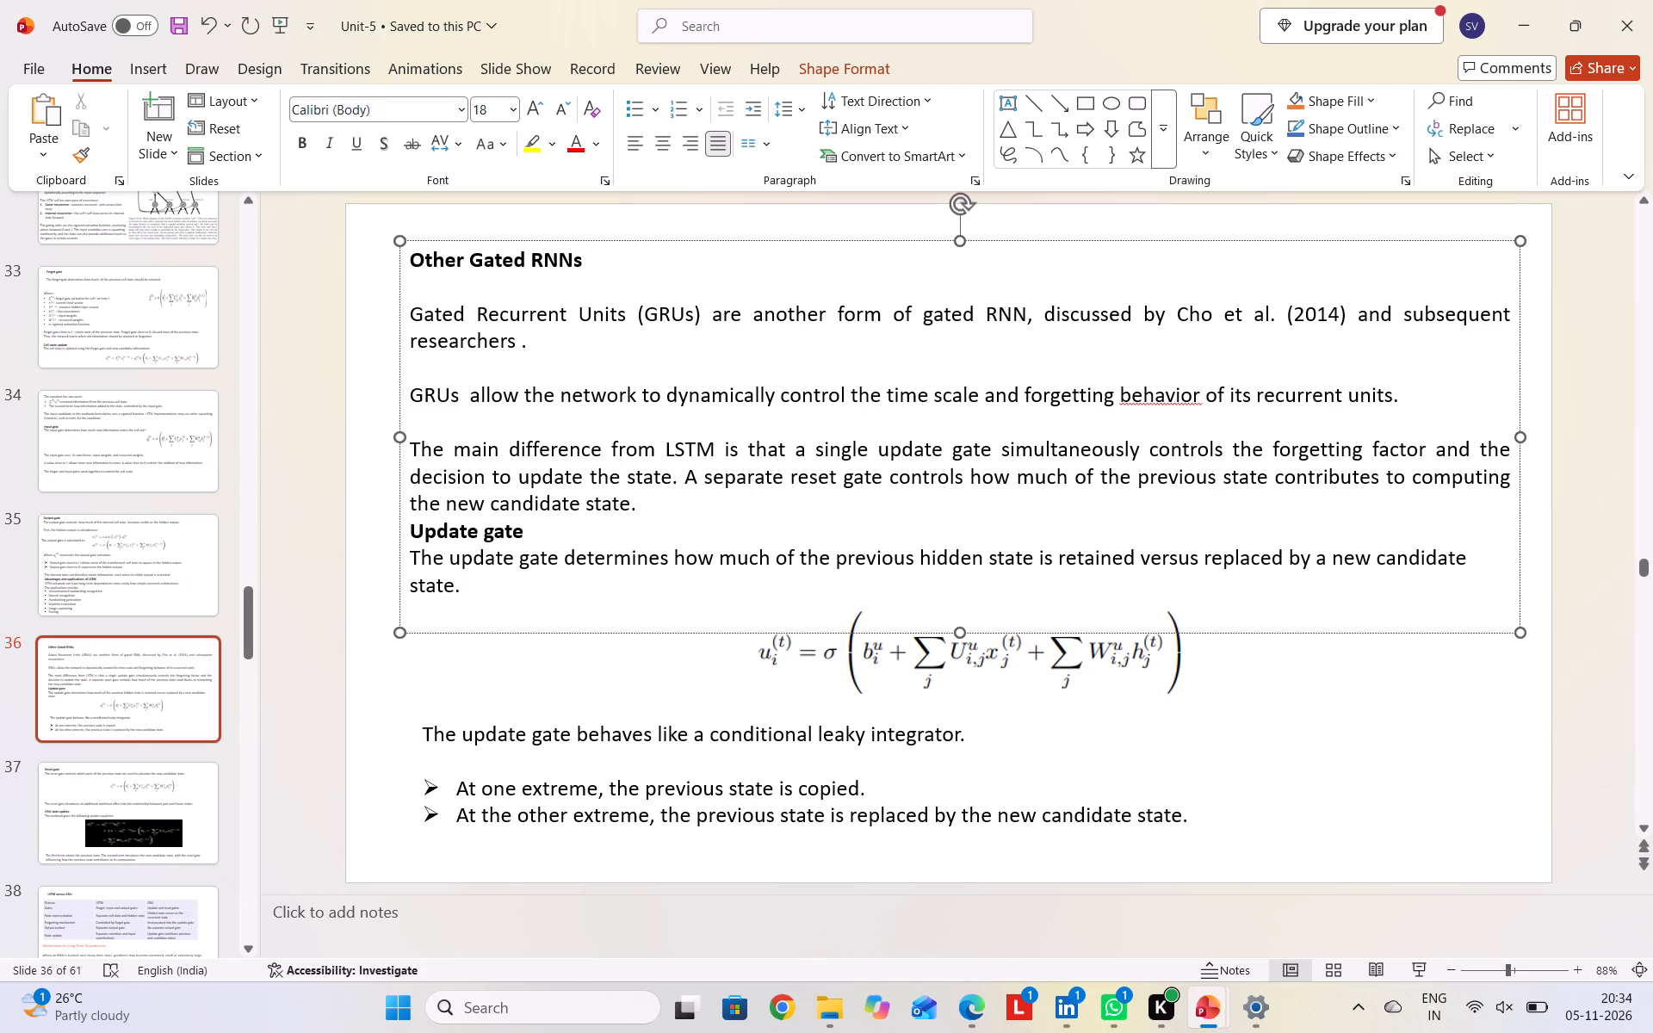
{"action": "left_click", "coordinate": [524, 403]}
{"action": "key", "text": "space"}
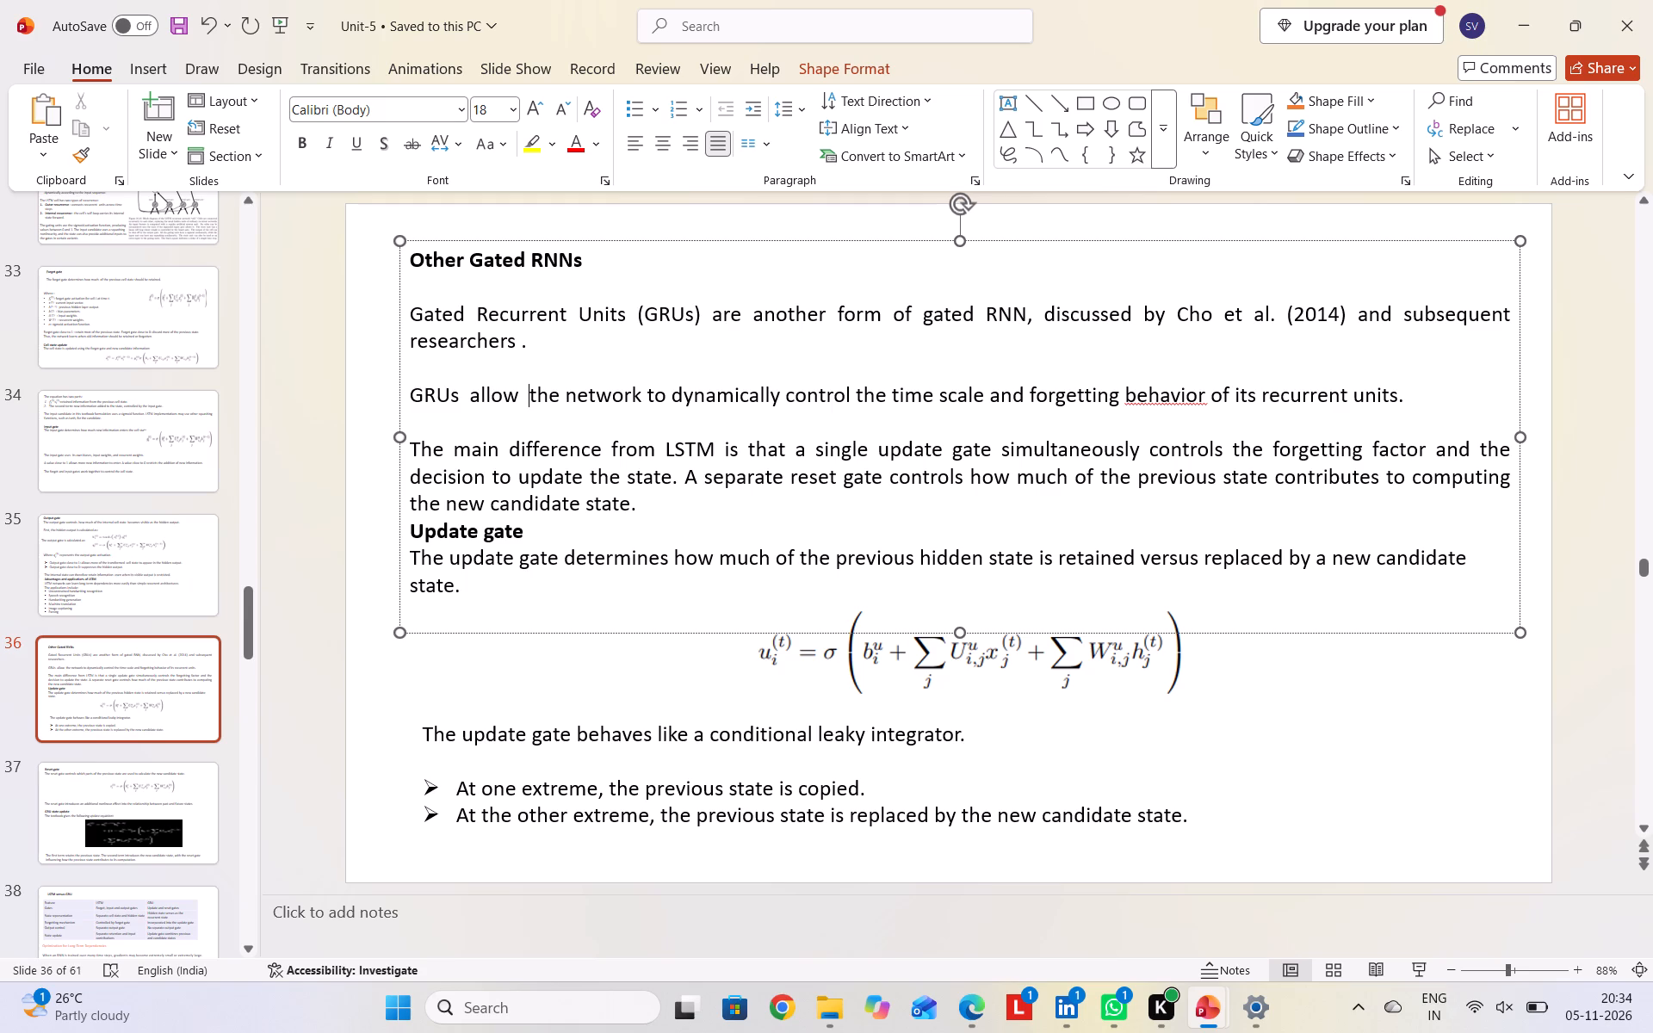
{"action": "left_click", "coordinate": [373, 505]}
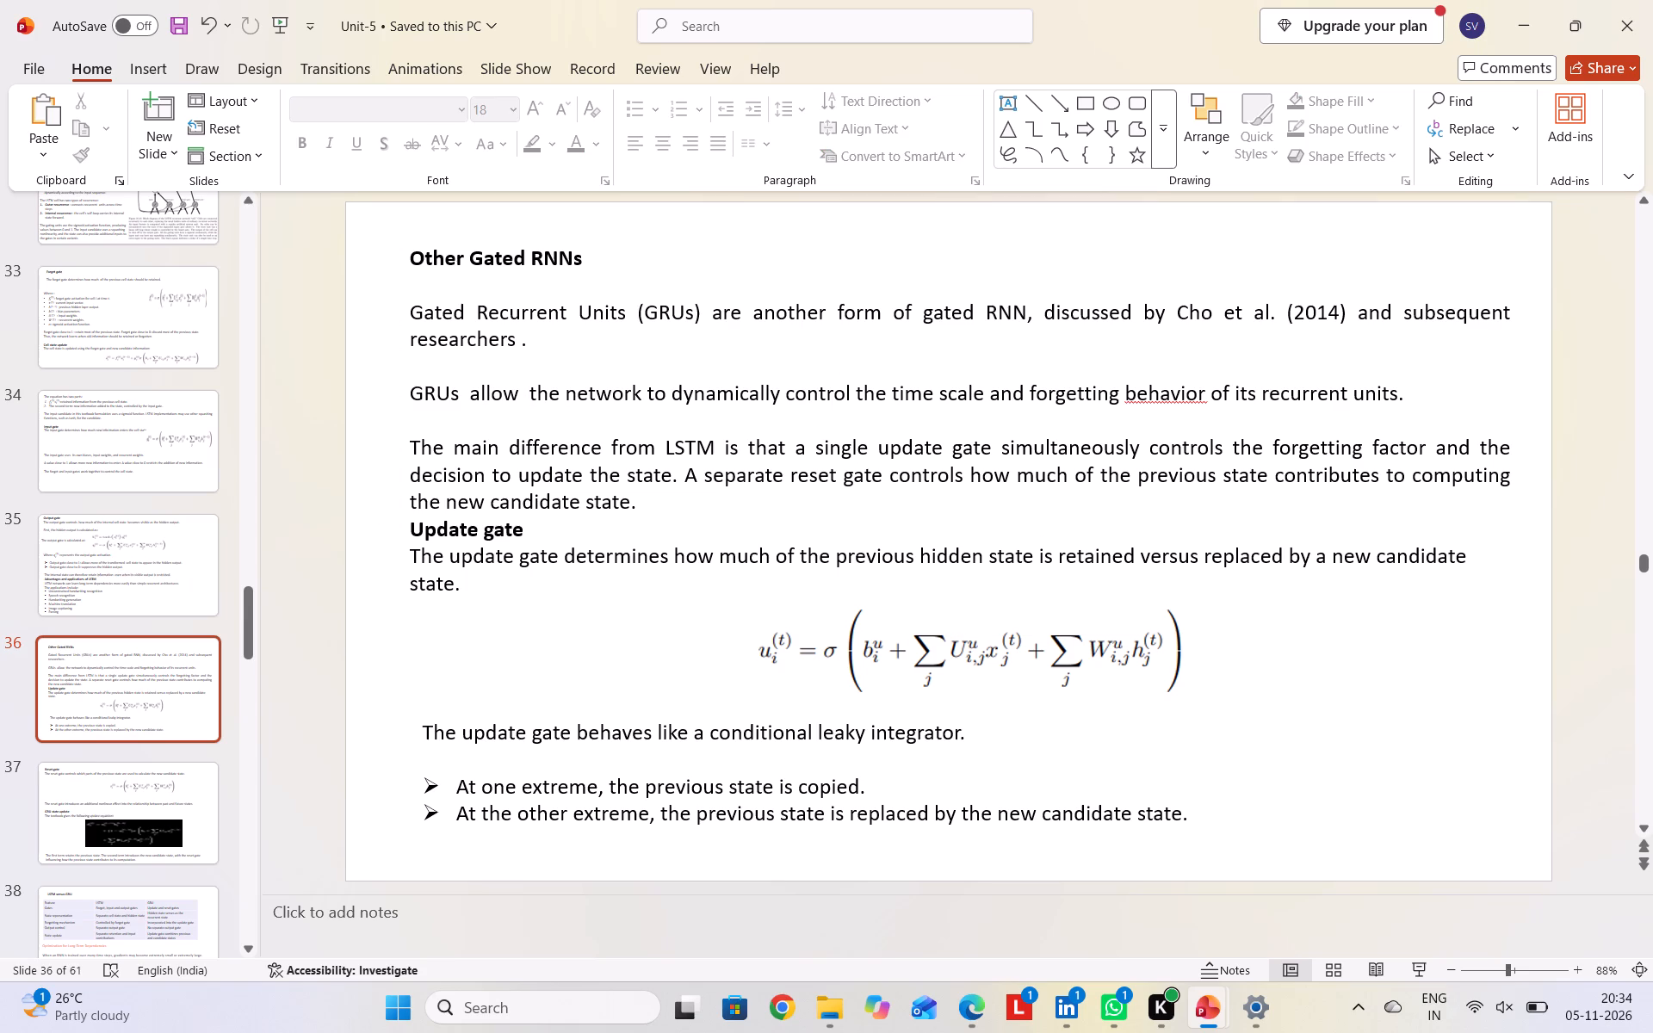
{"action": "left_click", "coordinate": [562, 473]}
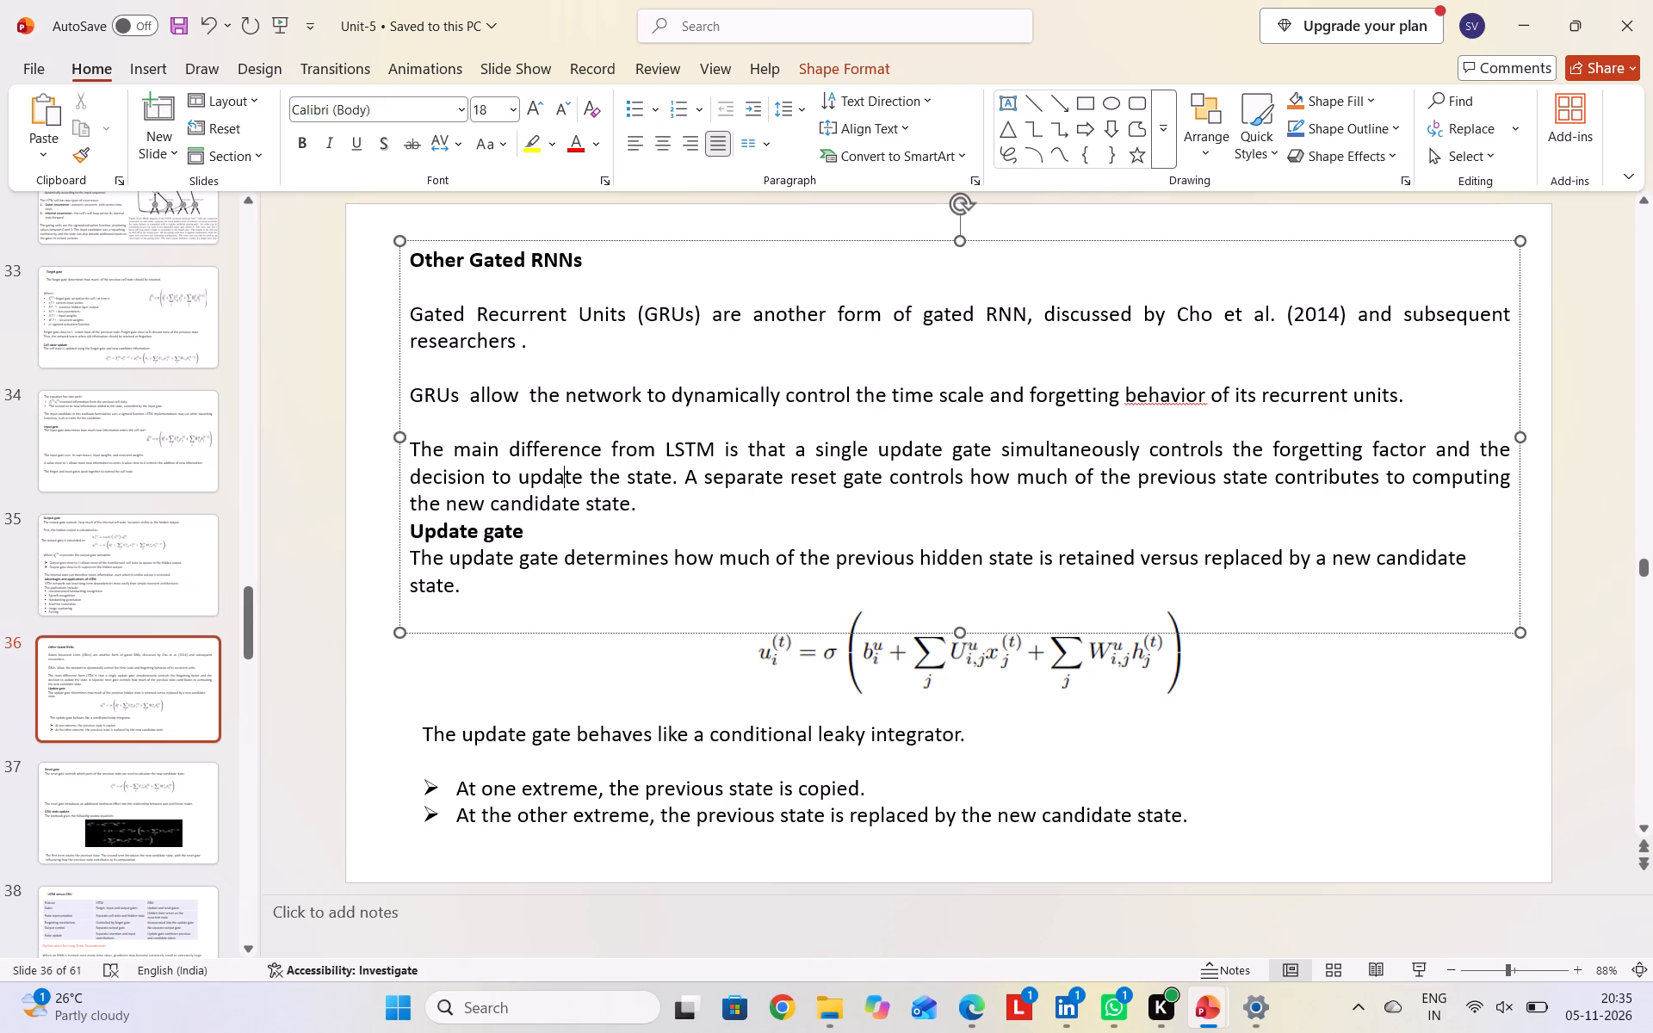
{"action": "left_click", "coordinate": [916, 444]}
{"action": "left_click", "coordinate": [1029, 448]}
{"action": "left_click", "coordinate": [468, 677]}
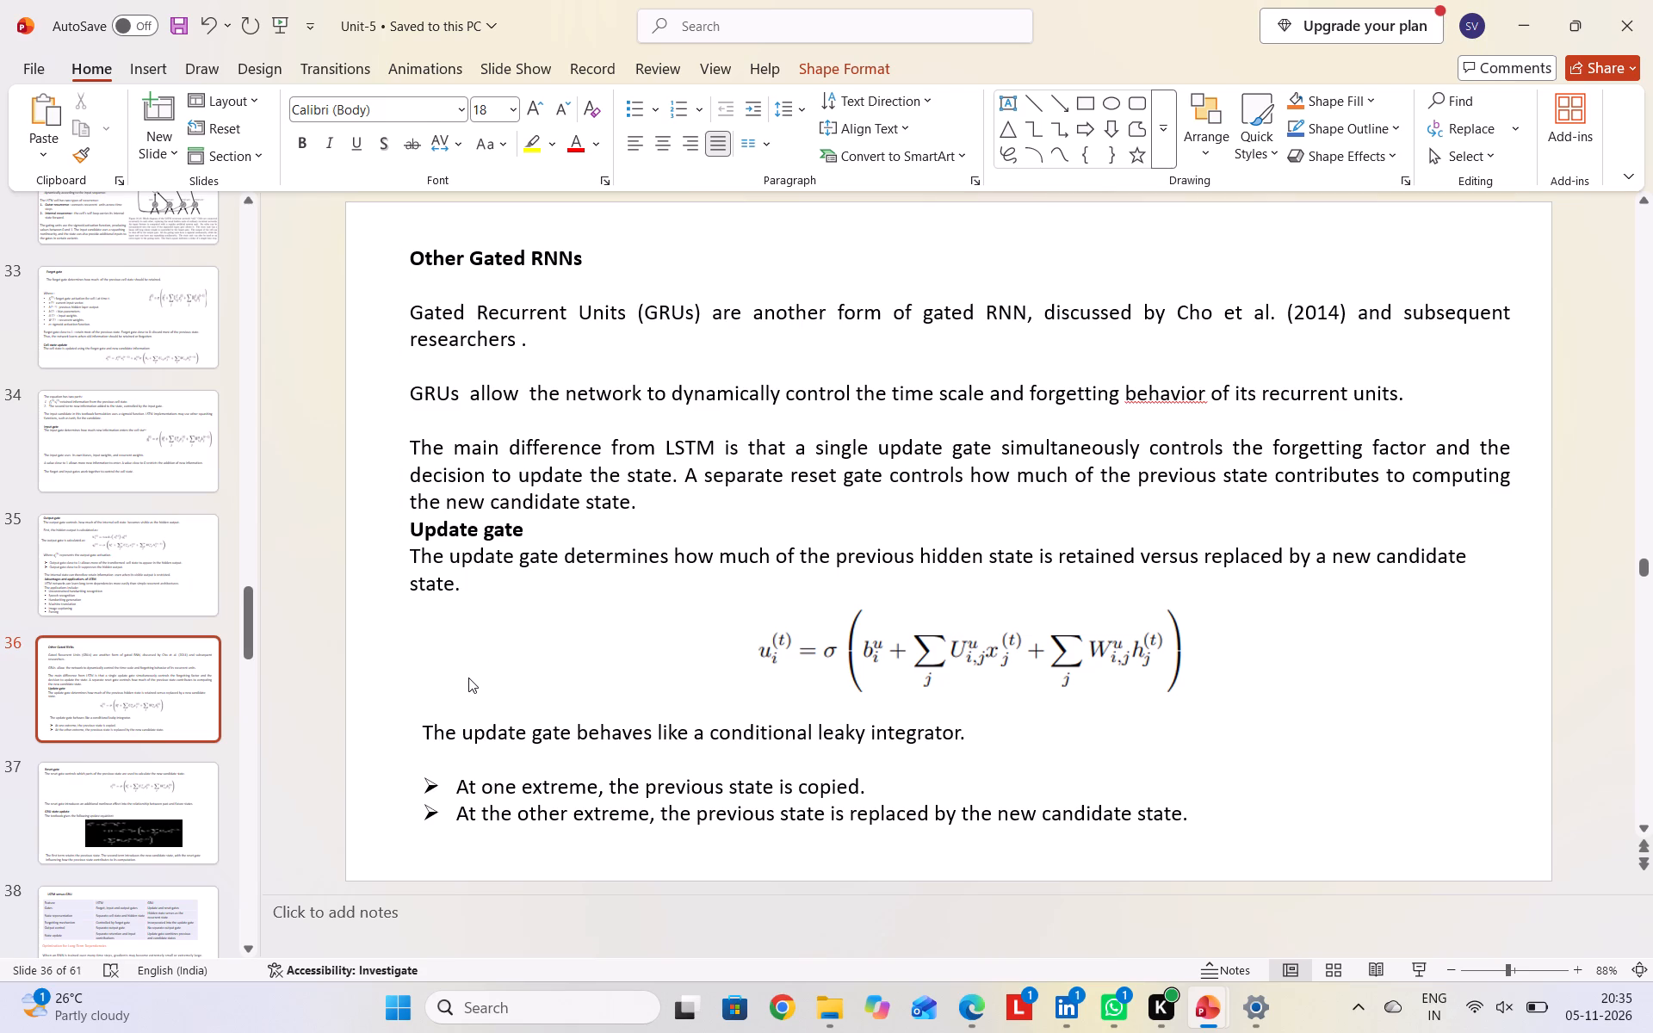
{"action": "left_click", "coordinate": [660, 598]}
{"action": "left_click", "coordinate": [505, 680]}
Insert an extra space after "conditional" in the sentence comparing the update gate to a leaky integrator.
{"action": "left_click", "coordinate": [504, 786]}
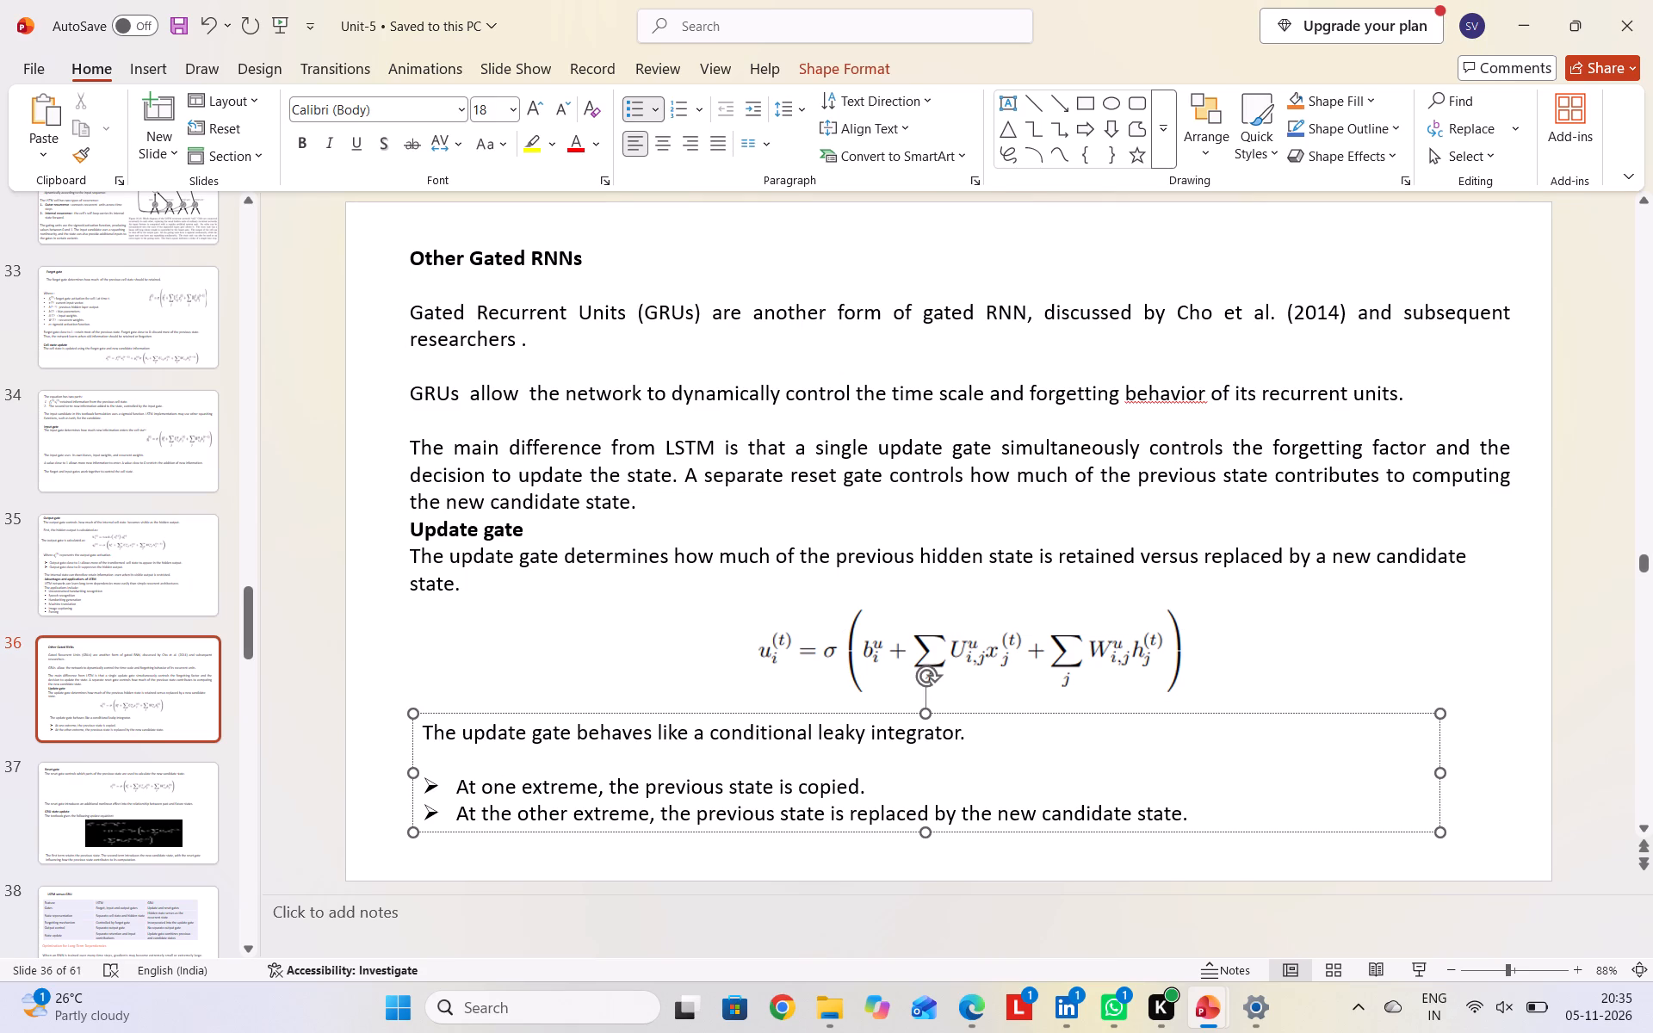
{"action": "left_click", "coordinate": [816, 740]}
{"action": "key", "text": "space"}
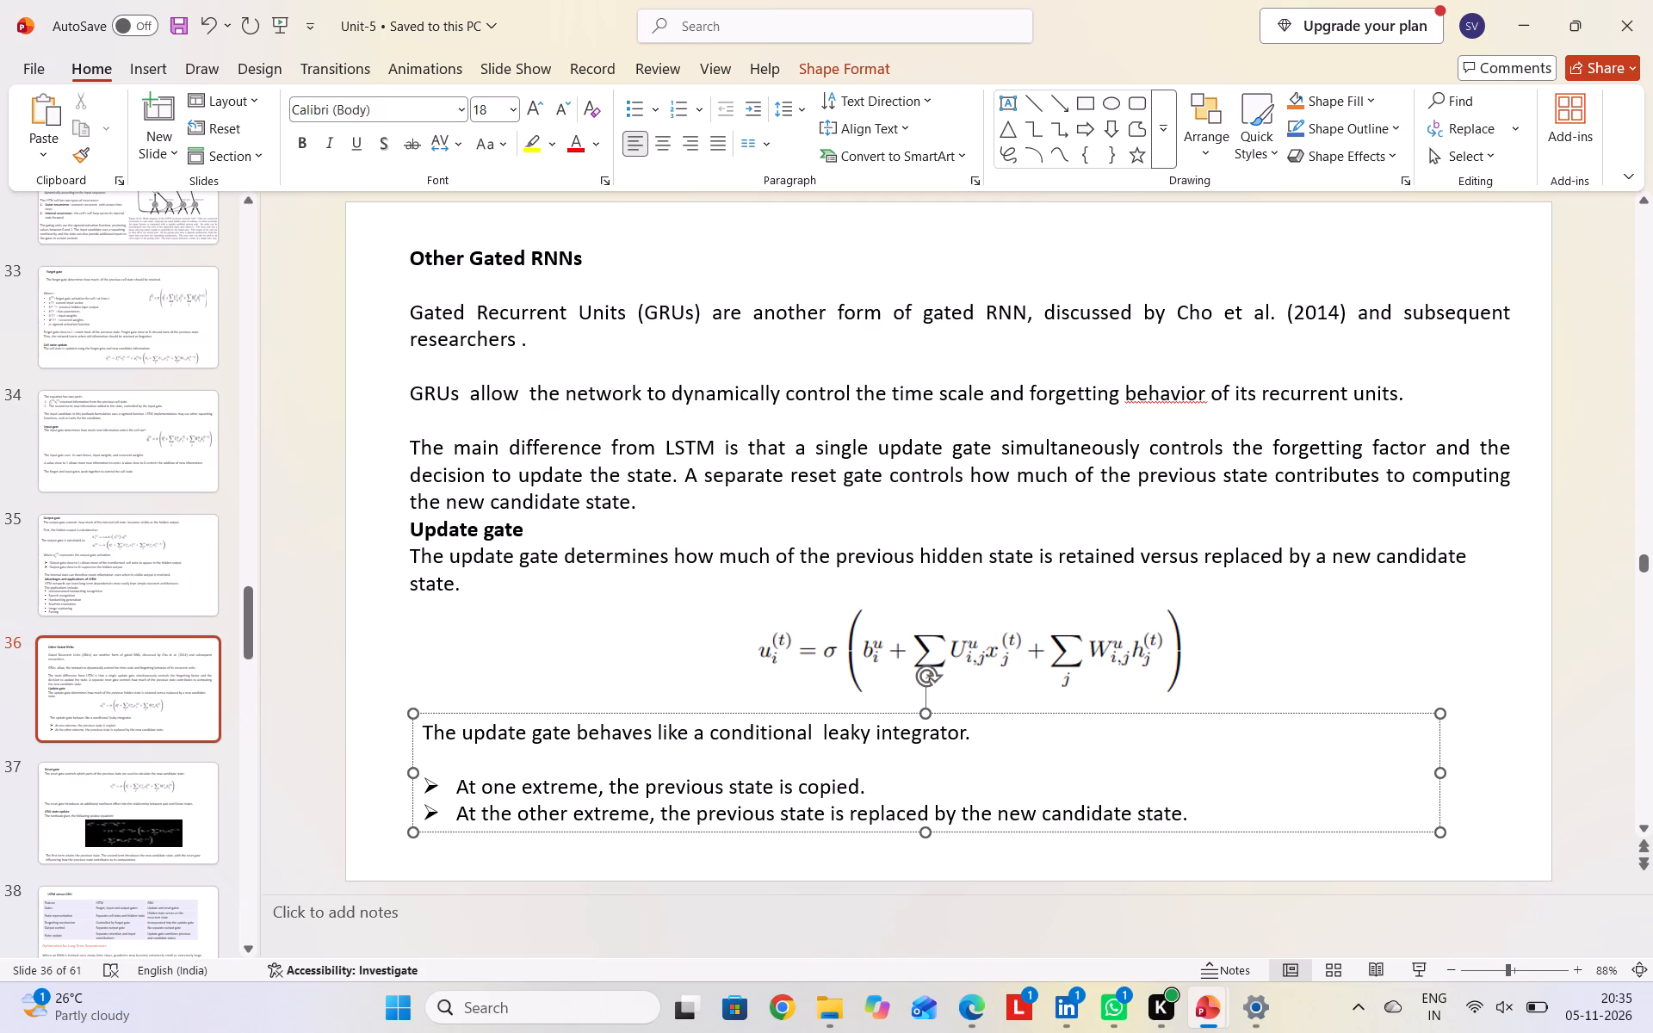
{"action": "left_click", "coordinate": [492, 668]}
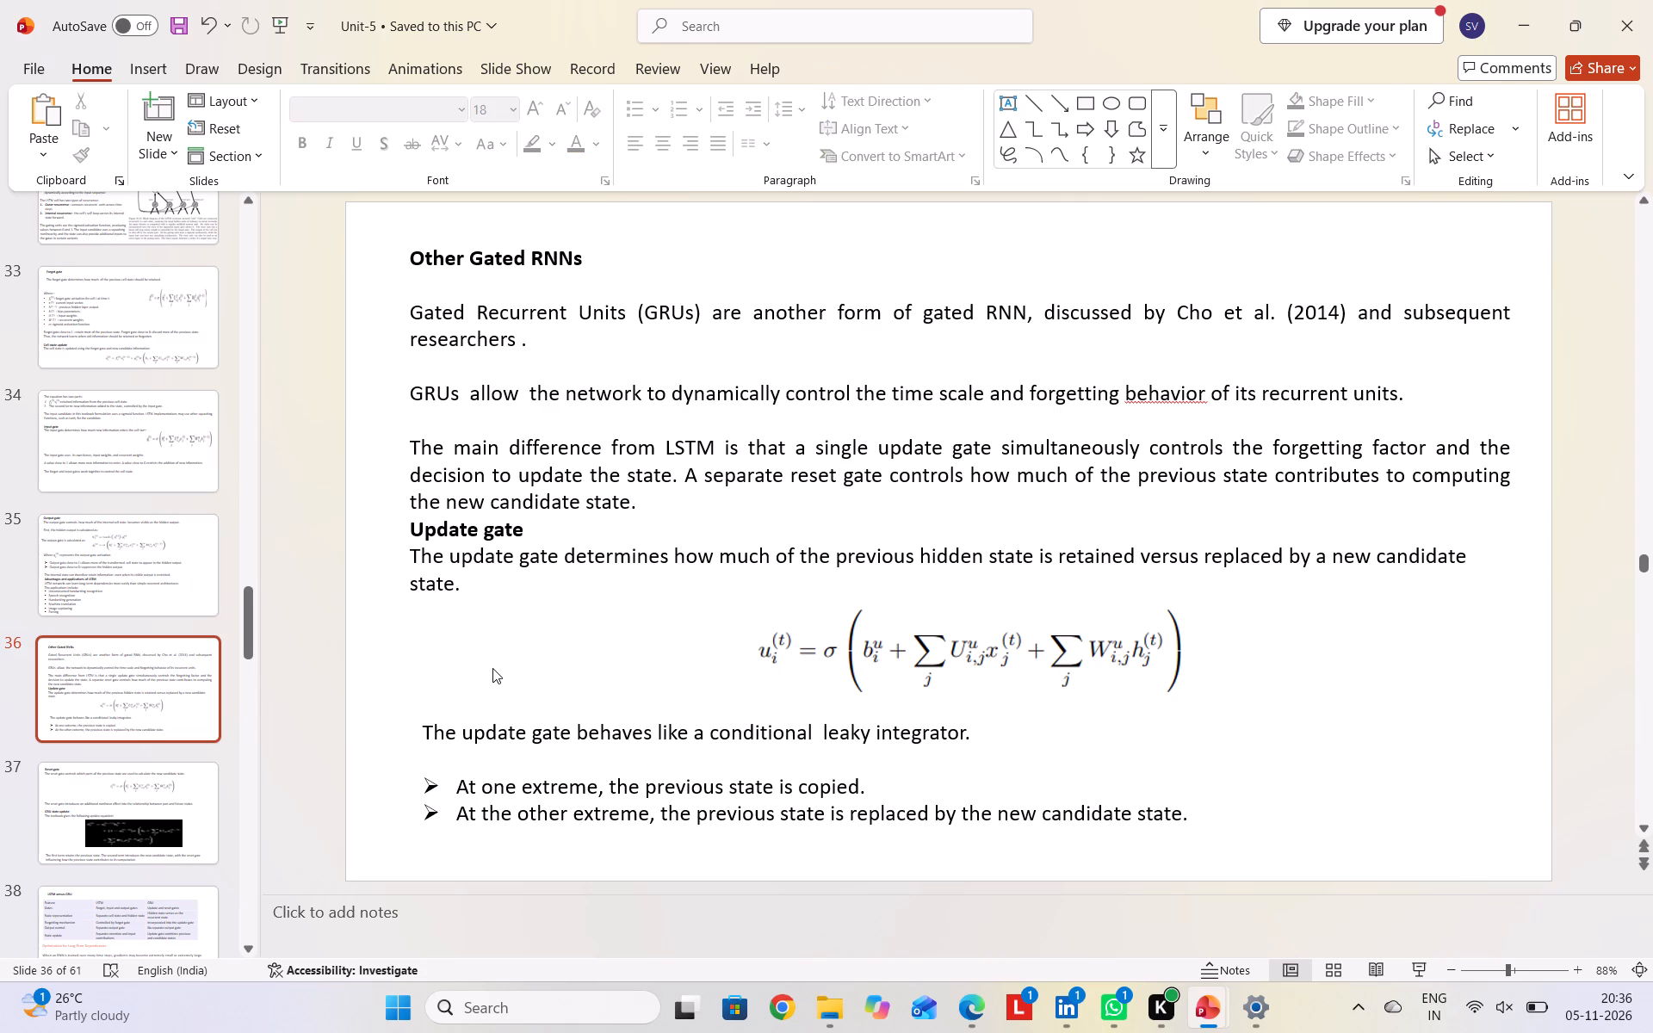
Review the Reset gate and GRU state update text on slide 37.
{"action": "key", "text": "Down"}
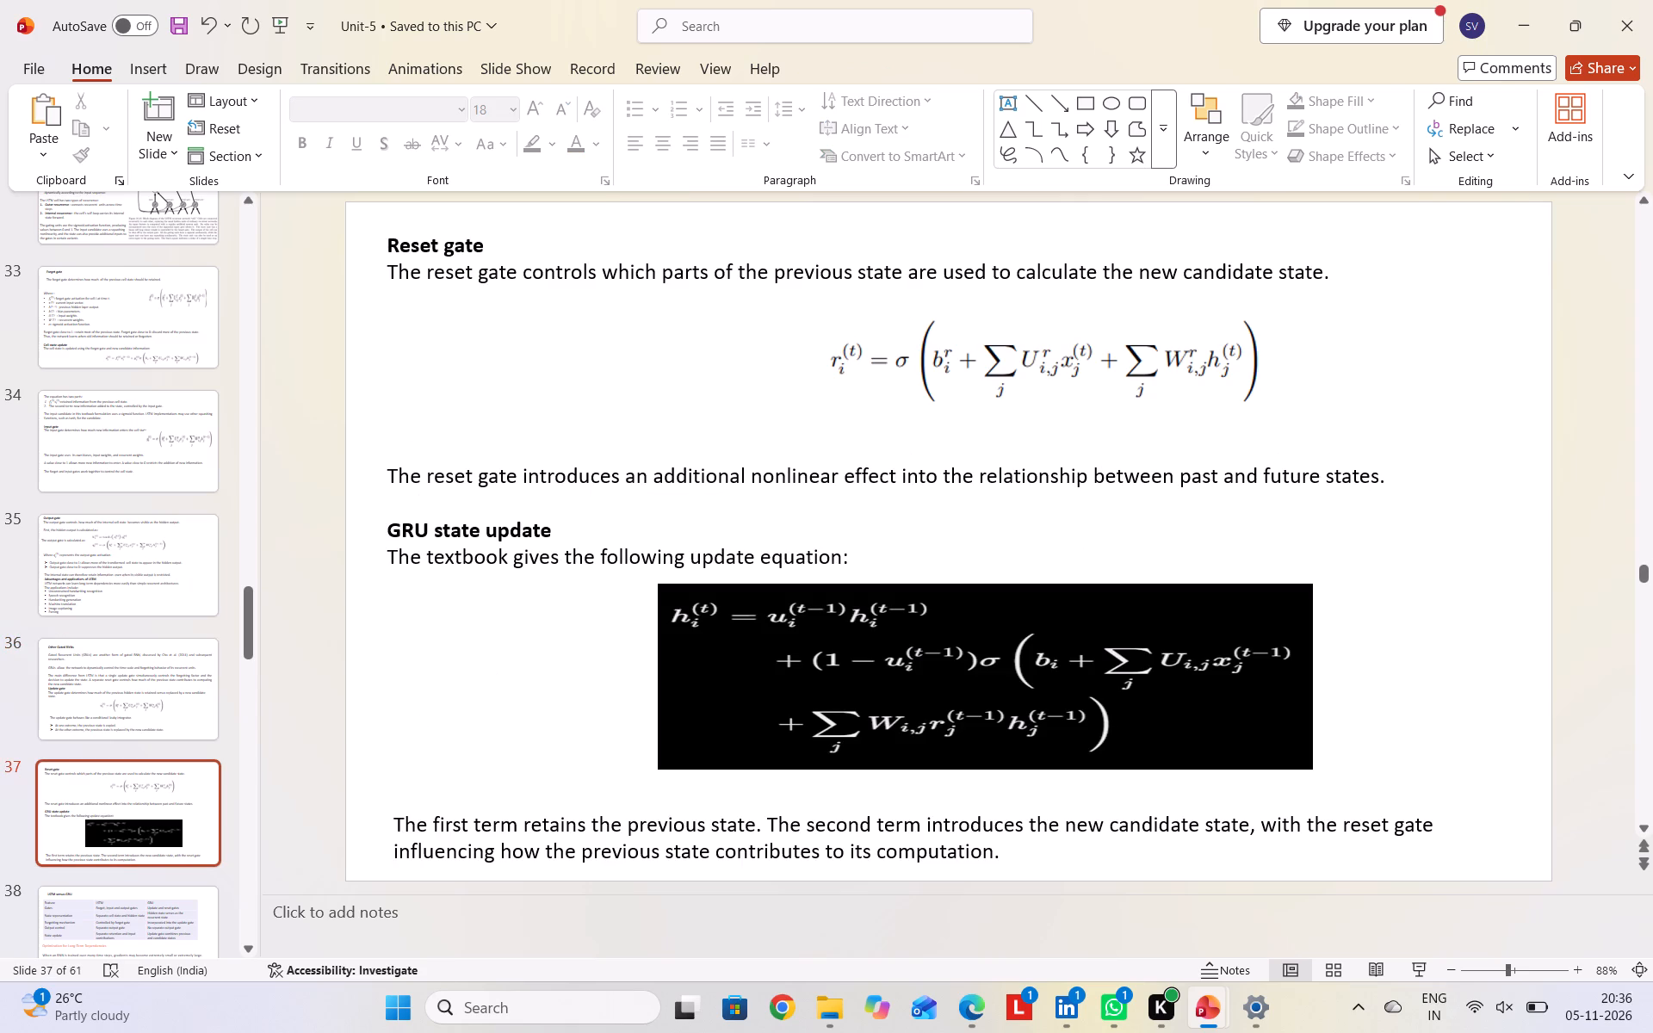
{"action": "left_click", "coordinate": [717, 379]}
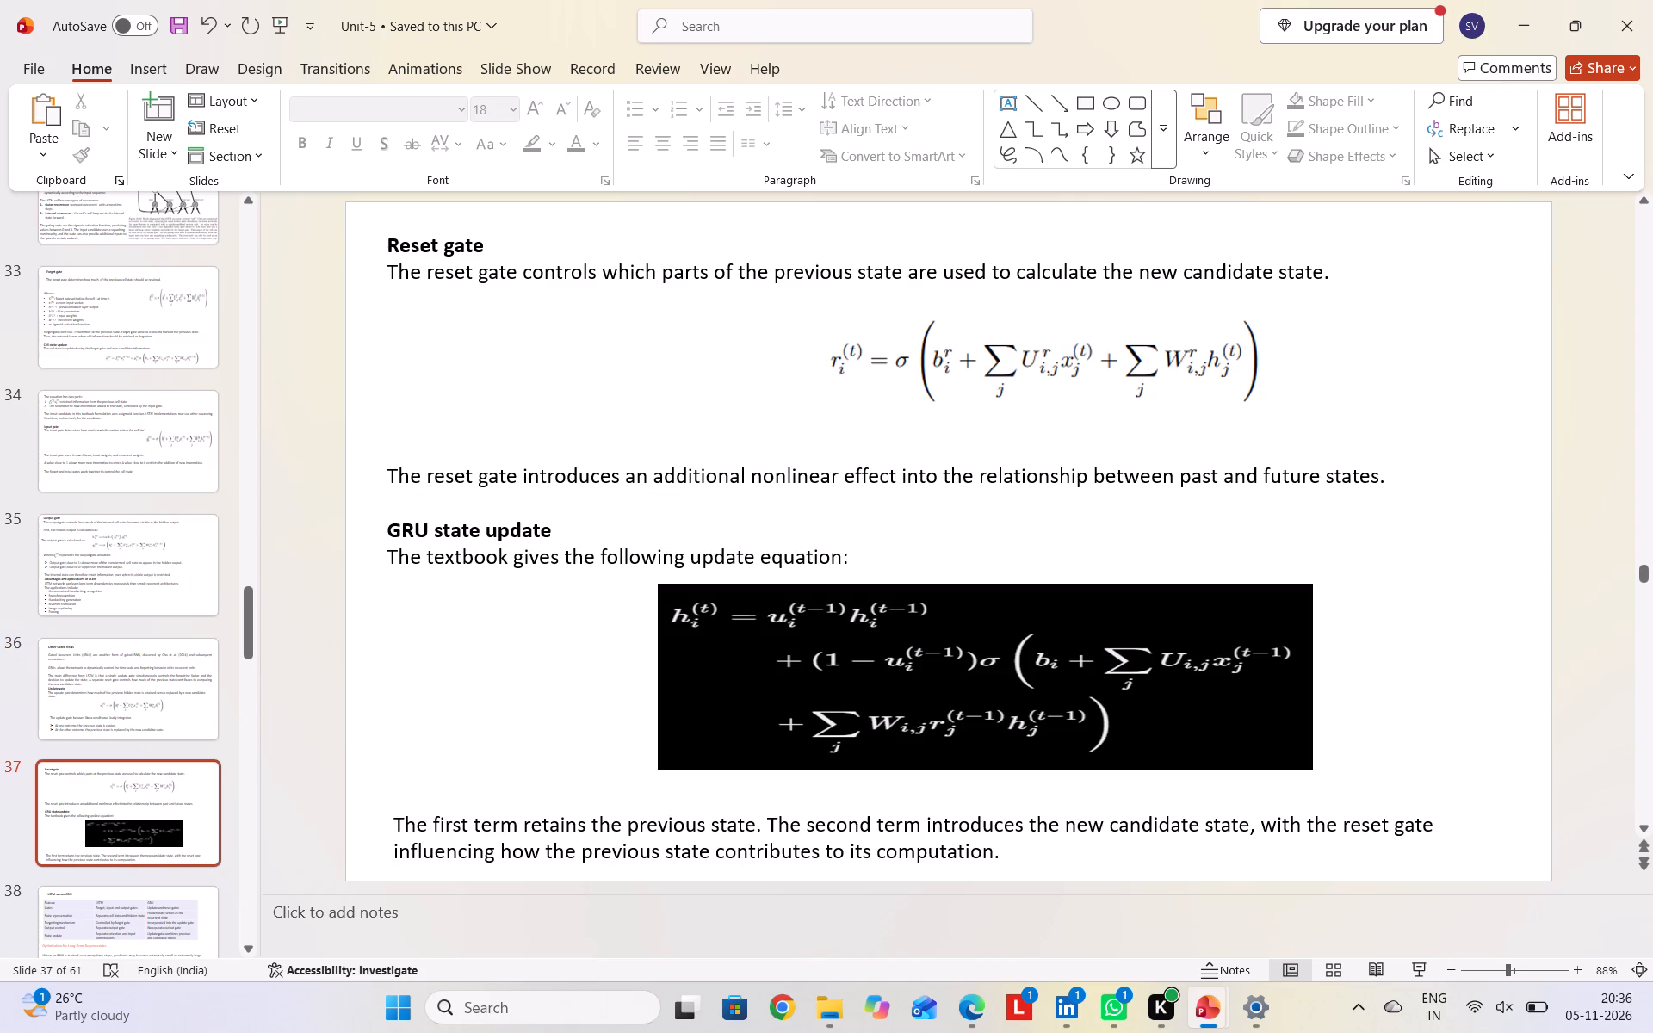
{"action": "left_click", "coordinate": [762, 294]}
{"action": "left_click", "coordinate": [712, 272]}
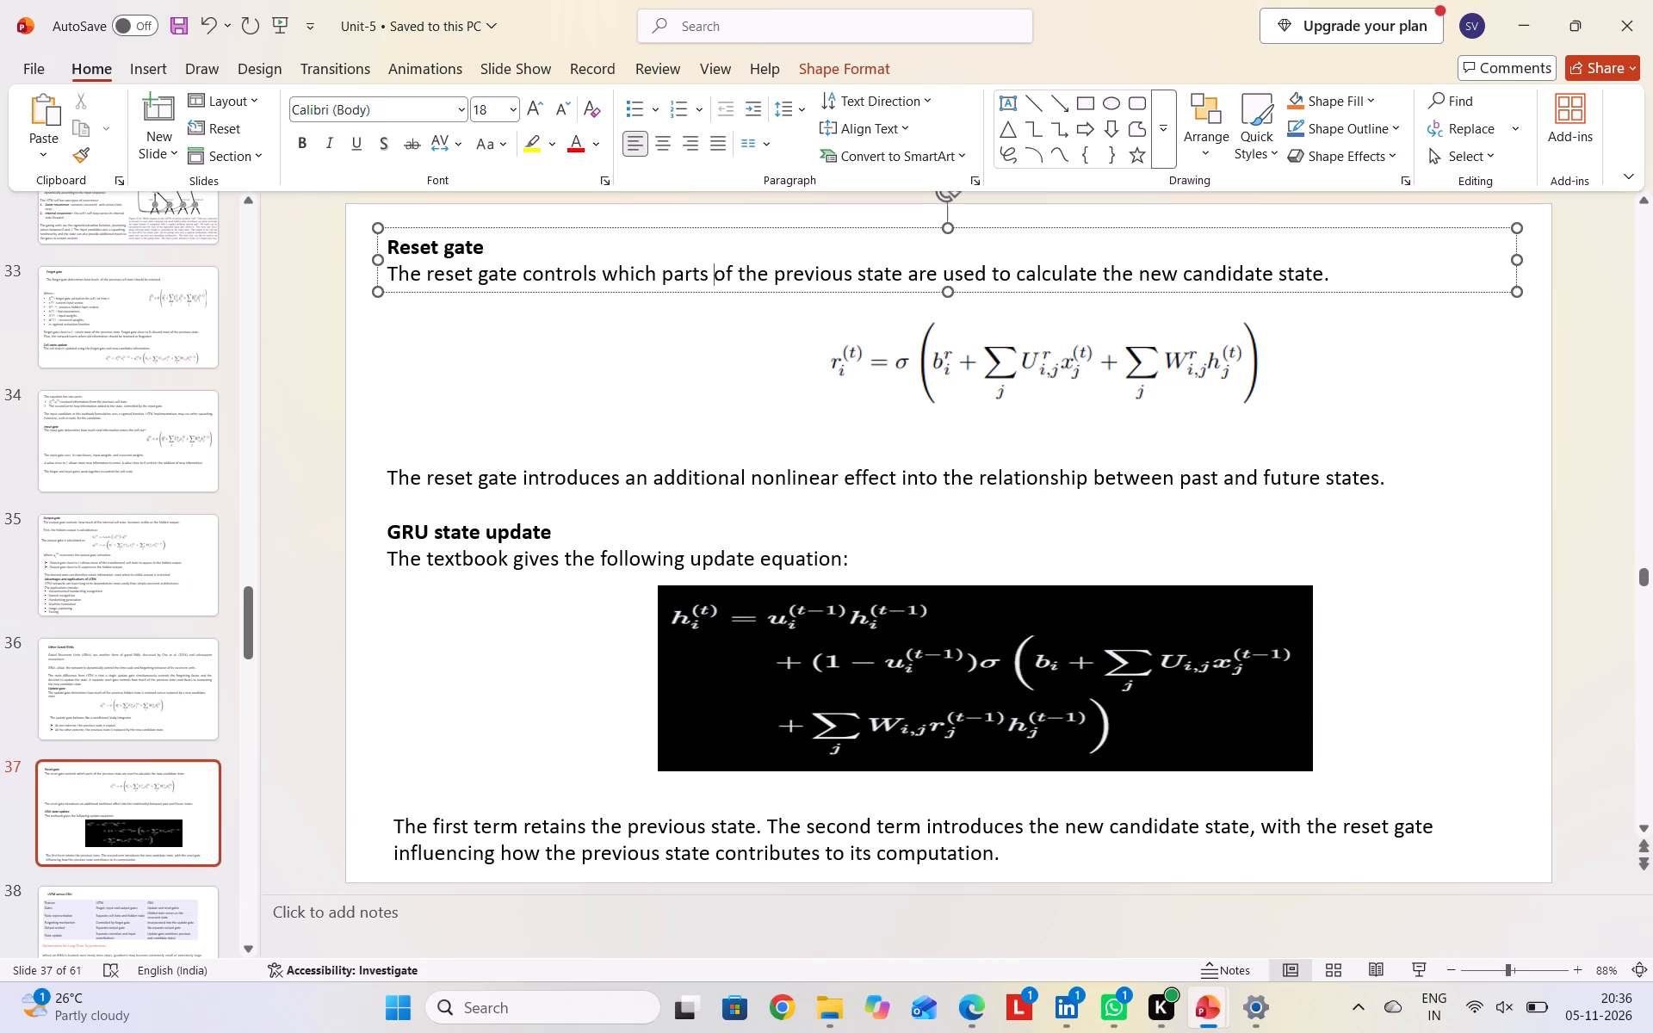
{"action": "left_click", "coordinate": [629, 474]}
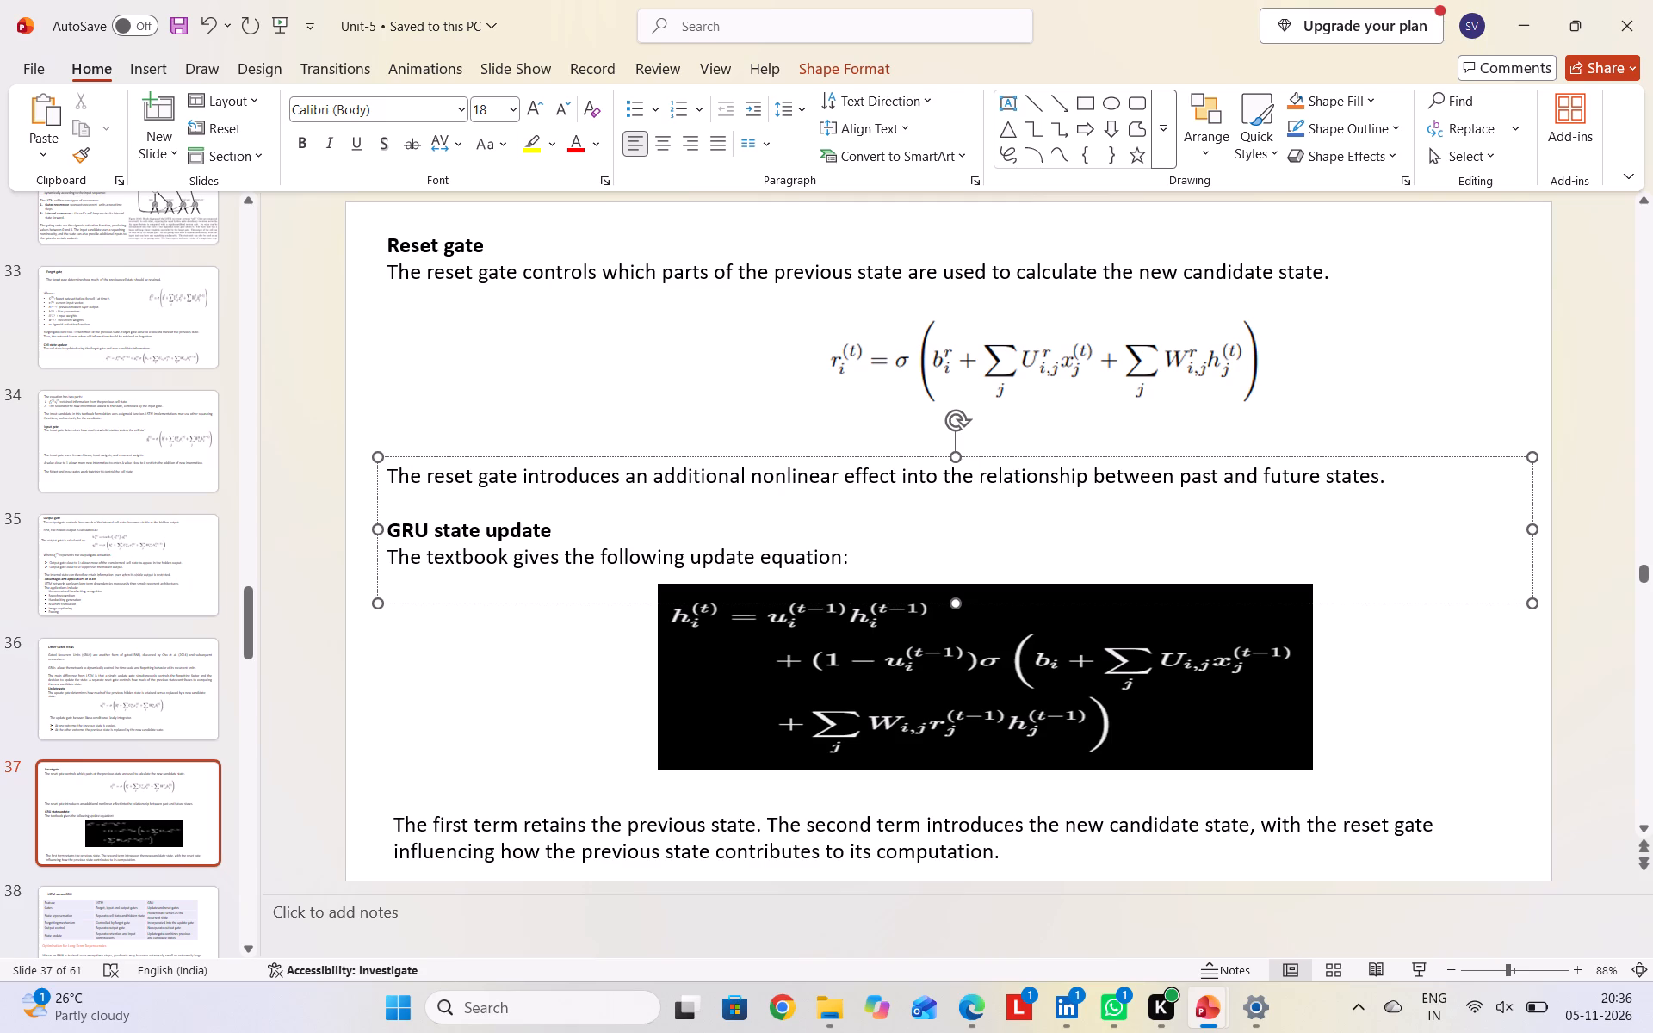
{"action": "left_click", "coordinate": [467, 703]}
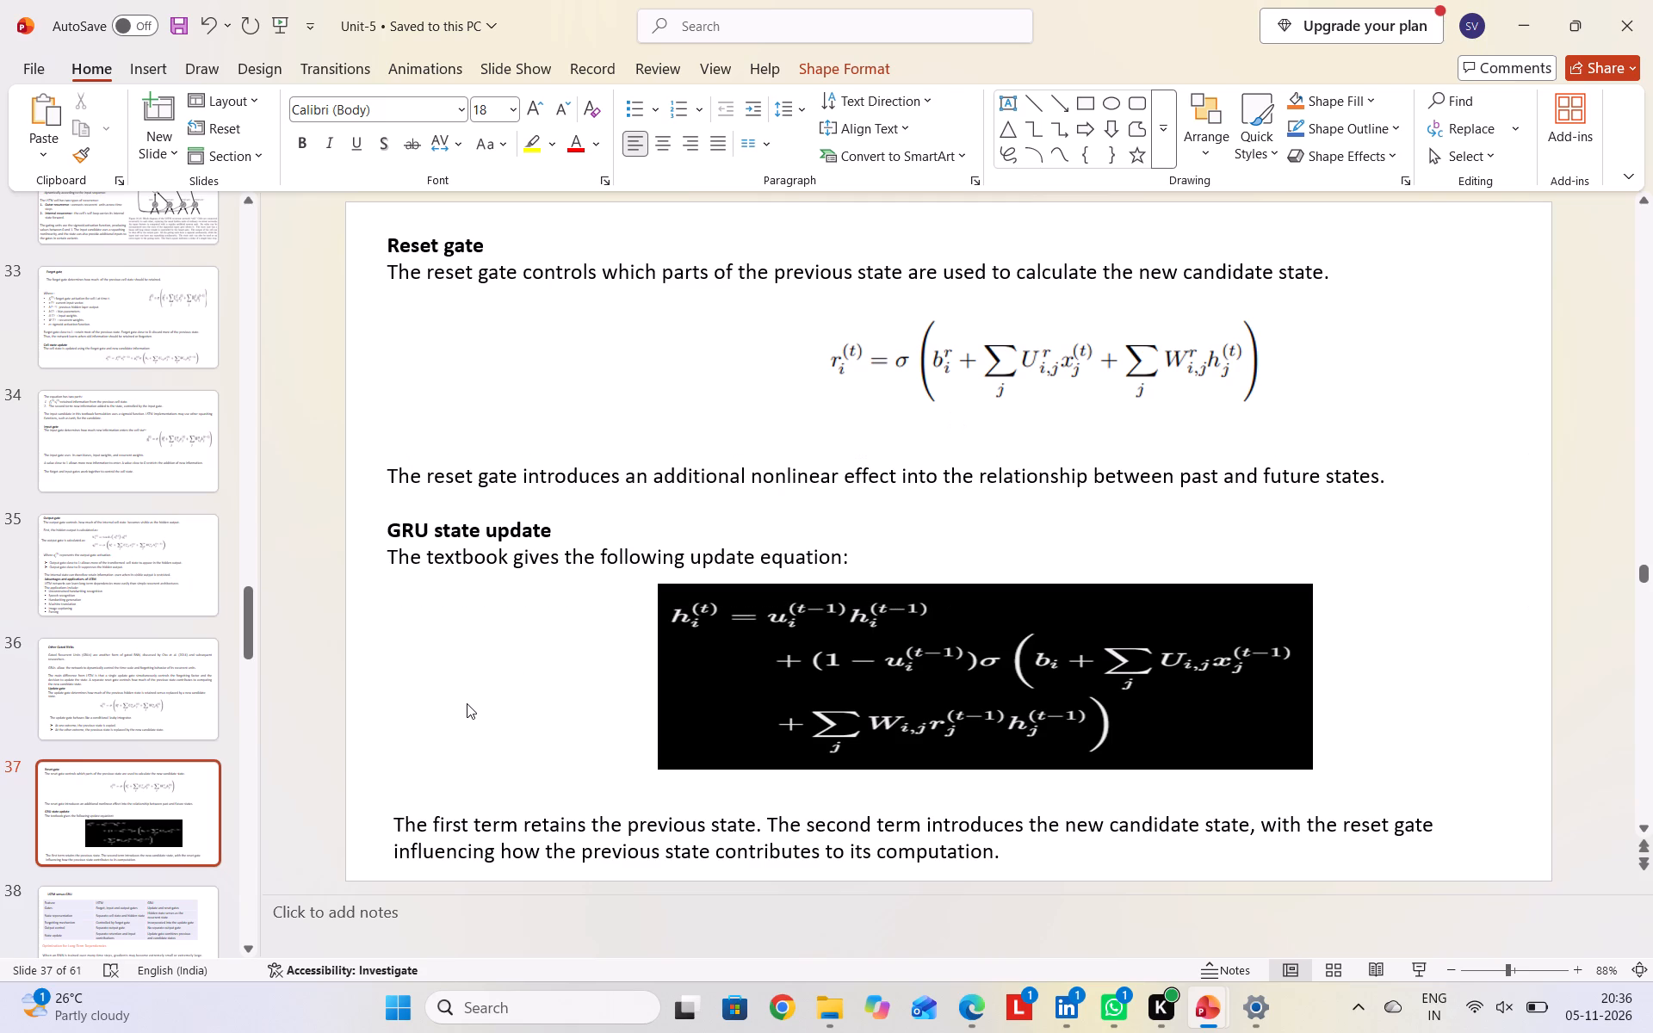
Skim the slides from LSTM versus GRU to Encoder-Decoder models with attention, and return to the Types of gradient clipping slide.
{"action": "key", "text": "Down"}
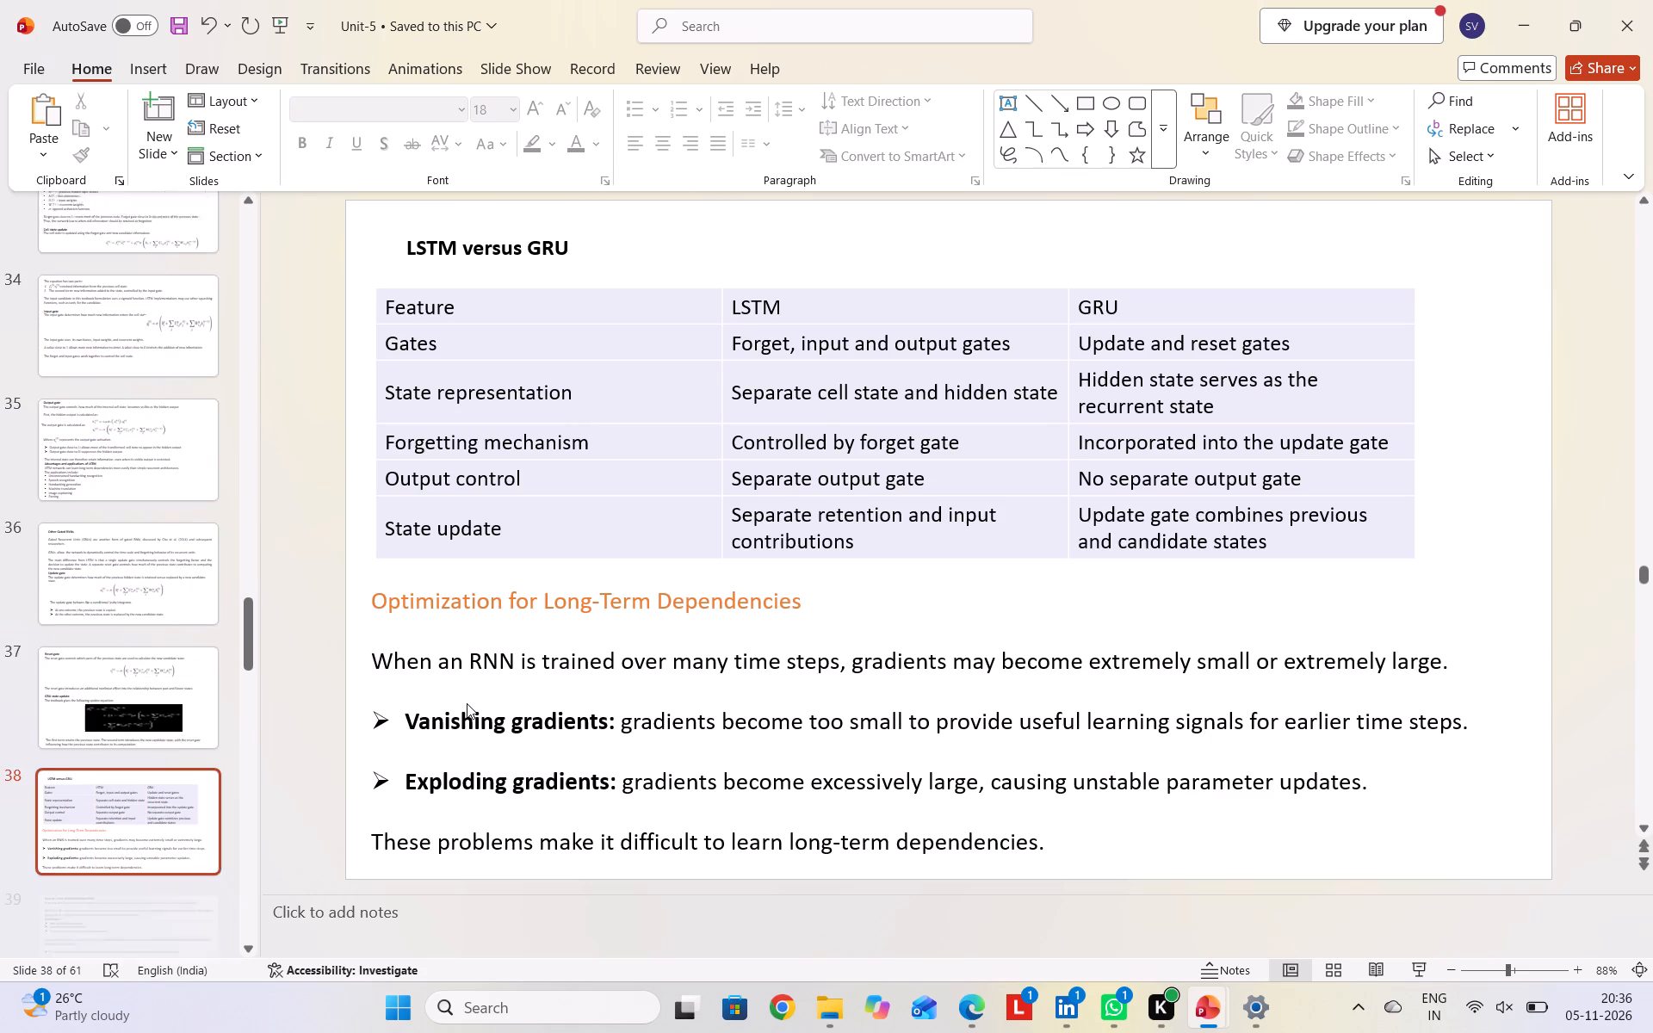
{"action": "key", "text": "Down"}
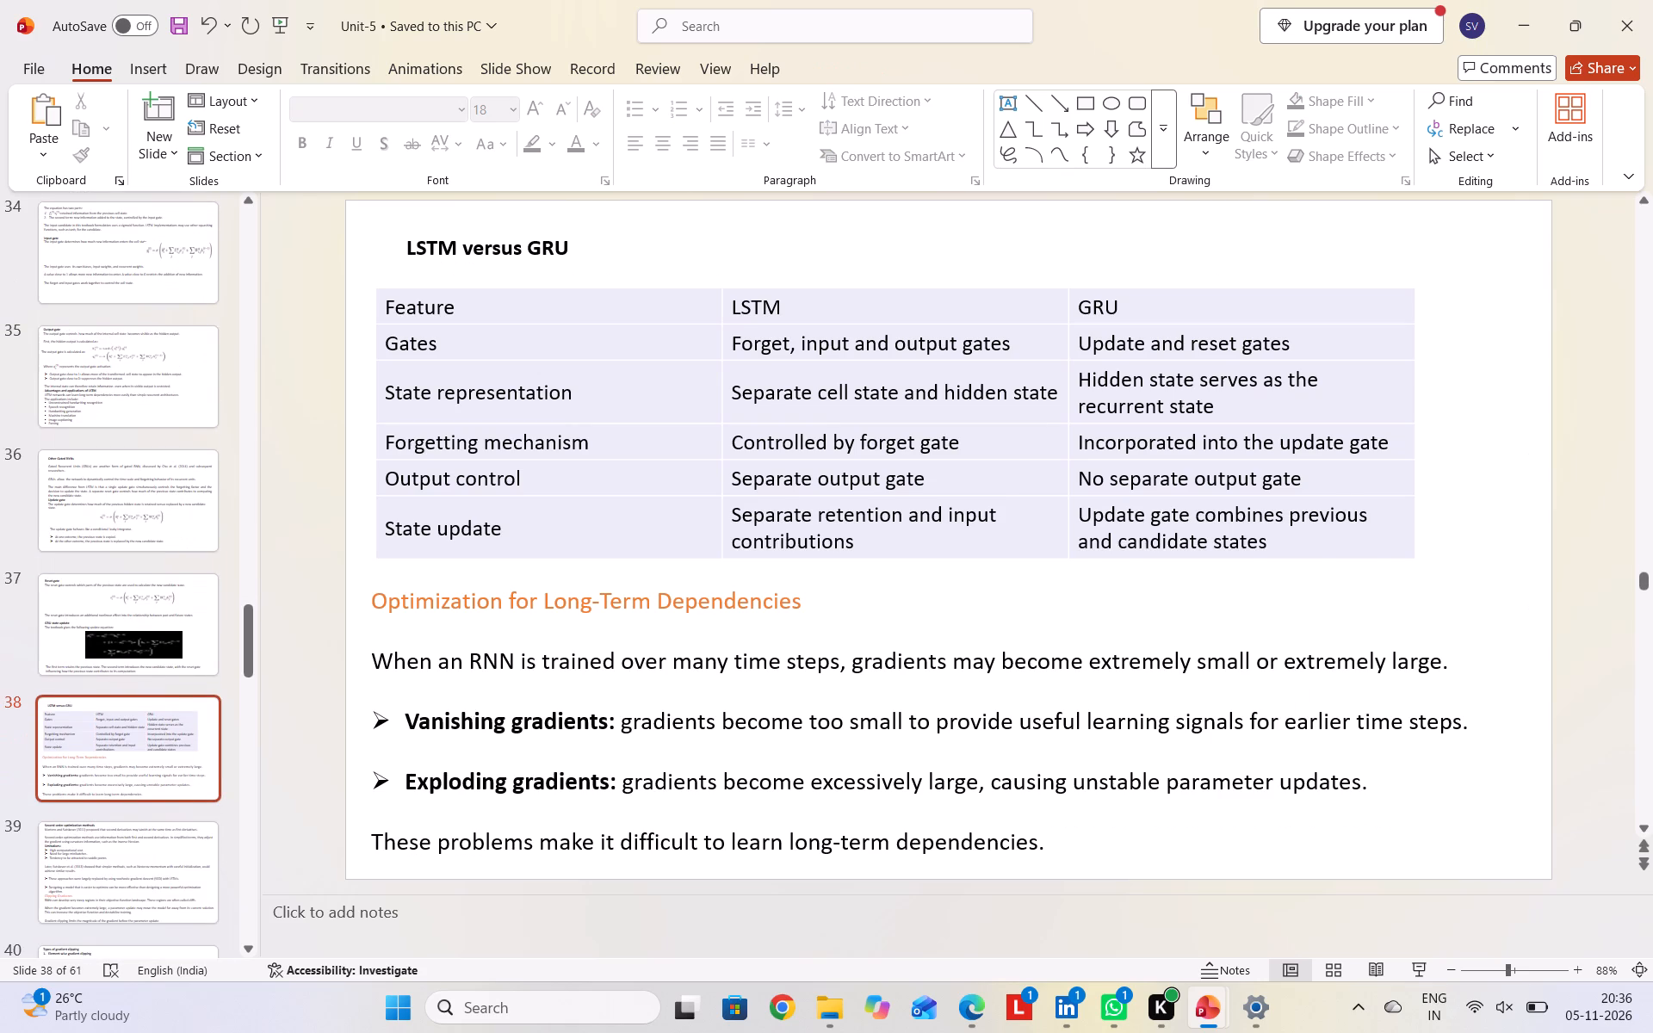
{"action": "key", "text": "Down"}
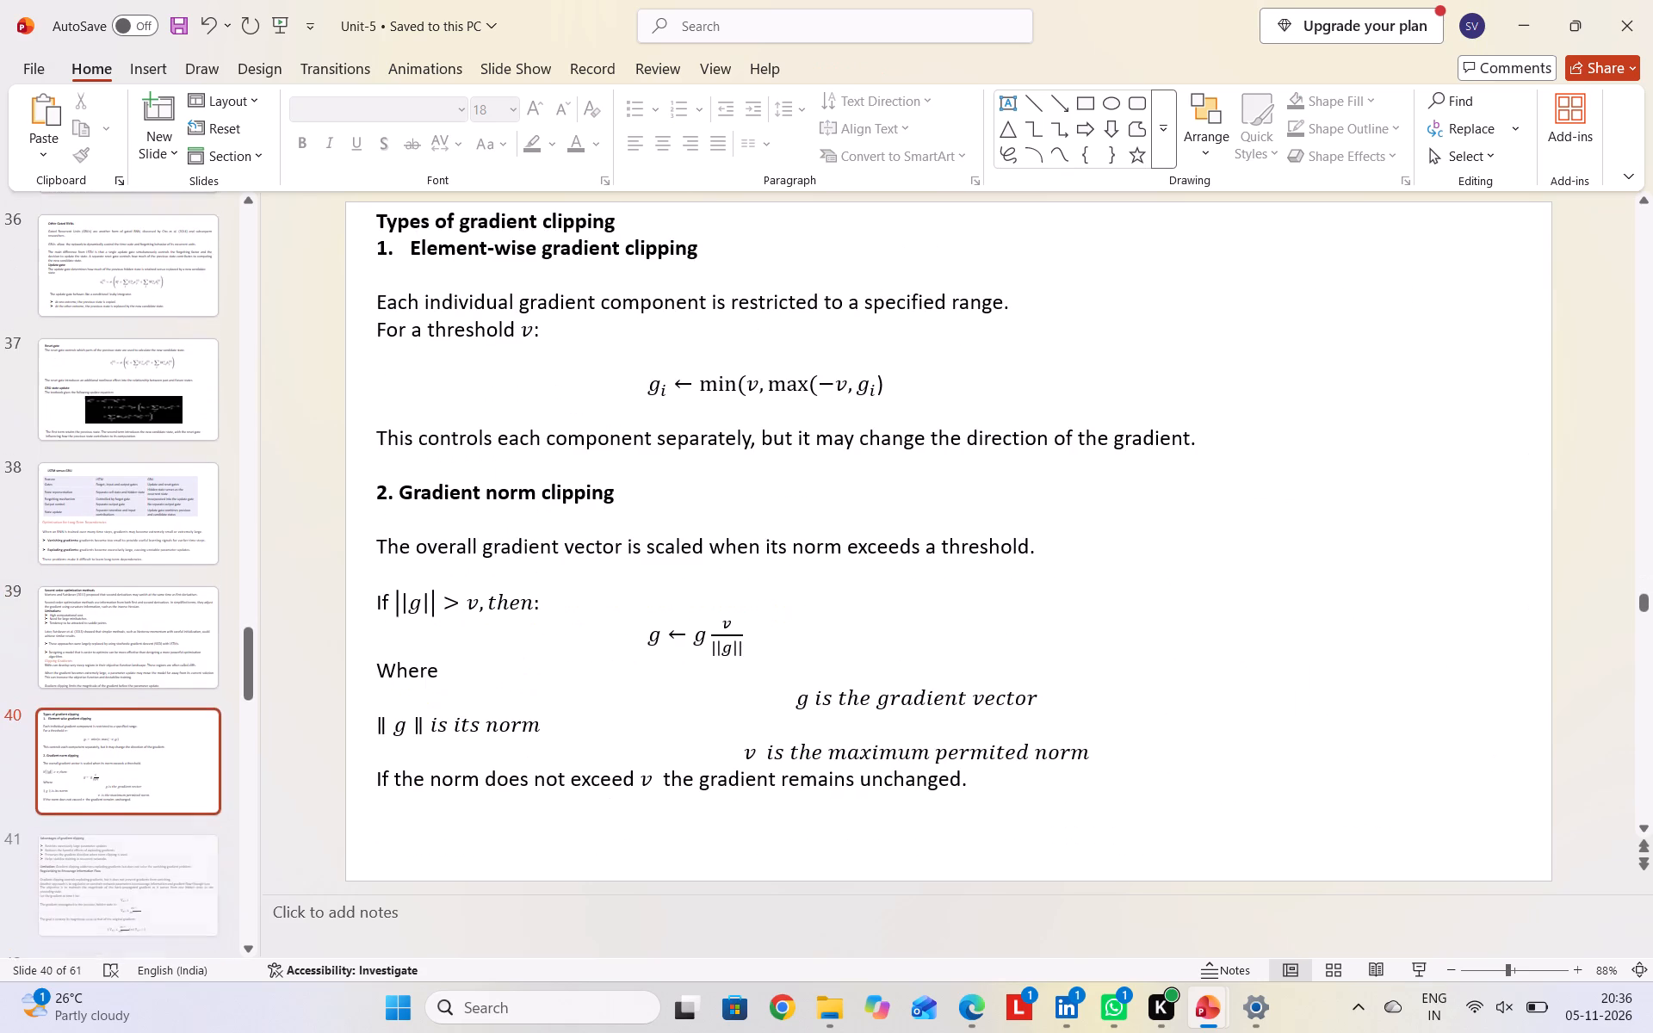
{"action": "key", "text": "Down"}
{"action": "key", "text": "Down"}
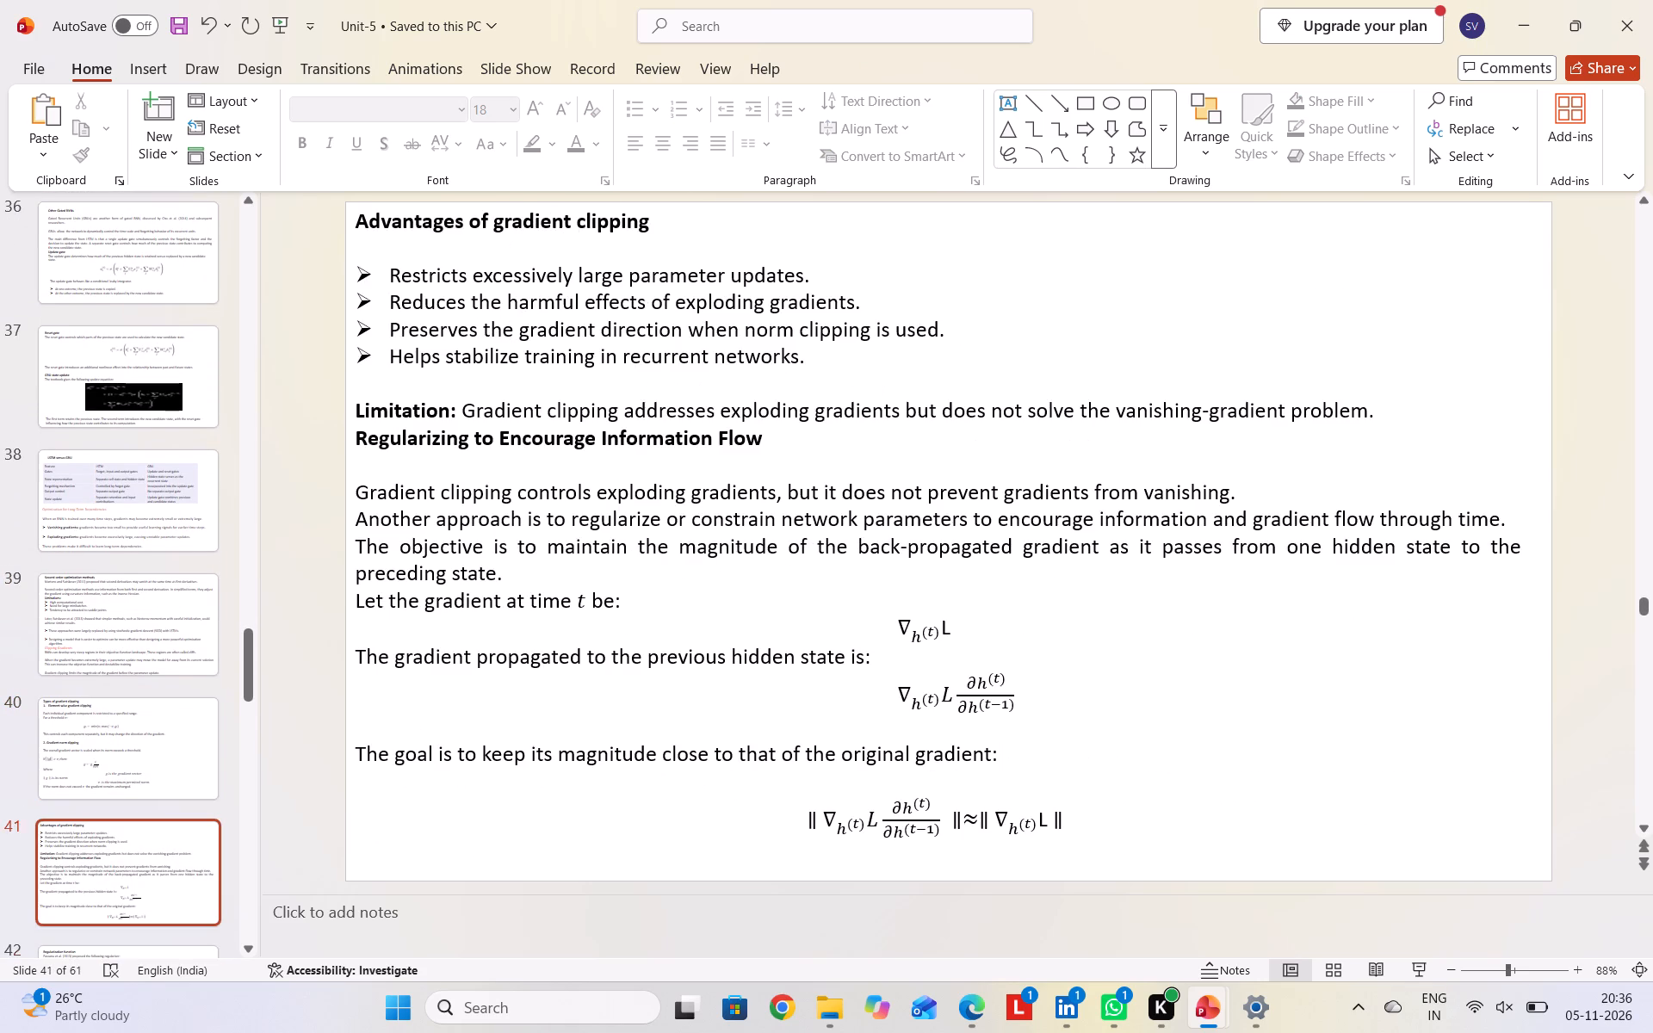
{"action": "key", "text": "Down"}
{"action": "key", "text": "Down"}
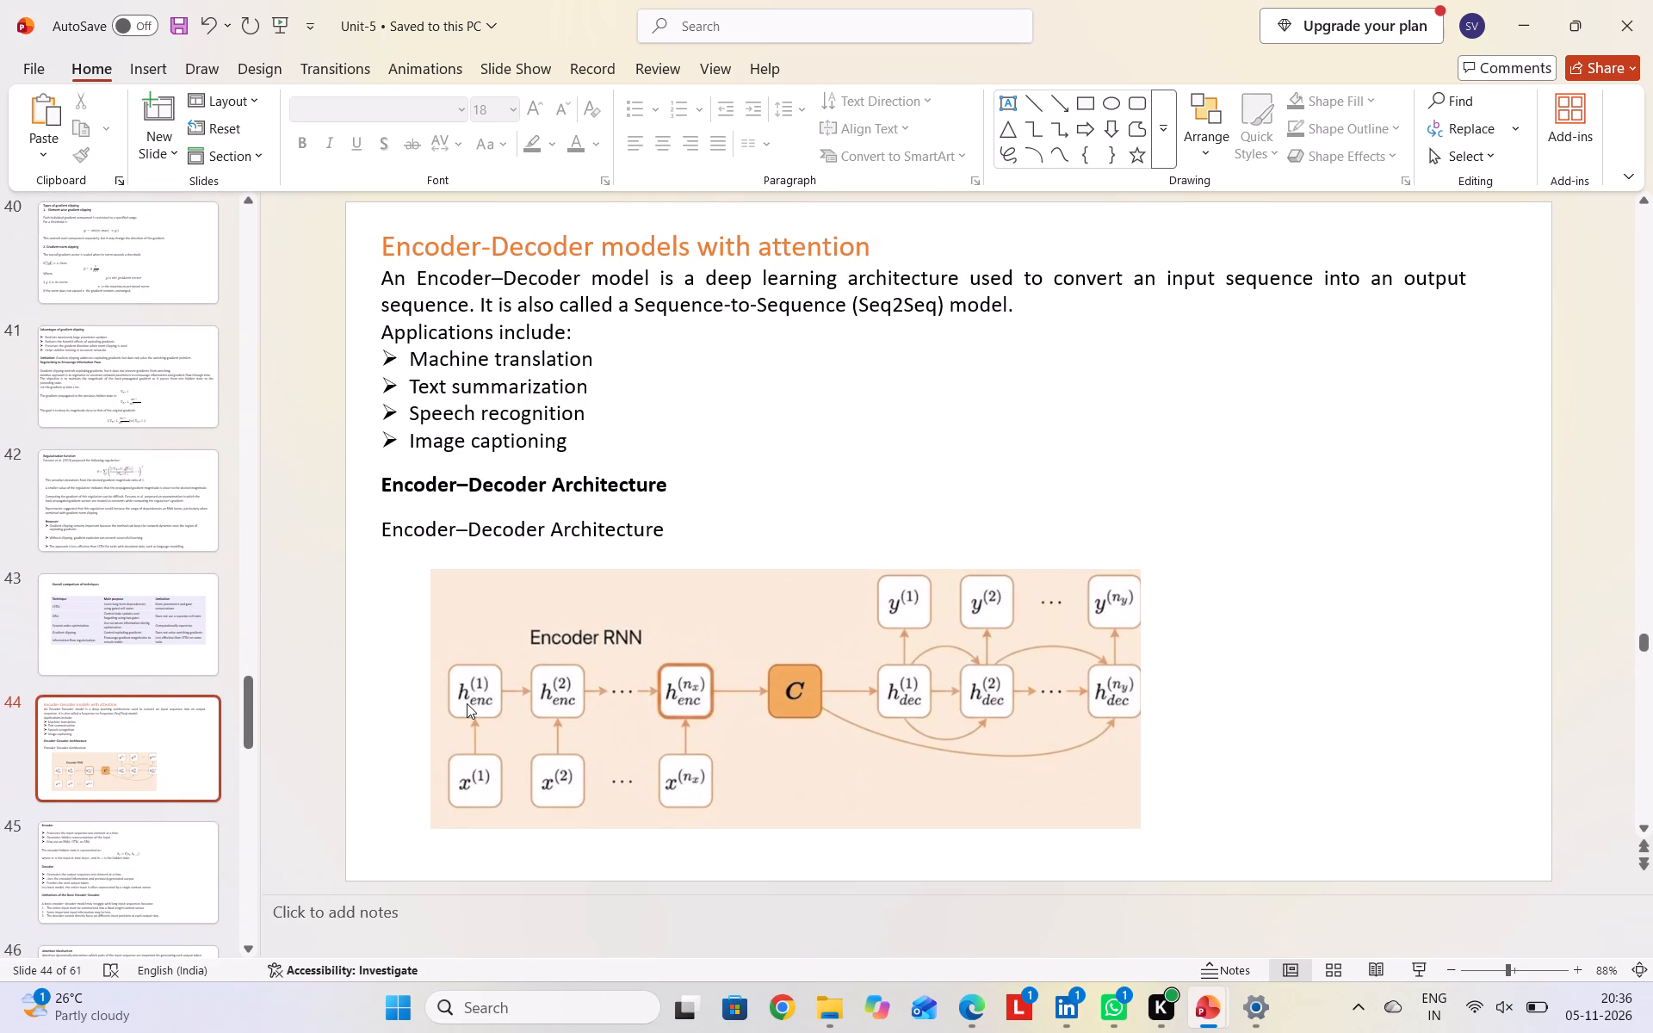
{"action": "key", "text": "Up"}
{"action": "key", "text": "Up"}
{"action": "key", "text": "Up"}
{"action": "key", "text": "Up"}
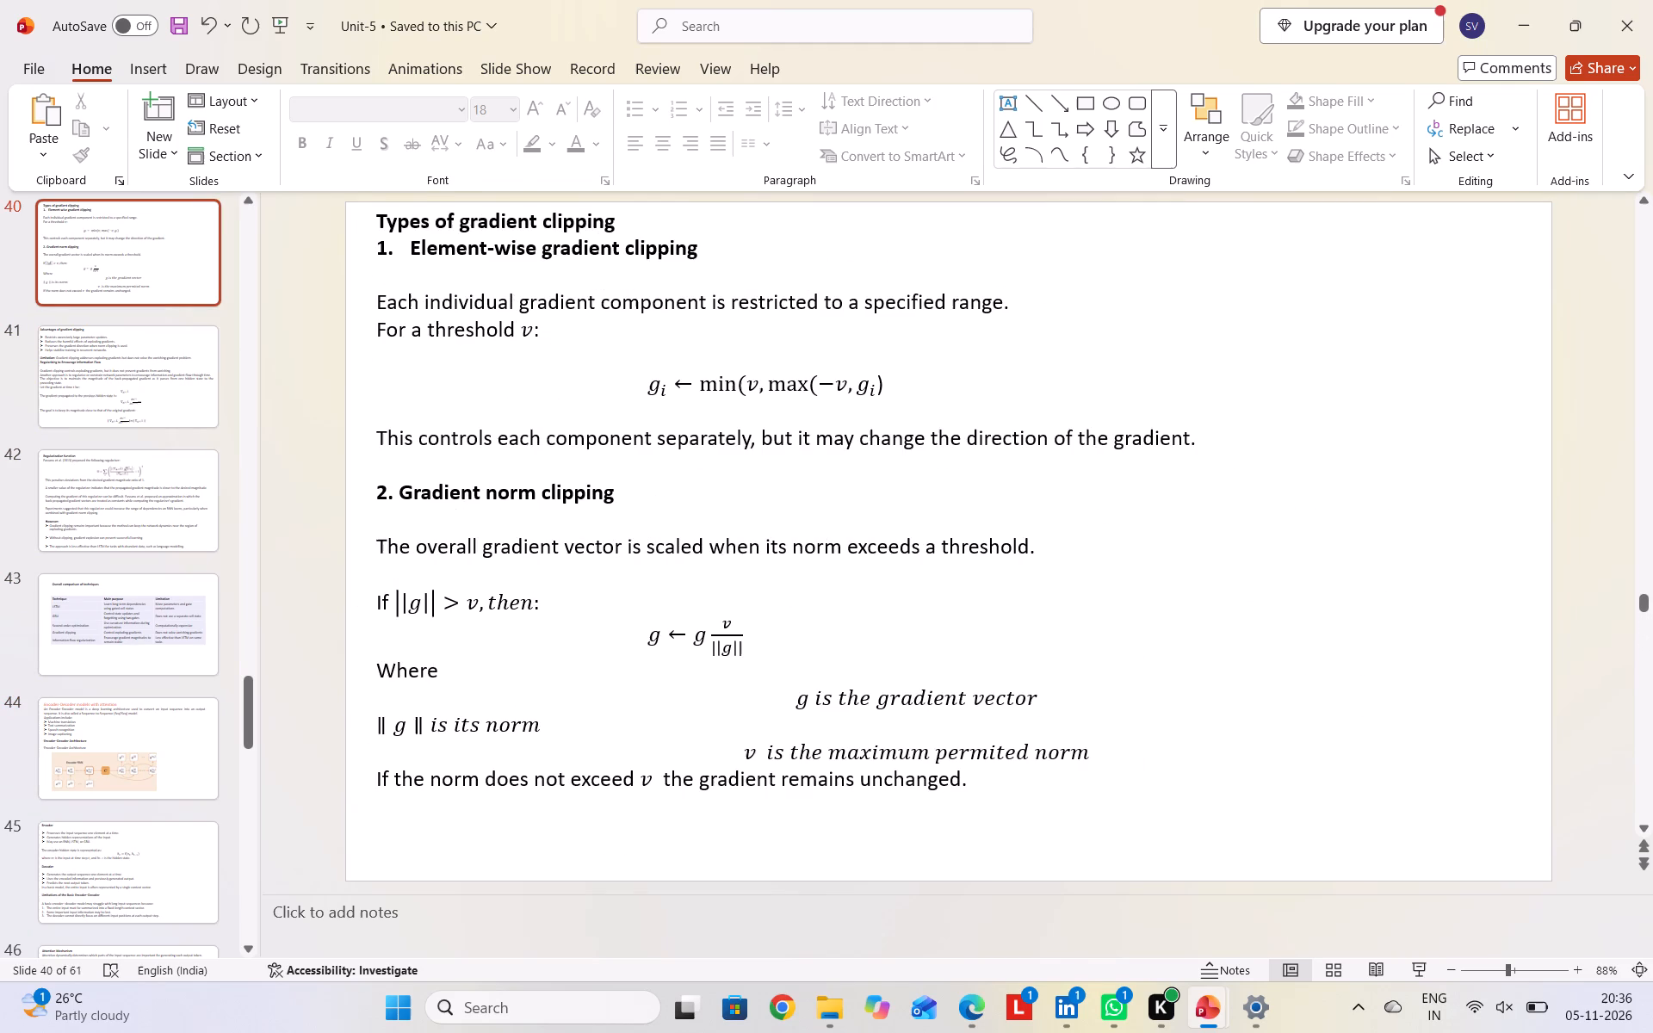